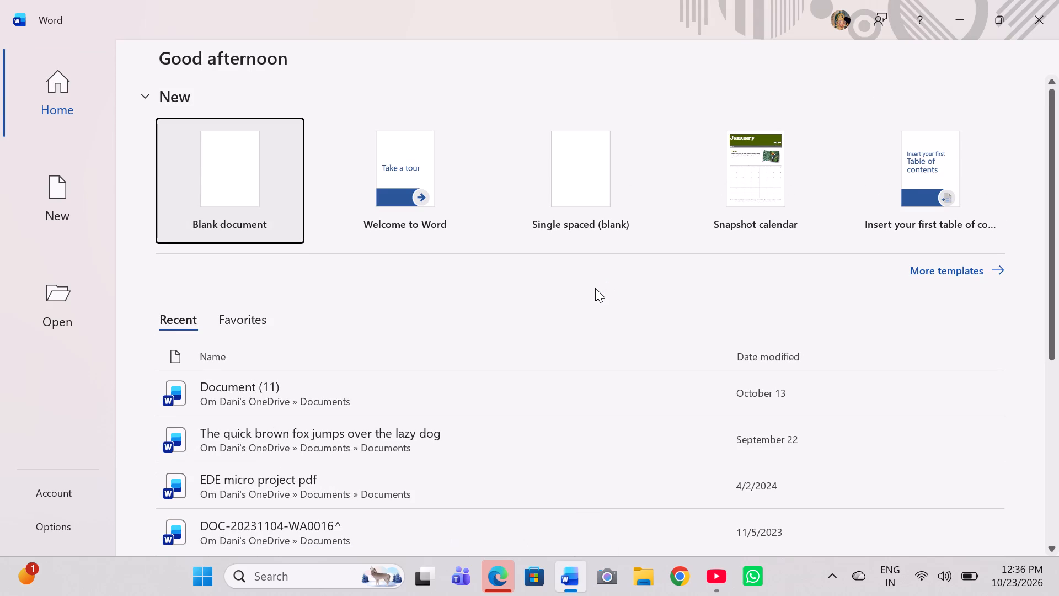
# Minimize Word, switch to Chrome and close the What's New tab.
pyautogui.click(958, 18)
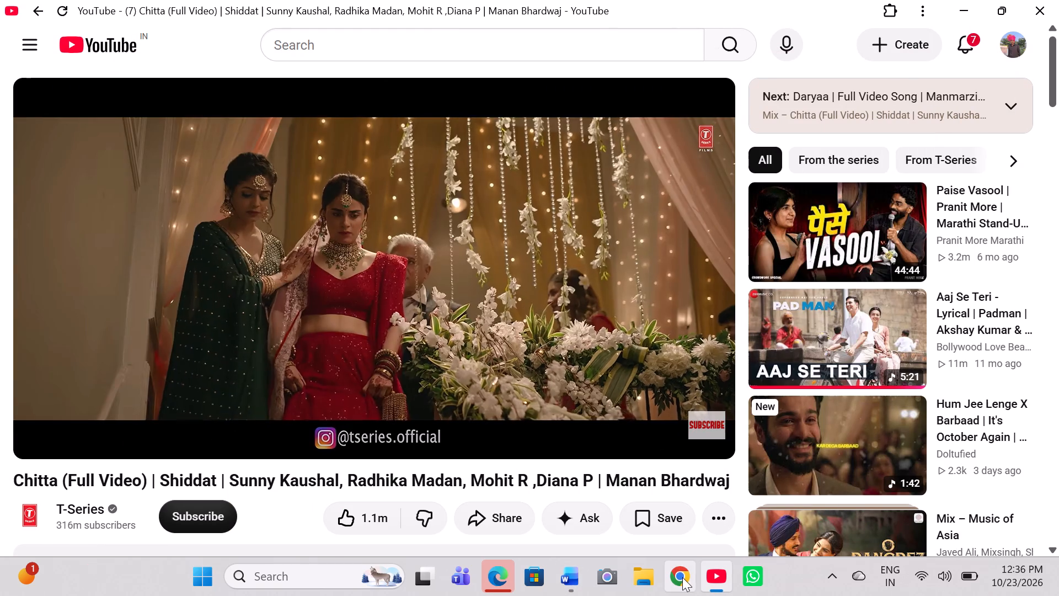
pyautogui.click(682, 577)
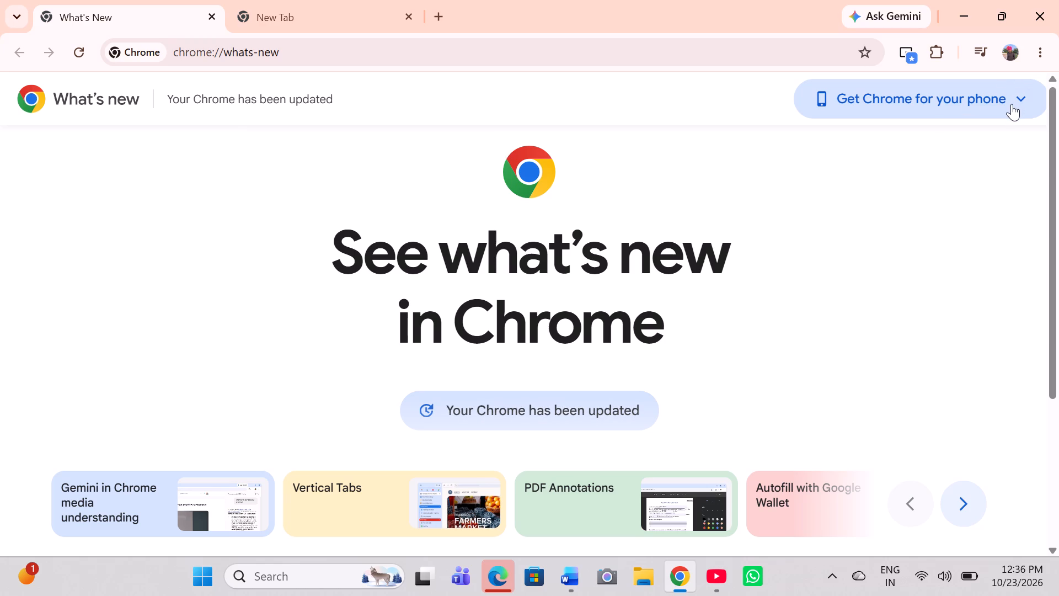
pyautogui.click(266, 10)
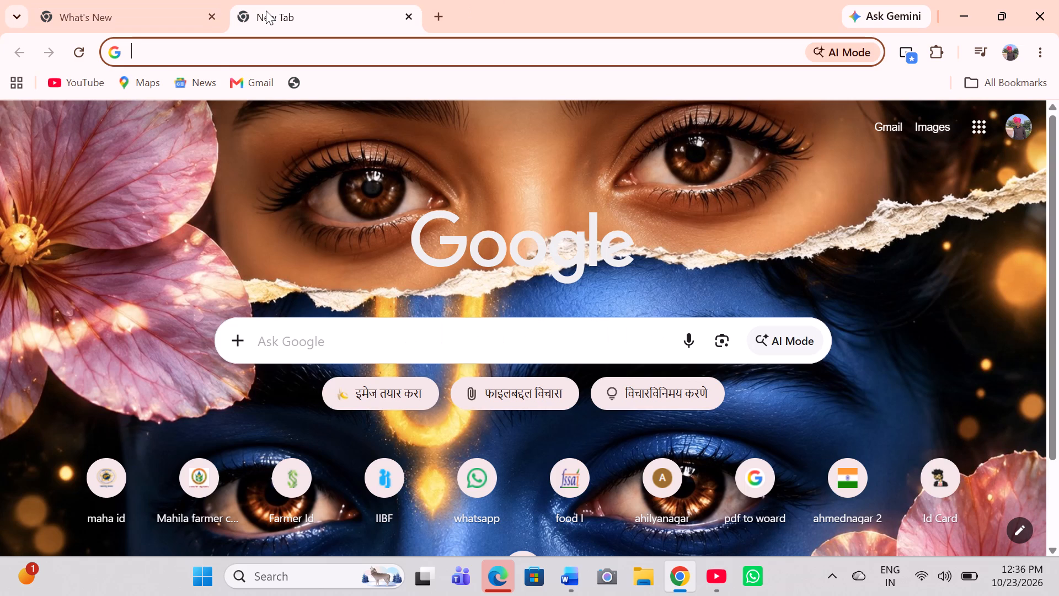
pyautogui.click(210, 13)
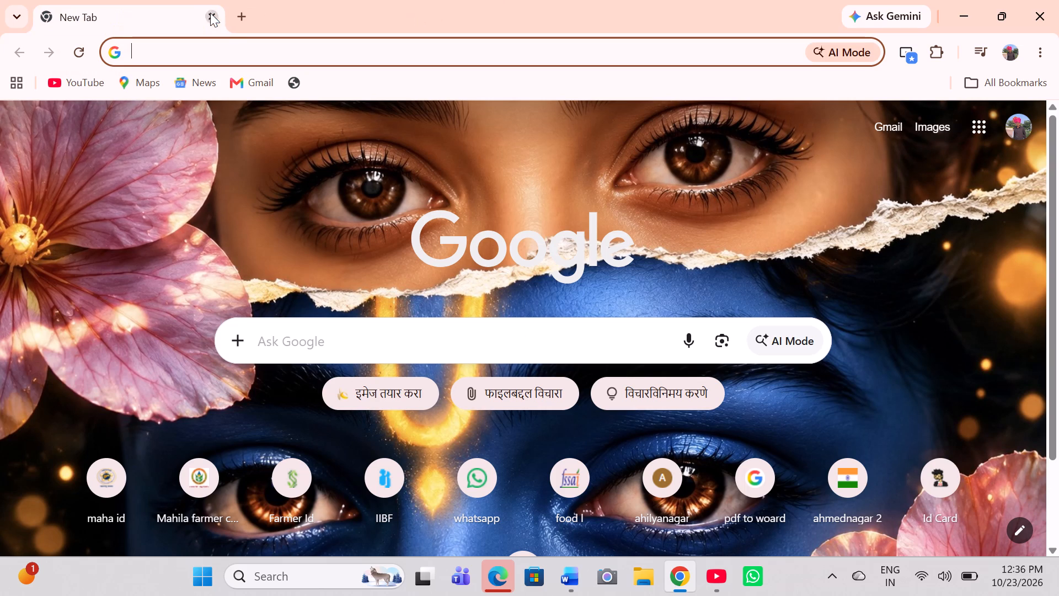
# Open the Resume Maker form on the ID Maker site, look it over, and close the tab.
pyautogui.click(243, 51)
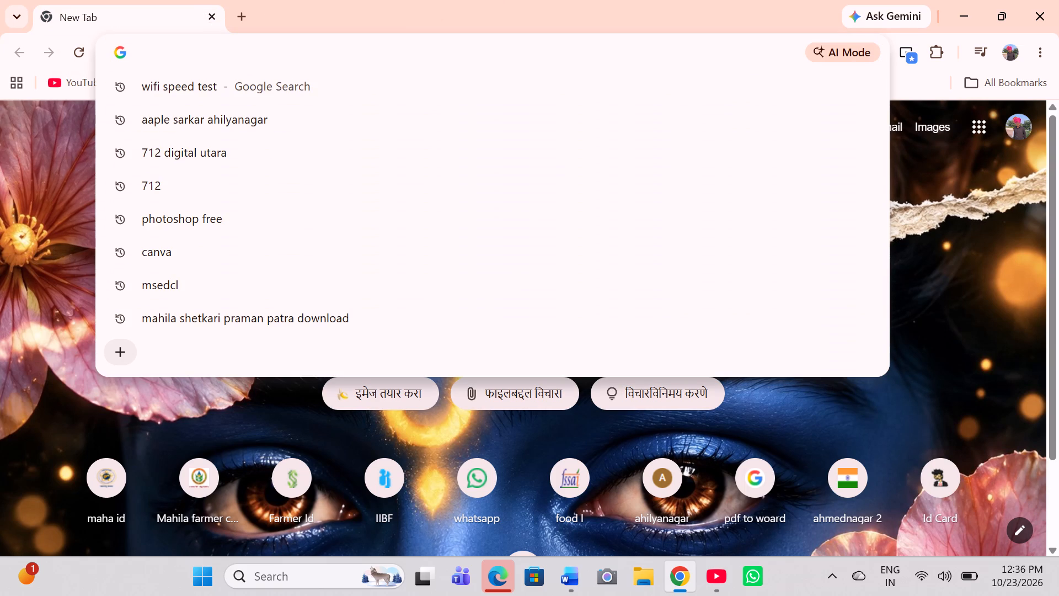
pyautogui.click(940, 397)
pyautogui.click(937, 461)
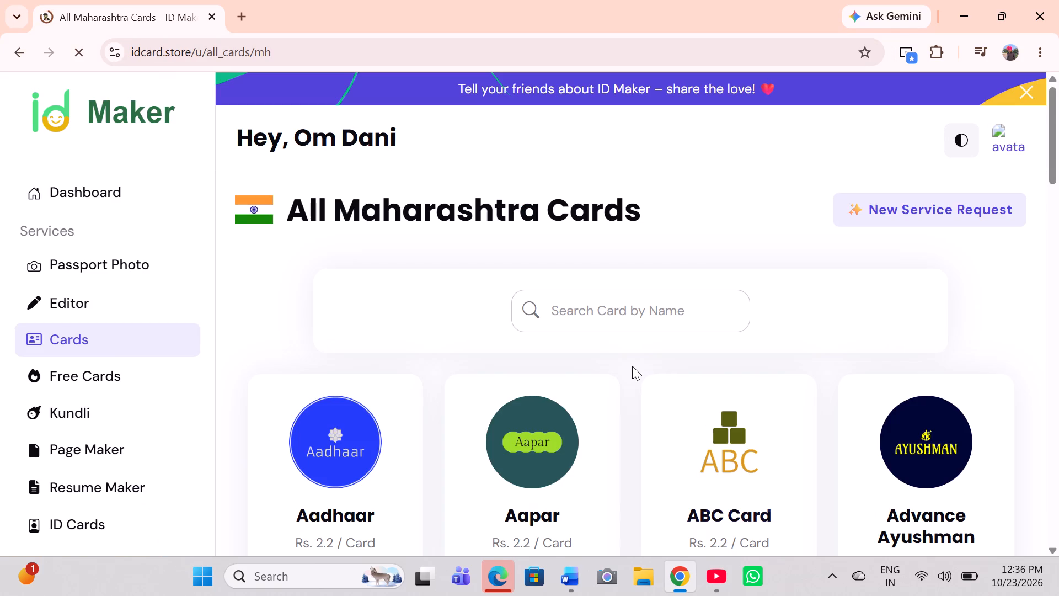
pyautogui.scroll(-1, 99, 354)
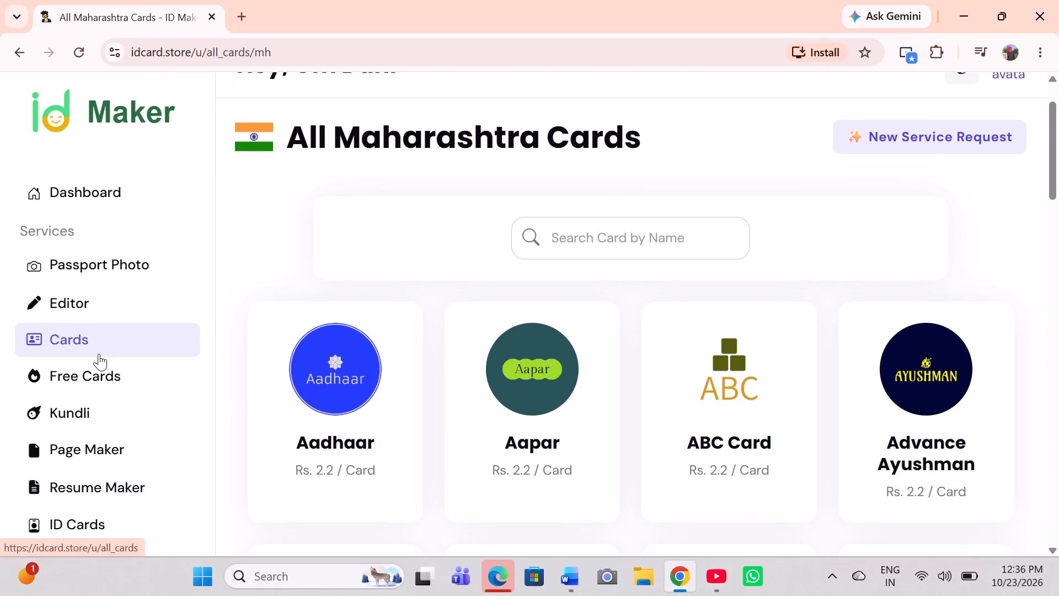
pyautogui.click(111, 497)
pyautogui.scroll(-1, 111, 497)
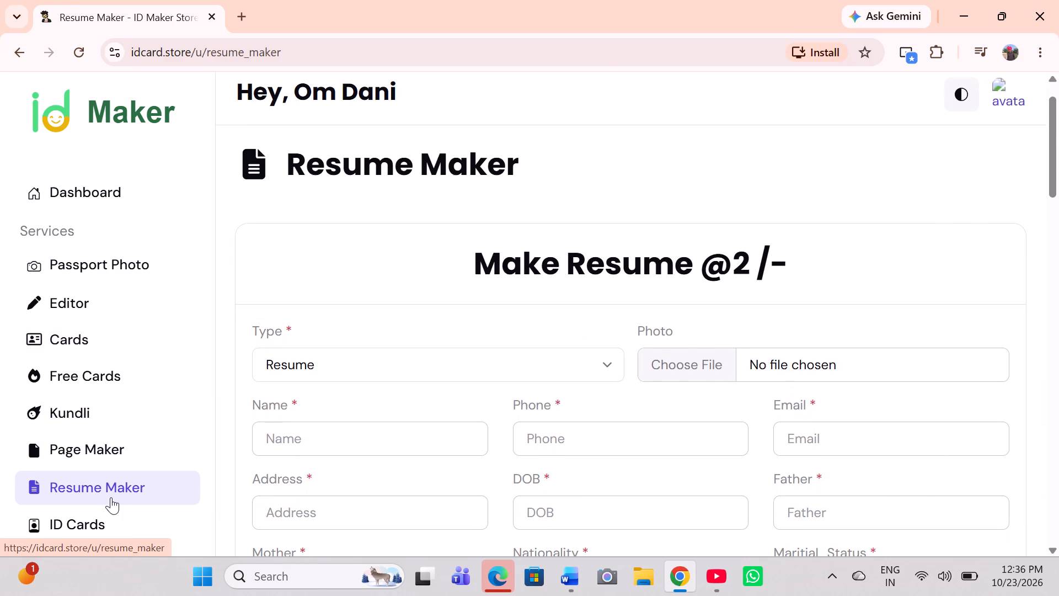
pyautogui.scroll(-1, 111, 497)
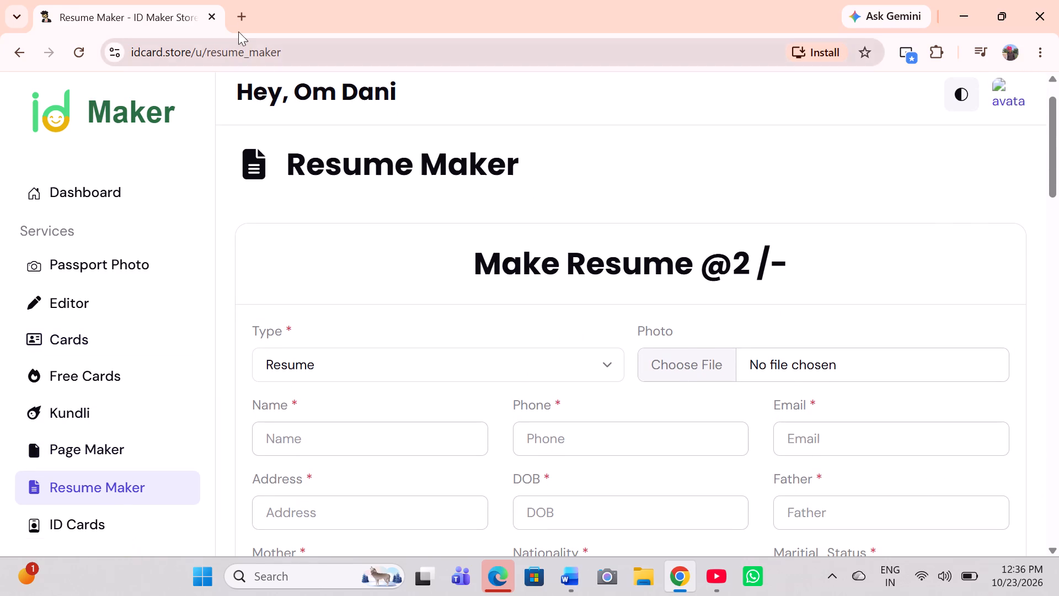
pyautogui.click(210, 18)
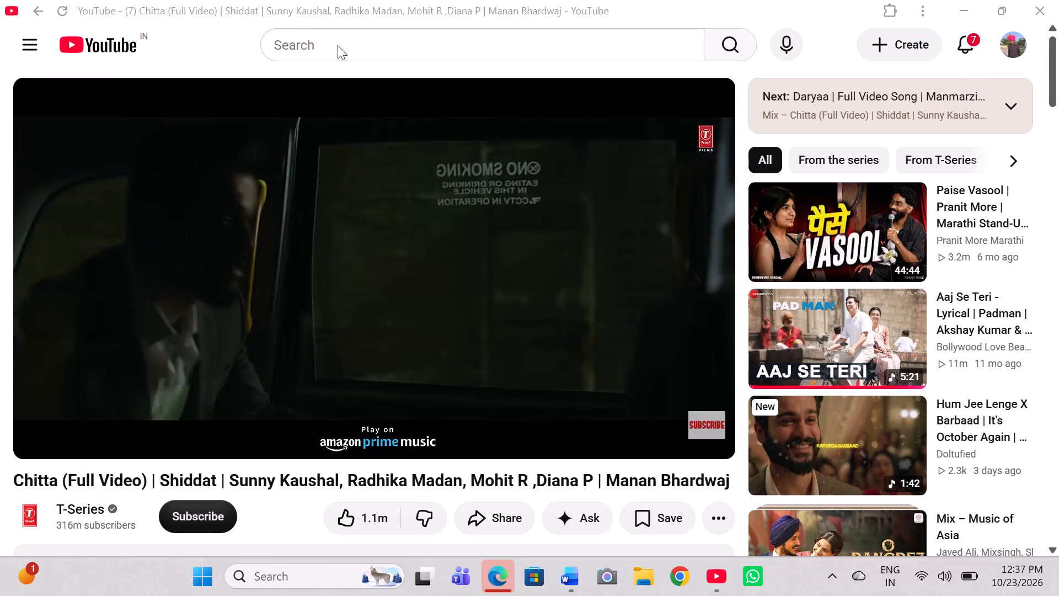
# Reopen Chrome and search Google for biodata maker marathi.
pyautogui.click(684, 576)
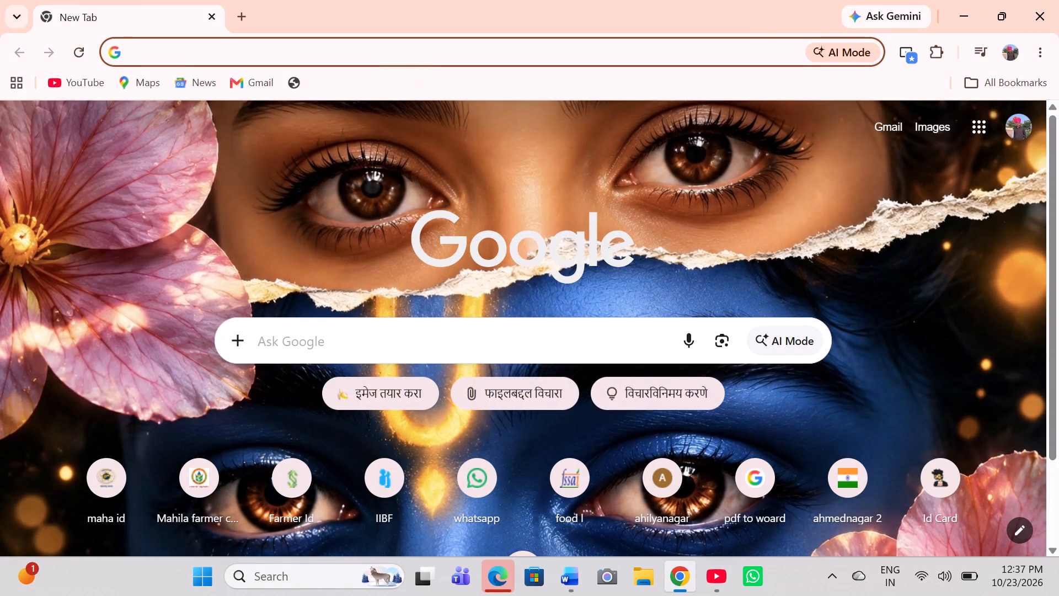
pyautogui.click(415, 58)
pyautogui.write('bao')
pyautogui.write('da')
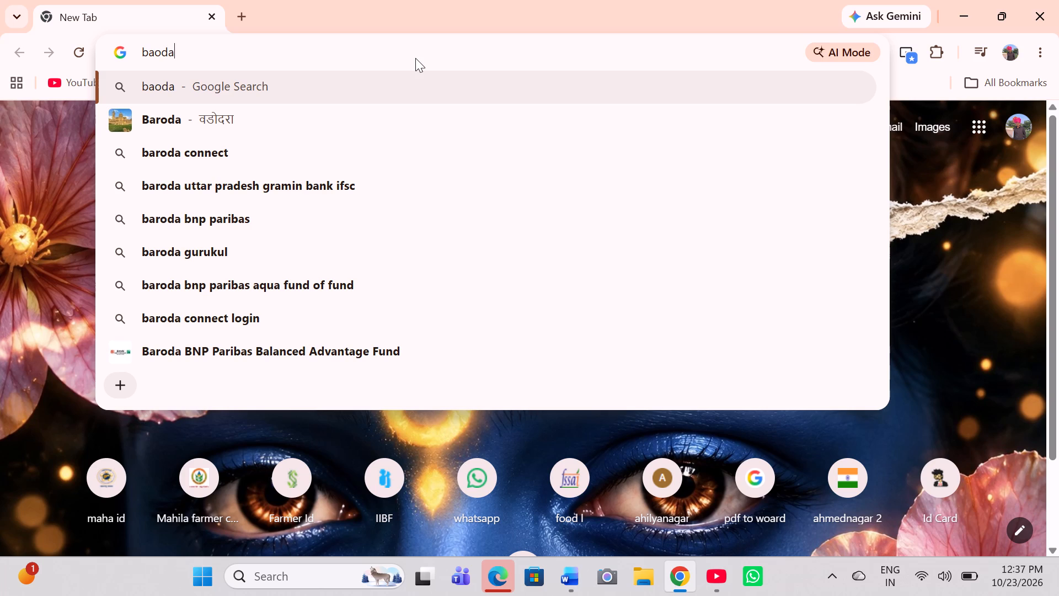
pyautogui.write('ta')
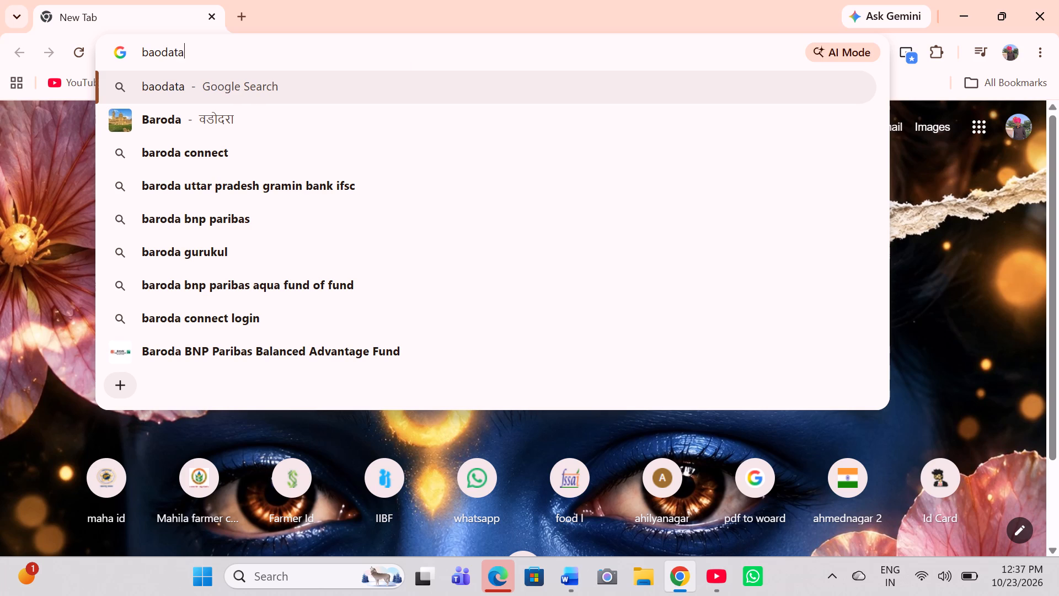
pyautogui.press('space')
pyautogui.press('m')
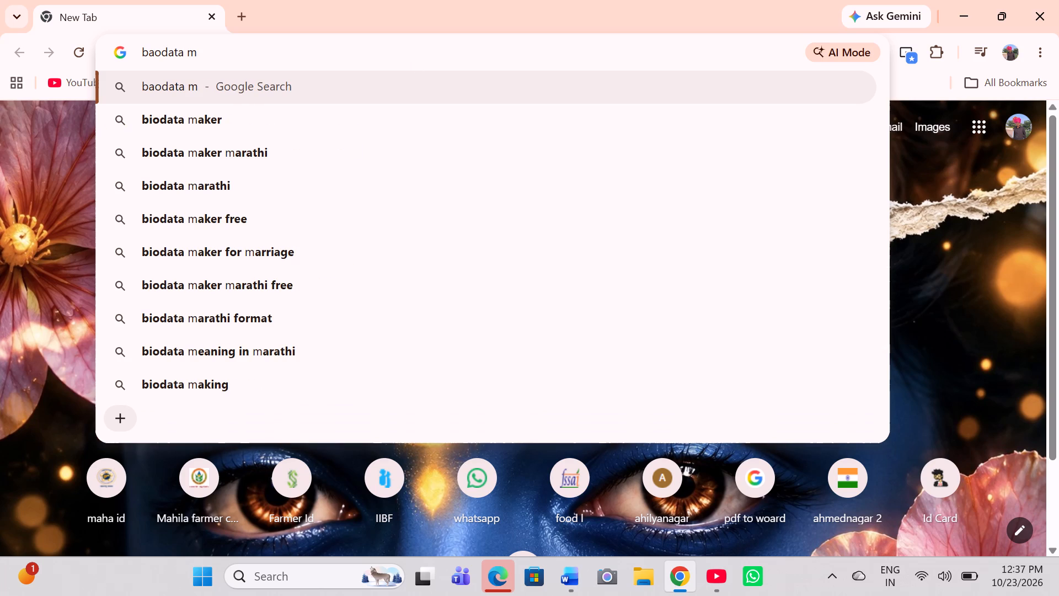
pyautogui.press('a')
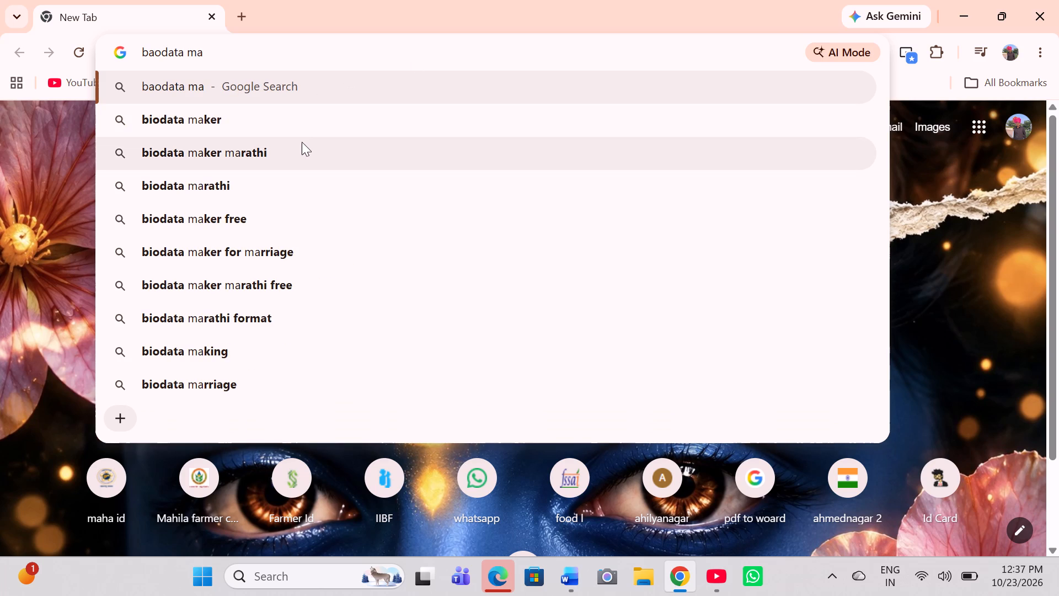
pyautogui.click(301, 149)
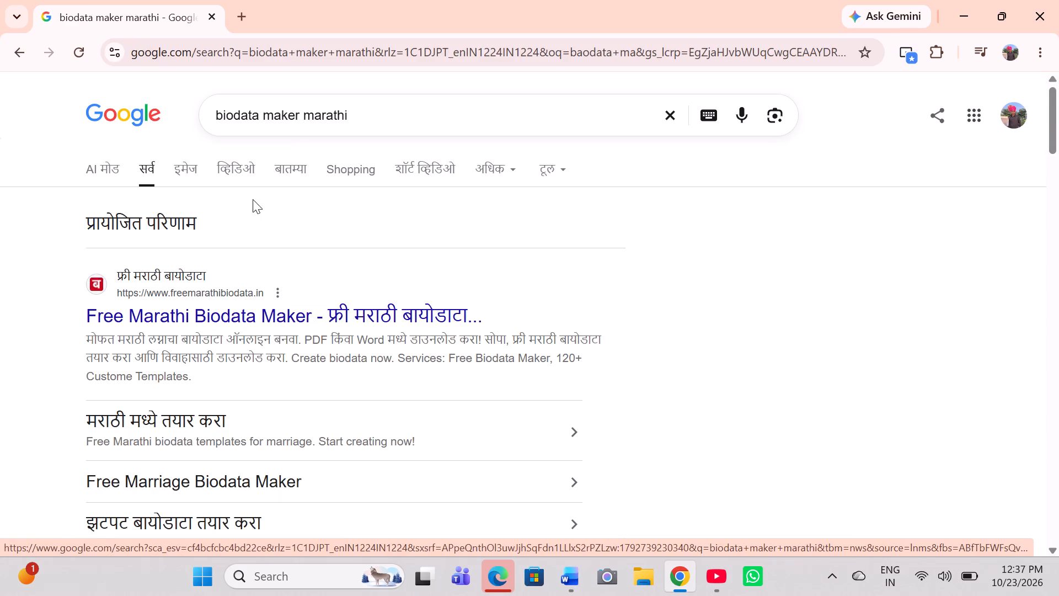
# Open the Free Marathi Biodata Maker site from the results and choose the Red Velvet template from its biodata templates.
pyautogui.click(295, 324)
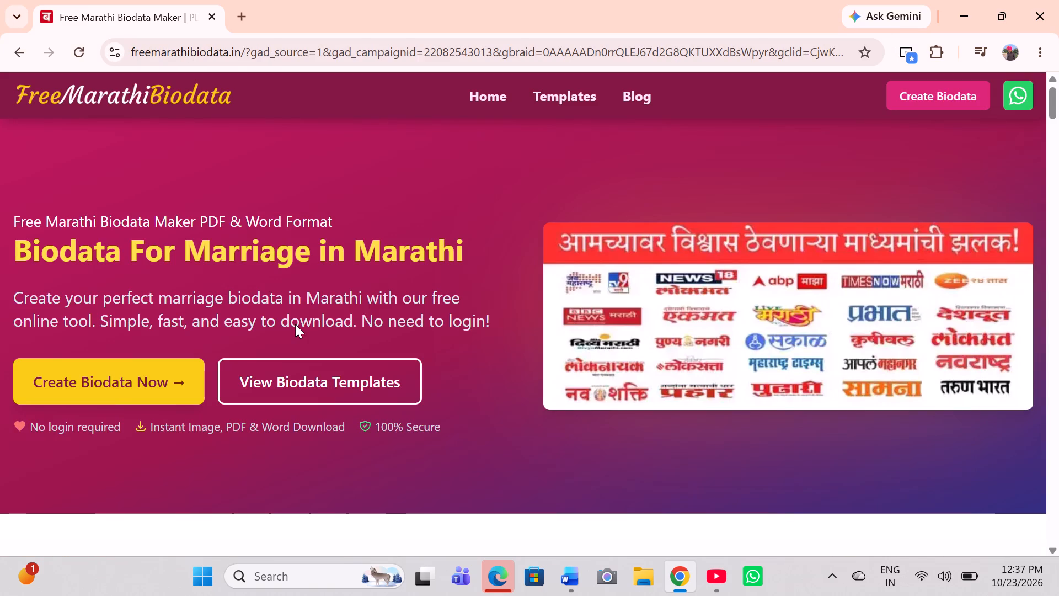
pyautogui.click(327, 392)
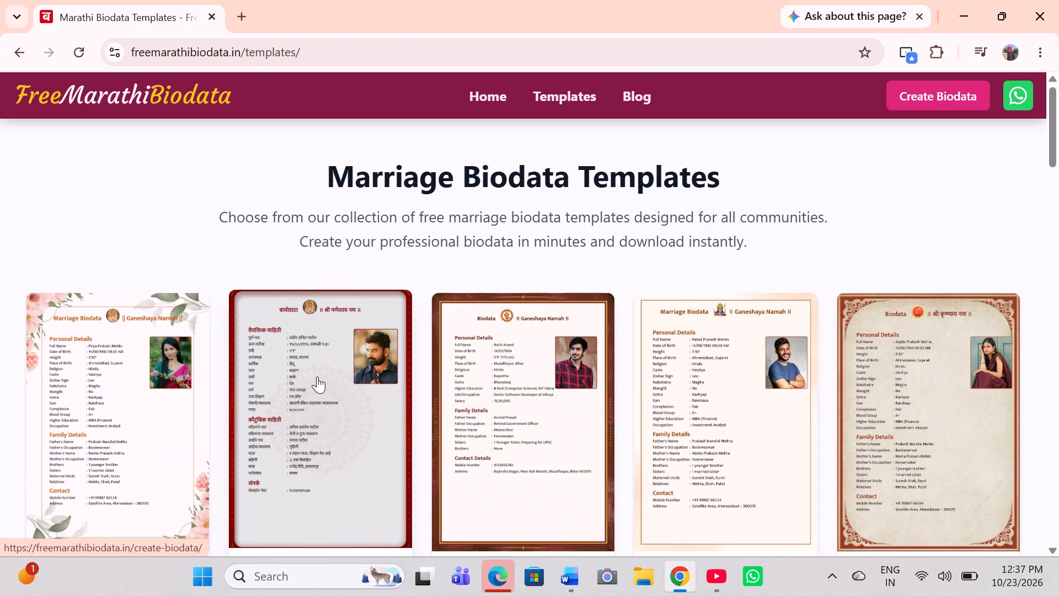
pyautogui.scroll(-3, 317, 376)
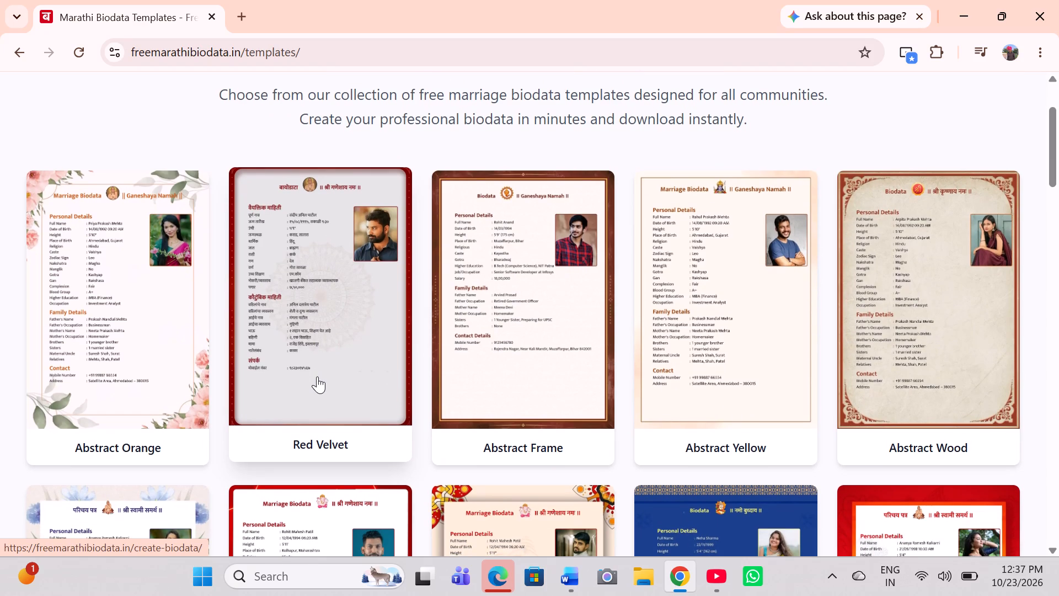
pyautogui.click(317, 376)
# Set the biodata form's language to मराठी.
pyautogui.scroll(-1, 317, 376)
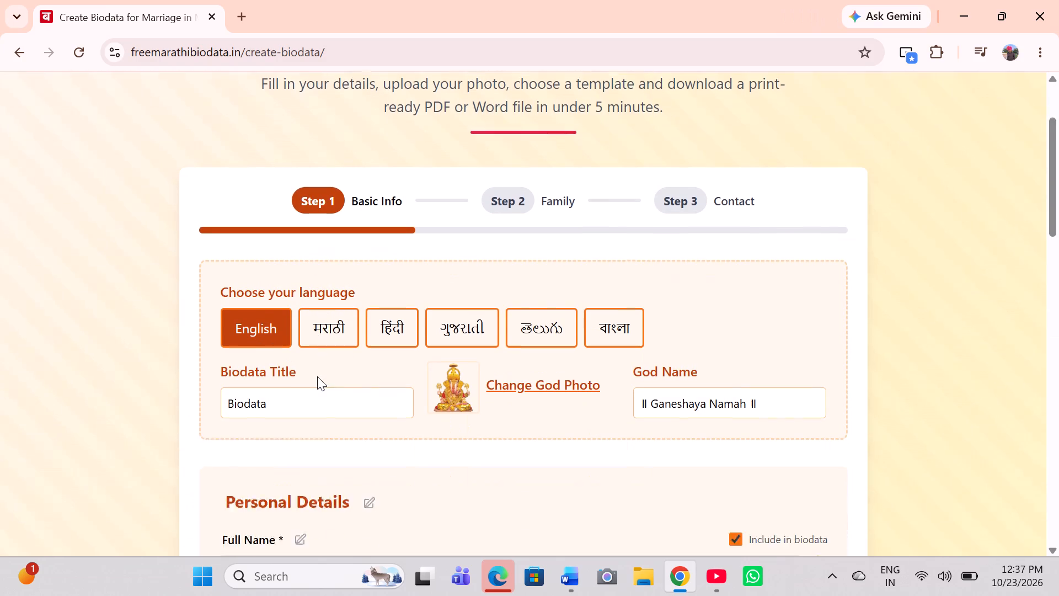
pyautogui.scroll(-3, 317, 376)
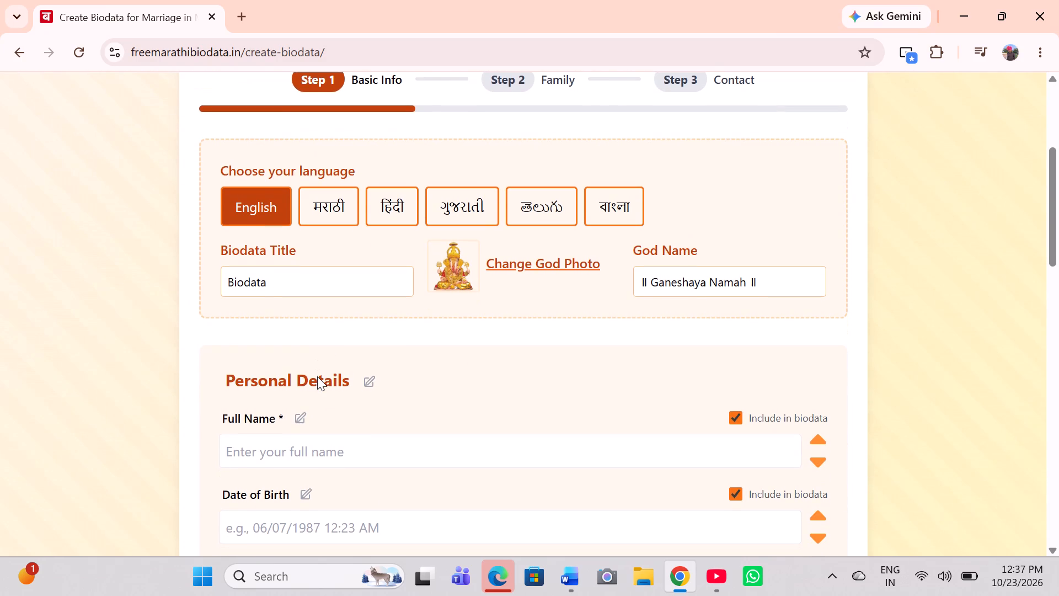
pyautogui.click(326, 213)
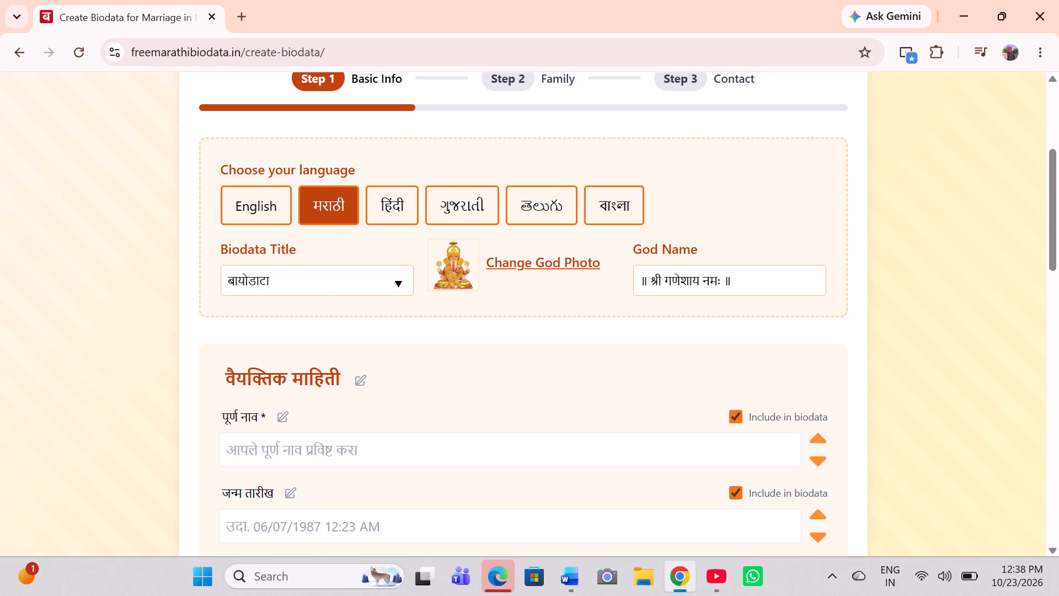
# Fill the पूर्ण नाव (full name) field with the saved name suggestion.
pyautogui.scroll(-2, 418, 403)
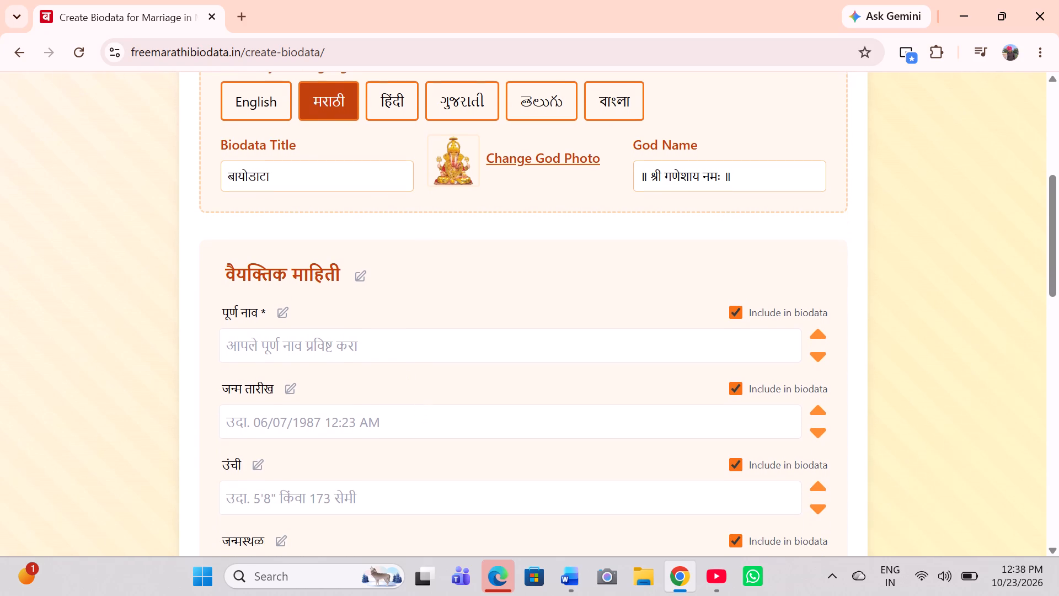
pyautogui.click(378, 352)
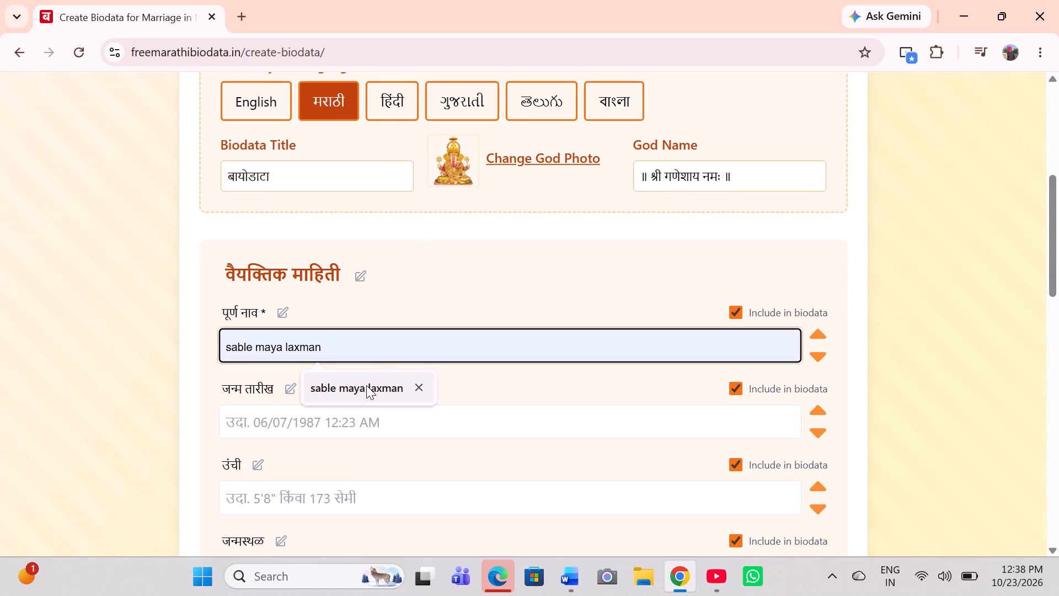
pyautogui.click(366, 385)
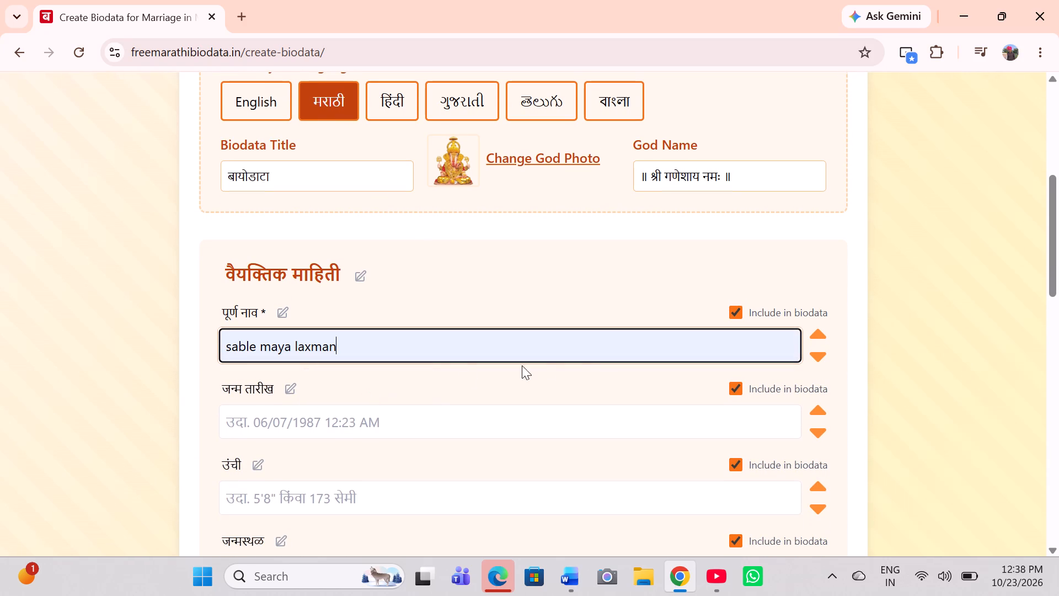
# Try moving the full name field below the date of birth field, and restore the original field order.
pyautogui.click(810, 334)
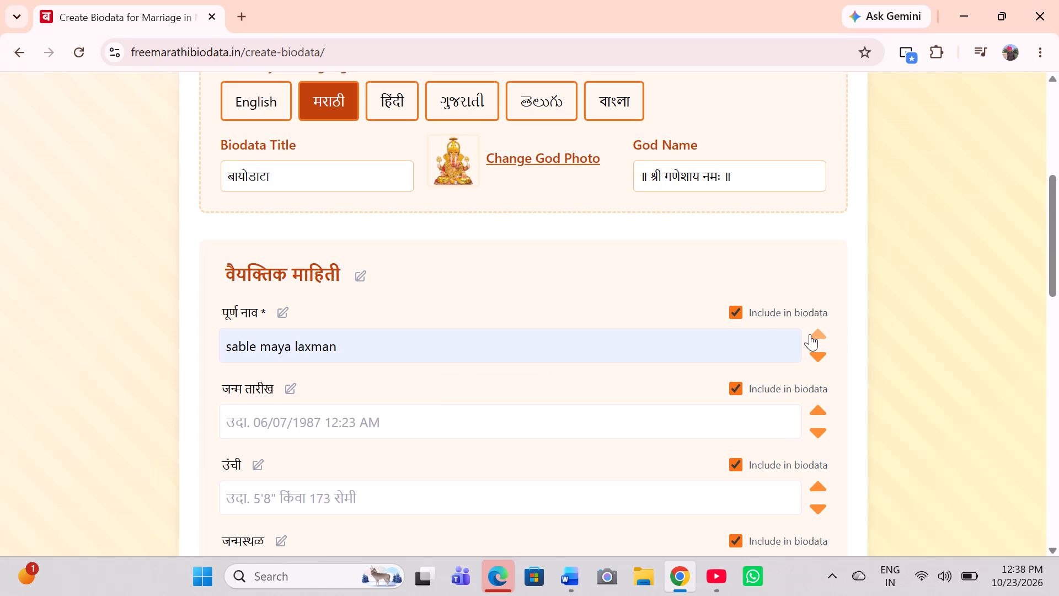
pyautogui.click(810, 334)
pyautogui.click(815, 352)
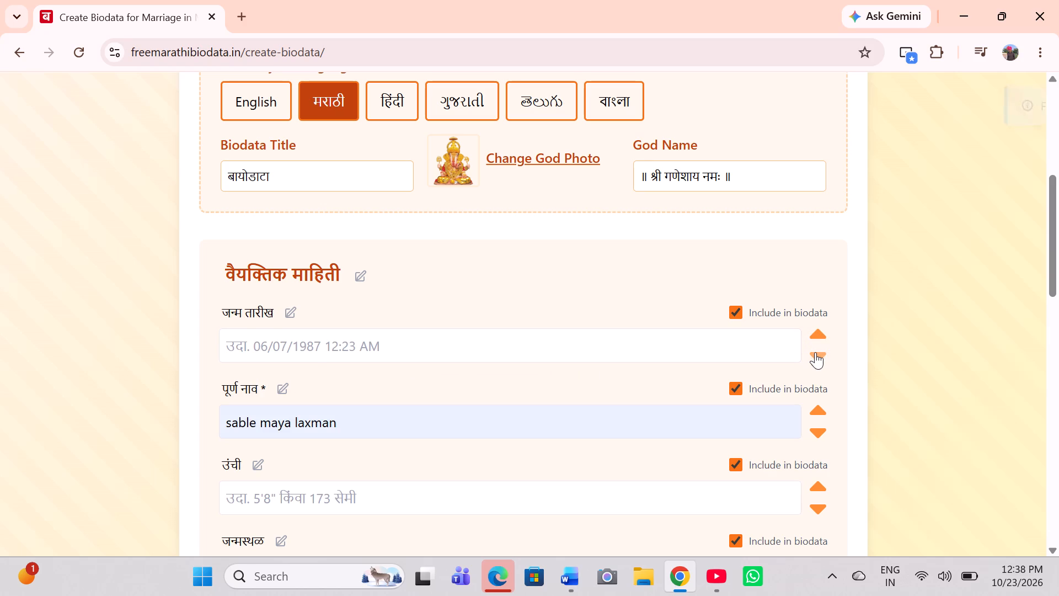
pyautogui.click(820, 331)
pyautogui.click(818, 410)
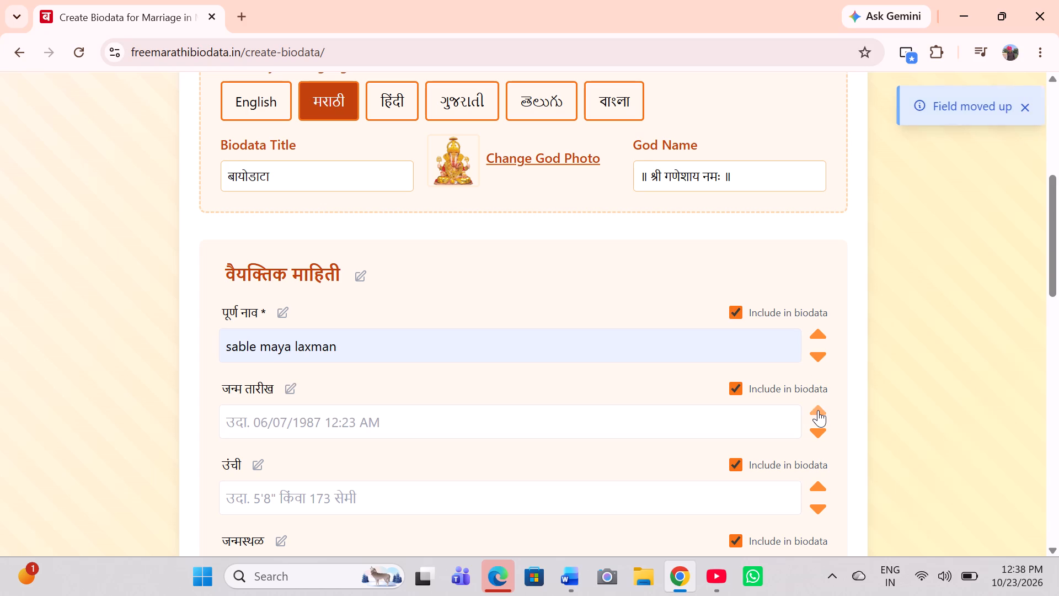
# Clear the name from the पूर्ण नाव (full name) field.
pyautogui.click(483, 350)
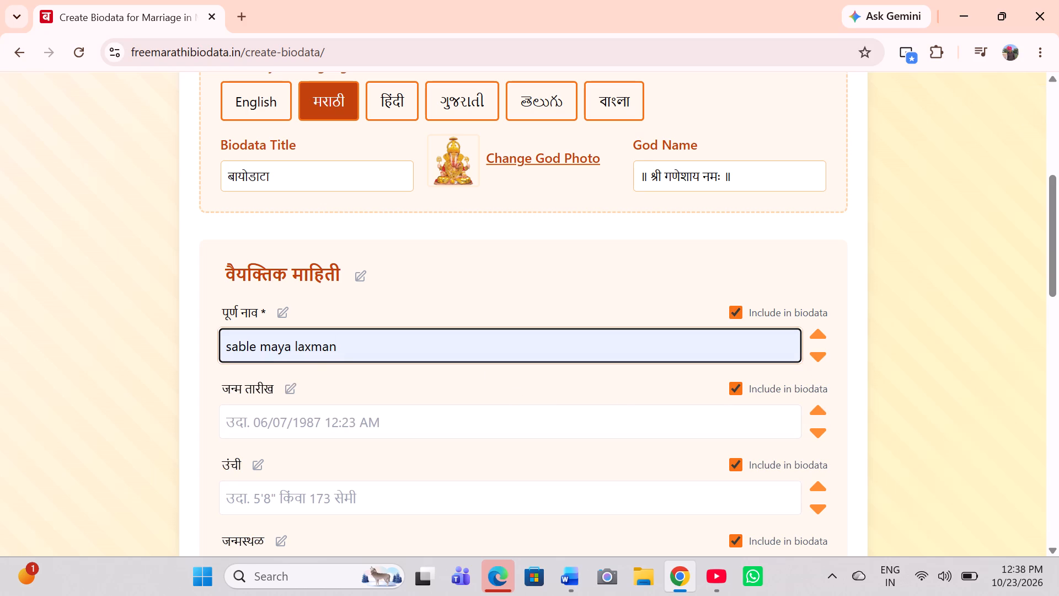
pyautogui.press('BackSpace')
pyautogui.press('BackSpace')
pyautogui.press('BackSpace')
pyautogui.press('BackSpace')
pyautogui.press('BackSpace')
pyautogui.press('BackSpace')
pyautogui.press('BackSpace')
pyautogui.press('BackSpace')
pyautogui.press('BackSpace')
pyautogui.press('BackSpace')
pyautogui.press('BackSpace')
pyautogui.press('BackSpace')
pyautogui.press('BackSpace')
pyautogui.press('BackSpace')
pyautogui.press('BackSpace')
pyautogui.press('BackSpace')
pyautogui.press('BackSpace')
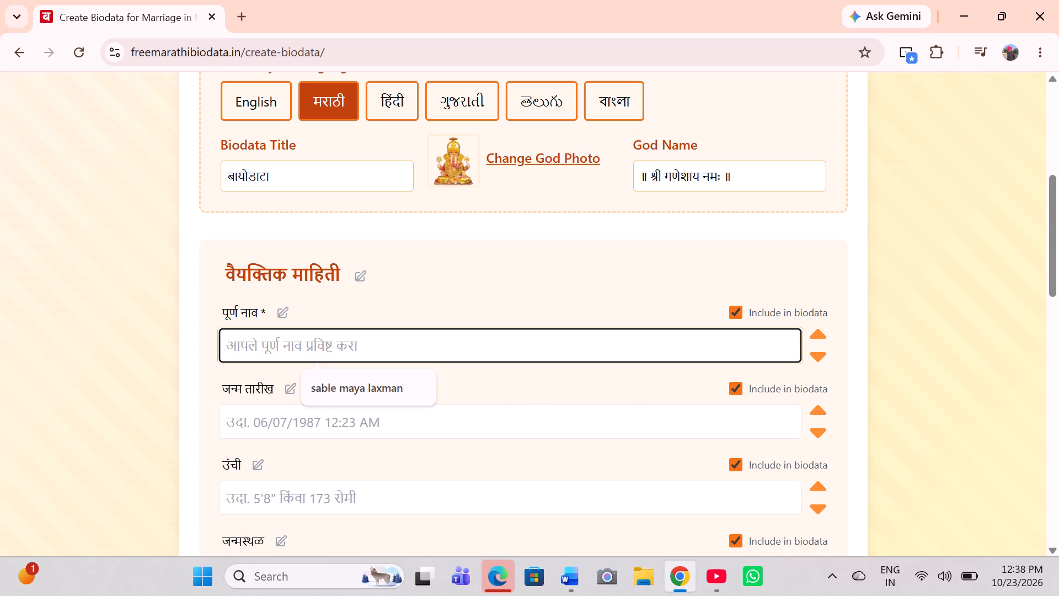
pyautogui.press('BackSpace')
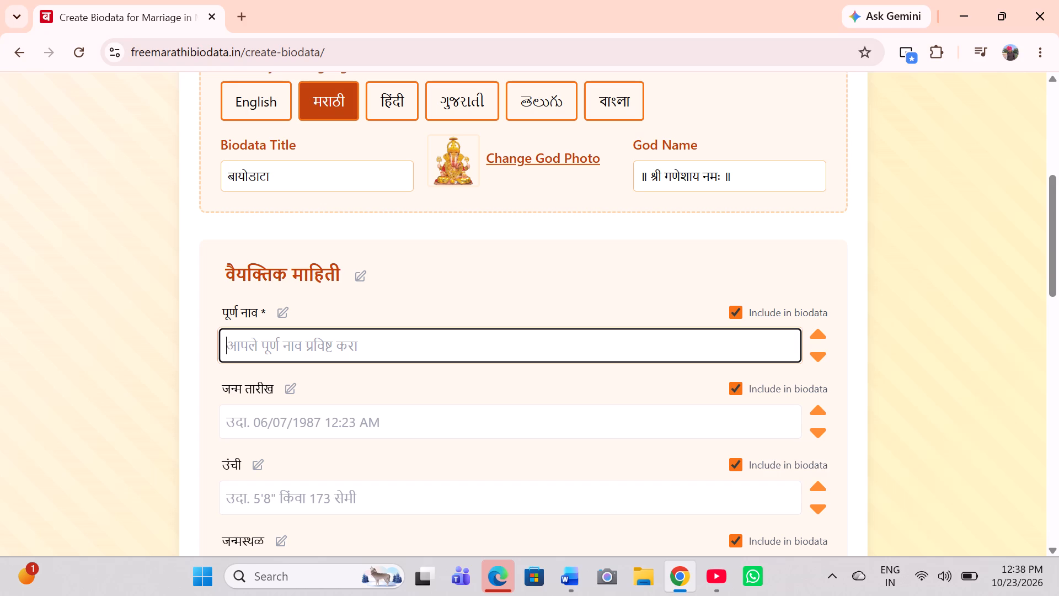
# Switch the keyboard layout from English to the standard Marathi layout.
pyautogui.click(901, 570)
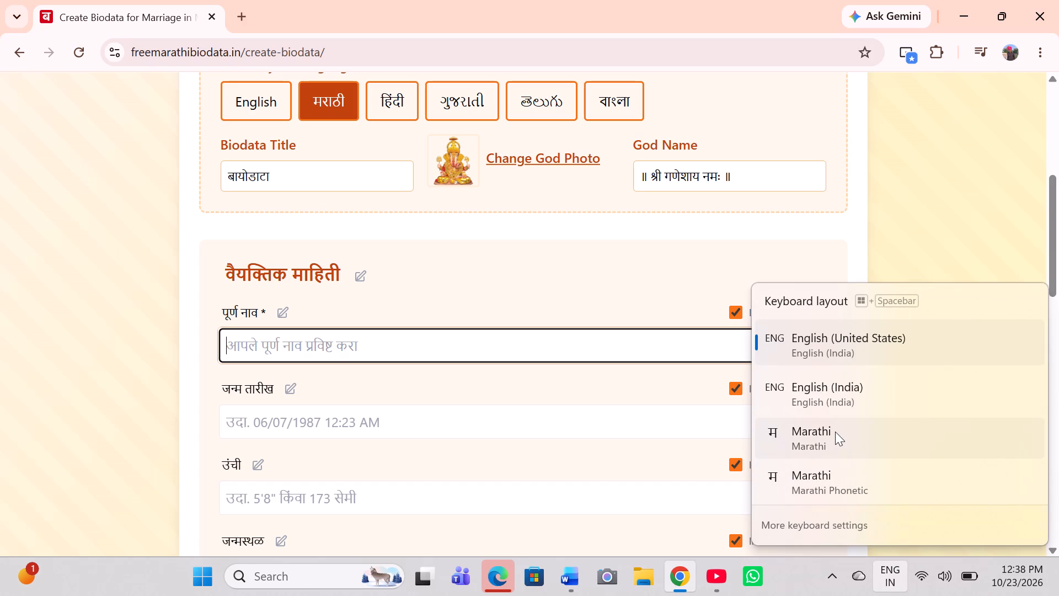
pyautogui.click(835, 432)
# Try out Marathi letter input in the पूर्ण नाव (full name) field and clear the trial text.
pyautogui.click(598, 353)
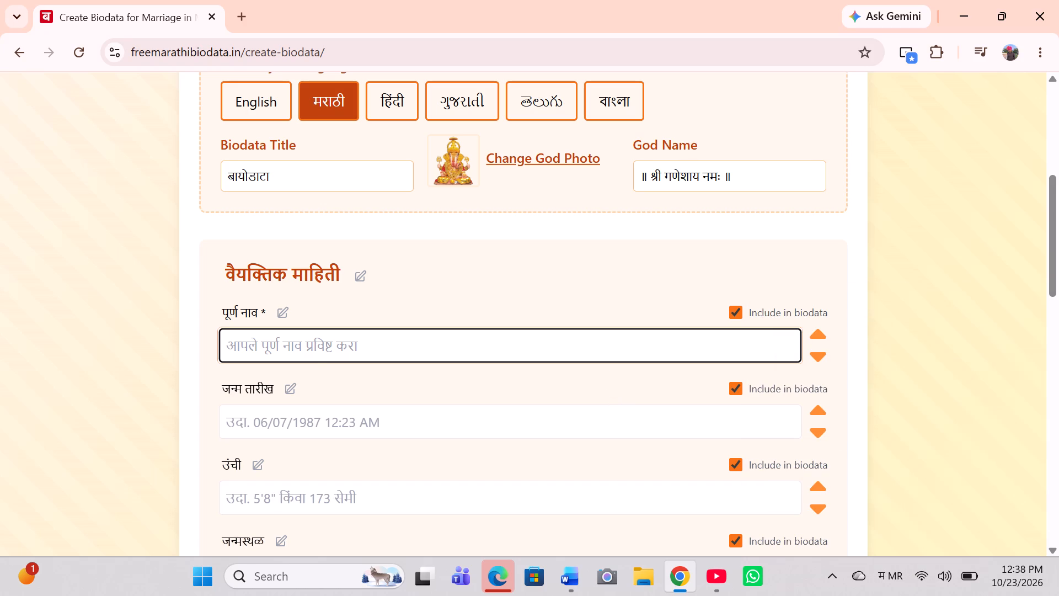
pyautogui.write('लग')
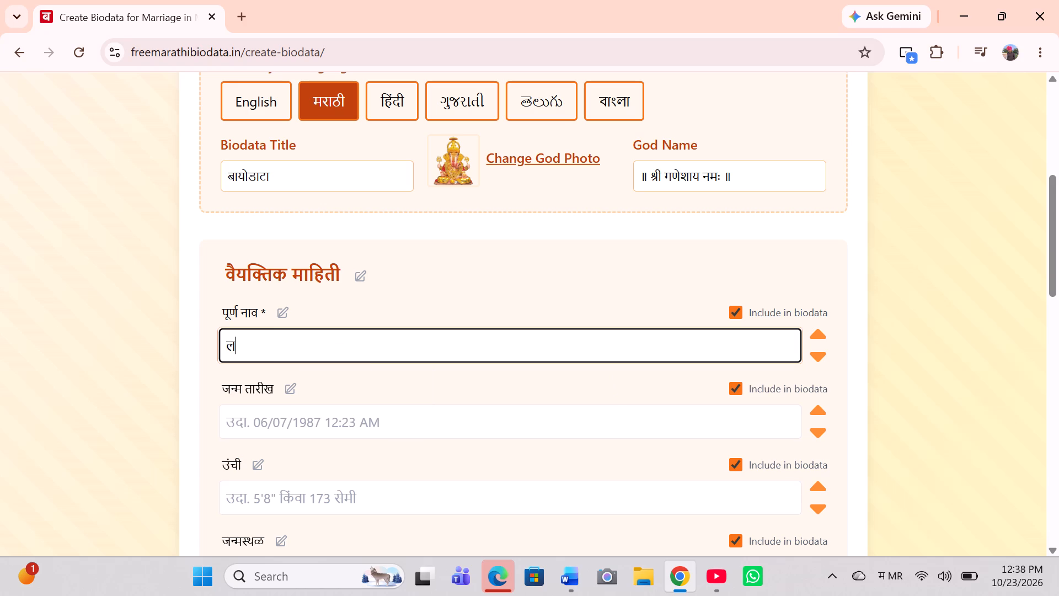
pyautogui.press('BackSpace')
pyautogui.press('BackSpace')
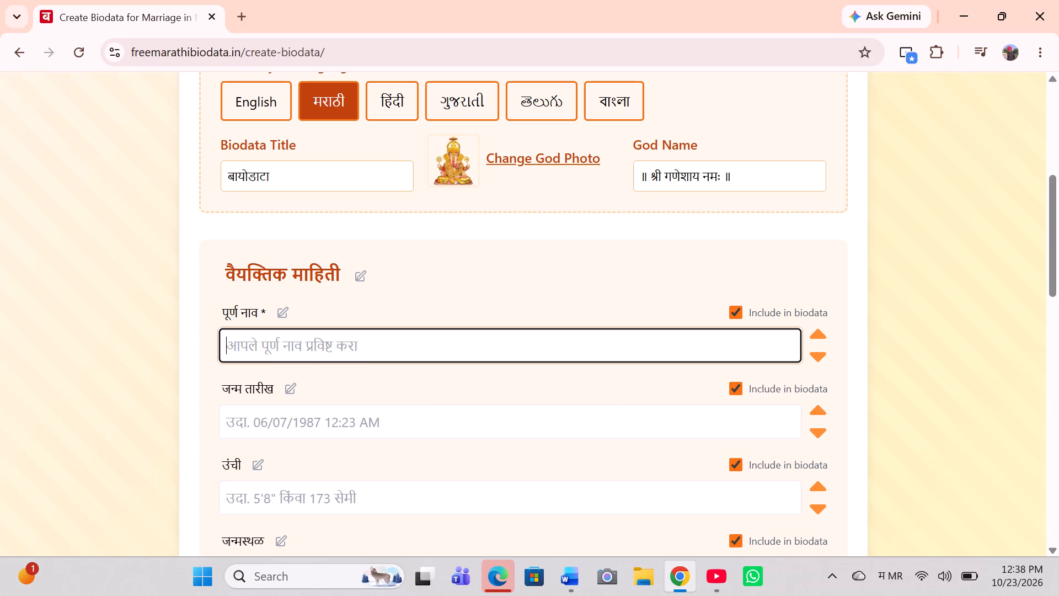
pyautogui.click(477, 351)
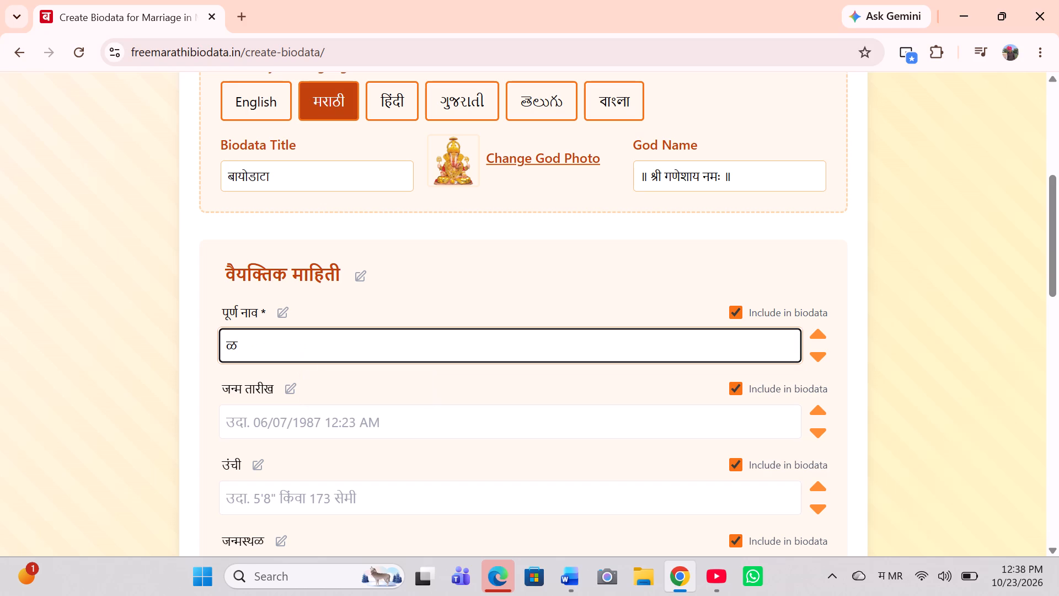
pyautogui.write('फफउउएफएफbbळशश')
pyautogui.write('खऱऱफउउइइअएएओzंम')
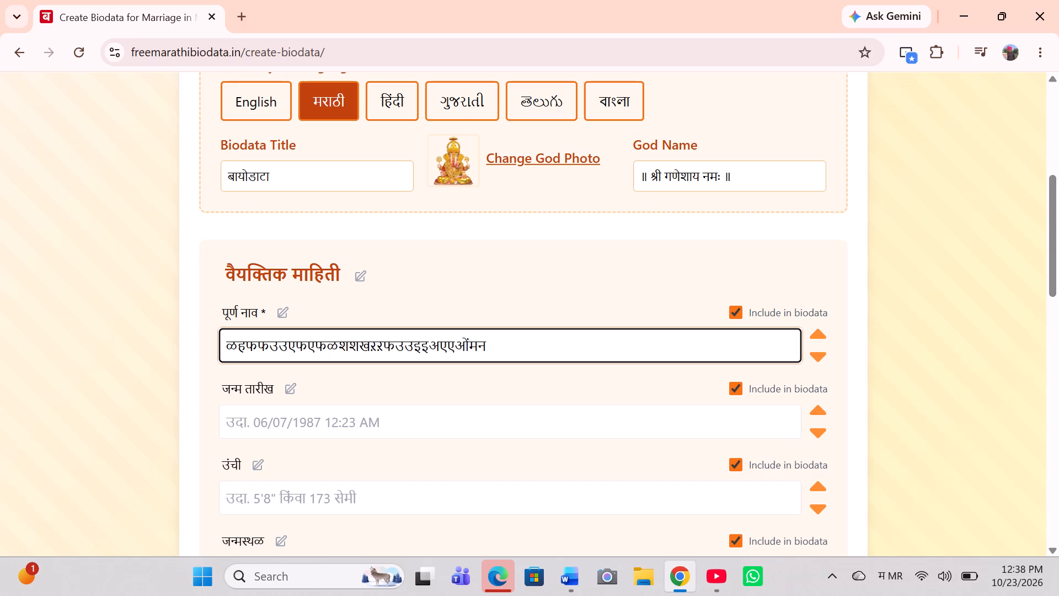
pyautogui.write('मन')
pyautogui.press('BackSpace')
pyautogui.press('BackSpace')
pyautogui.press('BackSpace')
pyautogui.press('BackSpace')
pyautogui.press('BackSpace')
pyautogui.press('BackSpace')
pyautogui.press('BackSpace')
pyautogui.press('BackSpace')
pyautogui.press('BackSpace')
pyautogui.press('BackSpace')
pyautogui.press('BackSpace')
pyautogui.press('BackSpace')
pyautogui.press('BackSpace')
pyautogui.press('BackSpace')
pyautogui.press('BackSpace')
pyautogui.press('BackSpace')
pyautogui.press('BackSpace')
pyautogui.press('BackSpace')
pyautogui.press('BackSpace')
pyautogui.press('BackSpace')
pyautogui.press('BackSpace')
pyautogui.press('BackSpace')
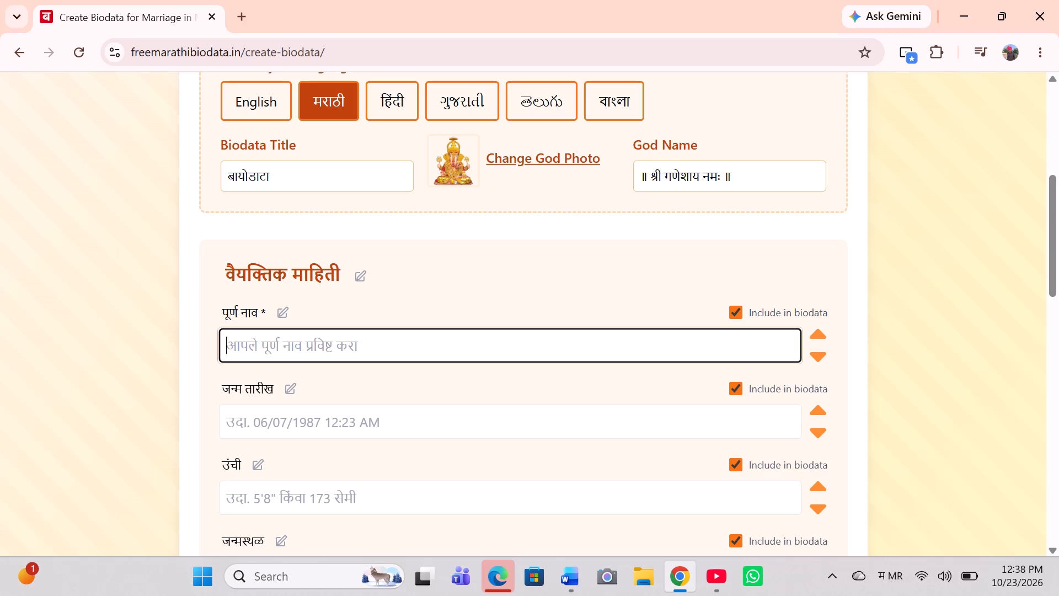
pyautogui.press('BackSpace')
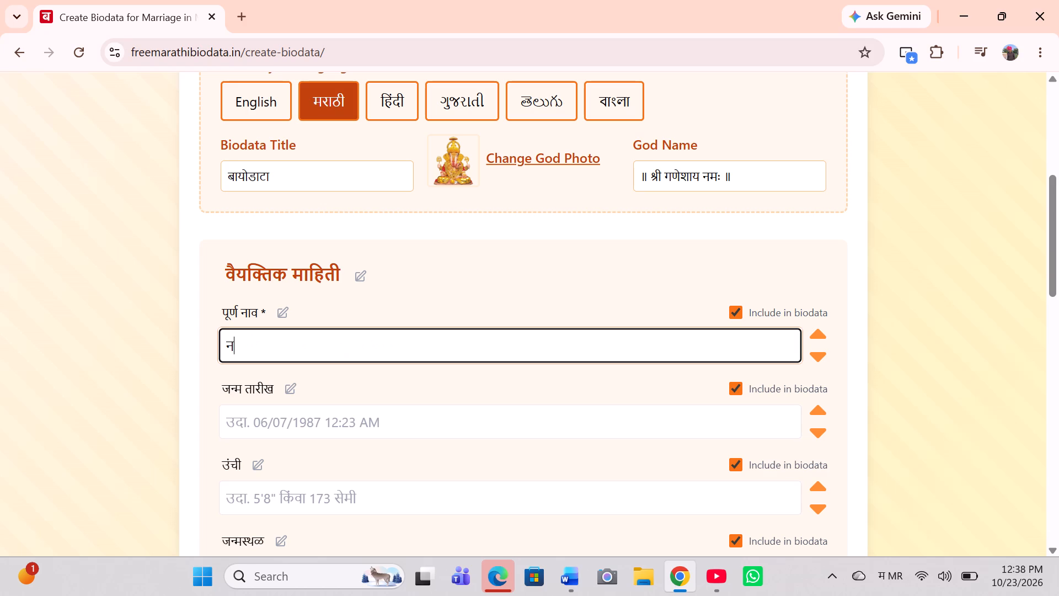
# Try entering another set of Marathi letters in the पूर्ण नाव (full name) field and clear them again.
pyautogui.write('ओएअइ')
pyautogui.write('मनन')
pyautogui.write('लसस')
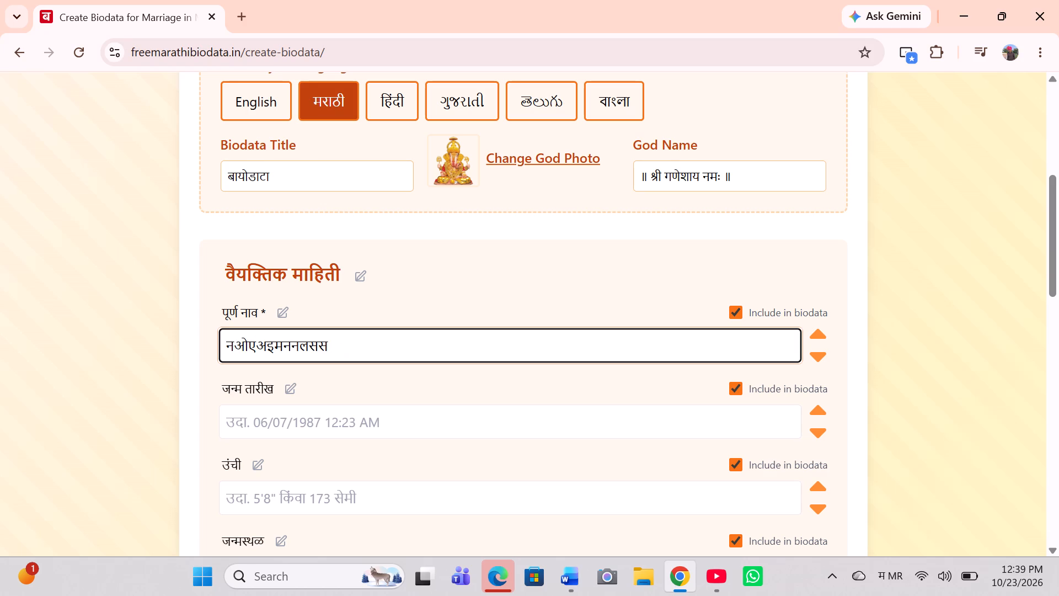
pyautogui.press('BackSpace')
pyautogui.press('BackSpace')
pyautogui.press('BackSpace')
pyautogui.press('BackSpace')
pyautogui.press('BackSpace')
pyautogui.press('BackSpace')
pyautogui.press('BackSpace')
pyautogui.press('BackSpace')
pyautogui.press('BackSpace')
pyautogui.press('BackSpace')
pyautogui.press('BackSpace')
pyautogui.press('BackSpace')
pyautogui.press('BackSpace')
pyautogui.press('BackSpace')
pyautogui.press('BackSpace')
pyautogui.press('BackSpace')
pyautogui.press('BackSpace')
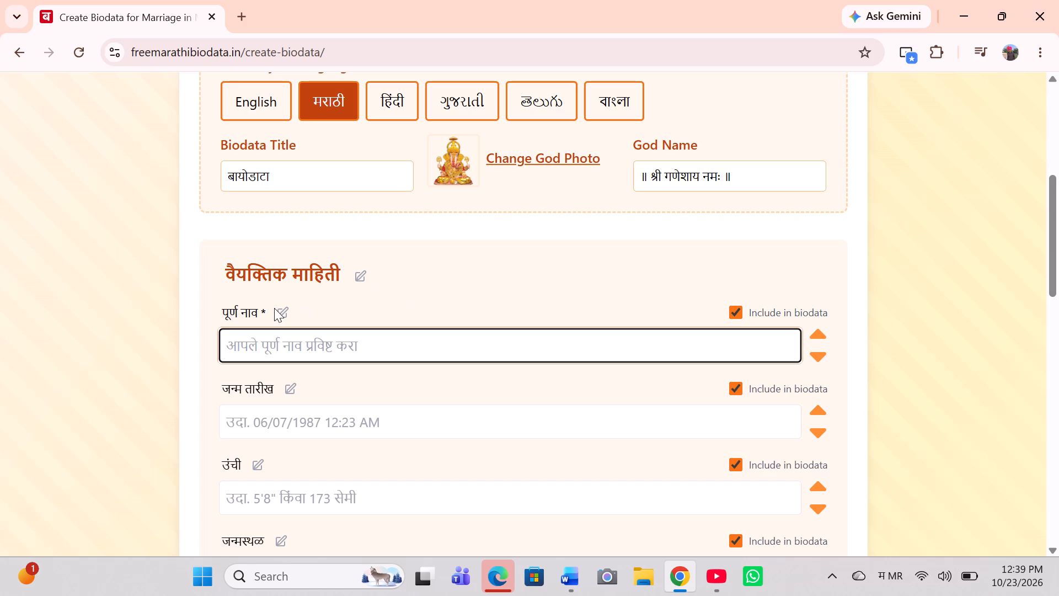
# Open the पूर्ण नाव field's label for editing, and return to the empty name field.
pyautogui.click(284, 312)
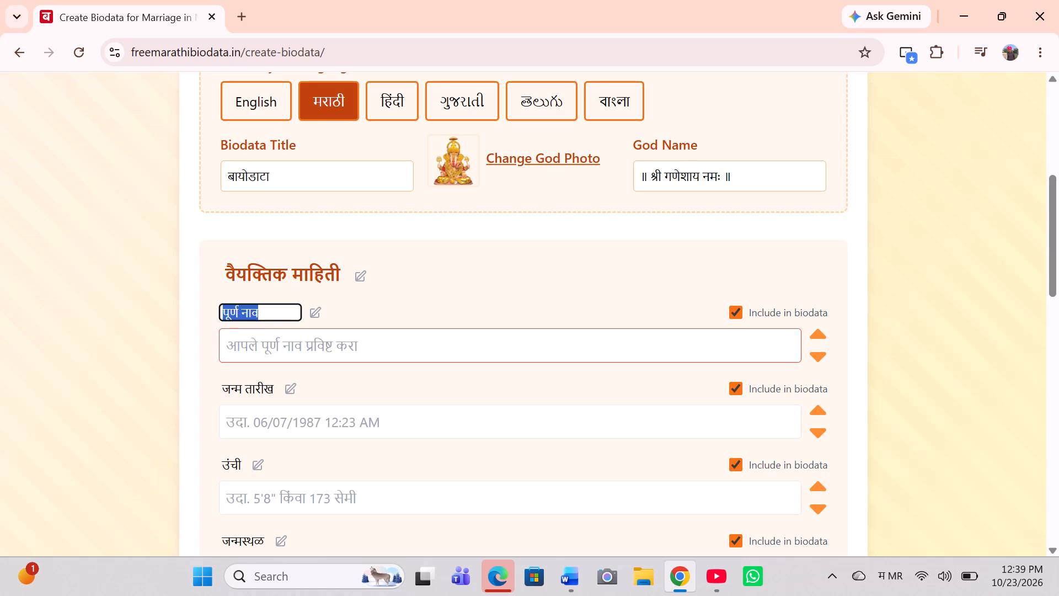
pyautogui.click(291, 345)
# Activate the जन्म तारीख (date of birth) field for entry.
pyautogui.scroll(-4, 291, 345)
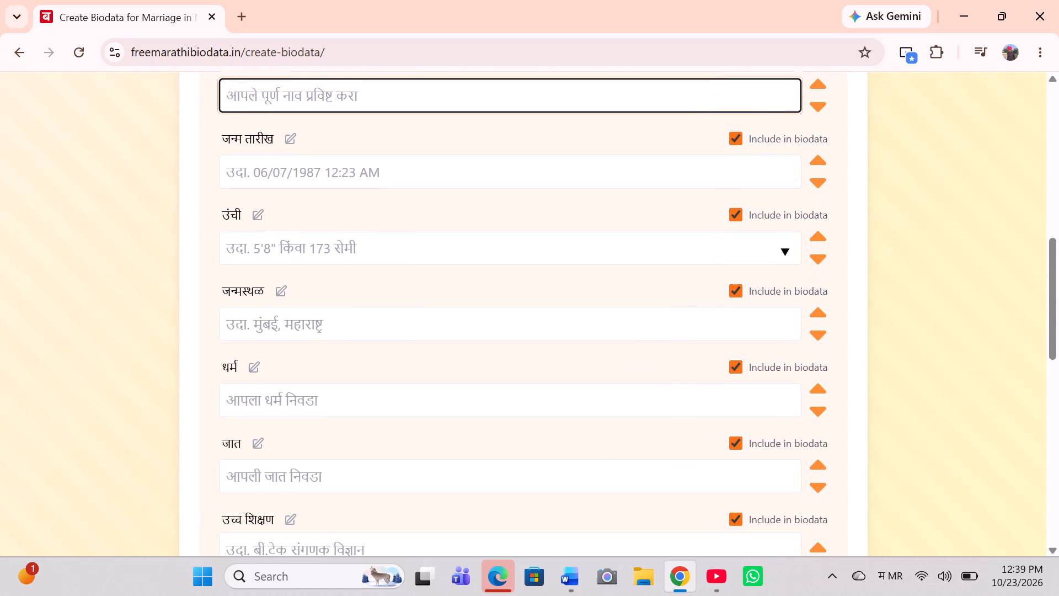
pyautogui.scroll(-2, 291, 345)
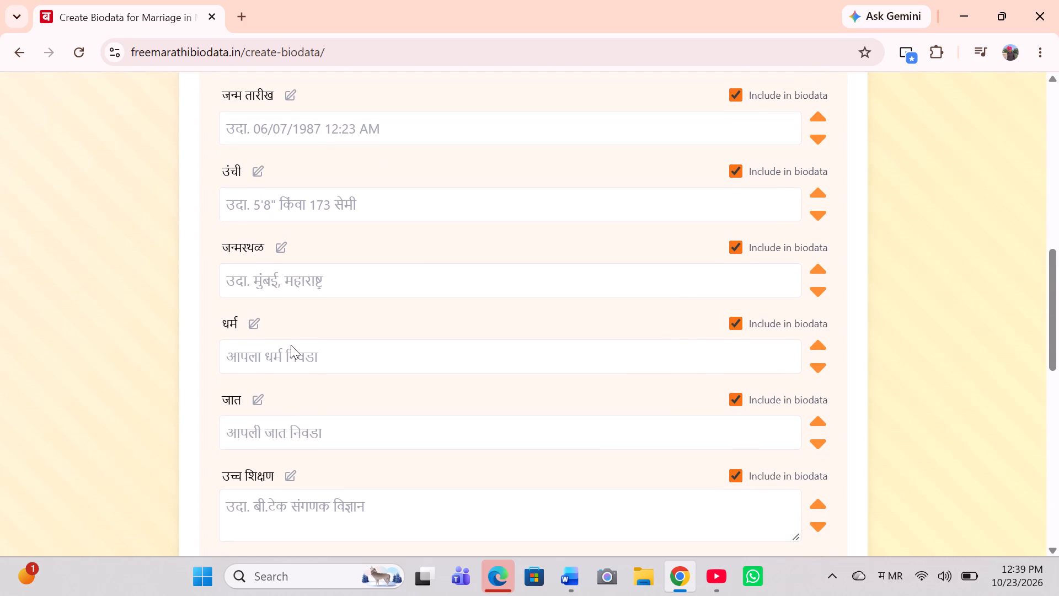
pyautogui.scroll(-1, 291, 345)
pyautogui.scroll(2, 291, 345)
pyautogui.click(260, 264)
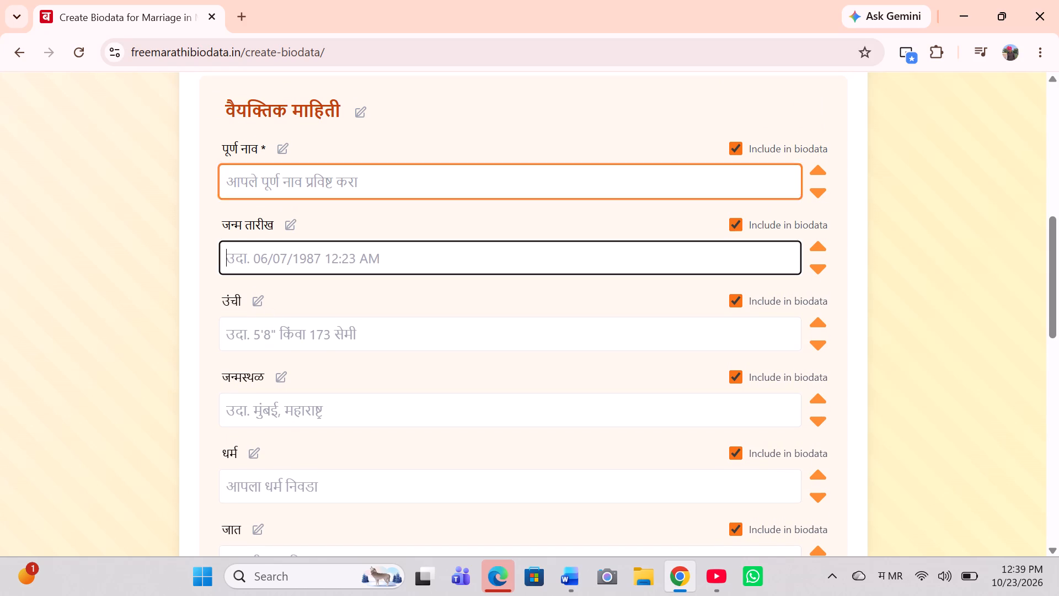
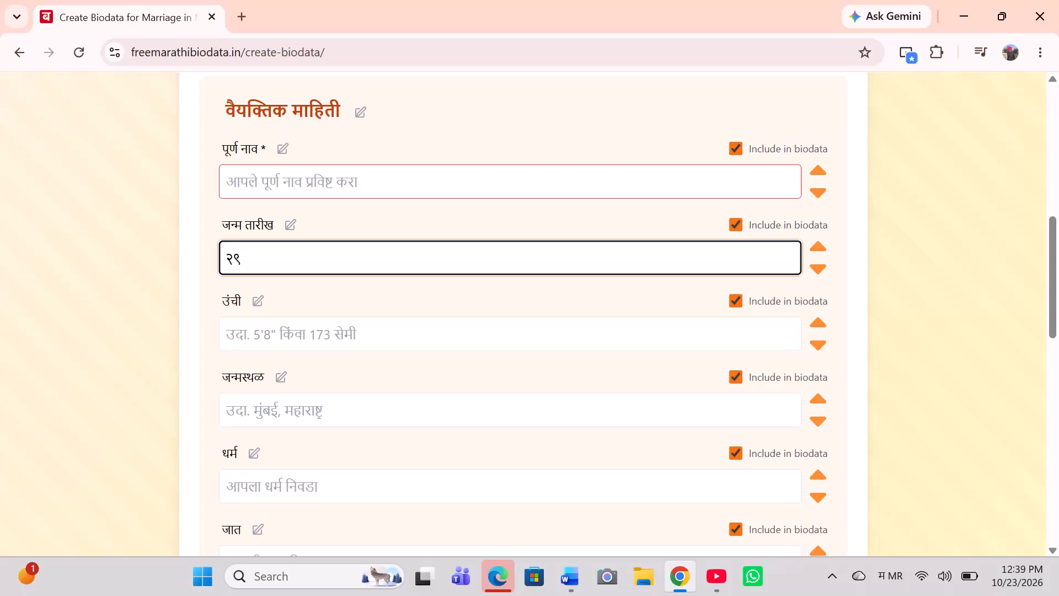
# Re-enter the birth day in जन्म तारीख in Marathi digits, and add a slash using the English (United States) keyboard layout.
pyautogui.press('BackSpace')
pyautogui.press('BackSpace')
pyautogui.hotkey('ctrl', '/')
pyautogui.press('BackSpace')
pyautogui.press('BackSpace')
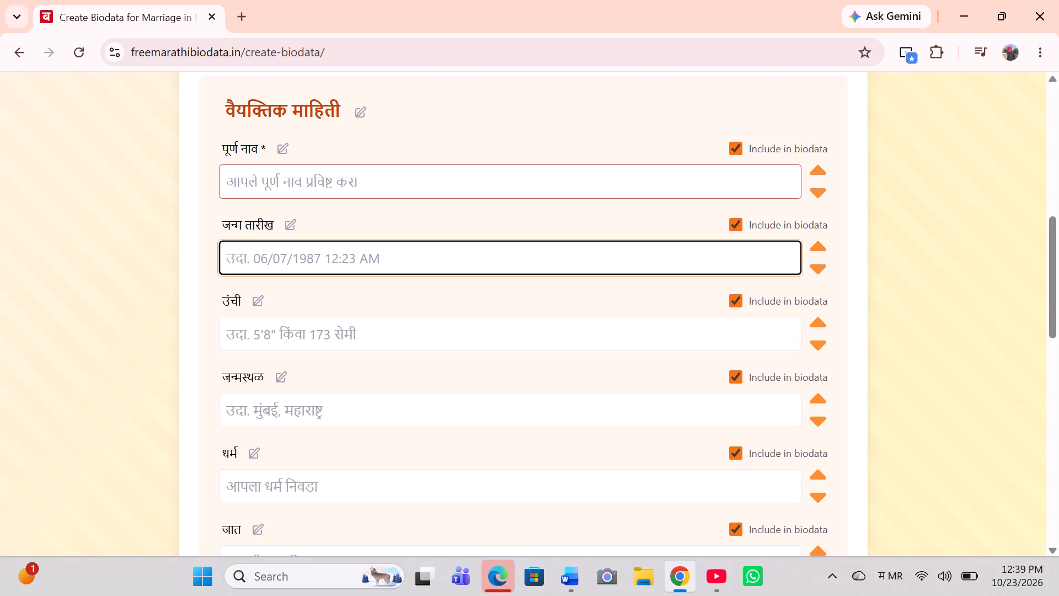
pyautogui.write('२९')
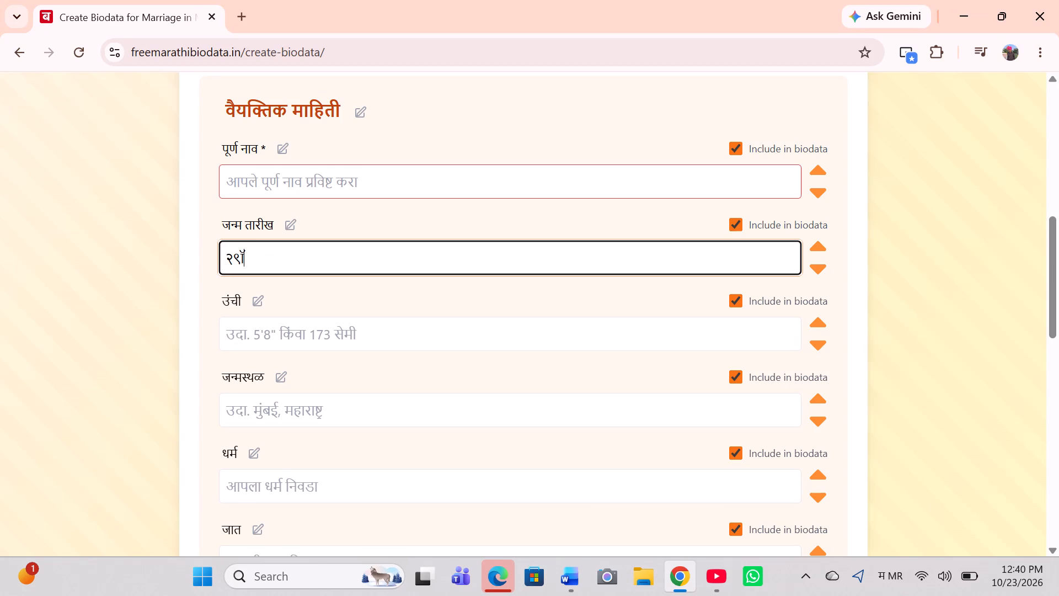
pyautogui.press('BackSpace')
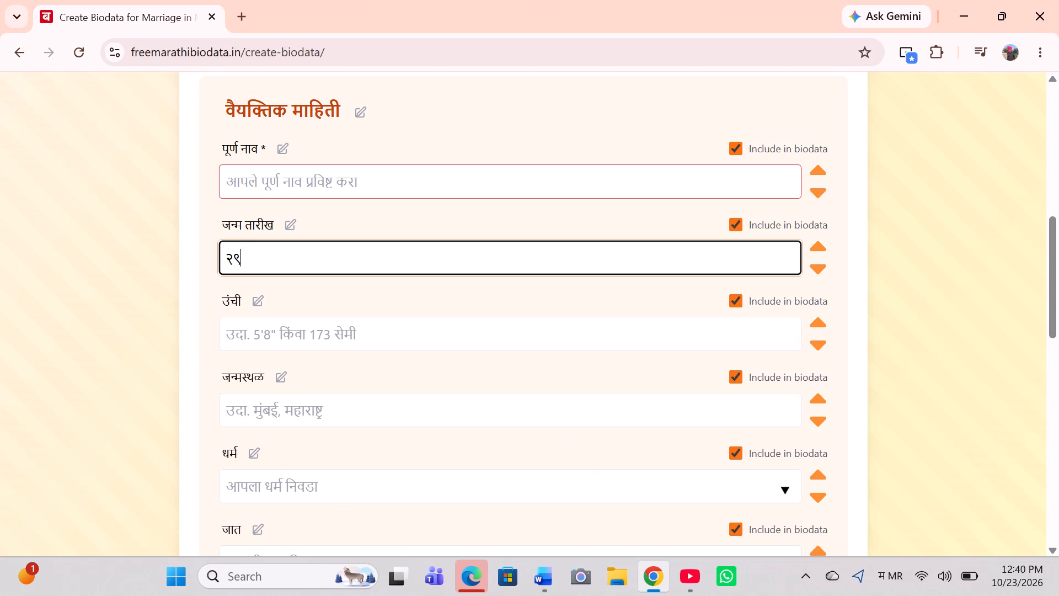
pyautogui.click(895, 575)
pyautogui.click(886, 336)
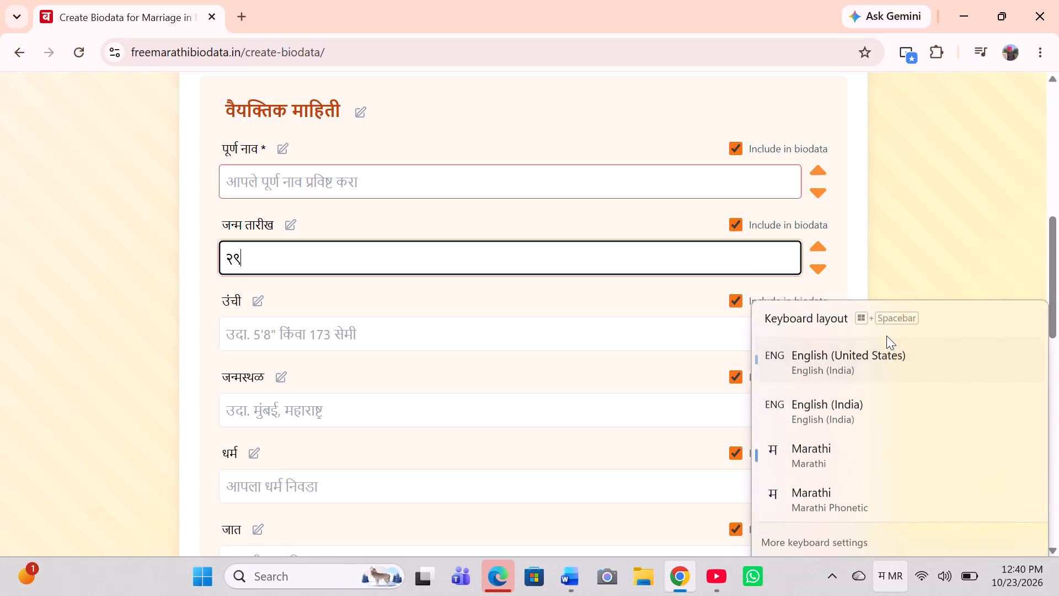
pyautogui.click(384, 254)
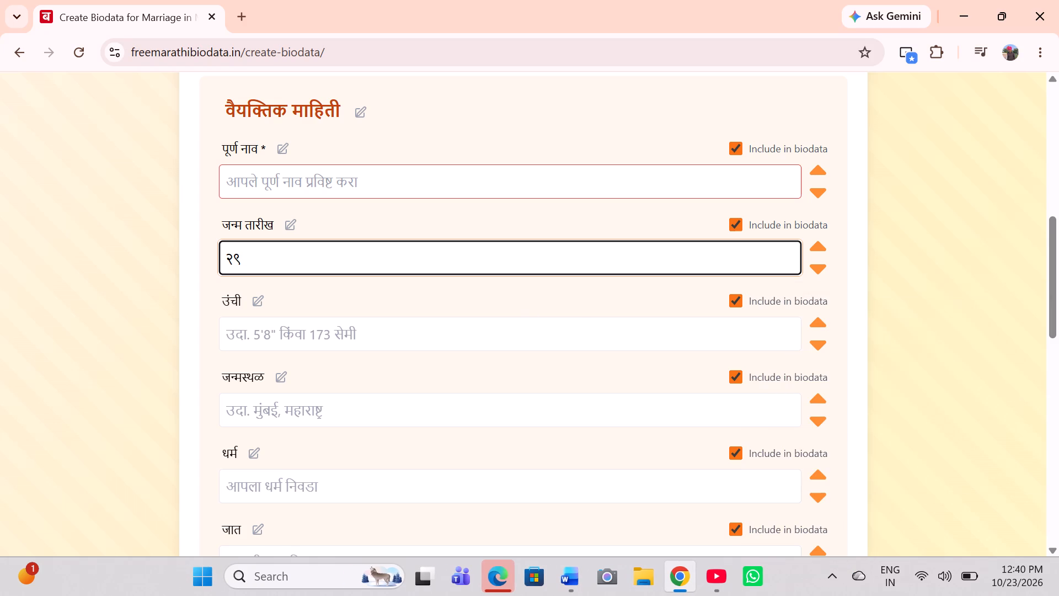
pyautogui.hotkey('shift', '?')
pyautogui.press('BackSpace')
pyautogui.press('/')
# Add the birth month in Marathi digits with the Marathi keyboard layout, followed by a slash from the English (United States) layout.
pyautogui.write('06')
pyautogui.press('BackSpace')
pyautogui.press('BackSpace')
pyautogui.click(890, 577)
pyautogui.click(854, 439)
pyautogui.click(497, 272)
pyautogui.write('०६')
pyautogui.click(892, 574)
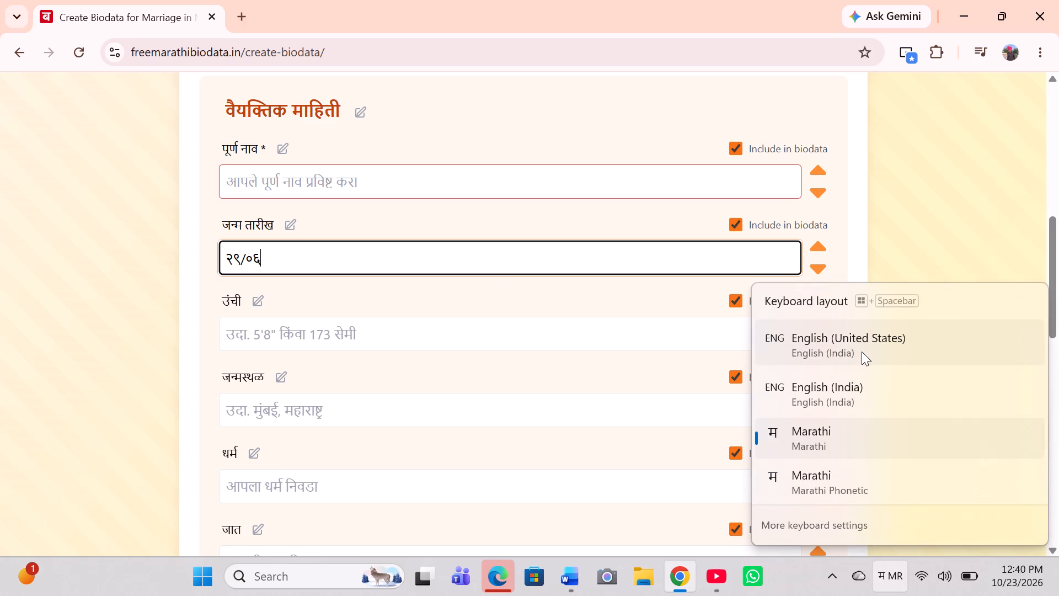
pyautogui.click(862, 352)
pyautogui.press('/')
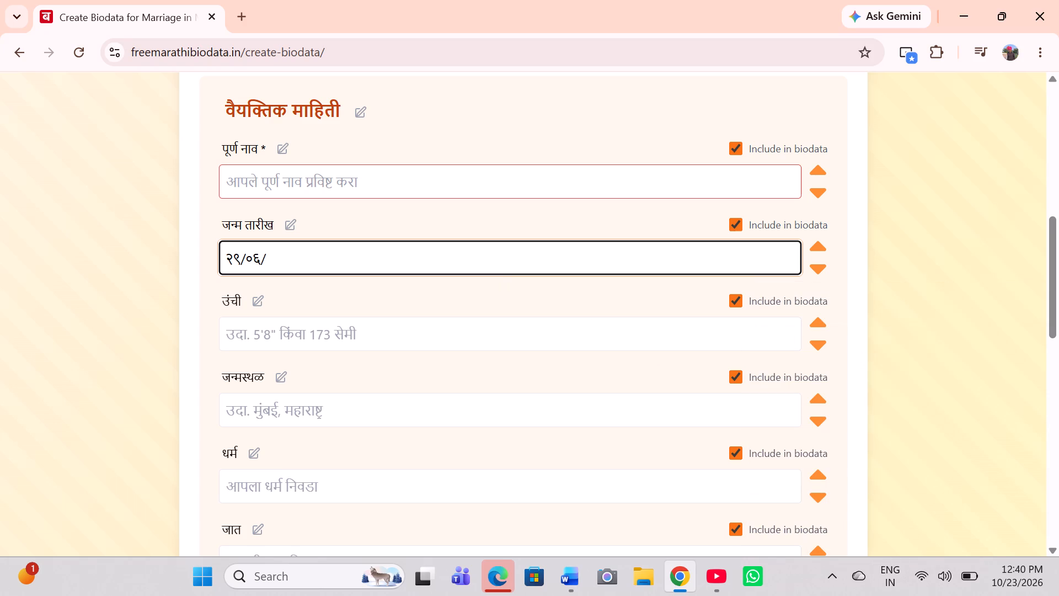
# Complete जन्म तारीख with the birth year in Marathi digits, using the standard Marathi keyboard layout.
pyautogui.click(899, 587)
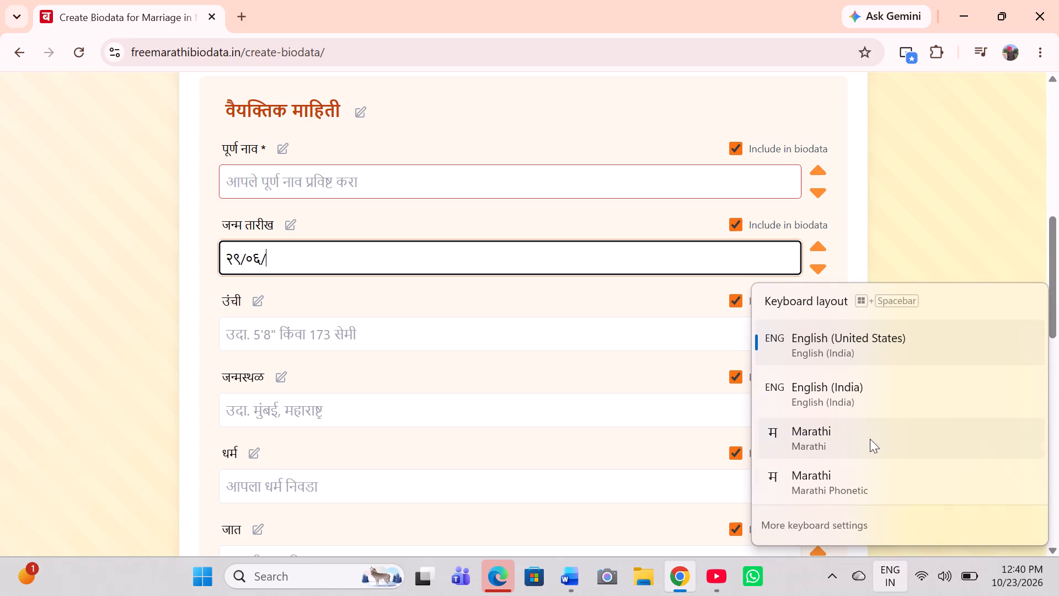
pyautogui.click(844, 481)
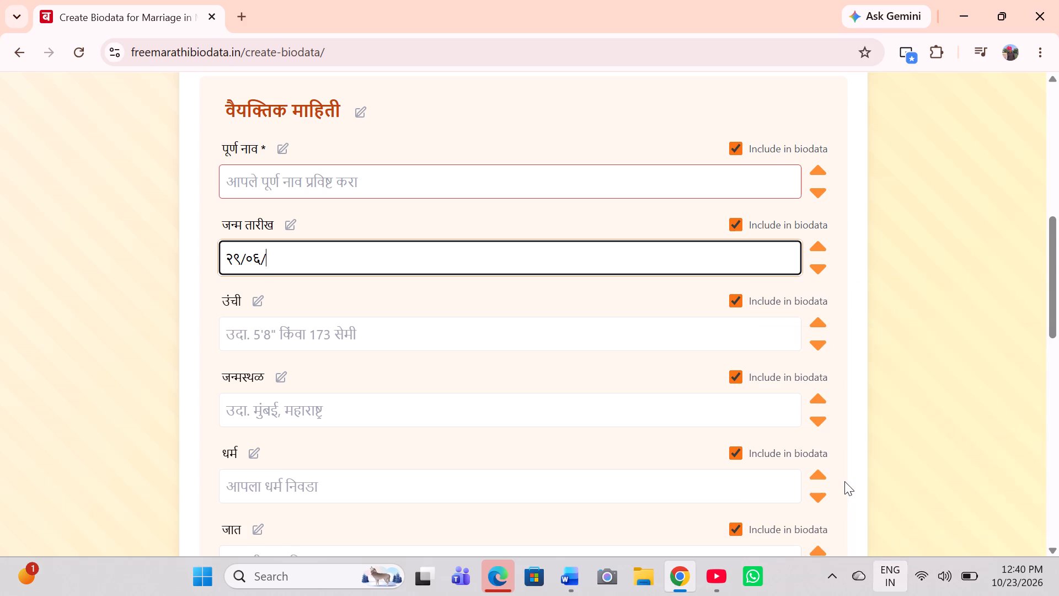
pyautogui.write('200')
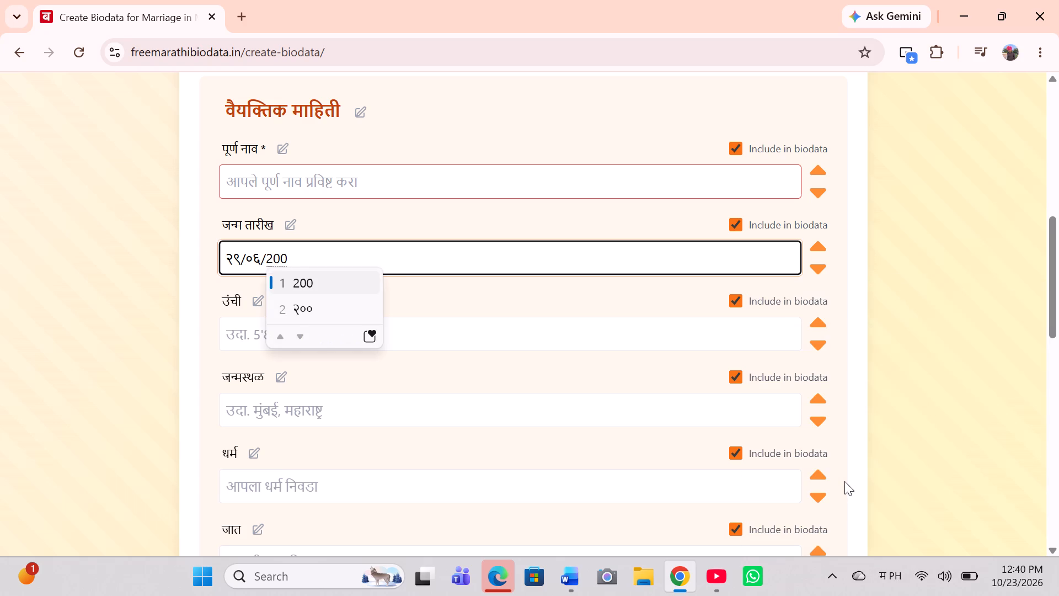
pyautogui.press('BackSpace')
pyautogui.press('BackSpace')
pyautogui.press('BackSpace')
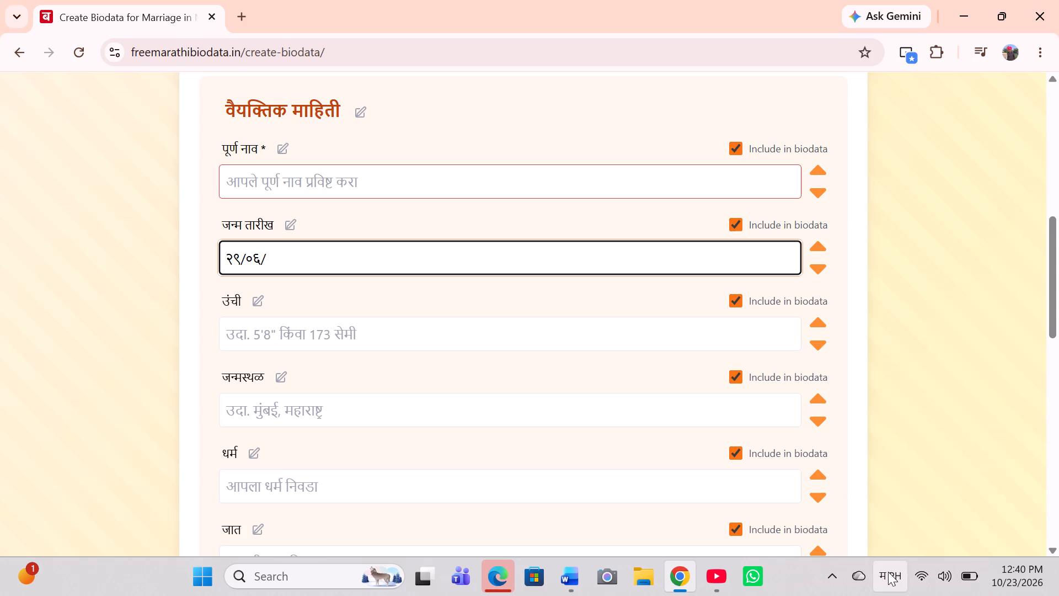
pyautogui.click(888, 572)
pyautogui.click(883, 443)
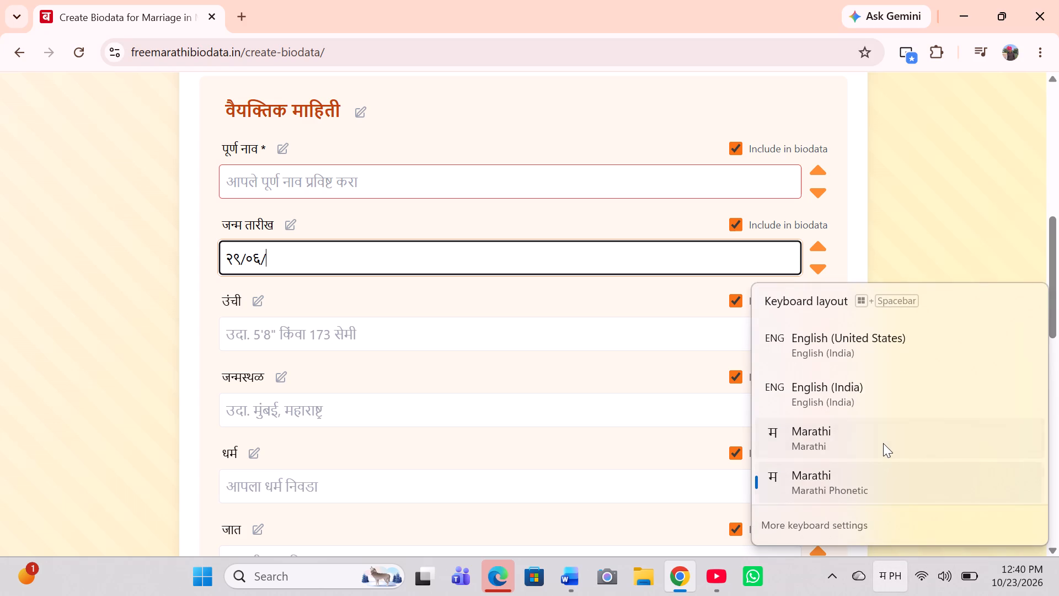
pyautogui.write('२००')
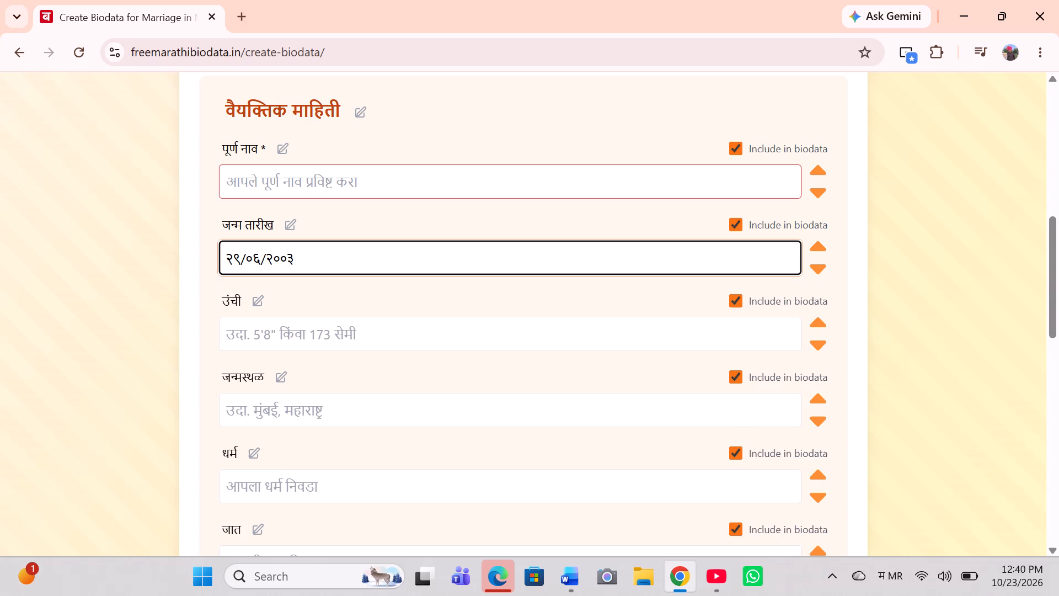
# Set the उंची (height) field to 5'6" (168 सेमी).
pyautogui.click(588, 330)
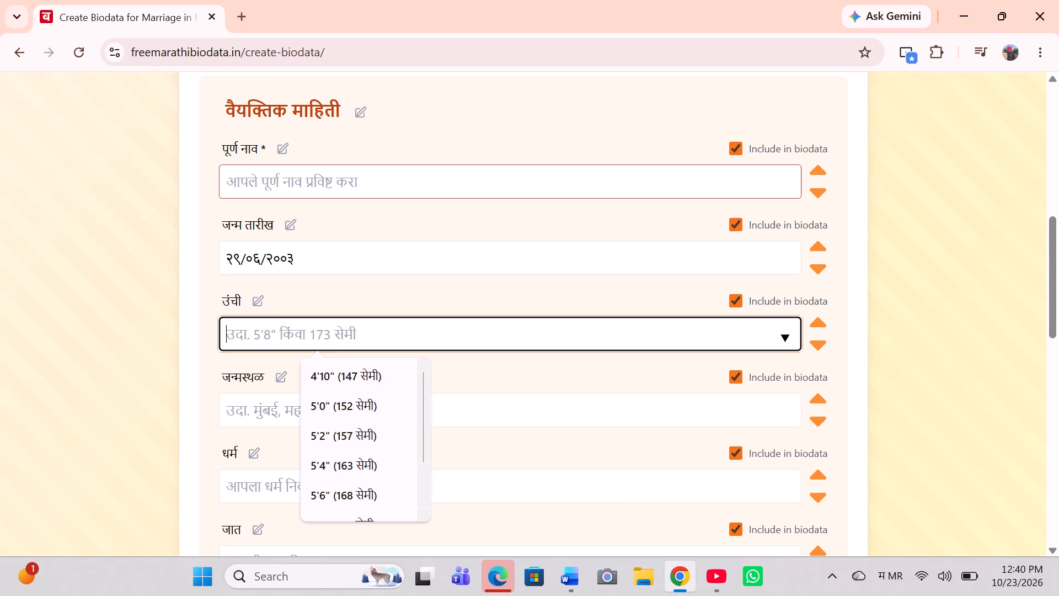
pyautogui.click(363, 491)
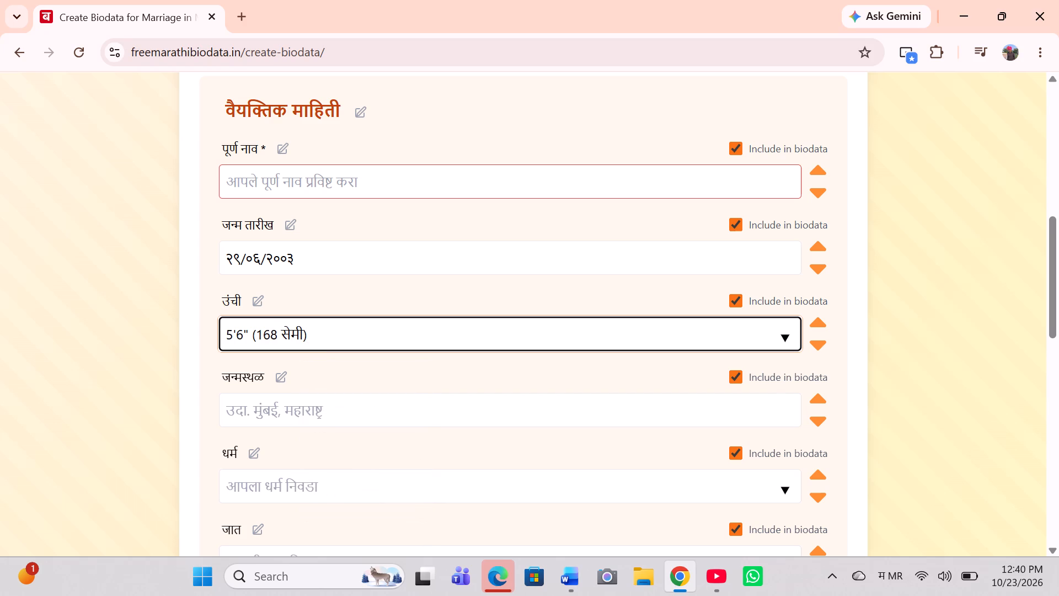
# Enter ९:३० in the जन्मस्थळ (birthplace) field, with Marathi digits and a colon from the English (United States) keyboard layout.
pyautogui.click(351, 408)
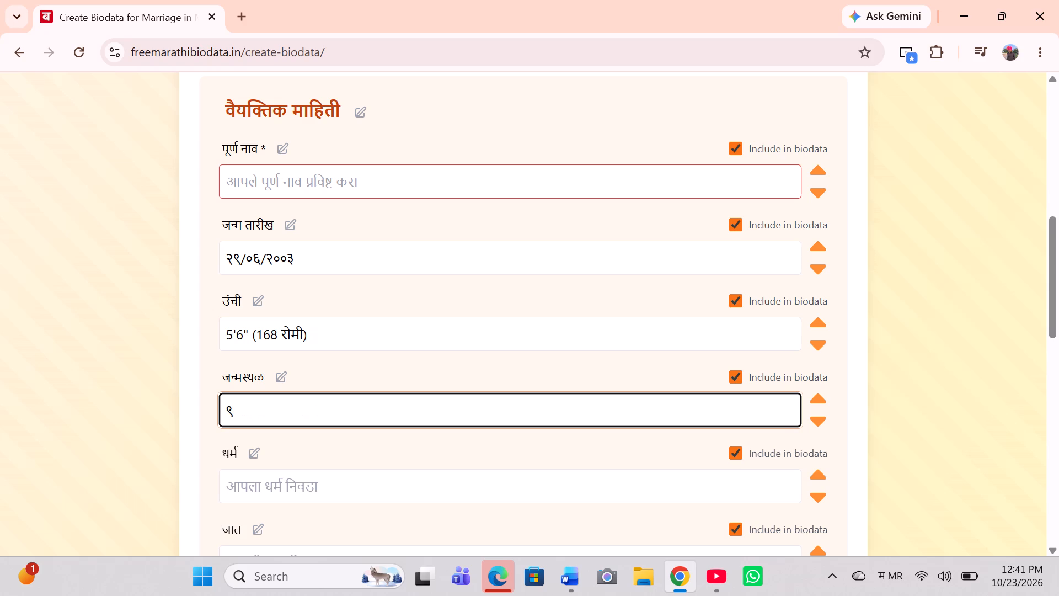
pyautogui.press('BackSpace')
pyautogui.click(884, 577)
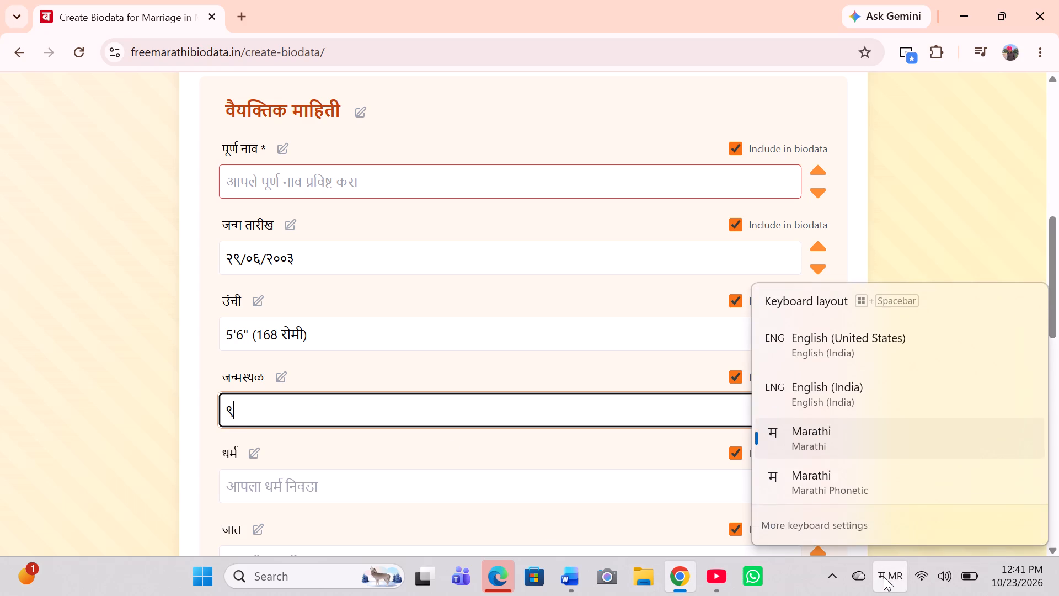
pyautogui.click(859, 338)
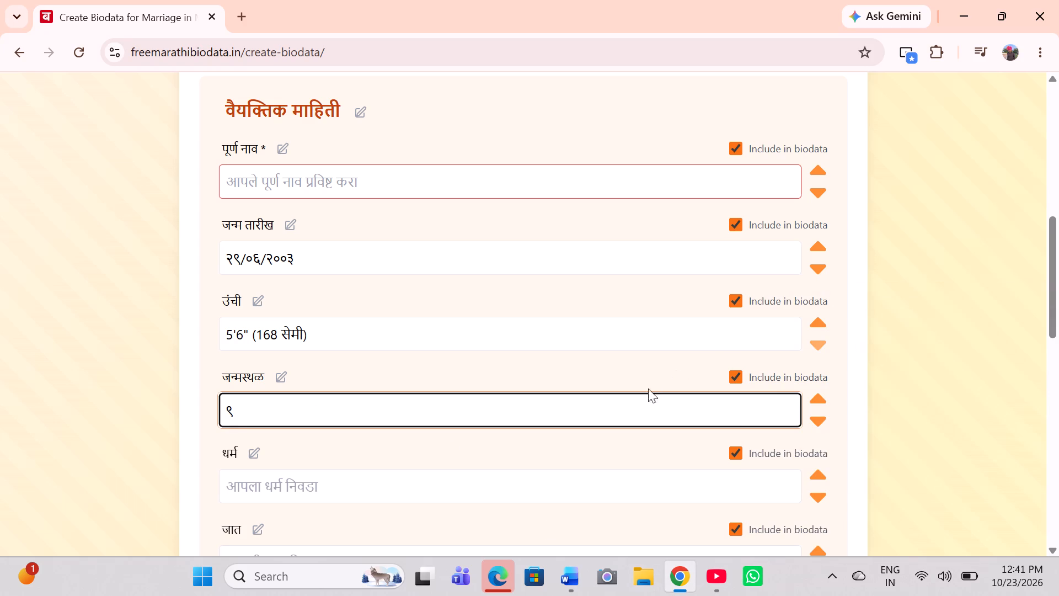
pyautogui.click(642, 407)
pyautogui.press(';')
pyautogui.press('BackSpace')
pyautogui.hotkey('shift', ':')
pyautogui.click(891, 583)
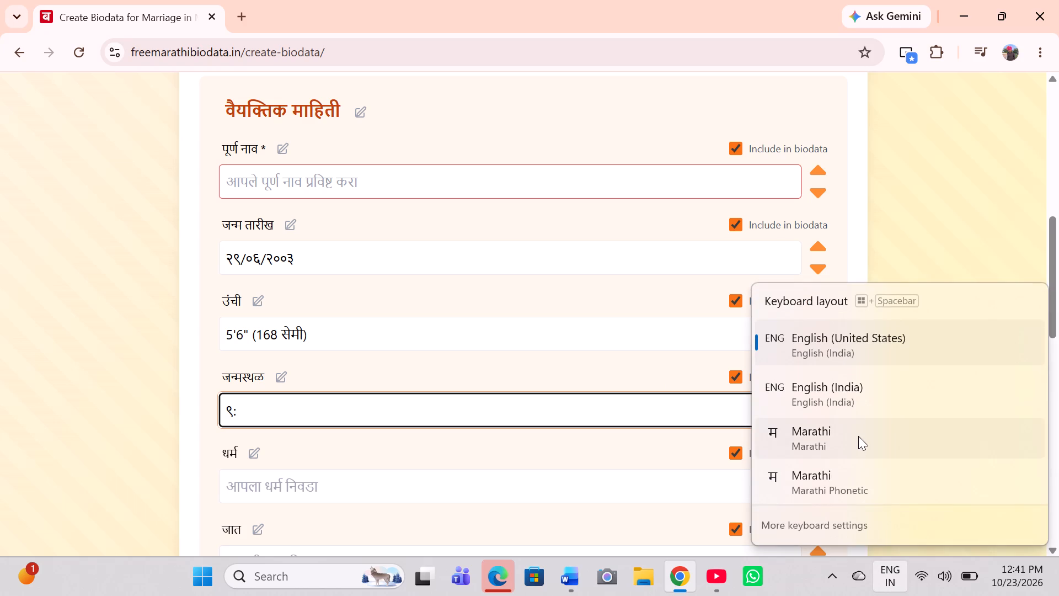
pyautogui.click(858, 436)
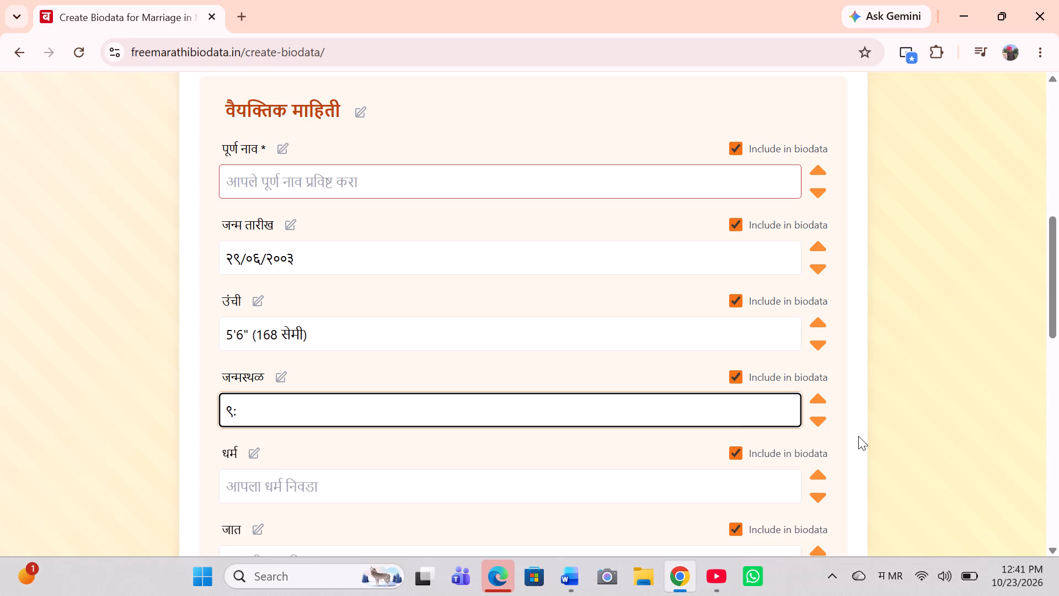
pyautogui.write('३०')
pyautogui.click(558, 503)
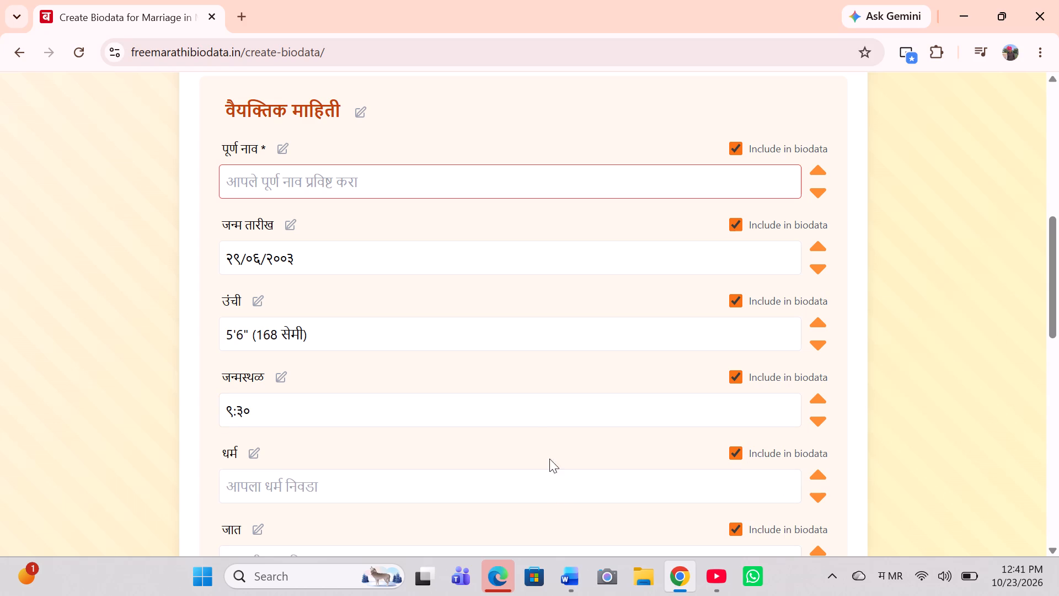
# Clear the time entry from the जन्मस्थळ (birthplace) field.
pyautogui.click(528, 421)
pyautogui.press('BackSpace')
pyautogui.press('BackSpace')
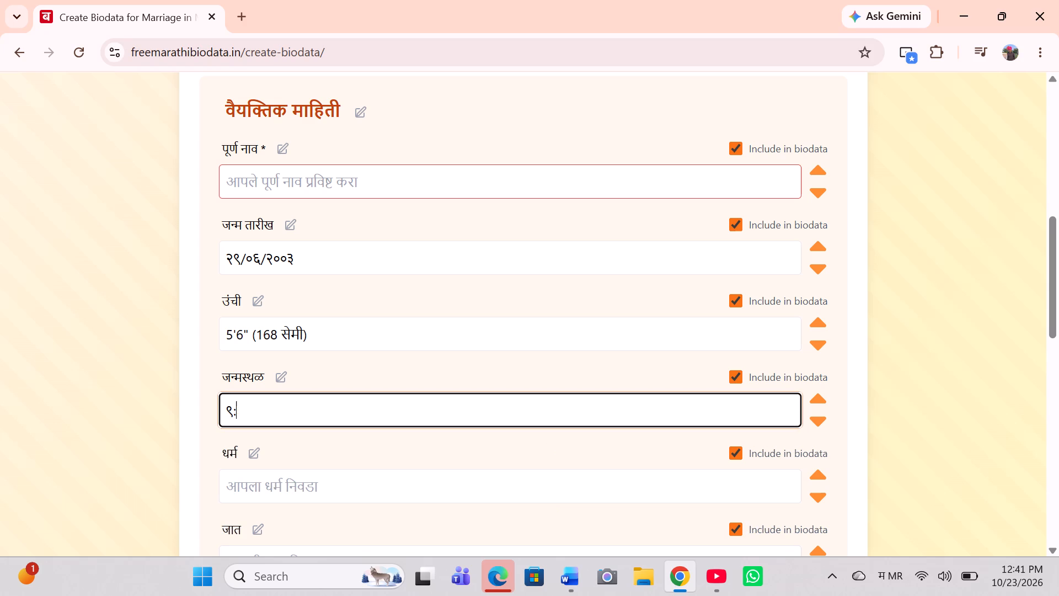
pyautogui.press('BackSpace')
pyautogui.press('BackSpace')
# Add the optional वैवाहिक स्थिती (marital status) and रक्तगट (blood group) fields to the personal details section.
pyautogui.scroll(-1, 528, 421)
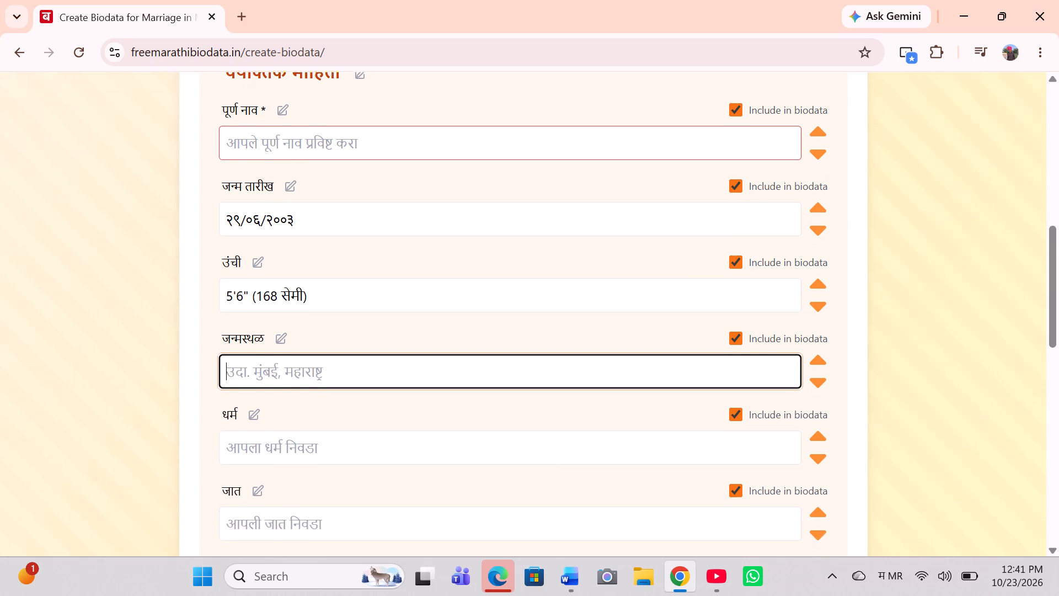
pyautogui.scroll(-6, 528, 421)
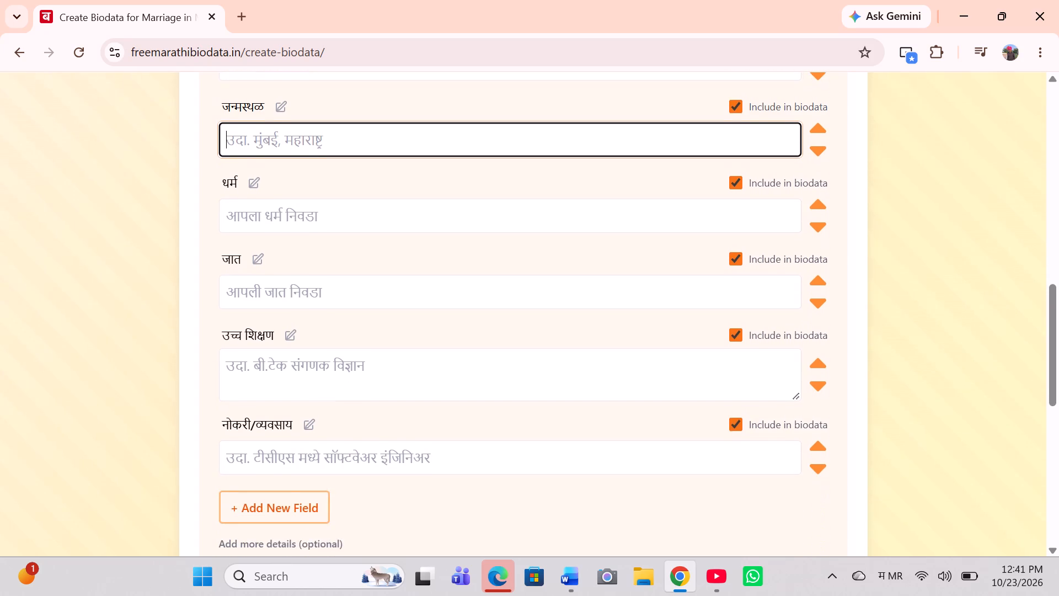
pyautogui.scroll(-2, 528, 421)
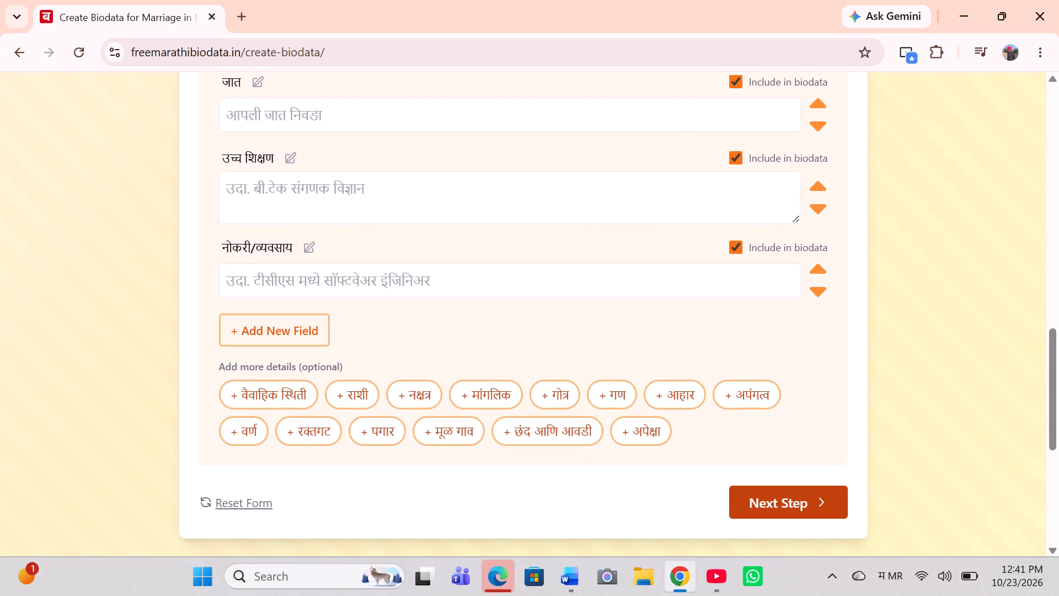
pyautogui.click(269, 393)
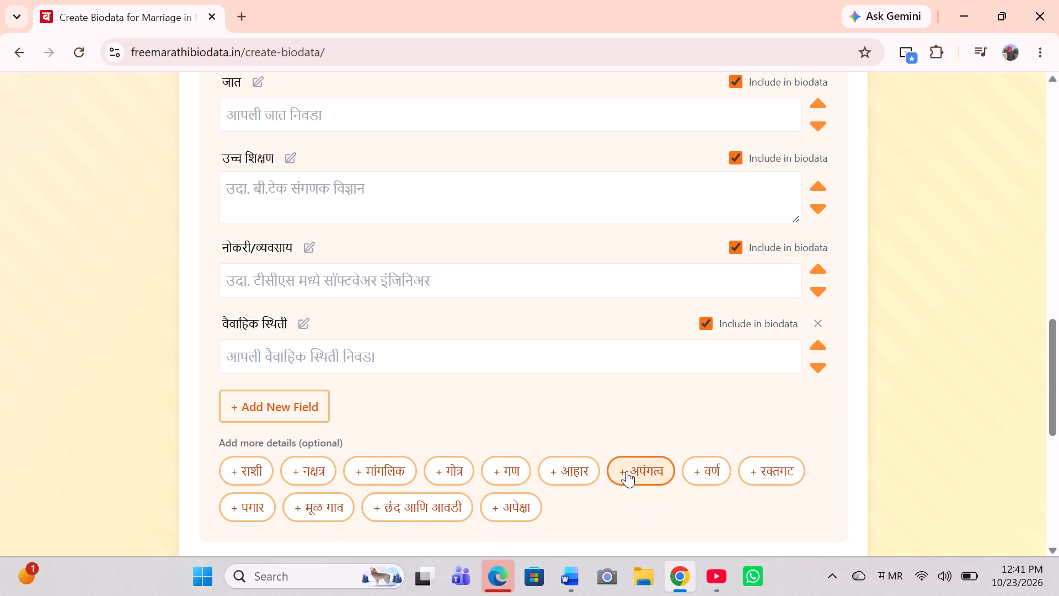
pyautogui.click(771, 481)
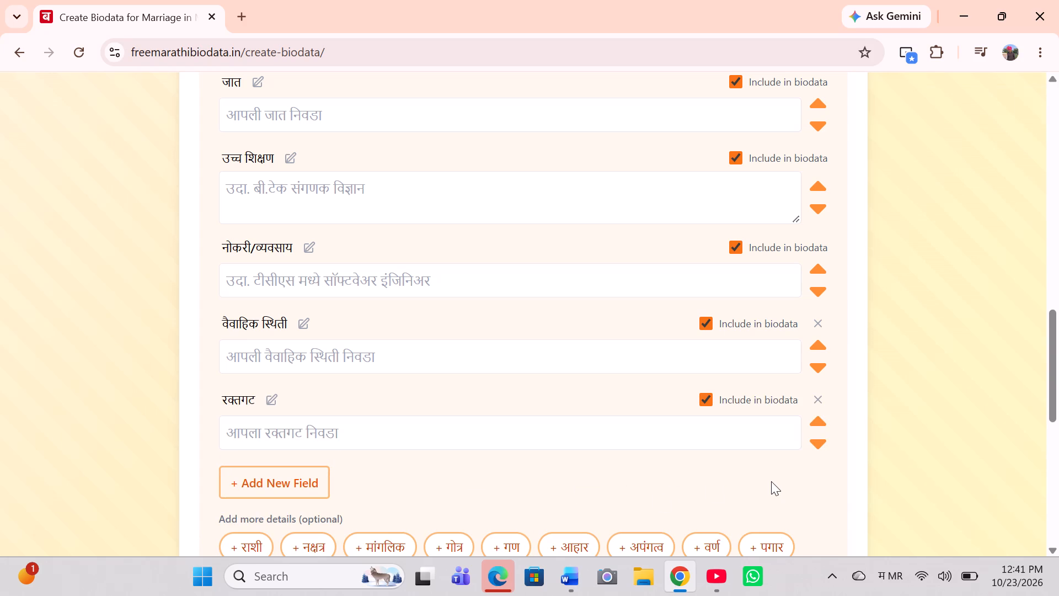
# Add a blank custom field below रक्तगट in the personal details section.
pyautogui.scroll(-2, 771, 481)
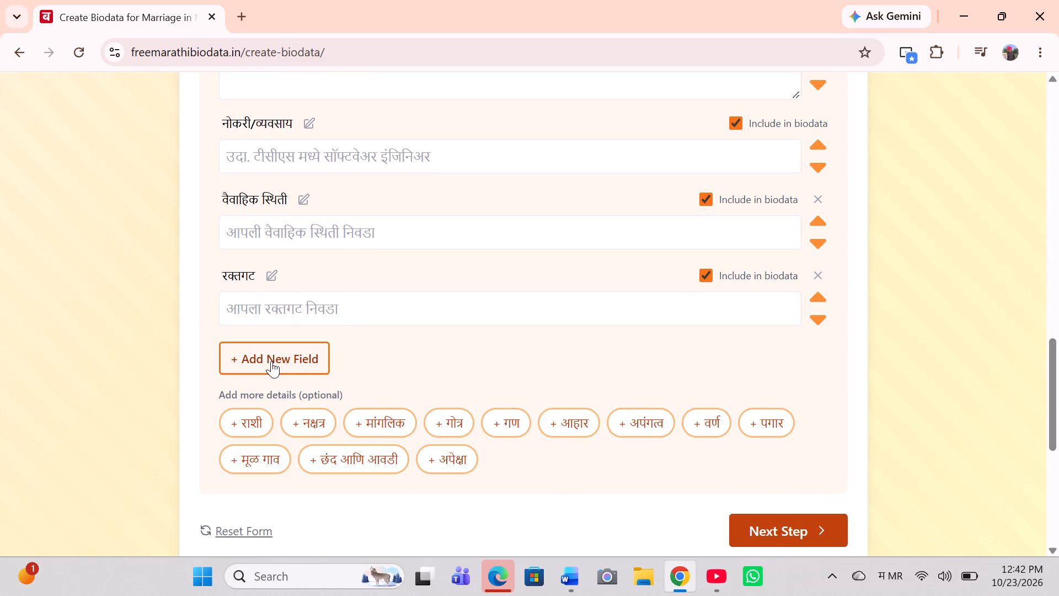
pyautogui.click(271, 361)
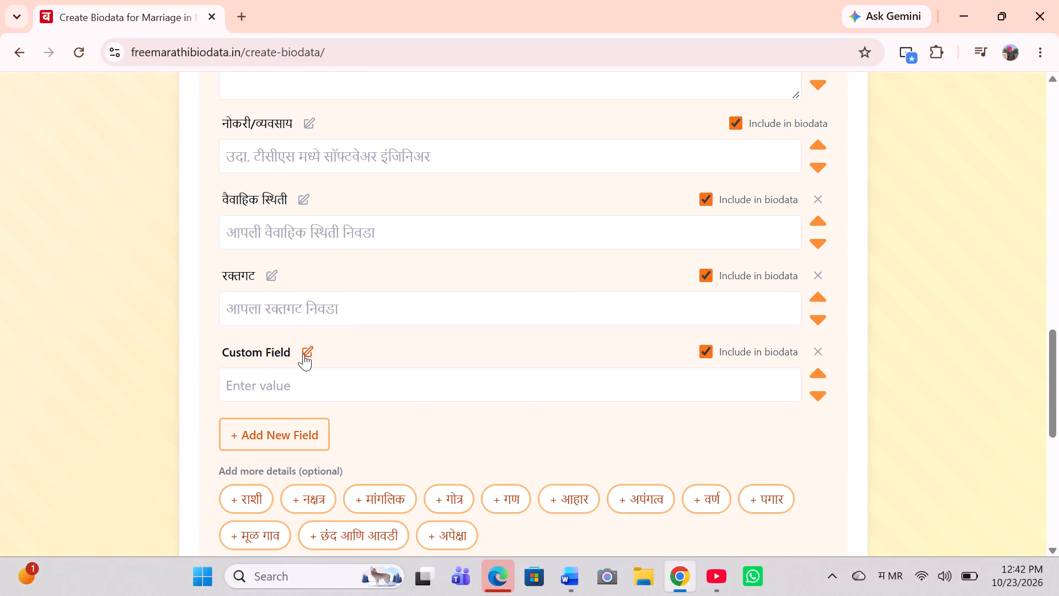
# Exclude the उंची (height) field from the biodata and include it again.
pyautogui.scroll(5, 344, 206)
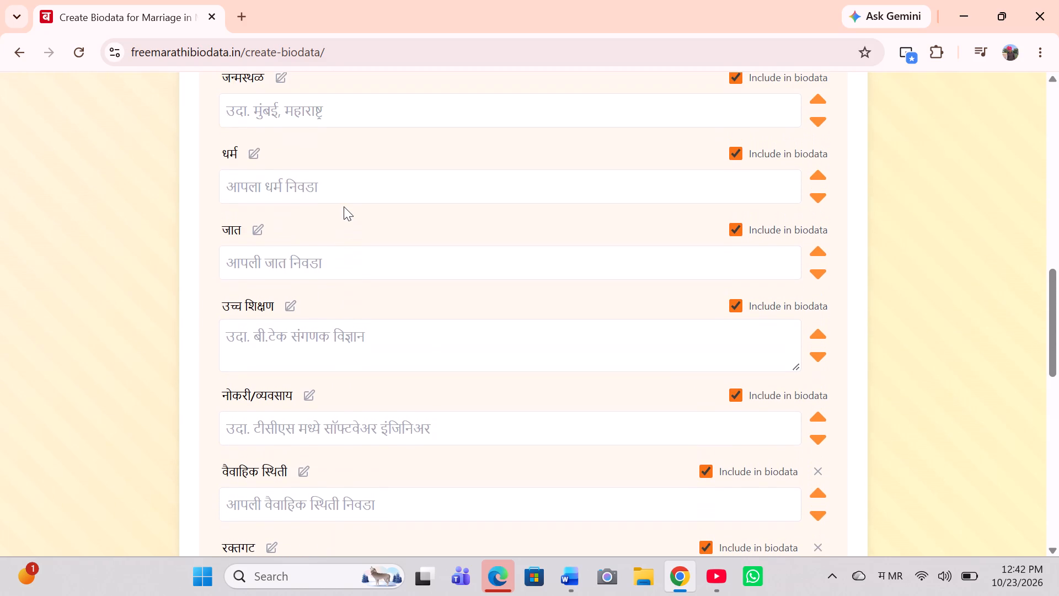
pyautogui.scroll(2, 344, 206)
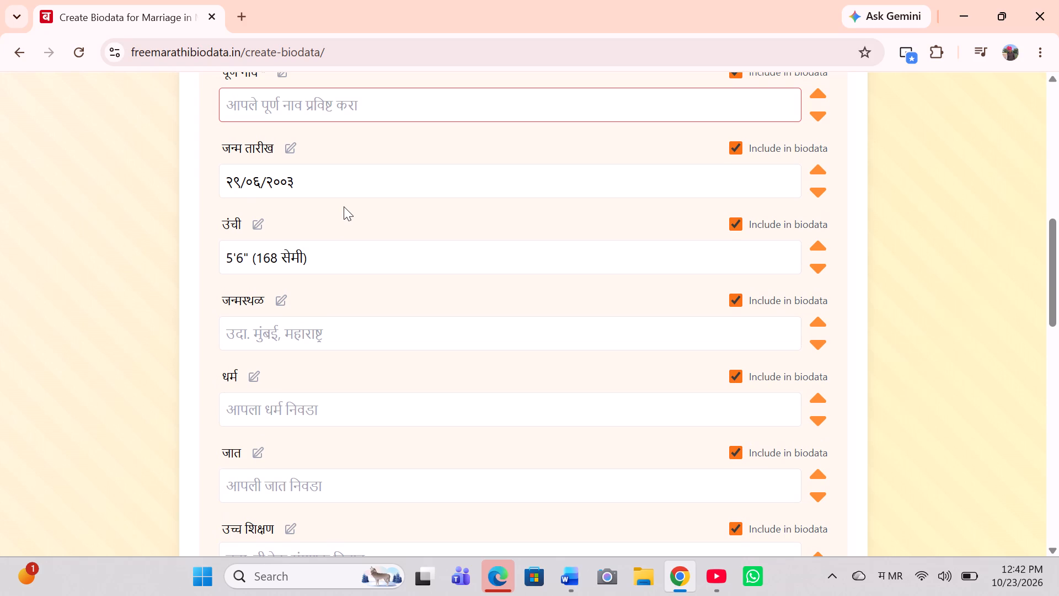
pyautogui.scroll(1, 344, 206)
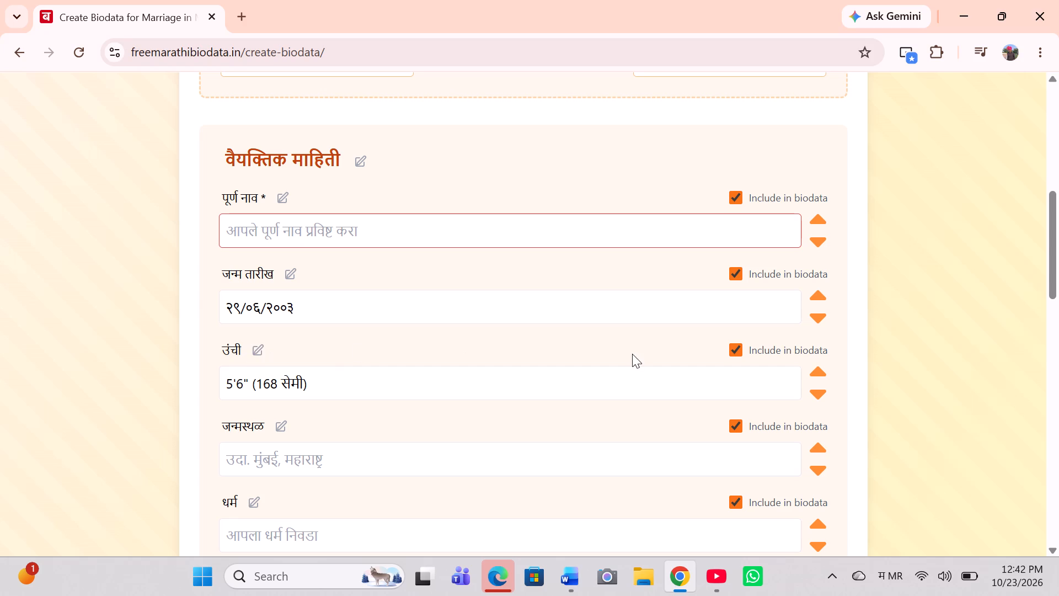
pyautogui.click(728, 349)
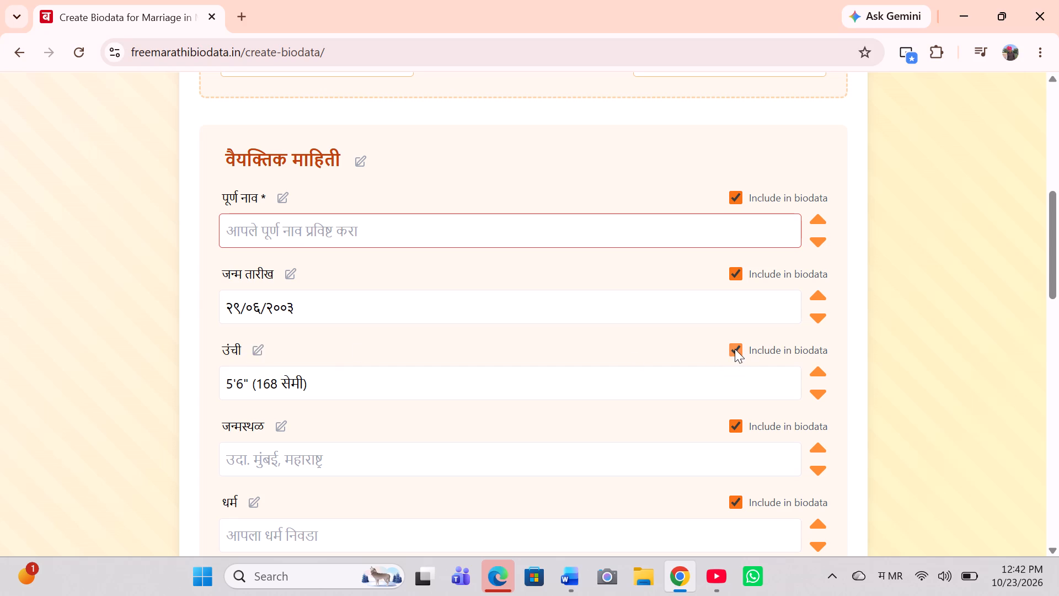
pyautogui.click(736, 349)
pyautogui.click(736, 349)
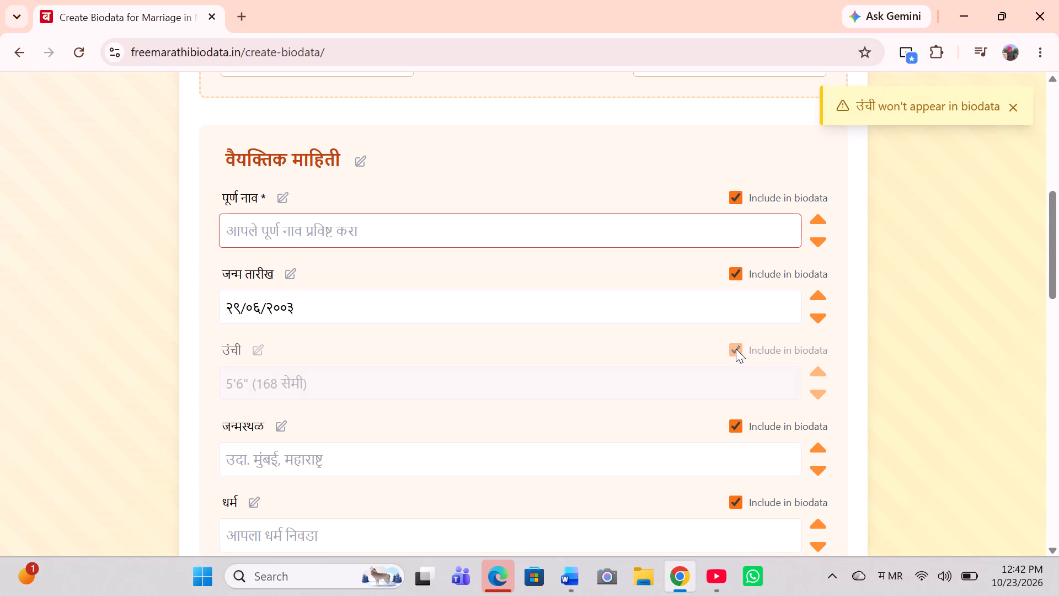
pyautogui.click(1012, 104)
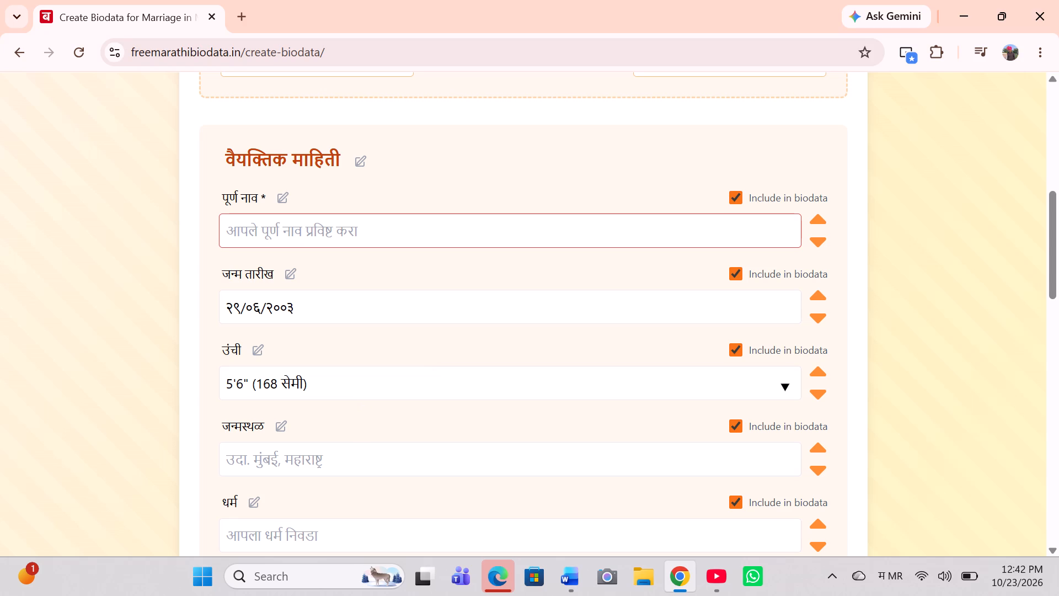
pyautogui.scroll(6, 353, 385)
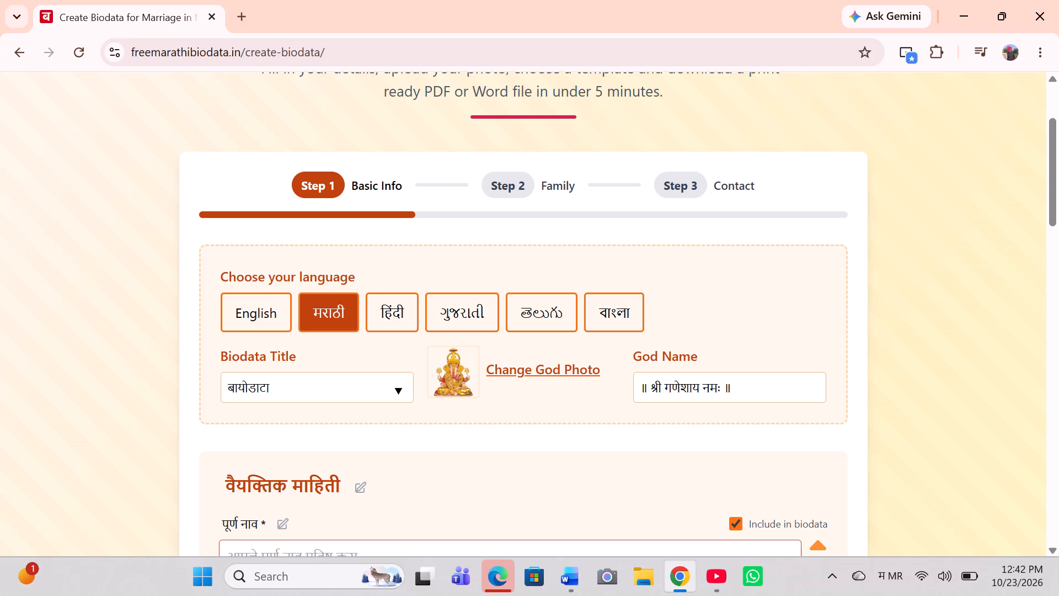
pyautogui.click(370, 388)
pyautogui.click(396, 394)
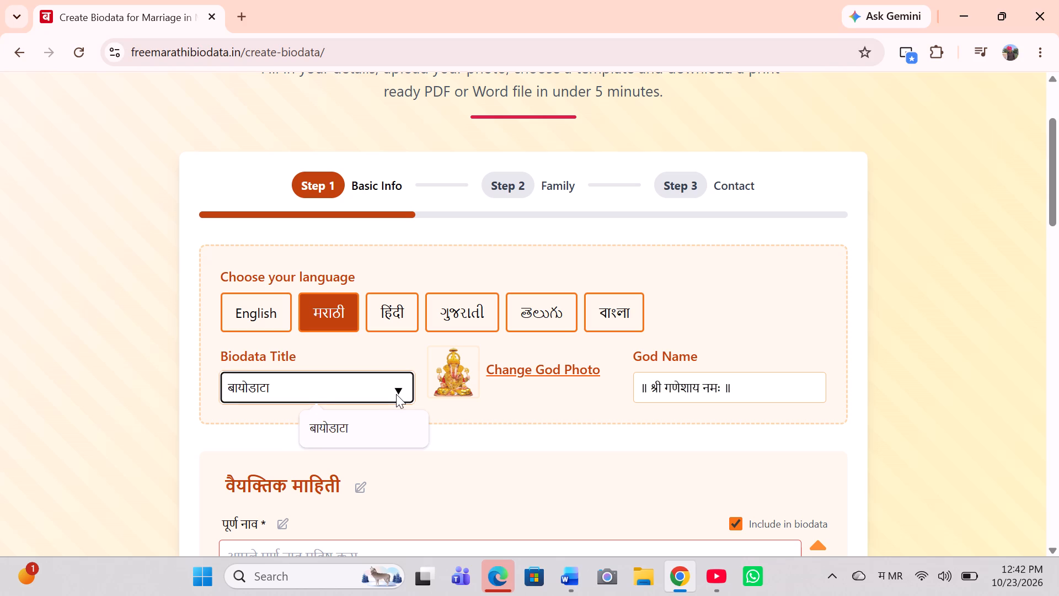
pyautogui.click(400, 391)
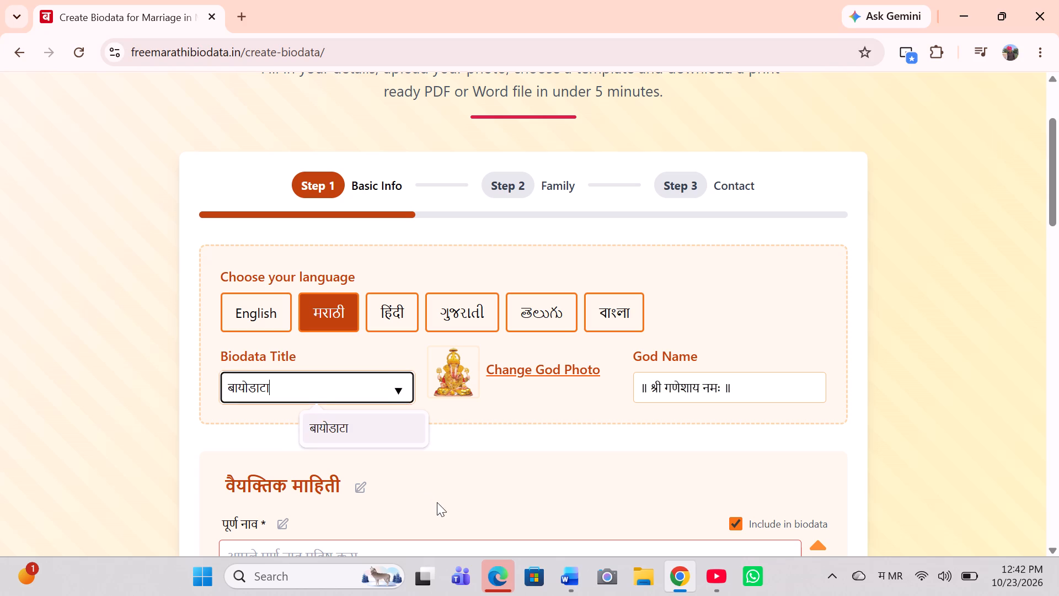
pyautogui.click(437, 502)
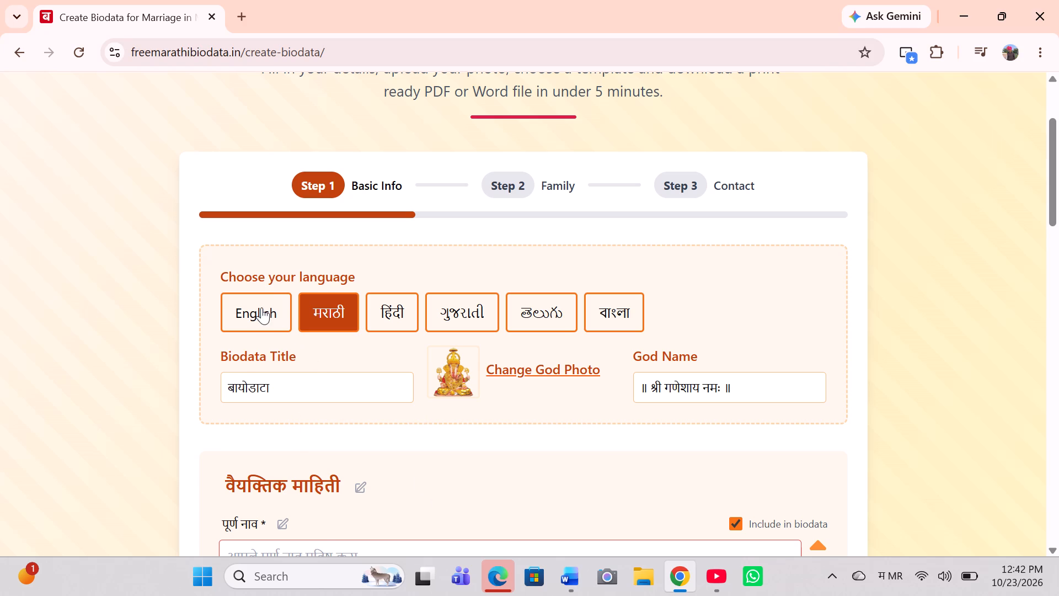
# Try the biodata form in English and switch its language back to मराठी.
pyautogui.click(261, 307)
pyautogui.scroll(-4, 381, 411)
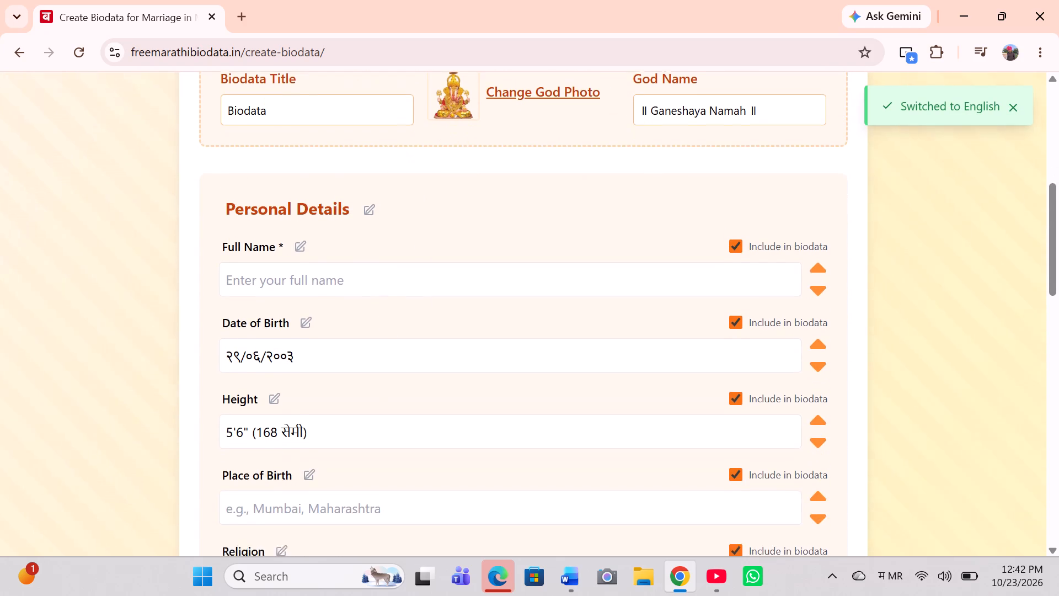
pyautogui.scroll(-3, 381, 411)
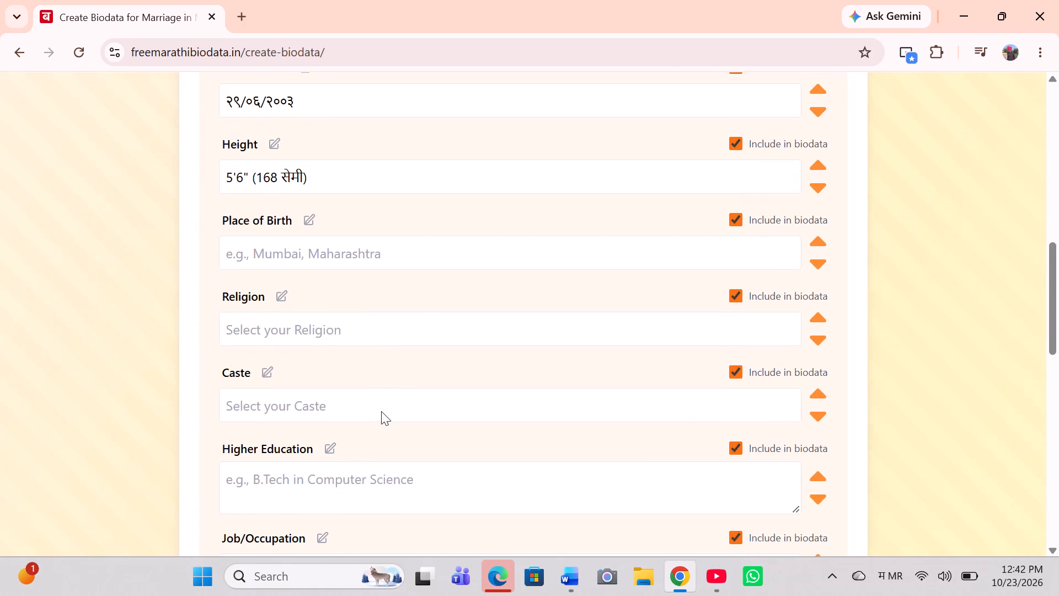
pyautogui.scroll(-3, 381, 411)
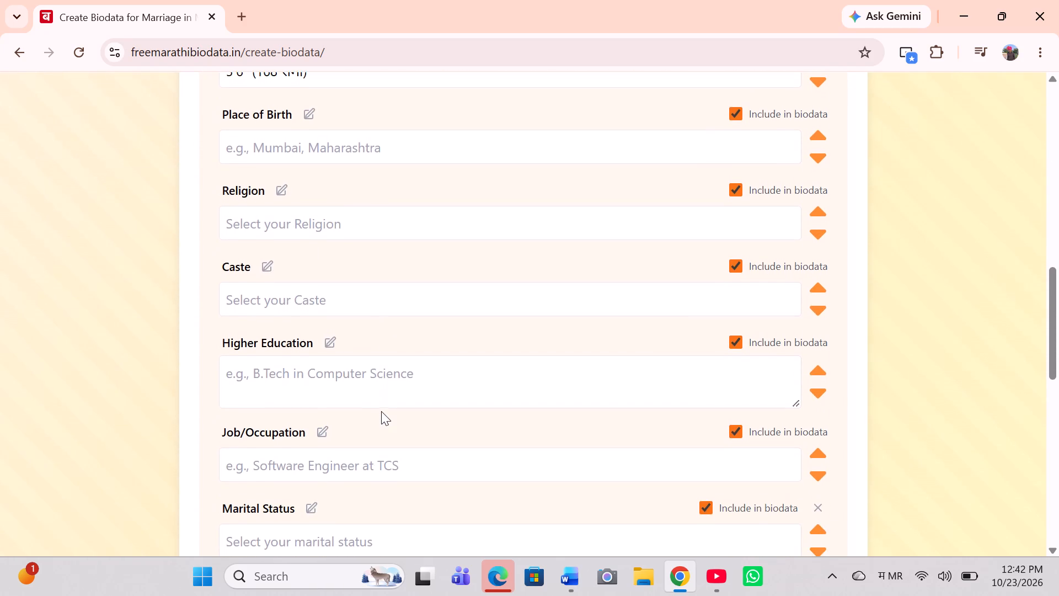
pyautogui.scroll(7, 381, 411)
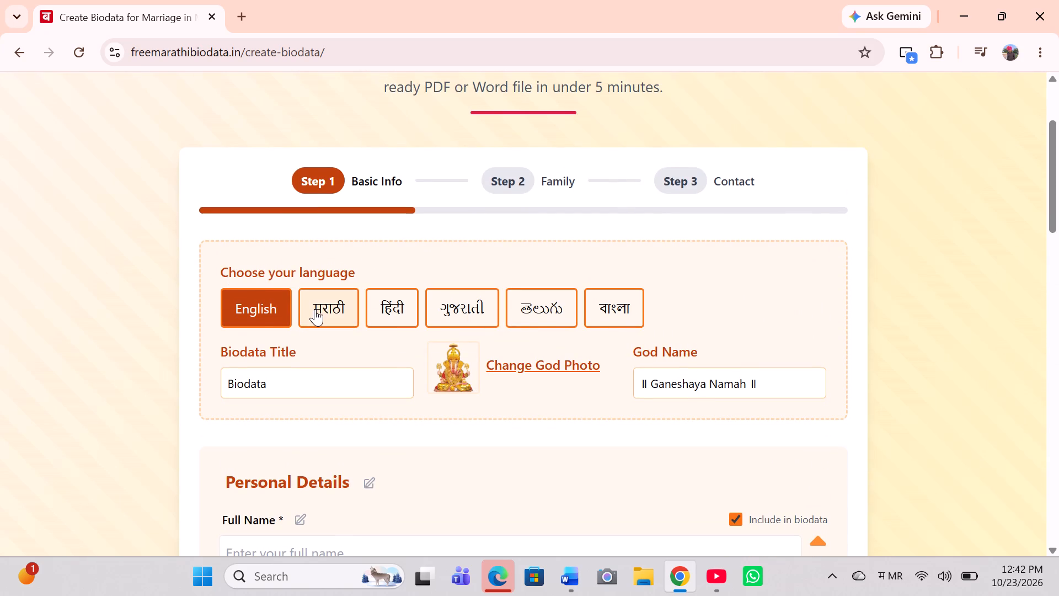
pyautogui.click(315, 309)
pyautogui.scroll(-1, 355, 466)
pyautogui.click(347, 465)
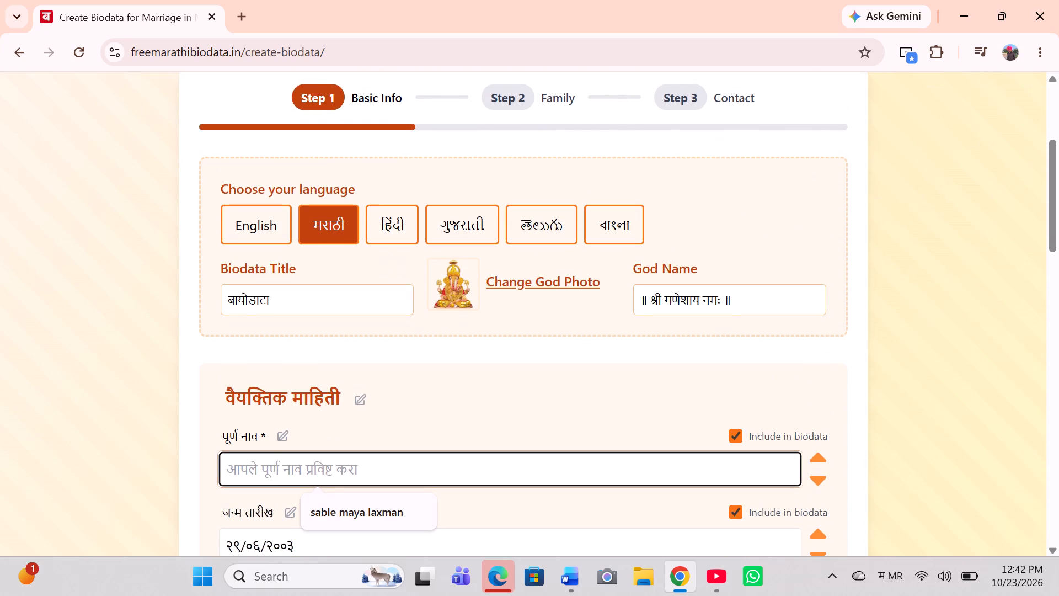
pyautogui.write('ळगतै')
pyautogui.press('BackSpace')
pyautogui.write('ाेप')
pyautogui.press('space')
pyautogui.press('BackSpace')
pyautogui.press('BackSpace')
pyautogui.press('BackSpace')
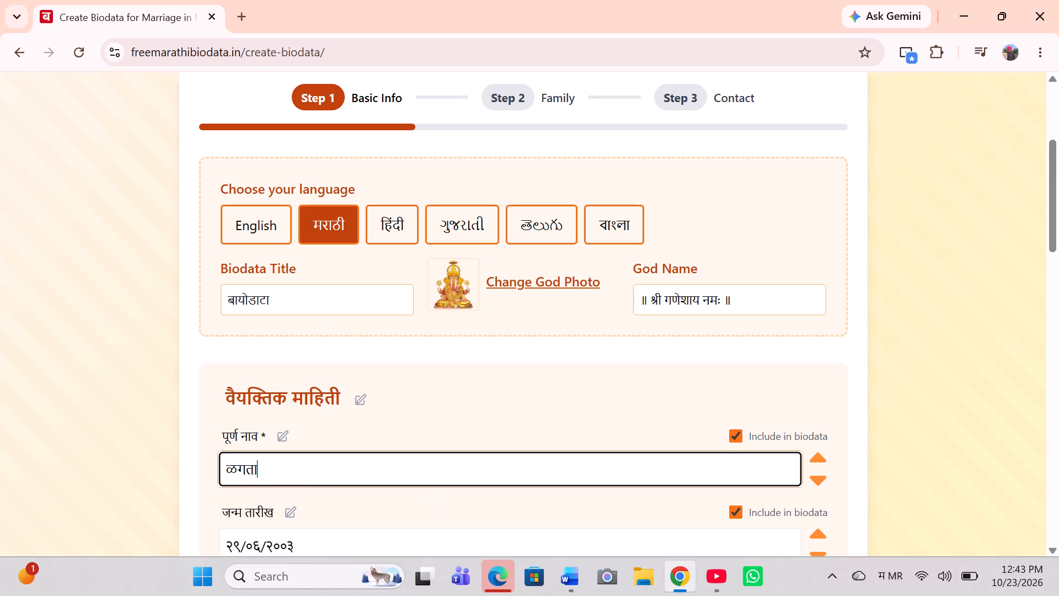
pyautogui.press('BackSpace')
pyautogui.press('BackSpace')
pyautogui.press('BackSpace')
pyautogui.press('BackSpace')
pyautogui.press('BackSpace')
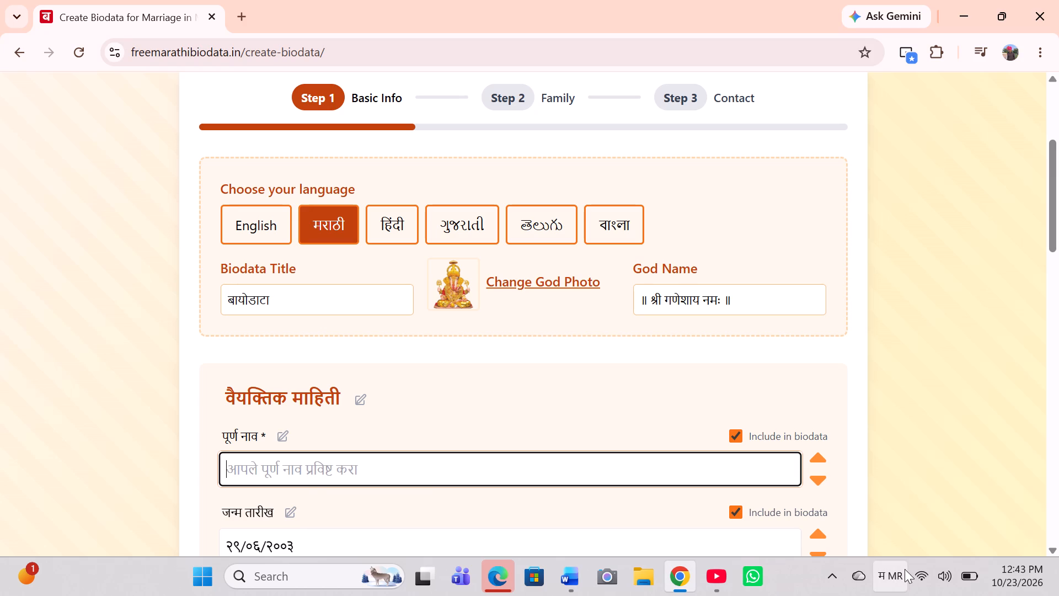
# Enter the person's full name in English letters in the पूर्ण नाव field, using the English (India) keyboard layout.
pyautogui.click(905, 569)
pyautogui.click(841, 339)
pyautogui.click(287, 477)
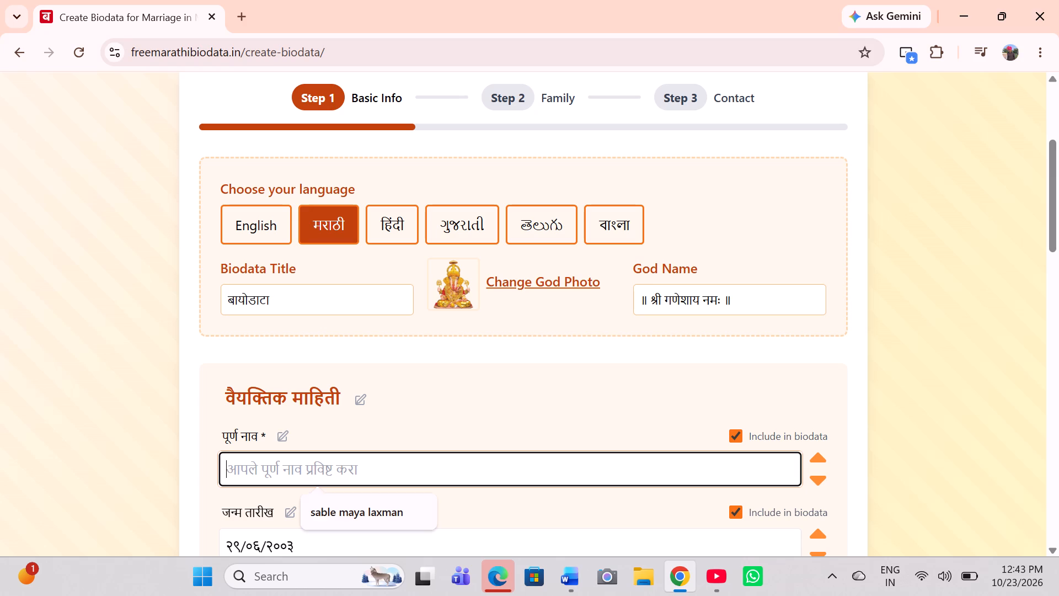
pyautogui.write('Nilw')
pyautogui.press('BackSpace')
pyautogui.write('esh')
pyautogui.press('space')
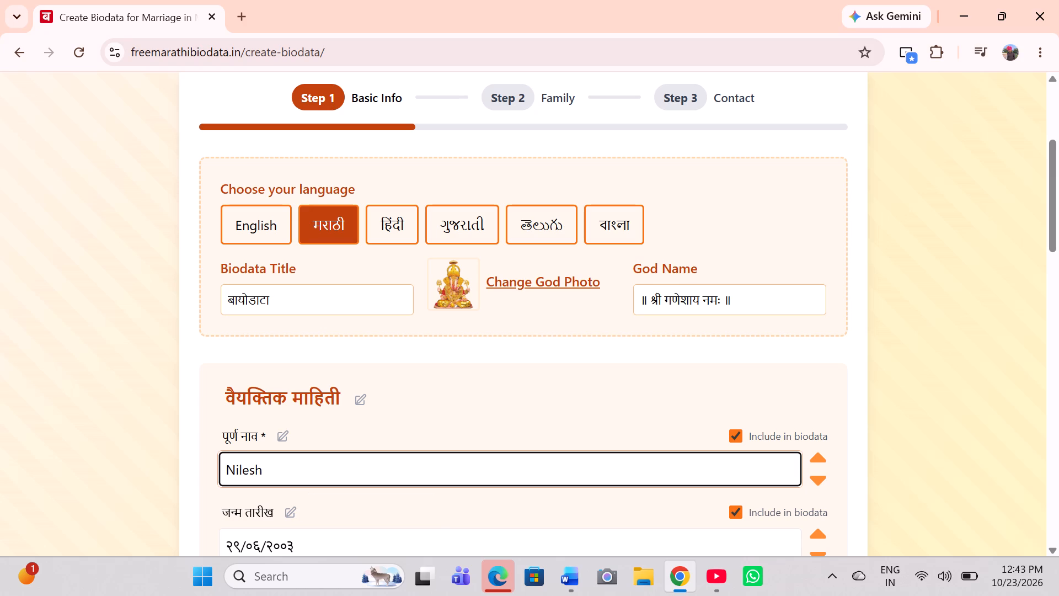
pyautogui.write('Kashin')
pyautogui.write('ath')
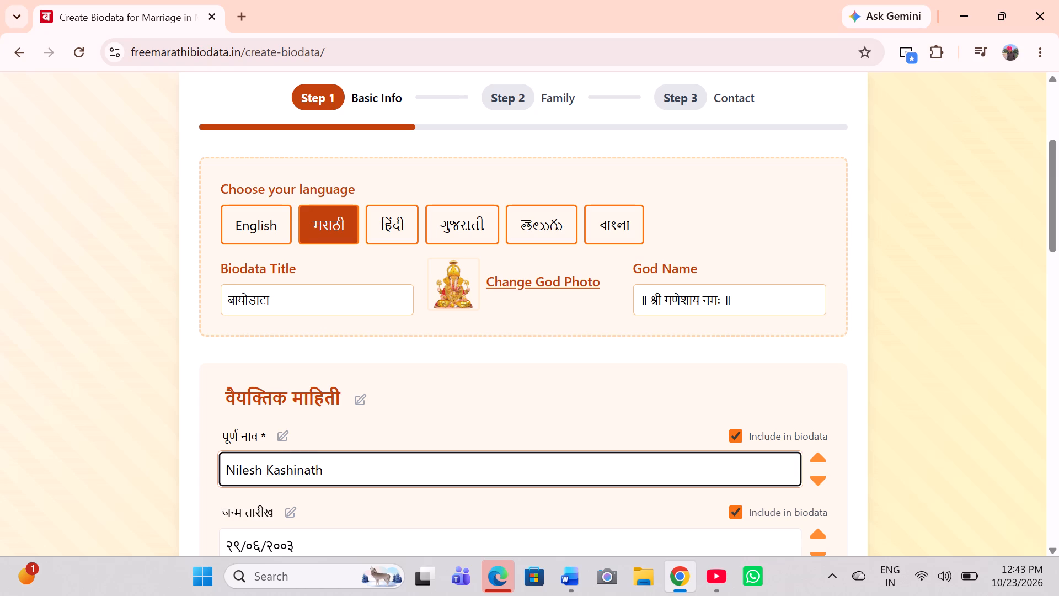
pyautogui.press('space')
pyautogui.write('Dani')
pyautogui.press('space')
# Set धर्म to हिंदू and जात to मराठा in the वैयक्तिक माहिती section.
pyautogui.scroll(-4, 287, 477)
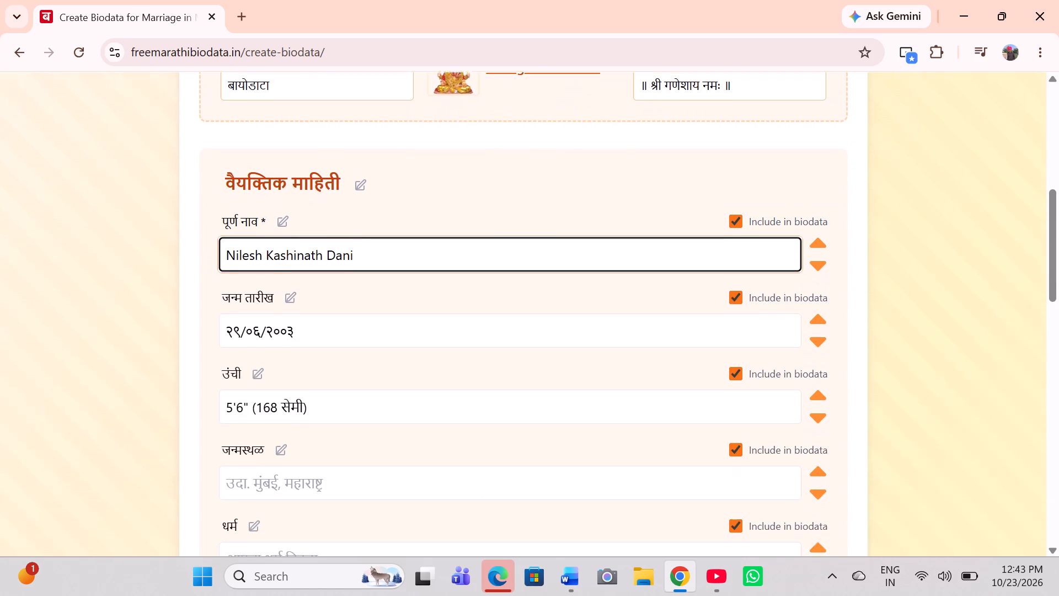
pyautogui.scroll(-1, 287, 477)
pyautogui.click(352, 449)
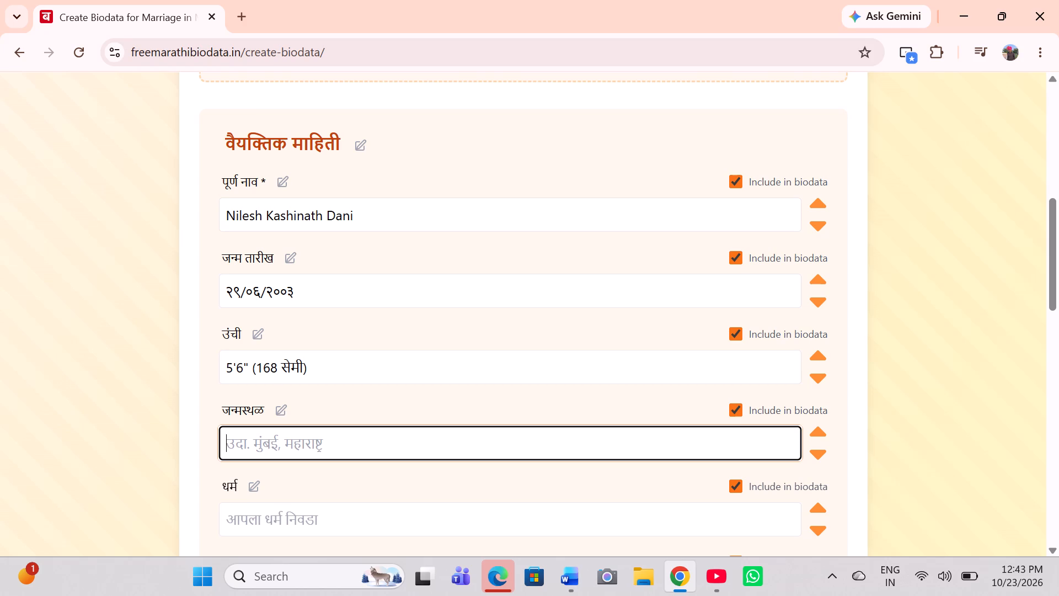
pyautogui.scroll(-1, 352, 449)
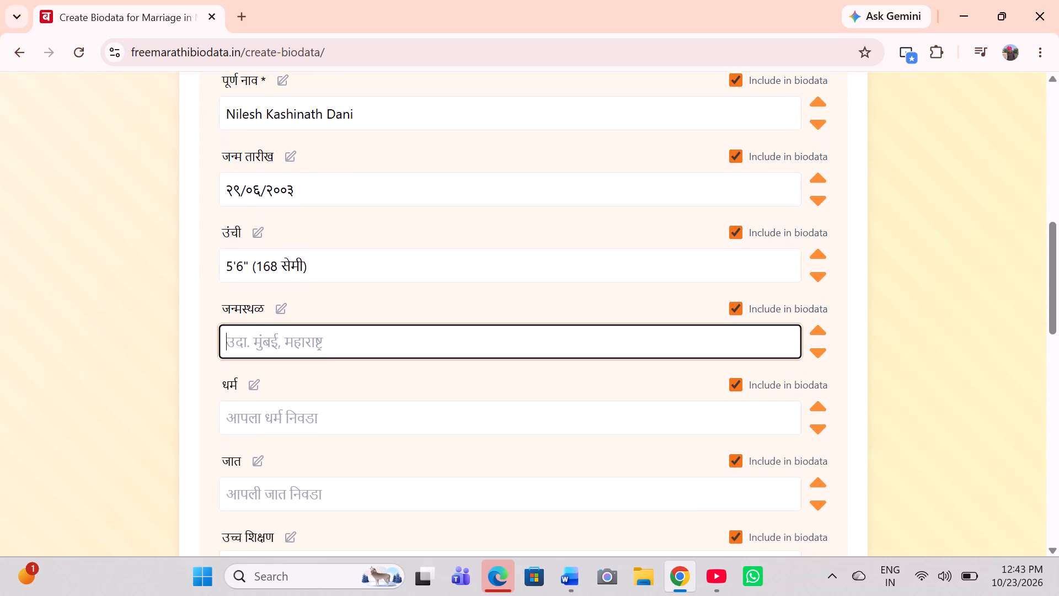
pyautogui.scroll(-1, 352, 449)
pyautogui.click(366, 427)
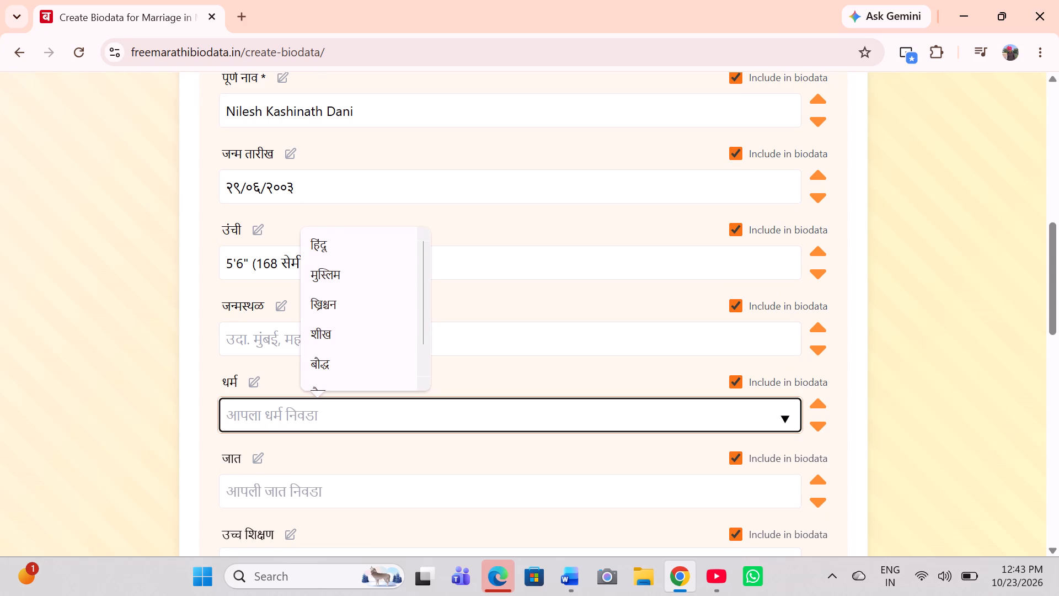
pyautogui.click(349, 235)
pyautogui.scroll(-1, 399, 489)
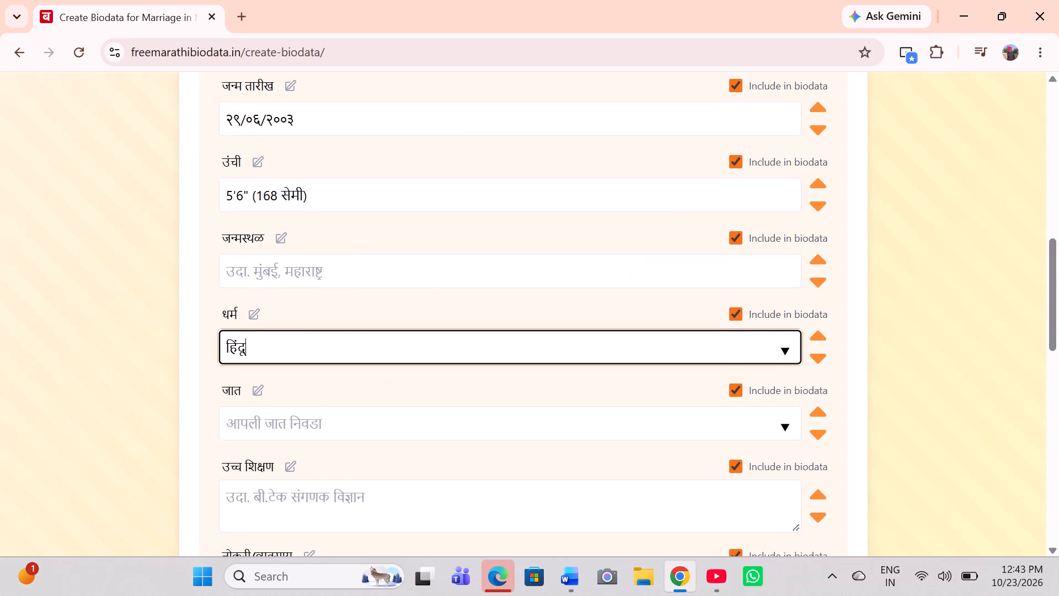
pyautogui.scroll(-1, 399, 489)
pyautogui.click(415, 425)
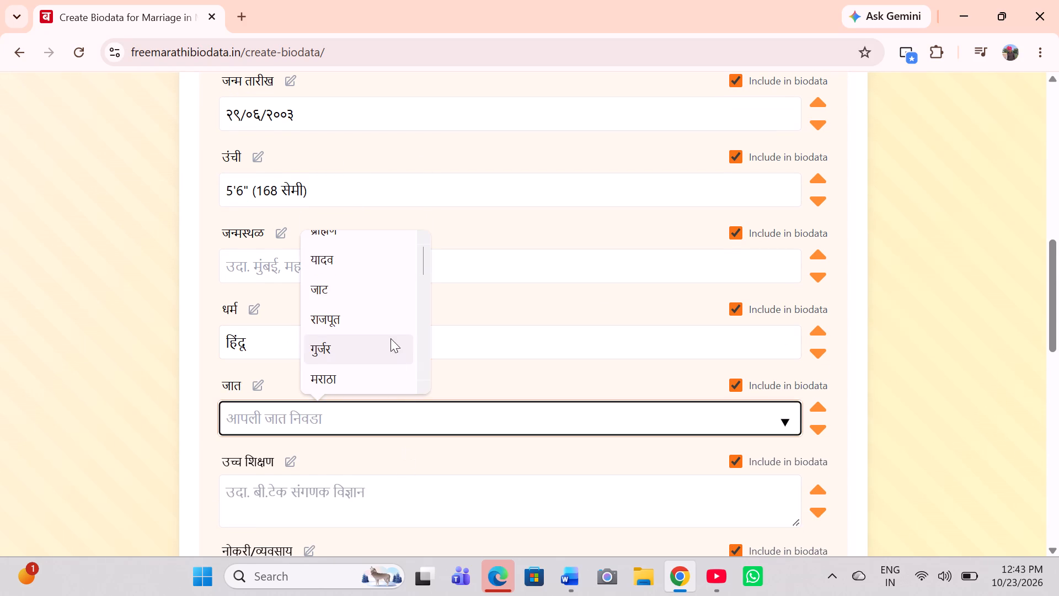
pyautogui.click(366, 377)
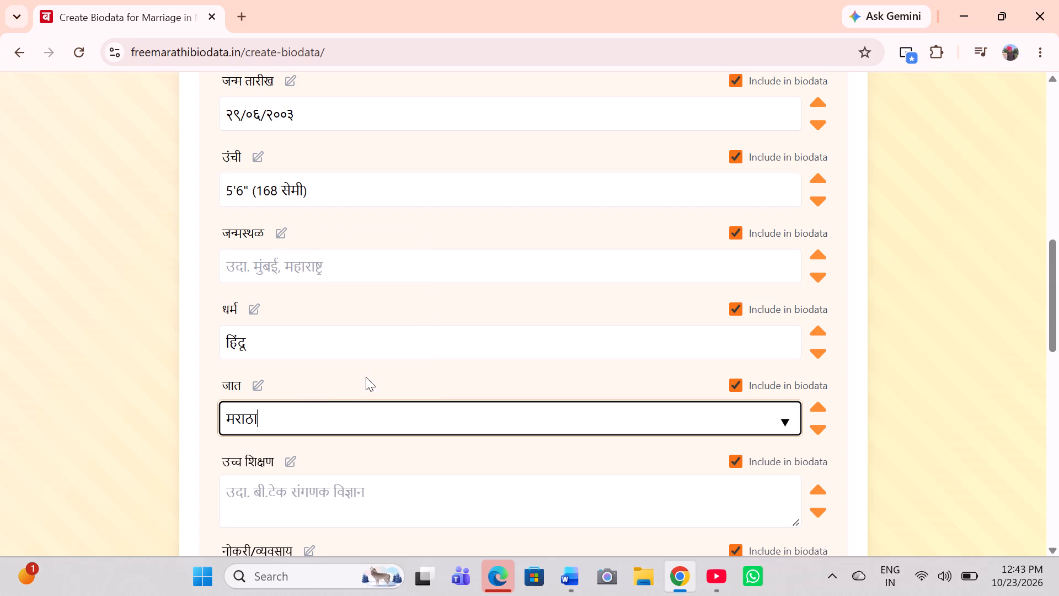
pyautogui.click(345, 485)
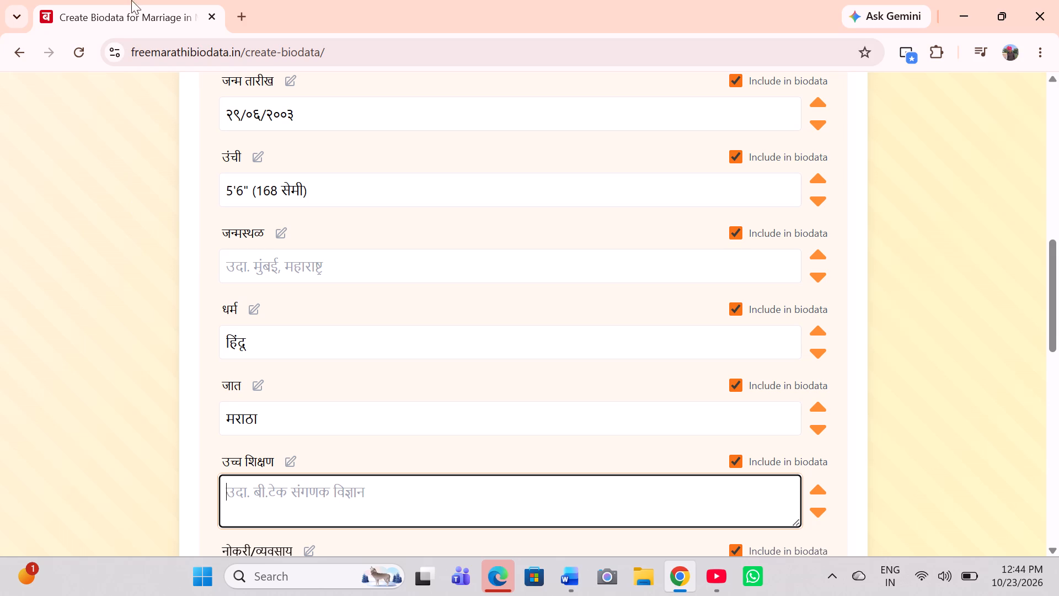
# Search Google for "biodata maker marathi" in a new tab and open the marathibiodata.ai result.
pyautogui.click(245, 16)
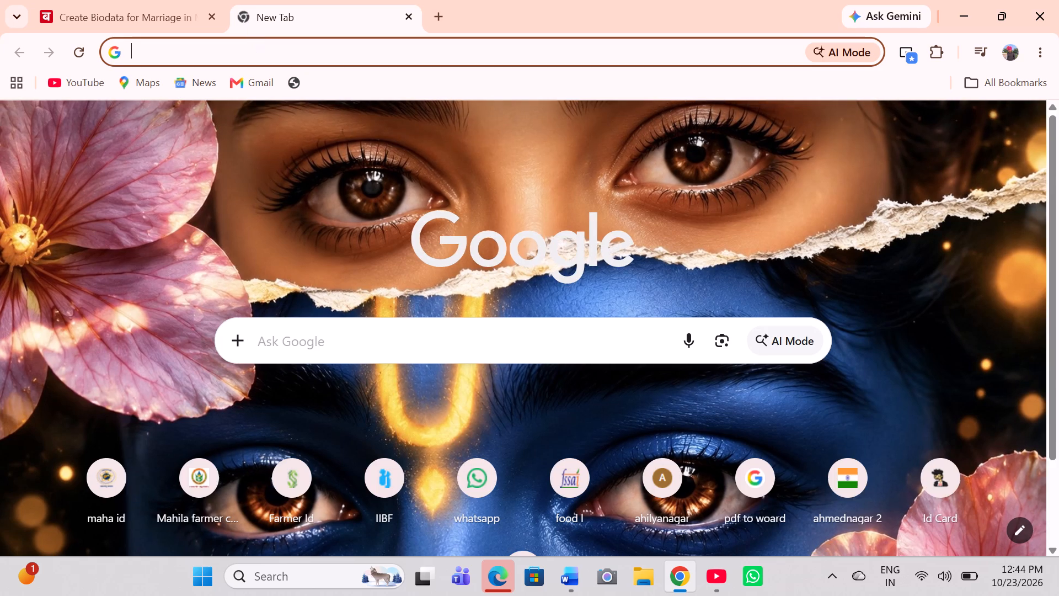
pyautogui.click(253, 50)
pyautogui.click(249, 121)
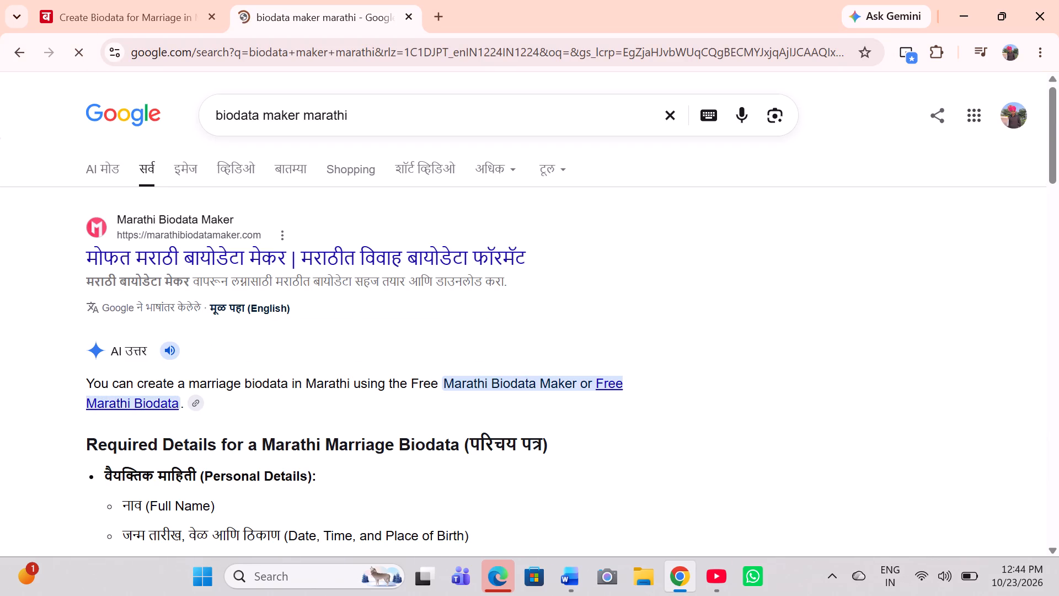
pyautogui.scroll(-1, 249, 121)
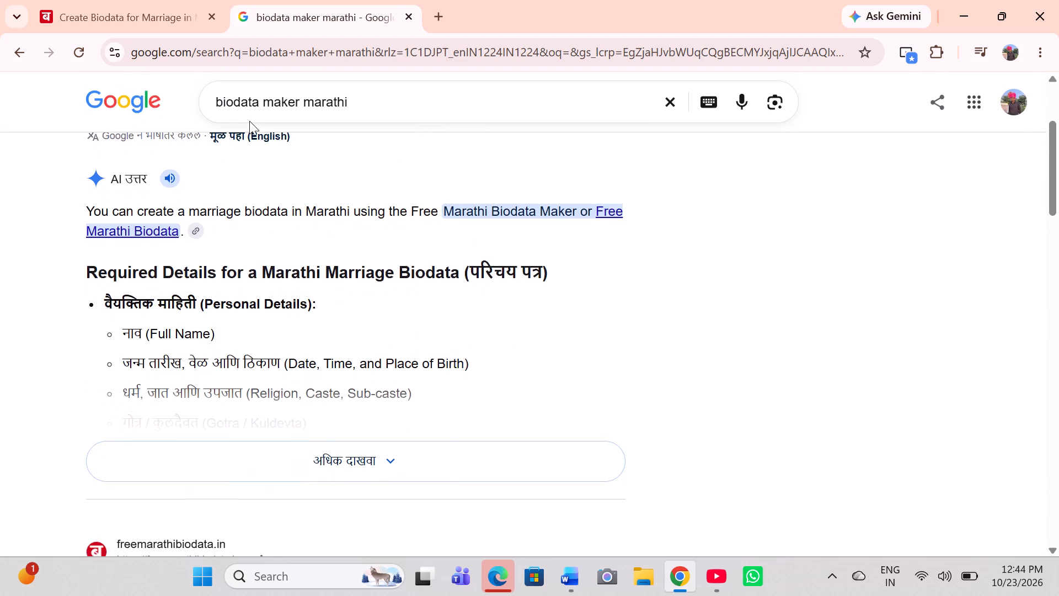
pyautogui.scroll(-1, 249, 121)
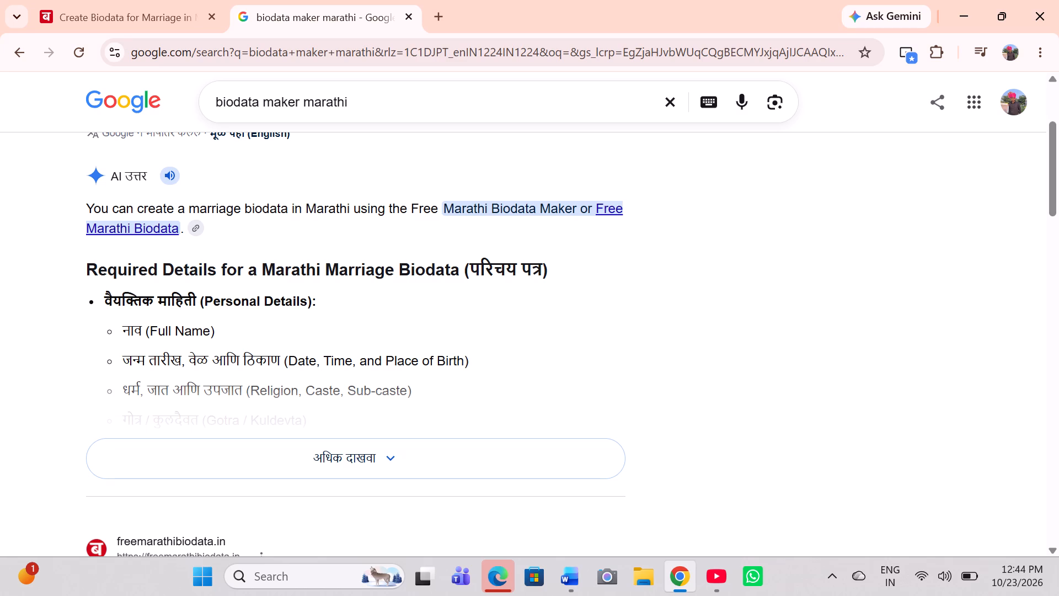
pyautogui.click(511, 578)
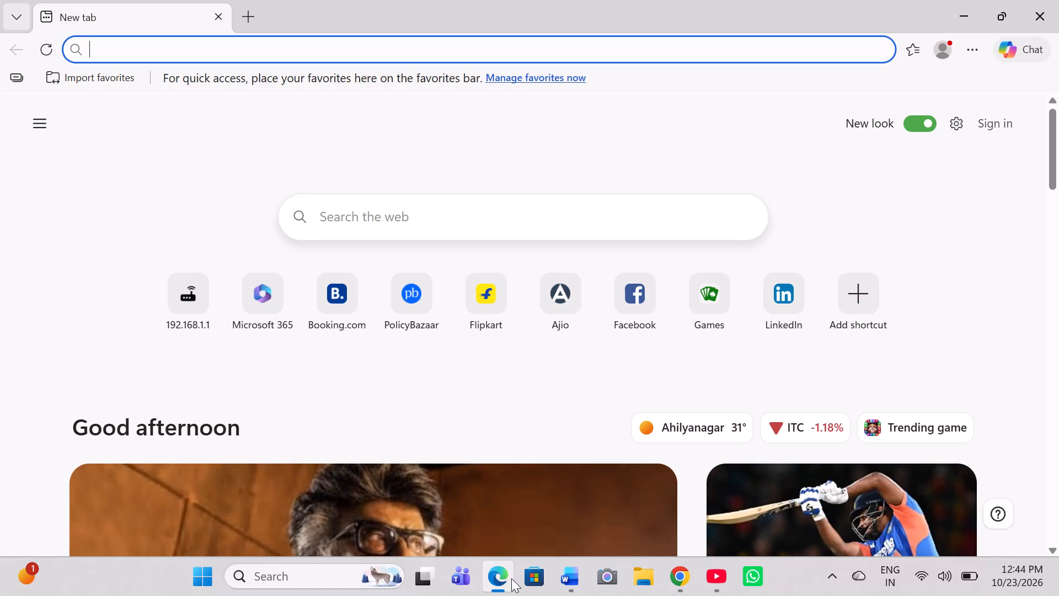
pyautogui.click(1046, 9)
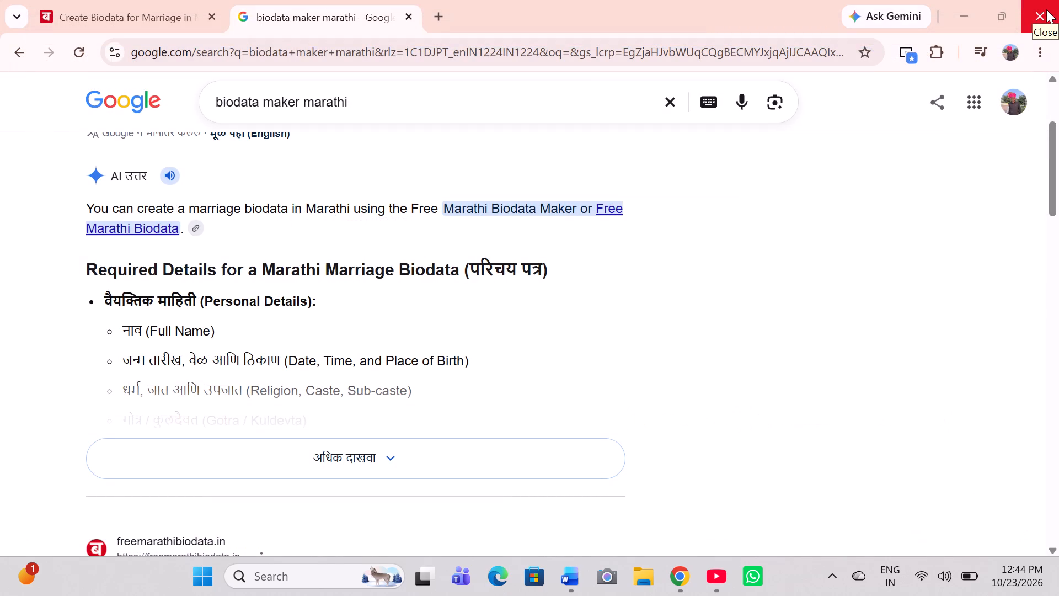
pyautogui.scroll(-1, 649, 45)
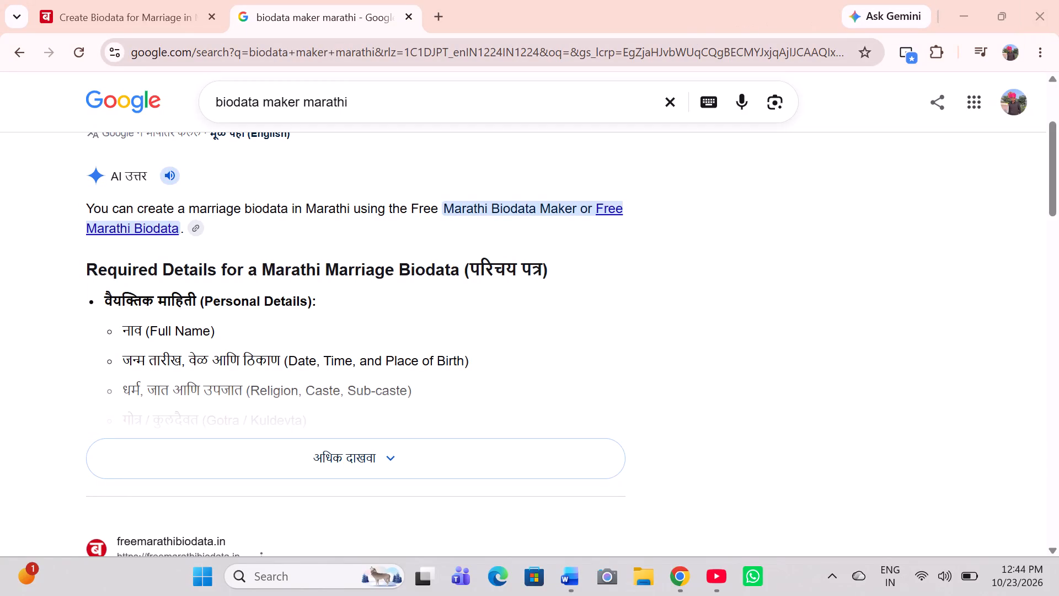
pyautogui.scroll(-2, 649, 45)
pyautogui.scroll(-4, 536, 289)
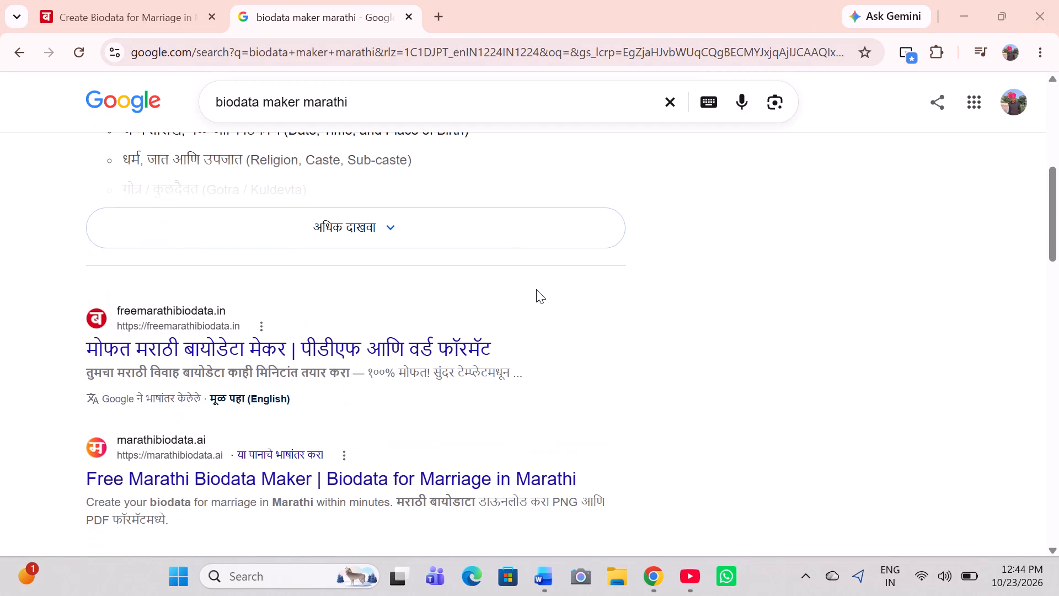
pyautogui.scroll(-3, 536, 289)
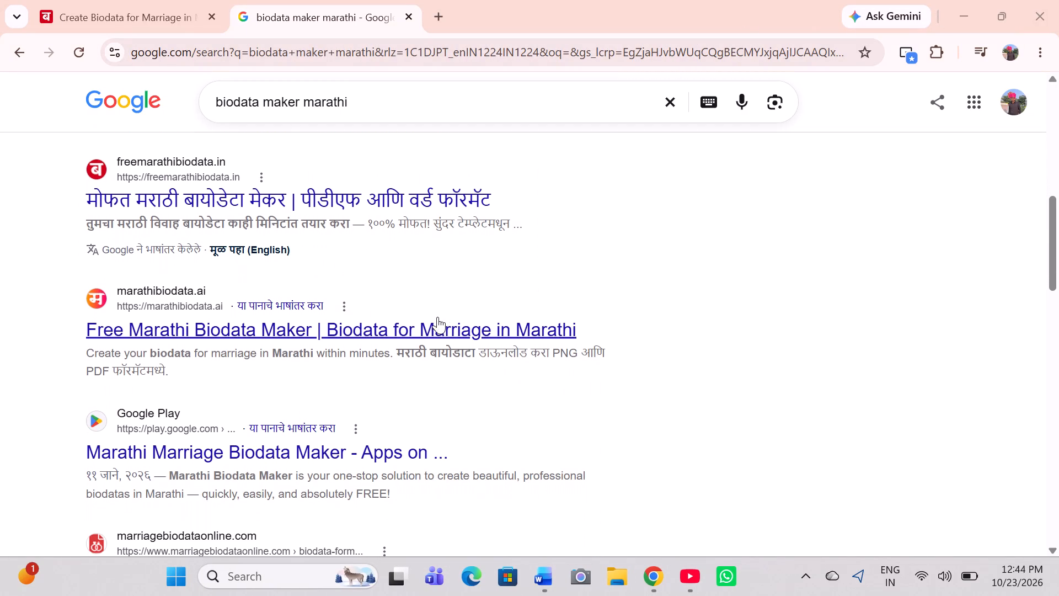
pyautogui.click(434, 323)
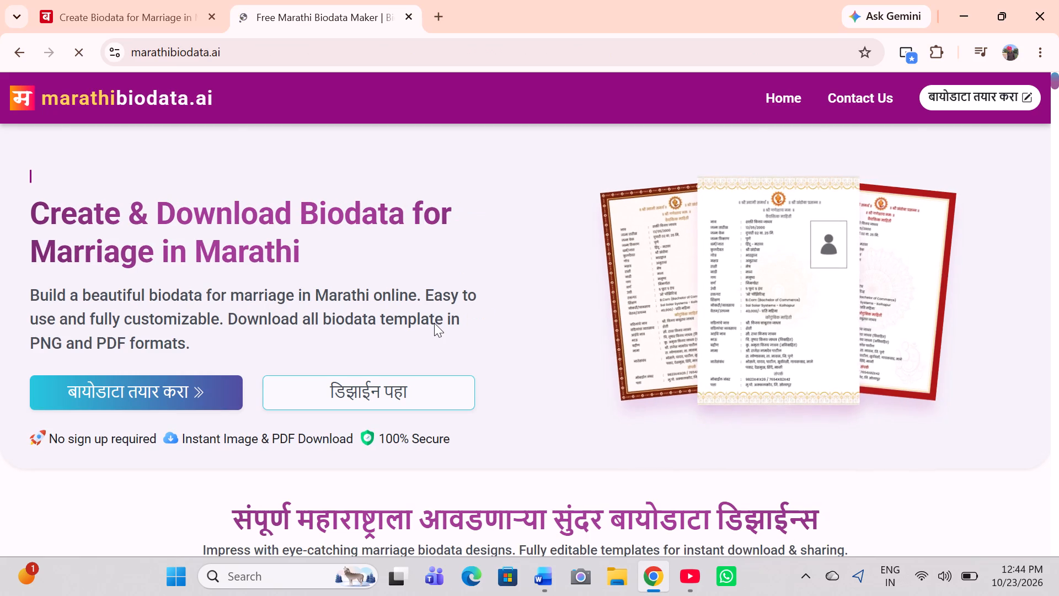
# Browse the sample biodata designs on the marathibiodata.ai home page.
pyautogui.scroll(-2, 434, 323)
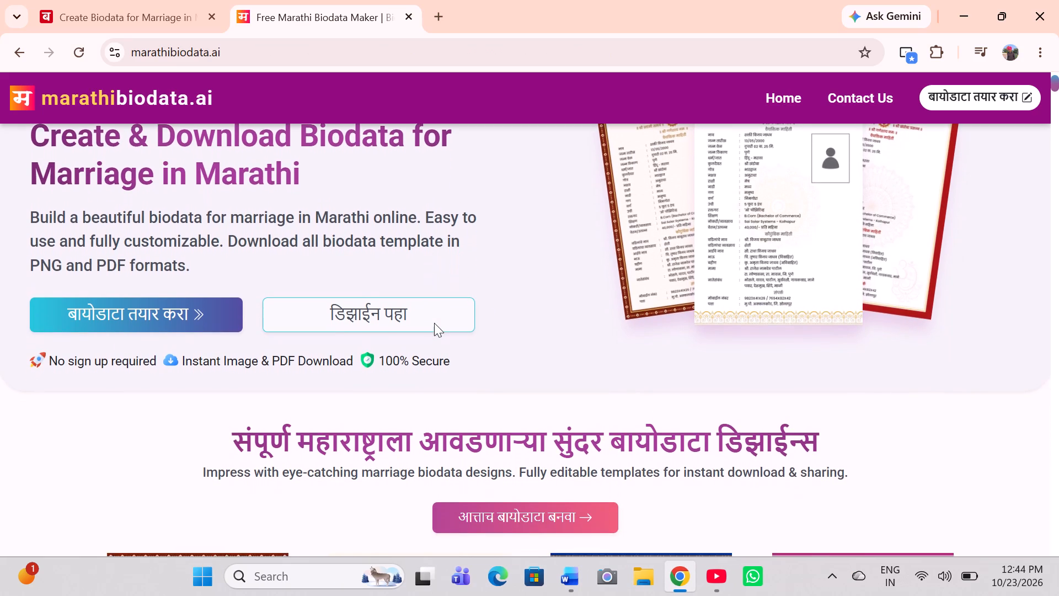
pyautogui.scroll(-3, 434, 323)
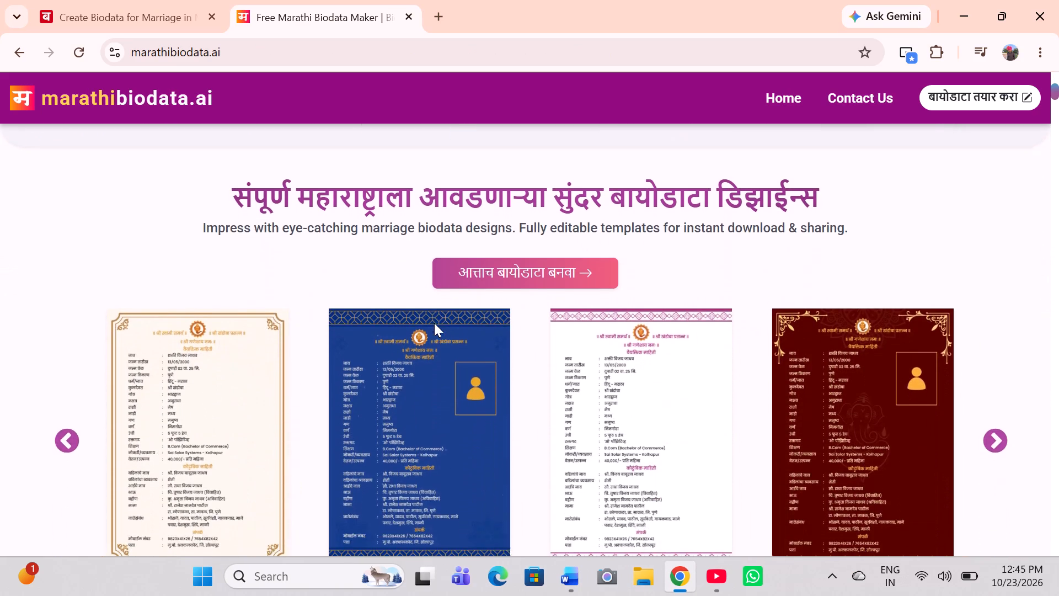
pyautogui.scroll(-2, 434, 323)
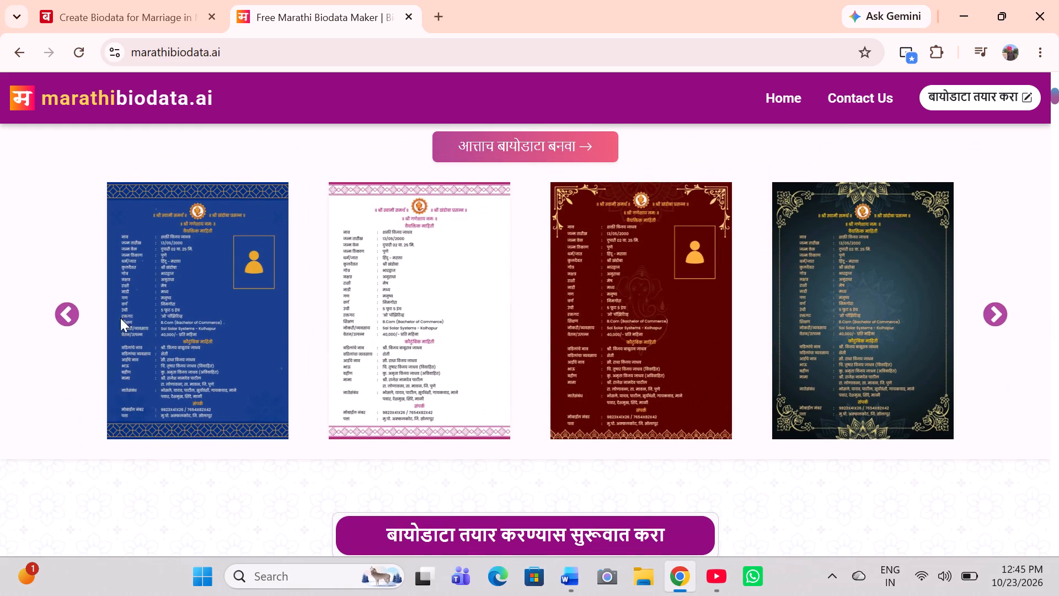
pyautogui.click(71, 308)
pyautogui.click(180, 318)
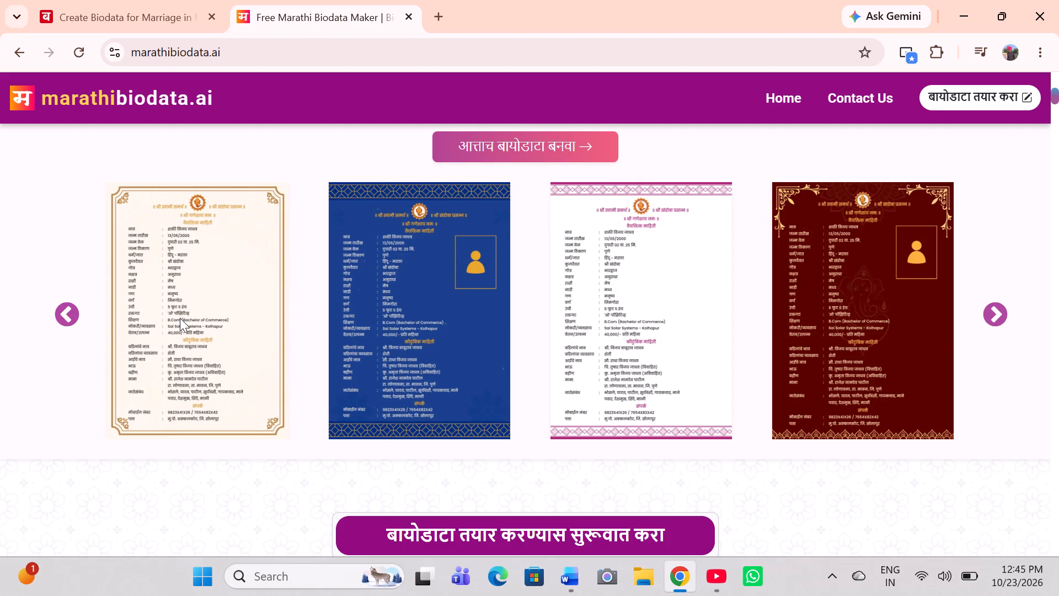
pyautogui.click(180, 318)
# Look through the fields of the वैयक्तिक माहिती section in the marathibiodata.ai form.
pyautogui.scroll(-4, 346, 406)
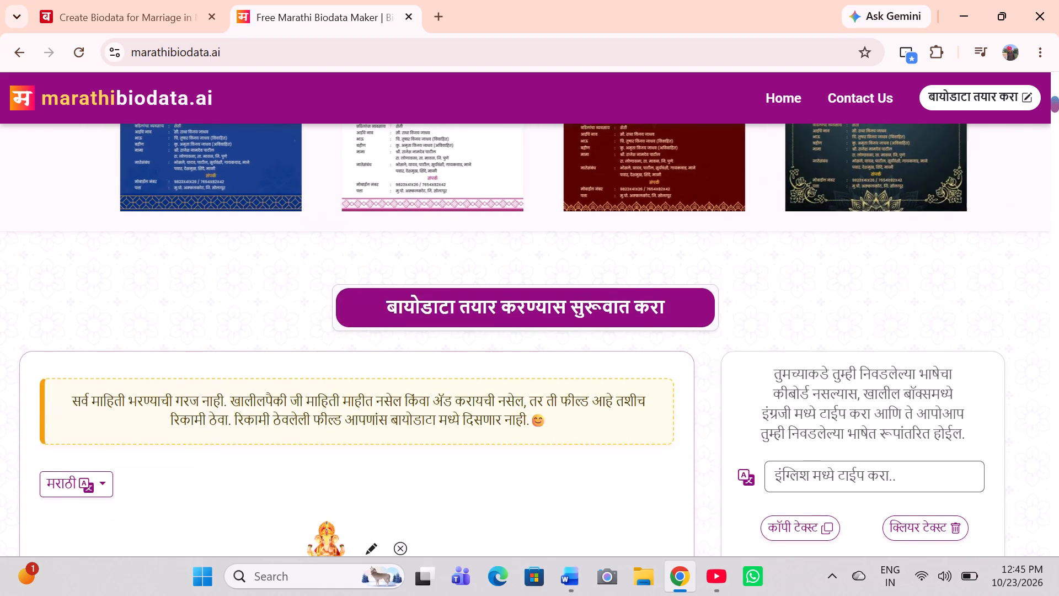
pyautogui.scroll(-4, 346, 406)
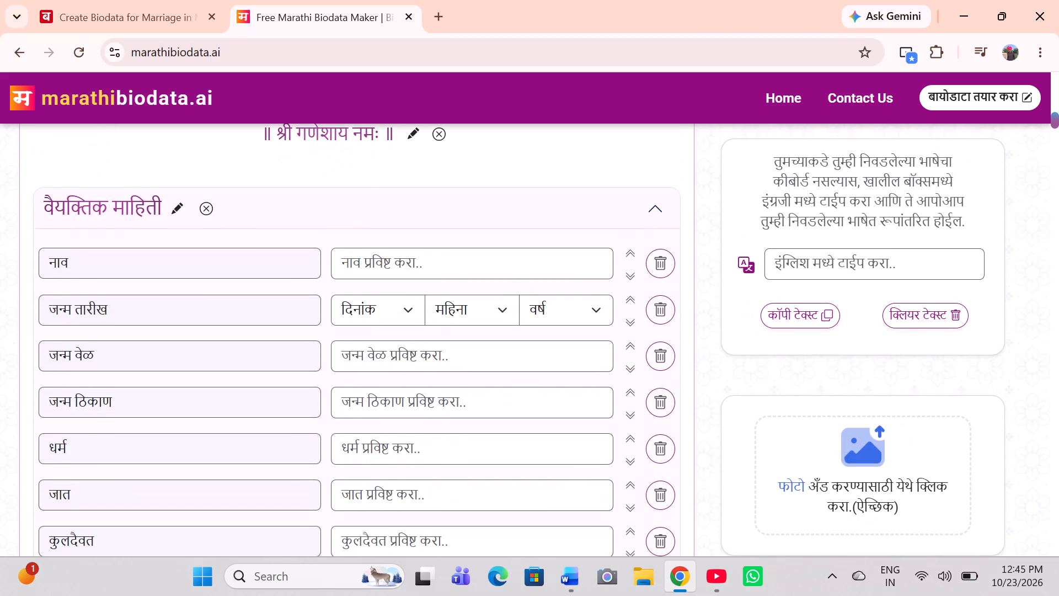
pyautogui.scroll(-2, 346, 406)
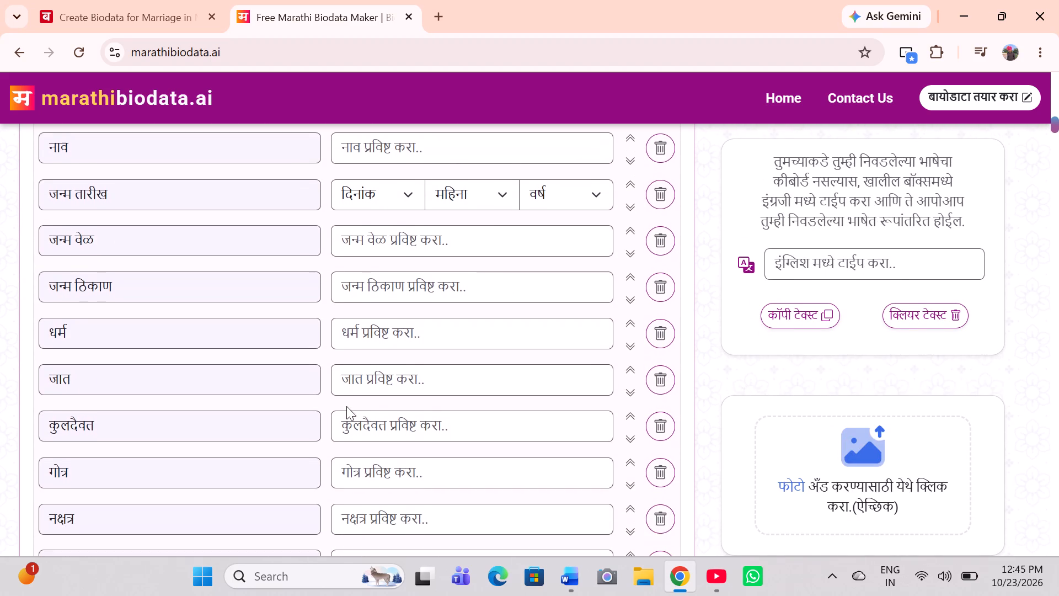
pyautogui.scroll(-3, 346, 406)
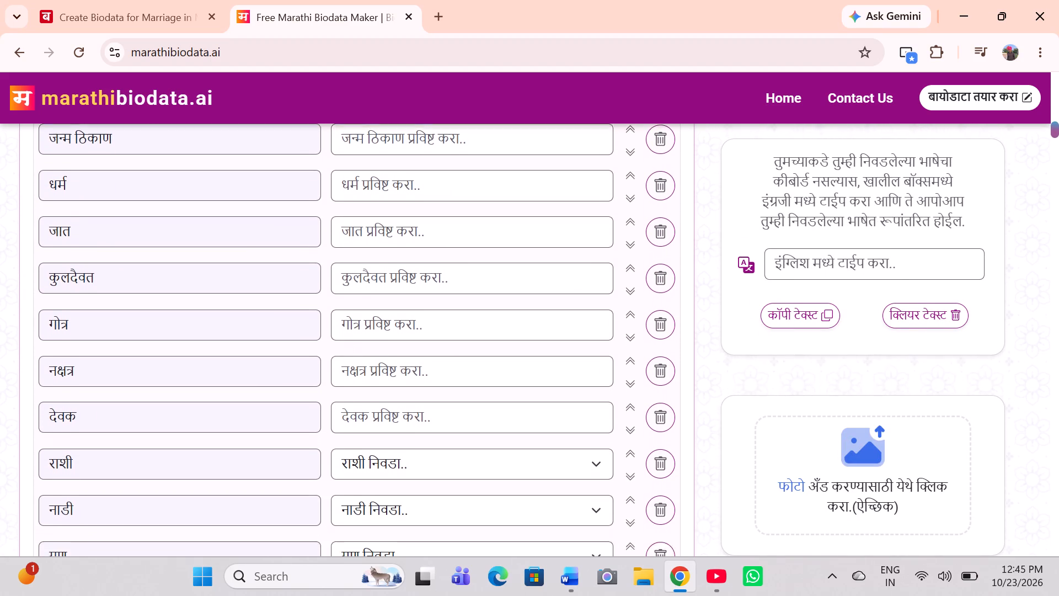
pyautogui.scroll(-2, 346, 406)
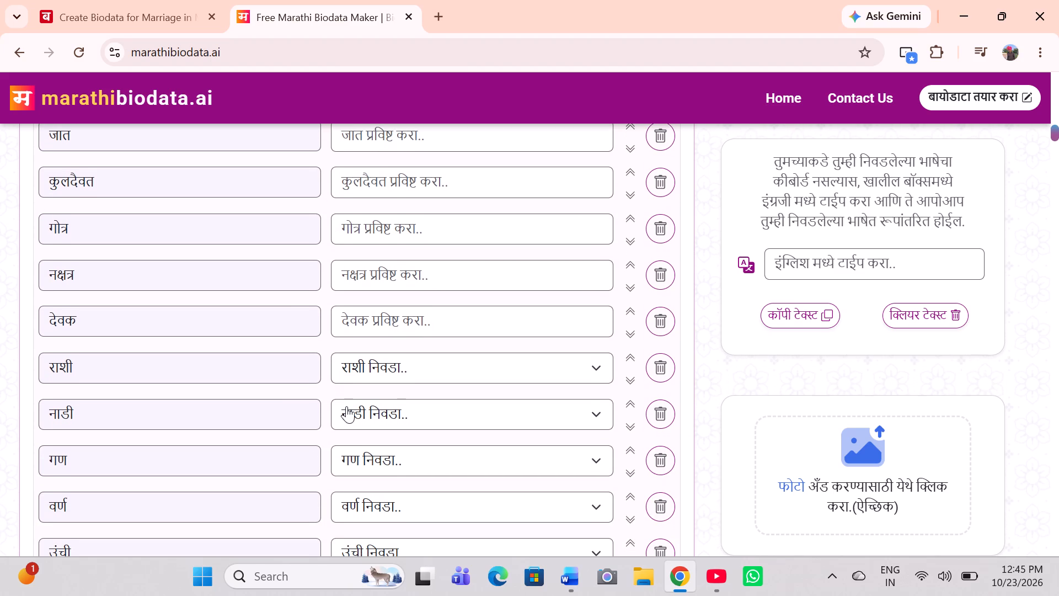
pyautogui.scroll(-2, 346, 406)
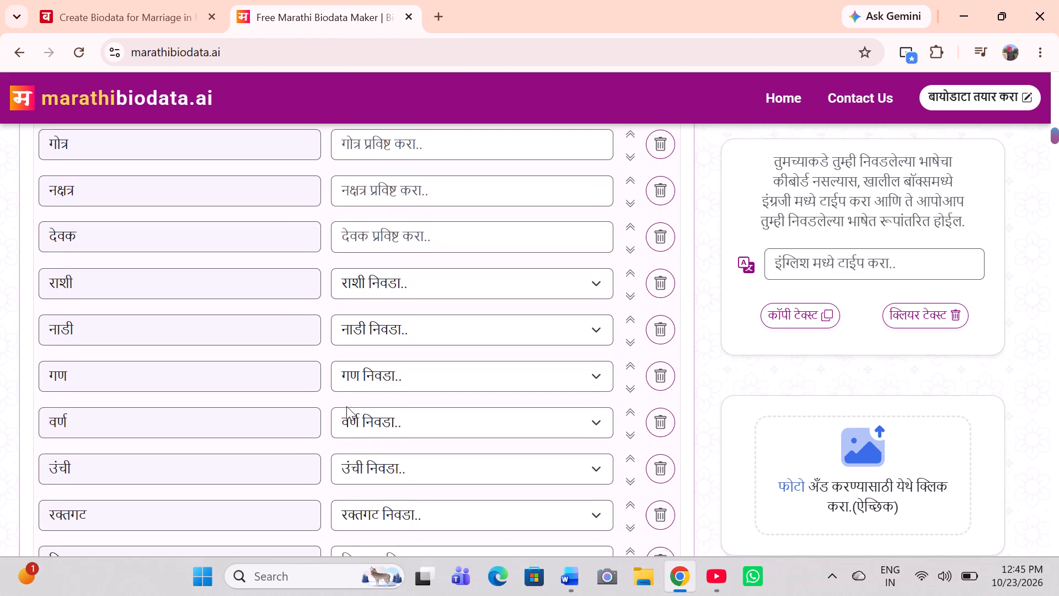
pyautogui.scroll(-1, 346, 406)
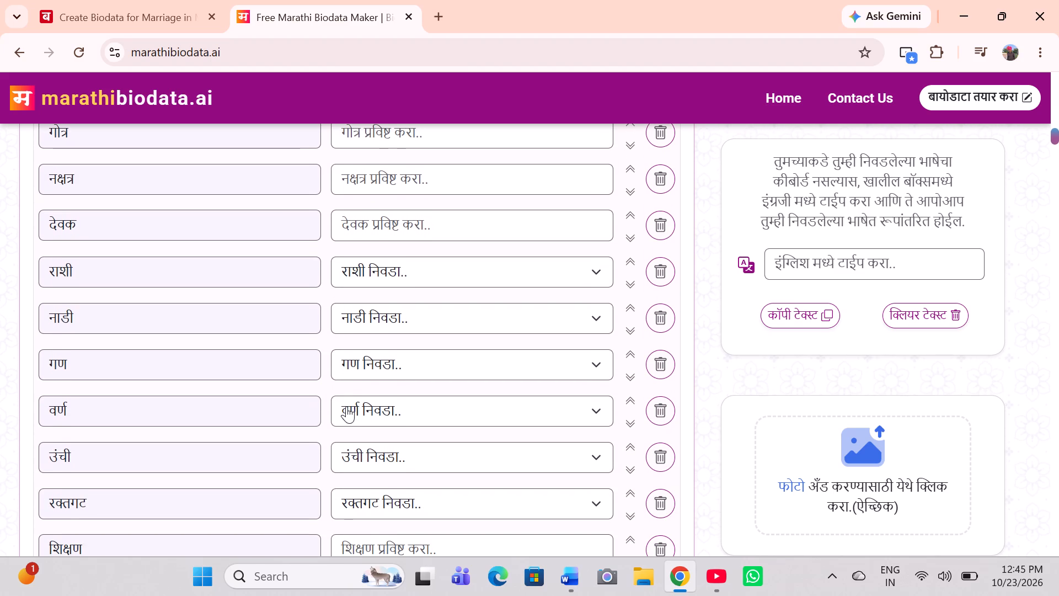
pyautogui.scroll(-1, 346, 406)
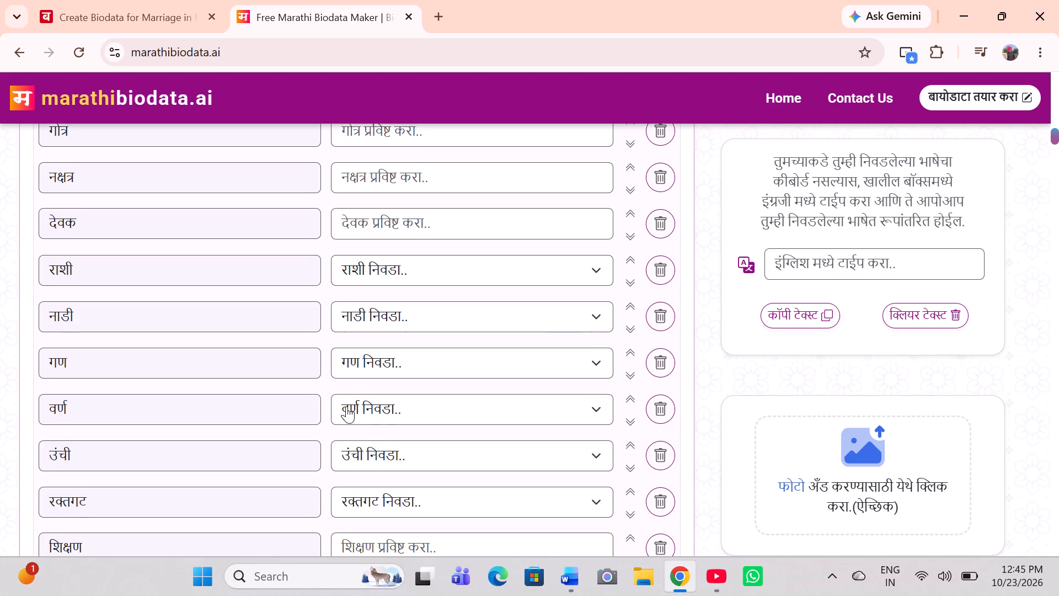
# Delete the वेतन/उत्पन्न and गण fields from the वैयक्तिक माहिती section.
pyautogui.scroll(-2, 346, 406)
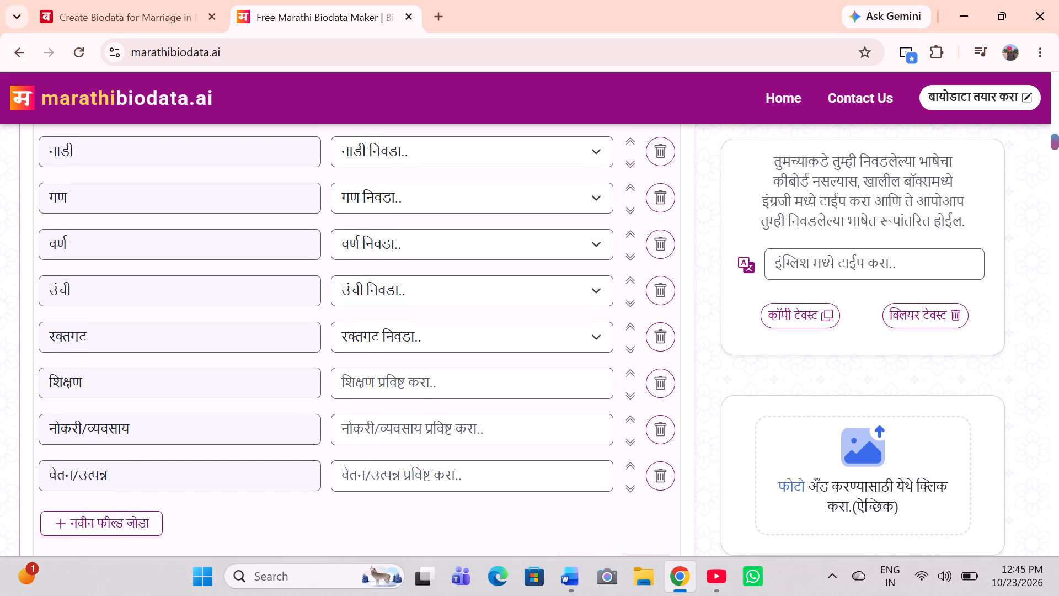
pyautogui.click(662, 482)
pyautogui.scroll(1, 666, 342)
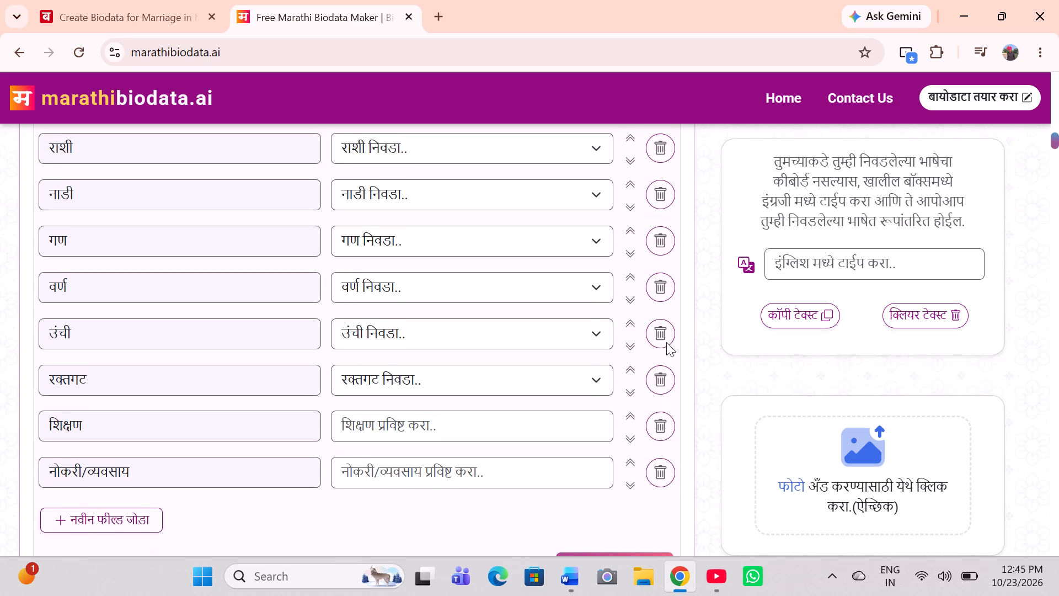
pyautogui.scroll(1, 666, 342)
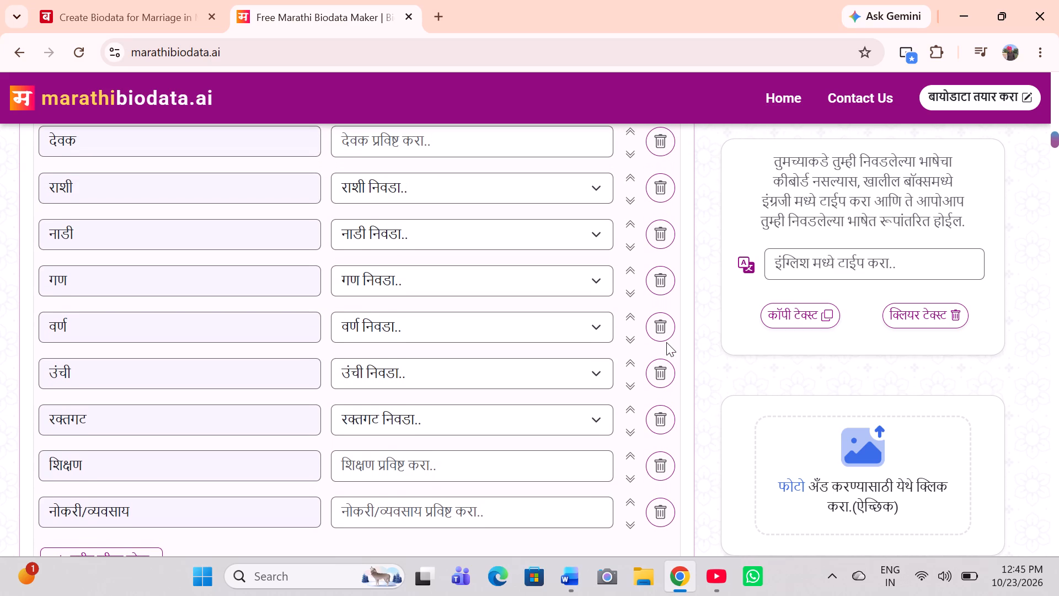
pyautogui.click(668, 282)
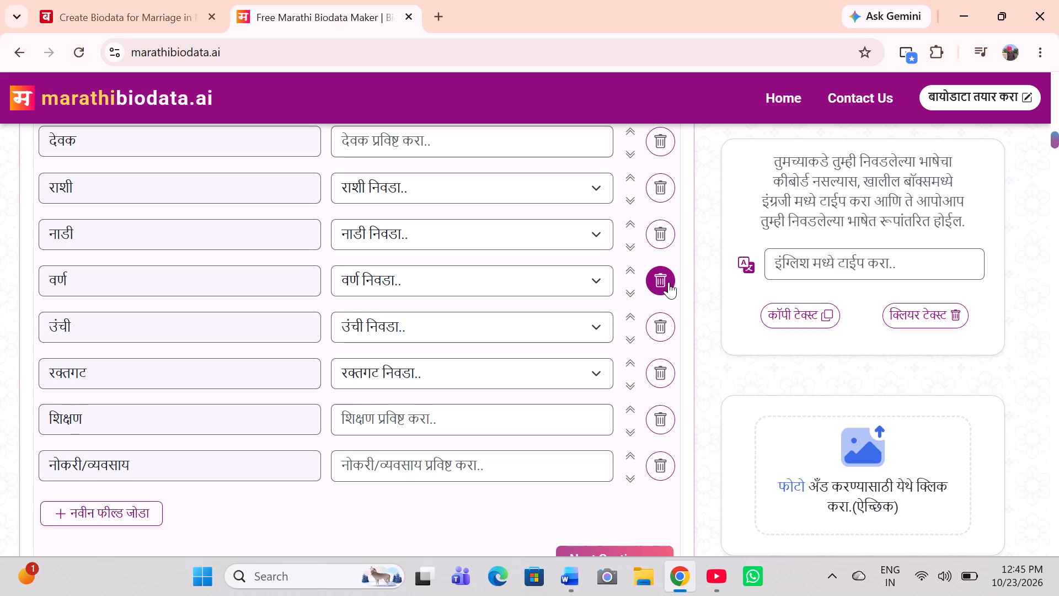
pyautogui.click(582, 289)
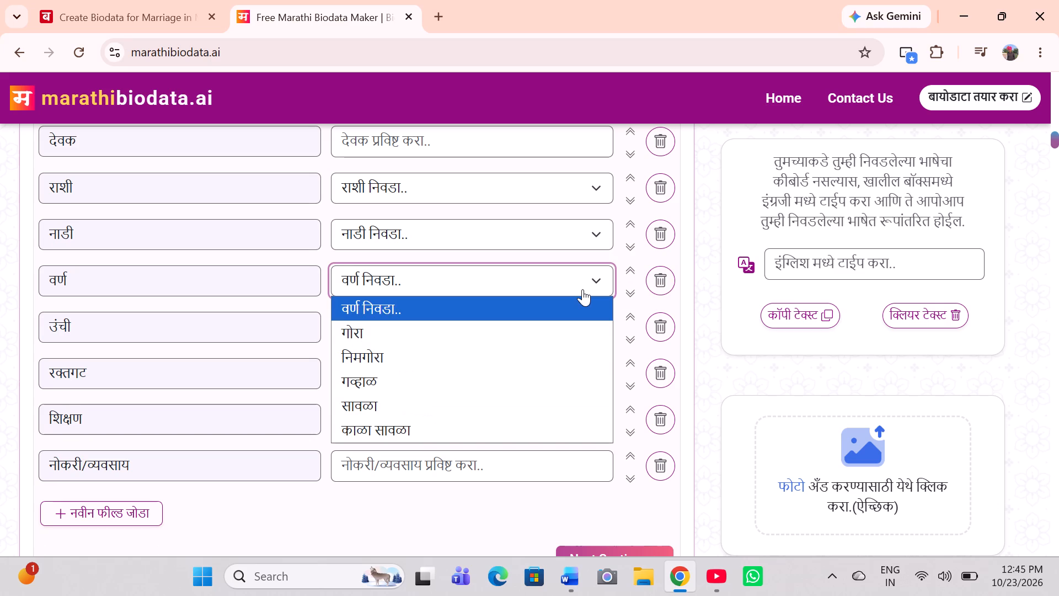
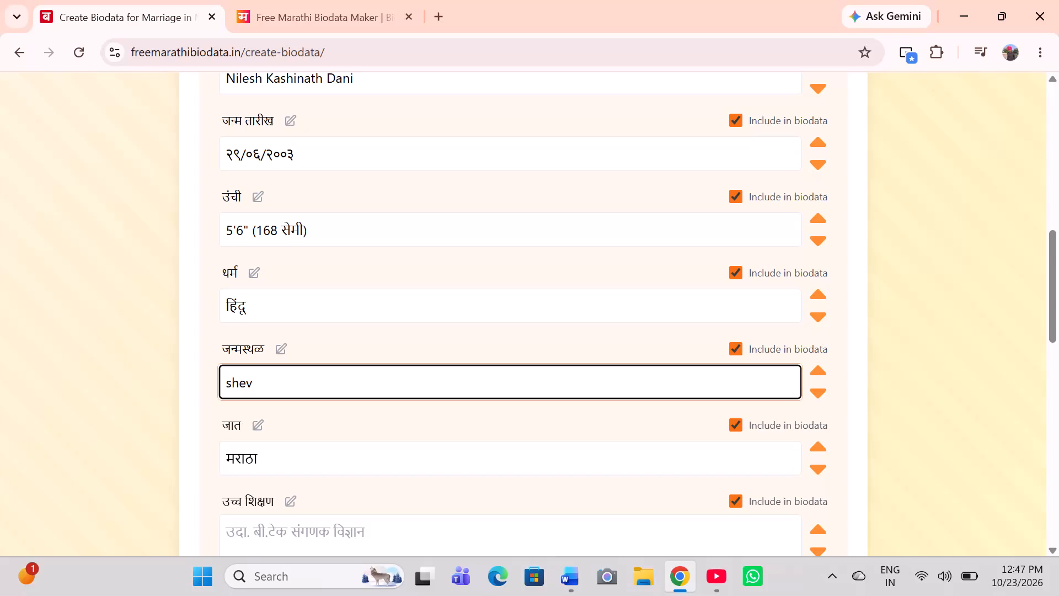
# Correct the जन्मस्थळ entry to read "shevgaon".
pyautogui.press('BackSpace')
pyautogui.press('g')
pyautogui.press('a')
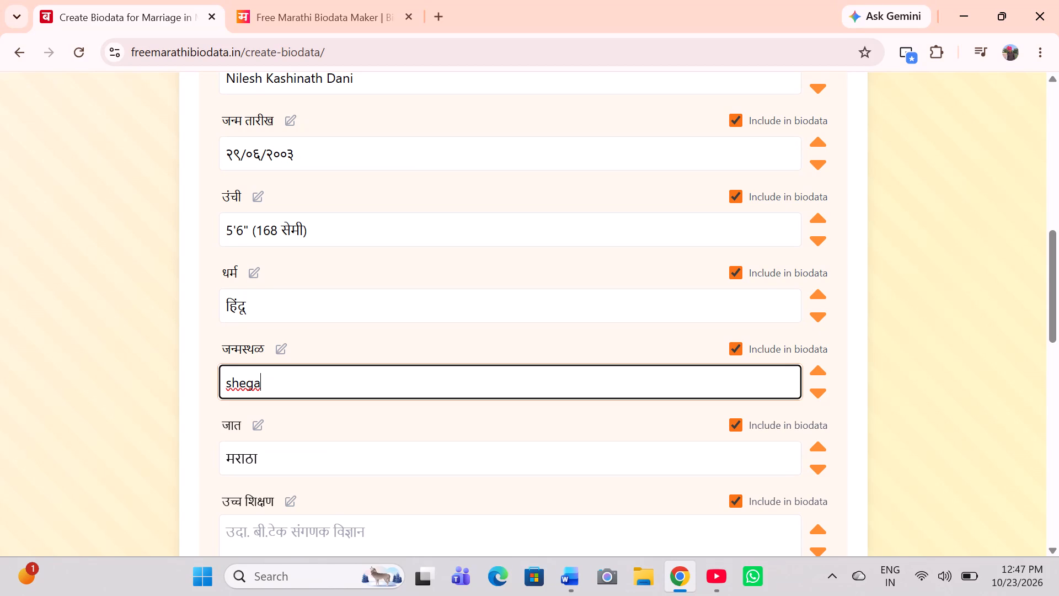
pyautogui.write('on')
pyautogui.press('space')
pyautogui.click(245, 384)
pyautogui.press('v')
# Add "nityaseva hospital" after the town name in the जन्मस्थळ field.
pyautogui.click(299, 385)
pyautogui.click(318, 385)
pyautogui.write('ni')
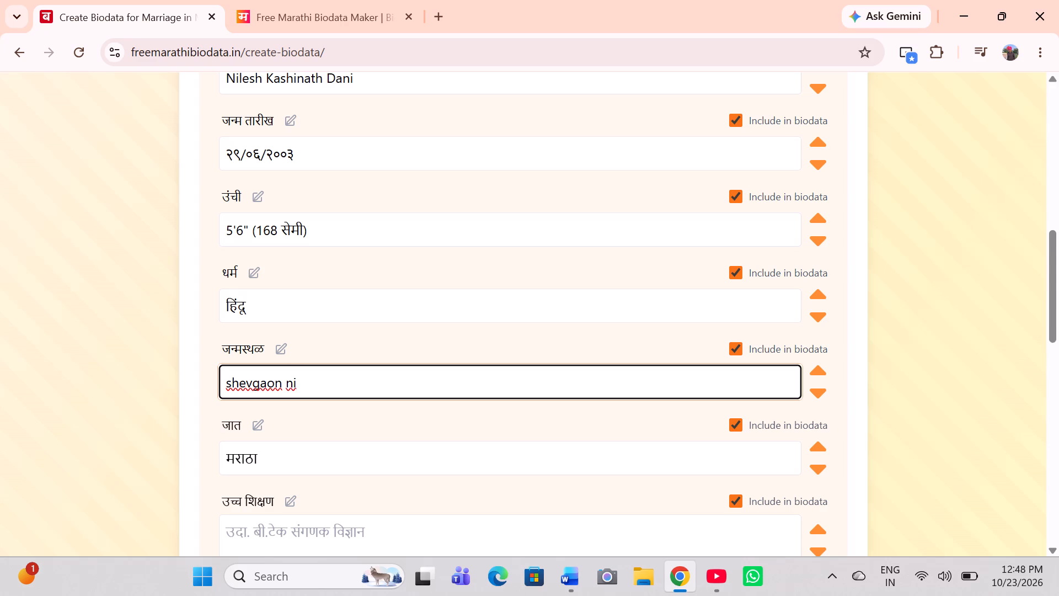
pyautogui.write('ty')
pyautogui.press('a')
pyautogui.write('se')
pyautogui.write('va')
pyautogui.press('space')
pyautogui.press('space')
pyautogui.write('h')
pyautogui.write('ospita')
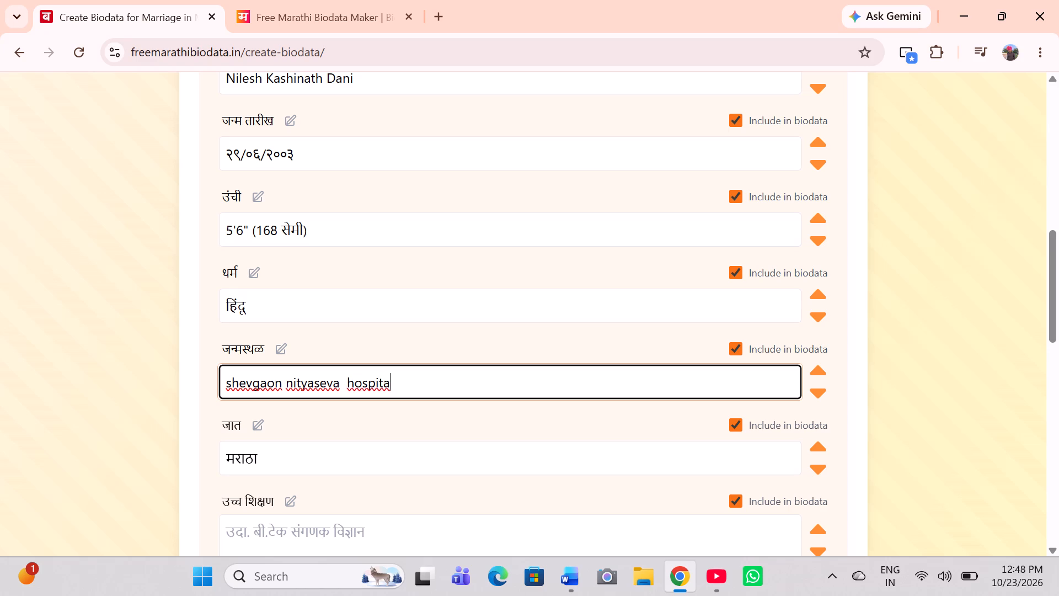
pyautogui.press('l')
# Move the जात field one place down, below उच्च शिक्षण.
pyautogui.click(807, 476)
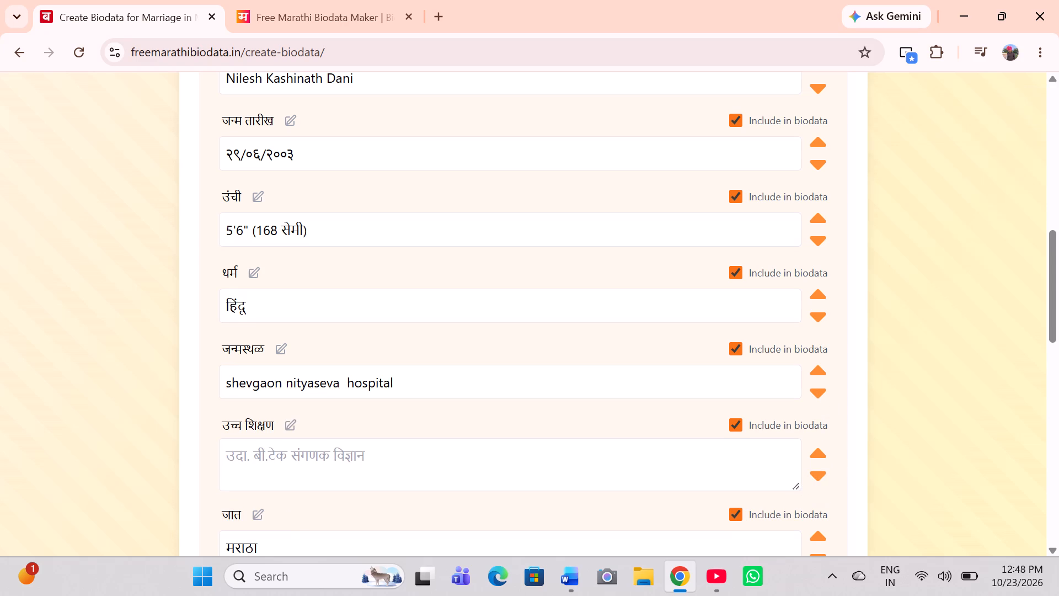
# Enter "electrical diploma" in the उच्च शिक्षण field.
pyautogui.hscroll(-2, 591, 444)
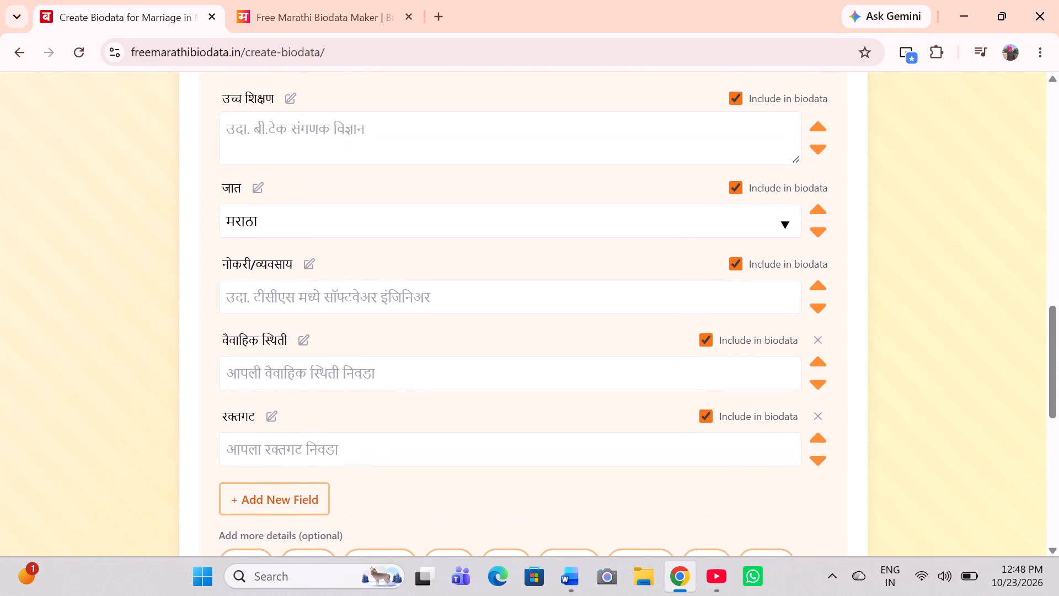
pyautogui.hscroll(-1, 591, 444)
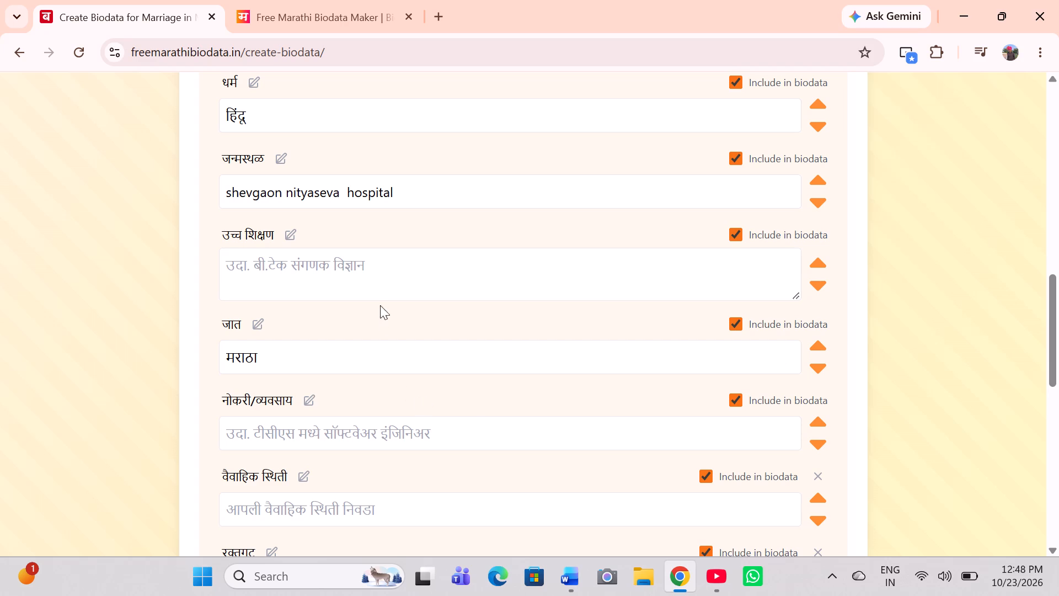
pyautogui.click(375, 272)
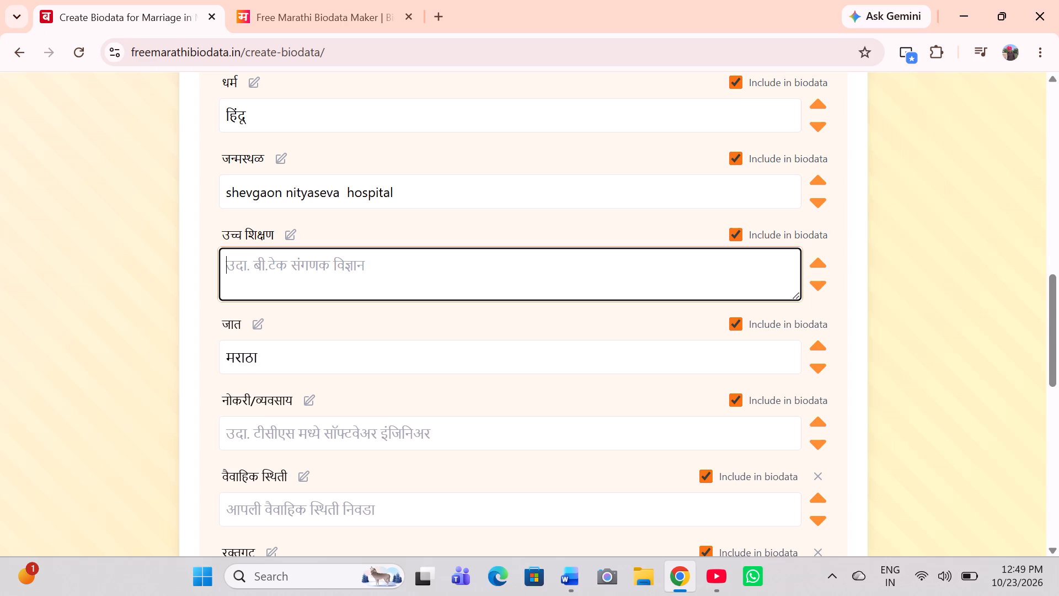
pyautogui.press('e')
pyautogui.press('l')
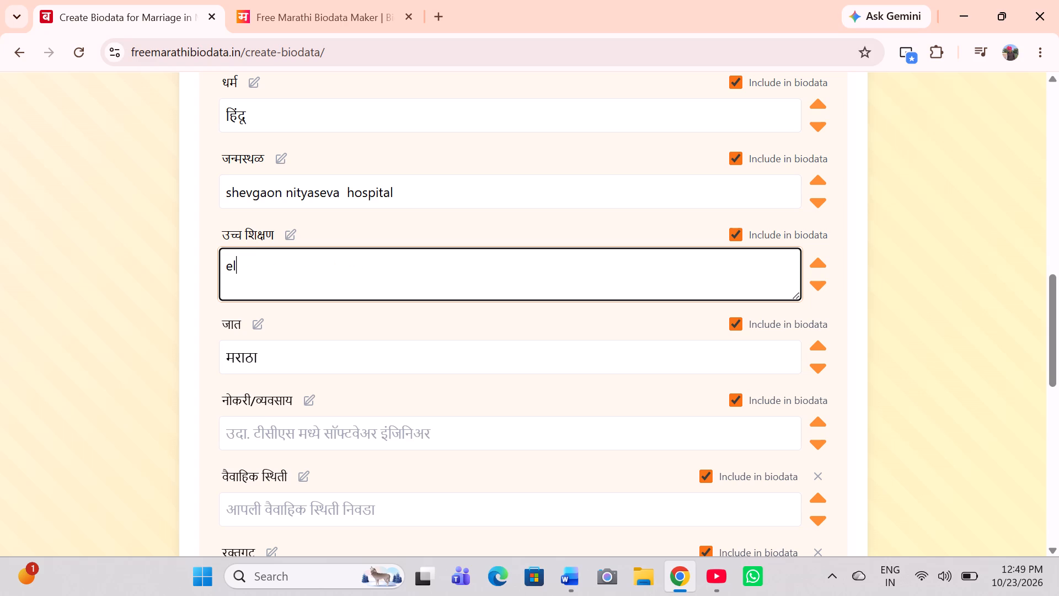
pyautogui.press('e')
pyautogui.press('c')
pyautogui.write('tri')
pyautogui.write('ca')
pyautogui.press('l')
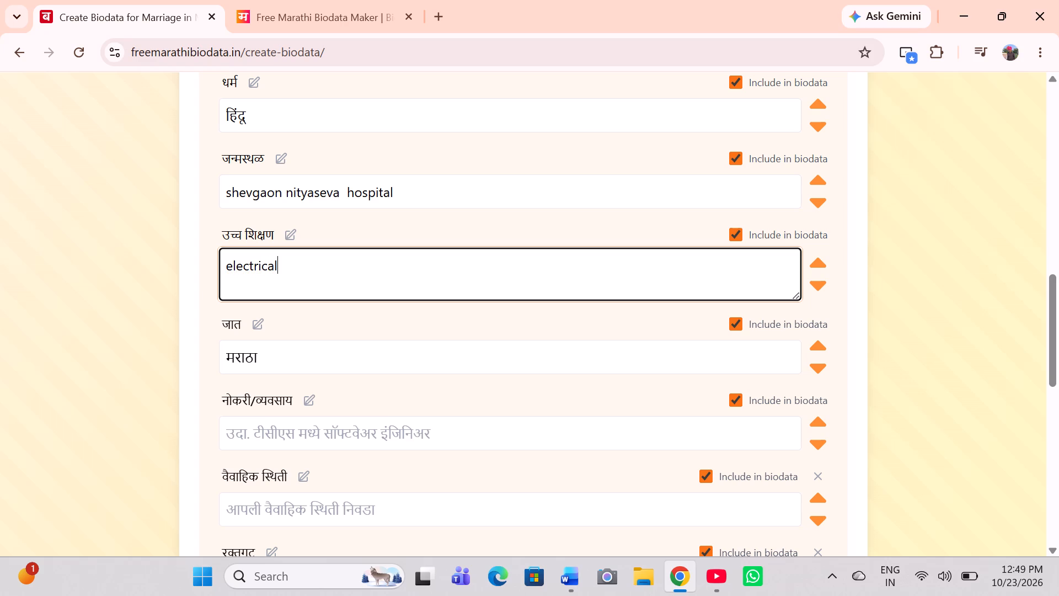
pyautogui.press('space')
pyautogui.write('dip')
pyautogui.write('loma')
# Enter "yash enterprises" as the business name in the नोकरी/व्यवसाय field.
pyautogui.scroll(-3, 375, 272)
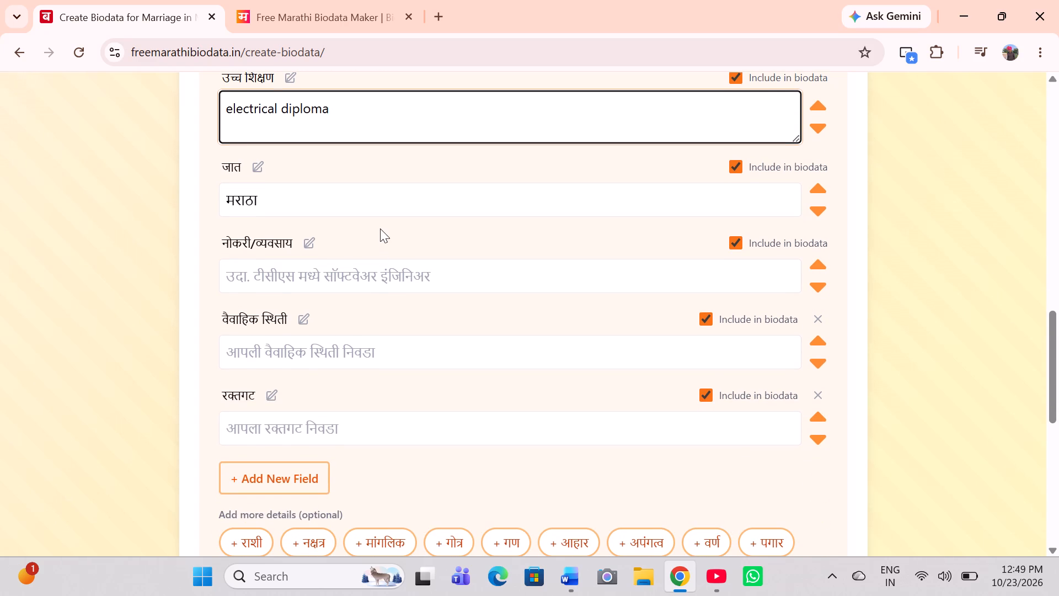
pyautogui.click(373, 284)
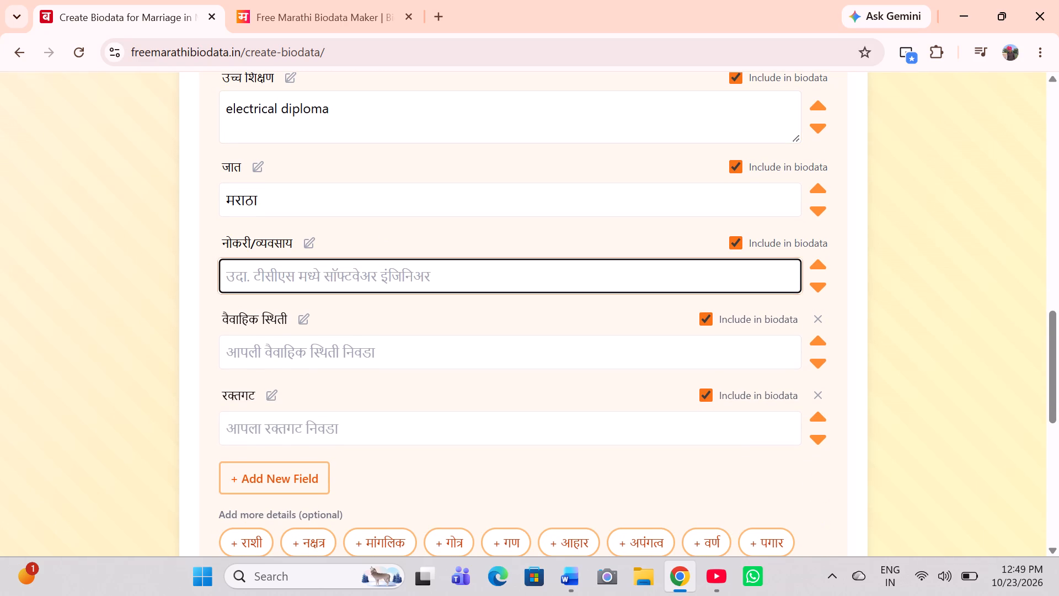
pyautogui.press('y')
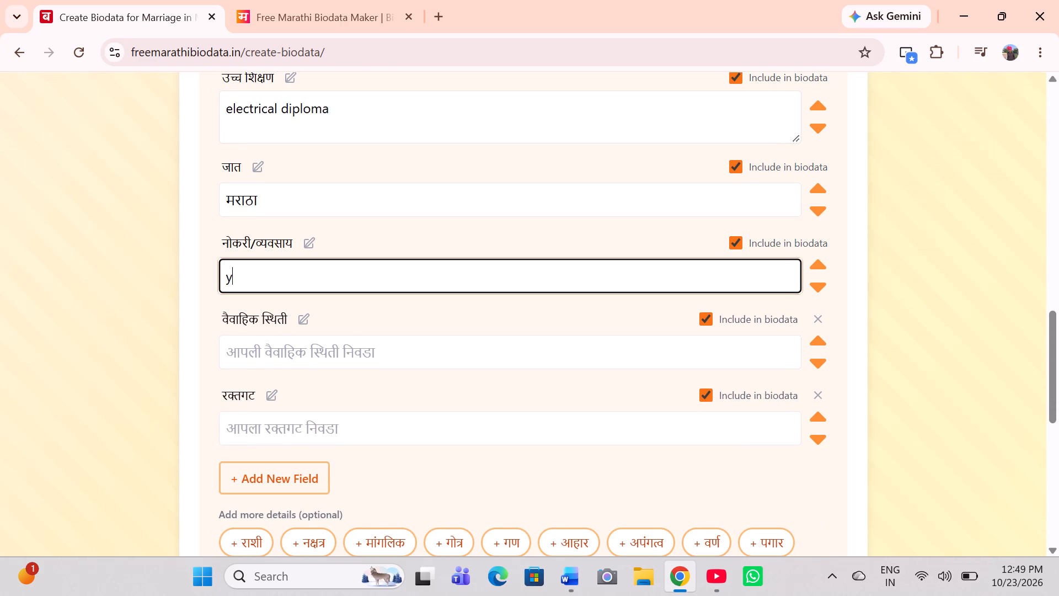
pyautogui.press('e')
pyautogui.press('BackSpace')
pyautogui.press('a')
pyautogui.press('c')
pyautogui.press('BackSpace')
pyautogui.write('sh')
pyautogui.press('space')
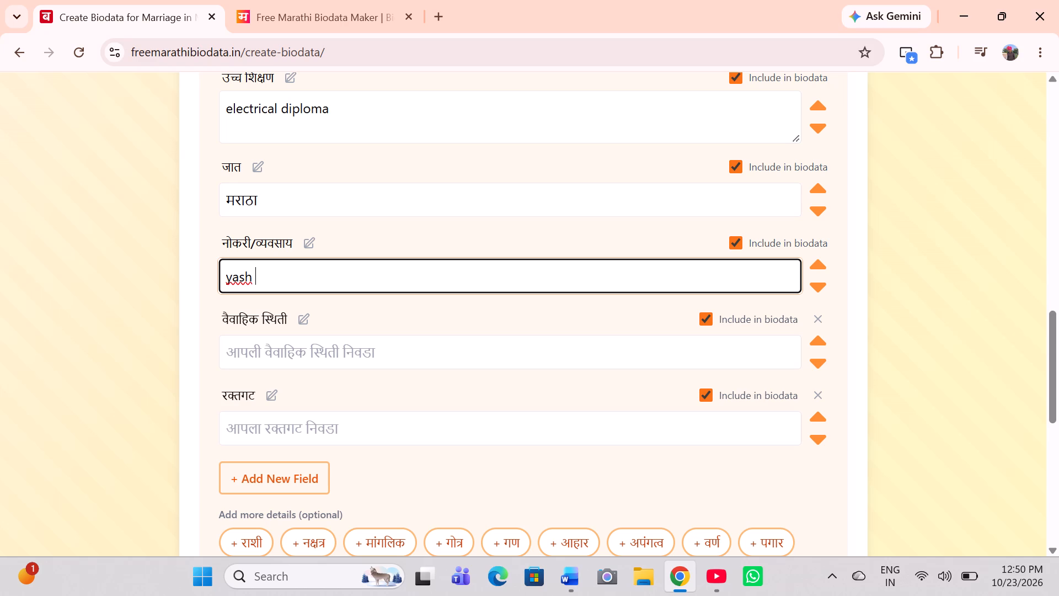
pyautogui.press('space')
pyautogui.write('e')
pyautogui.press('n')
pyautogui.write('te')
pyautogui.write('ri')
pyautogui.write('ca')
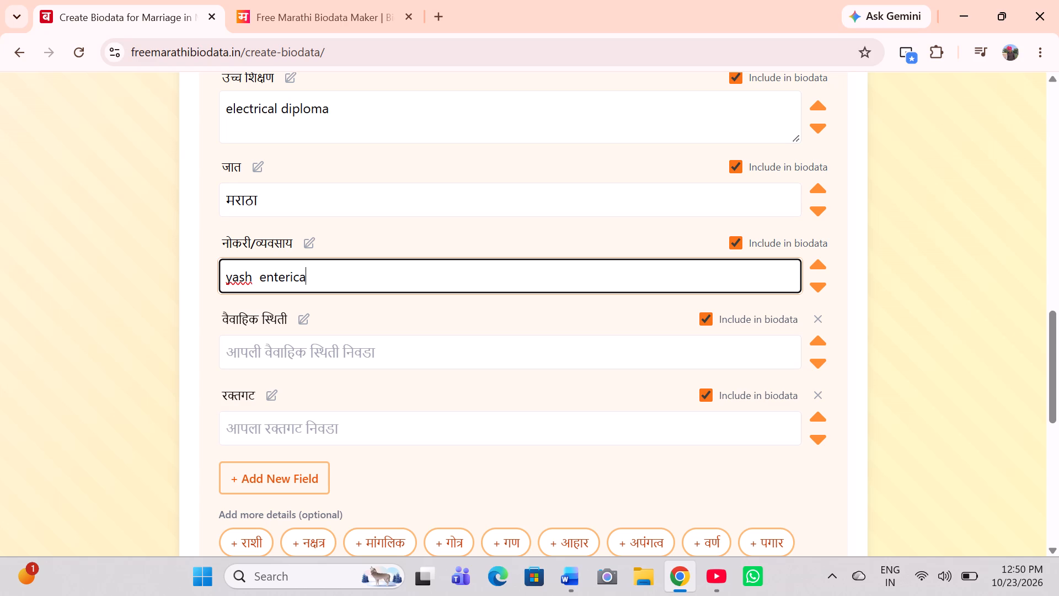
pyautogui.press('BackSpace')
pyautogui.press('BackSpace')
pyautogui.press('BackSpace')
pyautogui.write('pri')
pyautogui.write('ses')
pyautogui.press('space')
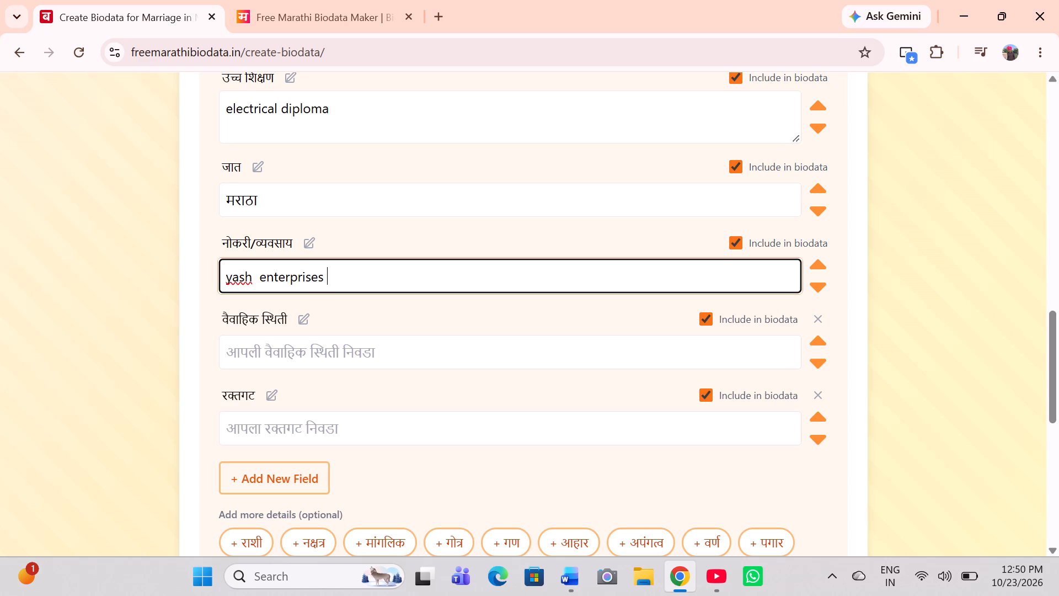
# Add "/elec" after the business name in the नोकरी/व्यवसाय field.
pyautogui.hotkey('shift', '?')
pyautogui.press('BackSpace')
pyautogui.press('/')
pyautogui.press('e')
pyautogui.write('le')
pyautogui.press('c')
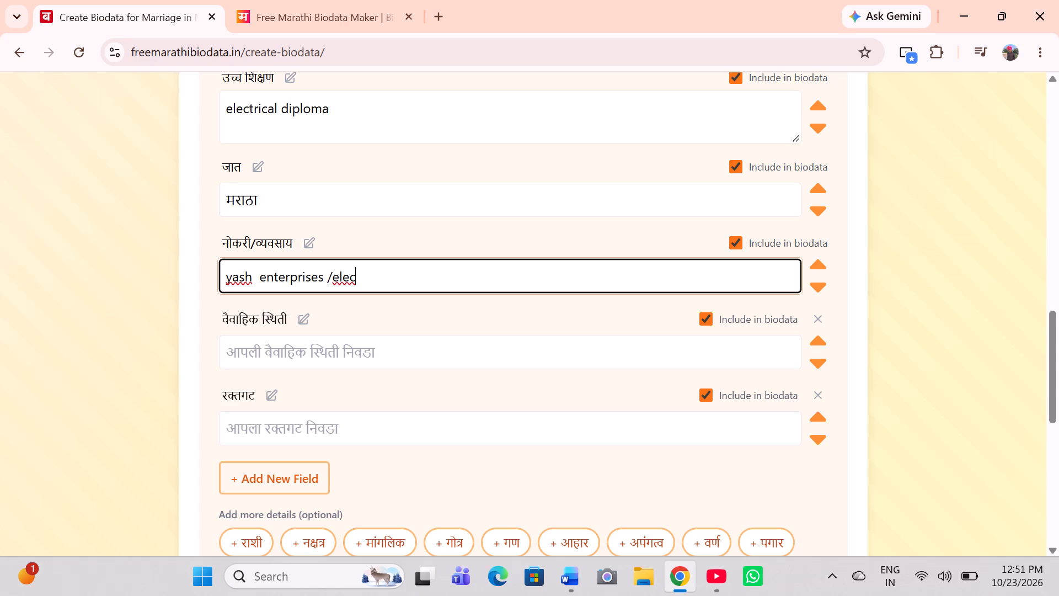
# Capitalize the first letter of each word in the नोकरी/व्यवसाय entry so it reads "Yash Enterprises /Elec".
pyautogui.click(232, 281)
pyautogui.press('BackSpace')
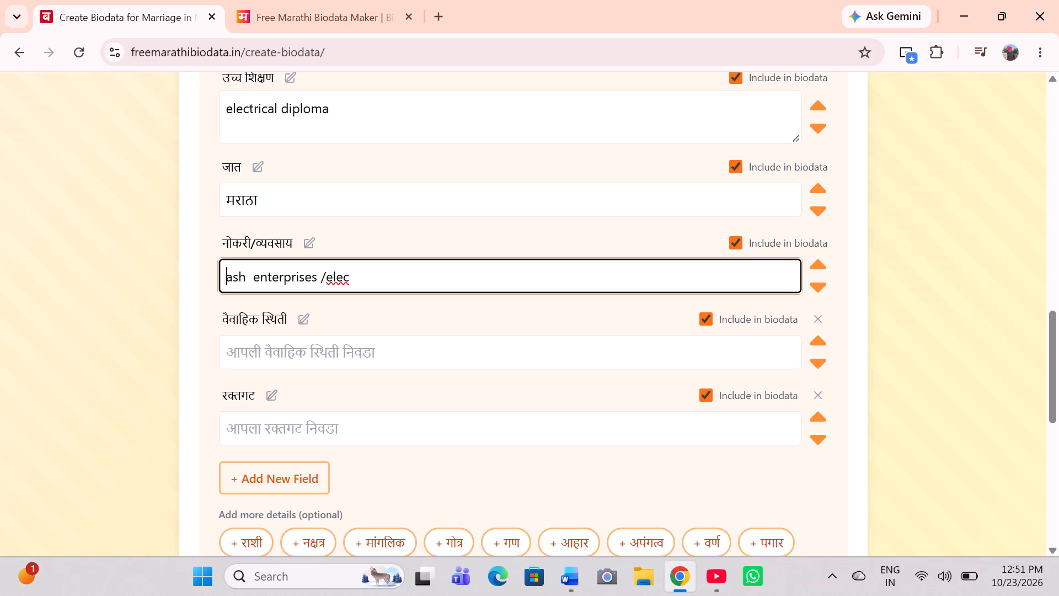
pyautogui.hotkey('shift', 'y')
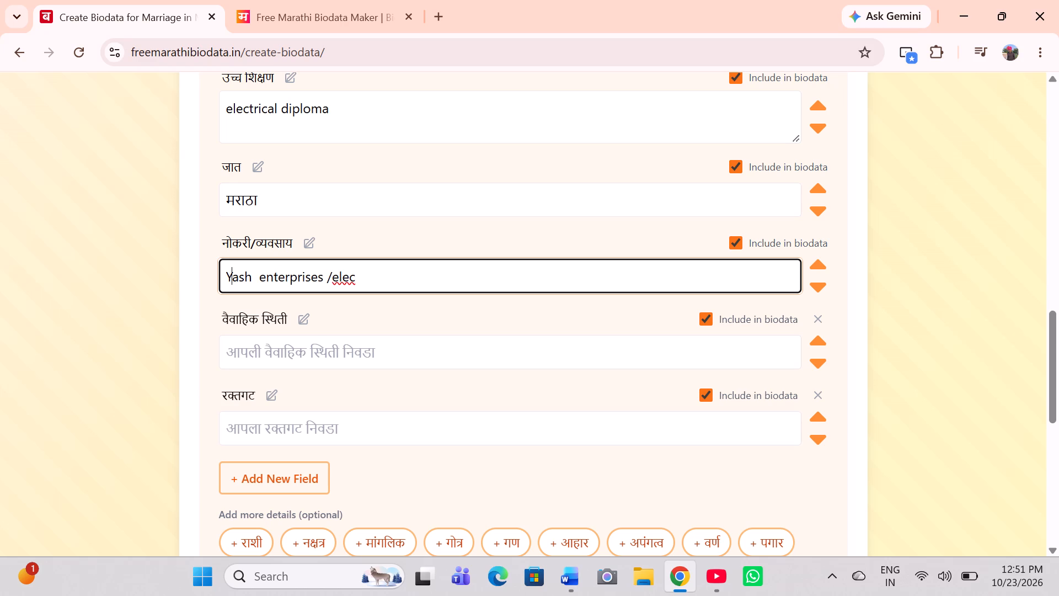
pyautogui.click(265, 278)
pyautogui.press('BackSpace')
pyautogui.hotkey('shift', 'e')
pyautogui.click(338, 278)
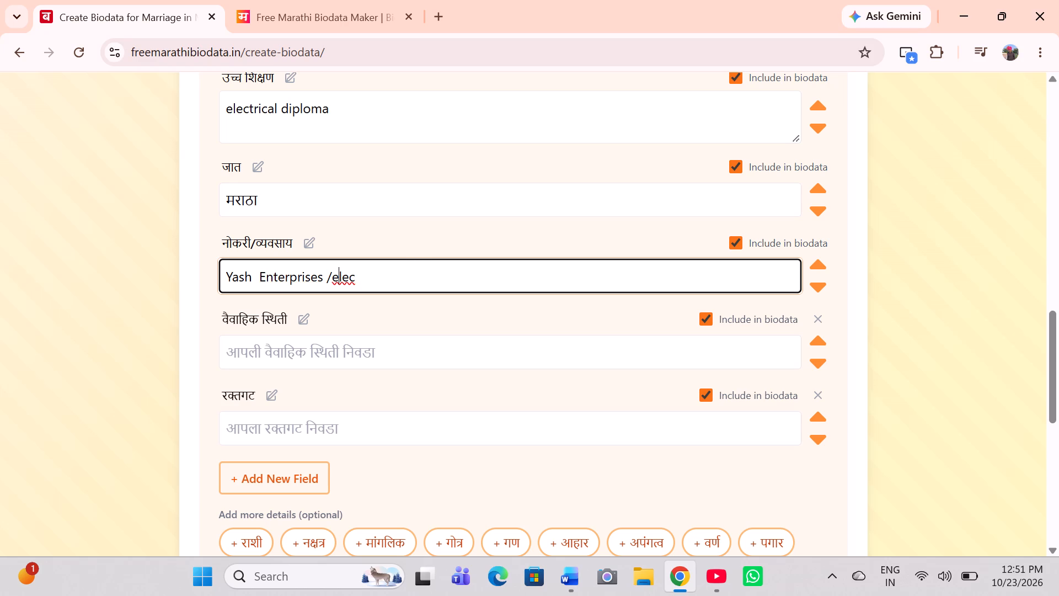
pyautogui.press('BackSpace')
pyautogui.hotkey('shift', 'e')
# Complete the नोकरी/व्यवसाय entry so it reads "Yash Enterprises /Electrical Contractor", with only the first letter of Contractor capitalized.
pyautogui.click(373, 279)
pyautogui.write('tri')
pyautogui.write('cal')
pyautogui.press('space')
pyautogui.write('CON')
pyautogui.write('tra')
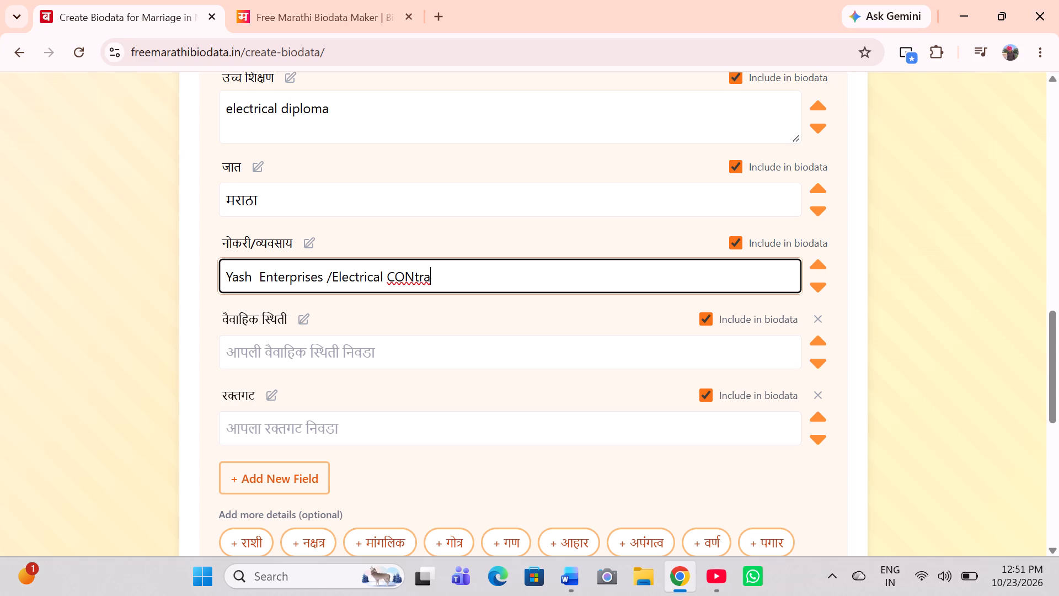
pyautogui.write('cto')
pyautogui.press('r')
pyautogui.click(413, 279)
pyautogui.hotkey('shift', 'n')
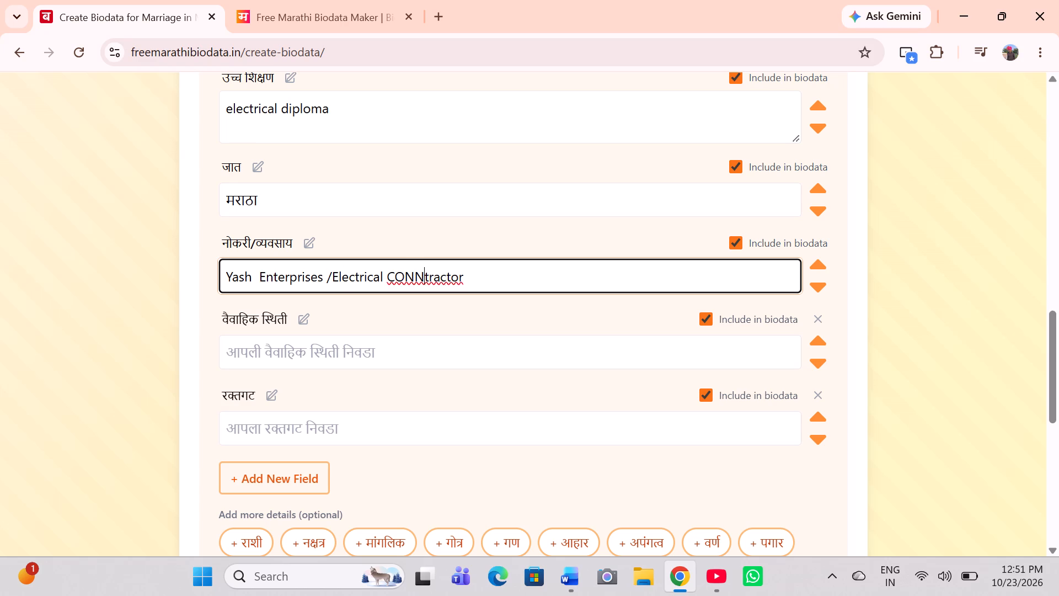
pyautogui.press('BackSpace')
pyautogui.press('BackSpace')
pyautogui.press('BackSpace')
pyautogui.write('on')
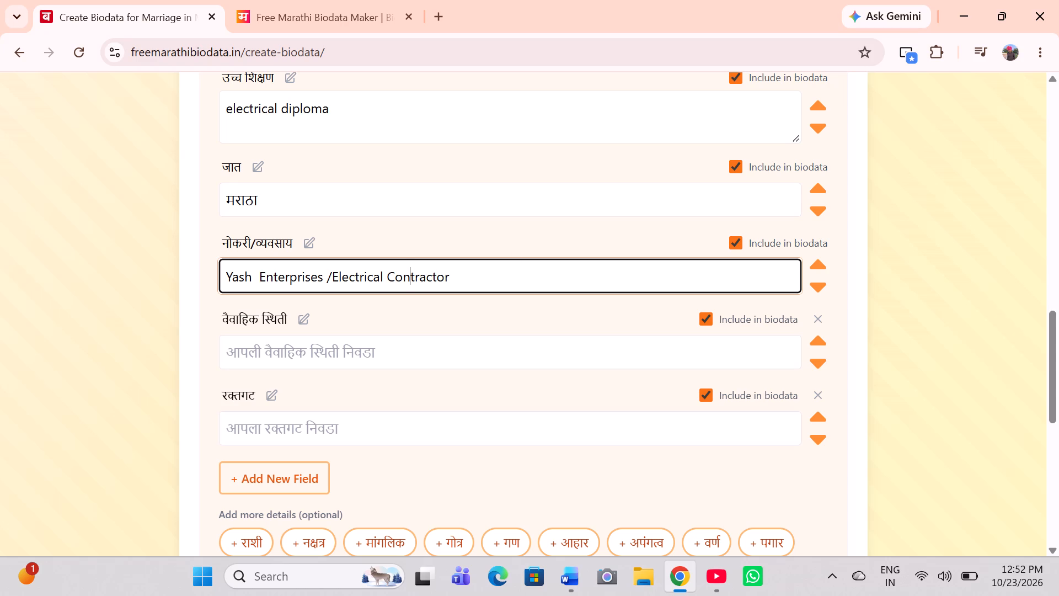
pyautogui.click(507, 281)
# Remove the वैवाहिक स्थिती field from the biodata form.
pyautogui.scroll(-1, 521, 318)
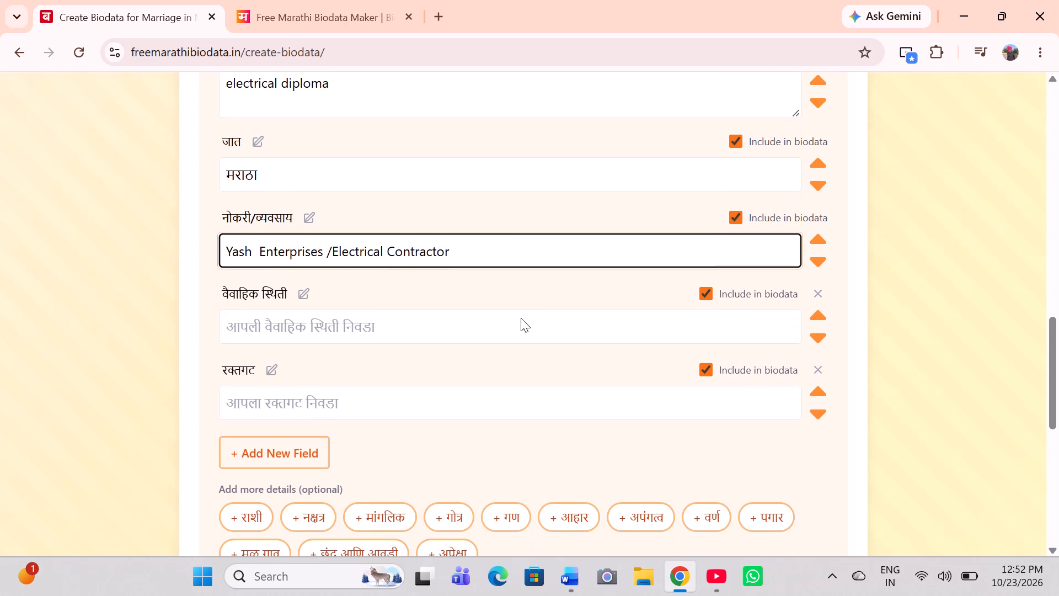
pyautogui.scroll(-1, 521, 318)
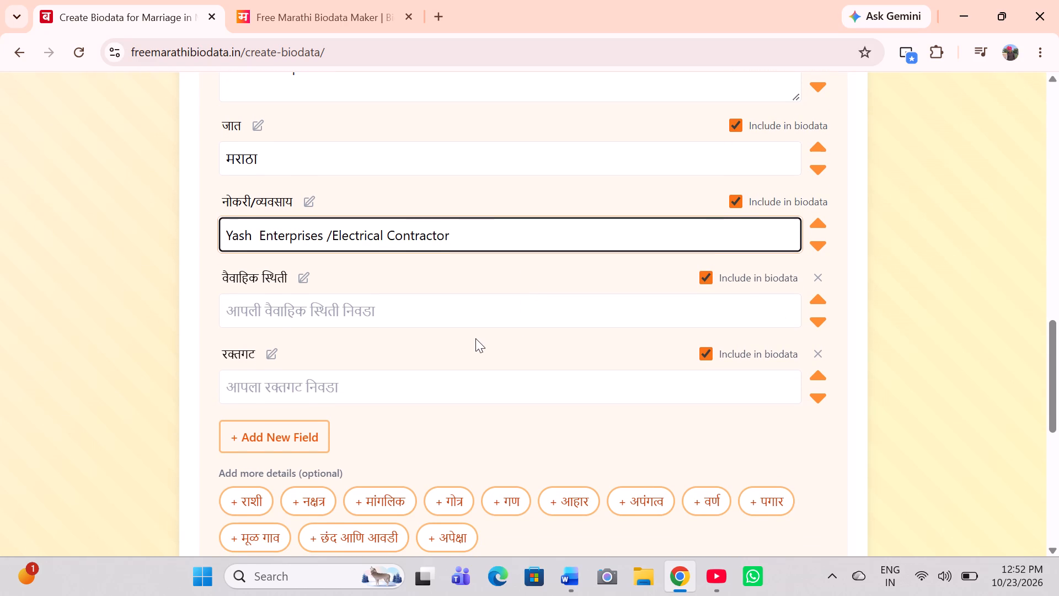
pyautogui.click(477, 309)
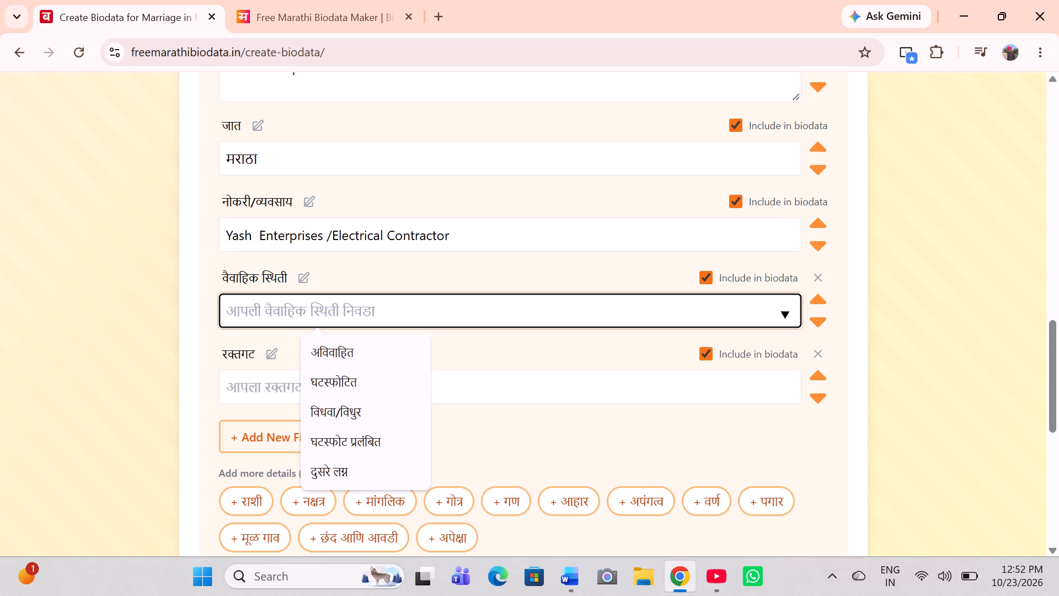
pyautogui.click(826, 273)
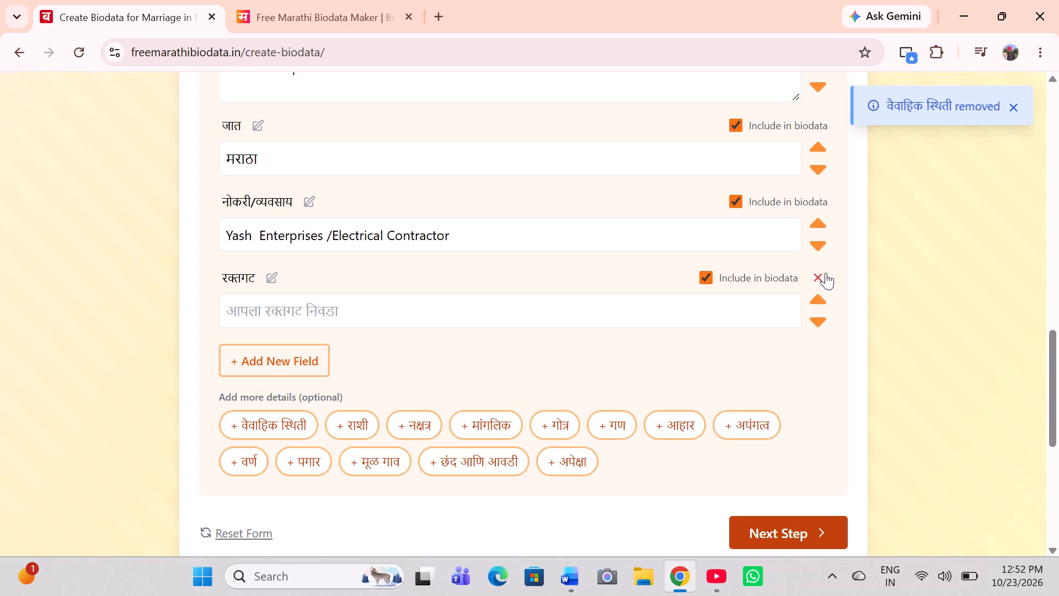
# Set the रक्तगट field to AB+.
pyautogui.click(751, 301)
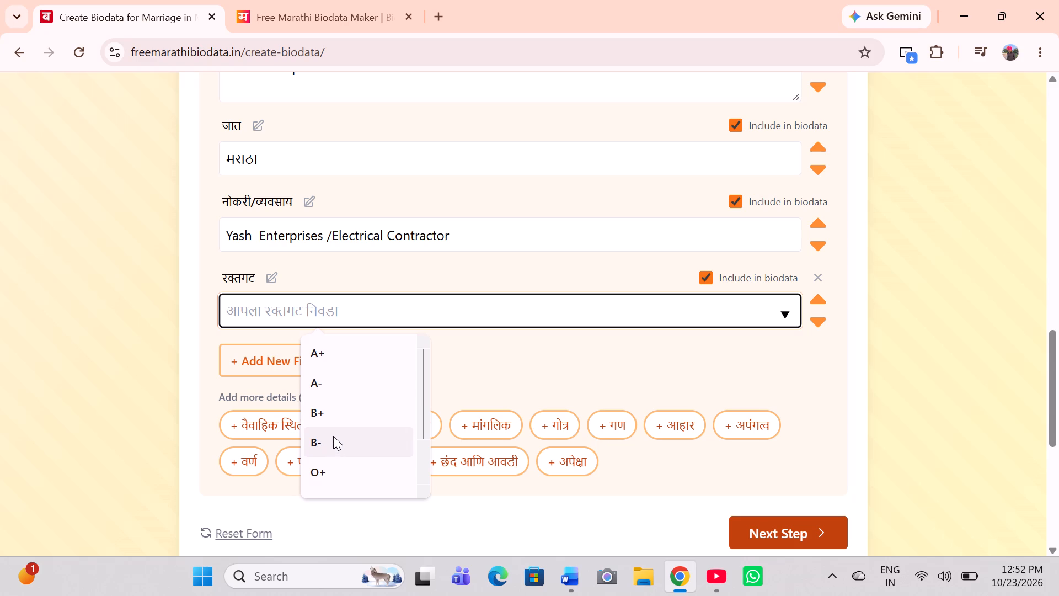
pyautogui.click(354, 312)
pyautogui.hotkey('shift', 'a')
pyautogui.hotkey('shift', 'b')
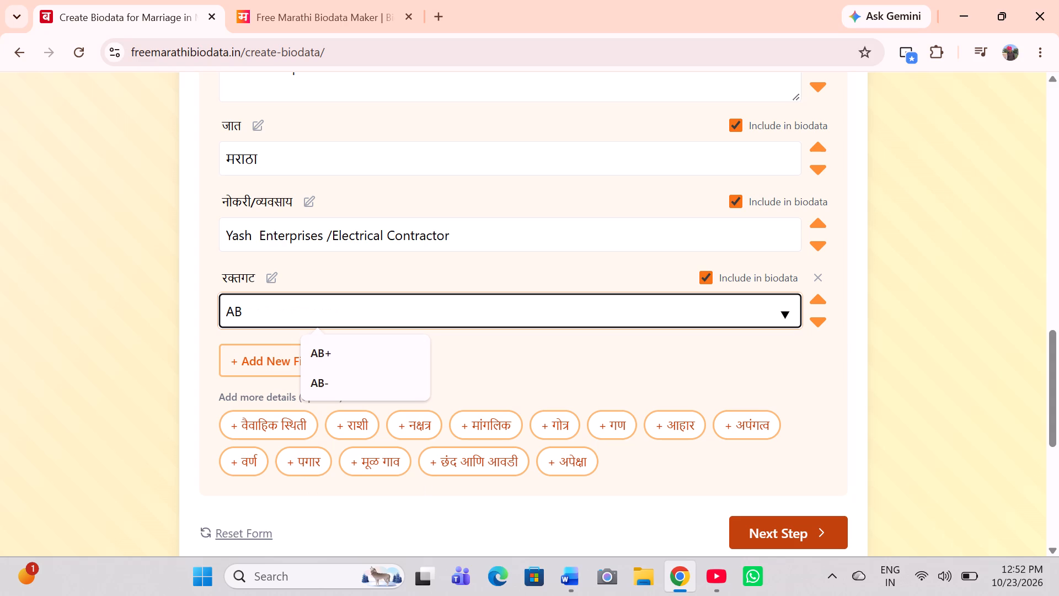
pyautogui.click(315, 348)
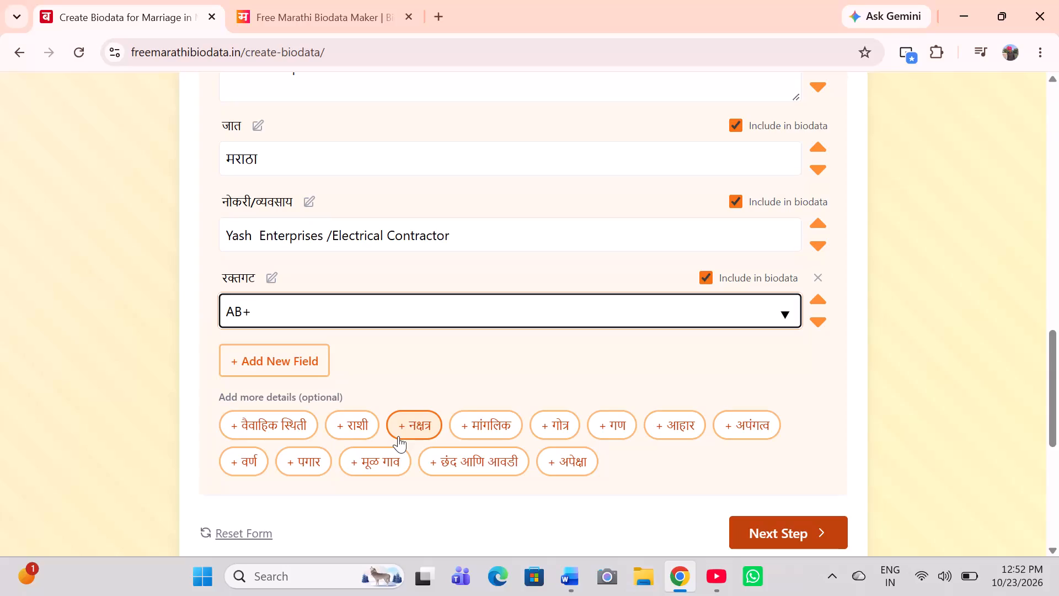
pyautogui.scroll(-1, 398, 436)
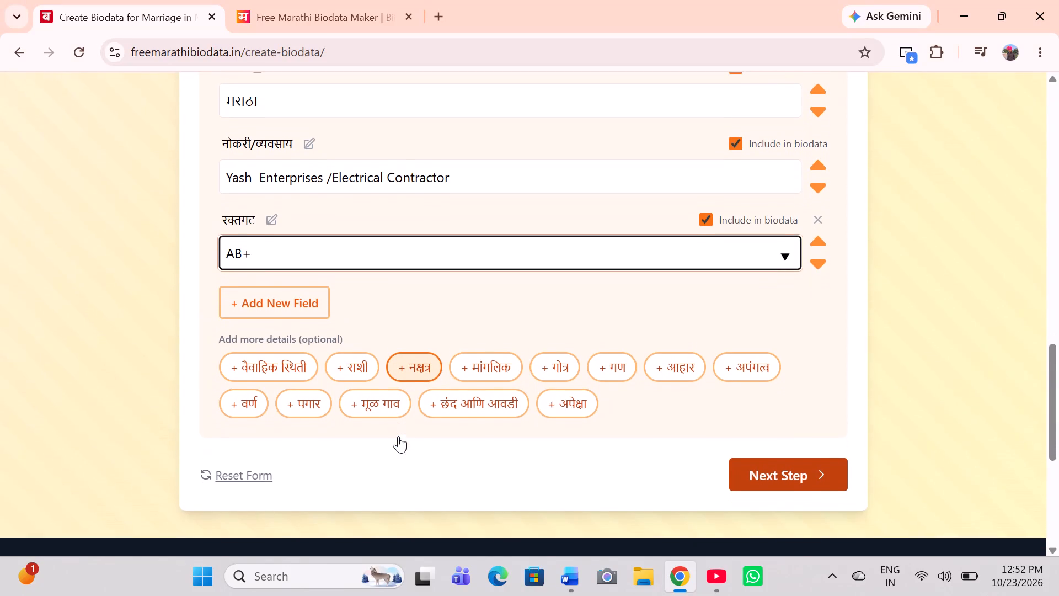
pyautogui.scroll(-1, 398, 436)
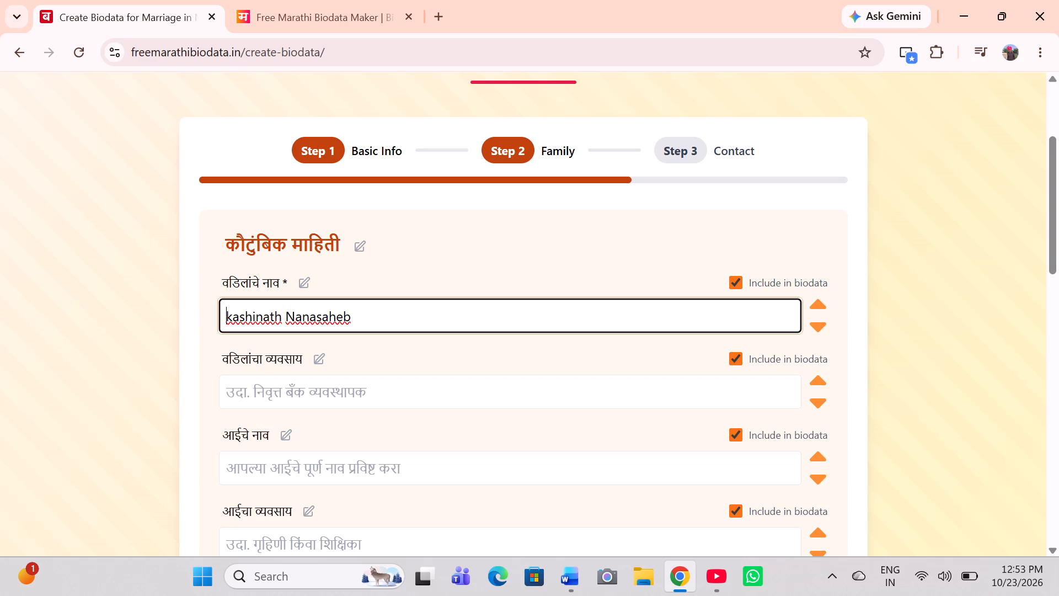
pyautogui.click(229, 316)
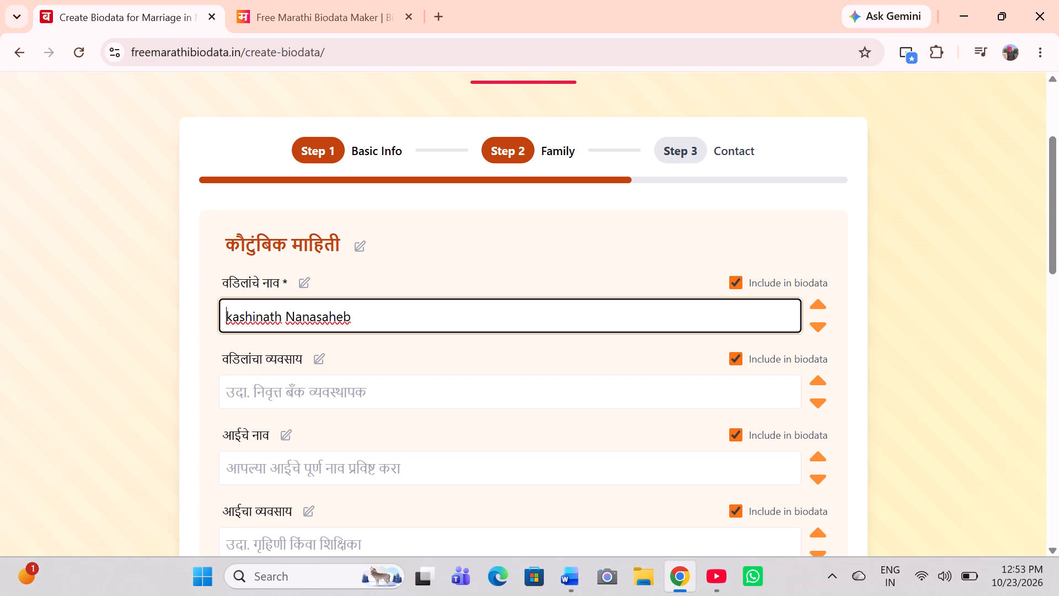
pyautogui.click(235, 316)
pyautogui.press('BackSpace')
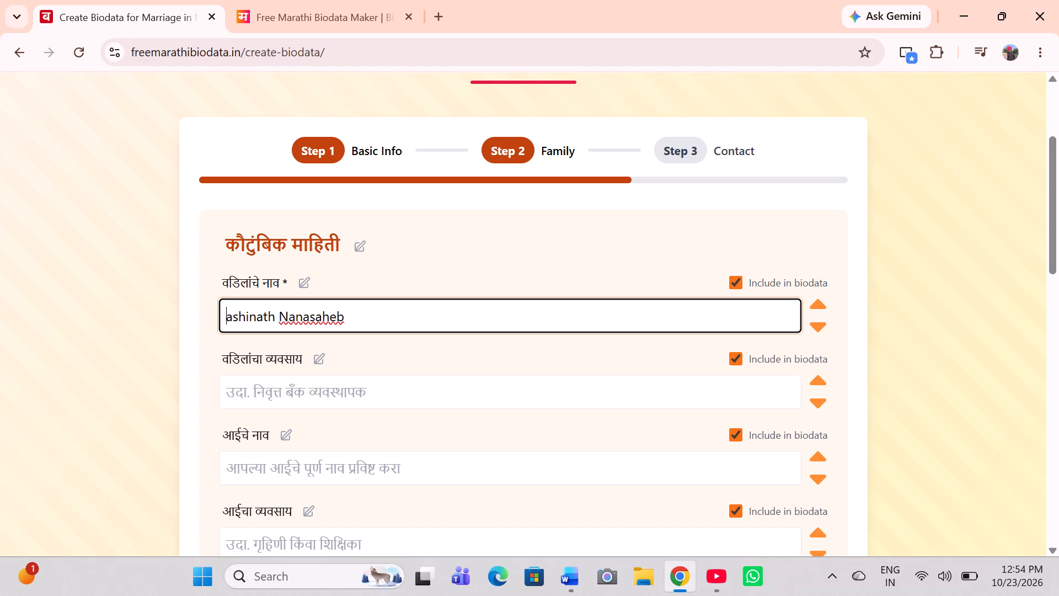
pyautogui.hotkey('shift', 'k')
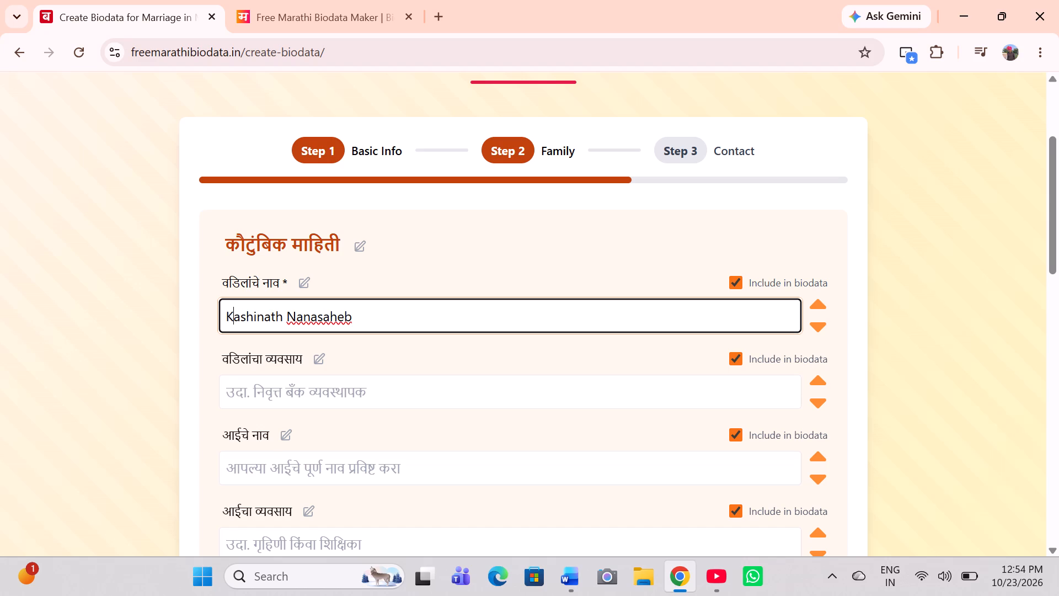
pyautogui.click(375, 331)
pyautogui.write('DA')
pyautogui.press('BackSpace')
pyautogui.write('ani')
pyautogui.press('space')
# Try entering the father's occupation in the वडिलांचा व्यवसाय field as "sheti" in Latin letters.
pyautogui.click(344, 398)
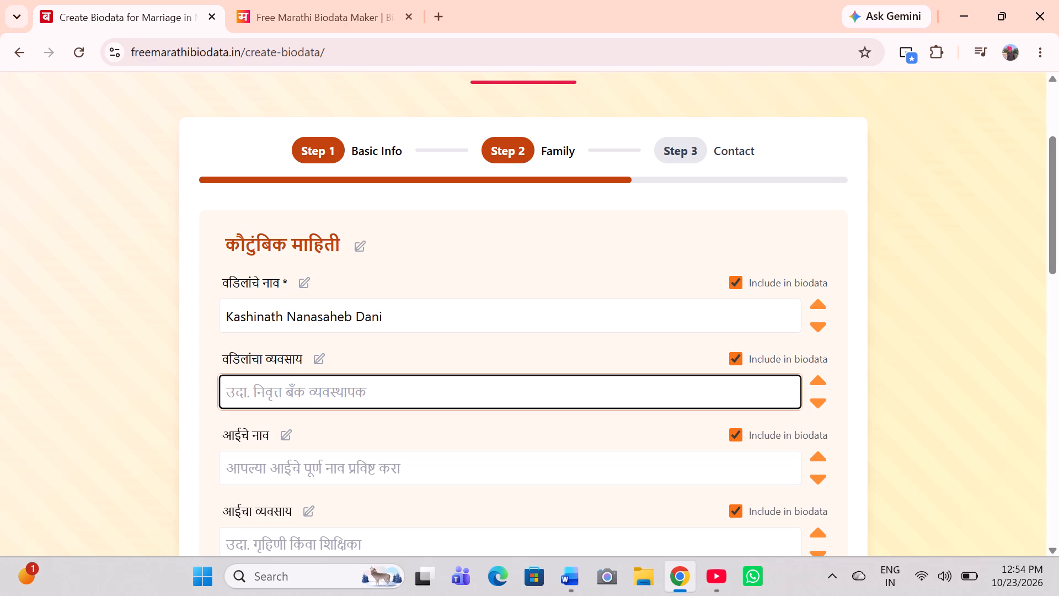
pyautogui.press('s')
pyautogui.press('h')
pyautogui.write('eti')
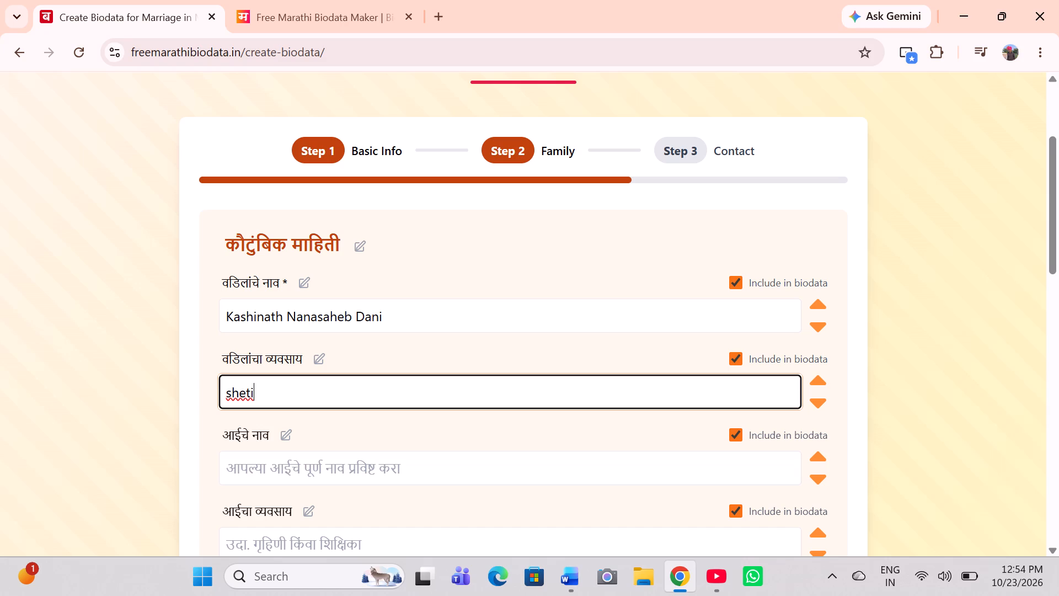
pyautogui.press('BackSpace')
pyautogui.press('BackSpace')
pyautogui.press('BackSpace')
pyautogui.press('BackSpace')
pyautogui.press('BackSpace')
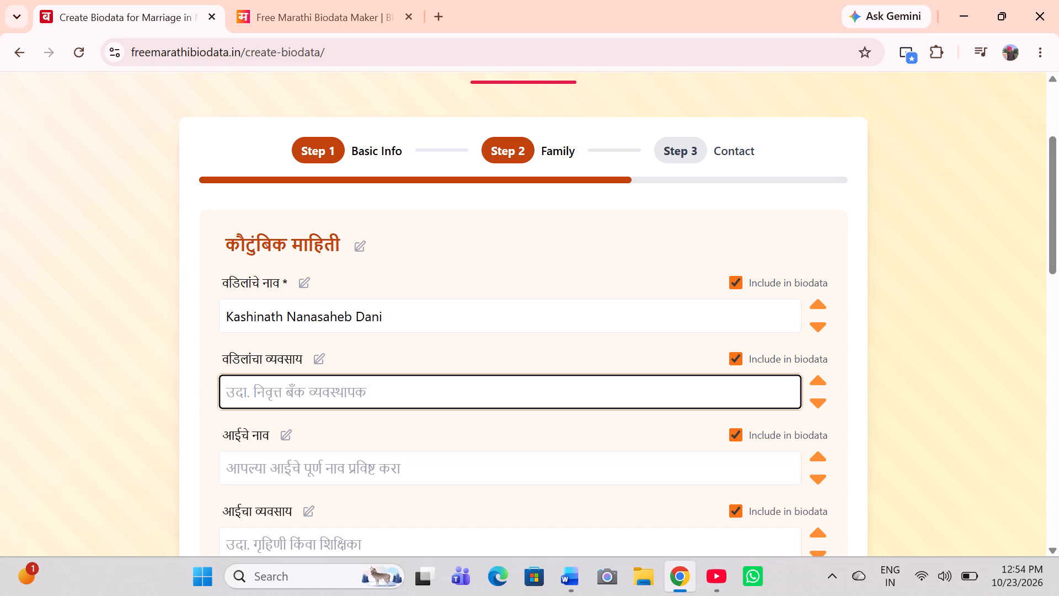
# Switch the keyboard input language to Marathi.
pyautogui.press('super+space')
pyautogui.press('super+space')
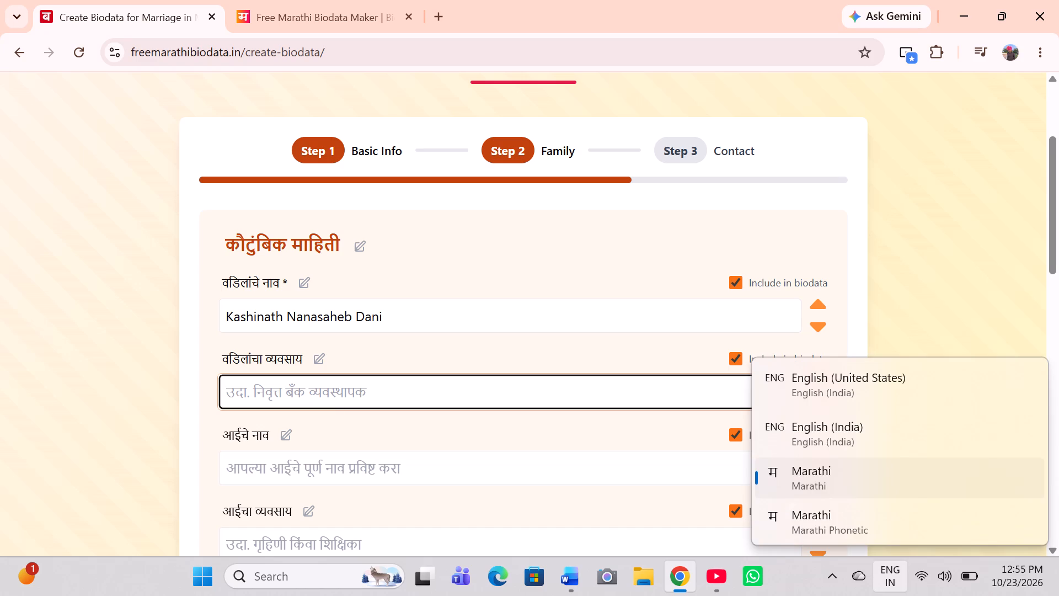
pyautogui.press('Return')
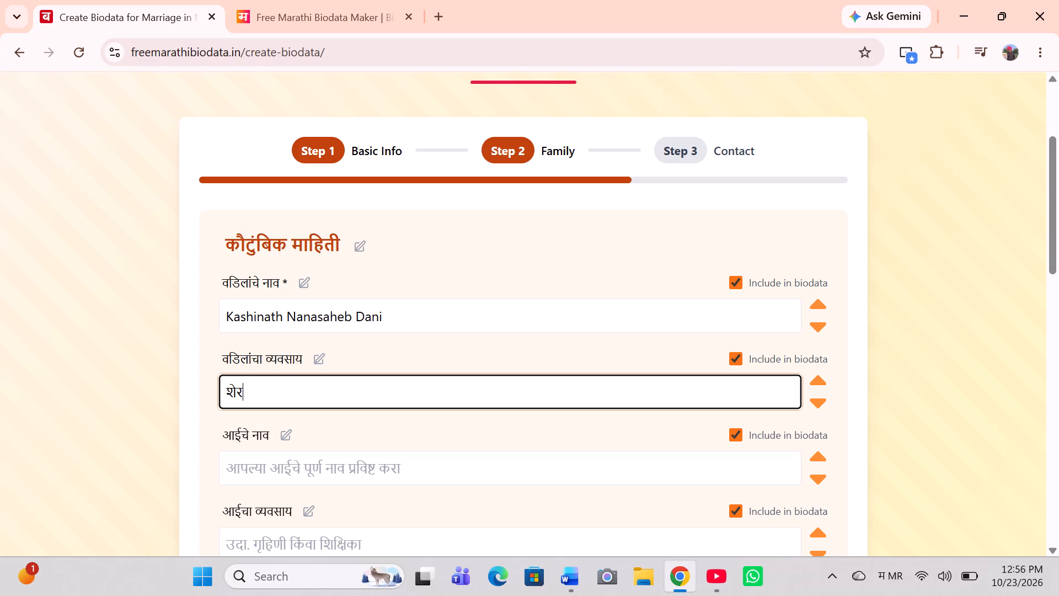
# Set the father's occupation in the वडिलांचा व्यवसाय field to शेती, clearing any mistyped characters.
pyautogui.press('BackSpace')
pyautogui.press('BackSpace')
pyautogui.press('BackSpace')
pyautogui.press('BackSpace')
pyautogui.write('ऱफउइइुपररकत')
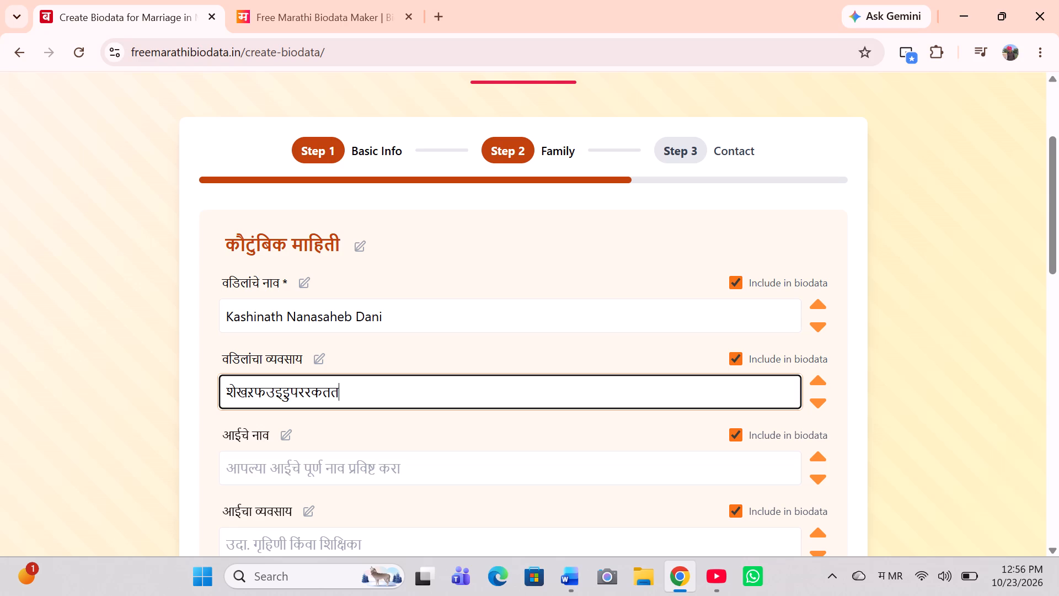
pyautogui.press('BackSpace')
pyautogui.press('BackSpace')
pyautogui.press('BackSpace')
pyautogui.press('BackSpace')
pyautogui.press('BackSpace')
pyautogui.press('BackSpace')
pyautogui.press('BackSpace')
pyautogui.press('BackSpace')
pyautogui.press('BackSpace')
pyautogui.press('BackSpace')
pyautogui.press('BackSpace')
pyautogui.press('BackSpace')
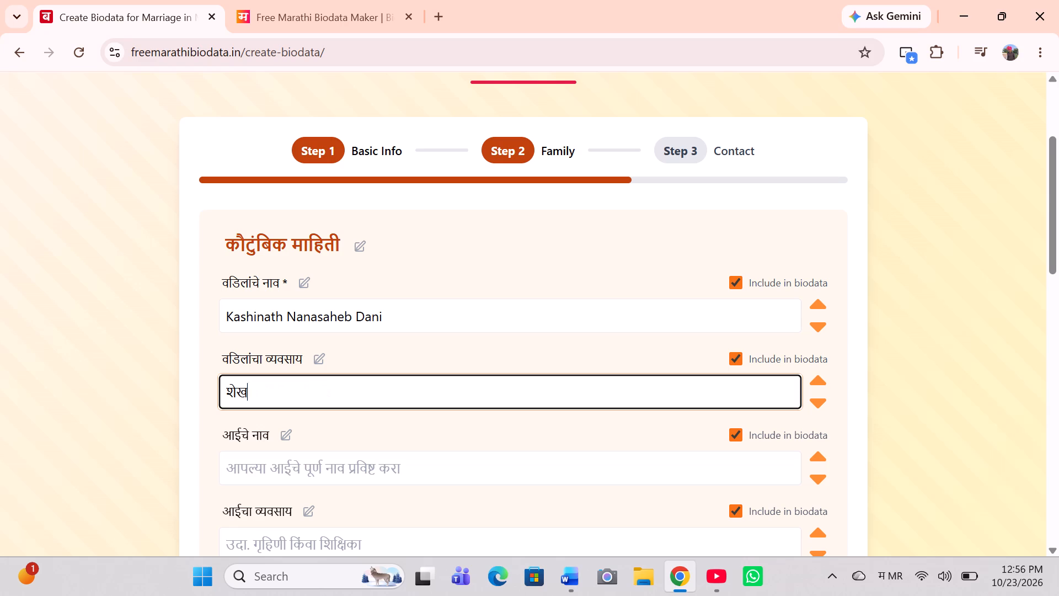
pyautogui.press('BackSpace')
# Activate the आईचे नाव field for entry of the mother's name.
pyautogui.click(437, 480)
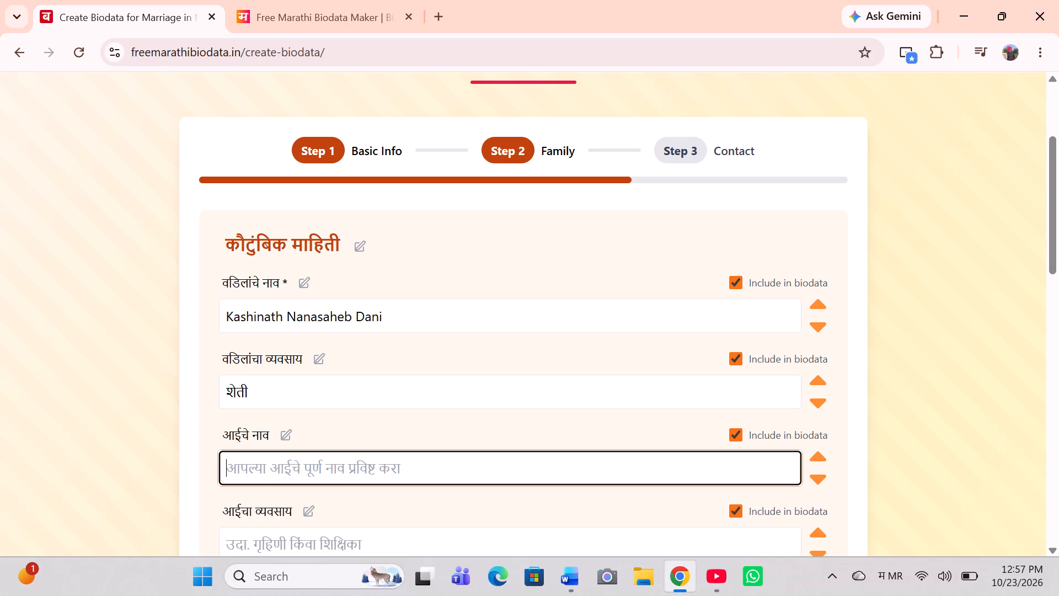
pyautogui.click(437, 480)
pyautogui.click(437, 480)
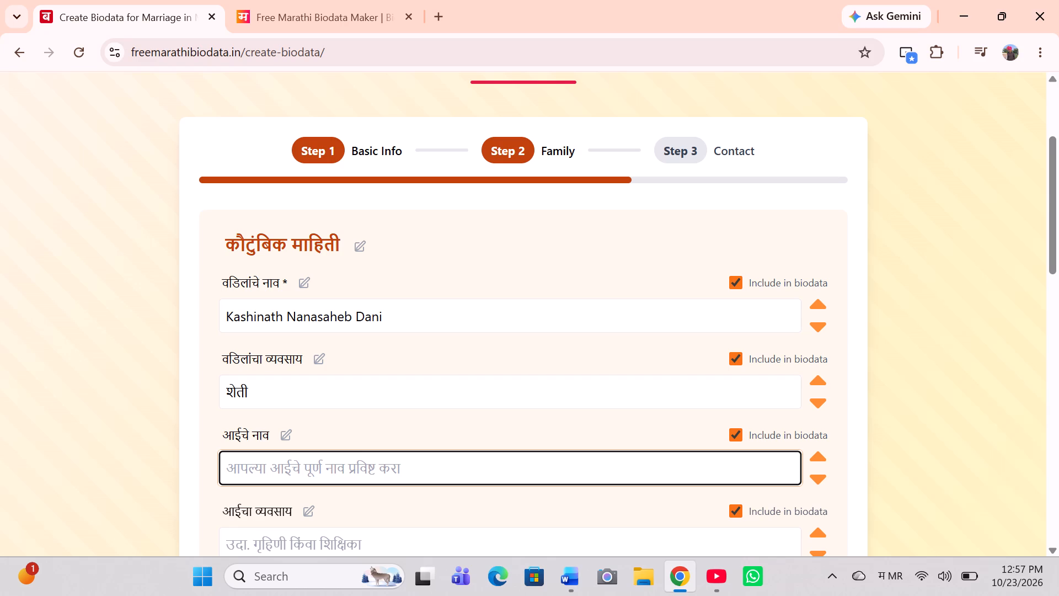
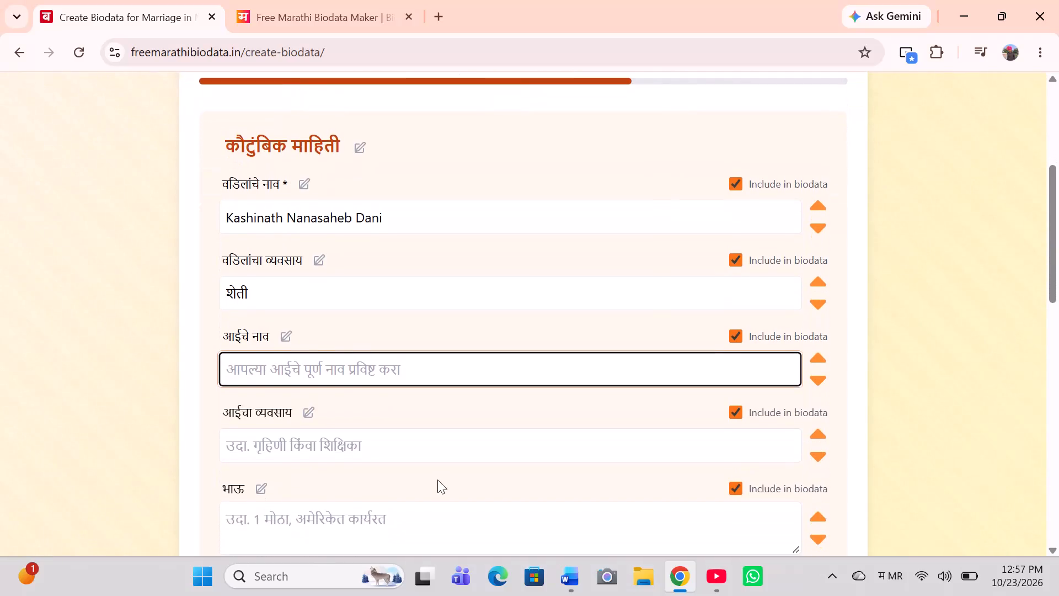
# Enter the mother's name in Marathi script in the आईचे नाव field, starting with the honorific सौ. and correcting any mistyped characters.
pyautogui.scroll(-1, 437, 480)
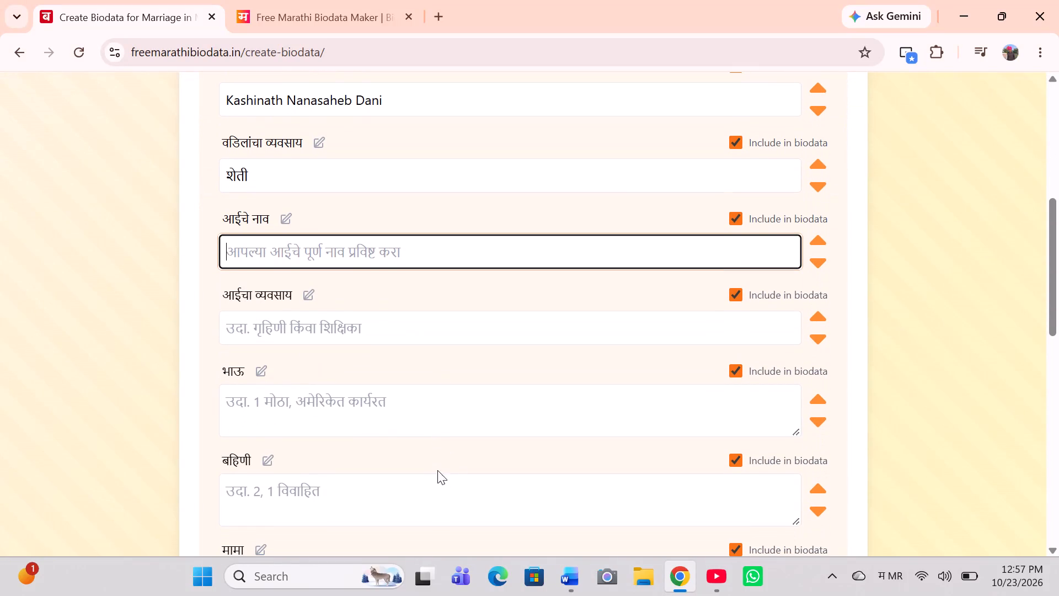
pyautogui.click(423, 262)
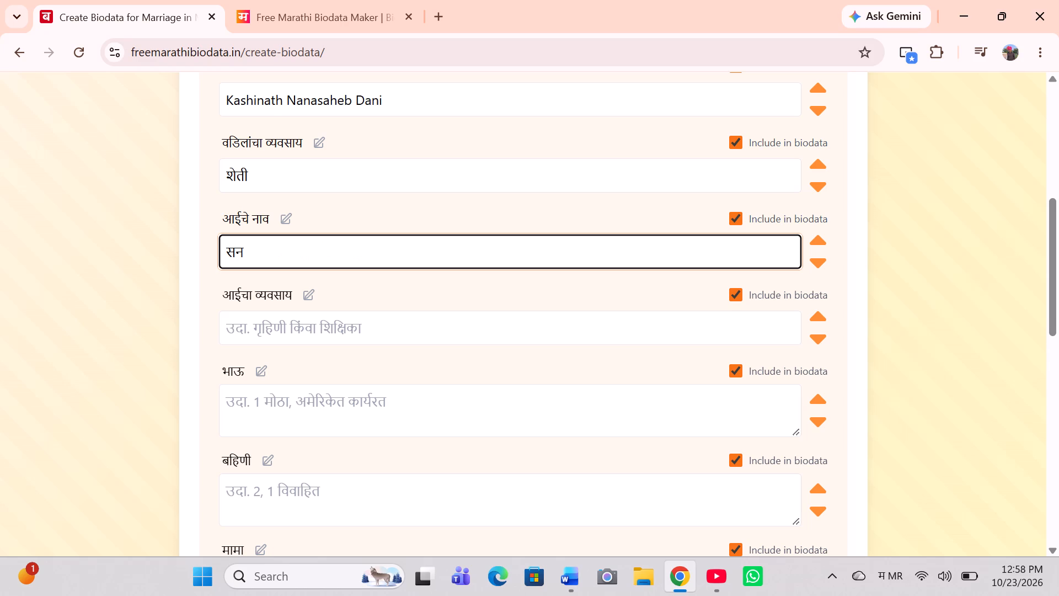
pyautogui.press('BackSpace')
pyautogui.press('Return')
pyautogui.press('Return')
pyautogui.press('Return')
pyautogui.press('BackSpace')
pyautogui.press('BackSpace')
pyautogui.press('.')
pyautogui.press('BackSpace')
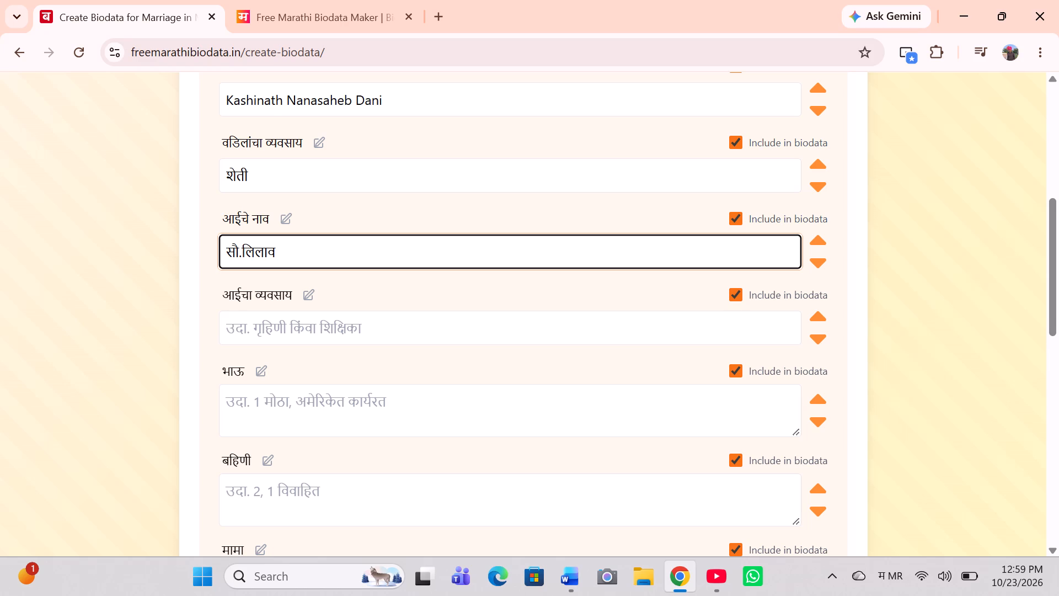
pyautogui.press('BackSpace')
pyautogui.press('space')
pyautogui.write('का')
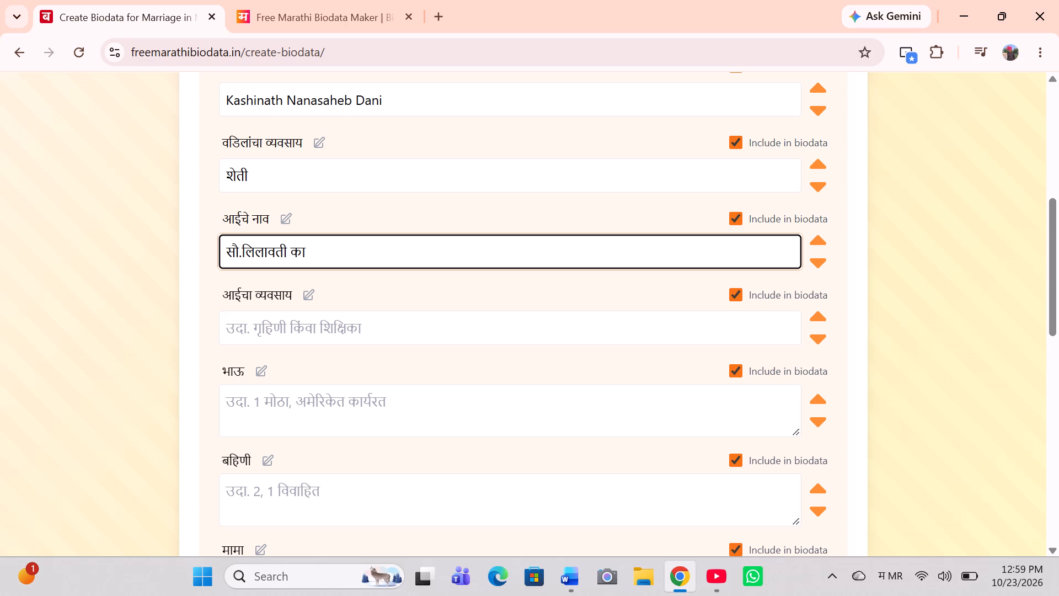
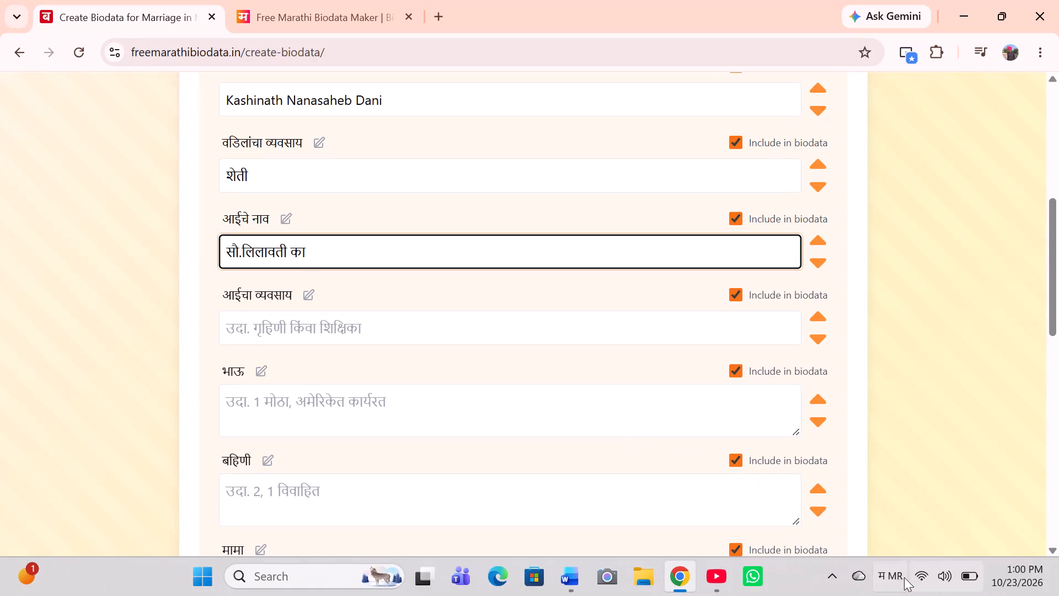
# Open the Windows Language & region settings for configuring keyboard languages.
pyautogui.click(890, 586)
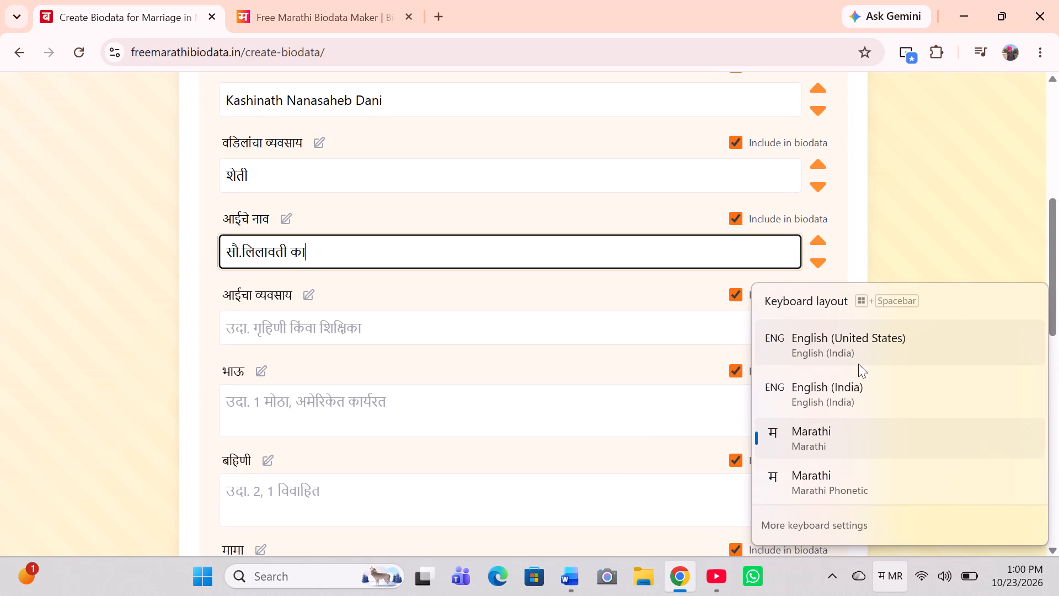
pyautogui.click(795, 517)
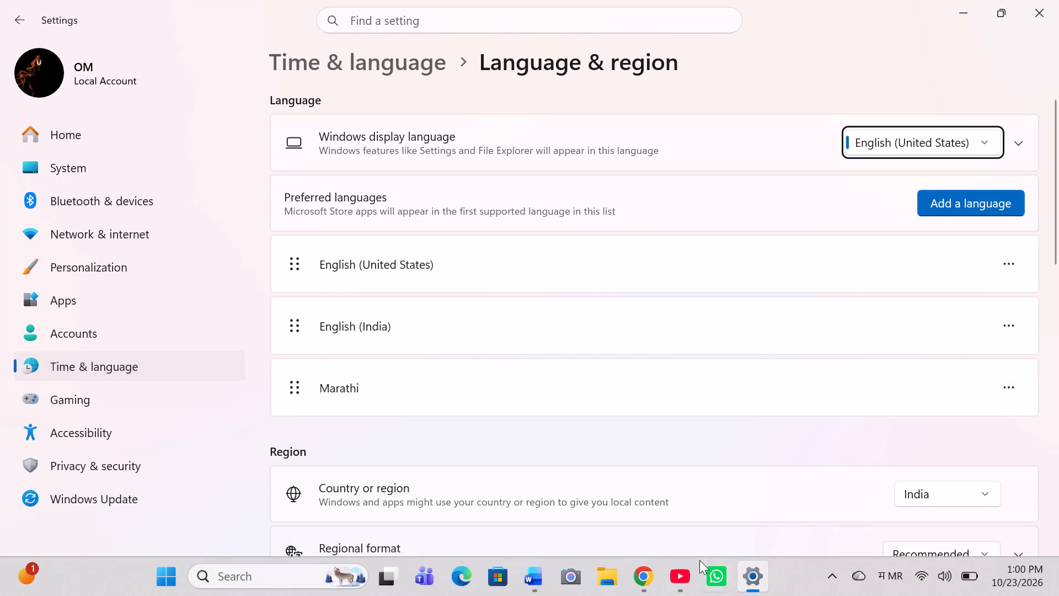
# Switch to YouTube and pause the Shiddat Title Track video.
pyautogui.click(681, 574)
pyautogui.click(566, 361)
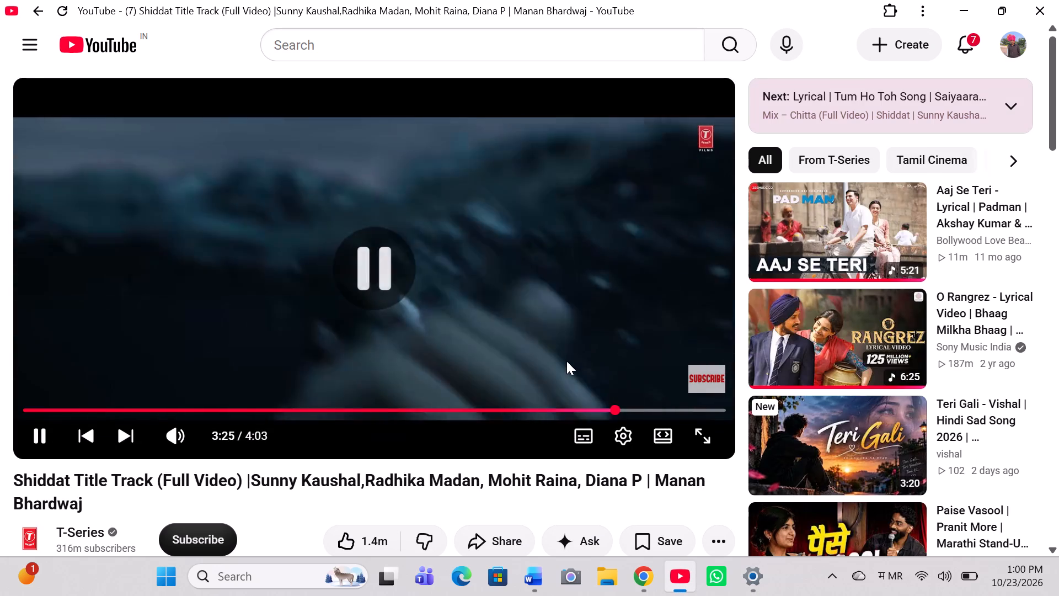
# Switch back to Settings and examine the preferred languages, region entries and Windows display language options on the Language & region page.
pyautogui.click(758, 586)
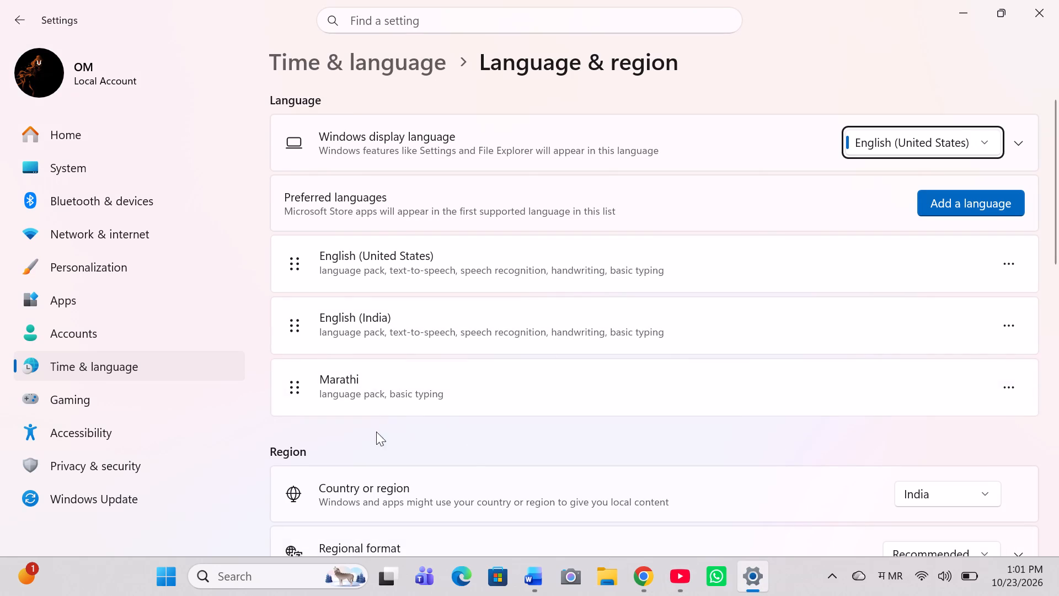
pyautogui.scroll(-3, 383, 407)
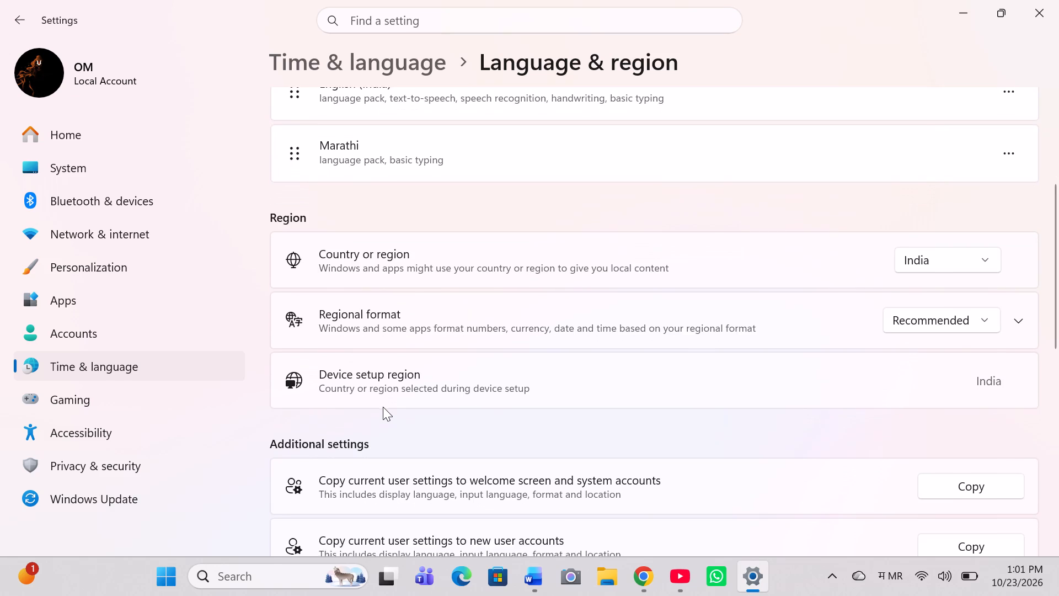
pyautogui.scroll(-3, 383, 407)
pyautogui.scroll(2, 383, 407)
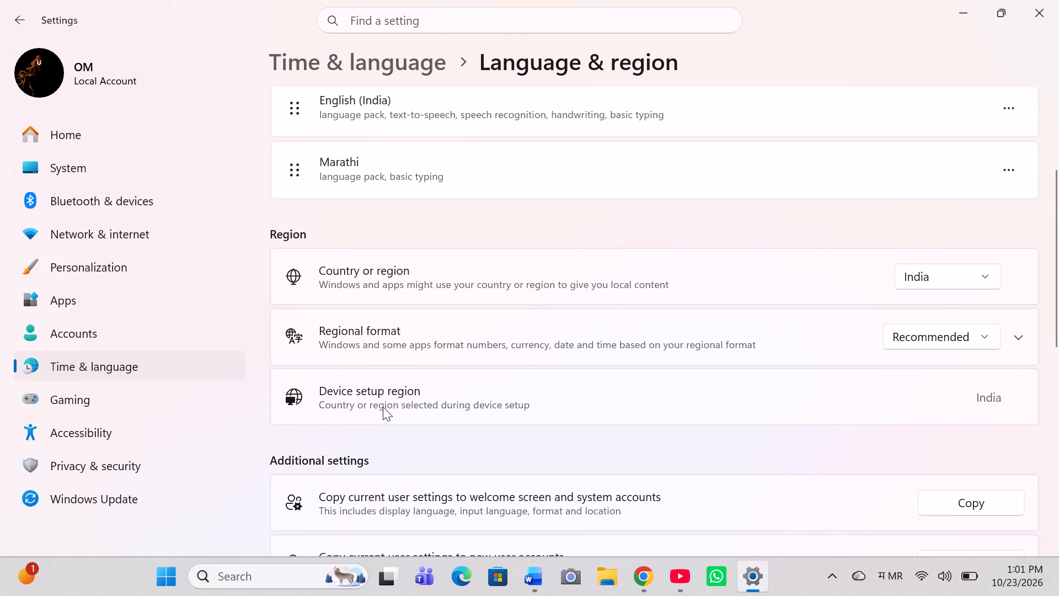
pyautogui.scroll(5, 383, 407)
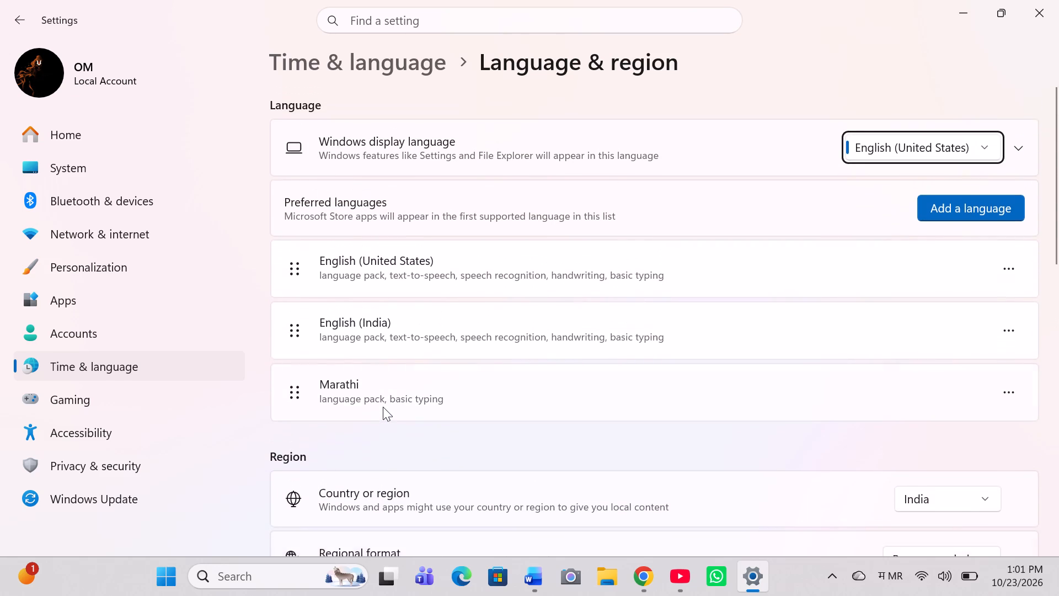
pyautogui.scroll(1, 383, 407)
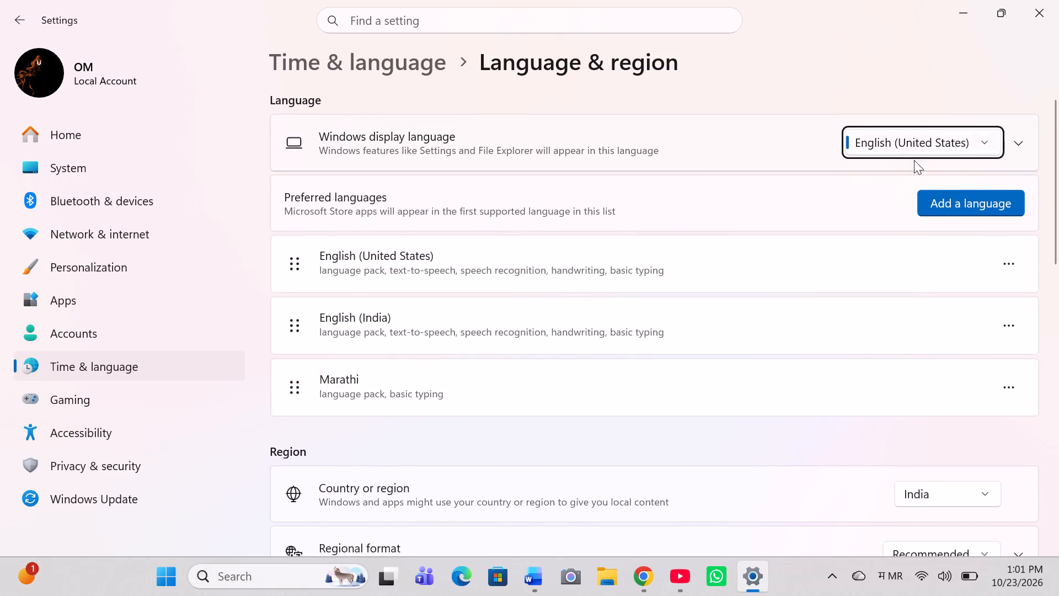
pyautogui.click(1010, 144)
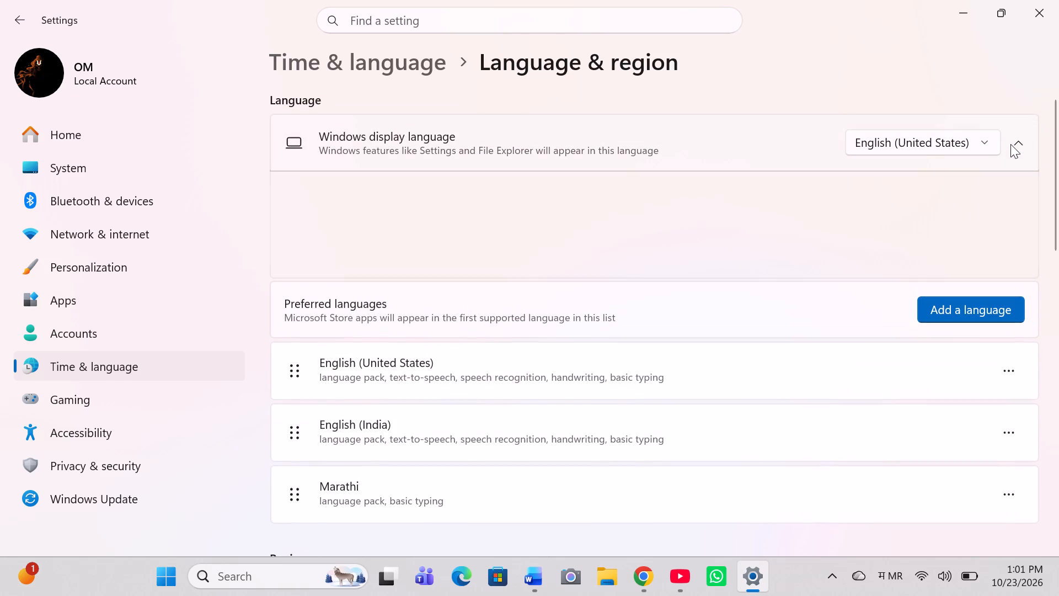
pyautogui.click(981, 141)
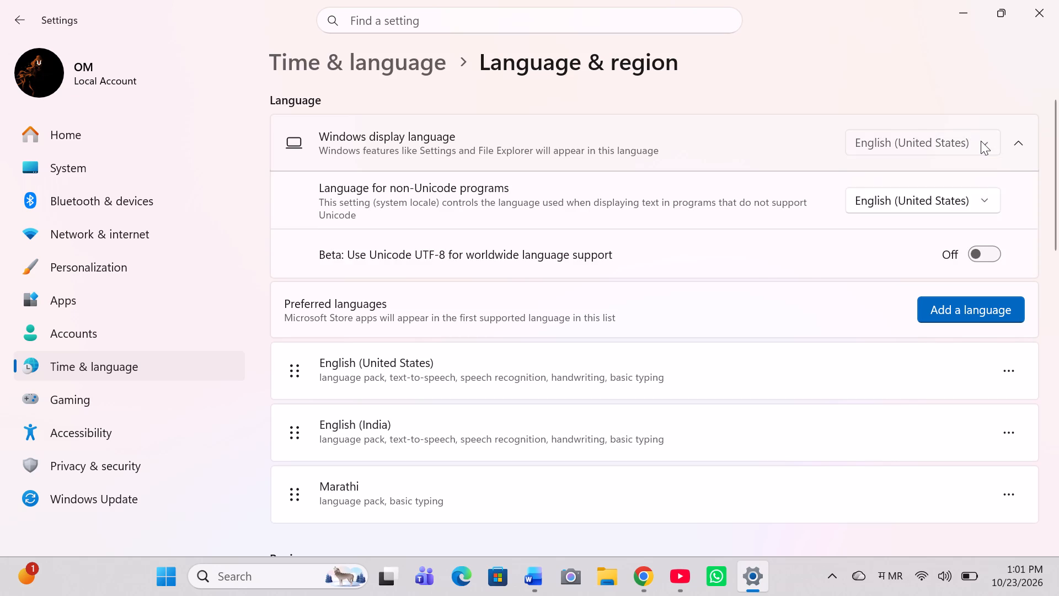
pyautogui.click(981, 141)
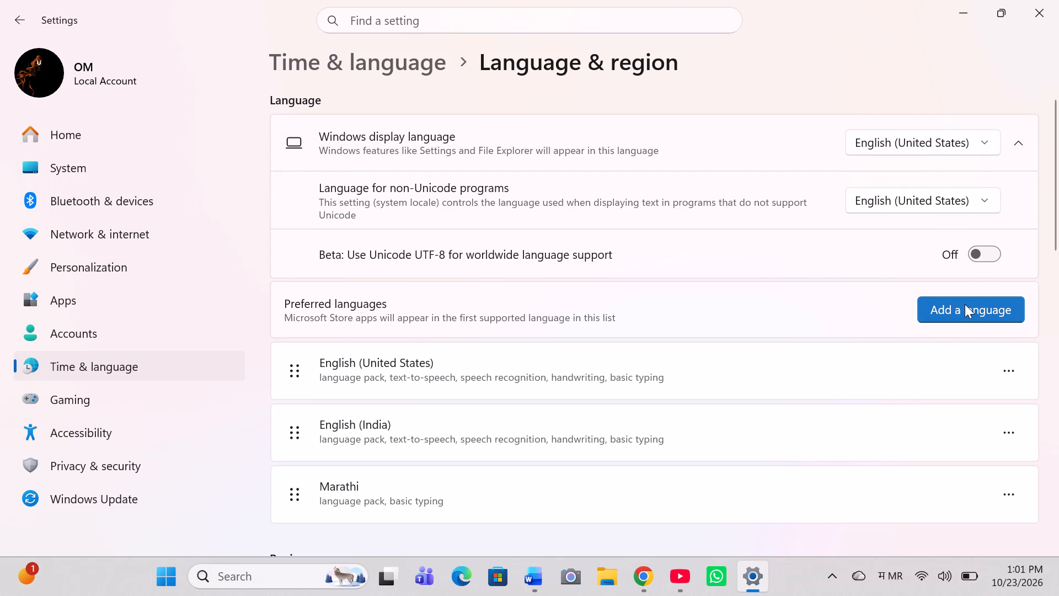
# Add English (United Kingdom) as a preferred language and start installing it with the preselected optional language features.
pyautogui.click(965, 304)
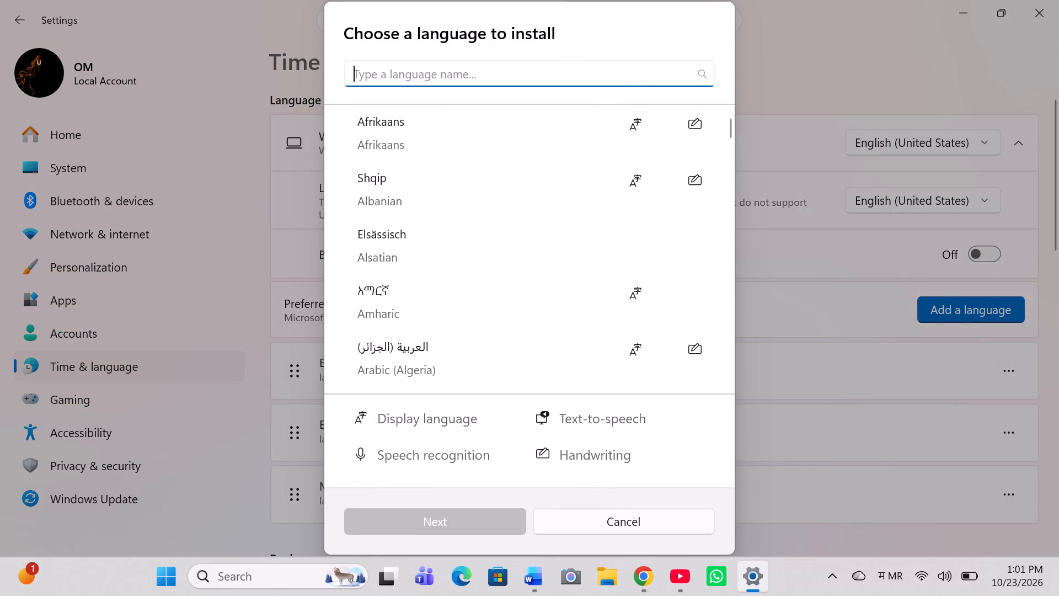
pyautogui.scroll(-6, 494, 196)
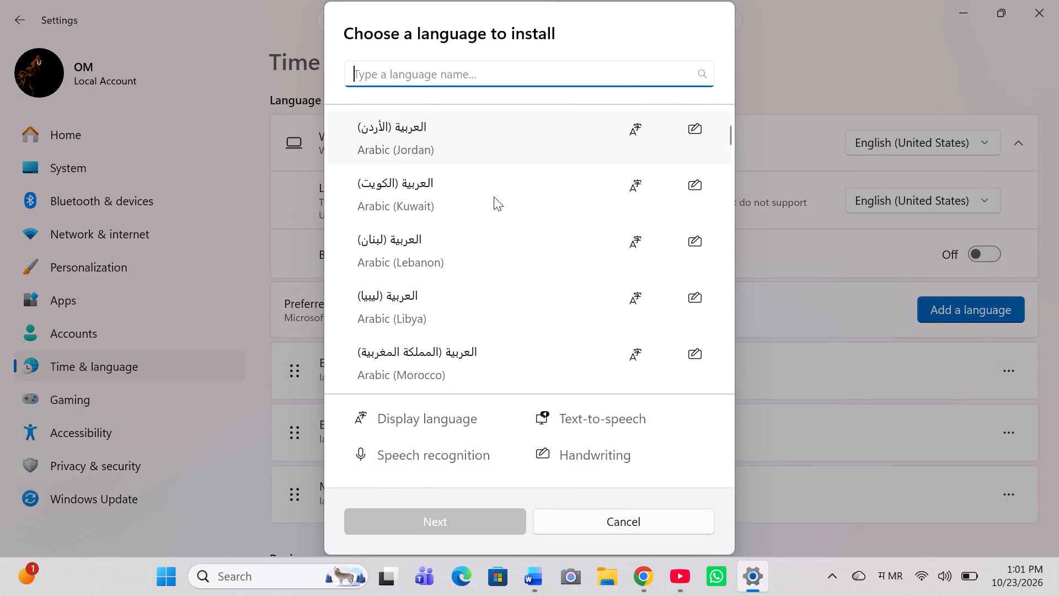
pyautogui.scroll(-9, 494, 196)
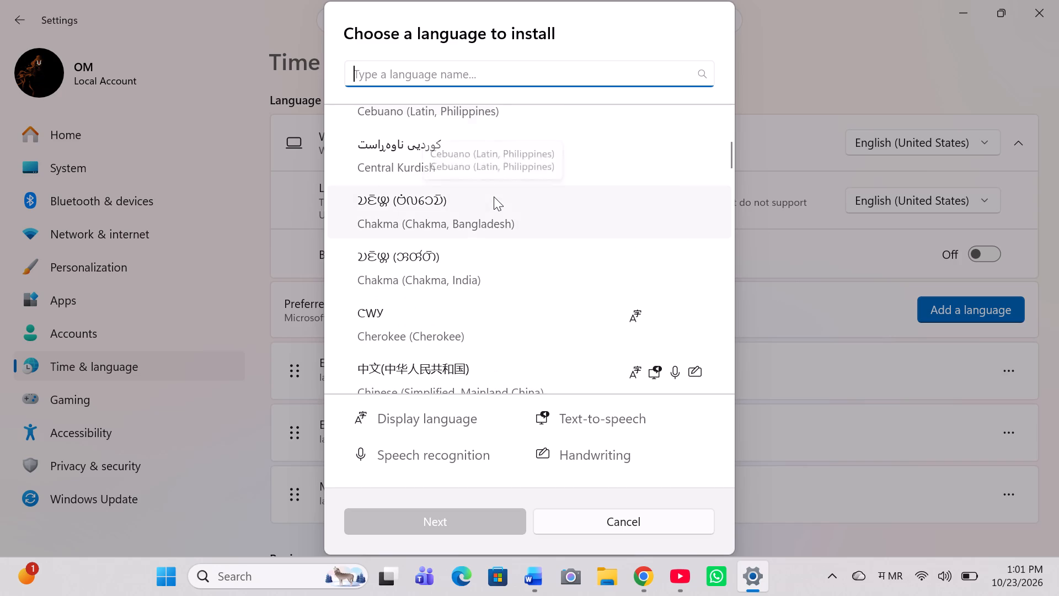
pyautogui.scroll(-5, 494, 196)
pyautogui.scroll(-5, 534, 135)
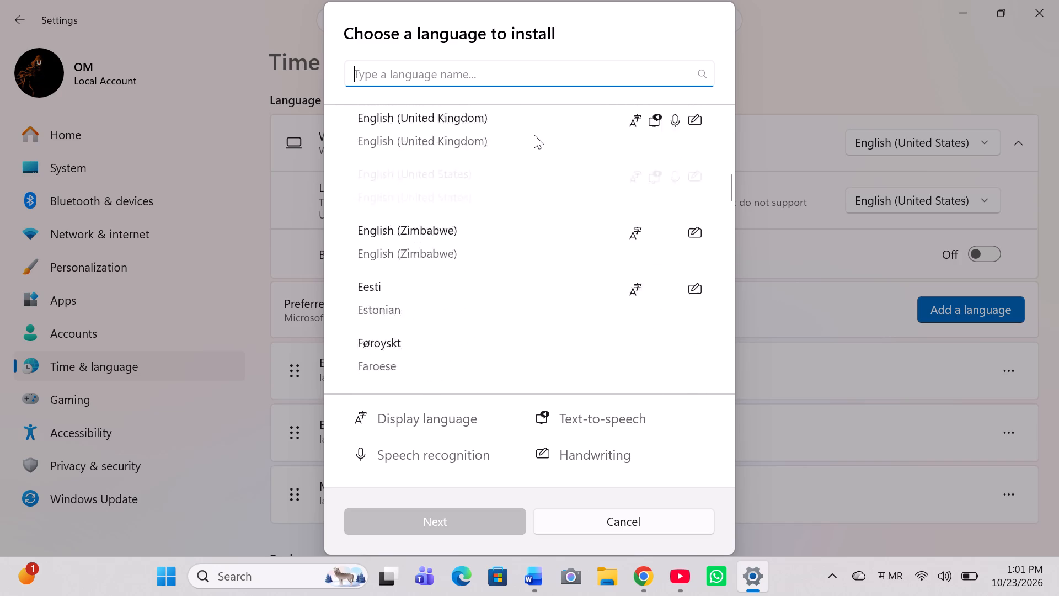
pyautogui.scroll(-1, 534, 135)
pyautogui.scroll(2, 534, 135)
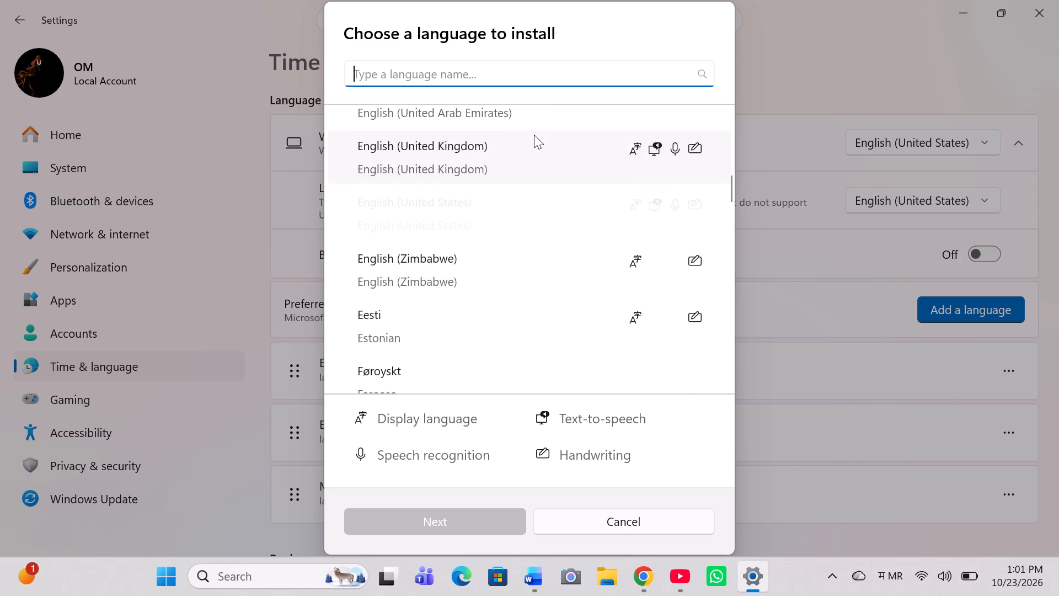
pyautogui.scroll(1, 534, 135)
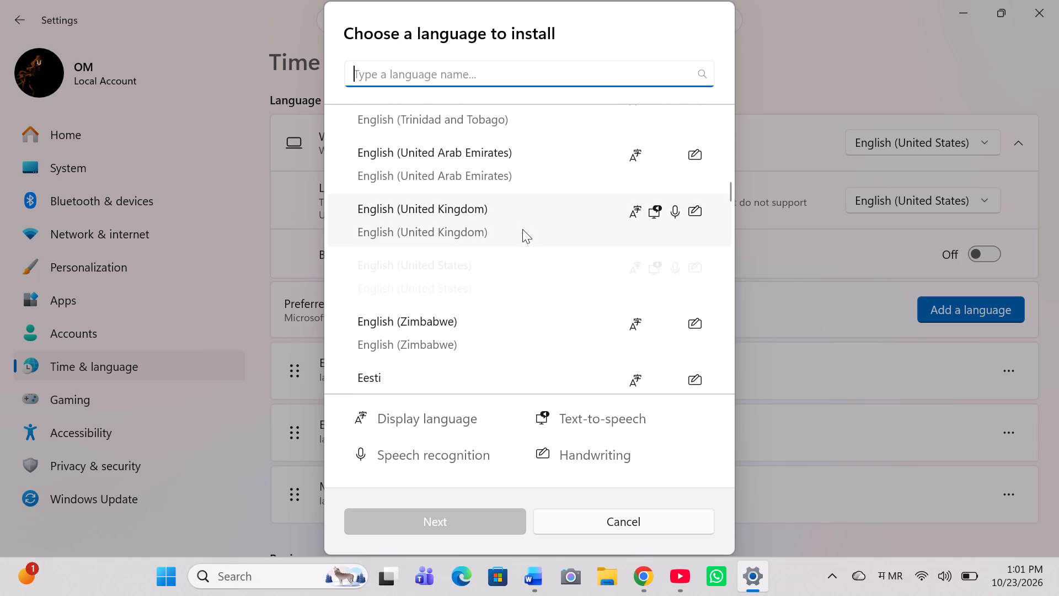
pyautogui.scroll(1, 536, 153)
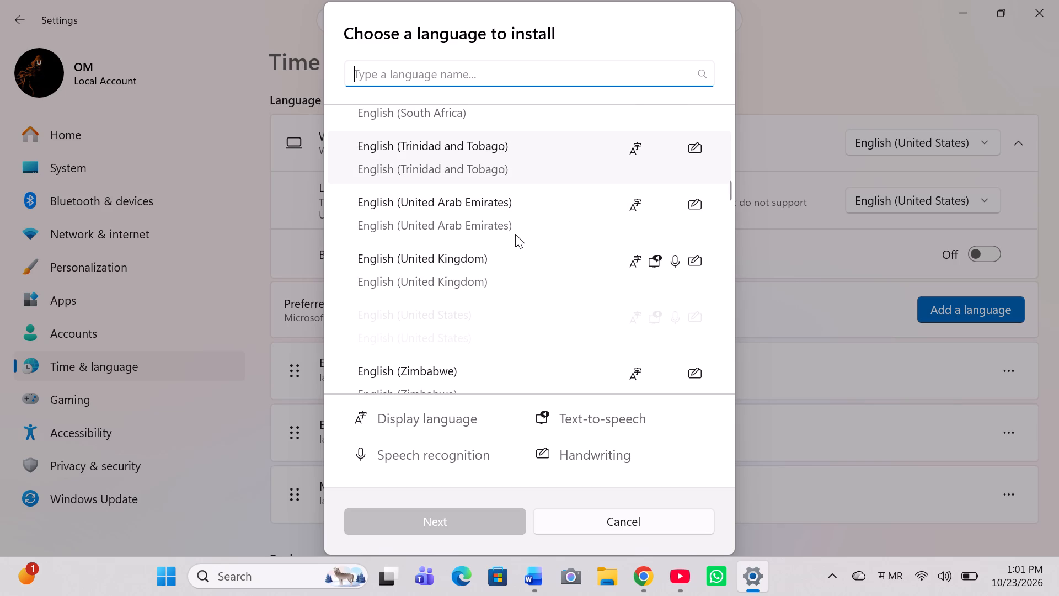
pyautogui.click(501, 265)
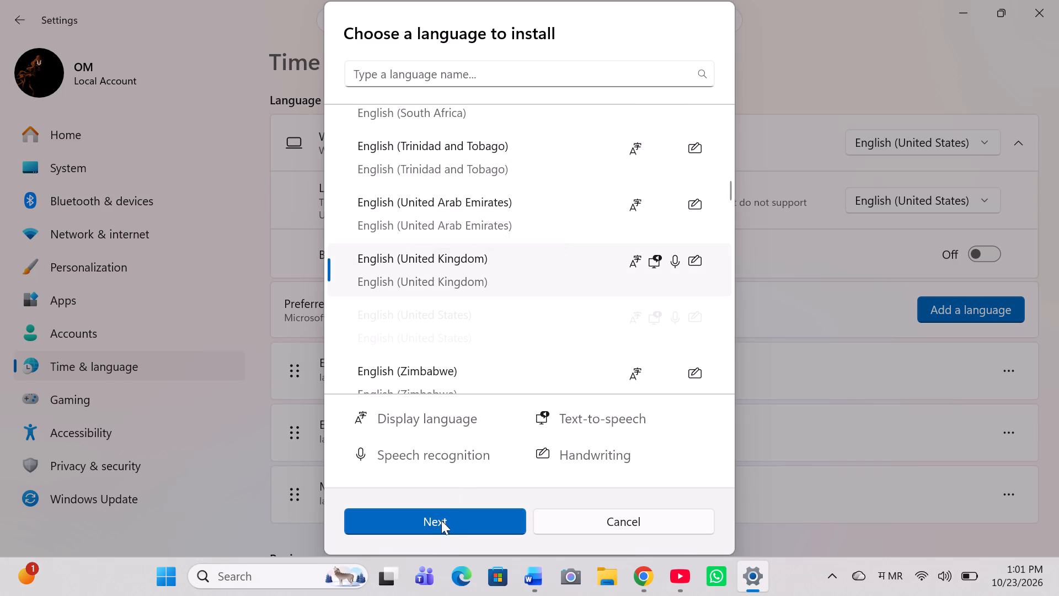
pyautogui.click(438, 529)
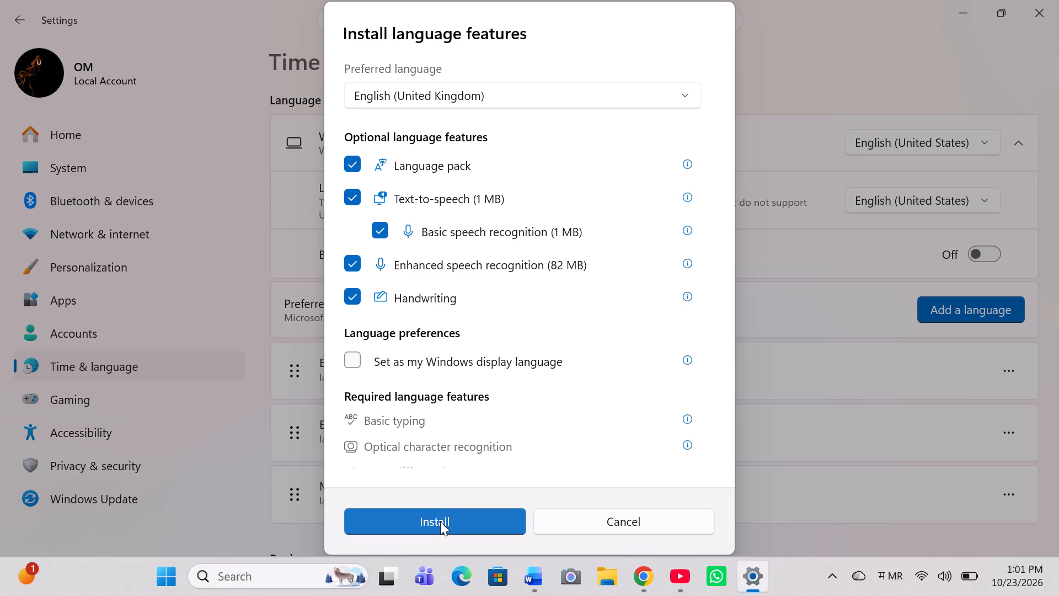
pyautogui.click(440, 521)
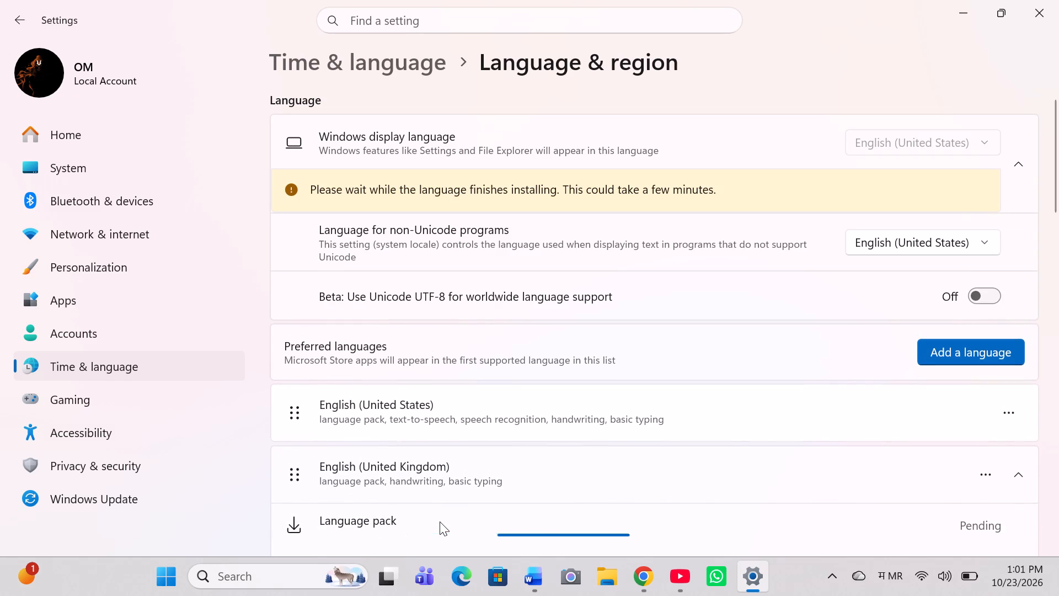
# Examine the download progress of the English (United Kingdom) features and the entries for the other preferred languages.
pyautogui.scroll(-1, 440, 521)
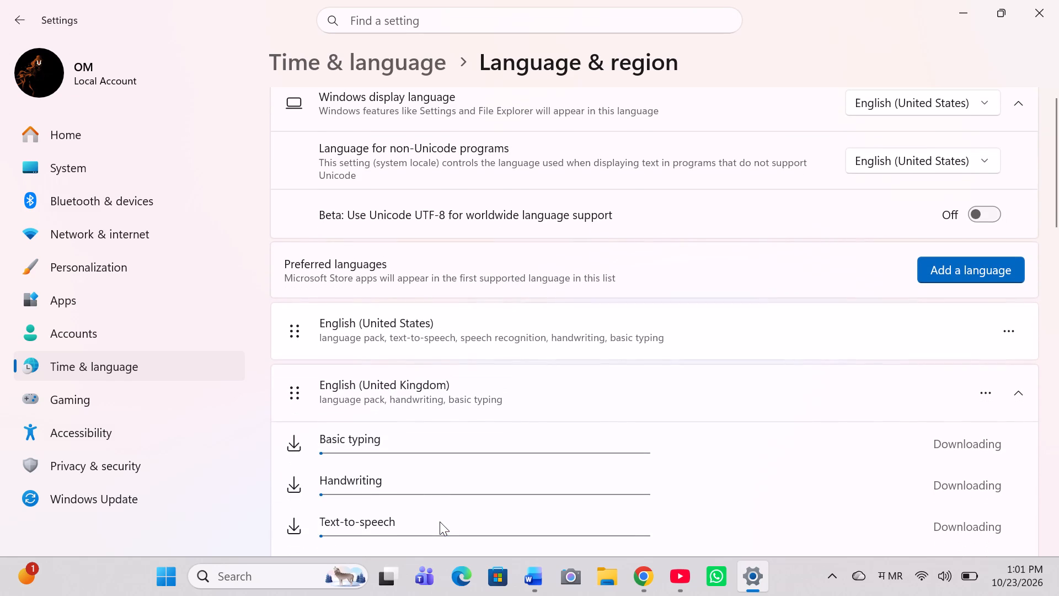
pyautogui.scroll(-2, 440, 521)
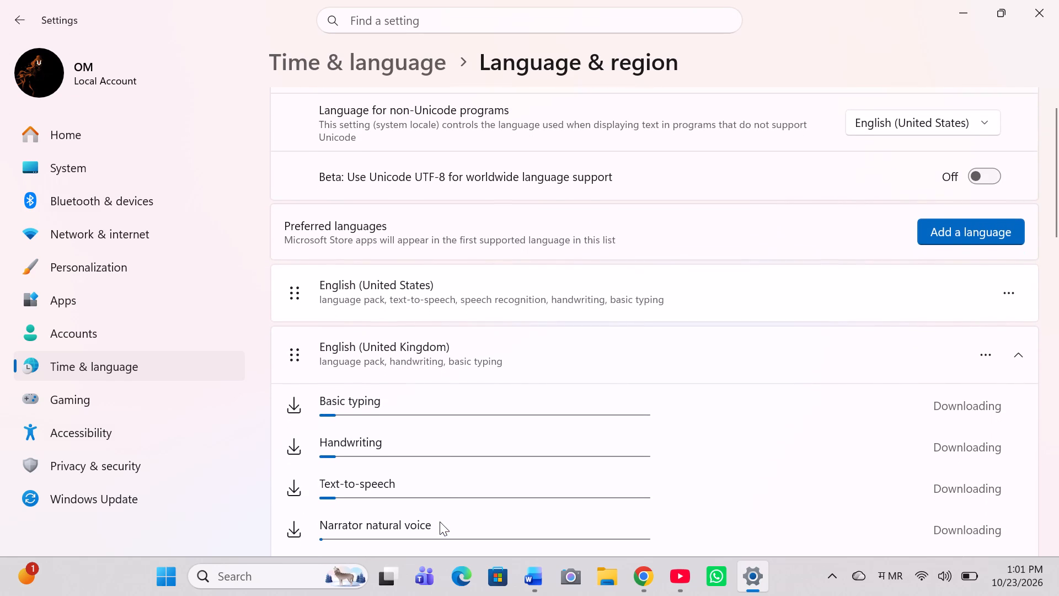
pyautogui.scroll(-2, 440, 521)
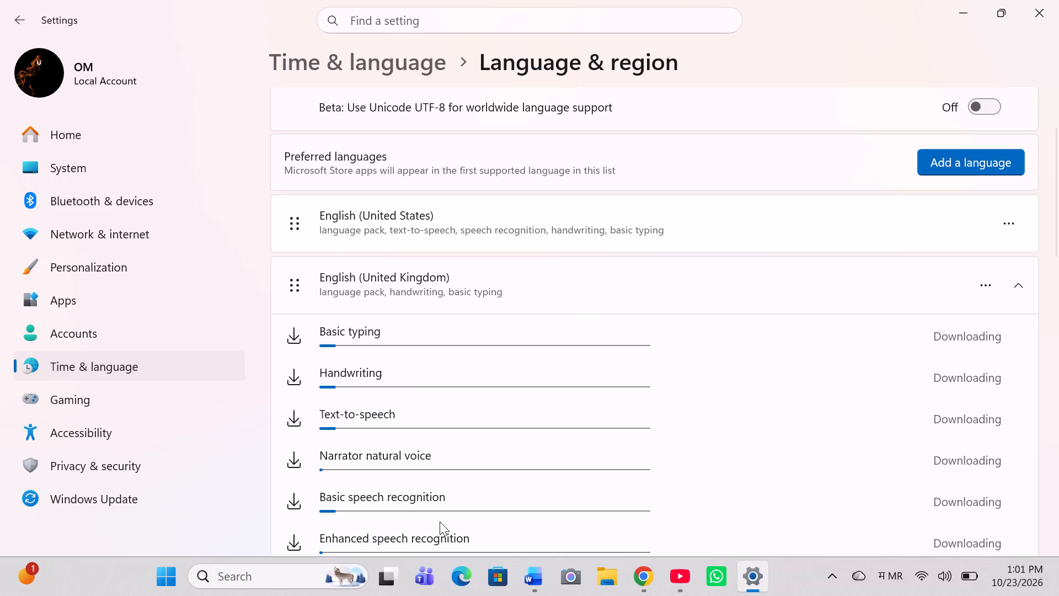
pyautogui.scroll(-1, 440, 521)
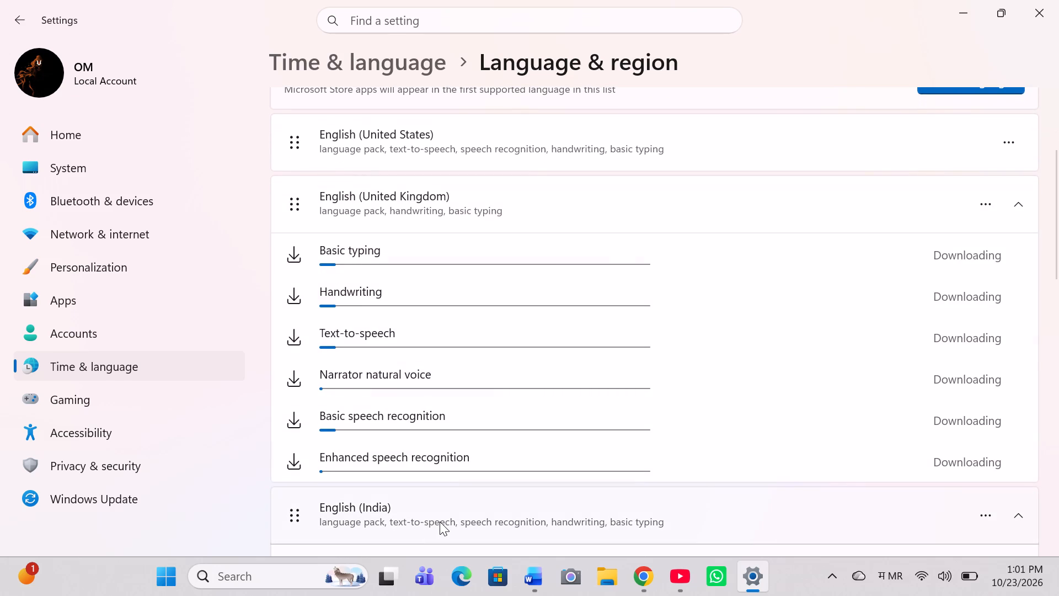
pyautogui.scroll(-2, 440, 521)
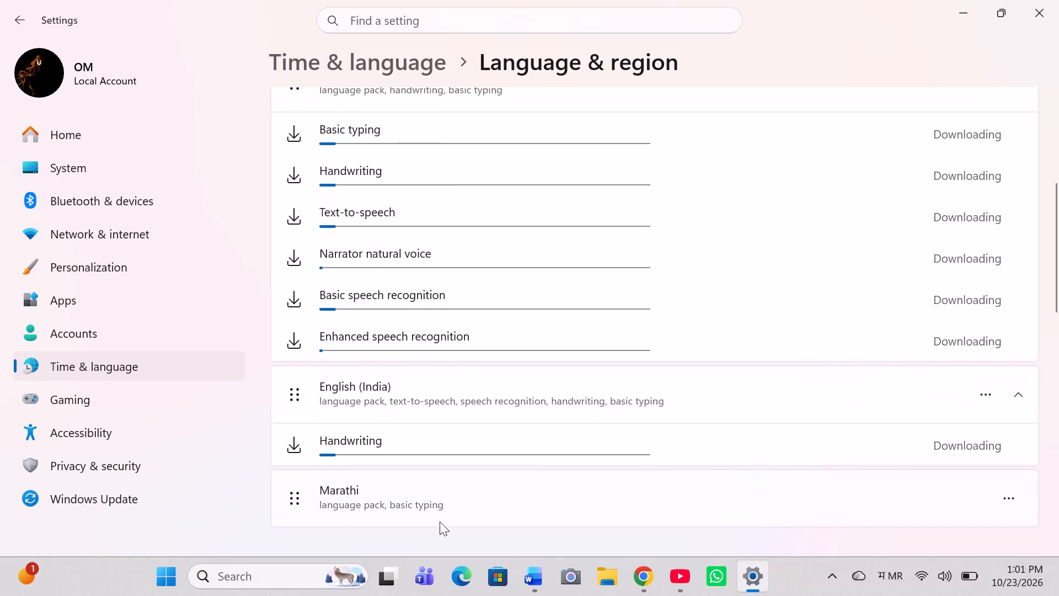
pyautogui.scroll(-1, 440, 521)
pyautogui.scroll(1, 440, 521)
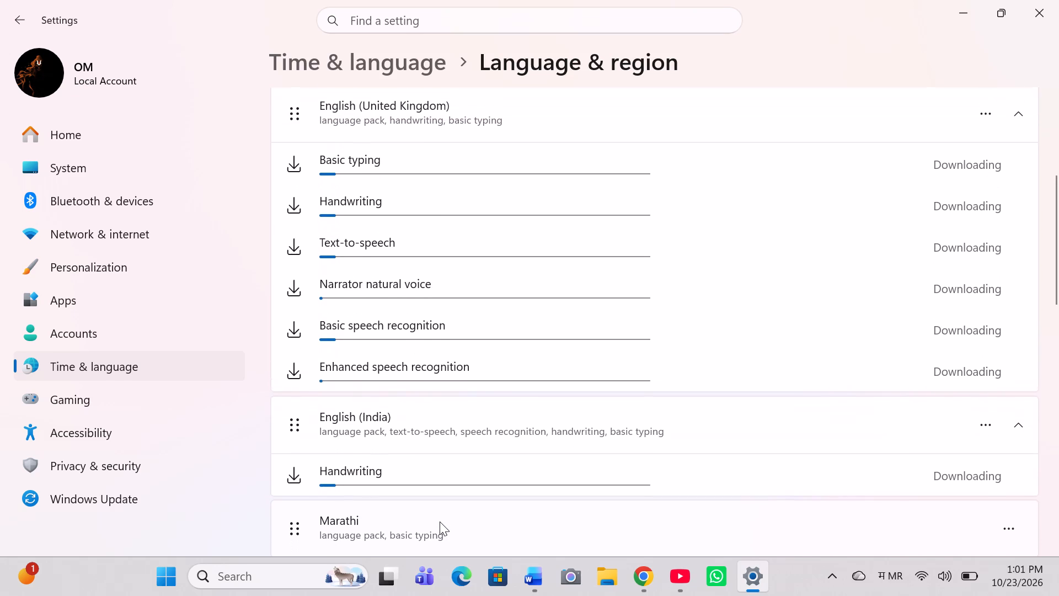
pyautogui.scroll(1, 440, 521)
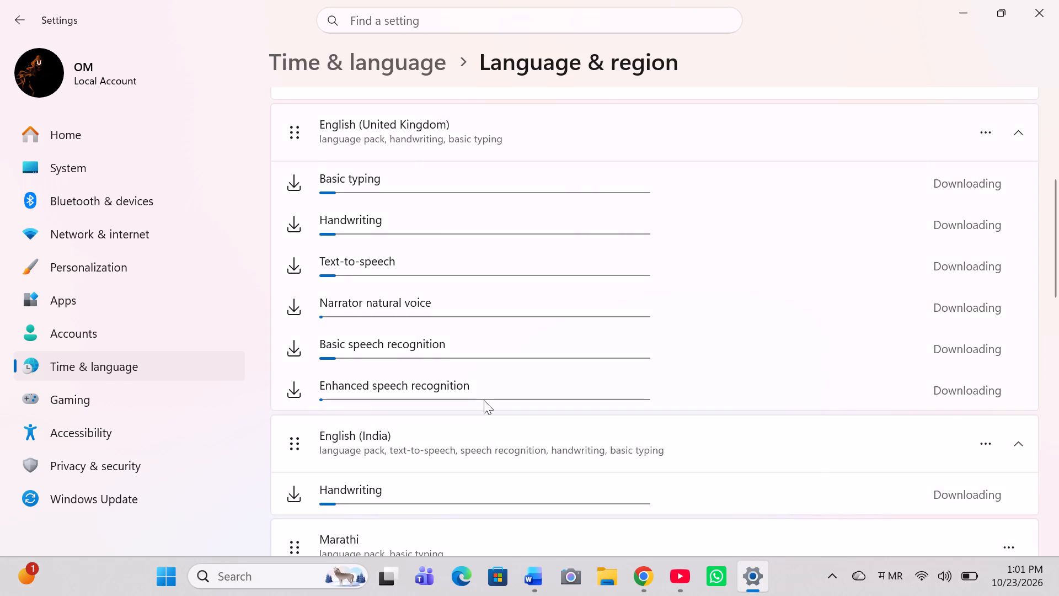
pyautogui.scroll(2, 484, 400)
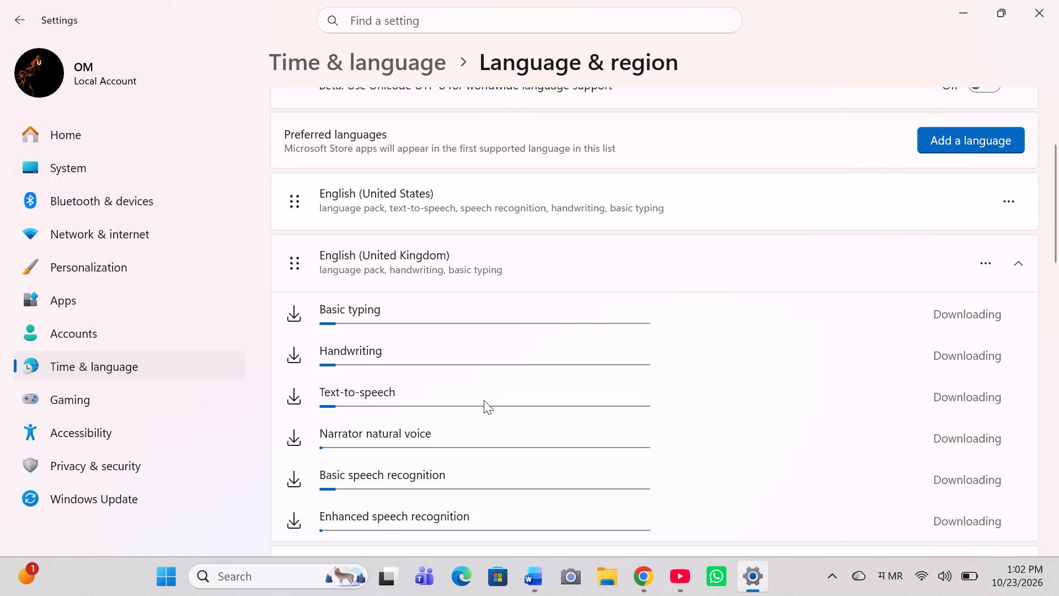
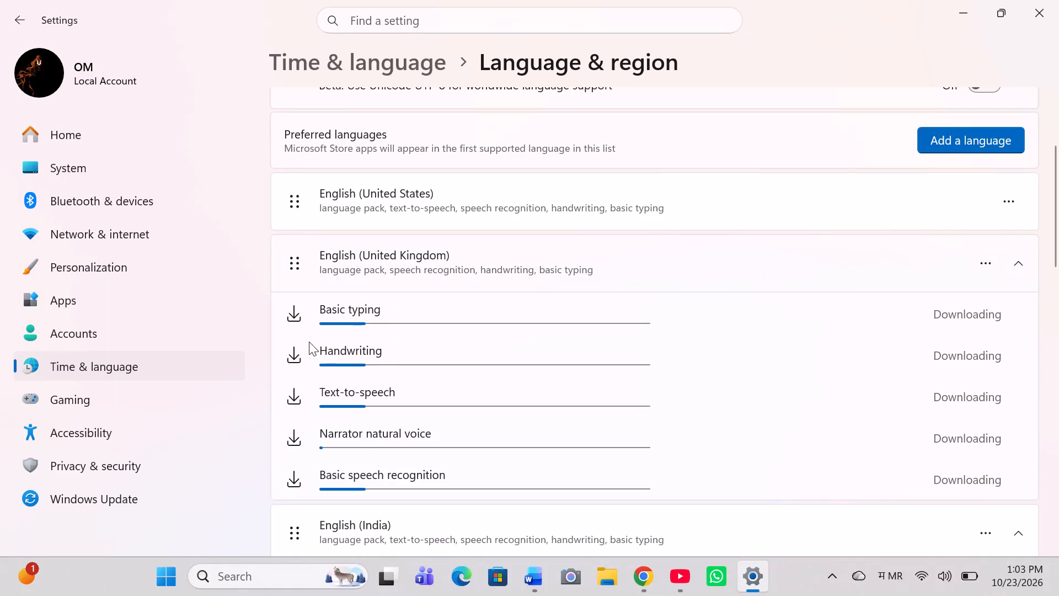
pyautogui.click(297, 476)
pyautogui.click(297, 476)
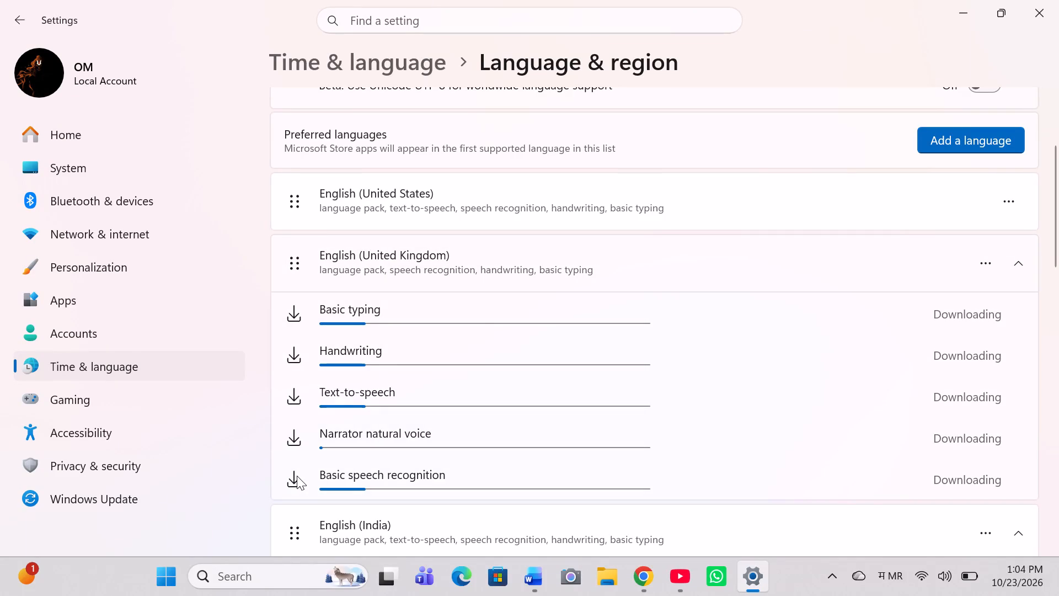
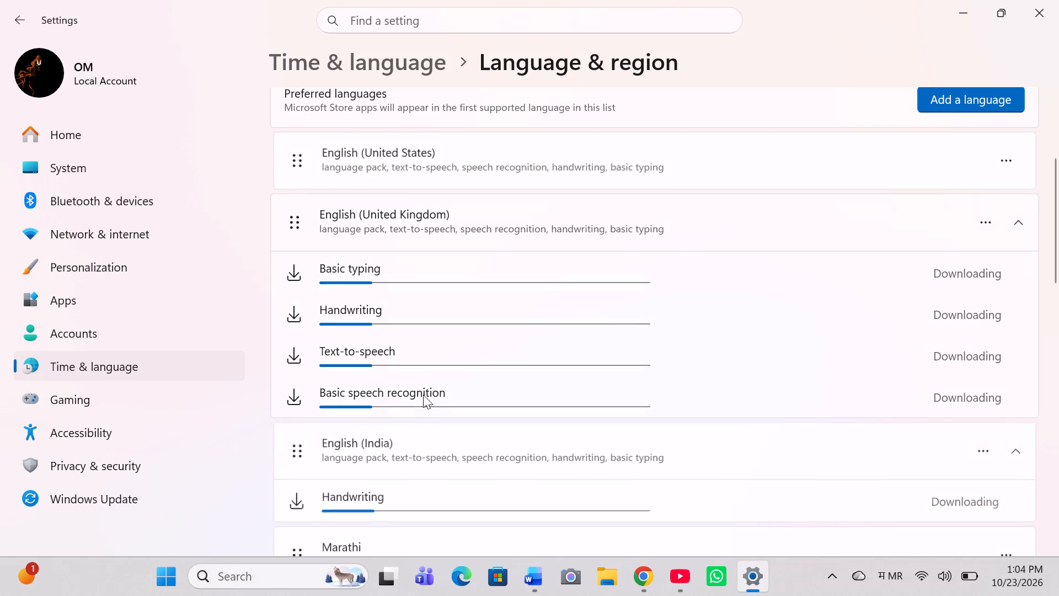
# Move Marathi up one place in the preferred languages list, above English (India).
pyautogui.moveTo(423, 395); pyautogui.dragTo(441, 354)
pyautogui.scroll(-1, 441, 354)
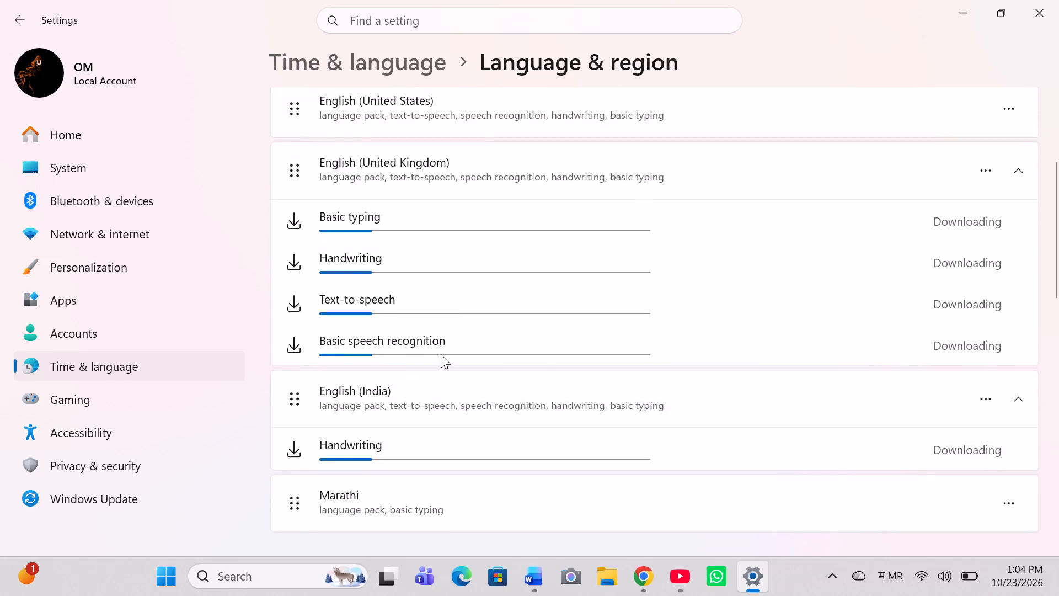
pyautogui.scroll(-2, 441, 354)
pyautogui.click(441, 354)
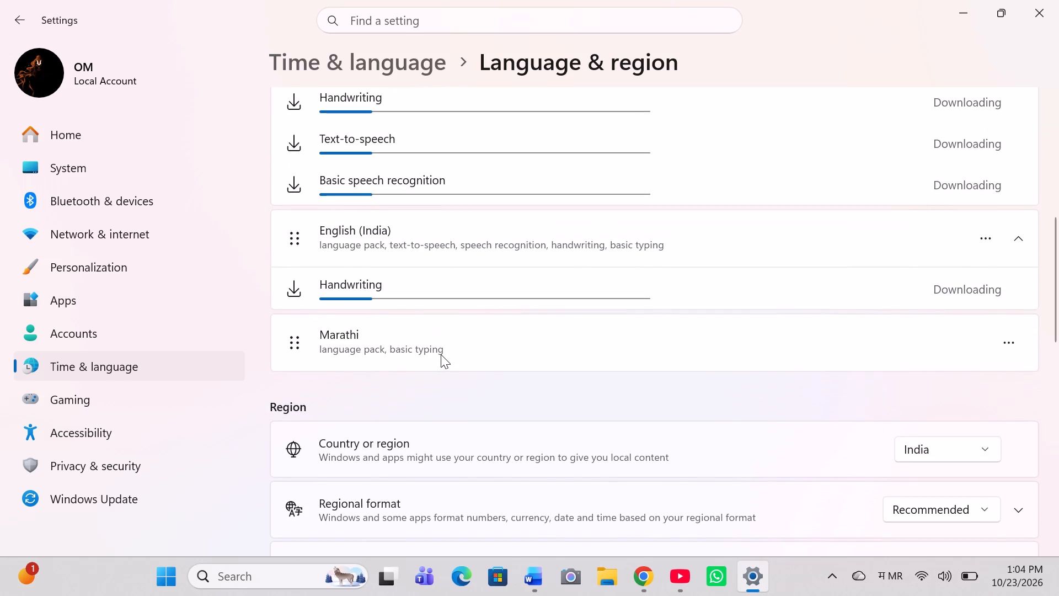
pyautogui.doubleClick(441, 354)
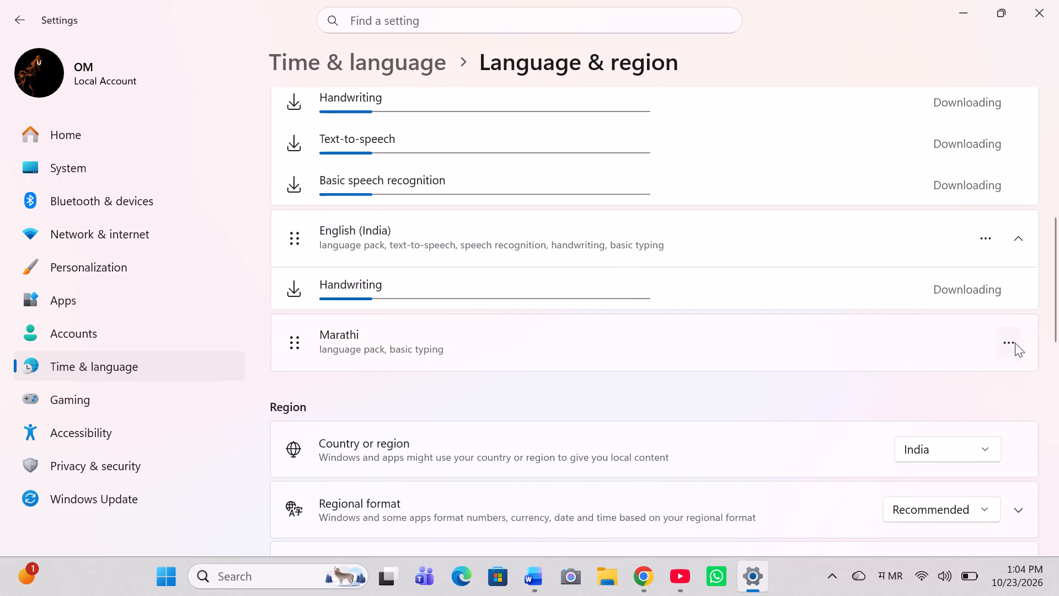
pyautogui.click(1012, 344)
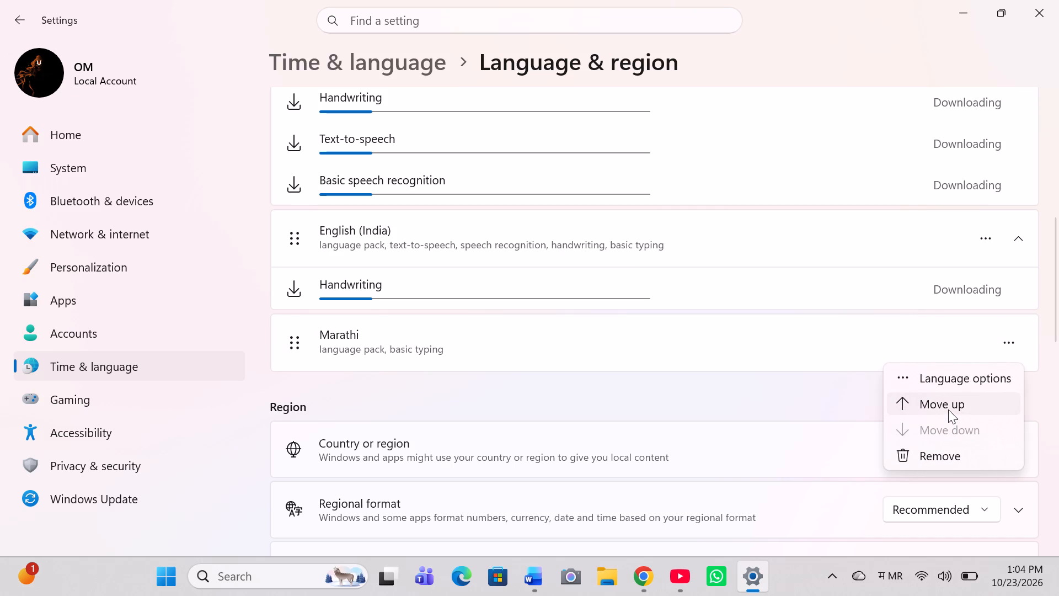
pyautogui.click(948, 409)
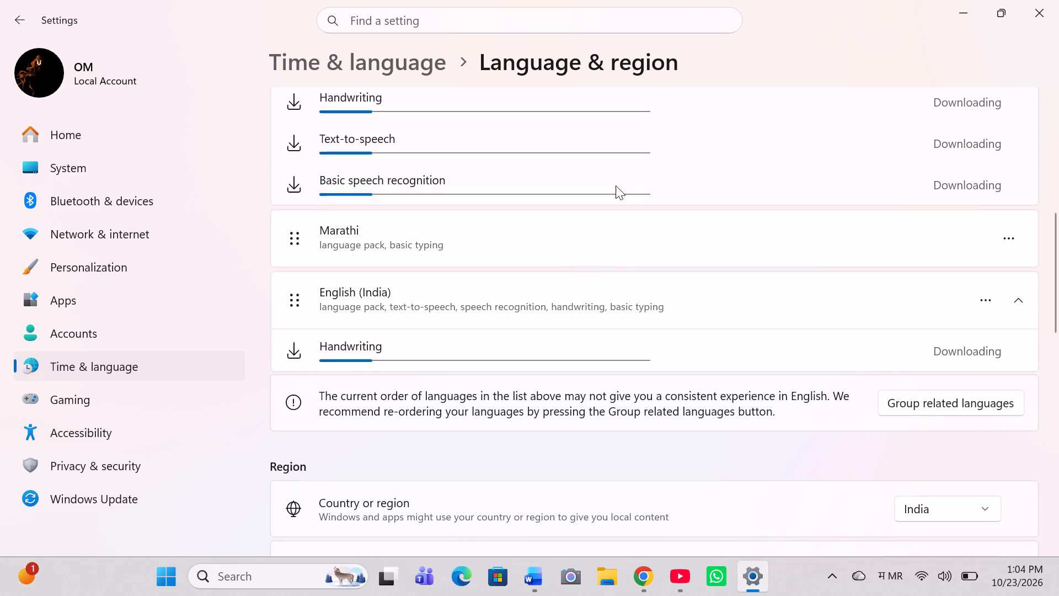
# Open the language options for Marathi and examine its installed language features and keyboards.
pyautogui.click(772, 246)
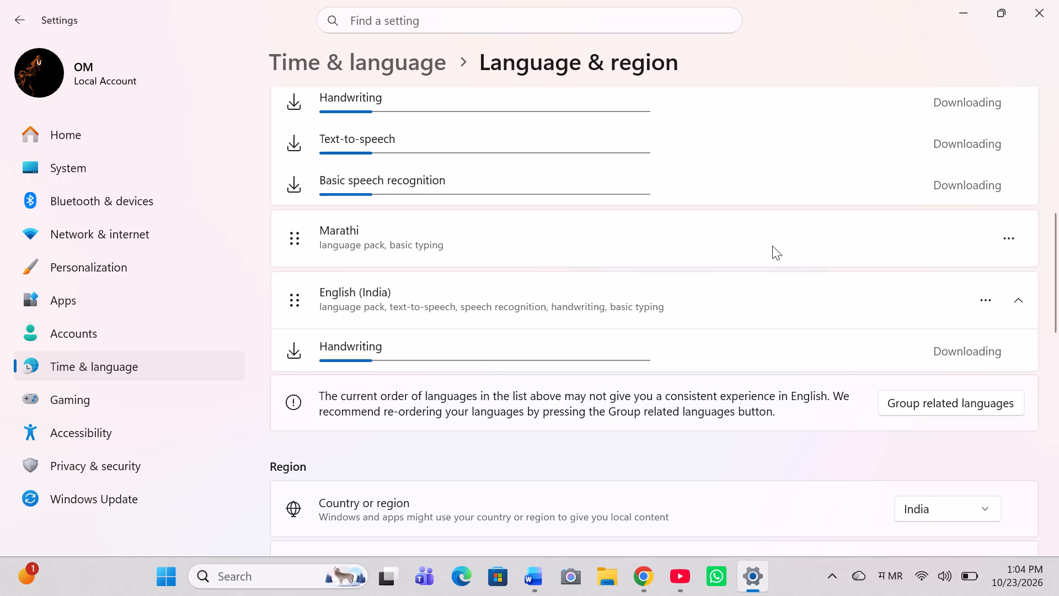
pyautogui.click(772, 246)
pyautogui.moveTo(772, 246); pyautogui.dragTo(924, 264)
pyautogui.moveTo(924, 264); pyautogui.dragTo(949, 260)
pyautogui.click(949, 260)
pyautogui.click(1010, 244)
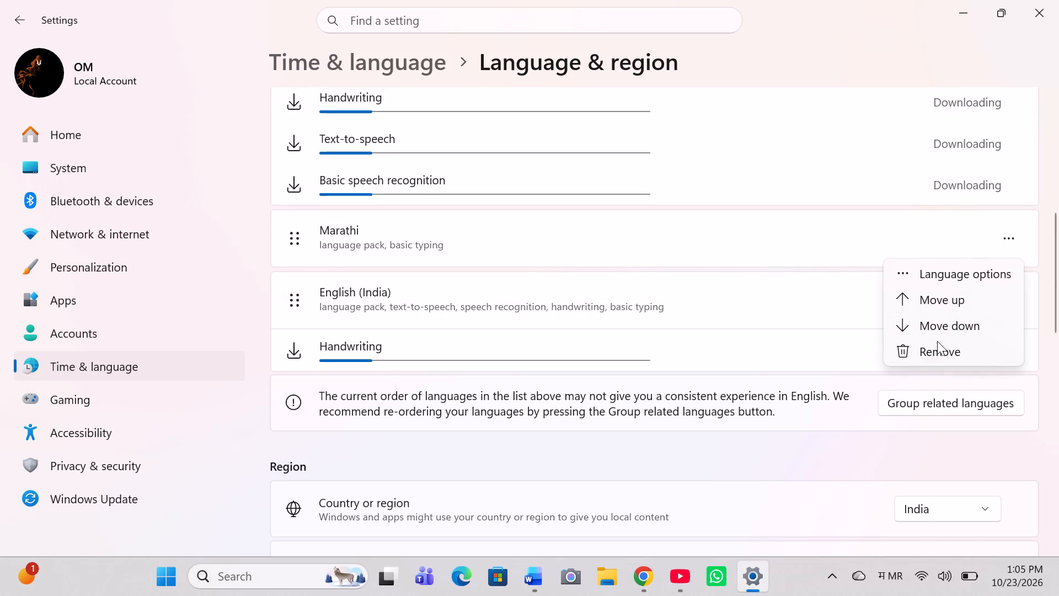
pyautogui.click(941, 276)
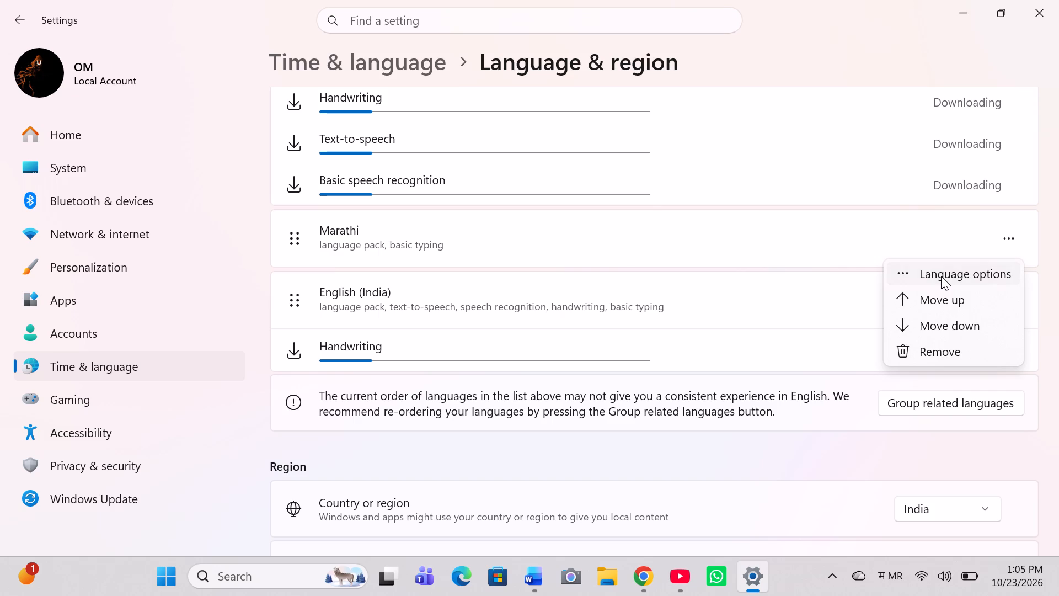
pyautogui.click(941, 276)
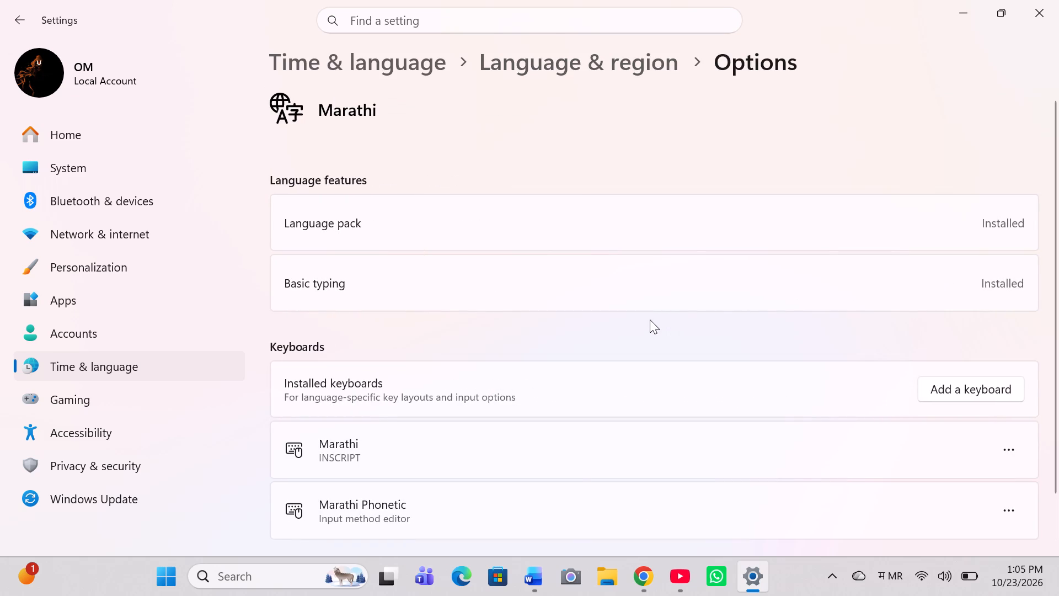
pyautogui.click(858, 280)
pyautogui.moveTo(842, 228); pyautogui.dragTo(420, 291)
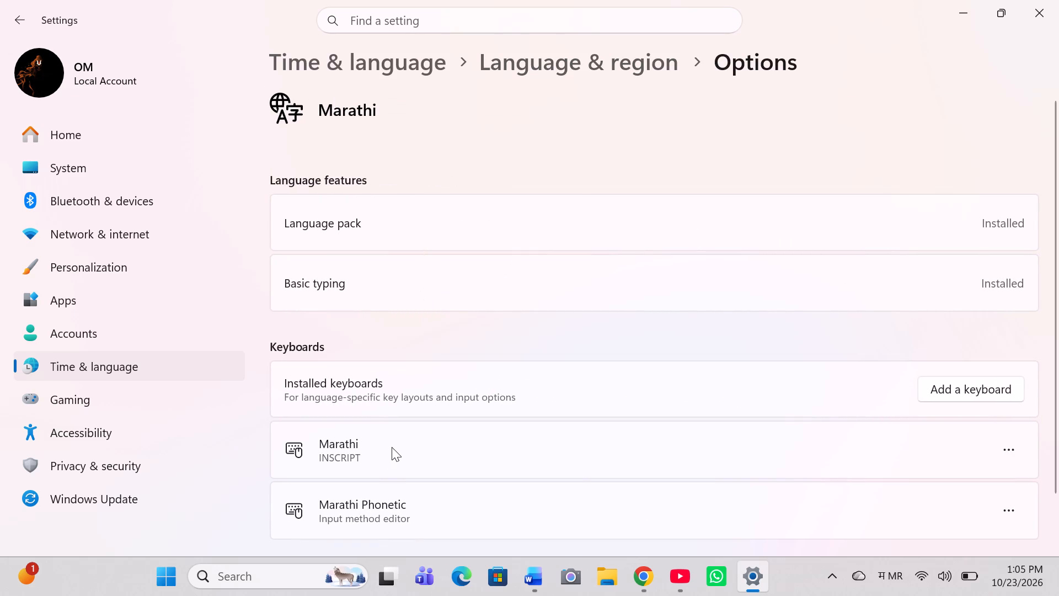
pyautogui.click(392, 446)
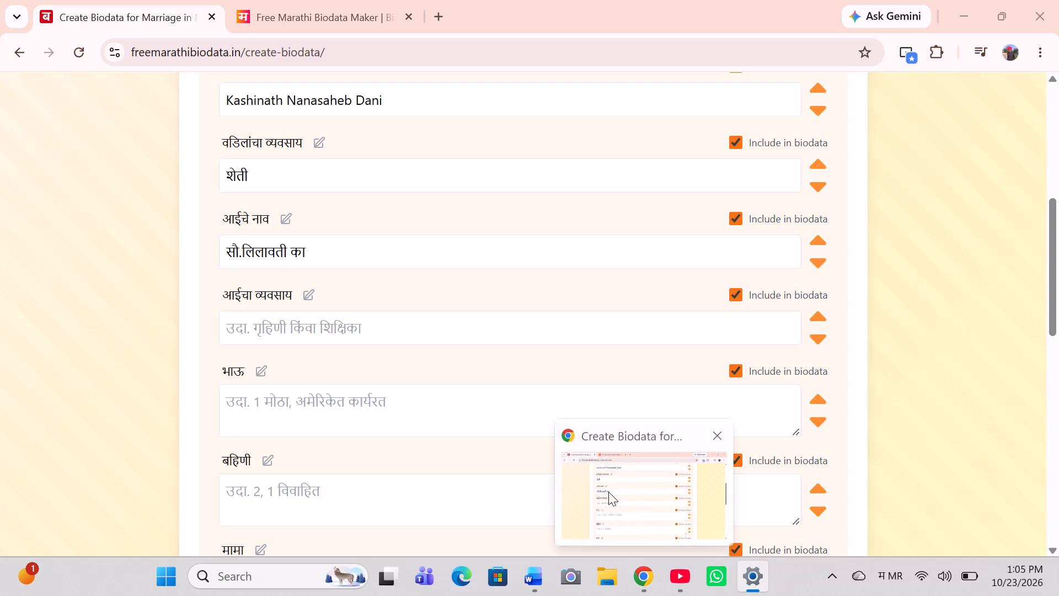
# Switch to the biodata form in Chrome and delete the unfinished second word from the mother's name (आईचे नाव).
pyautogui.click(616, 501)
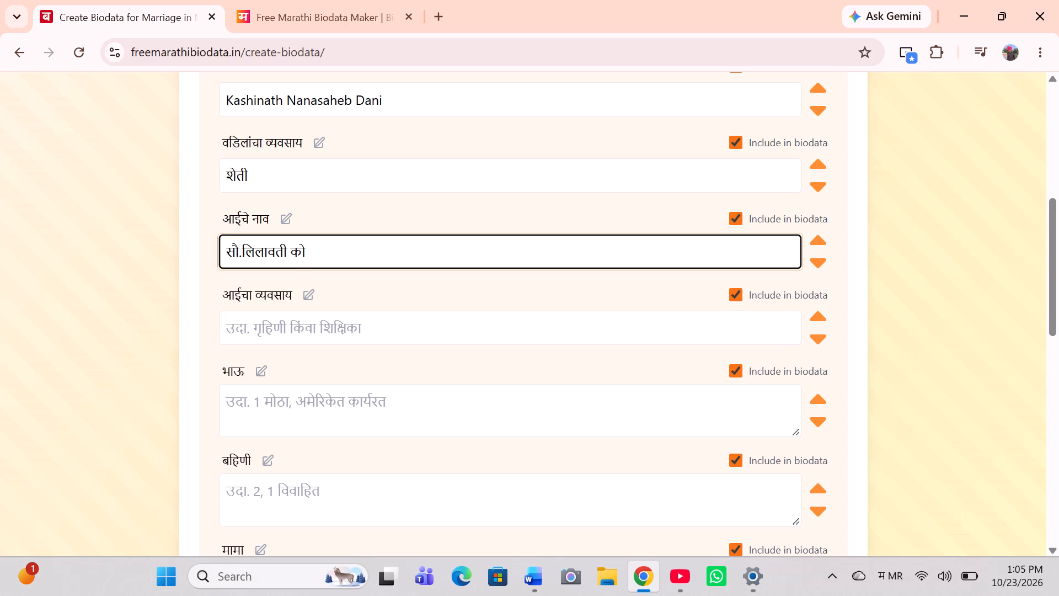
pyautogui.press('BackSpace')
pyautogui.press('BackSpace')
pyautogui.press('BackSpace')
# Move the mother's name field (आईचे नाव) one place down, below the mother's occupation field (आईचा व्यवसाय).
pyautogui.click(817, 260)
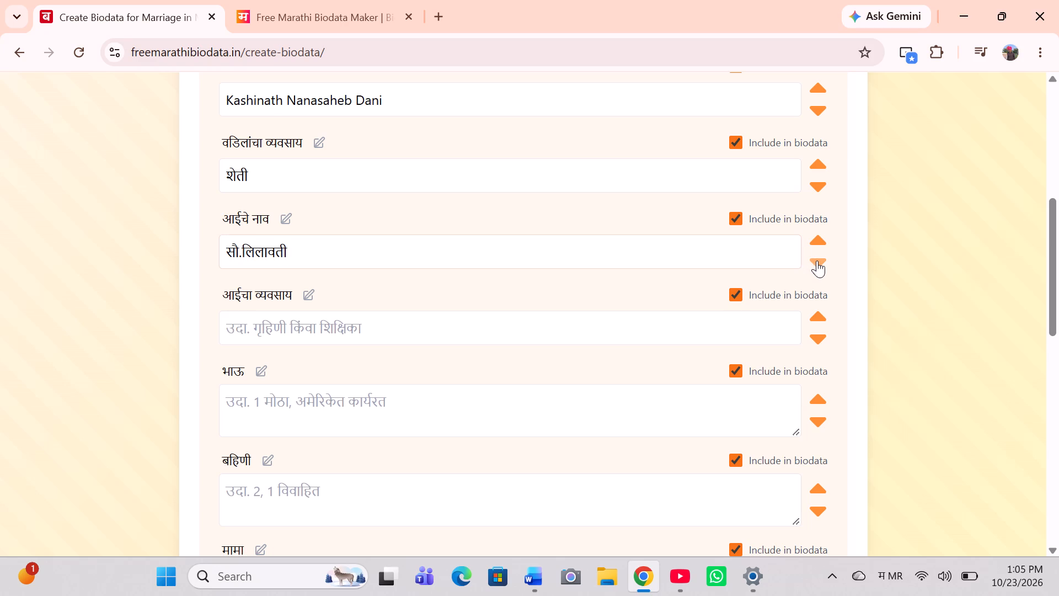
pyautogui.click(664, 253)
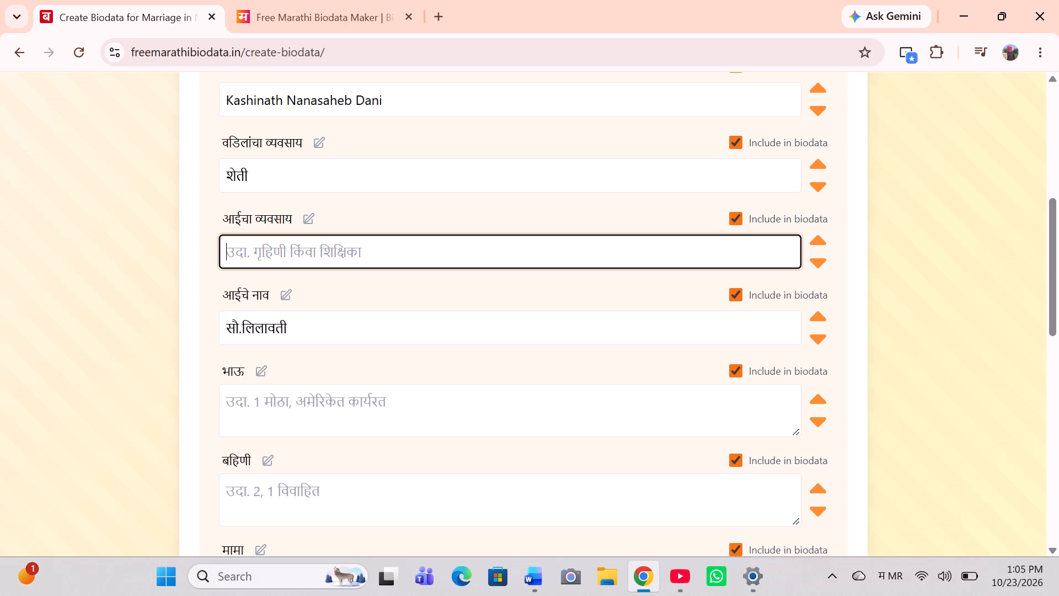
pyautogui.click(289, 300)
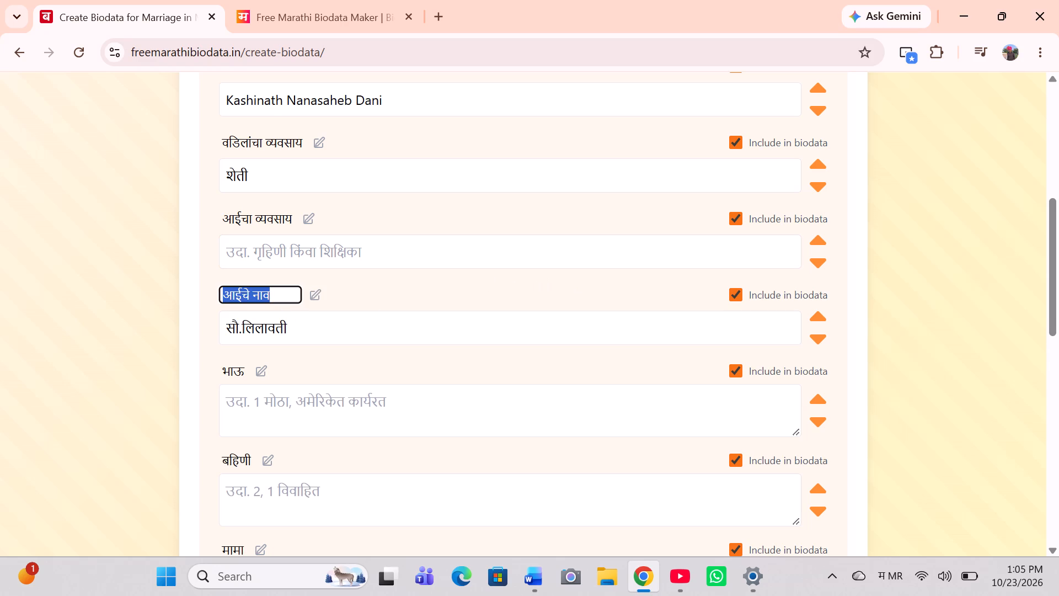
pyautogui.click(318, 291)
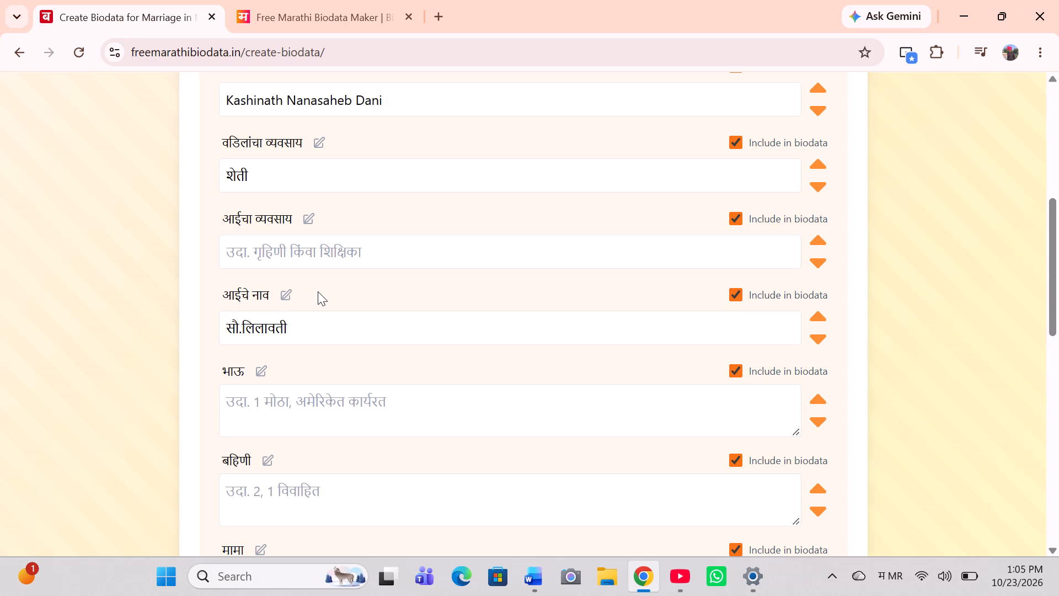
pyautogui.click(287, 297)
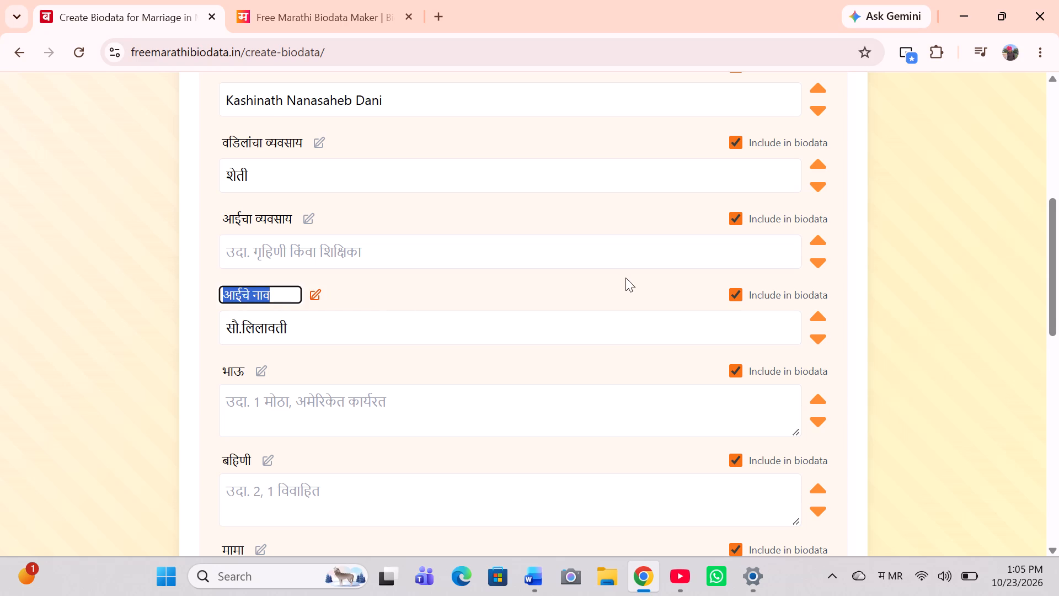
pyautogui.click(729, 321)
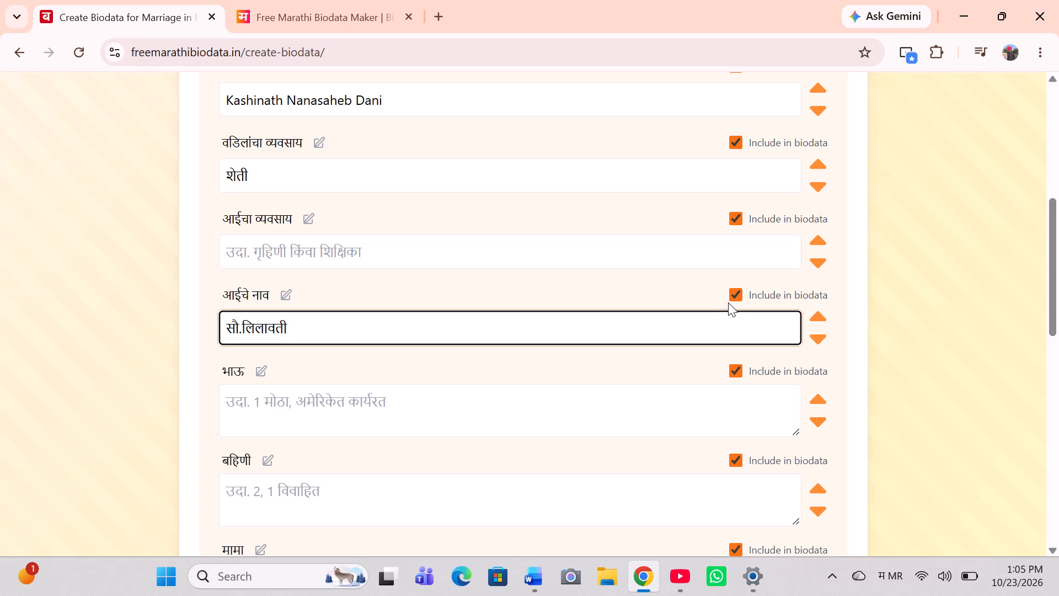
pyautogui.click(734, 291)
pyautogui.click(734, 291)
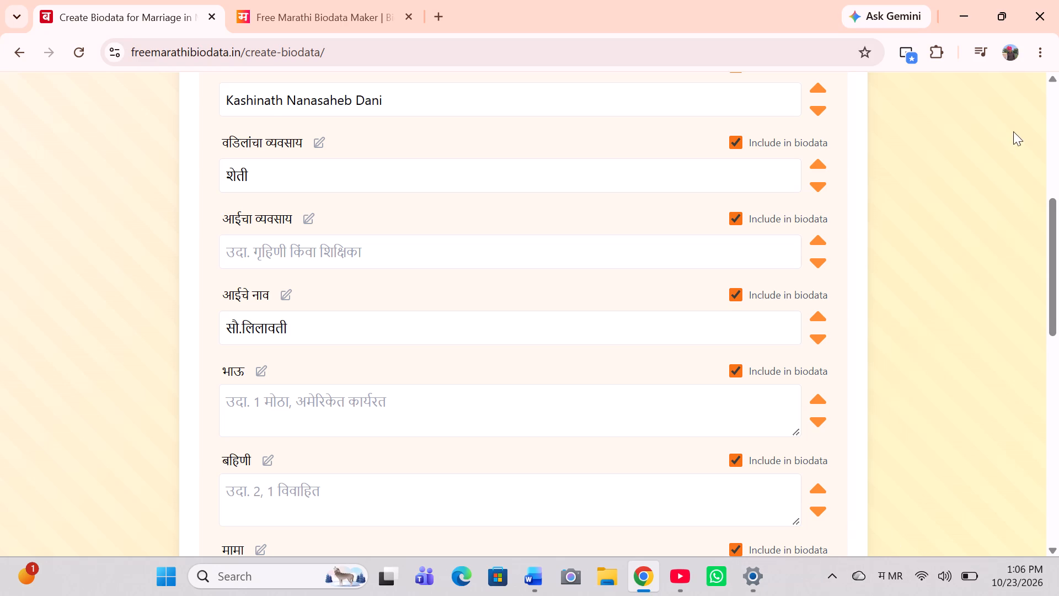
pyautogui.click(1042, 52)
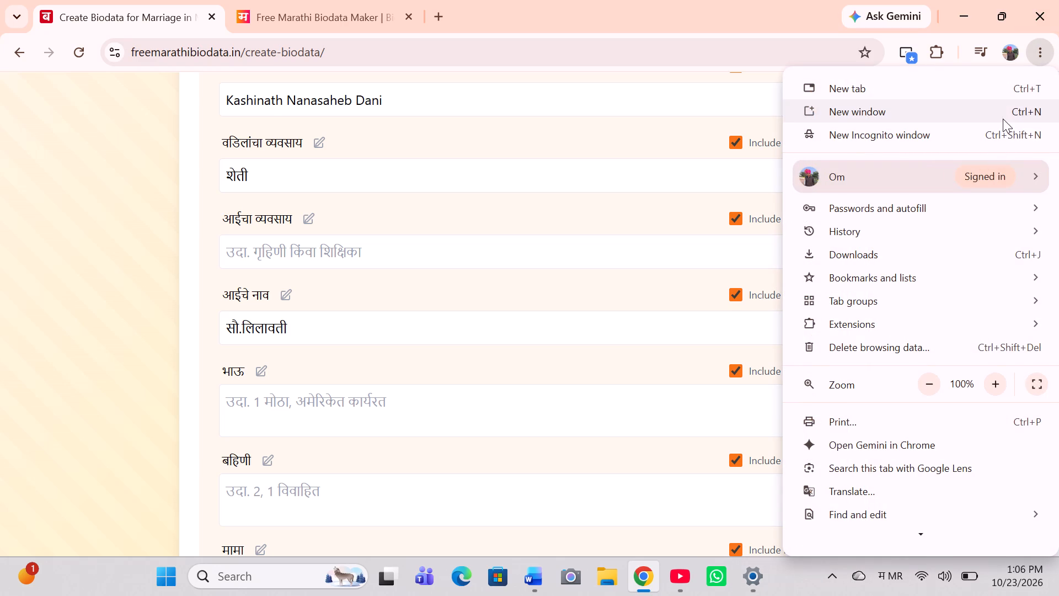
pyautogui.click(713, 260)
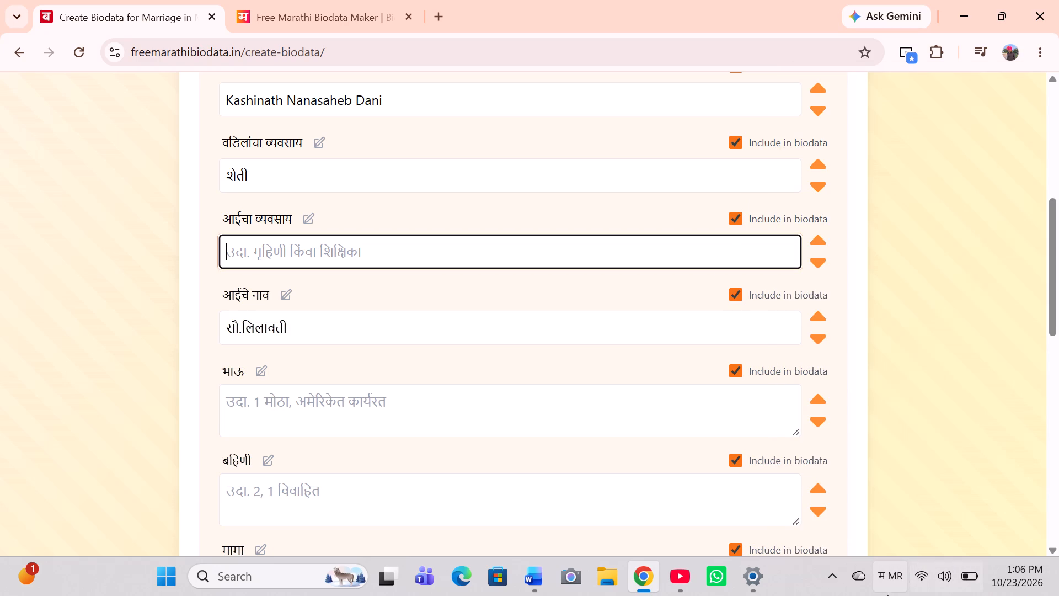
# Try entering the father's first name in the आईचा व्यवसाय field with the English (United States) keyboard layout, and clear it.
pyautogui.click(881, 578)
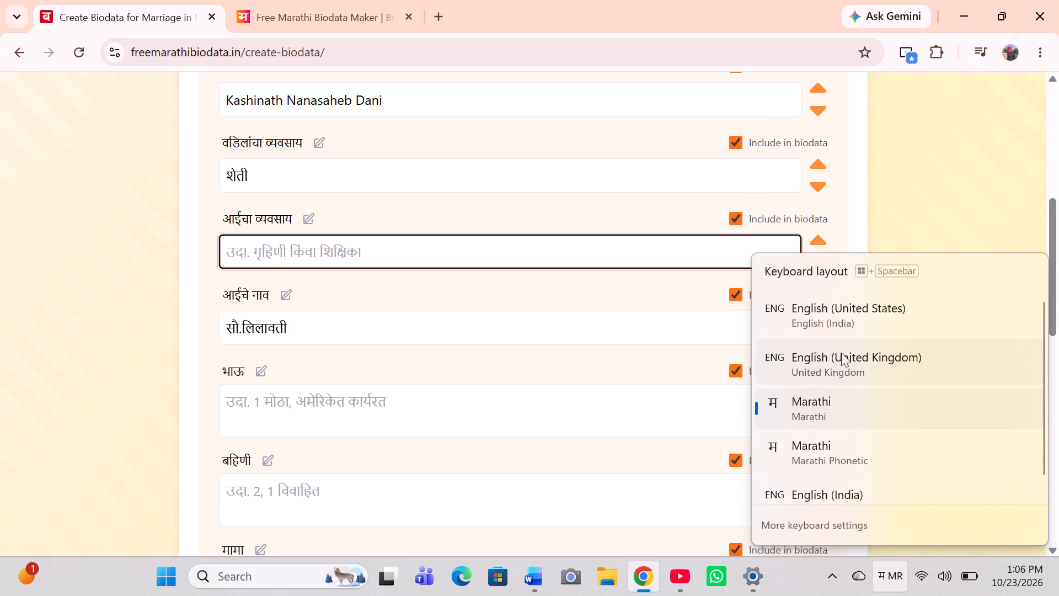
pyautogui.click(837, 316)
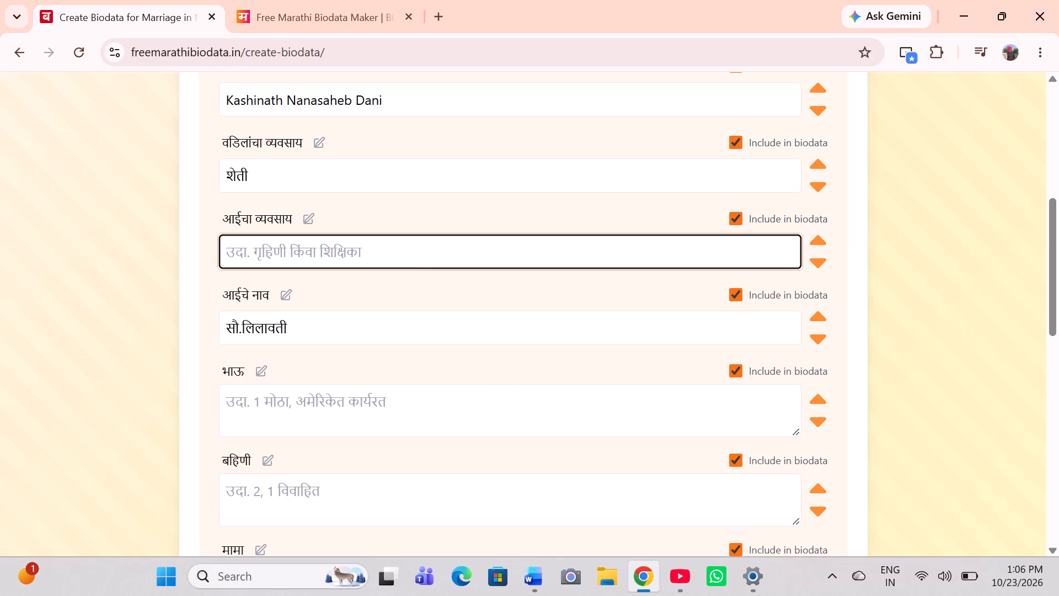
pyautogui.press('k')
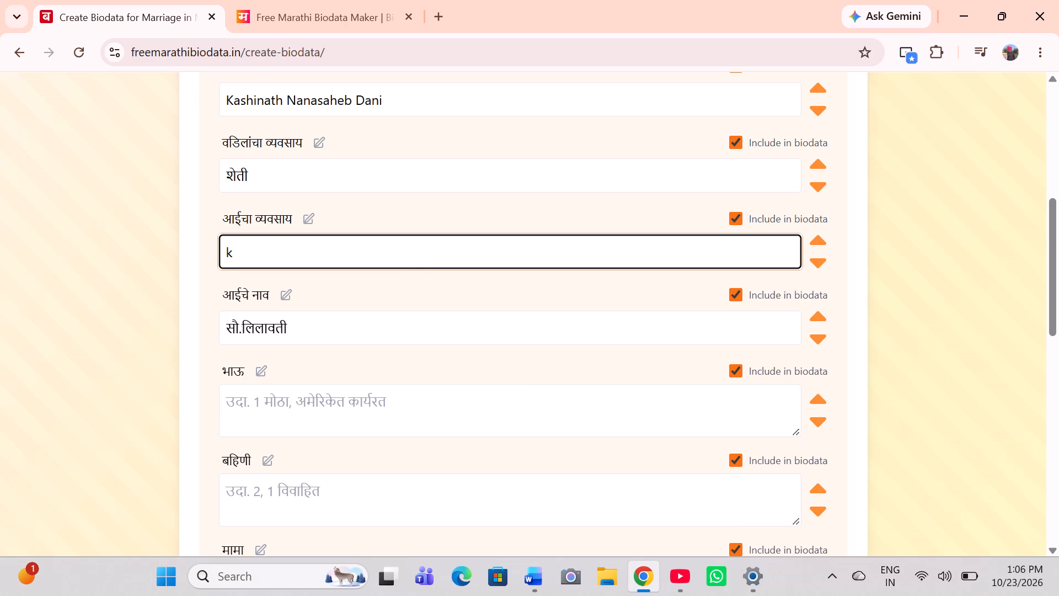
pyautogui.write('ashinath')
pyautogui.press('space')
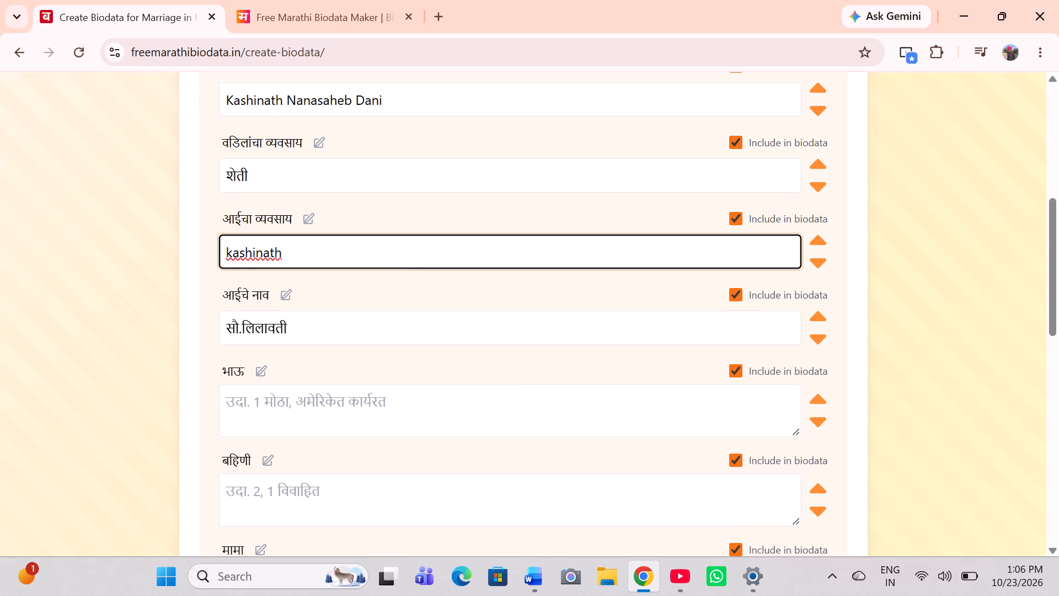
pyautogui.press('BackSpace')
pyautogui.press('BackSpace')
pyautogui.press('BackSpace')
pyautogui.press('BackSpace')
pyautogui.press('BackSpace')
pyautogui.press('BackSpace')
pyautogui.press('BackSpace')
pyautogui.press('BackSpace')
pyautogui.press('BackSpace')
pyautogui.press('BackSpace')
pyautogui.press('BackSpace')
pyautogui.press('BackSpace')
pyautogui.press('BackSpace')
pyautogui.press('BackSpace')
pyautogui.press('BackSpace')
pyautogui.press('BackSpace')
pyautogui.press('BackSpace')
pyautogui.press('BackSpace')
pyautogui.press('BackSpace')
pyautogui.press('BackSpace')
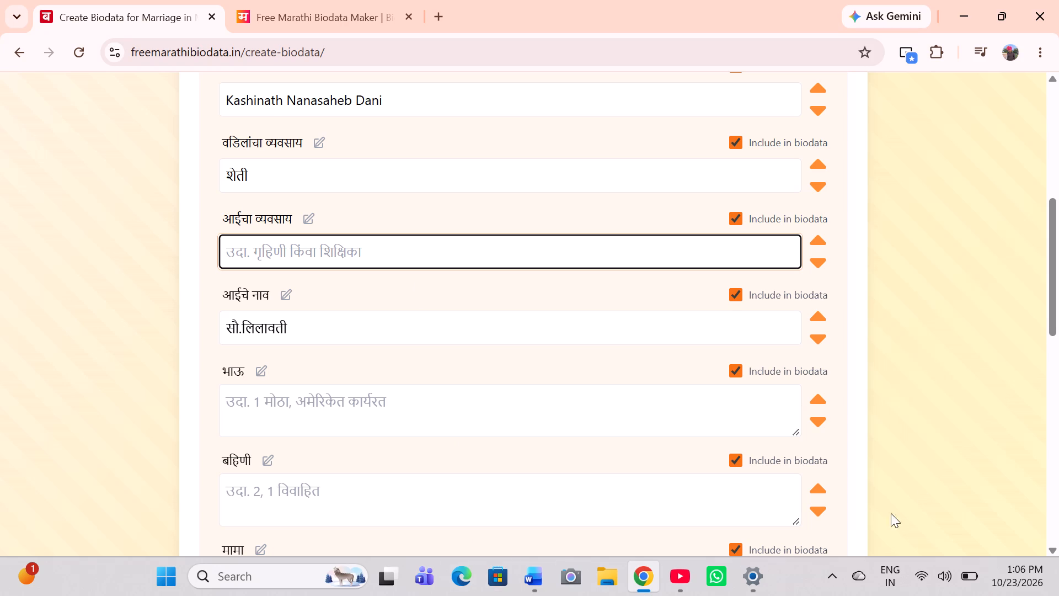
# Change the keyboard layout to Marathi Phonetic and test it with the letter v in the आईचा व्यवसाय field, clearing the entry.
pyautogui.click(891, 579)
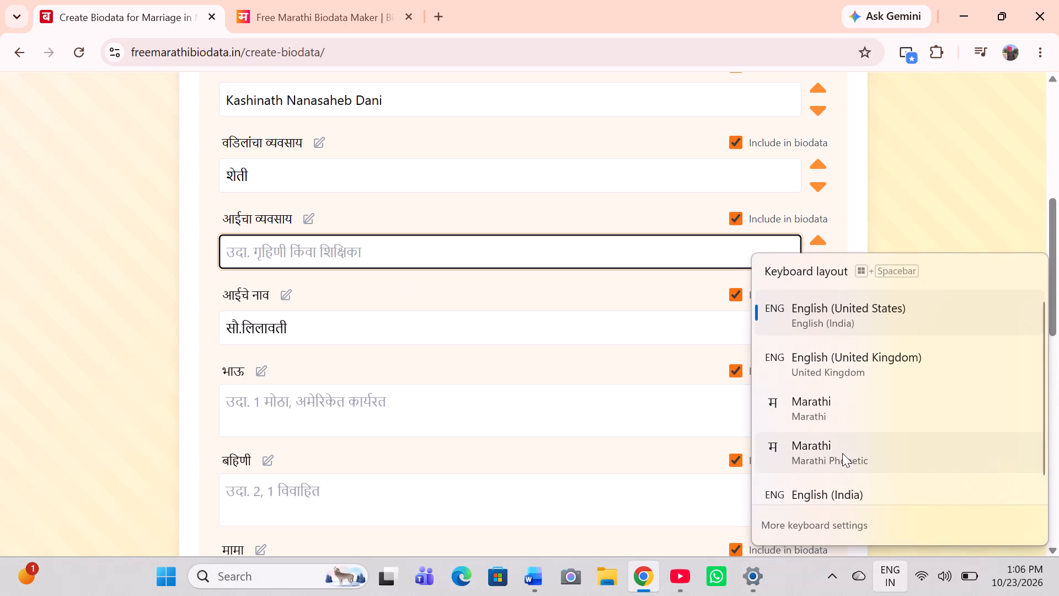
pyautogui.click(842, 454)
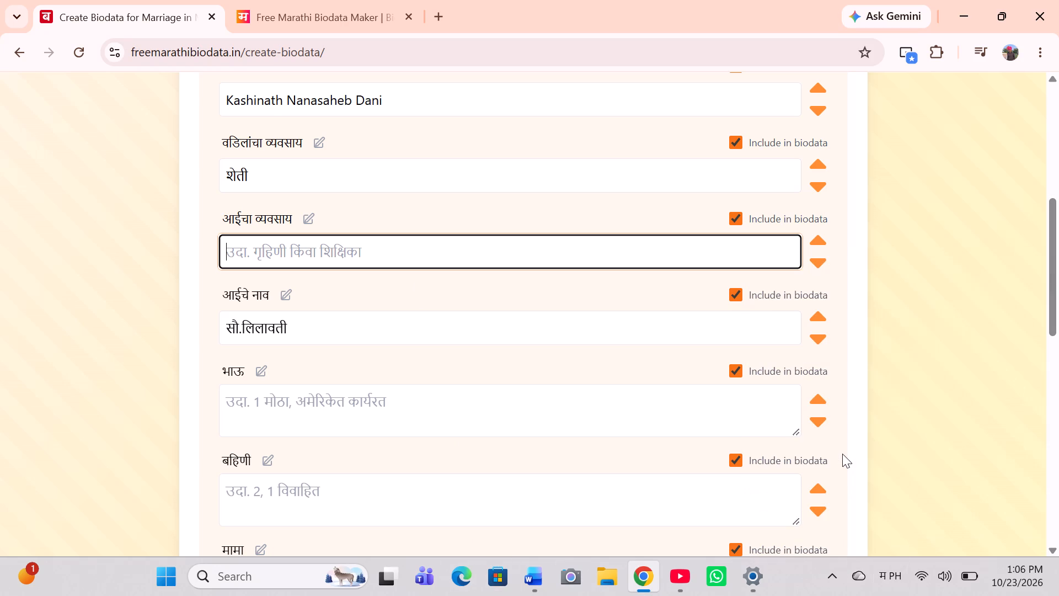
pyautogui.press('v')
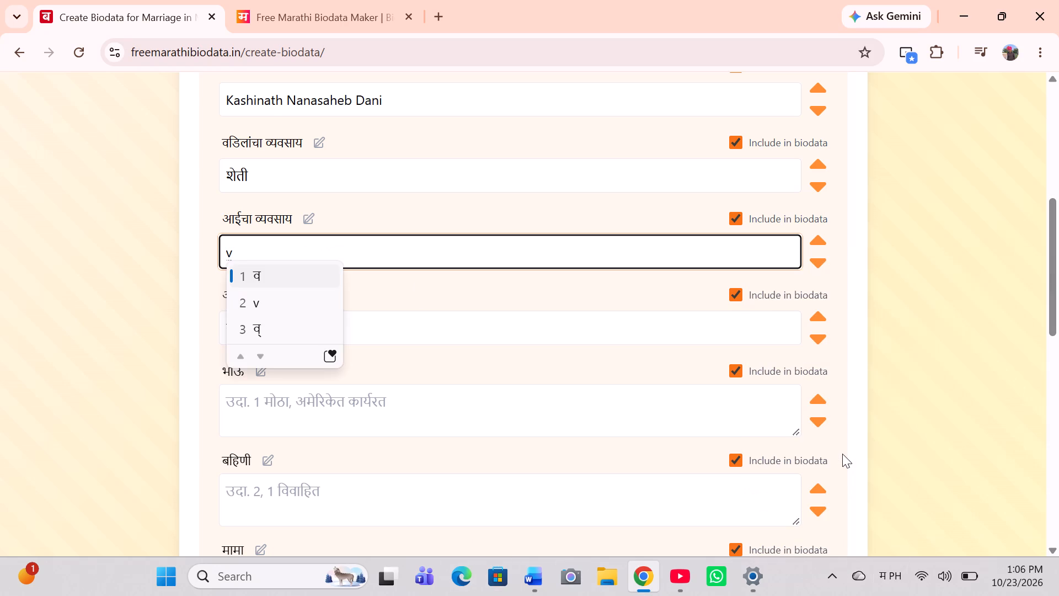
pyautogui.press('BackSpace')
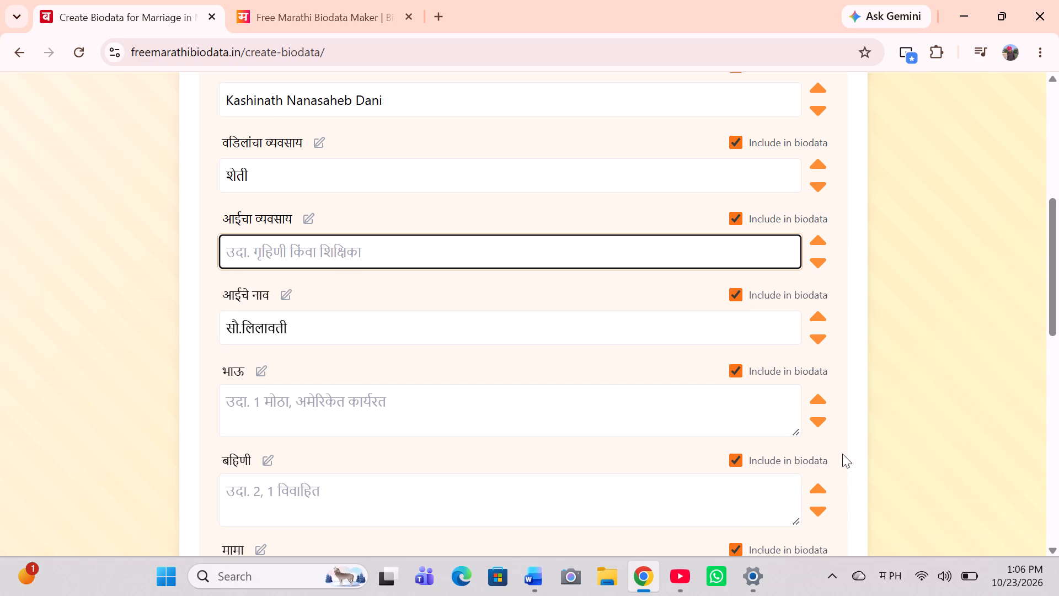
# Enter शती as the mother's occupation in the आईचा व्यवसाय field.
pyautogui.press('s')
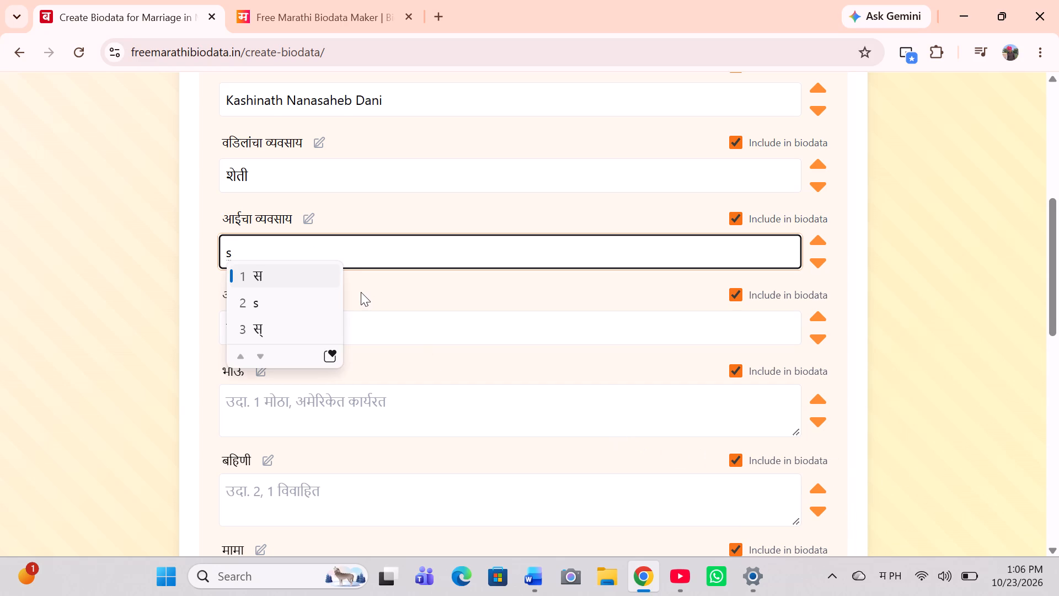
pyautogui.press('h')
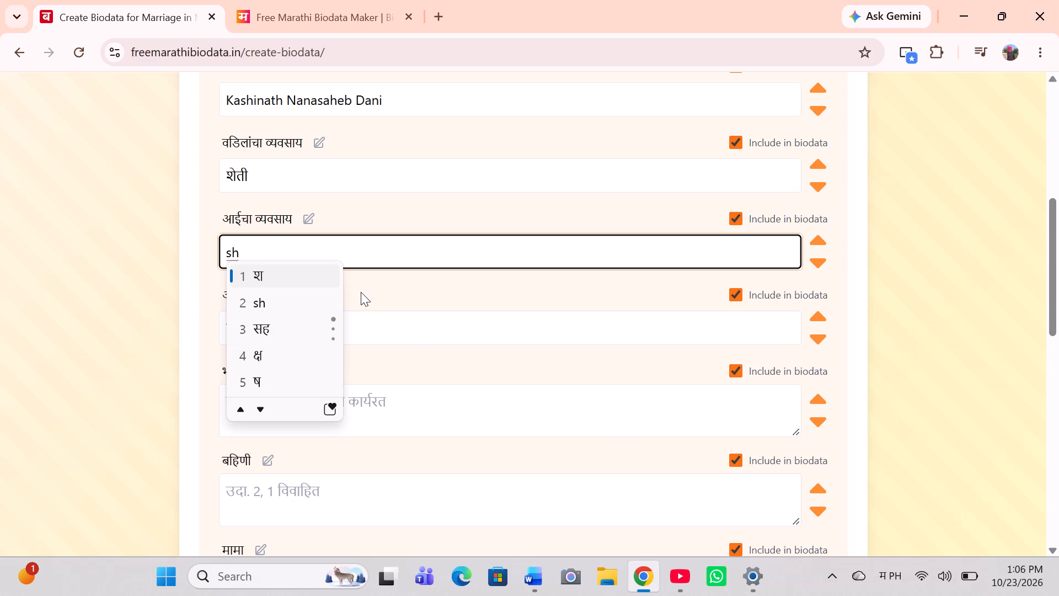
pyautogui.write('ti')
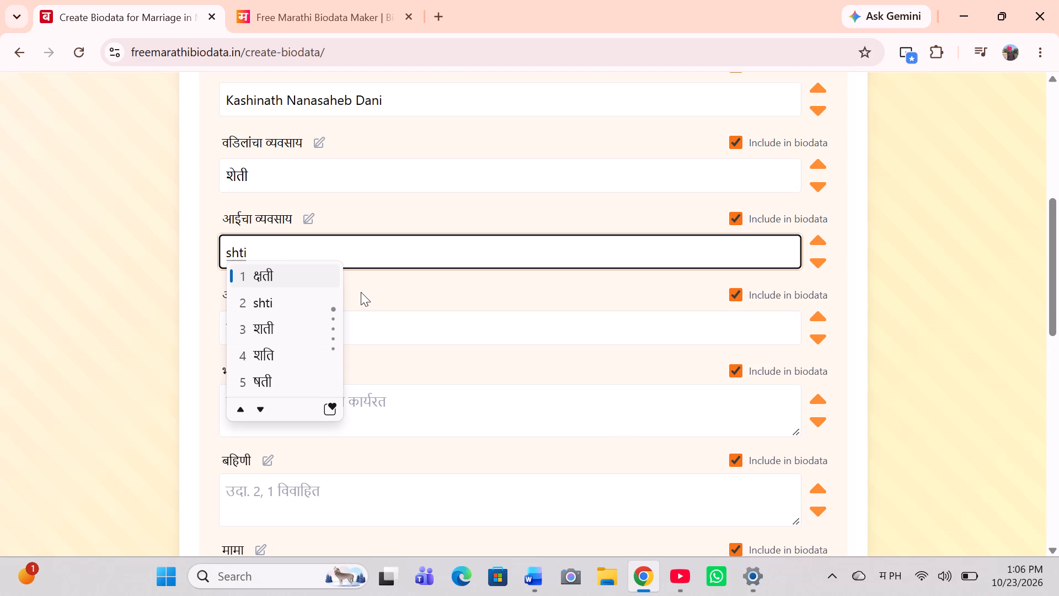
pyautogui.click(298, 336)
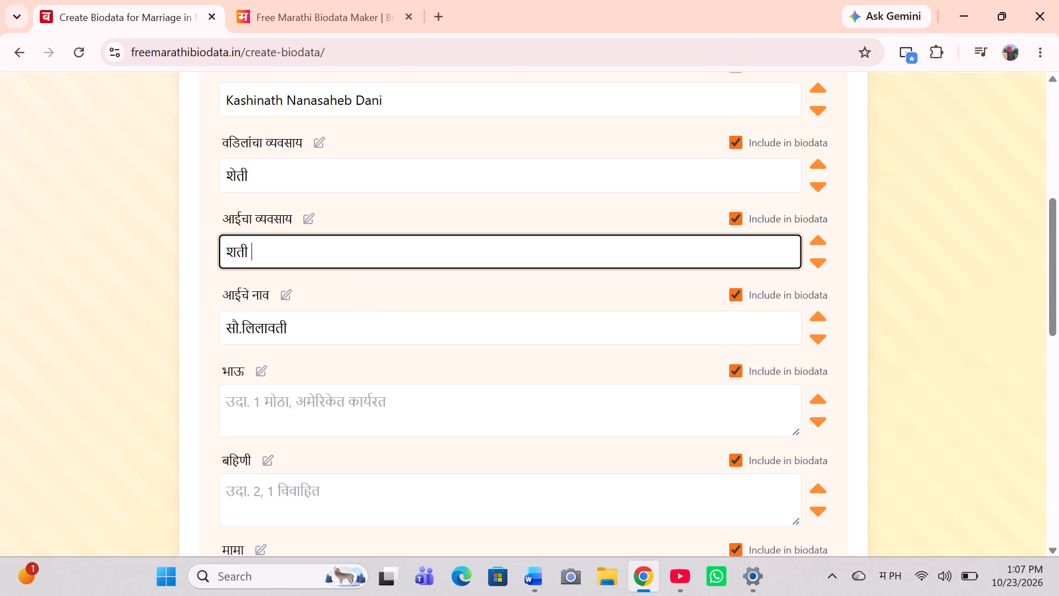
# Complete the mother's name in the आईचे नाव field by adding the father's first name and the family surname in Marathi.
pyautogui.click(321, 329)
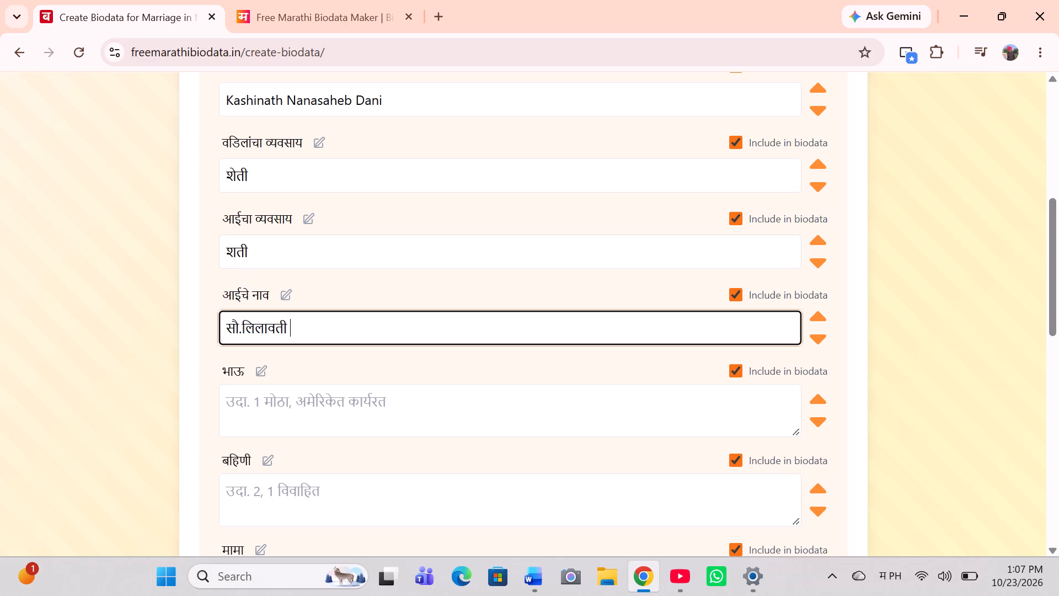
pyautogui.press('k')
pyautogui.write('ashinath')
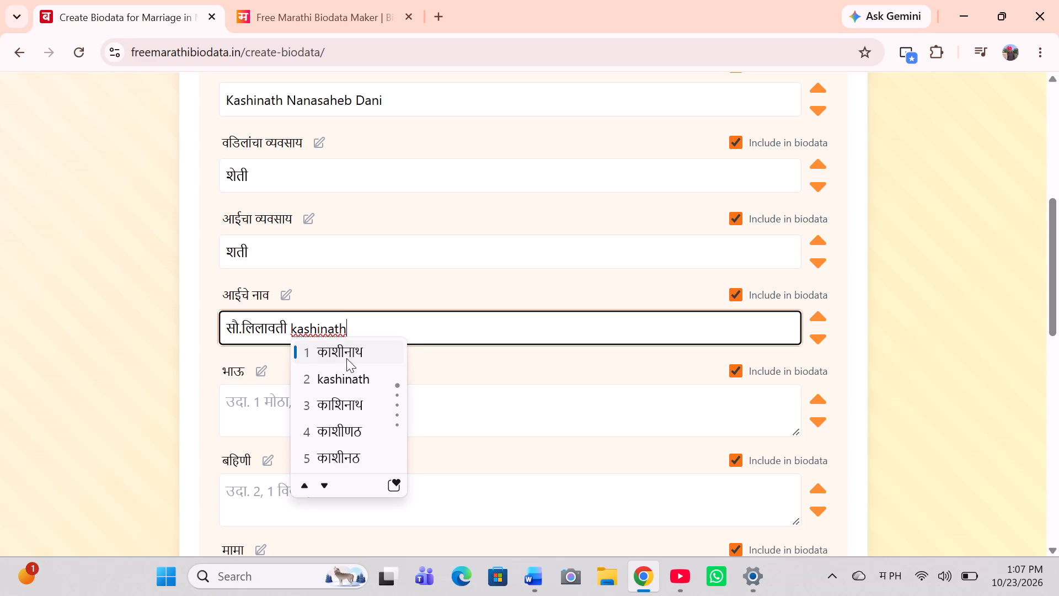
pyautogui.click(349, 349)
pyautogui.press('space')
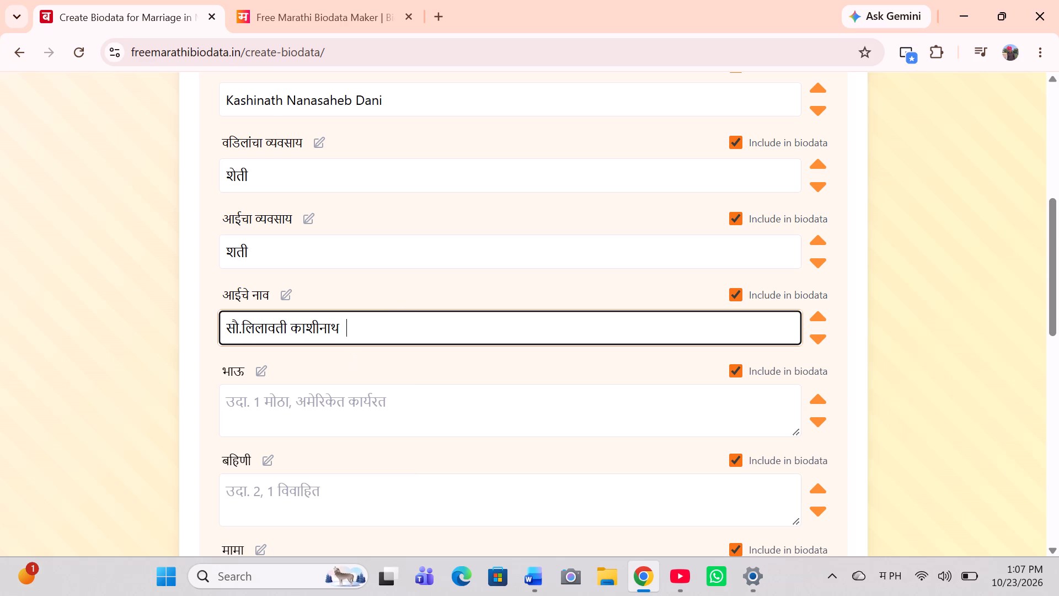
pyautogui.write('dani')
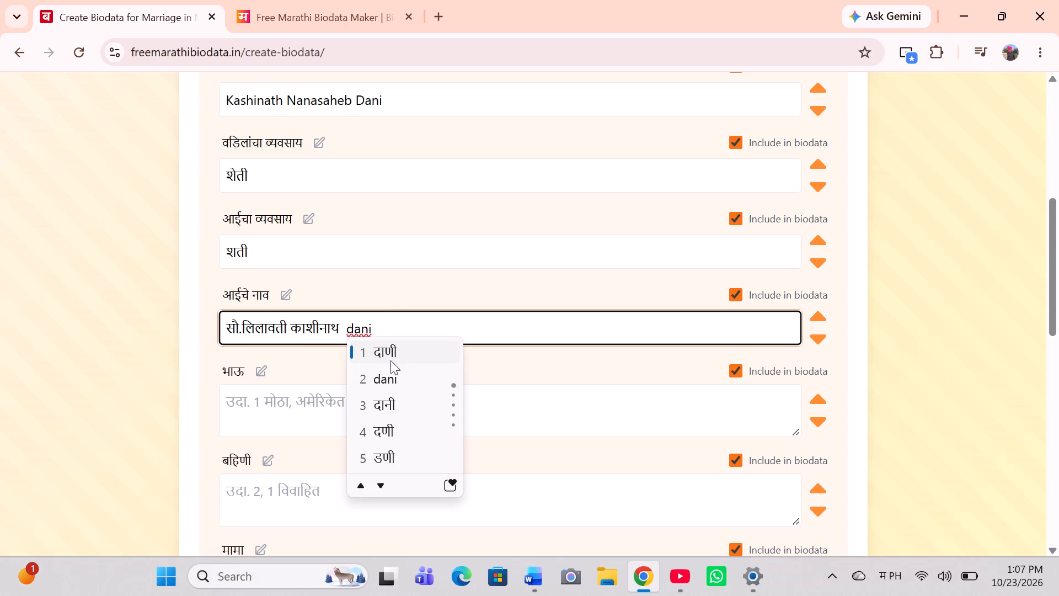
pyautogui.click(391, 360)
# Enter the brother's first name and middle name in Marathi in the भाऊ field.
pyautogui.click(373, 401)
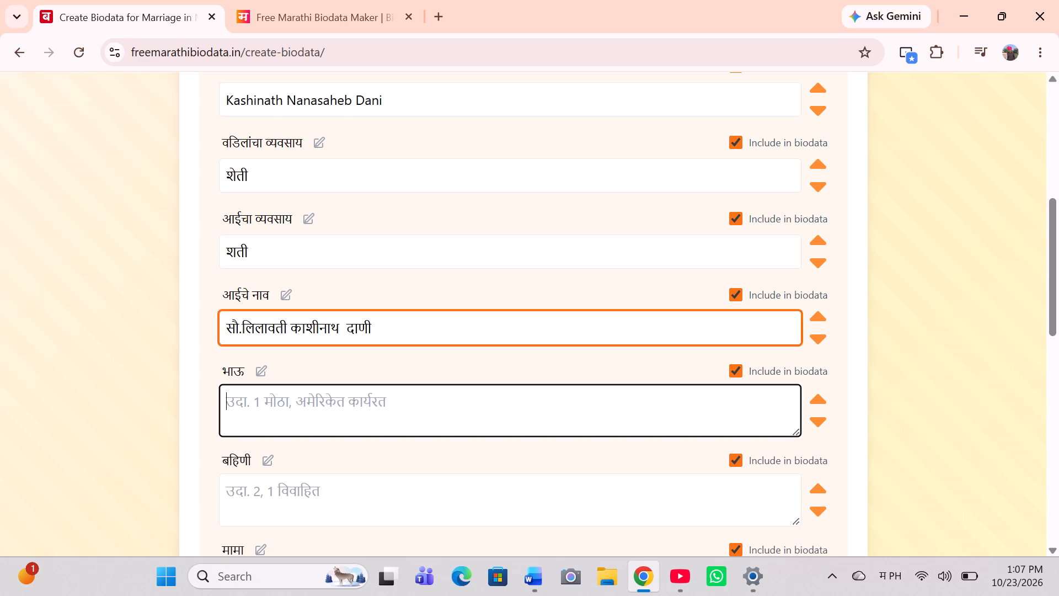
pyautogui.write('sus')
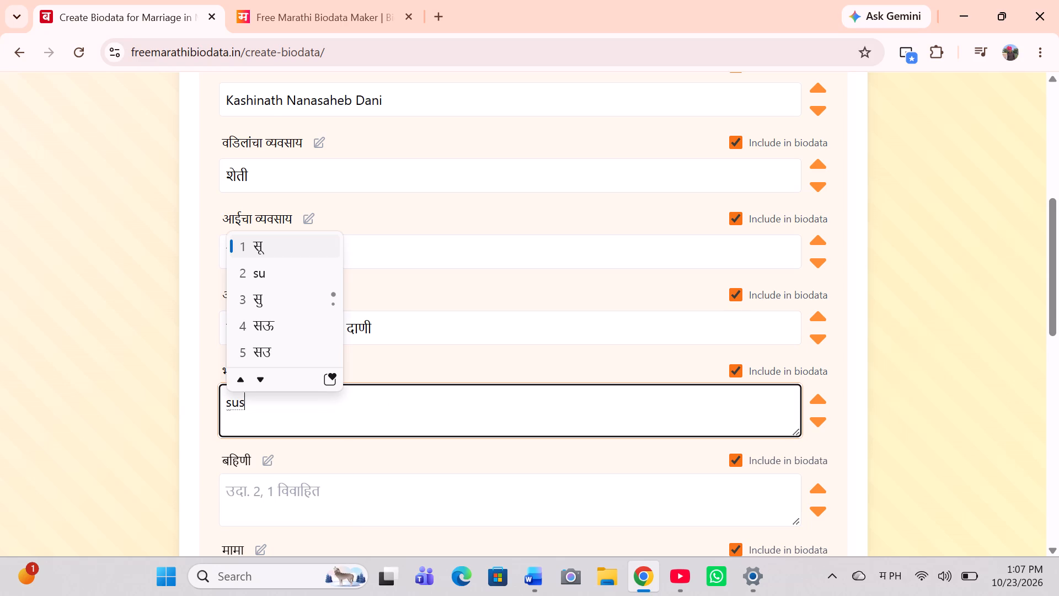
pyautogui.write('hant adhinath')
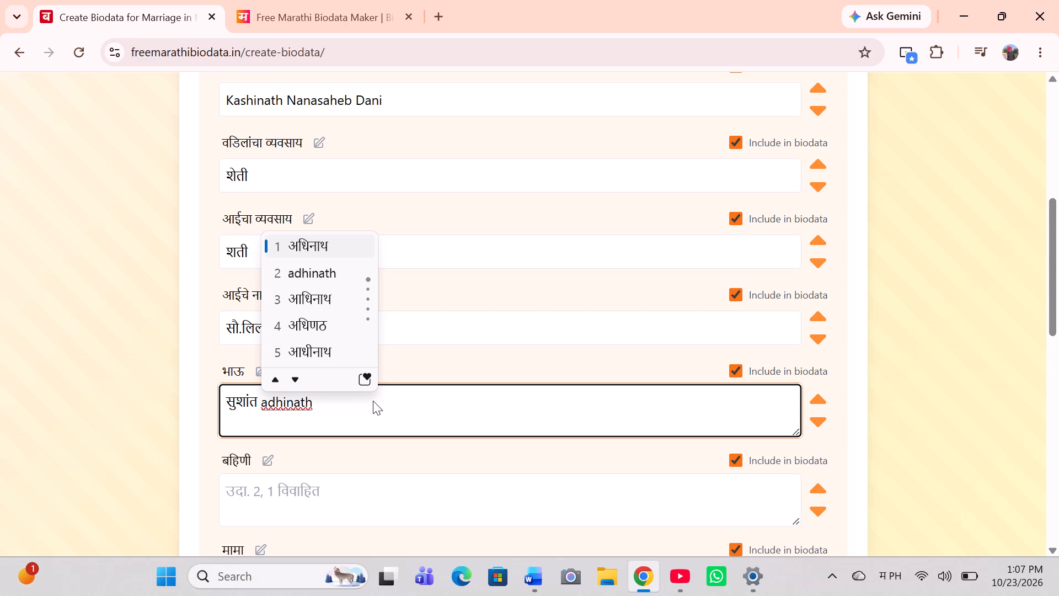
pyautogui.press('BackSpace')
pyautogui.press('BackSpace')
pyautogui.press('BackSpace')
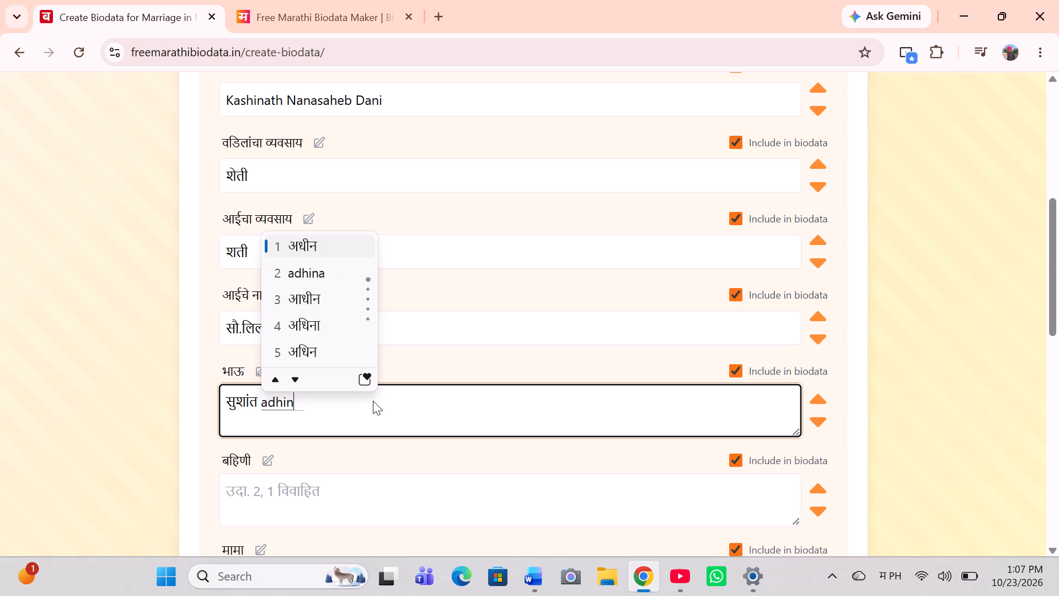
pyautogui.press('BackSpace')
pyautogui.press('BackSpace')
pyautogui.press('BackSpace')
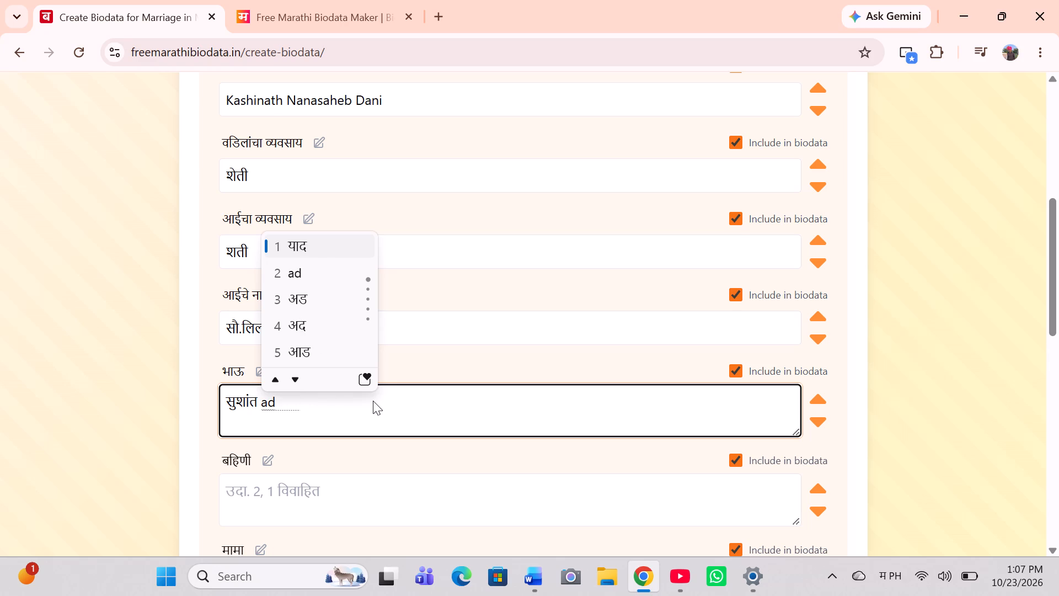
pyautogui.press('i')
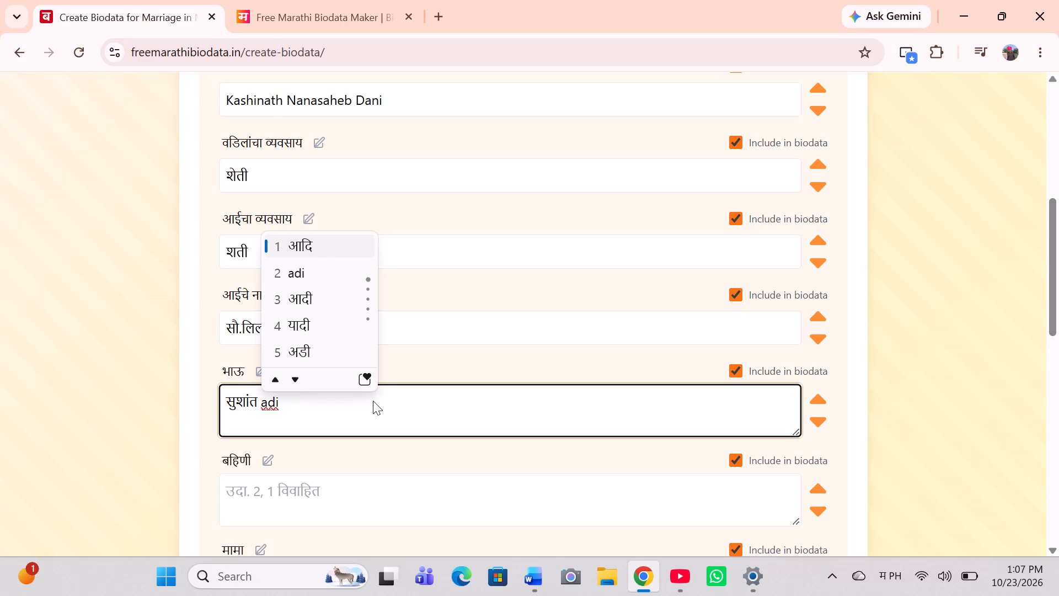
pyautogui.click(319, 243)
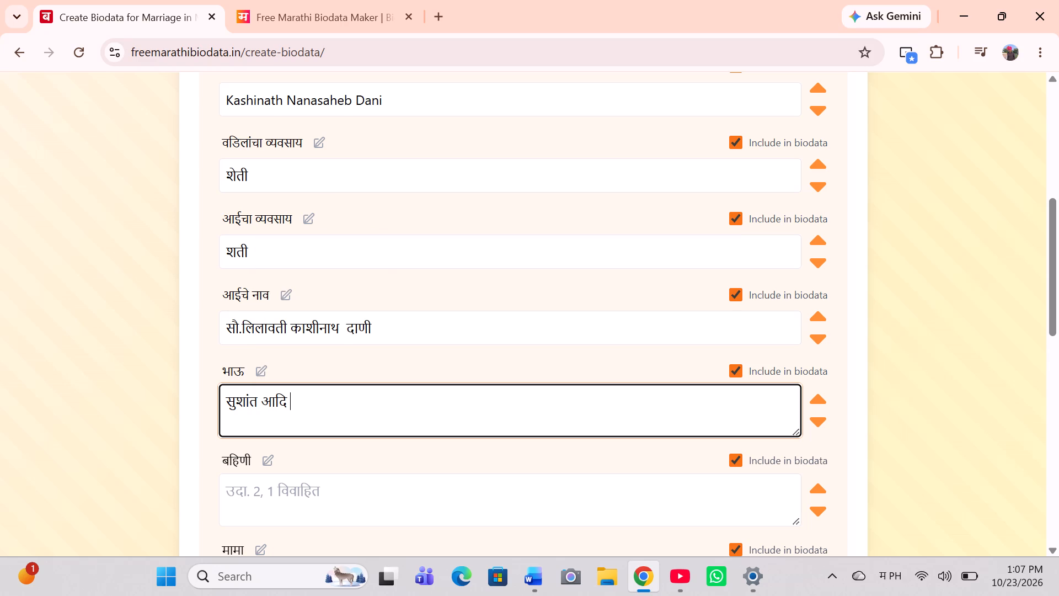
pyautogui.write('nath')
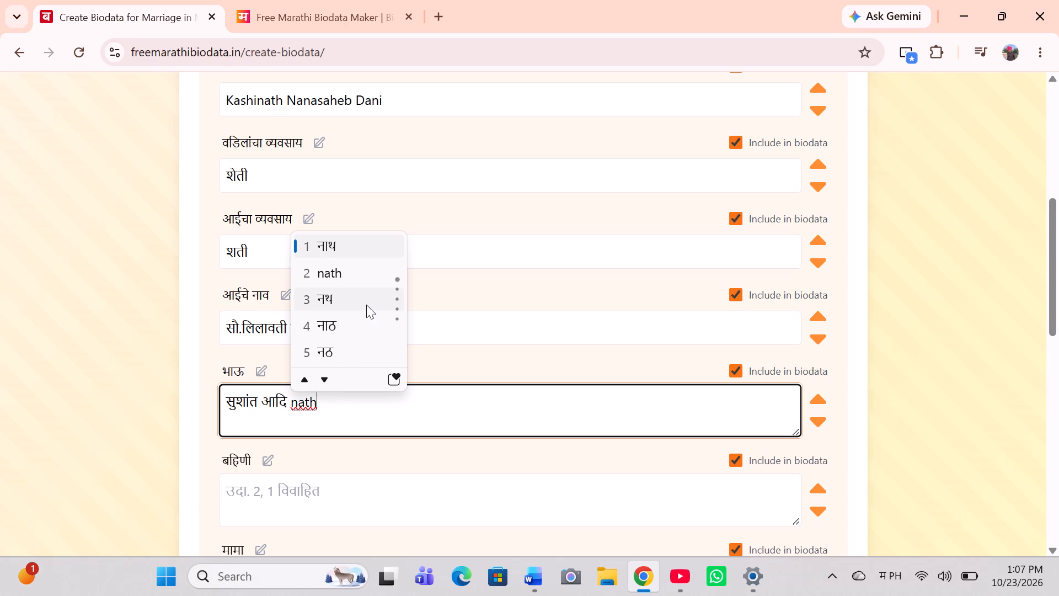
pyautogui.click(362, 243)
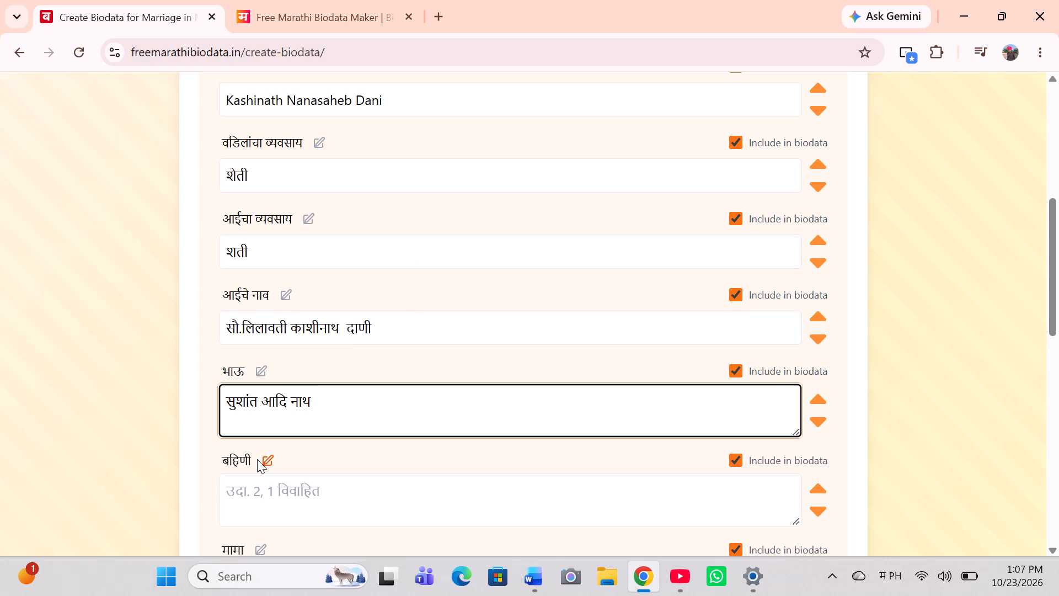
# Join the two parts of the brother's middle name into one word and add the family surname in Marathi.
pyautogui.click(290, 400)
pyautogui.press('BackSpace')
pyautogui.click(360, 401)
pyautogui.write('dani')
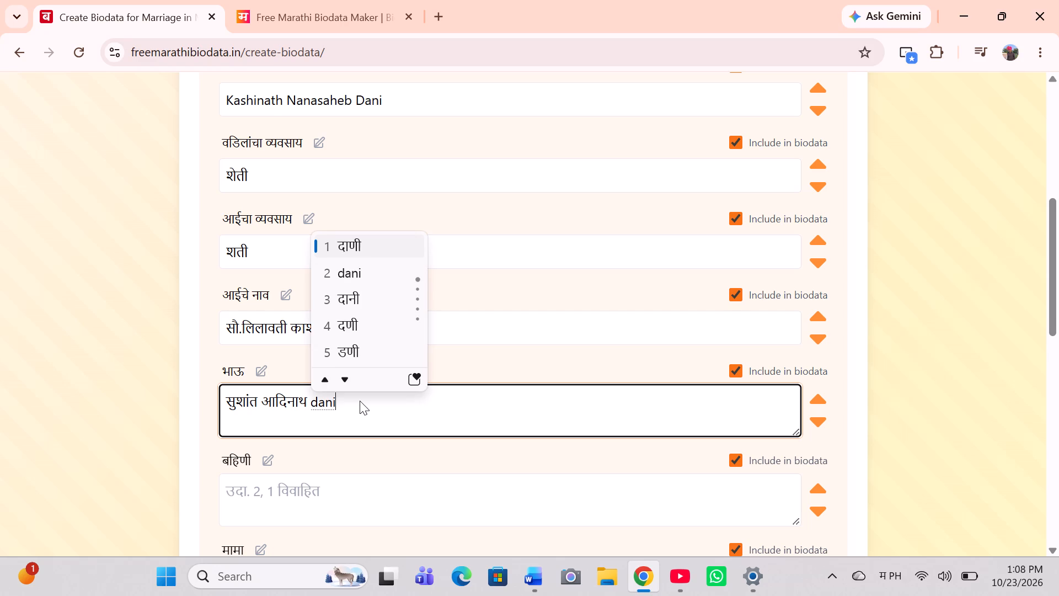
pyautogui.click(375, 246)
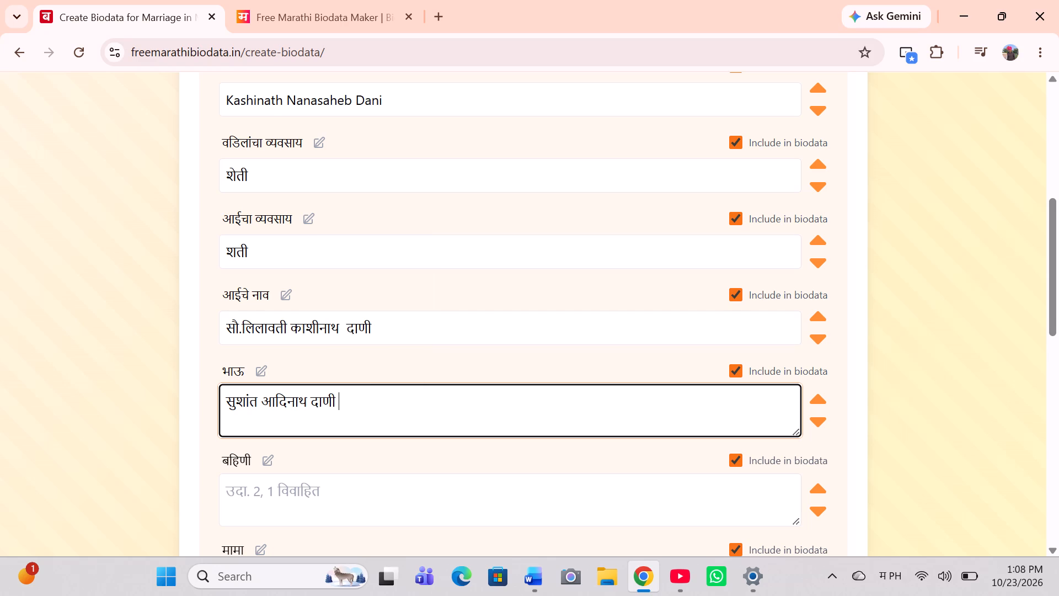
# Add the father's first name in Marathi after the existing English name in the वडिलांचे नाव field.
pyautogui.scroll(3, 375, 257)
pyautogui.click(323, 198)
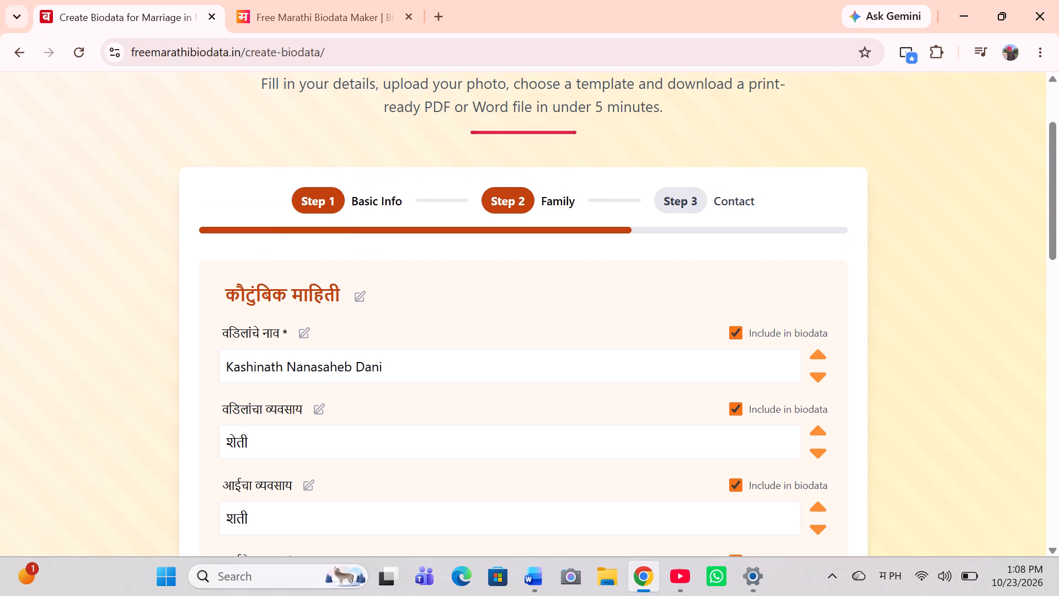
pyautogui.scroll(-2, 453, 294)
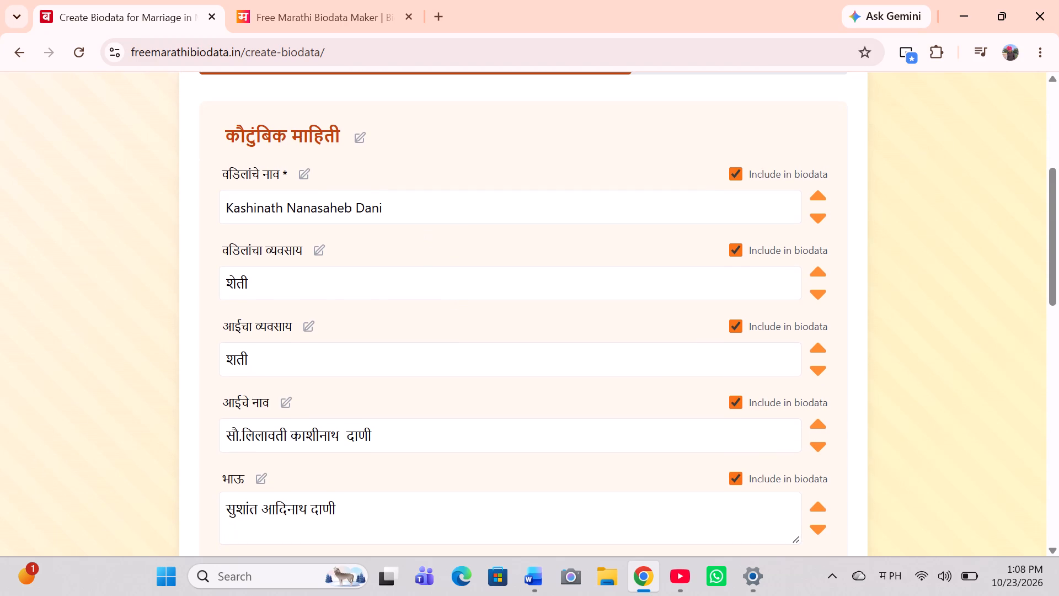
pyautogui.moveTo(414, 210); pyautogui.dragTo(207, 201)
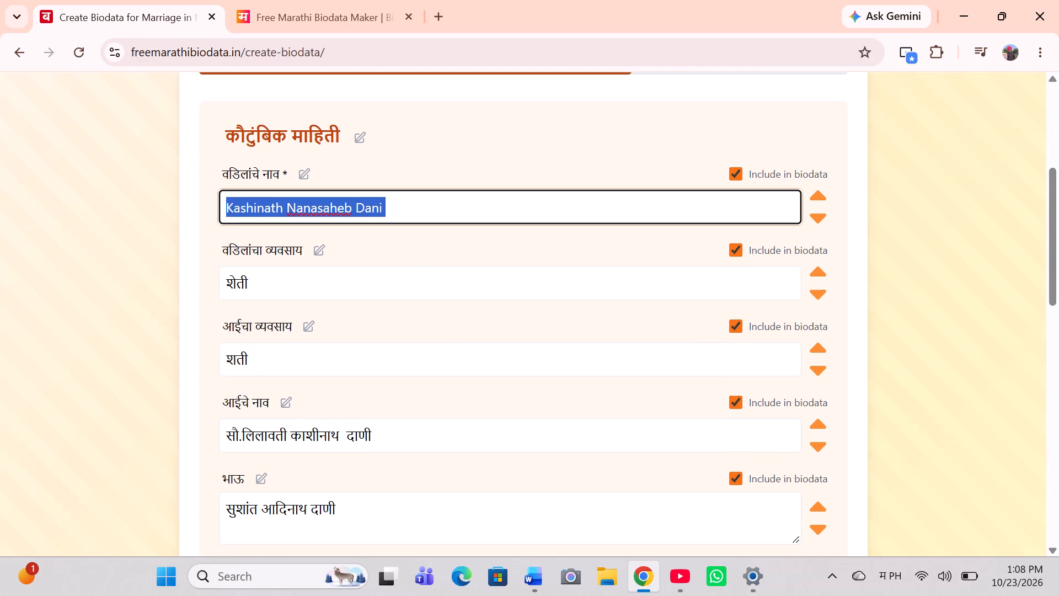
pyautogui.click(427, 216)
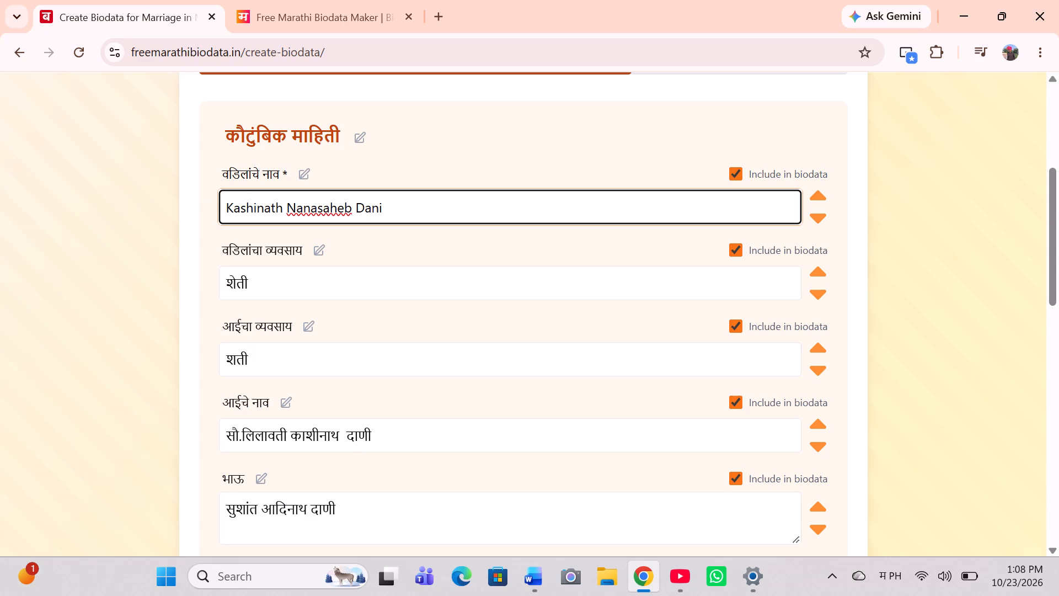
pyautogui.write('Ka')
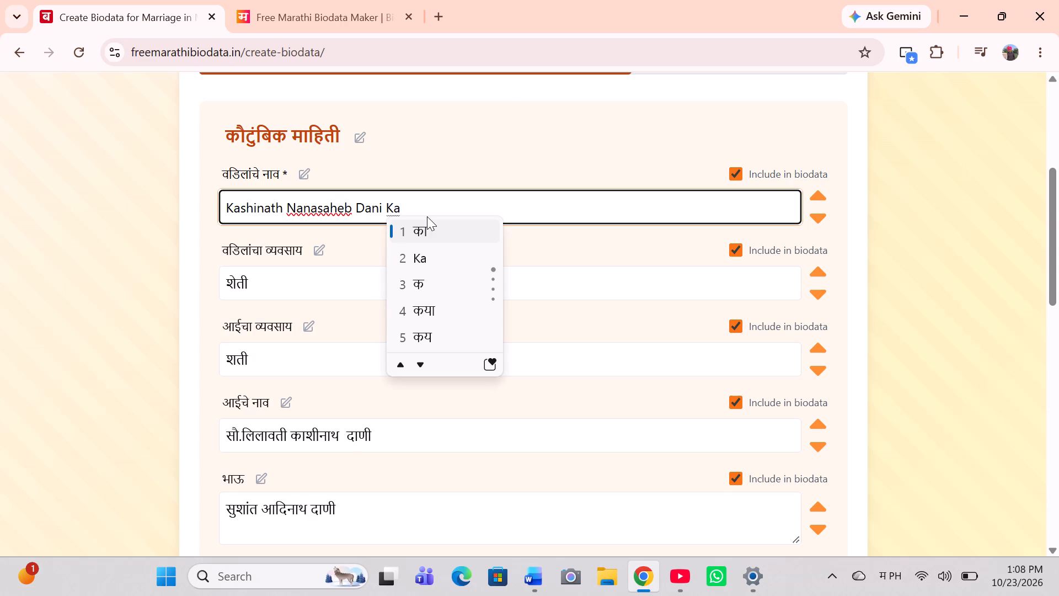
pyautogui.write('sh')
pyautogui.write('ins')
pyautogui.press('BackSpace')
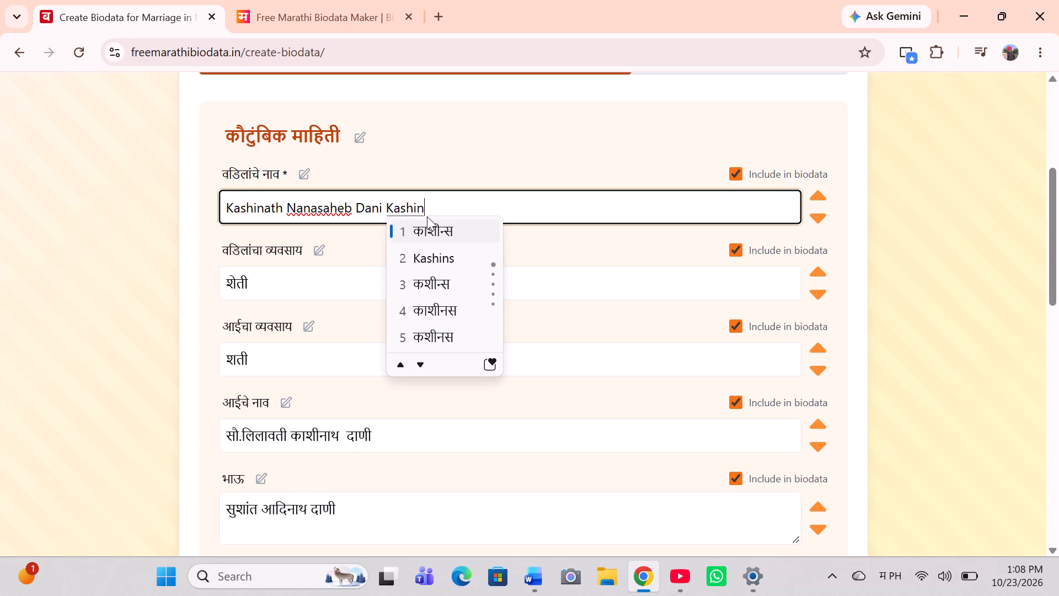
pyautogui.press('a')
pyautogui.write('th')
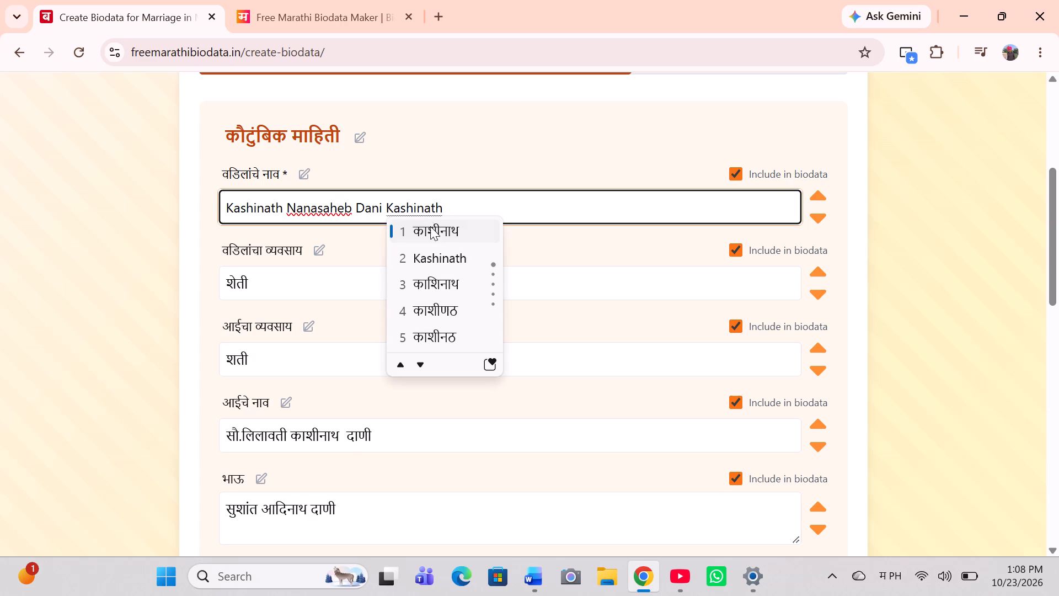
pyautogui.click(434, 232)
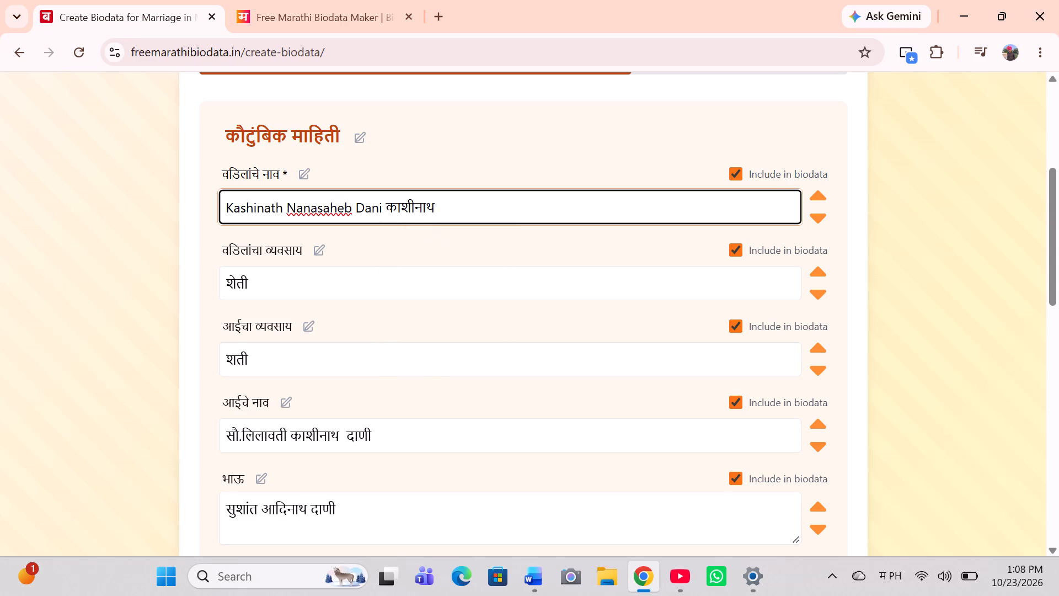
# Delete the English first name from the start of the वडिलांचे नाव field.
pyautogui.click(285, 207)
pyautogui.press('BackSpace')
pyautogui.press('BackSpace')
pyautogui.press('BackSpace')
pyautogui.press('BackSpace')
pyautogui.press('BackSpace')
pyautogui.press('BackSpace')
pyautogui.press('BackSpace')
pyautogui.press('BackSpace')
pyautogui.press('BackSpace')
pyautogui.press('BackSpace')
pyautogui.press('BackSpace')
pyautogui.press('BackSpace')
pyautogui.press('BackSpace')
pyautogui.press('BackSpace')
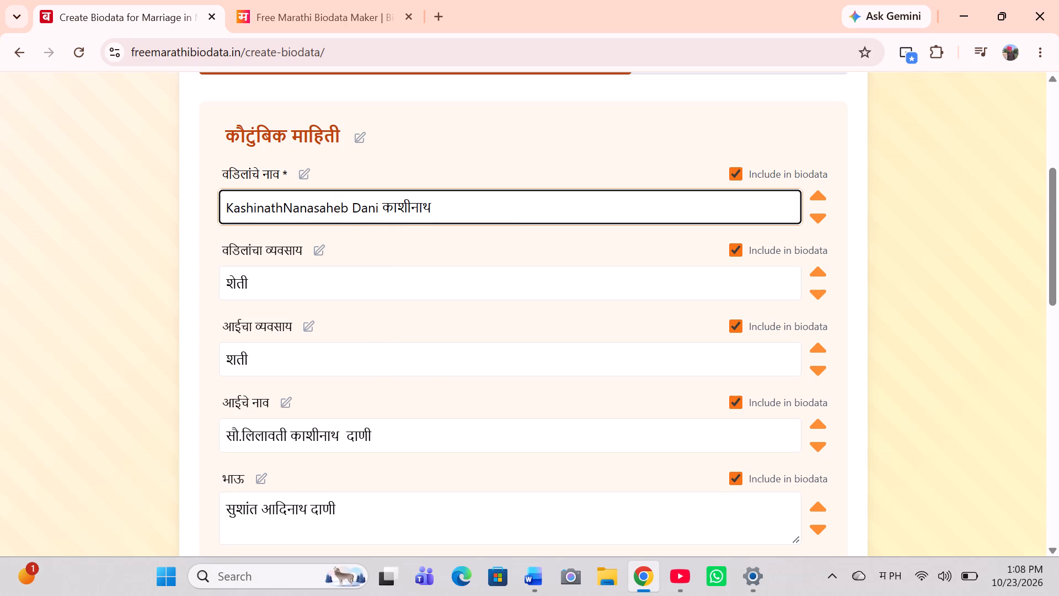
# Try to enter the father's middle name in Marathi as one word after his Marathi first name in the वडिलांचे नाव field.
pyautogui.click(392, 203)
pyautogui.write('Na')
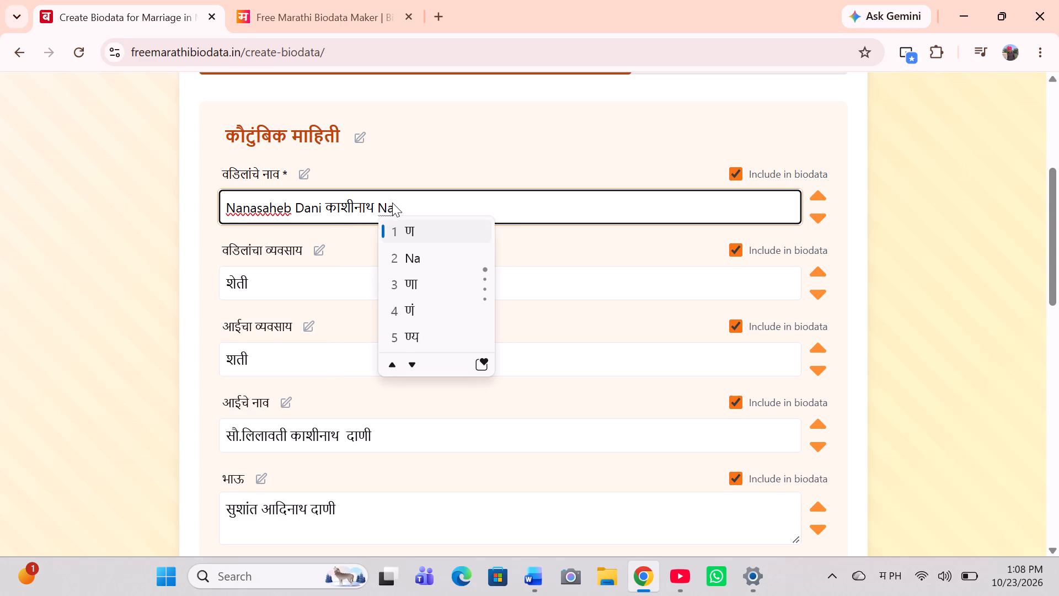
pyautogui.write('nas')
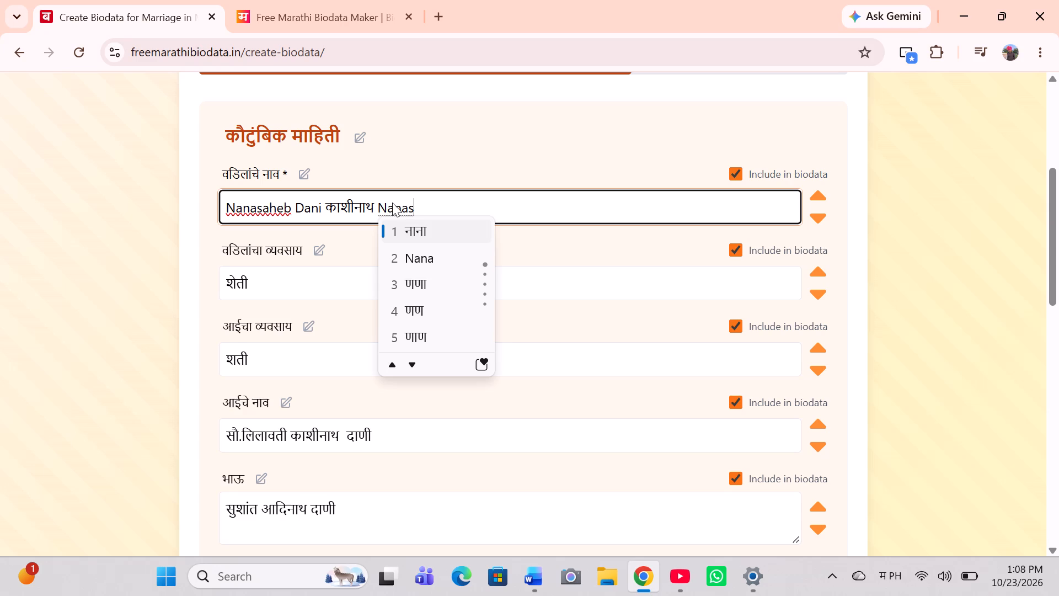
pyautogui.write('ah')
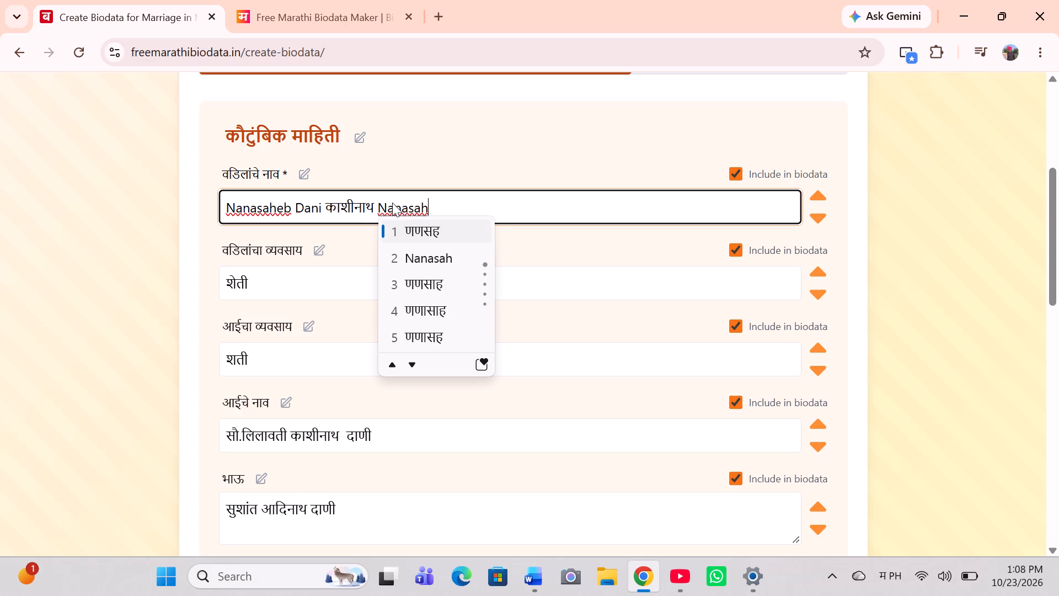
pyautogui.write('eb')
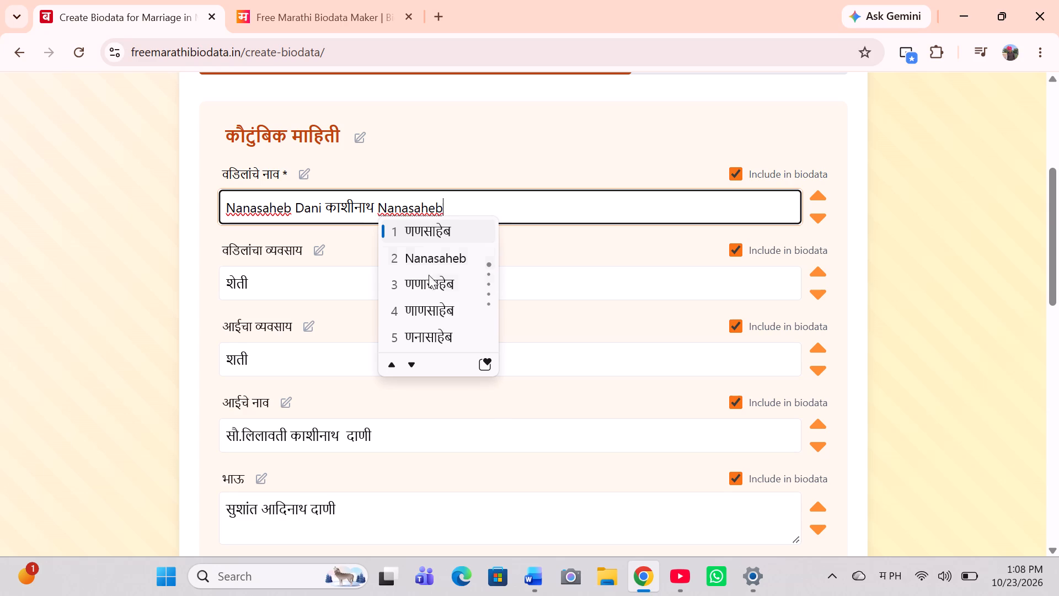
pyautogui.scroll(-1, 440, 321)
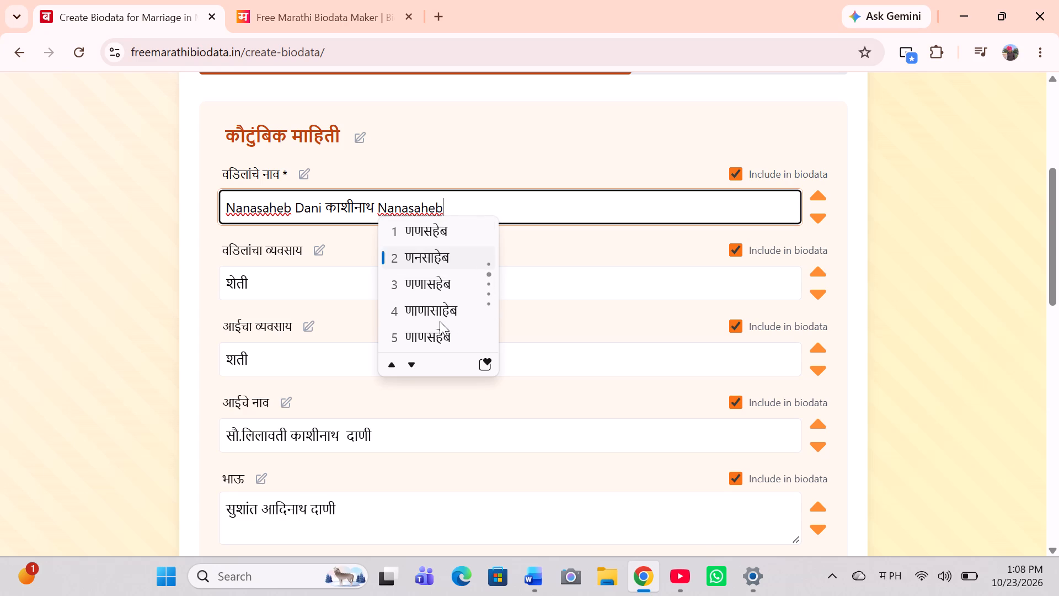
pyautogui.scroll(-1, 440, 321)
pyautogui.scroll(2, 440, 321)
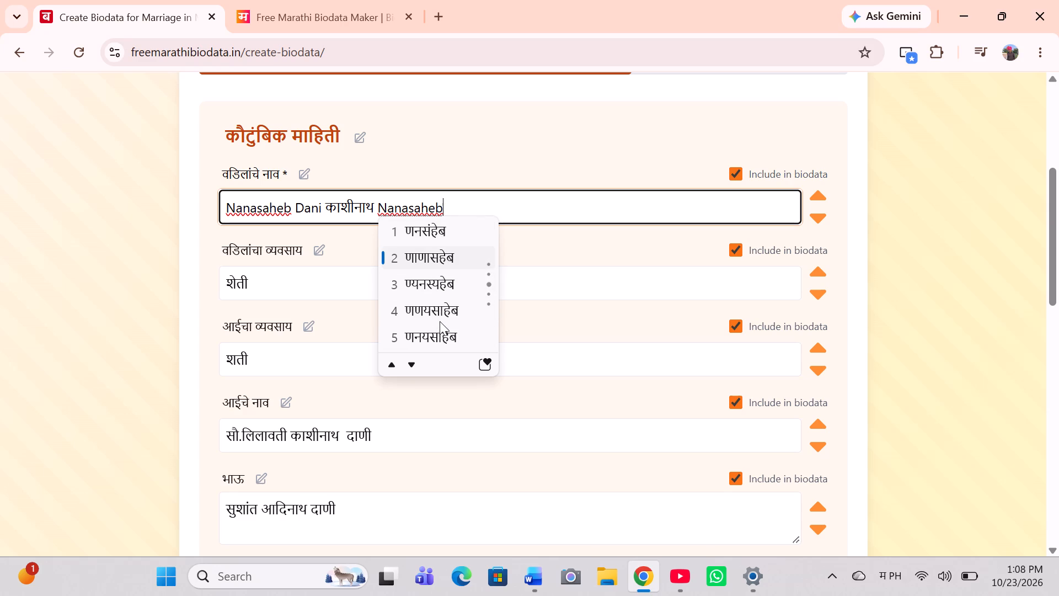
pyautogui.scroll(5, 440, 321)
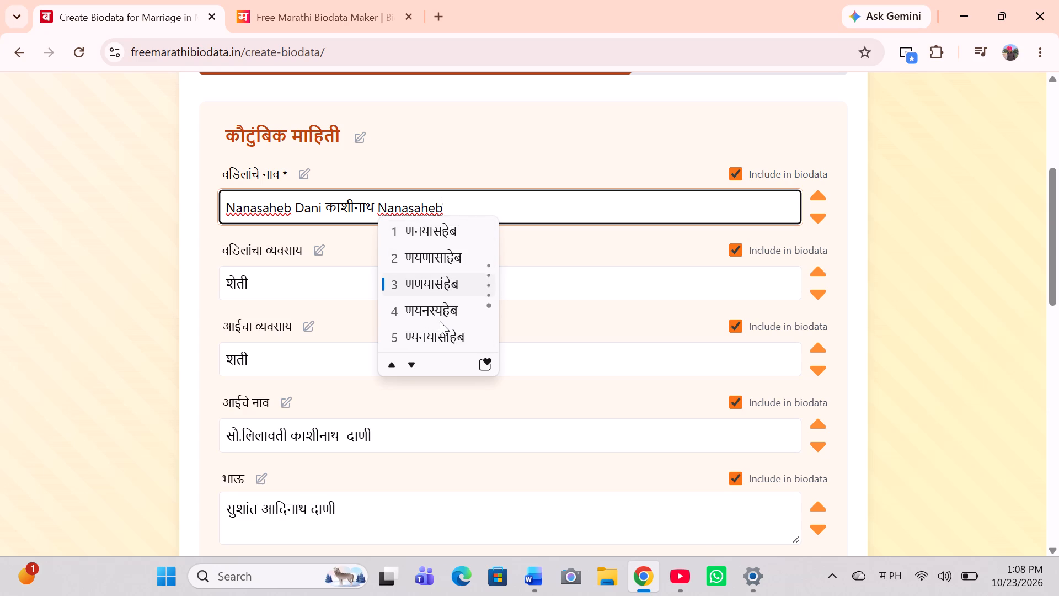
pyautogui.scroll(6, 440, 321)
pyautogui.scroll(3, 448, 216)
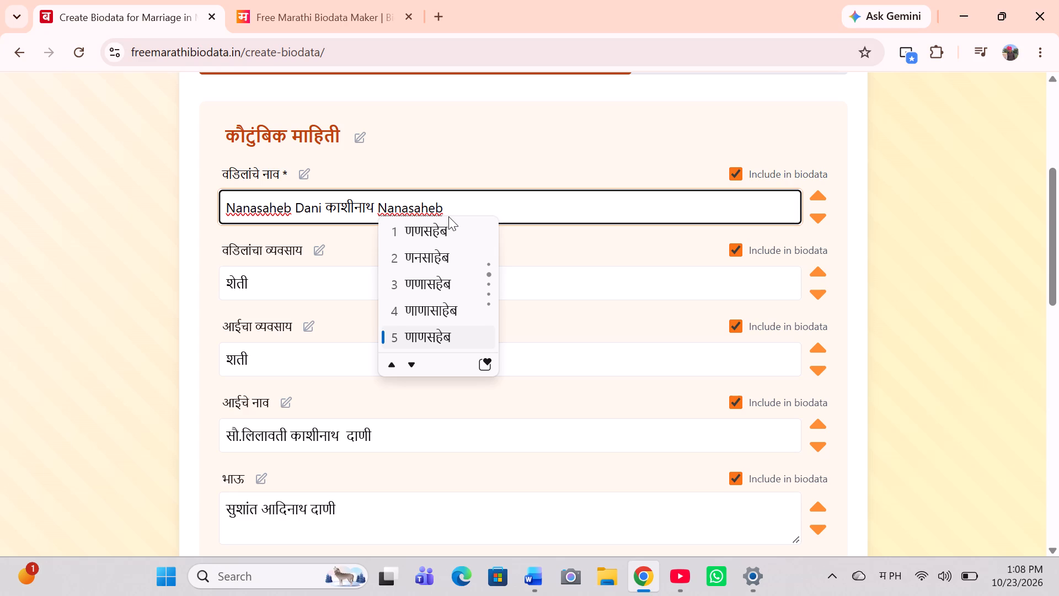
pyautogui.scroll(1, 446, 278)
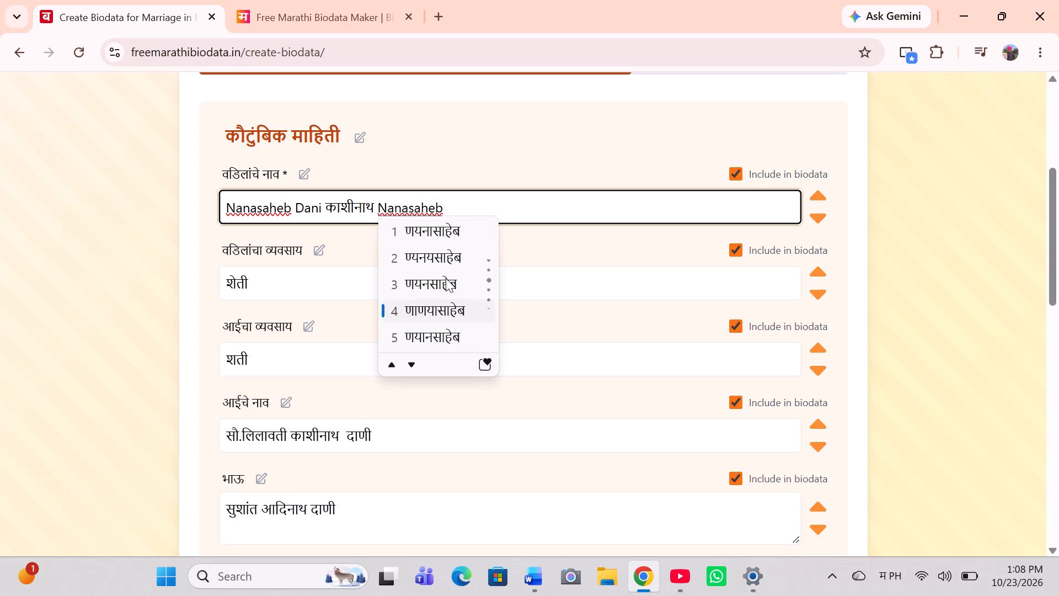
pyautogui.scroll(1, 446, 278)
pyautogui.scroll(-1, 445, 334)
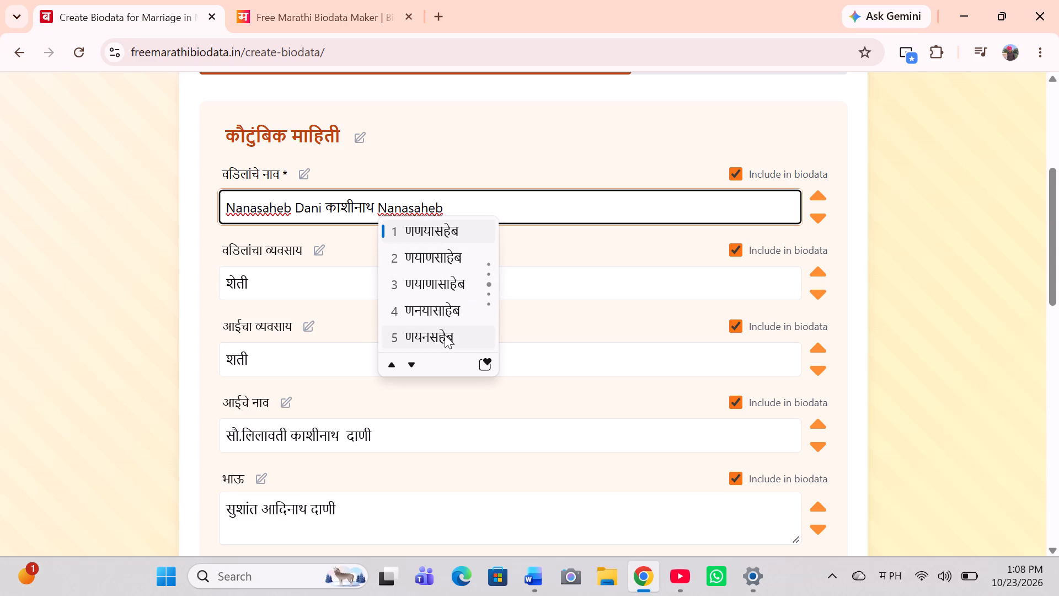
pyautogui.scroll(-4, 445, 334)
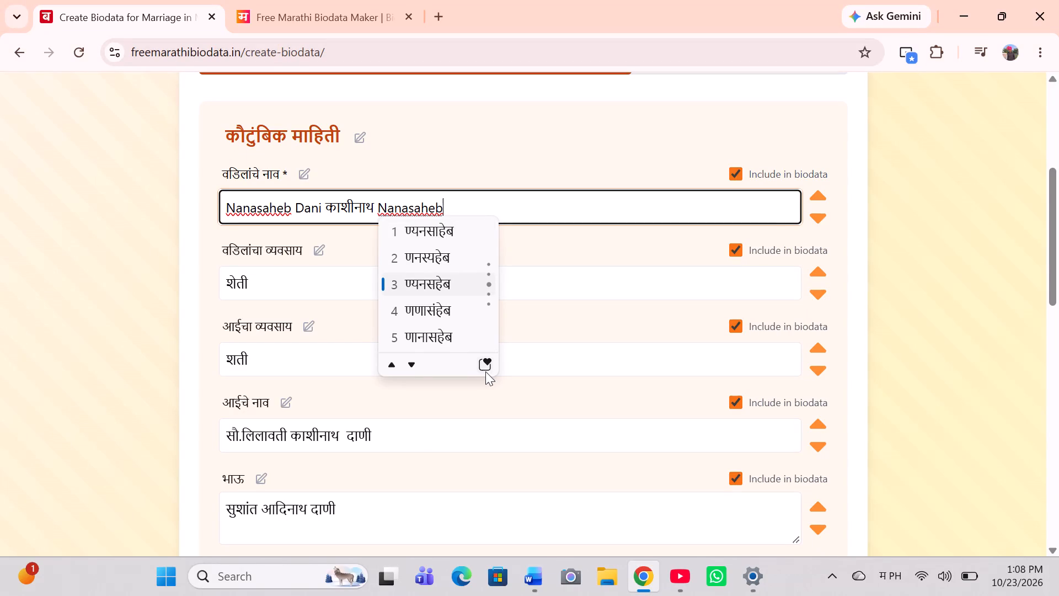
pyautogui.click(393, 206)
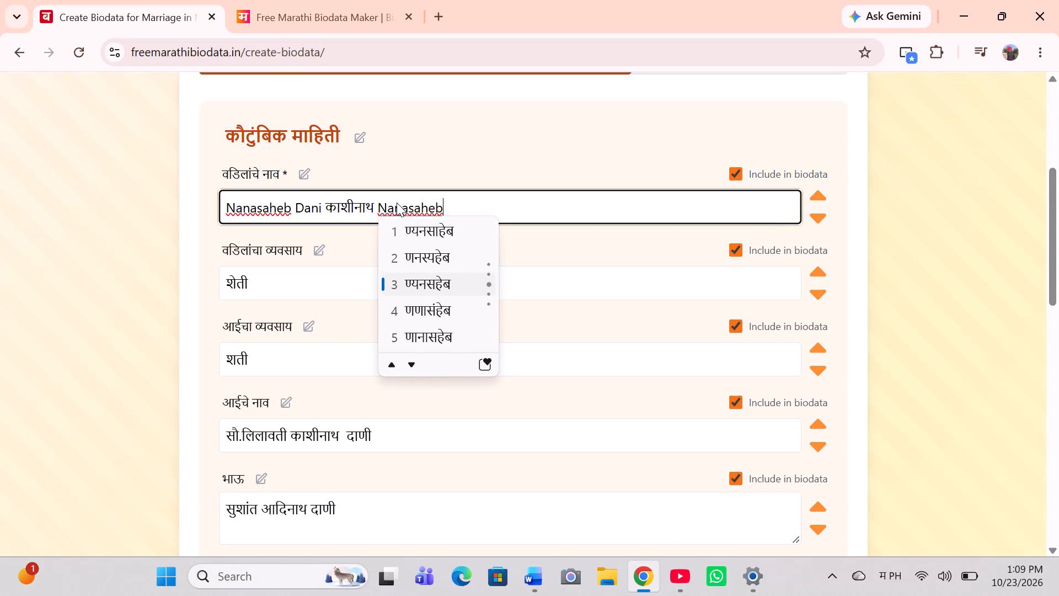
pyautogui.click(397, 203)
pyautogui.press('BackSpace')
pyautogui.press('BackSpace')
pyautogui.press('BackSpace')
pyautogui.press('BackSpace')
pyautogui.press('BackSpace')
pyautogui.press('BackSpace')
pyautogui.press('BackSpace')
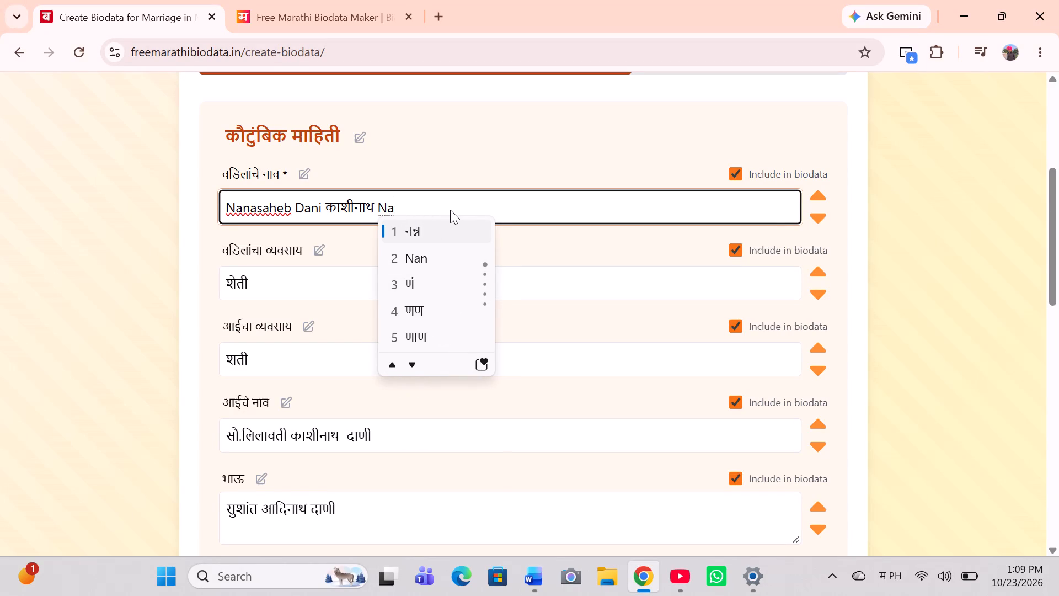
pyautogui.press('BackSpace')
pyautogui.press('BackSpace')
# Enter the syllable ना after the father's Marathi first name, without an extra न or a trailing space.
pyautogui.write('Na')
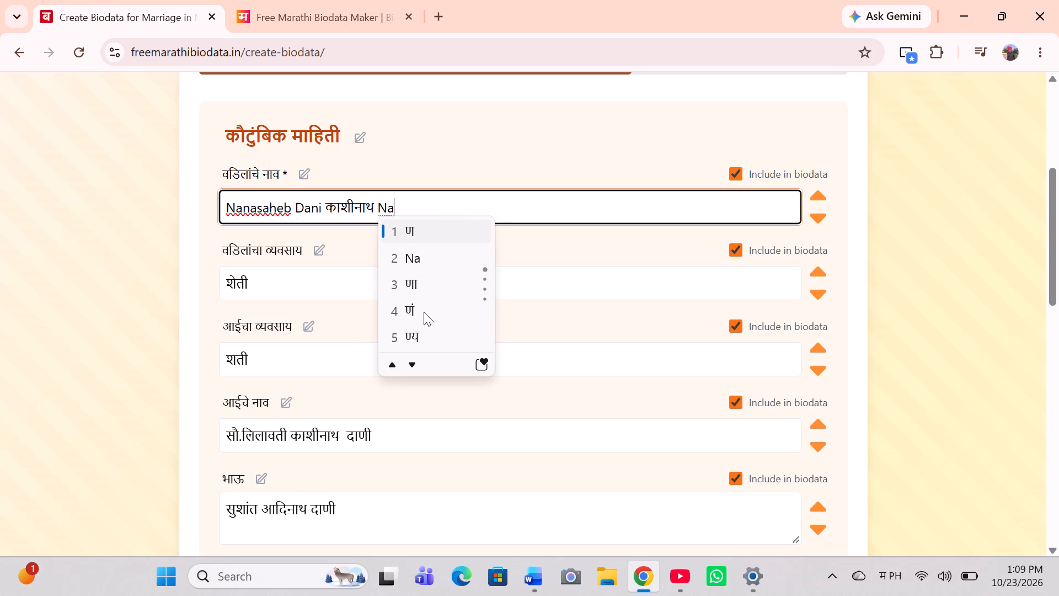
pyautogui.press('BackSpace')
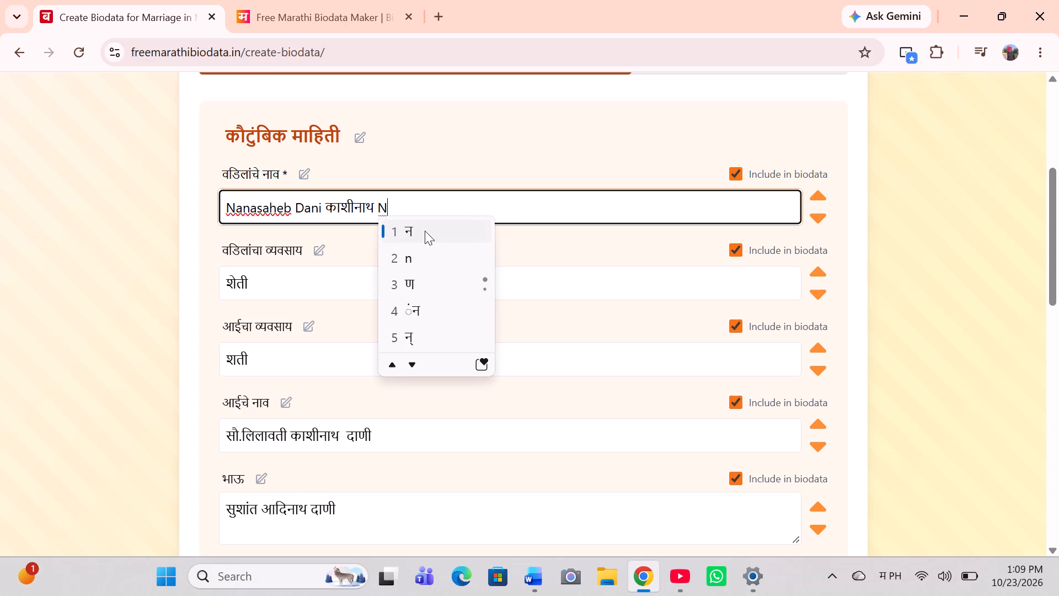
pyautogui.scroll(-2, 425, 270)
pyautogui.click(415, 228)
pyautogui.press('BackSpace')
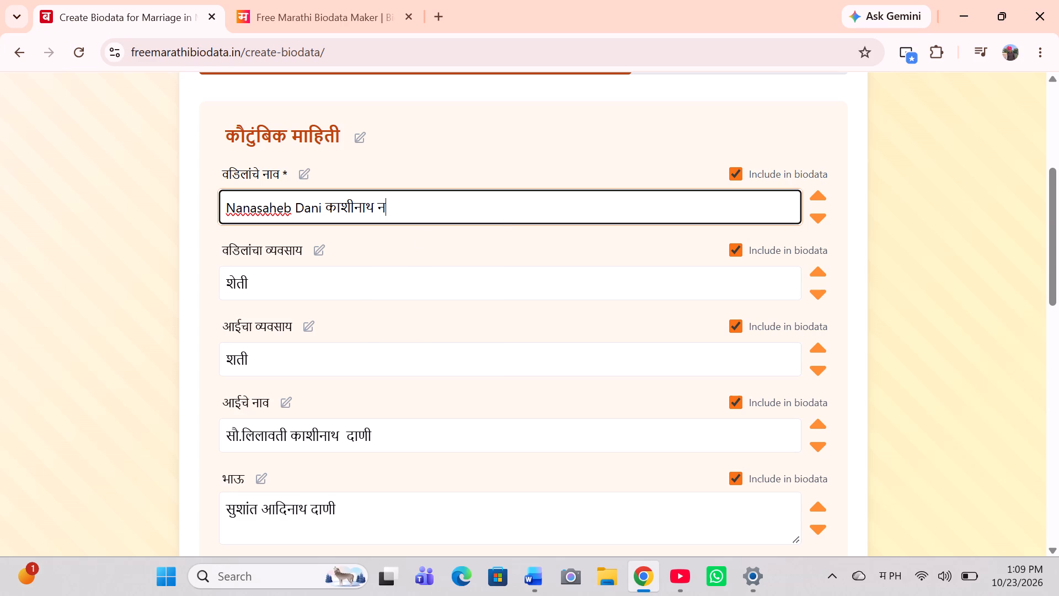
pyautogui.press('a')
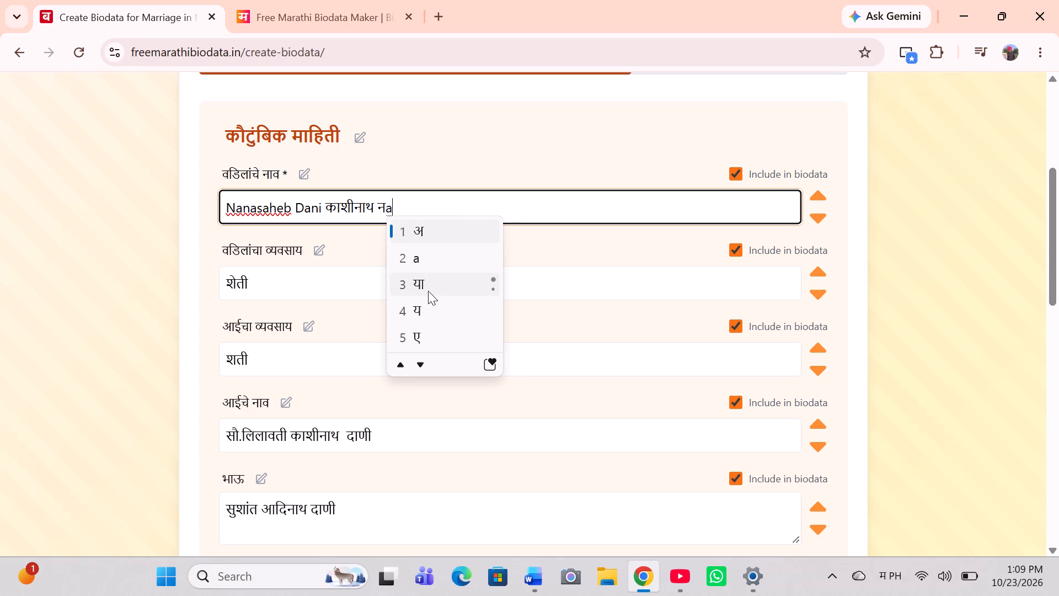
pyautogui.press('BackSpace')
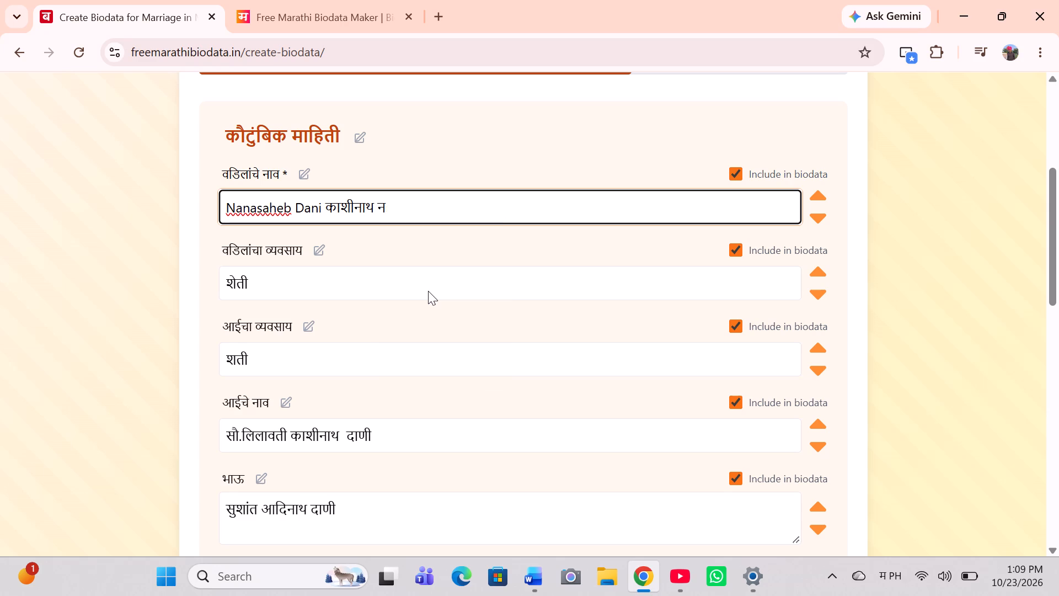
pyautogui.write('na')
pyautogui.click(431, 313)
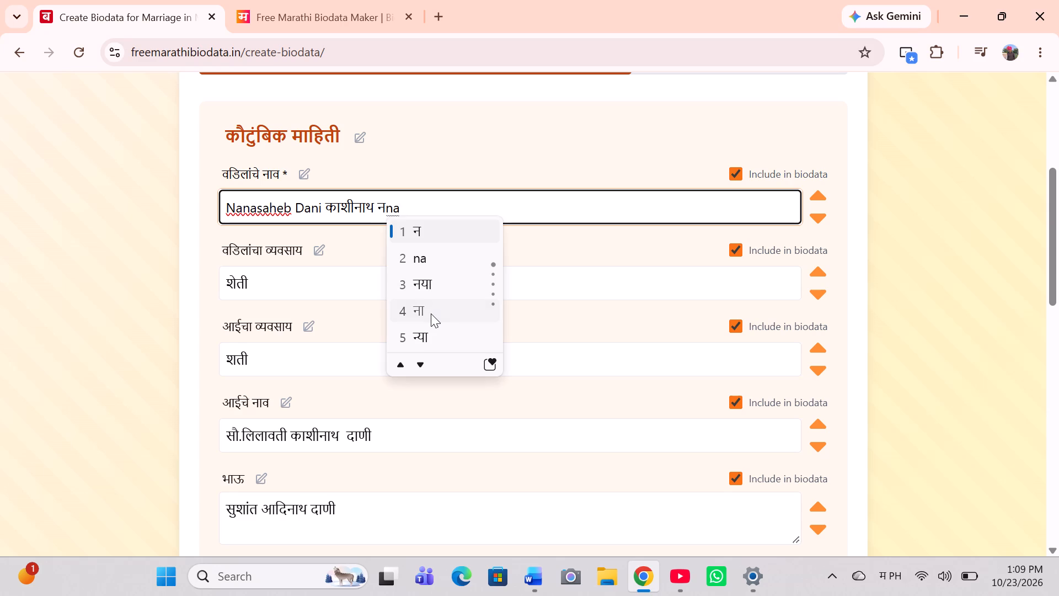
pyautogui.click(385, 205)
pyautogui.press('BackSpace')
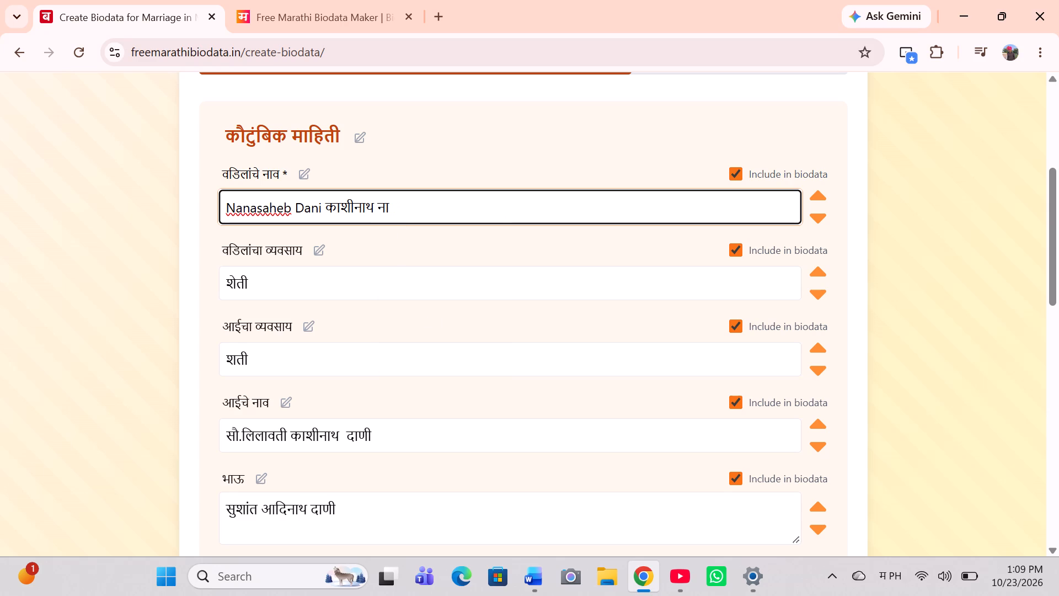
pyautogui.click(410, 209)
pyautogui.press('BackSpace')
# Complete the father's middle name in Marathi by adding the rest of the word directly after ना.
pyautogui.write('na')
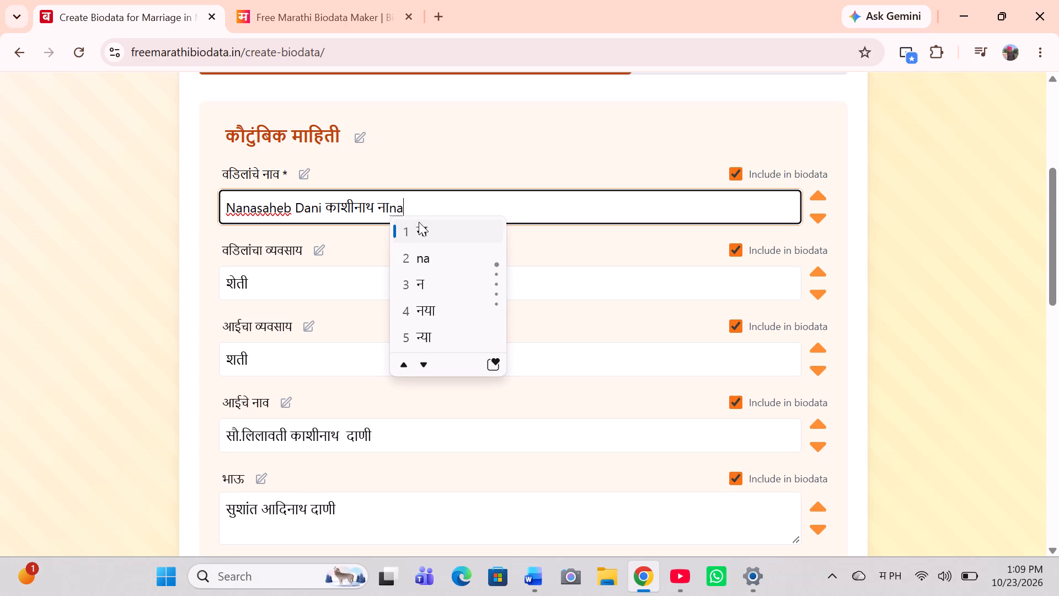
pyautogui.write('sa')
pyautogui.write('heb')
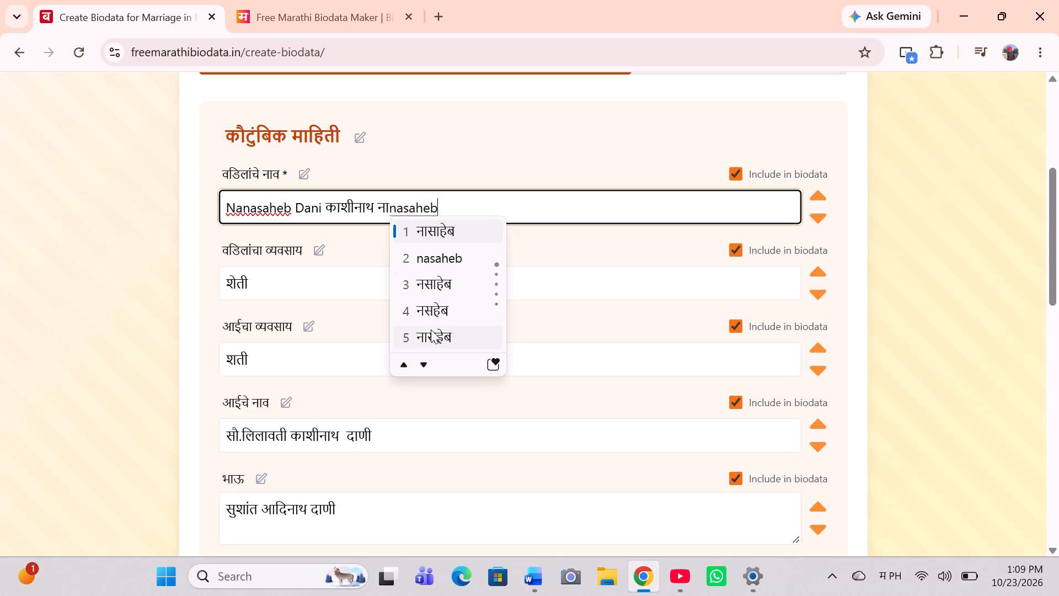
pyautogui.click(431, 338)
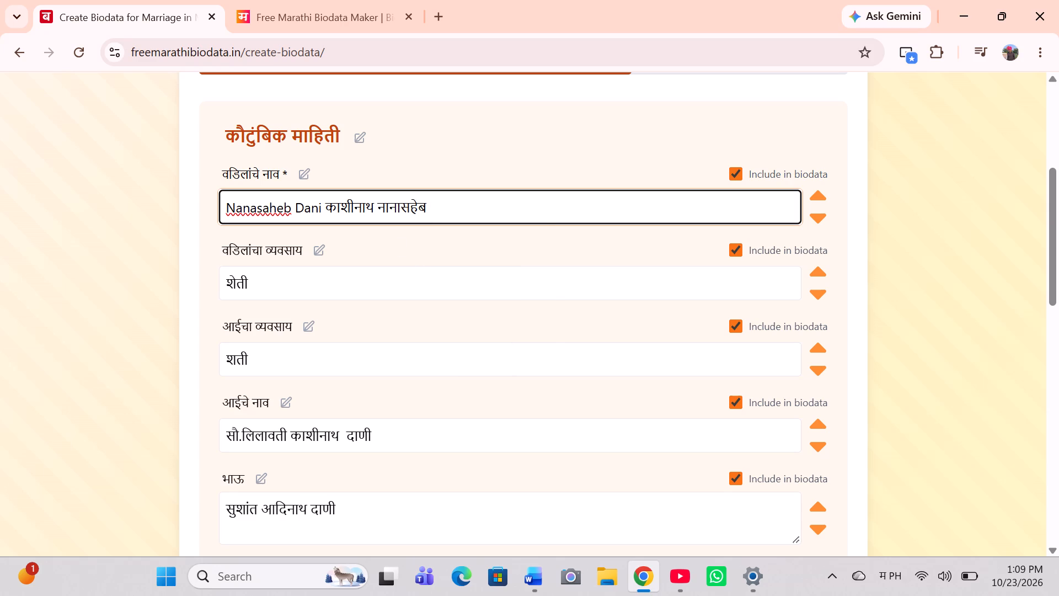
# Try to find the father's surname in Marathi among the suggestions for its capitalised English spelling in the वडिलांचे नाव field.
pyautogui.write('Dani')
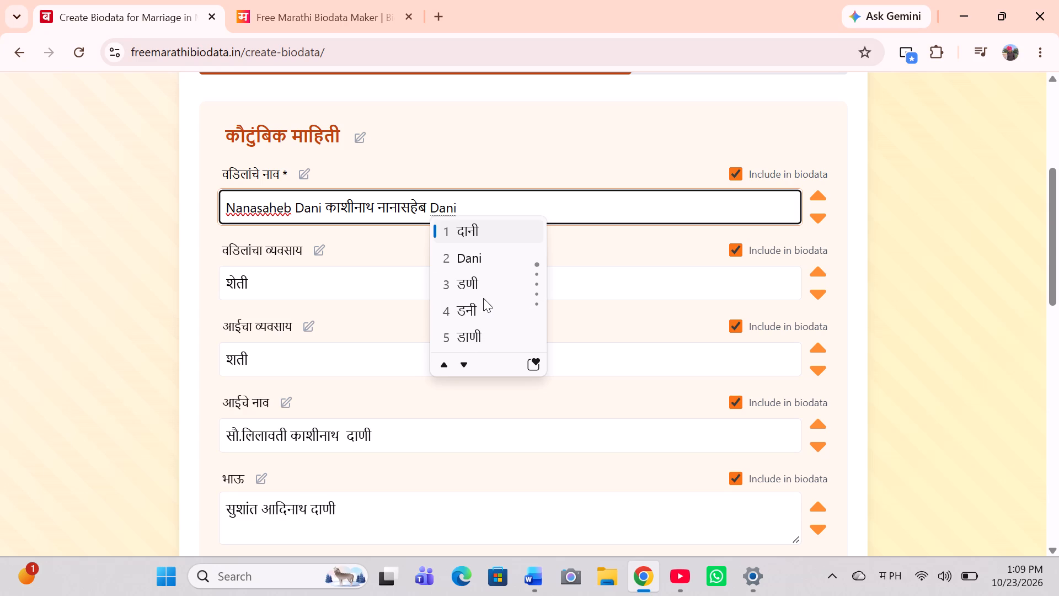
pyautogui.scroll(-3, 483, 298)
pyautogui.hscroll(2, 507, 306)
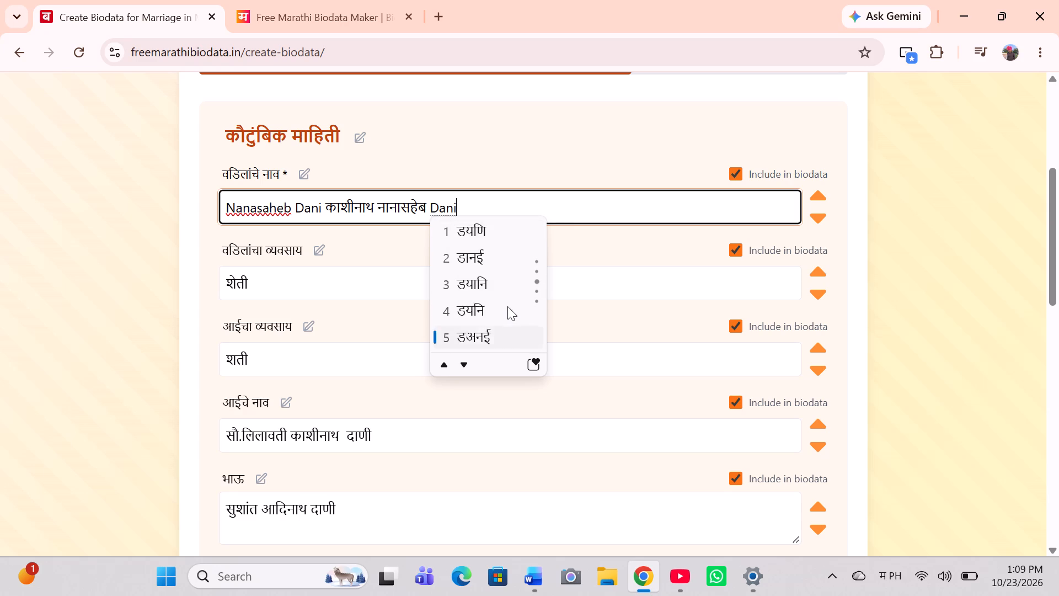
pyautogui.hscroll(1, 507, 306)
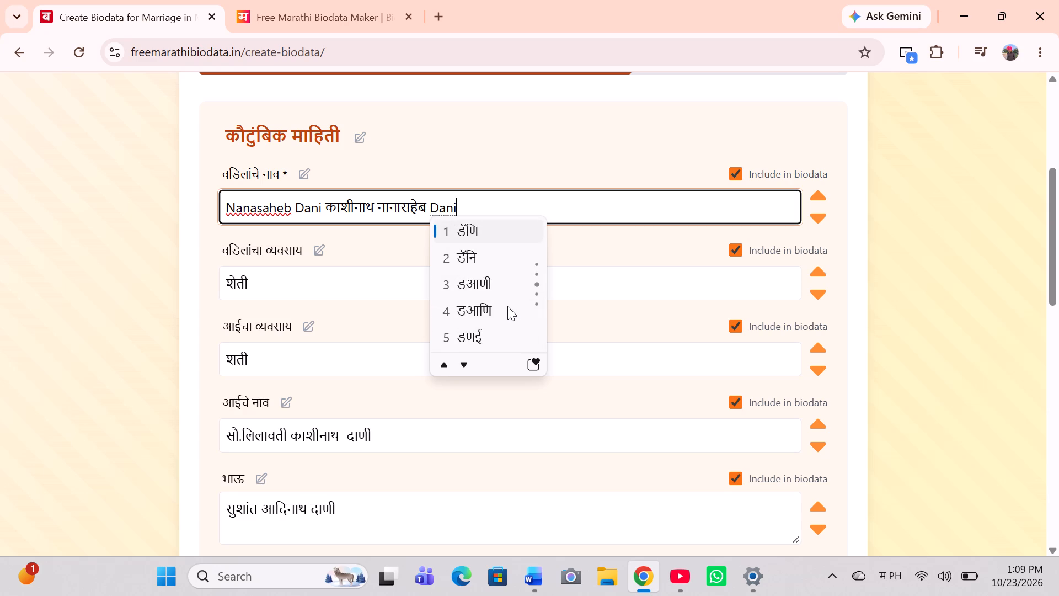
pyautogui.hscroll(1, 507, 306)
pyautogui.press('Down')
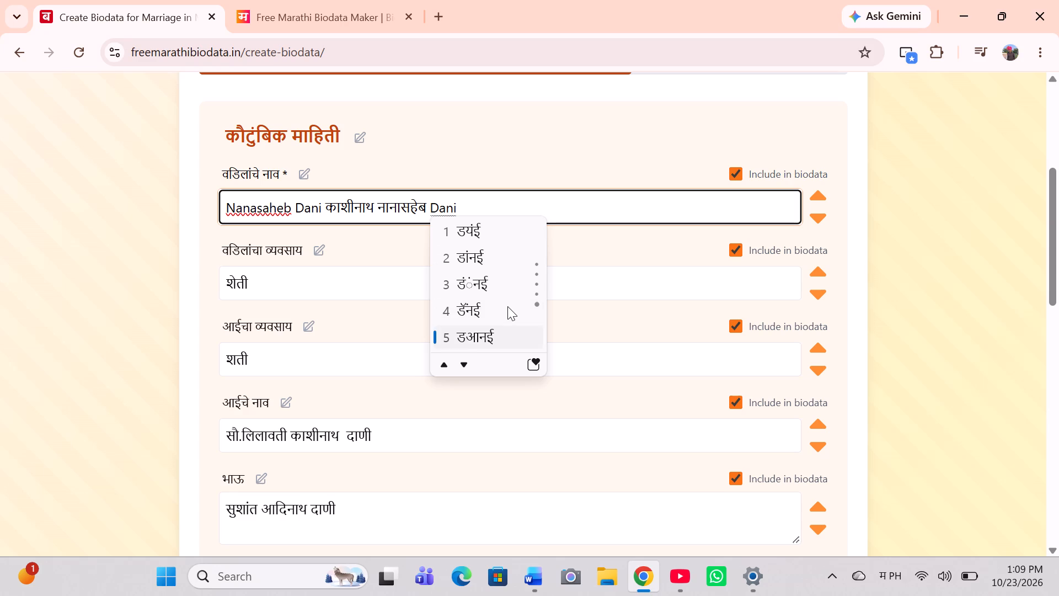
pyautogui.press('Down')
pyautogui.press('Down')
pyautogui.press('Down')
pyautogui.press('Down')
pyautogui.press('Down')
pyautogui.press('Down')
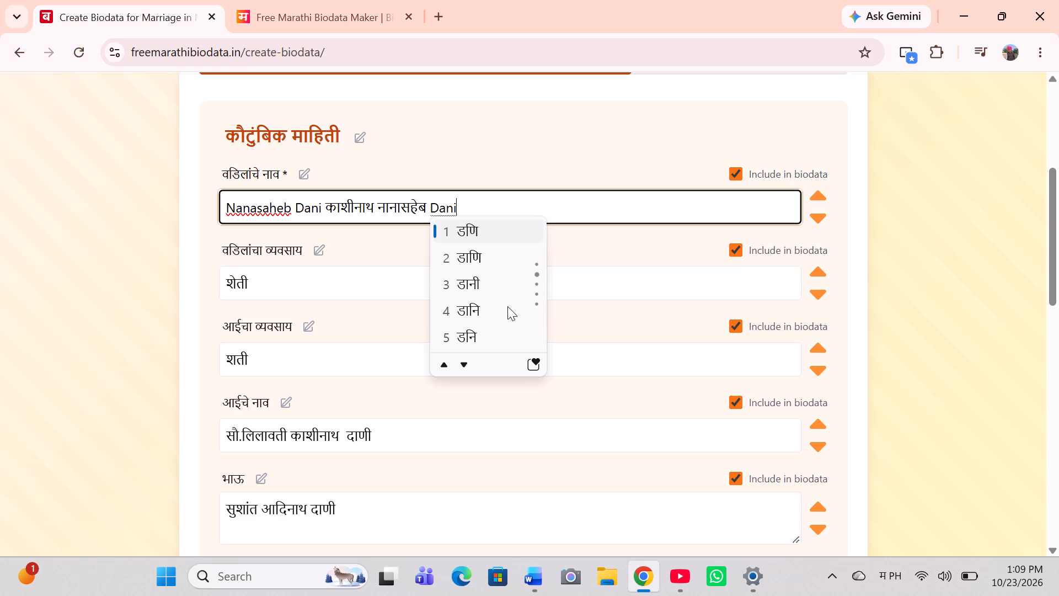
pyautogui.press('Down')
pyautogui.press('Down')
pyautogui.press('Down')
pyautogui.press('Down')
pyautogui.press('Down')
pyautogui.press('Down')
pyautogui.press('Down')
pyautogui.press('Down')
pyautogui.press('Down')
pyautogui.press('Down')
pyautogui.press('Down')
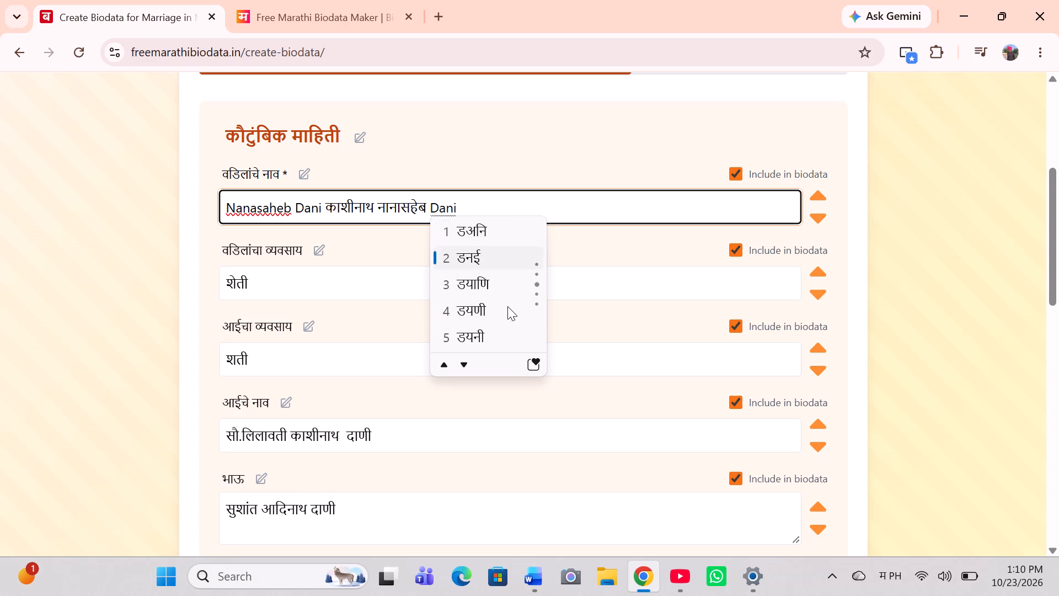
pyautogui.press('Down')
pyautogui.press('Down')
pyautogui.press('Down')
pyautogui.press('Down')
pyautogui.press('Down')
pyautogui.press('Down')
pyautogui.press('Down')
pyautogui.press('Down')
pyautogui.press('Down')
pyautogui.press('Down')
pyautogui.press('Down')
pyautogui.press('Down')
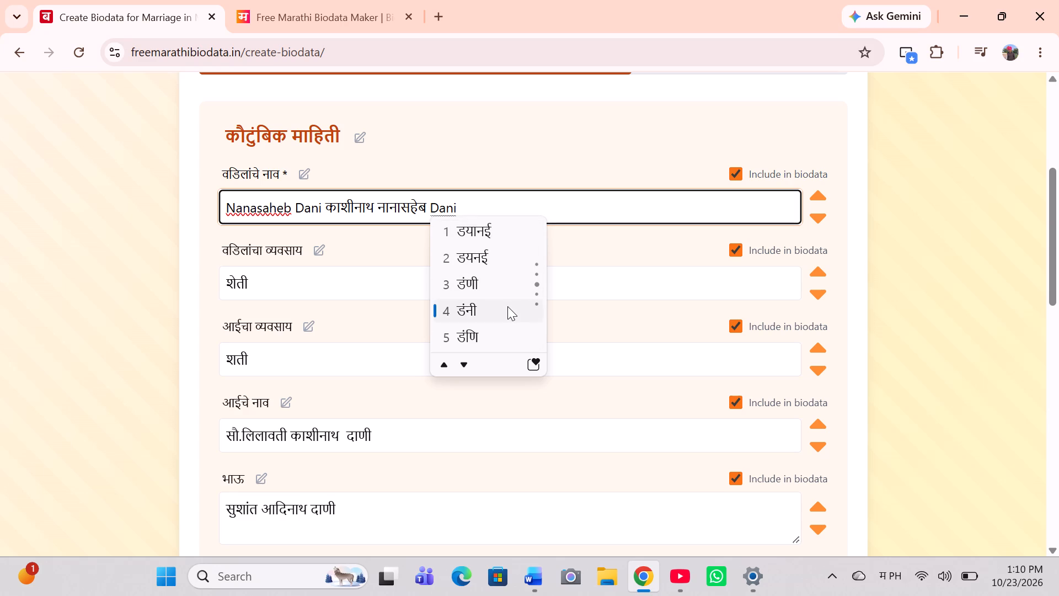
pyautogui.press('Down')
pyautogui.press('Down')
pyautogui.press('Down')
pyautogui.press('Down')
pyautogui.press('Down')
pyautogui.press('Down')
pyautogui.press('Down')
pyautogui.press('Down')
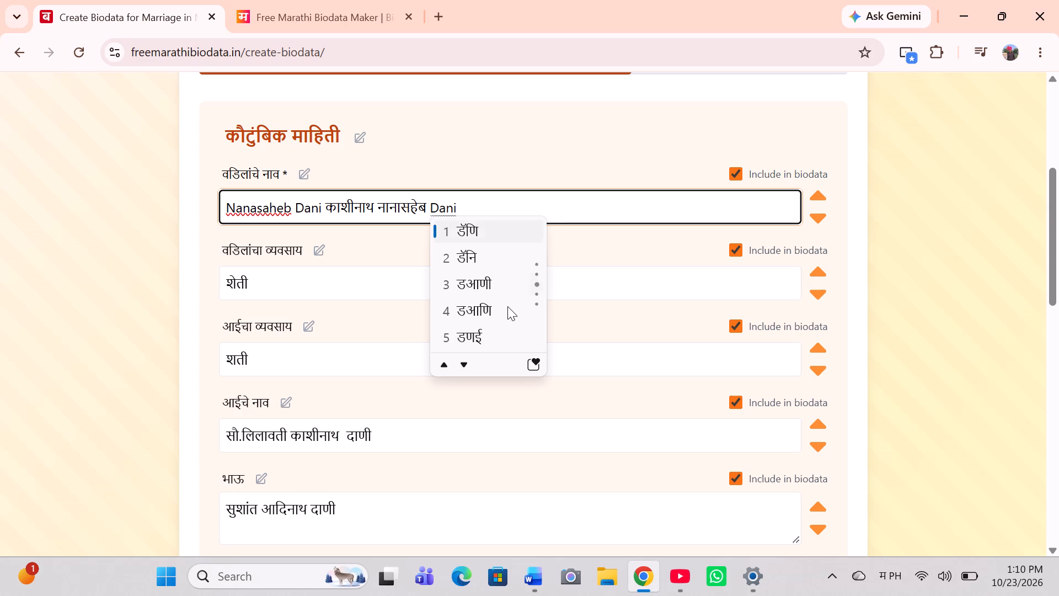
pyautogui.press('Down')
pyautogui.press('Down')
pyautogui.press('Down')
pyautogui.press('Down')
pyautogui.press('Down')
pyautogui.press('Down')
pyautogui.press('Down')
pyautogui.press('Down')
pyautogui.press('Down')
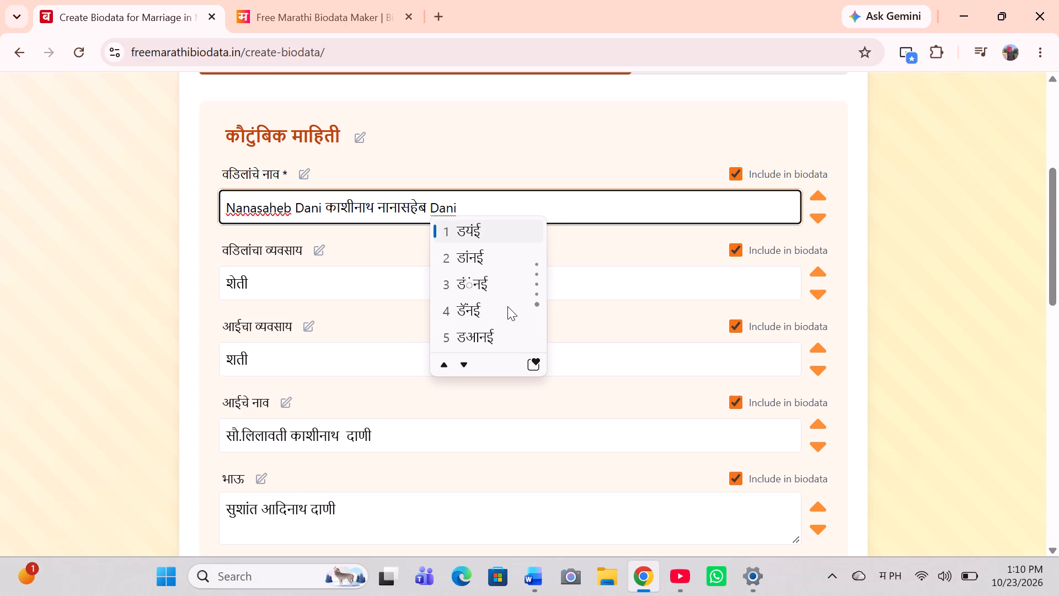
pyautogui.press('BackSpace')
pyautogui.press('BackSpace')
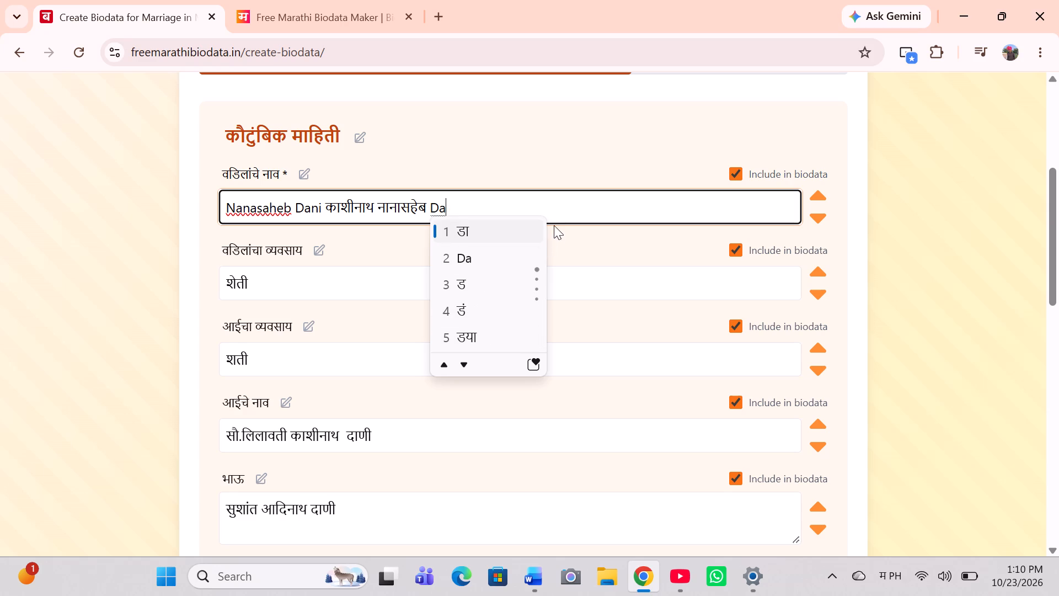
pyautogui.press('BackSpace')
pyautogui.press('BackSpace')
# Add the father's surname in Marathi at the end of the वडिलांचे नाव field, using its all-lowercase phonetic spelling.
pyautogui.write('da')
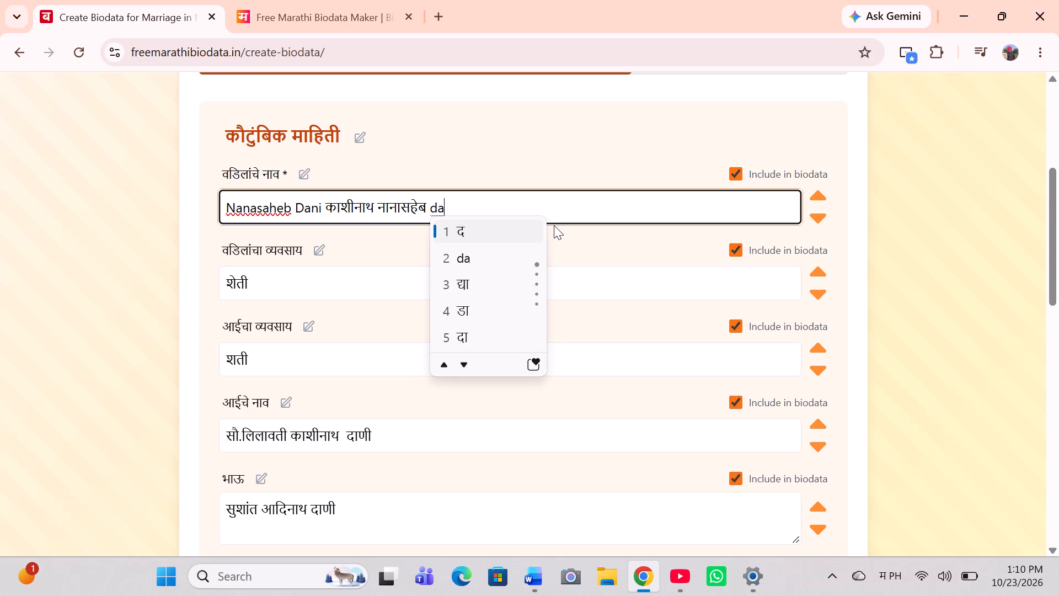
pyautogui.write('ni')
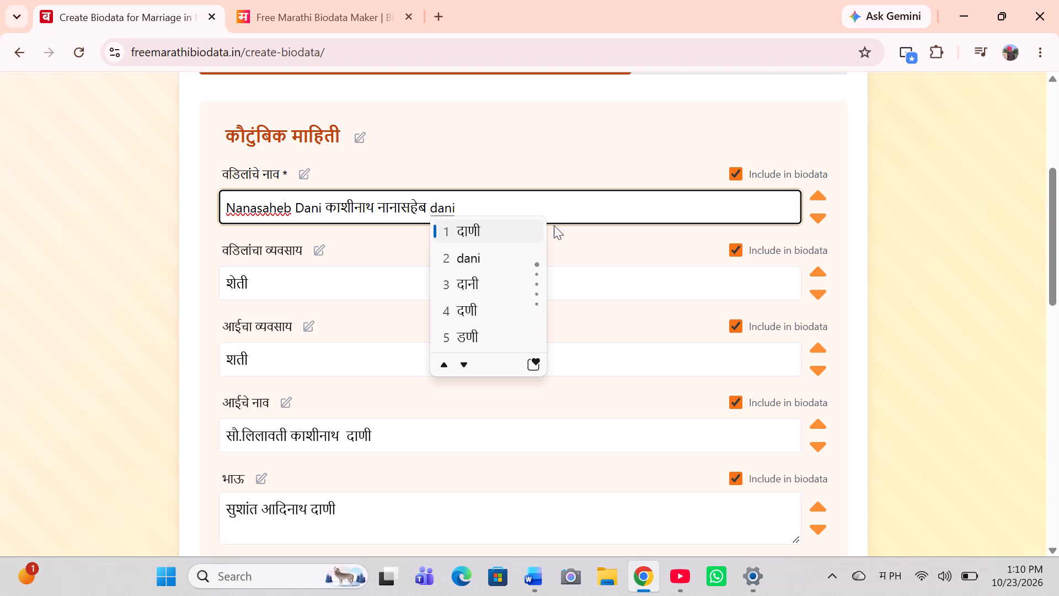
pyautogui.click(515, 234)
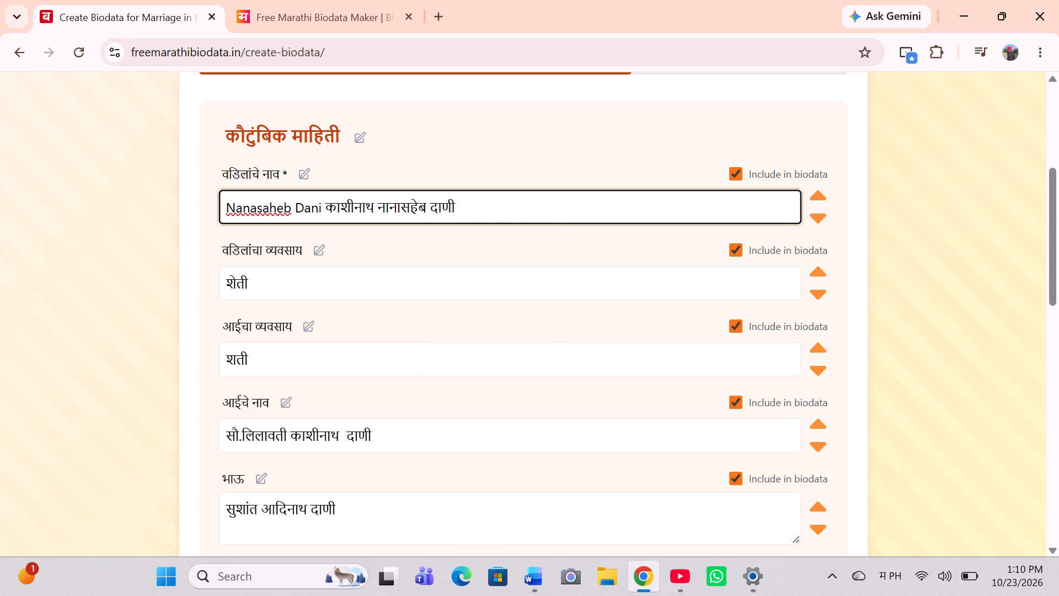
# Delete the remaining English names in front of the Marathi name in the वडिलांचे नाव field.
pyautogui.click(323, 209)
pyautogui.press('BackSpace')
pyautogui.press('BackSpace')
pyautogui.press('BackSpace')
pyautogui.press('BackSpace')
pyautogui.press('BackSpace')
pyautogui.press('BackSpace')
pyautogui.press('BackSpace')
pyautogui.press('BackSpace')
pyautogui.press('BackSpace')
pyautogui.press('BackSpace')
pyautogui.press('BackSpace')
pyautogui.press('BackSpace')
pyautogui.press('BackSpace')
pyautogui.press('BackSpace')
pyautogui.press('BackSpace')
pyautogui.press('BackSpace')
pyautogui.press('BackSpace')
pyautogui.press('BackSpace')
pyautogui.press('BackSpace')
pyautogui.press('BackSpace')
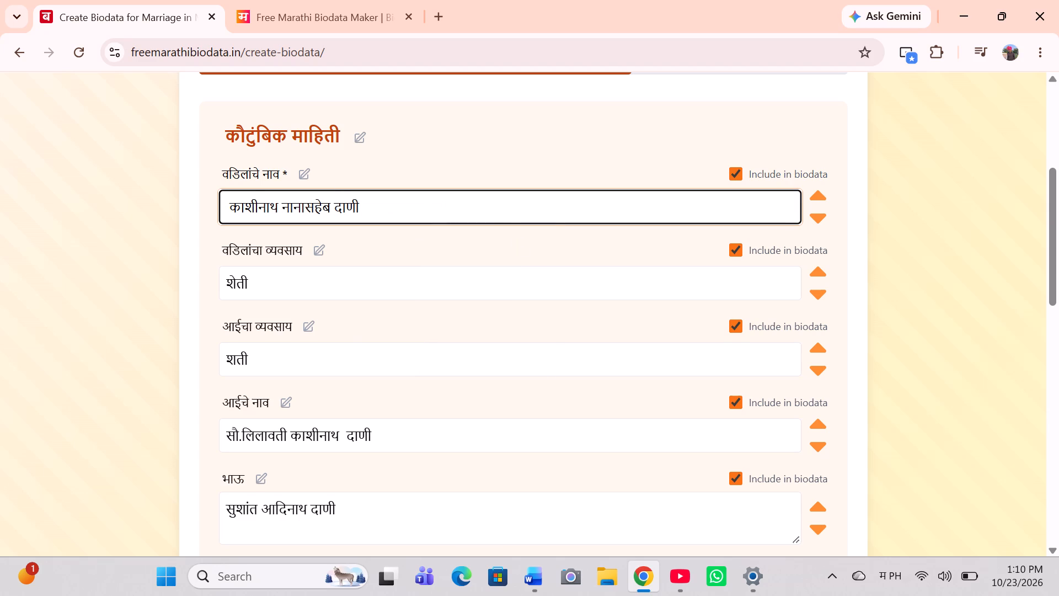
# Enter the sister's first name, middle name and surname in Marathi in the बहिणी field.
pyautogui.scroll(-3, 340, 360)
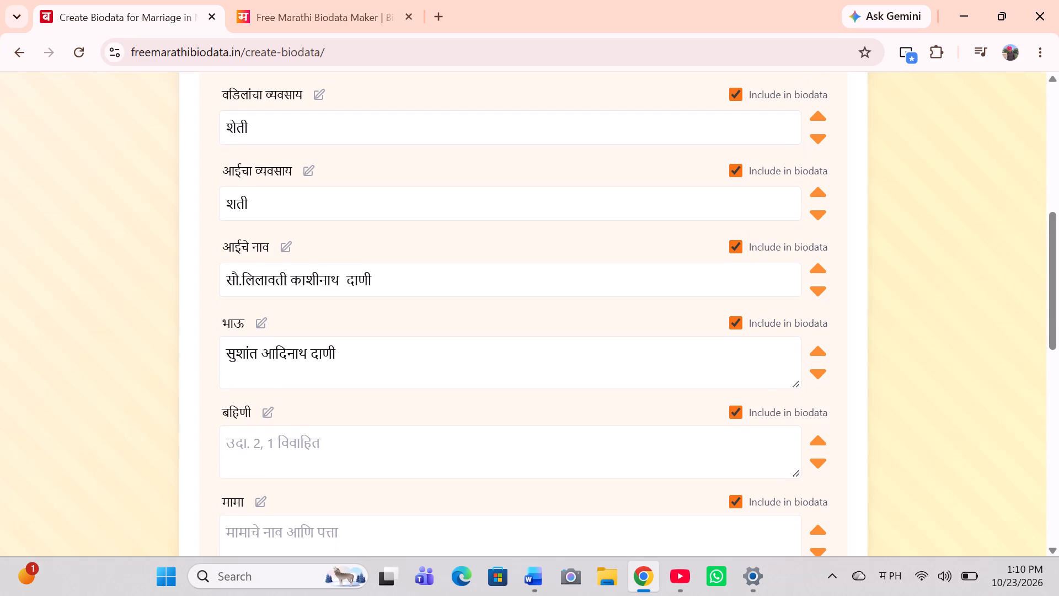
pyautogui.scroll(-1, 340, 360)
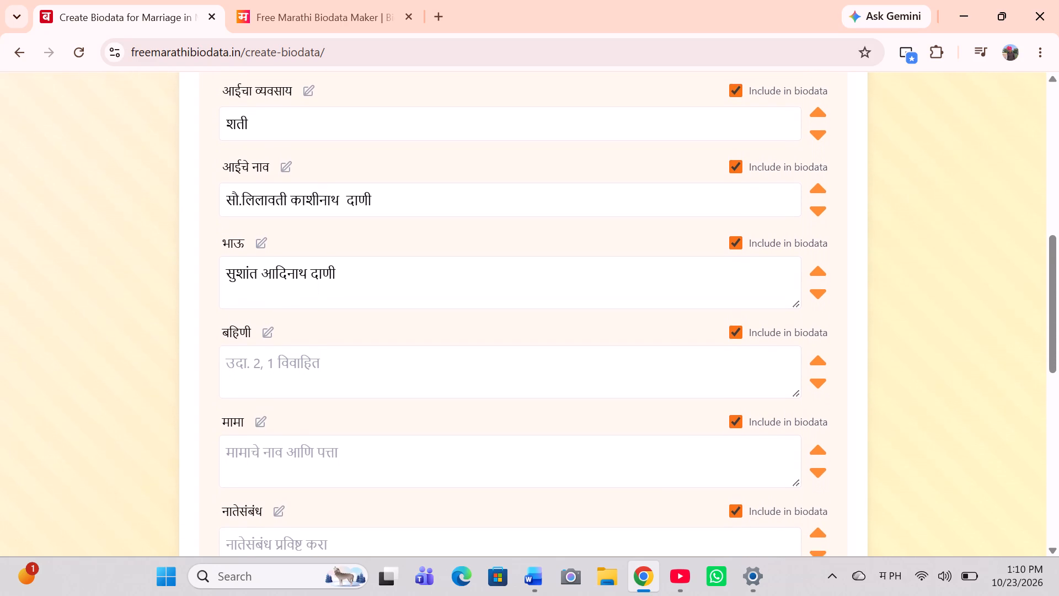
pyautogui.scroll(-1, 340, 360)
pyautogui.click(340, 360)
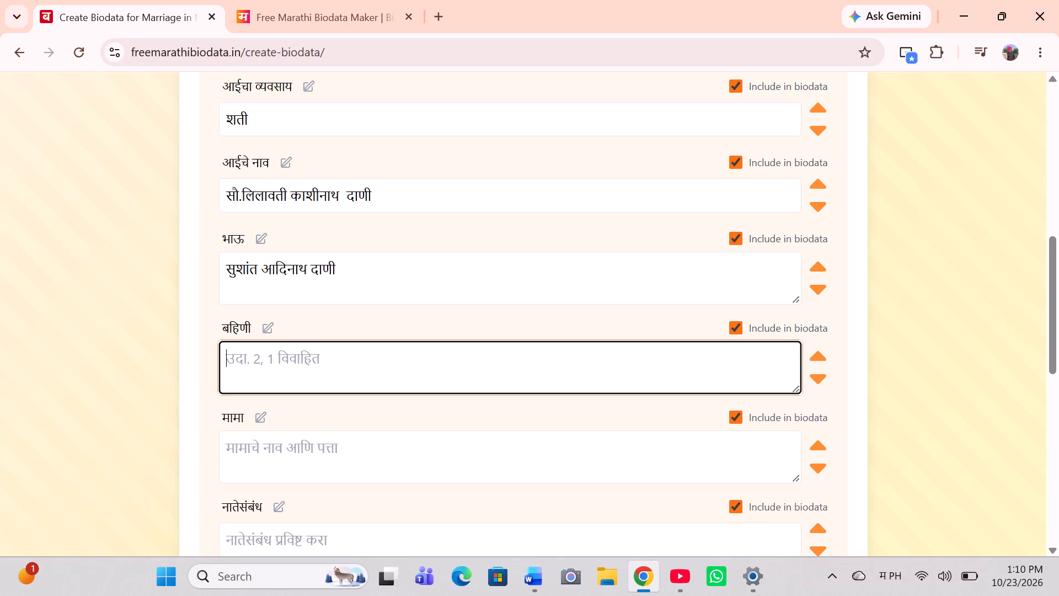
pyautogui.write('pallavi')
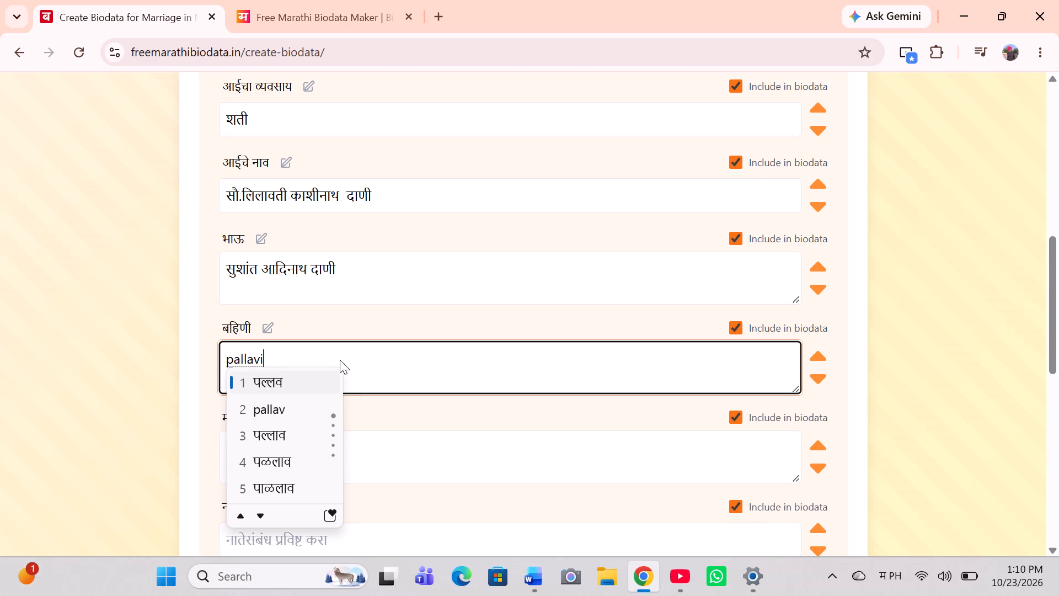
pyautogui.click(296, 385)
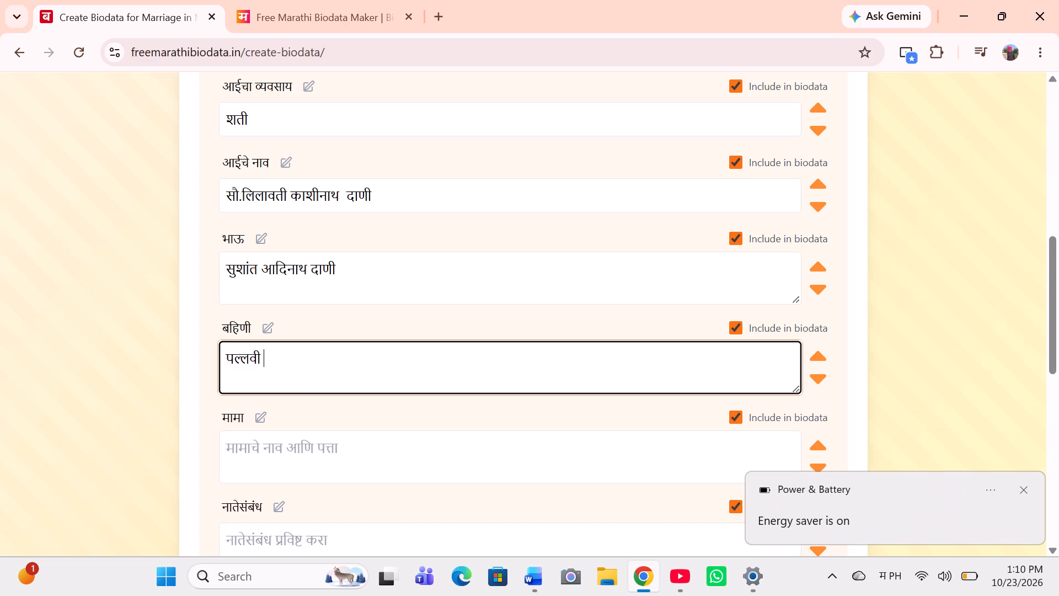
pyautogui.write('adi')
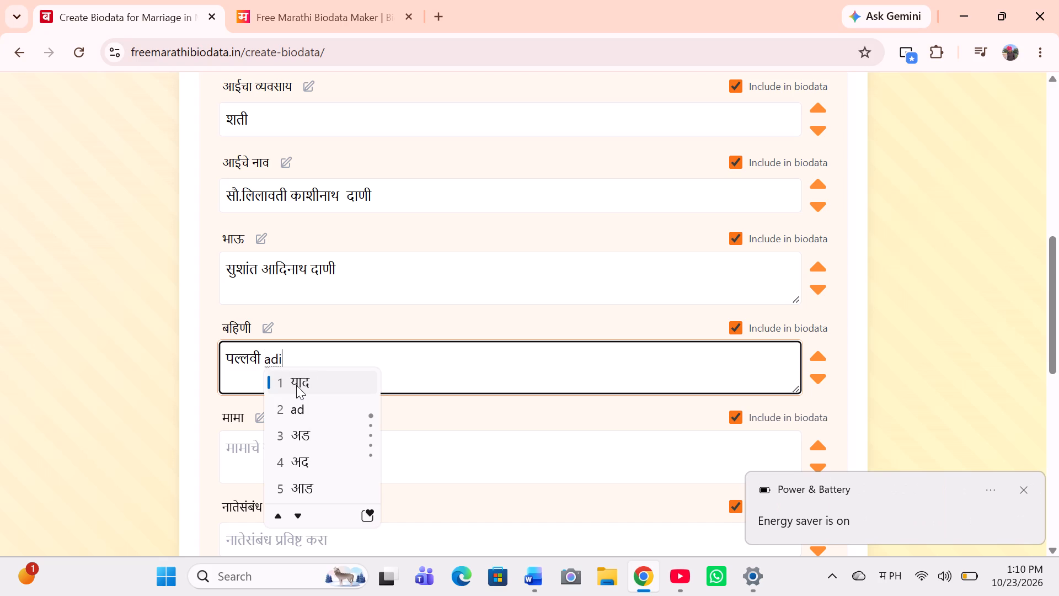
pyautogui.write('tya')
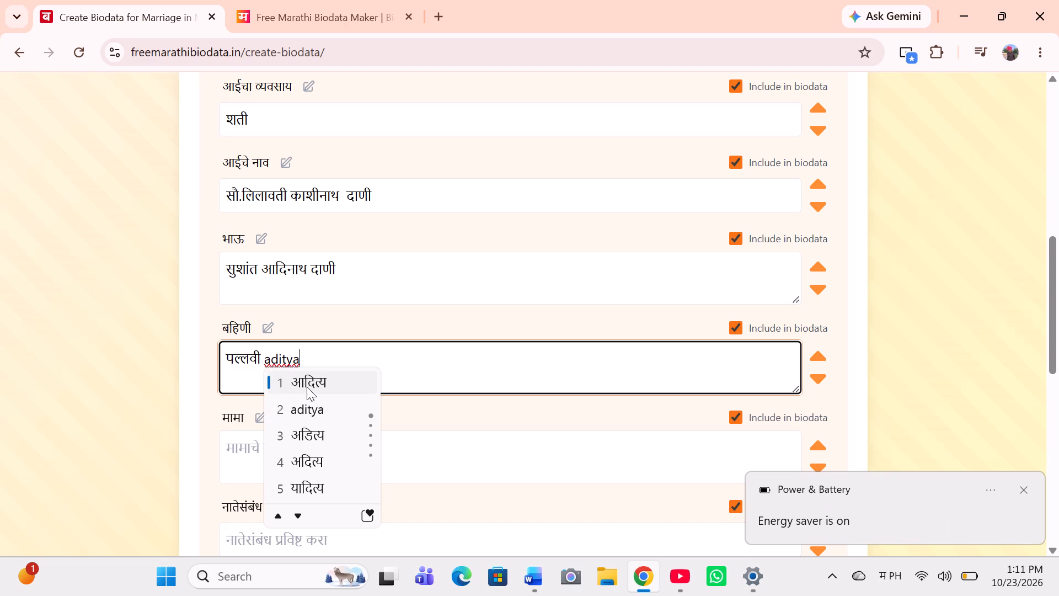
pyautogui.click(307, 387)
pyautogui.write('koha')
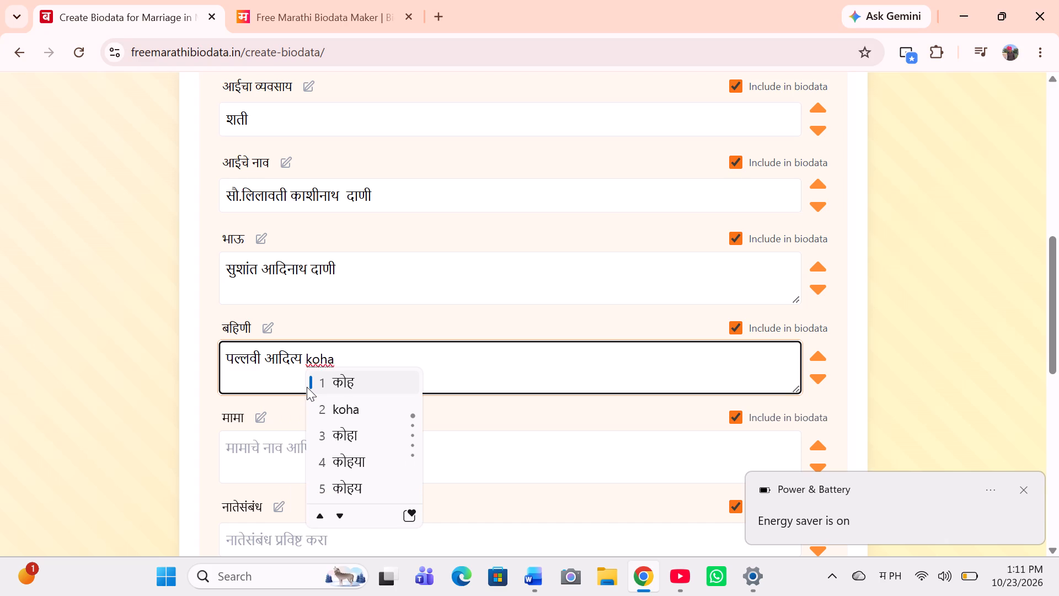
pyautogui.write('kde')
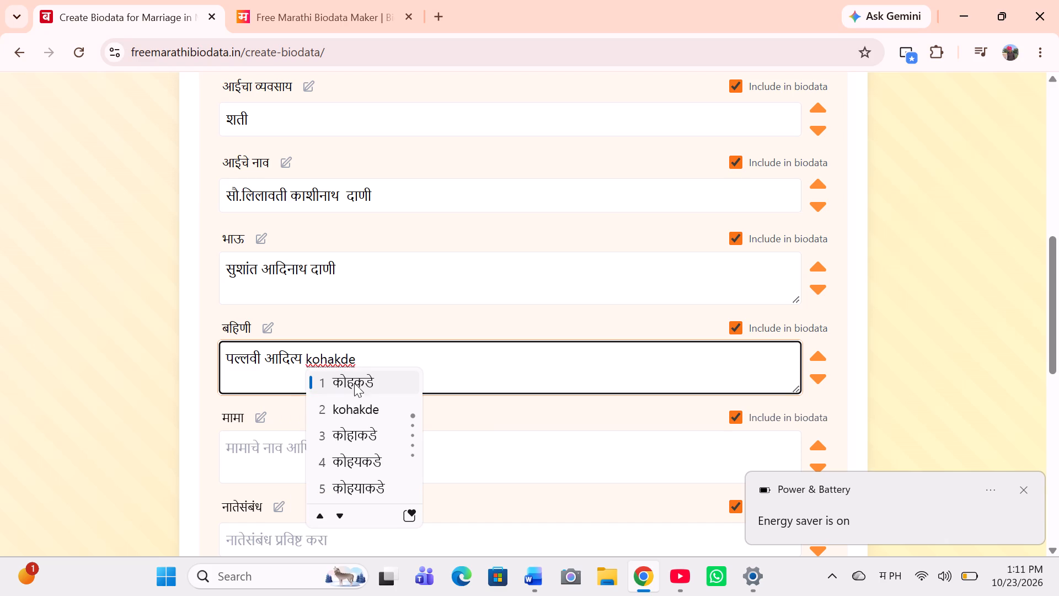
pyautogui.click(357, 382)
pyautogui.scroll(-1, 357, 382)
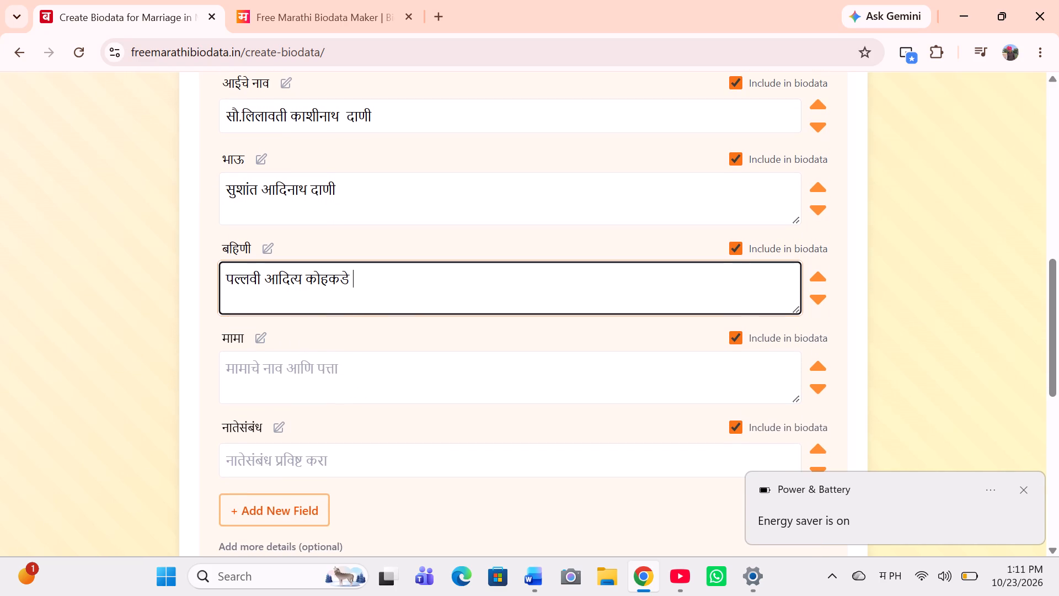
pyautogui.click(355, 360)
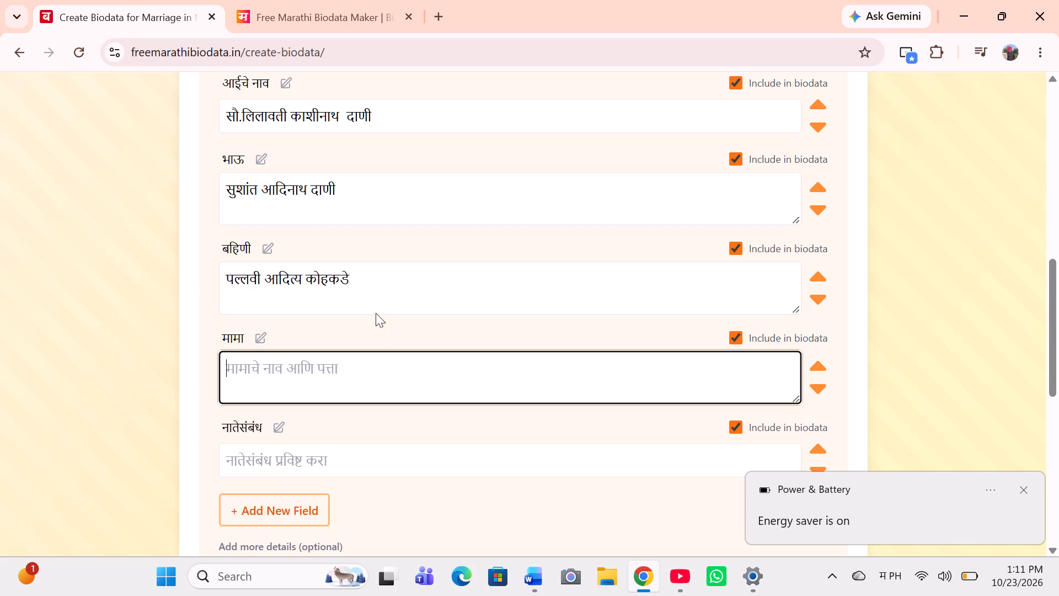
# Add an opening round bracket followed by a space after the sister's surname in the बहिणी field.
pyautogui.click(381, 278)
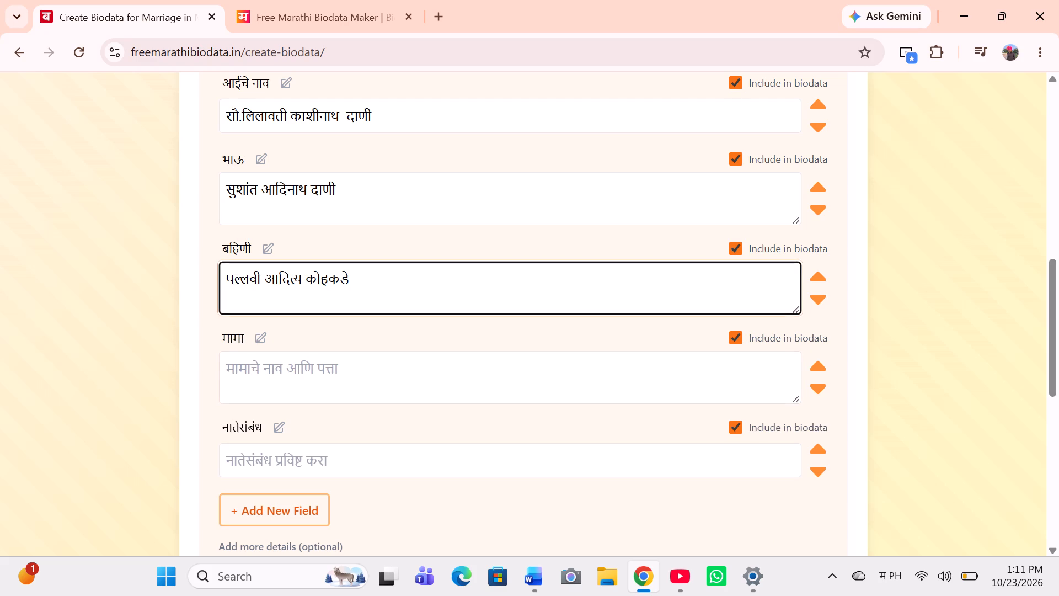
pyautogui.hotkey('shift', '{')
pyautogui.press('BackSpace')
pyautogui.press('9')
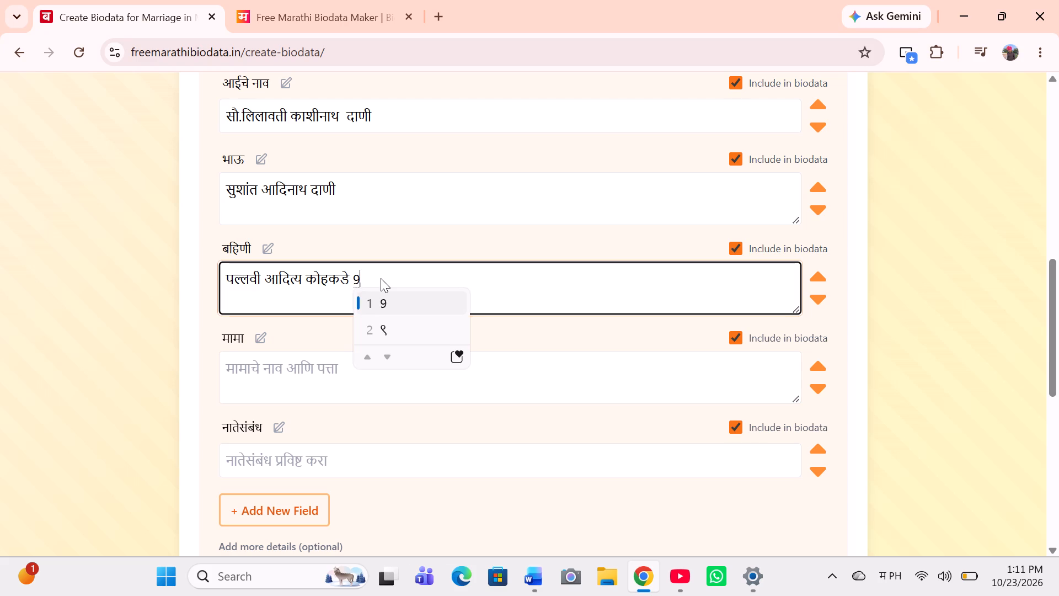
pyautogui.hotkey('shift', '(')
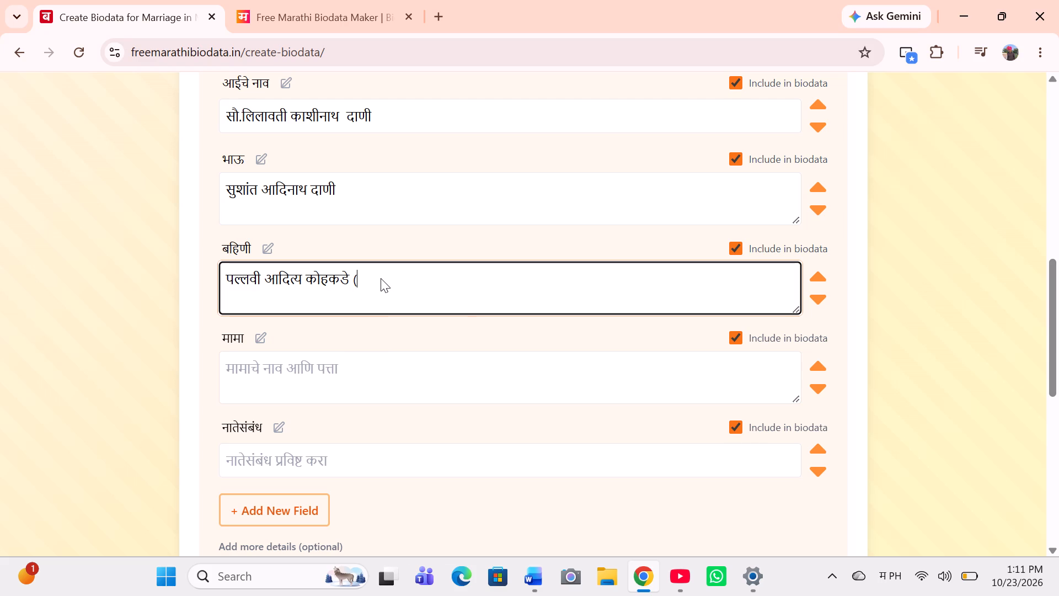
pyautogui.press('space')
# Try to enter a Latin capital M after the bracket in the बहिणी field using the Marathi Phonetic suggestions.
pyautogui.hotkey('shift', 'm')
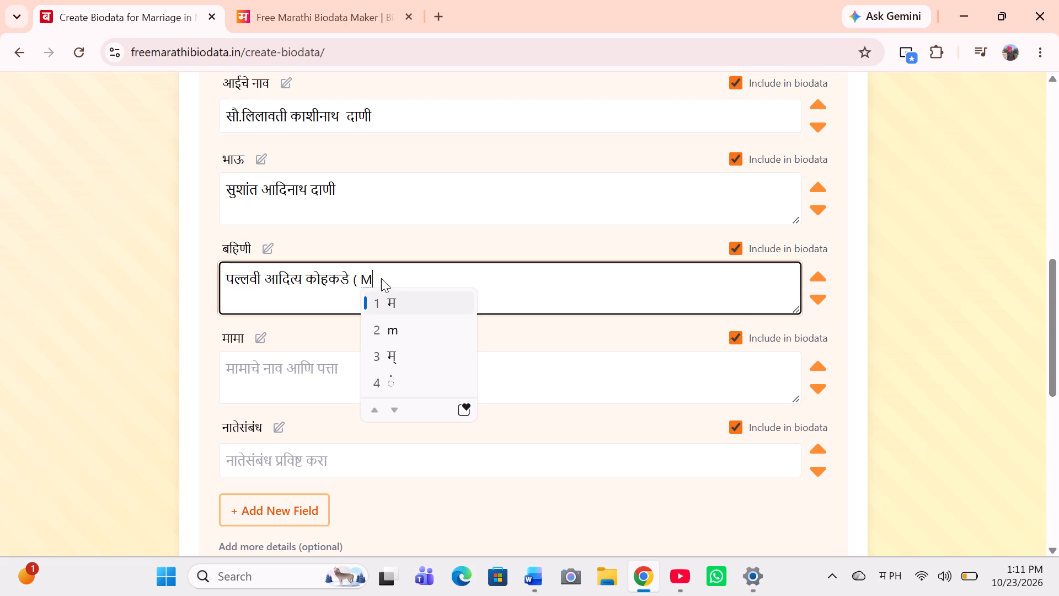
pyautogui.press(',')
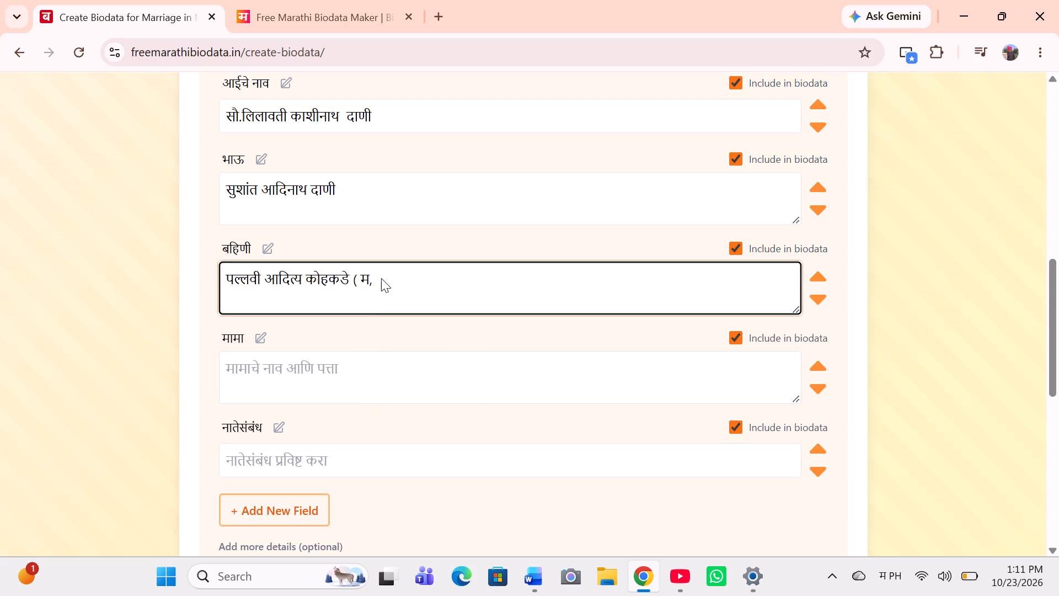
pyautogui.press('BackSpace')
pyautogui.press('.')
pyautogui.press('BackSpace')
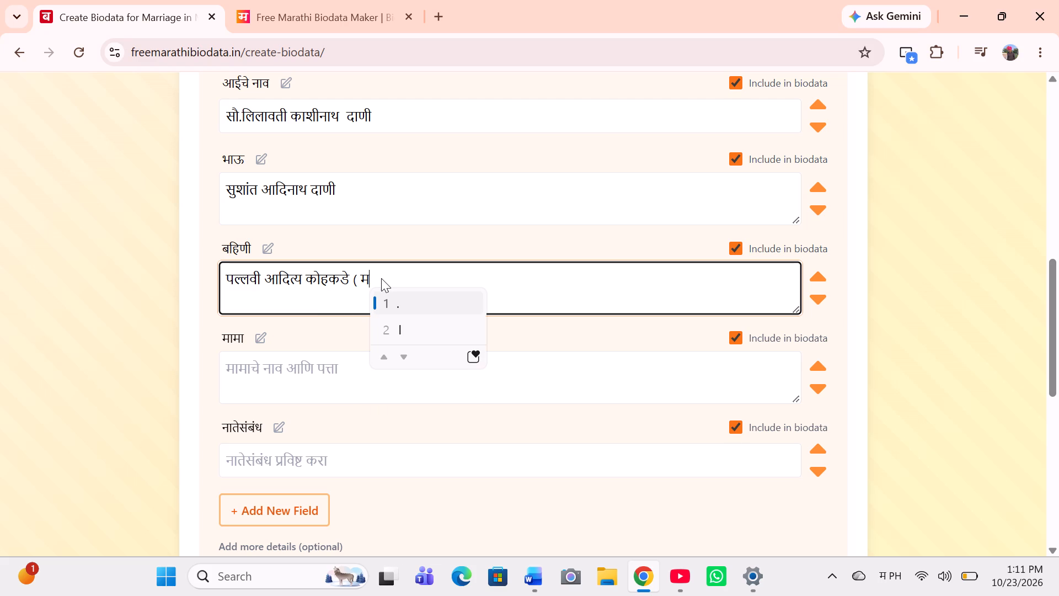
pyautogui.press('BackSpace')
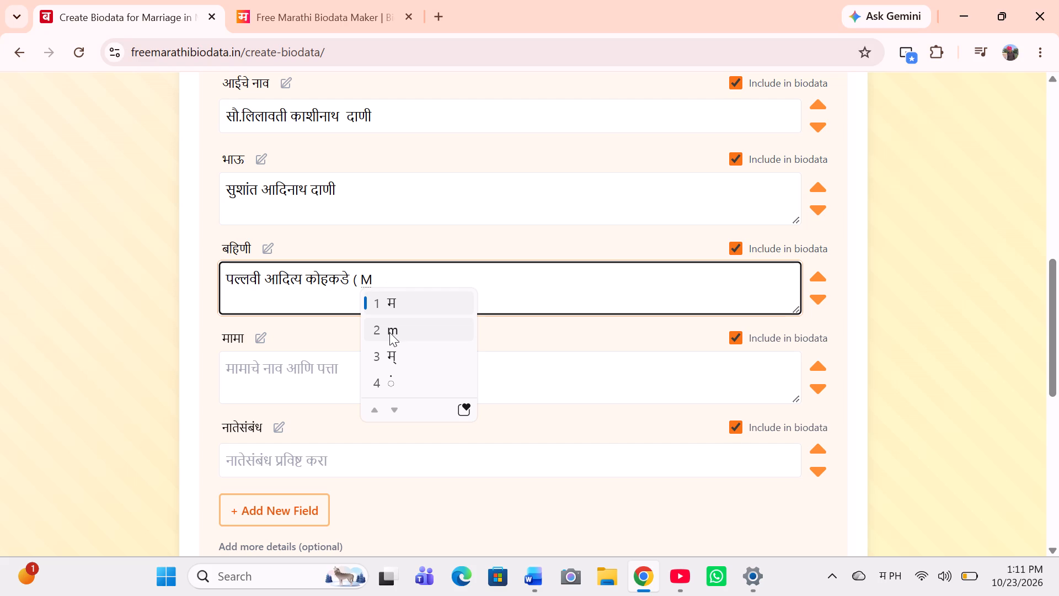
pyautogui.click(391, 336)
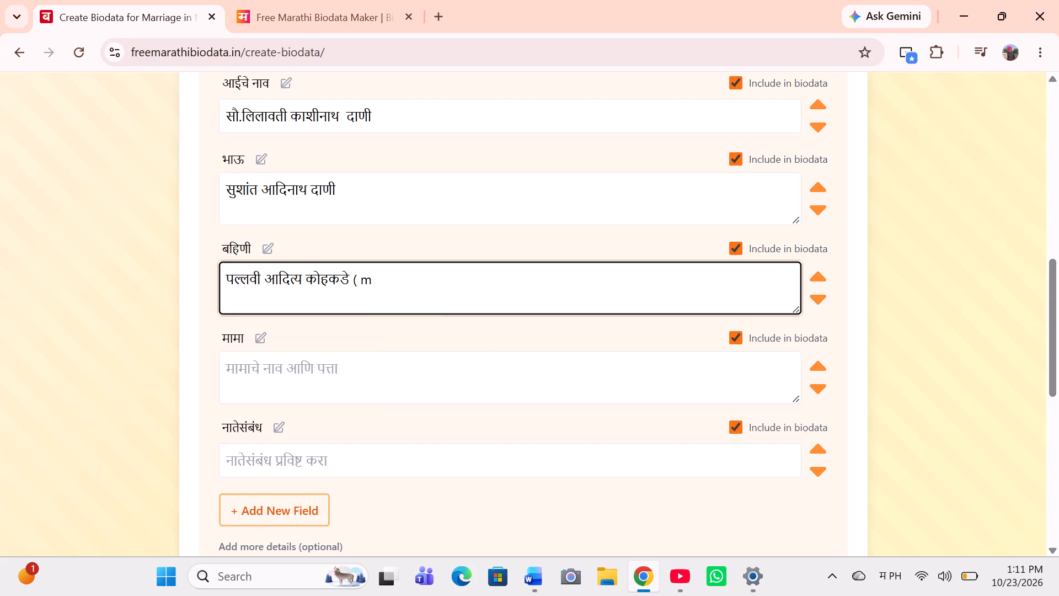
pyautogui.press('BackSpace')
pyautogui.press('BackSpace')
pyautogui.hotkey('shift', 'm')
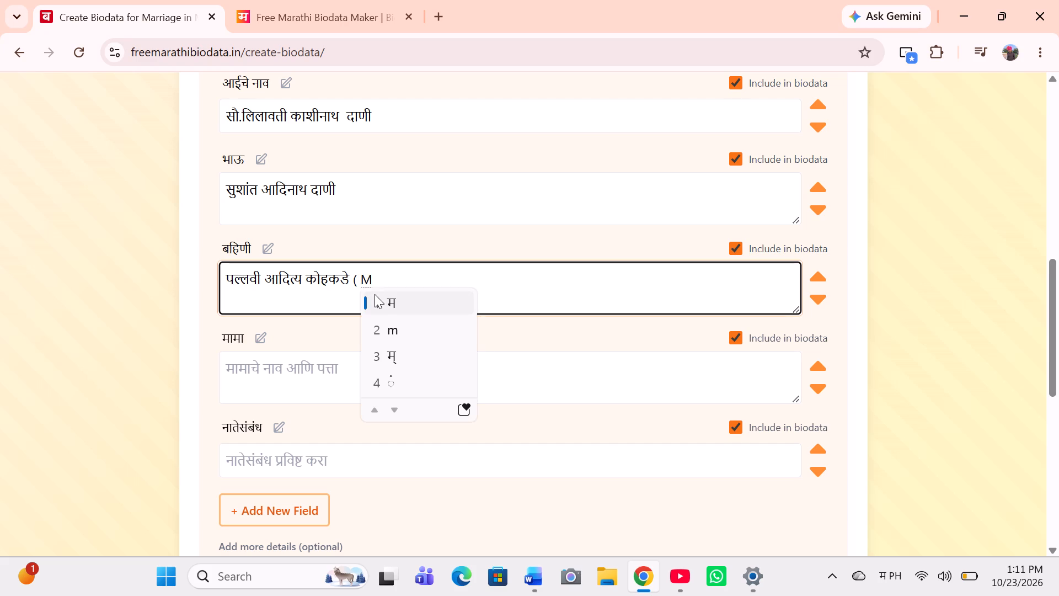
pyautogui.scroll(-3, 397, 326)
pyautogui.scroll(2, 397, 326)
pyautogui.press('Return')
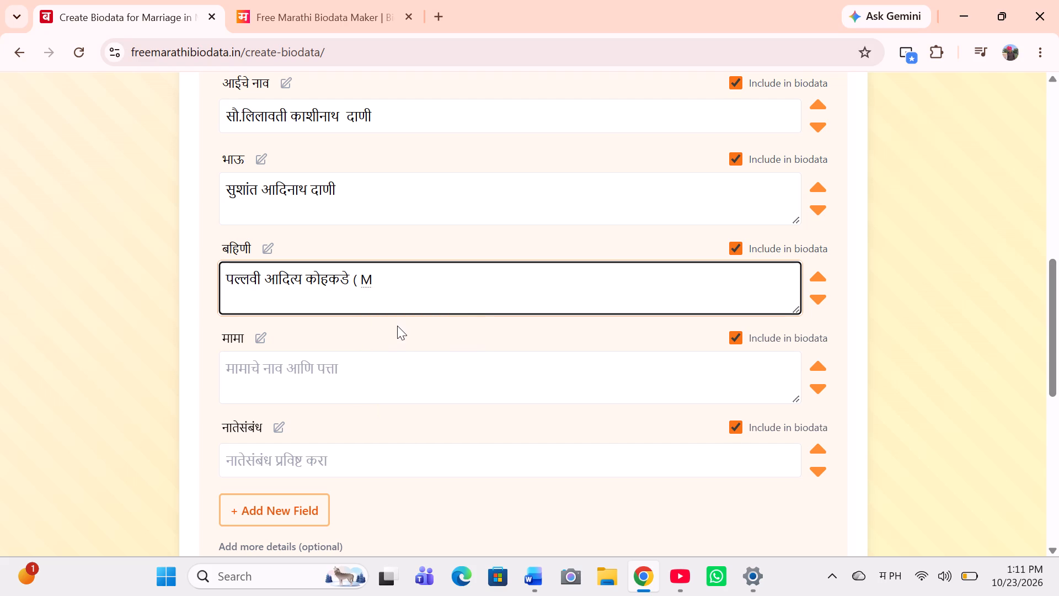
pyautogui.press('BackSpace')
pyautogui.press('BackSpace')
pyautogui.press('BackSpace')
# Switch the keyboard layout to English (United States) with English (India) input and return to the बहिणी field.
pyautogui.click(889, 576)
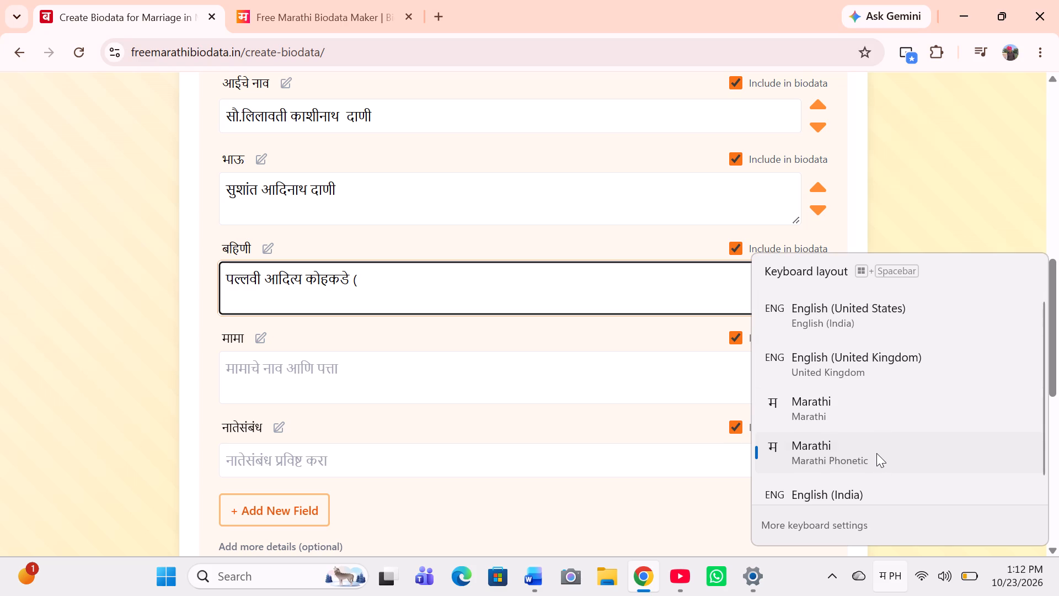
pyautogui.scroll(-2, 874, 455)
pyautogui.scroll(3, 874, 455)
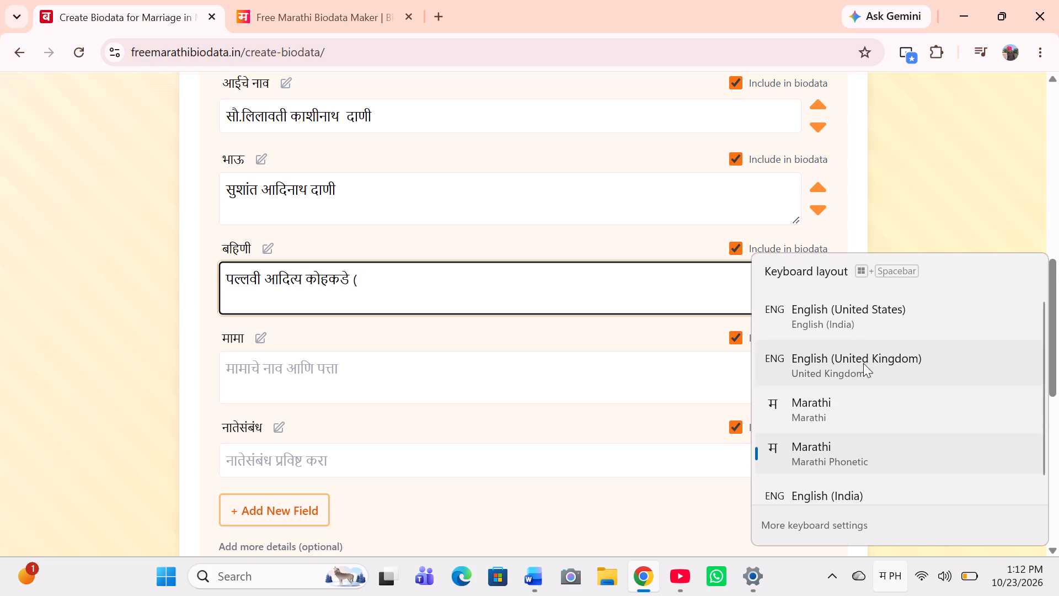
pyautogui.click(855, 320)
pyautogui.click(451, 266)
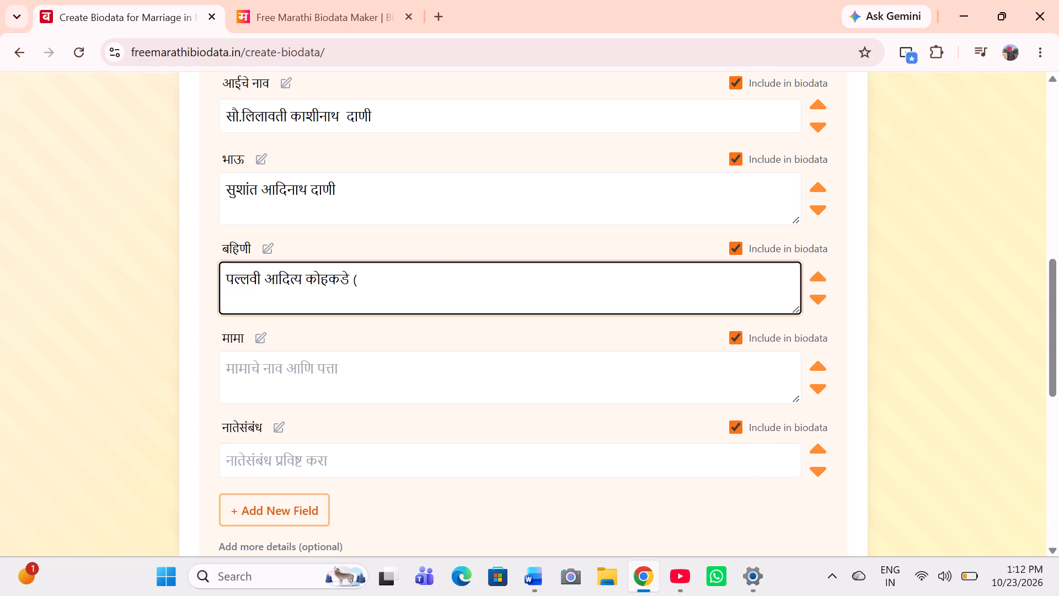
# Enter the sister's qualification M.Pharm in English after the opening bracket and close the bracket.
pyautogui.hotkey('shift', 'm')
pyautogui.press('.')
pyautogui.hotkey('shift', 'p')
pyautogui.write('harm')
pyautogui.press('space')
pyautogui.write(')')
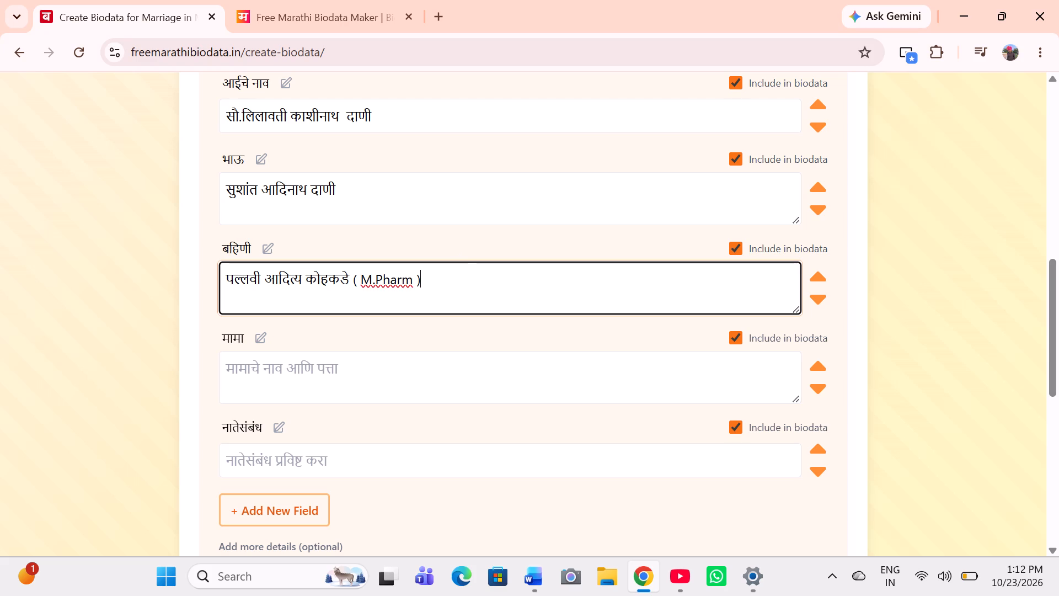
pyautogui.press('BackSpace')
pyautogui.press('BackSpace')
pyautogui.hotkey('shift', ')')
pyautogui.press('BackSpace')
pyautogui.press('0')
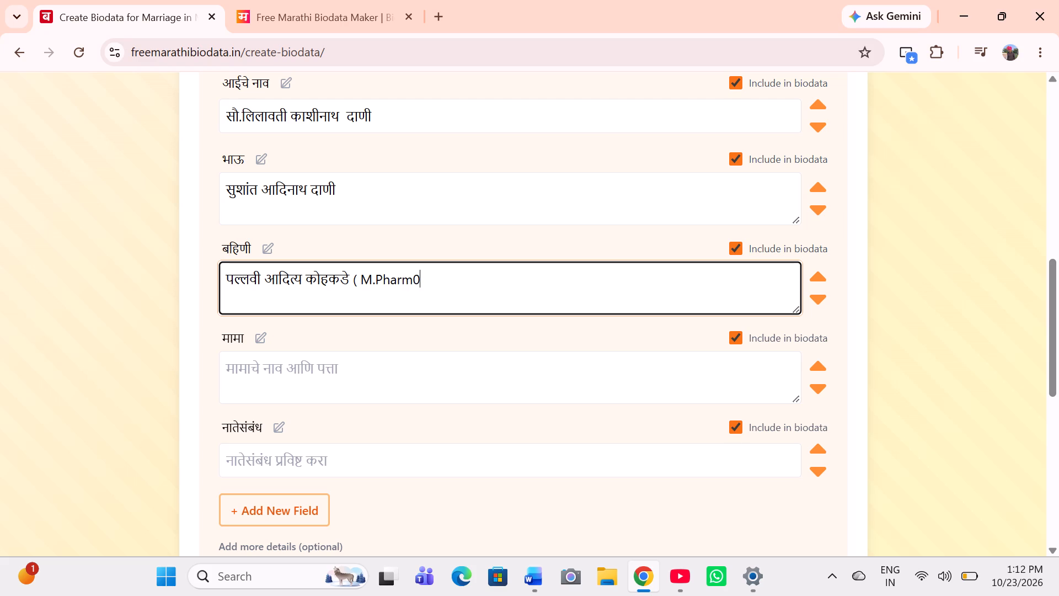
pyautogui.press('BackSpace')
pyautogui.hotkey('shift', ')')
# Start a second line in the बहिणी field and insert a space between M.Pharm and the closing bracket.
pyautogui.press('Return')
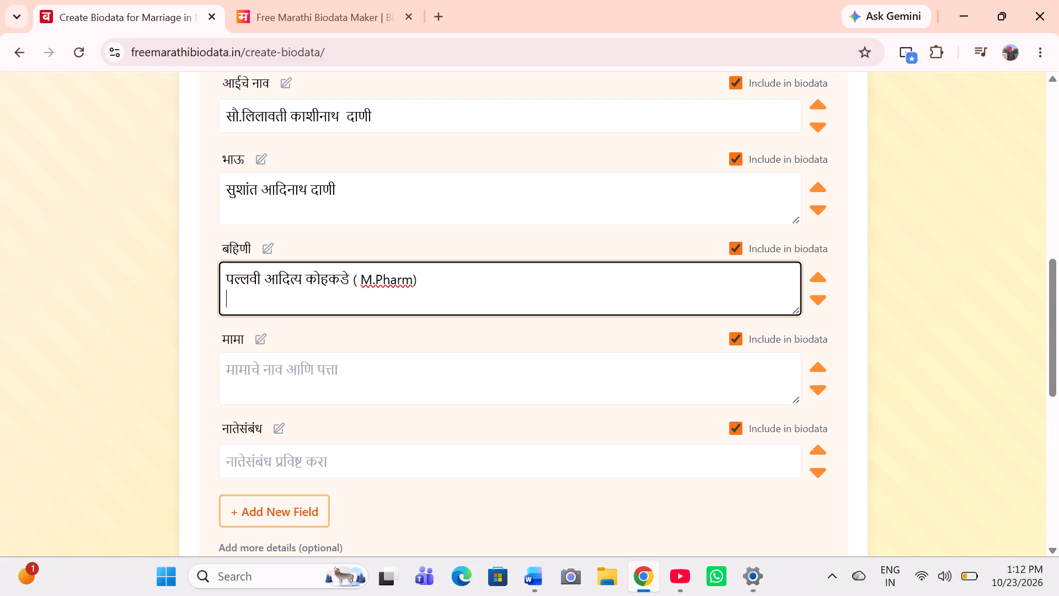
pyautogui.click(411, 282)
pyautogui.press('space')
pyautogui.click(430, 299)
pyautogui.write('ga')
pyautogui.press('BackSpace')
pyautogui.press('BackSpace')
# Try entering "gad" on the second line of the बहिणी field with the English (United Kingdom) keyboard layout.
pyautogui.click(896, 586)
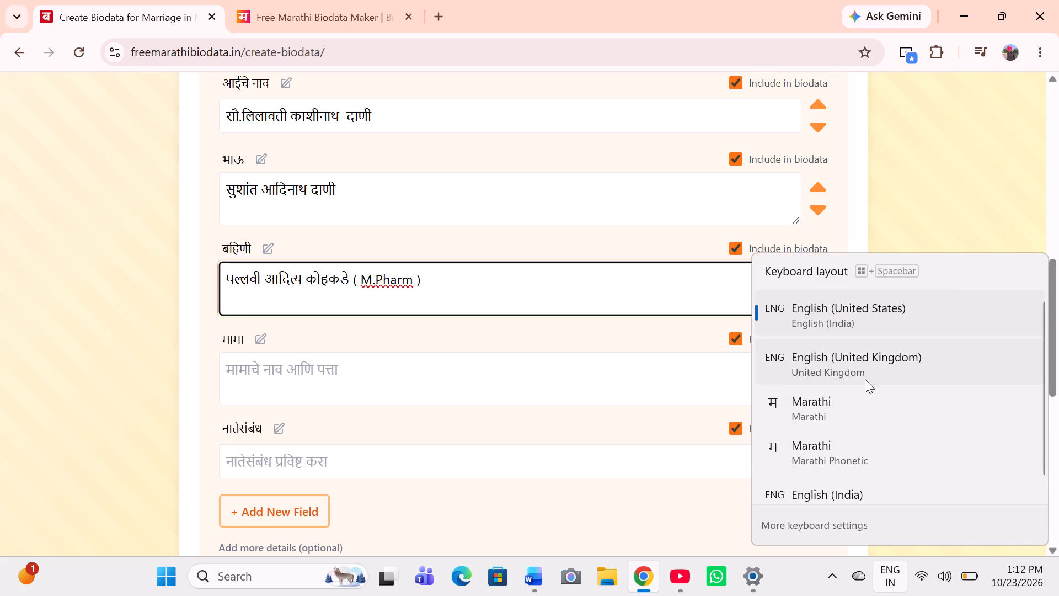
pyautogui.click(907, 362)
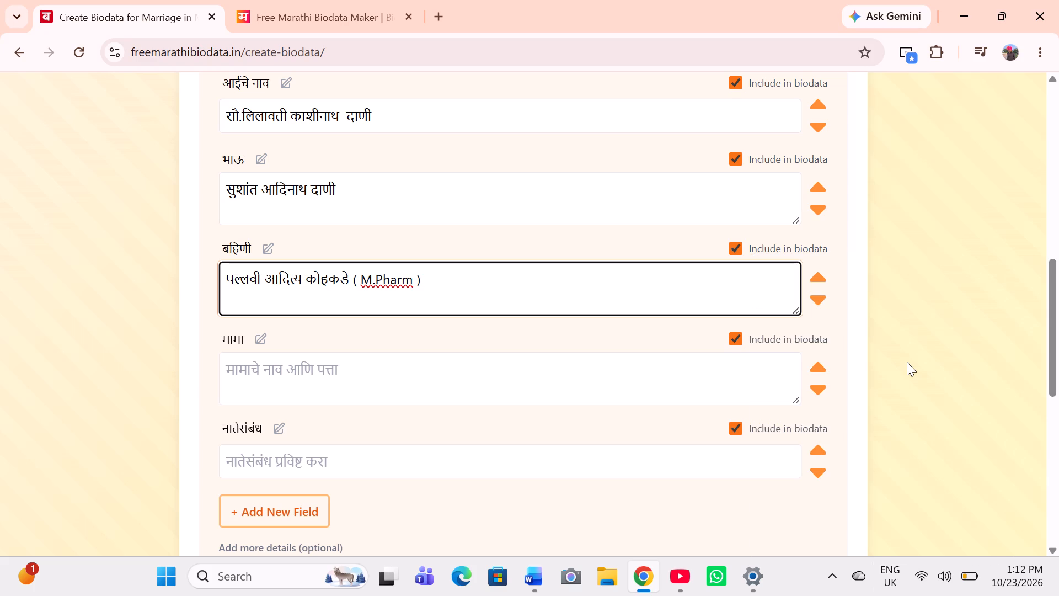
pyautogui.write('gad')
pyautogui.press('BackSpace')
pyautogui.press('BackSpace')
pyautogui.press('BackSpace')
# Switch the keyboard layout to Marathi Phonetic and enter the second sister's full name in Marathi on the second line of the बहिणी field.
pyautogui.click(897, 577)
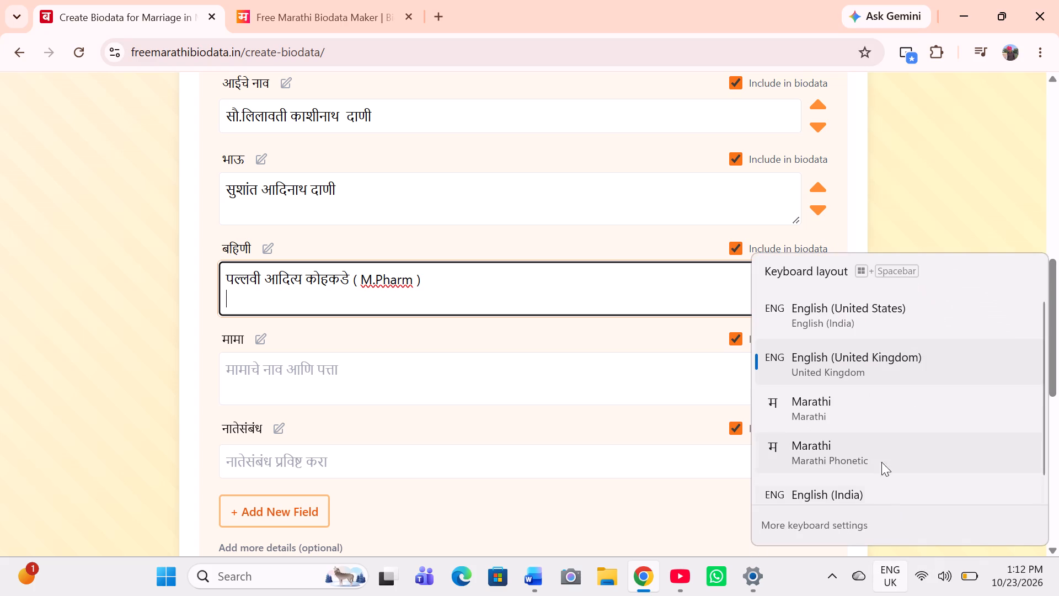
pyautogui.click(868, 448)
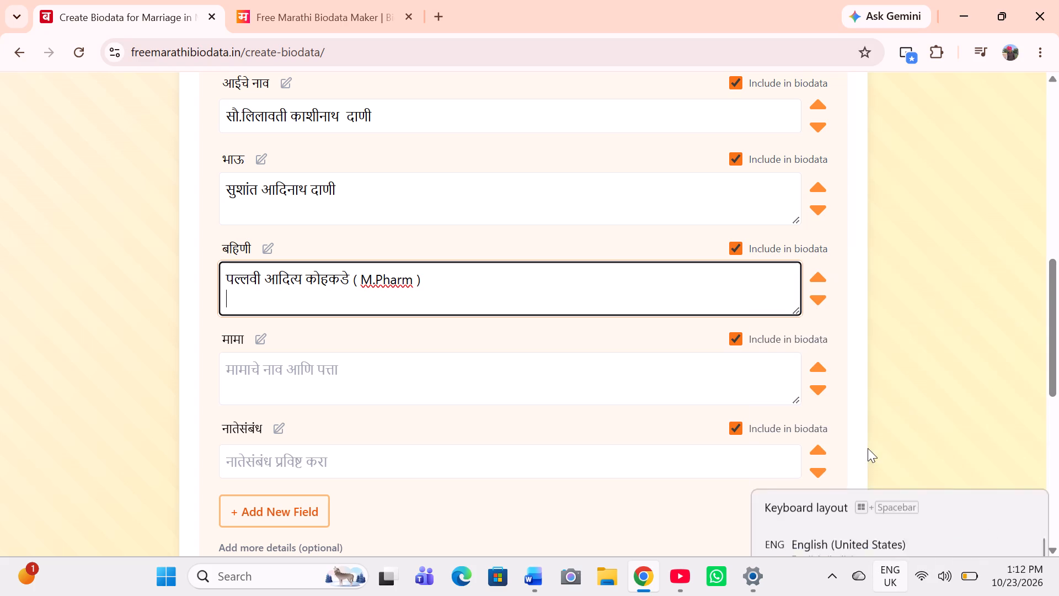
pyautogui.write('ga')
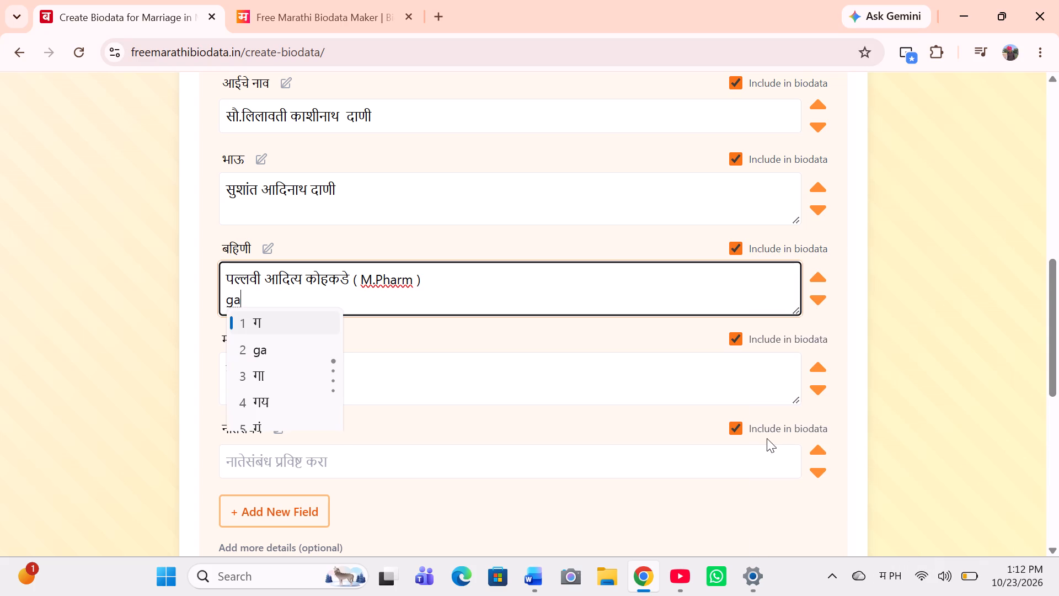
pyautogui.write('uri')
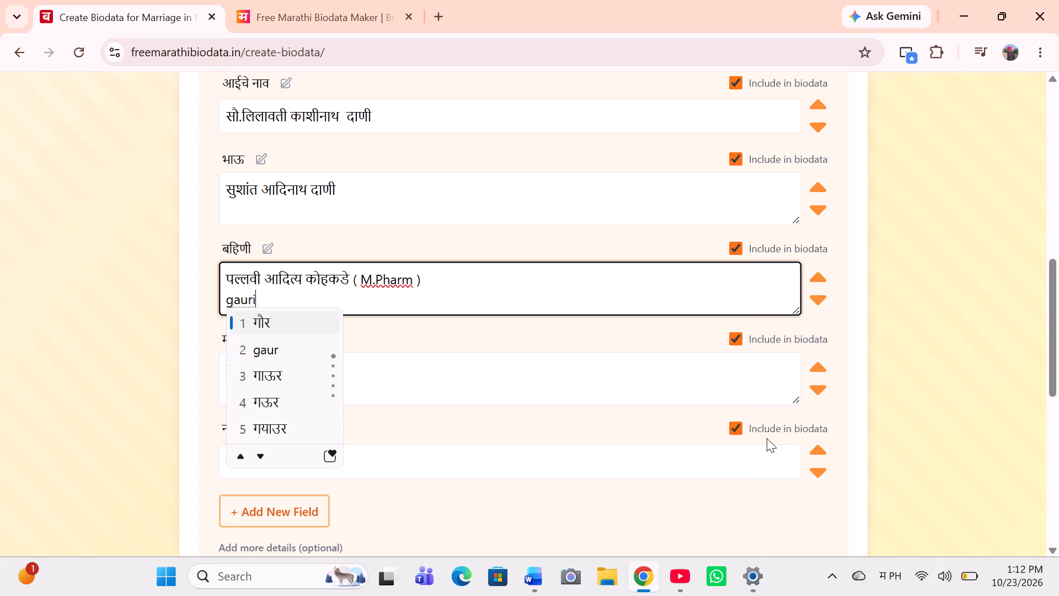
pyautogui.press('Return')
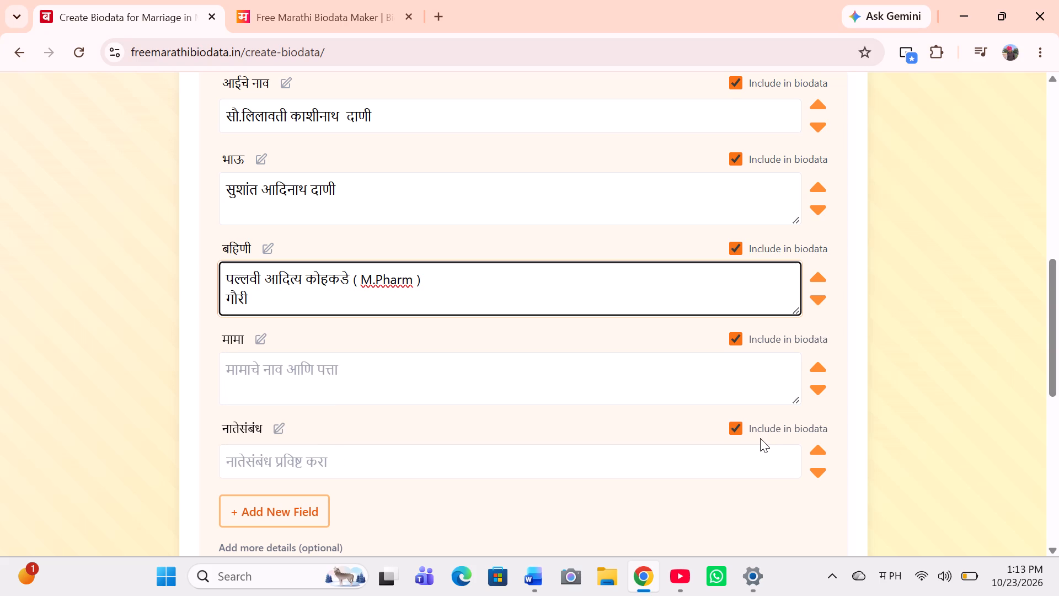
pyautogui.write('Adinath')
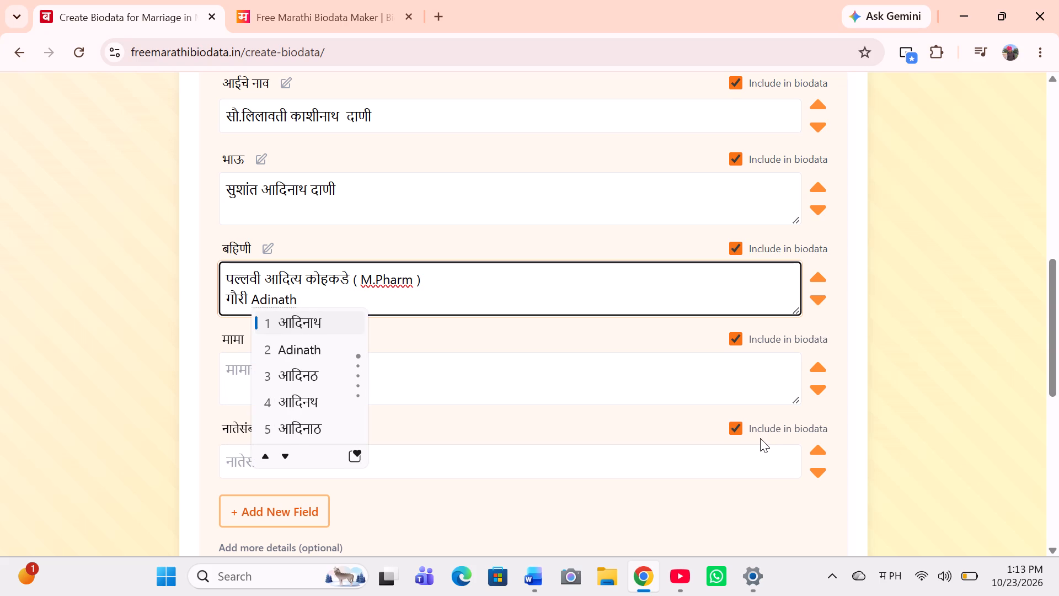
pyautogui.click(318, 323)
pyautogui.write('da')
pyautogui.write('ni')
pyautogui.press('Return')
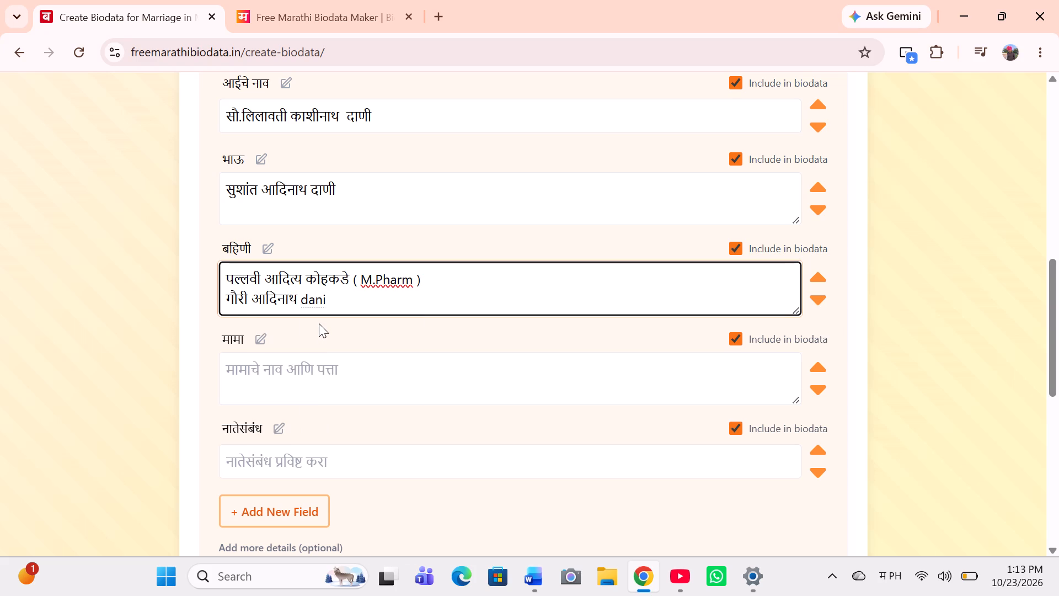
pyautogui.click(309, 365)
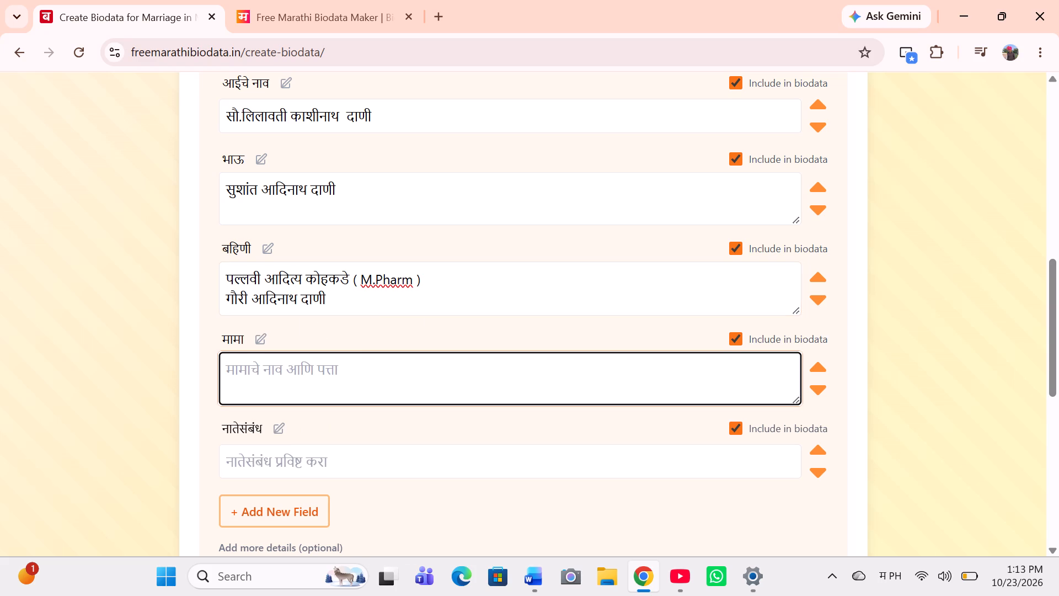
# Add an opening bracket followed by a space after the second sister's name in the बहिणी field.
pyautogui.moveTo(366, 294); pyautogui.dragTo(344, 298)
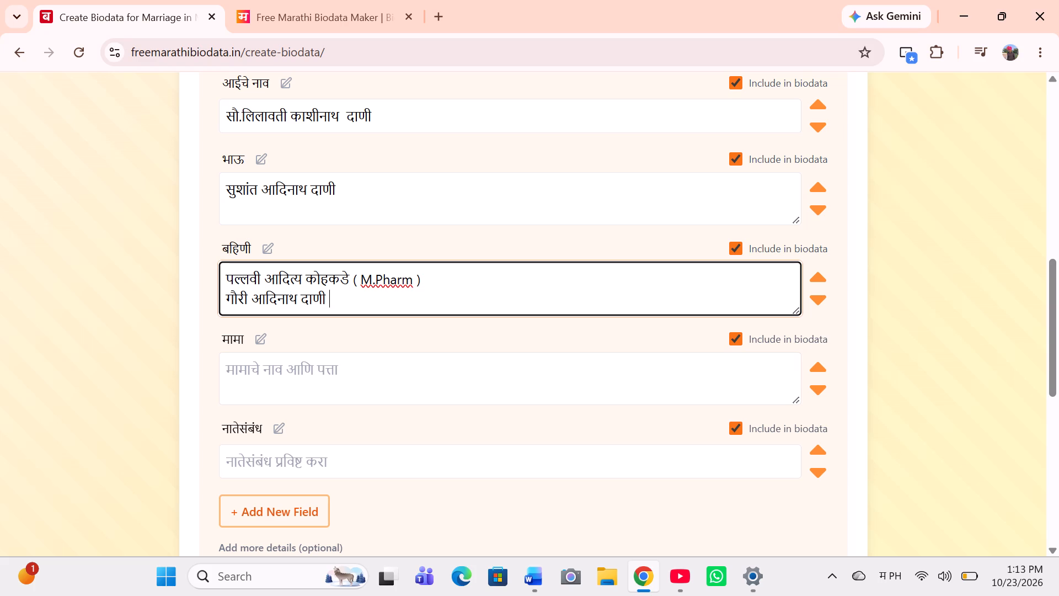
pyautogui.hotkey('shift', '(')
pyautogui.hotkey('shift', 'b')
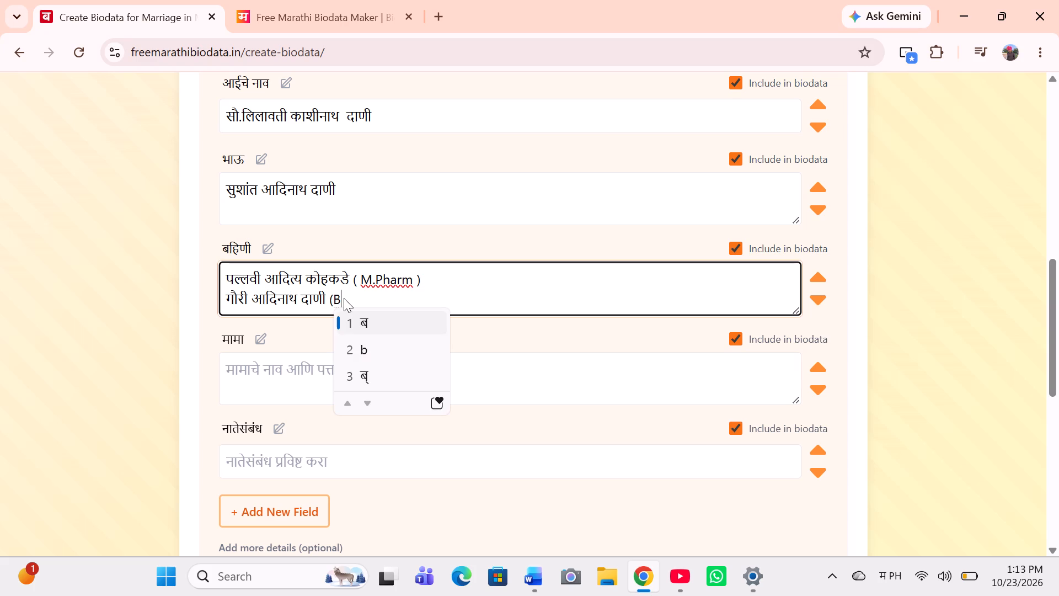
pyautogui.press('Return')
pyautogui.press('BackSpace')
pyautogui.press('BackSpace')
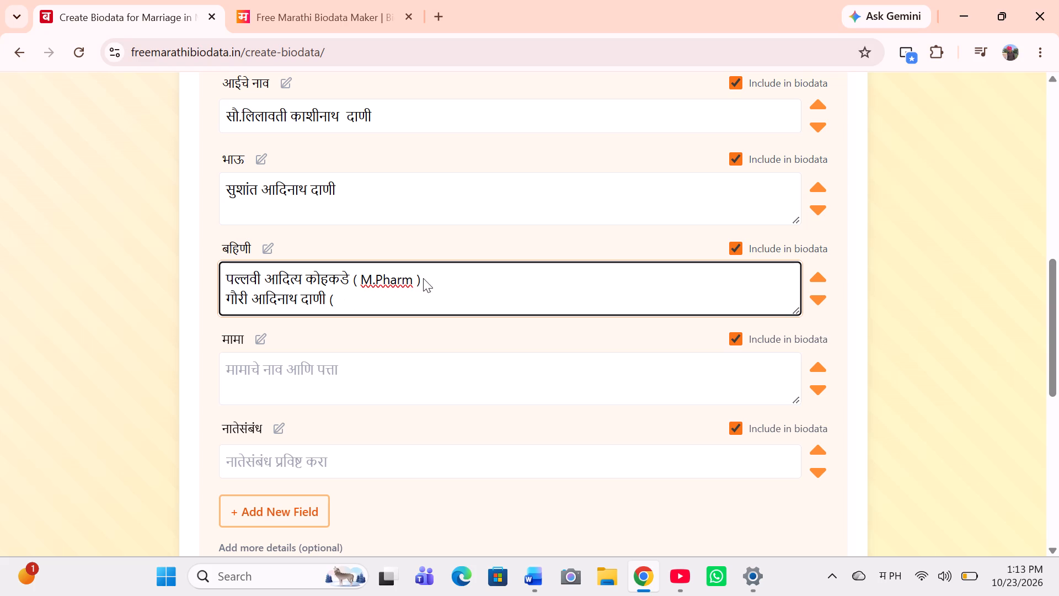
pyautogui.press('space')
# Using the English (United States) layout with English (India) input, enter the second sister's qualification B.Tech after the opening bracket and close the bracket.
pyautogui.click(890, 574)
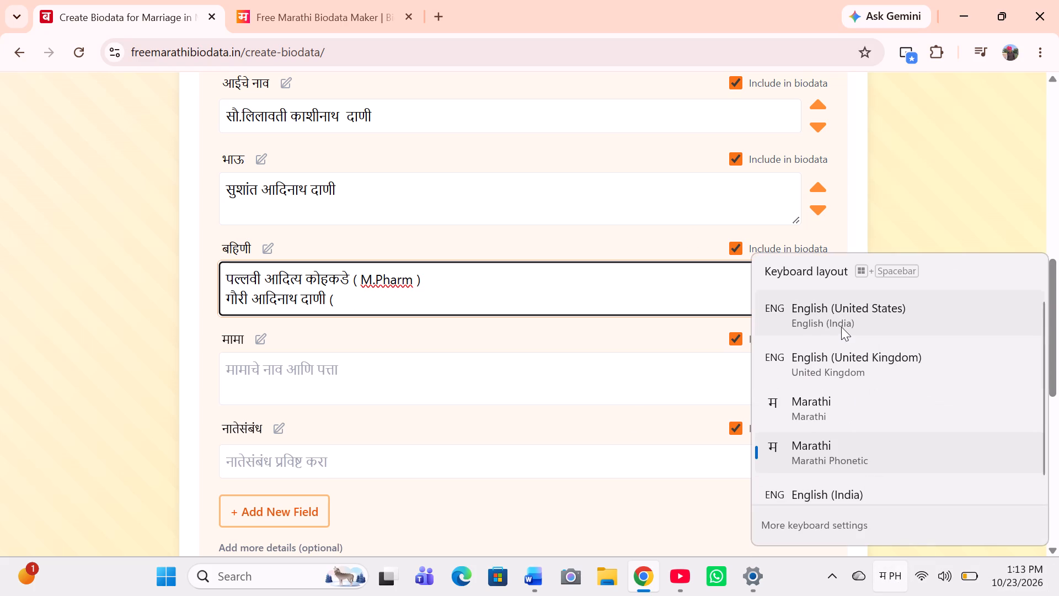
pyautogui.click(841, 327)
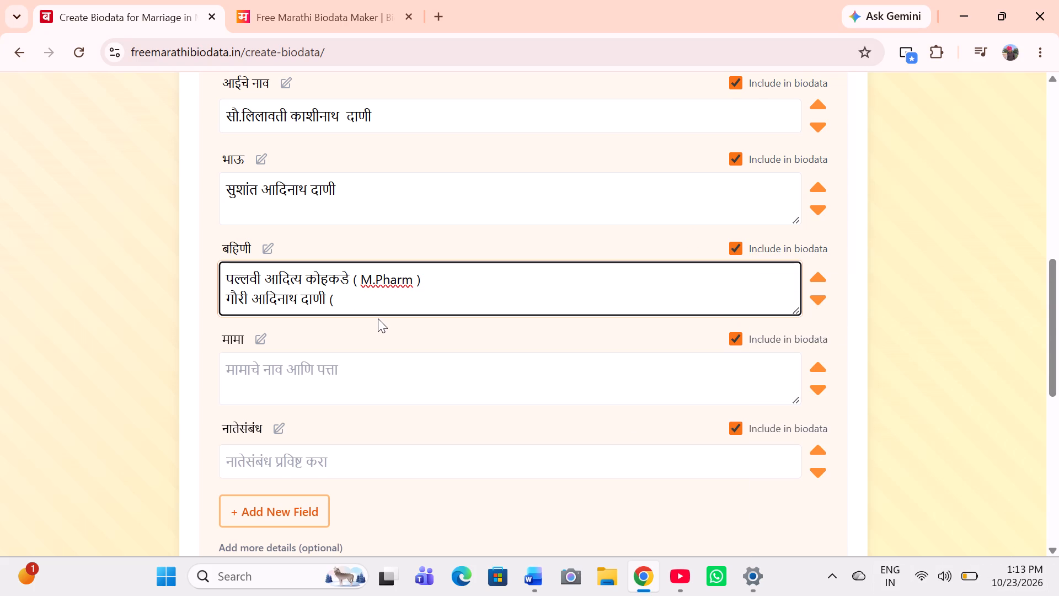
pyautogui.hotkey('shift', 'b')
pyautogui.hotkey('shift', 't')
pyautogui.press('BackSpace')
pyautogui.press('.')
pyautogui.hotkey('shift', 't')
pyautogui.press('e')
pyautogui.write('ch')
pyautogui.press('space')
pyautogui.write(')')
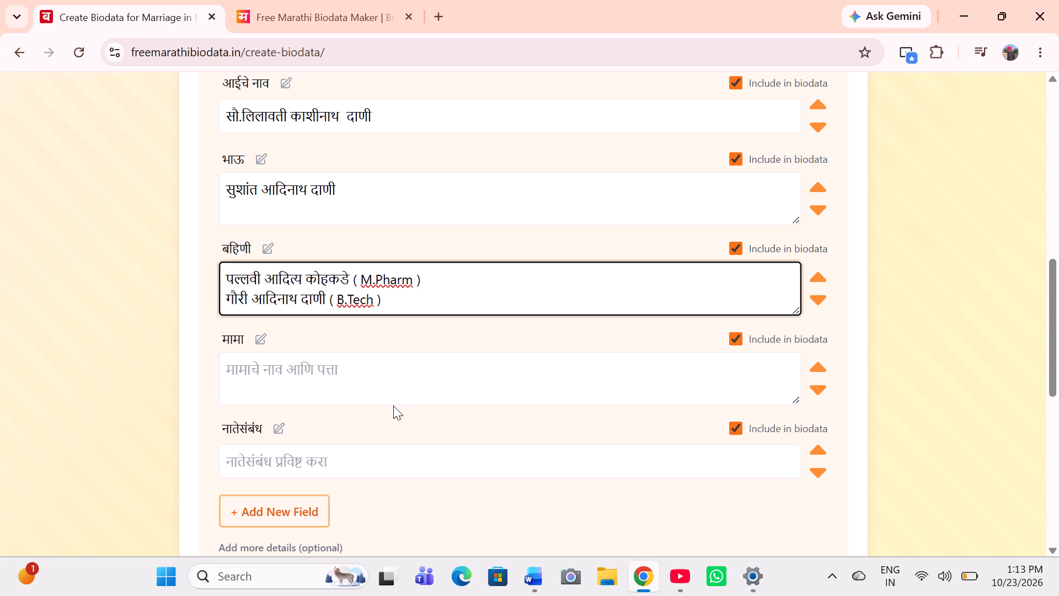
pyautogui.click(356, 389)
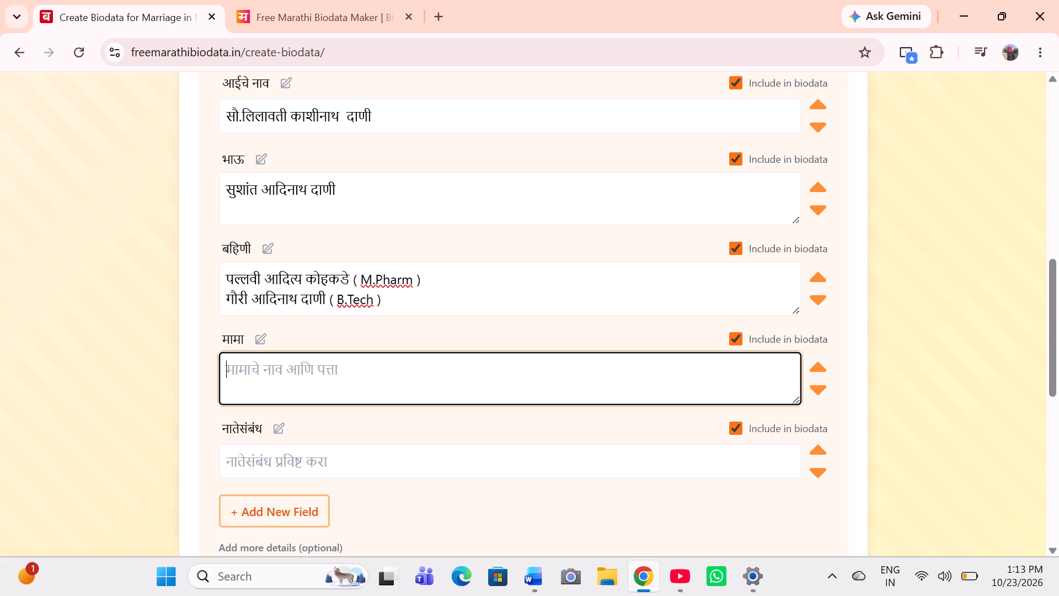
# Rename the नातेसंबंध field label to दाजी with the Marathi Phonetic keyboard layout.
pyautogui.click(282, 426)
pyautogui.press('BackSpace')
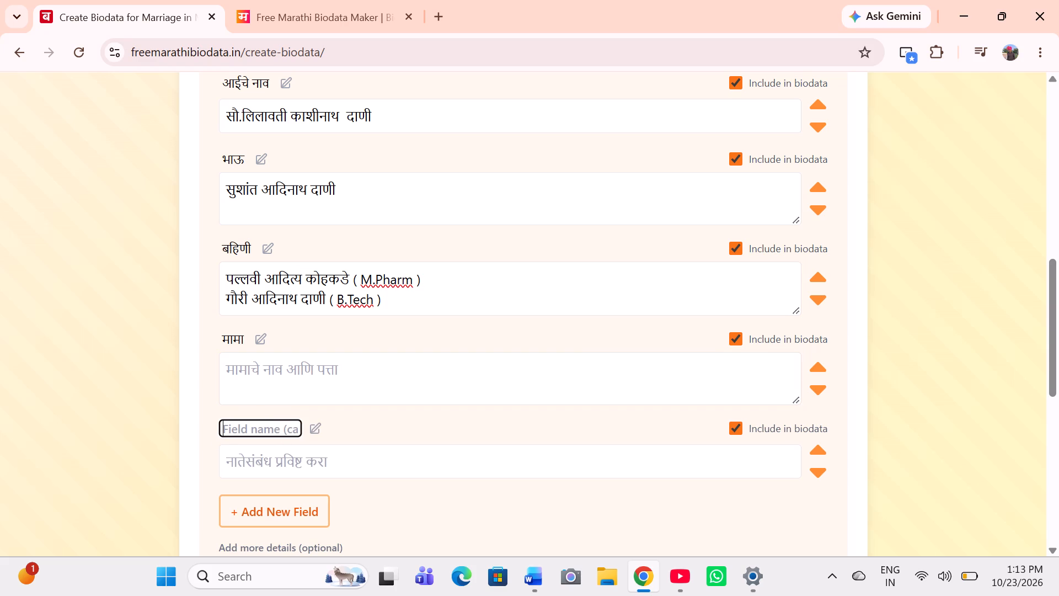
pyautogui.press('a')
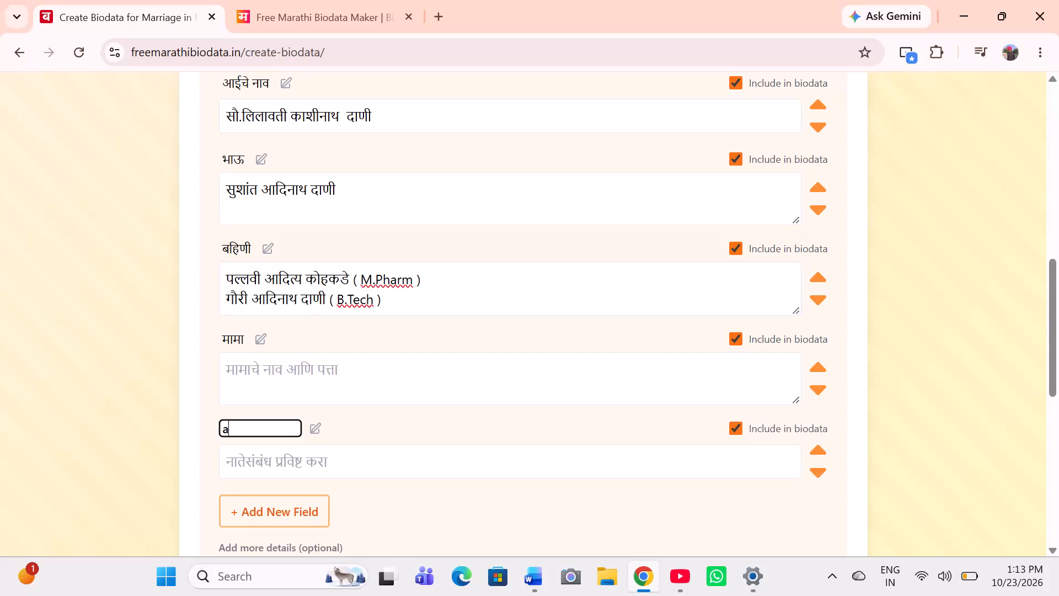
pyautogui.press('BackSpace')
pyautogui.click(882, 571)
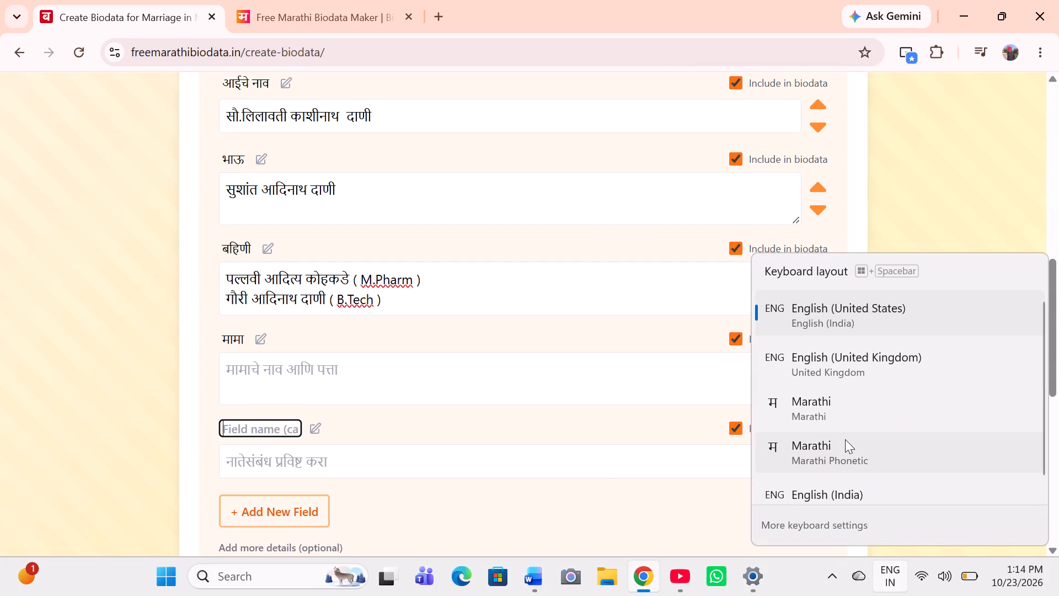
pyautogui.click(845, 454)
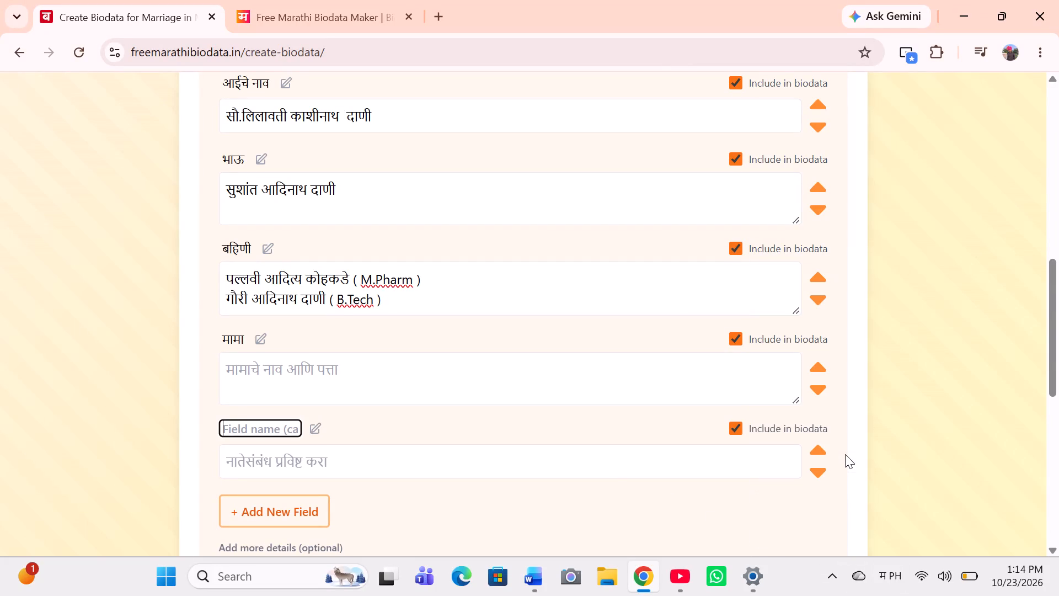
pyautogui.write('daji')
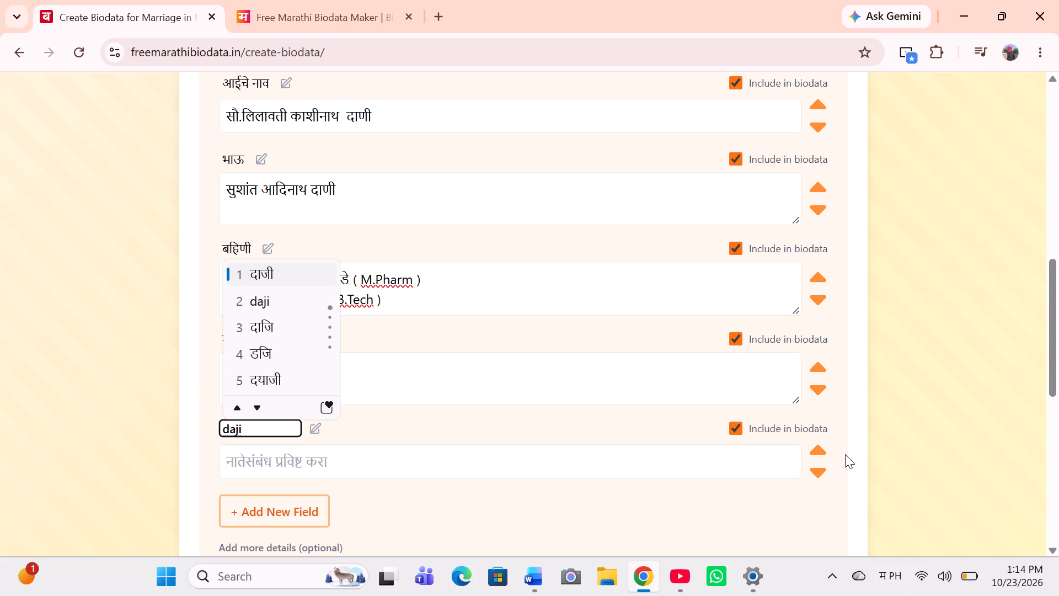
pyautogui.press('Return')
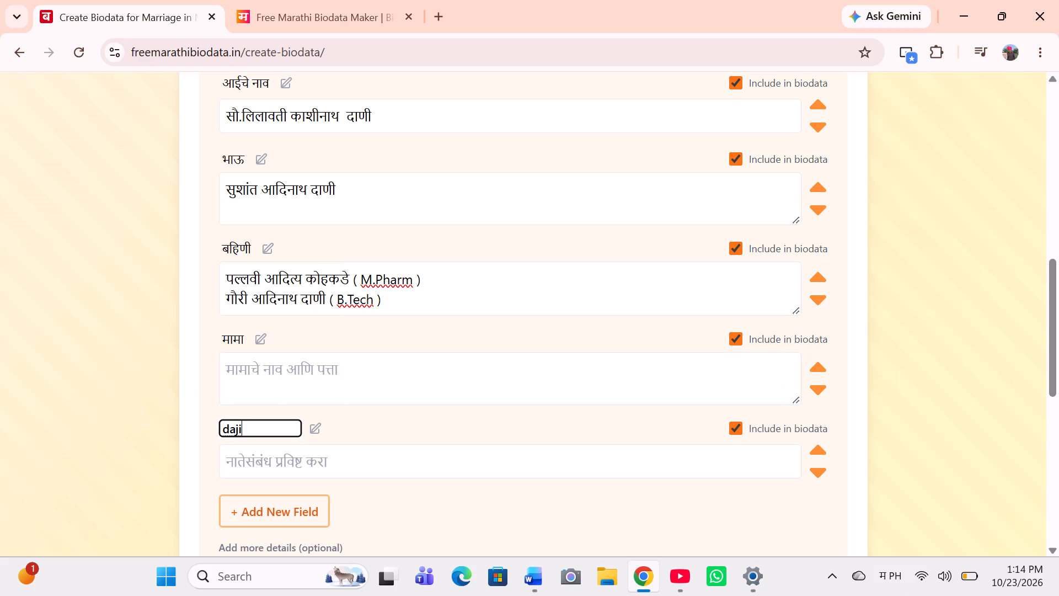
# Enter the brother-in-law's first and middle names in Marathi in the दाजी field.
pyautogui.click(538, 457)
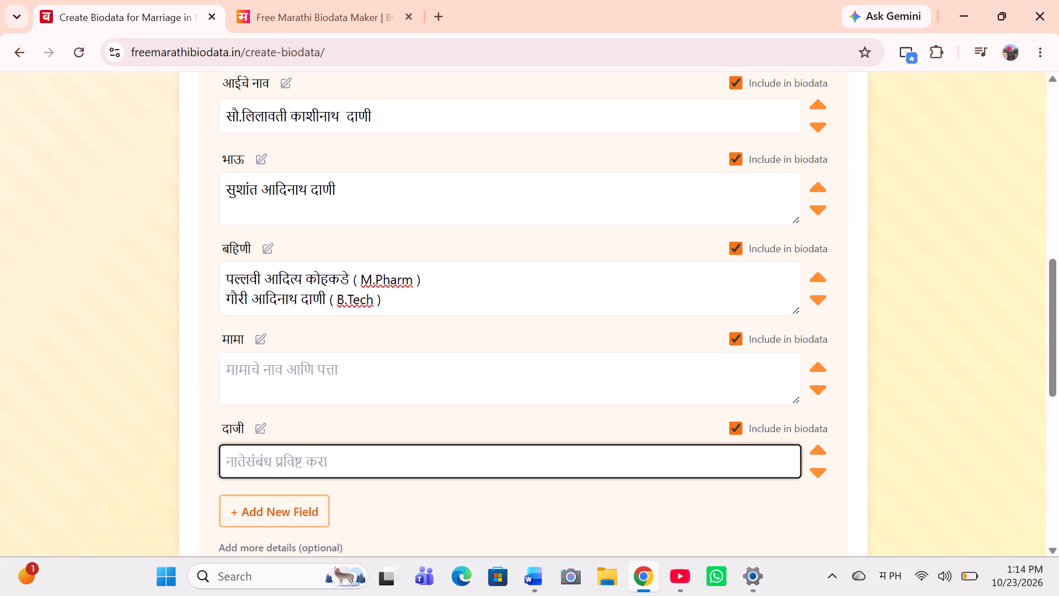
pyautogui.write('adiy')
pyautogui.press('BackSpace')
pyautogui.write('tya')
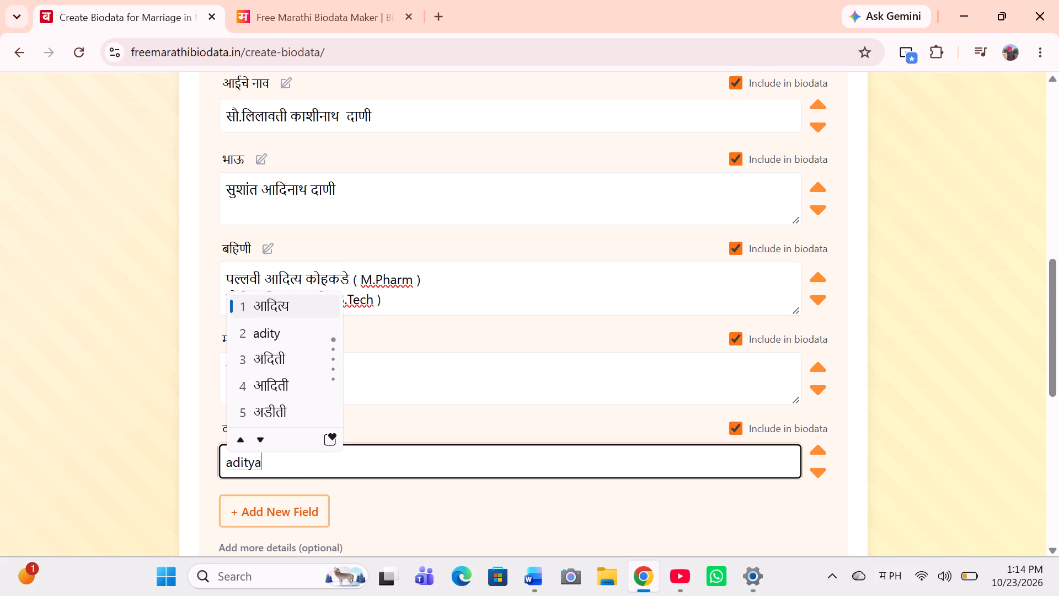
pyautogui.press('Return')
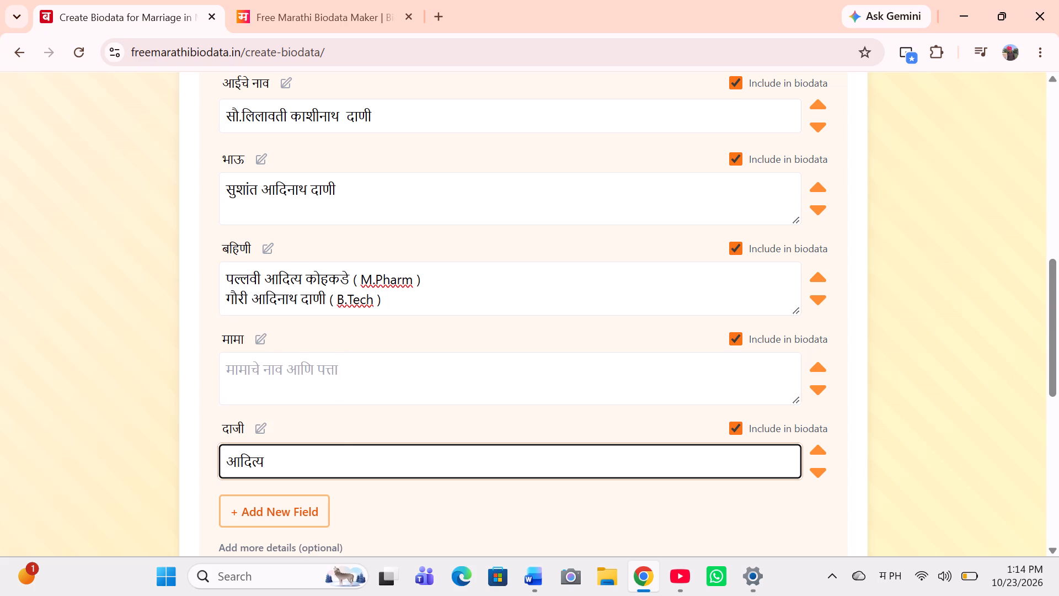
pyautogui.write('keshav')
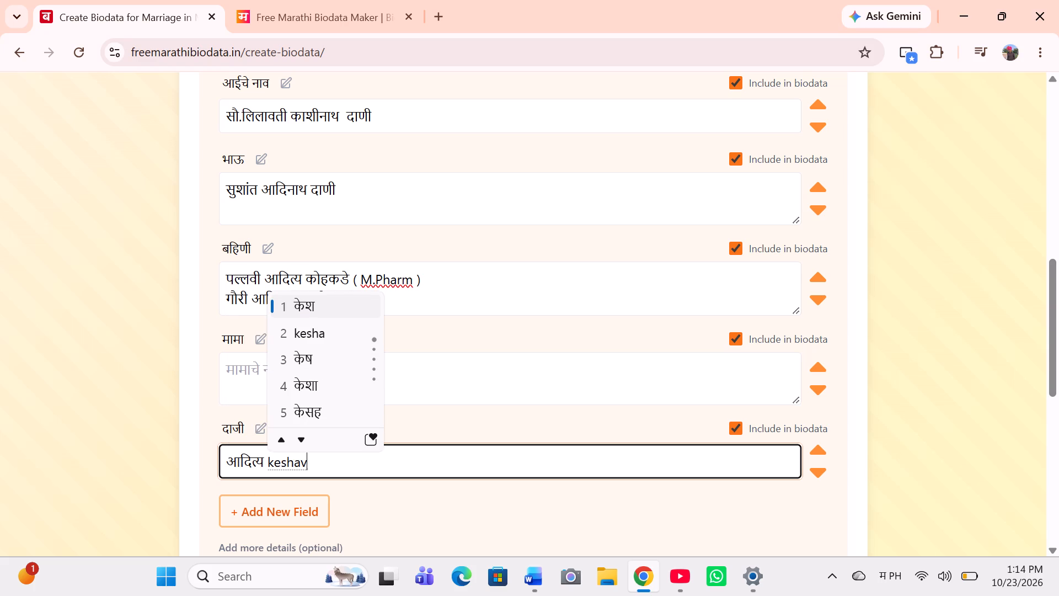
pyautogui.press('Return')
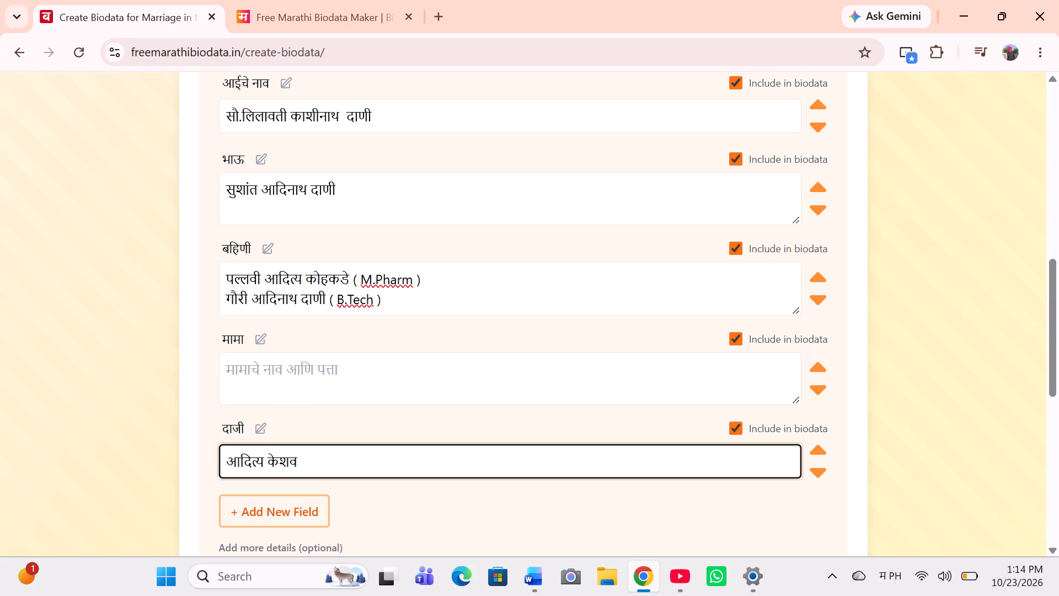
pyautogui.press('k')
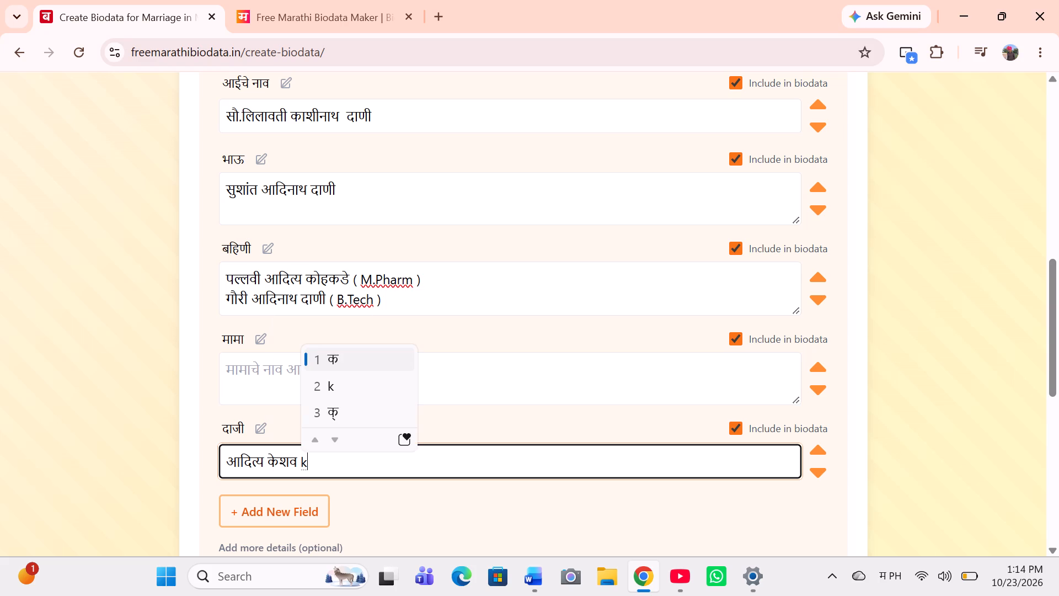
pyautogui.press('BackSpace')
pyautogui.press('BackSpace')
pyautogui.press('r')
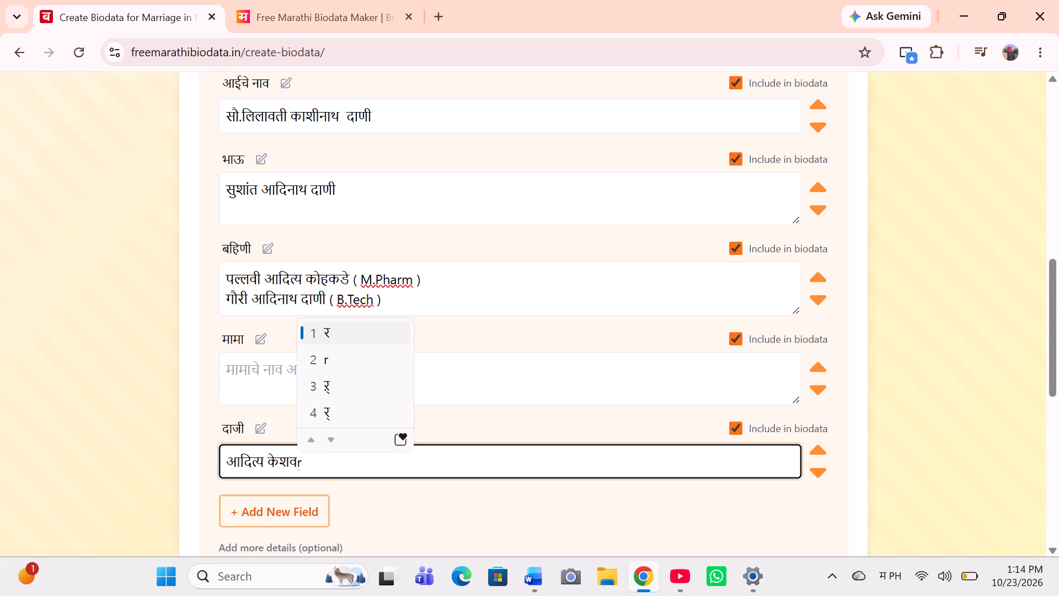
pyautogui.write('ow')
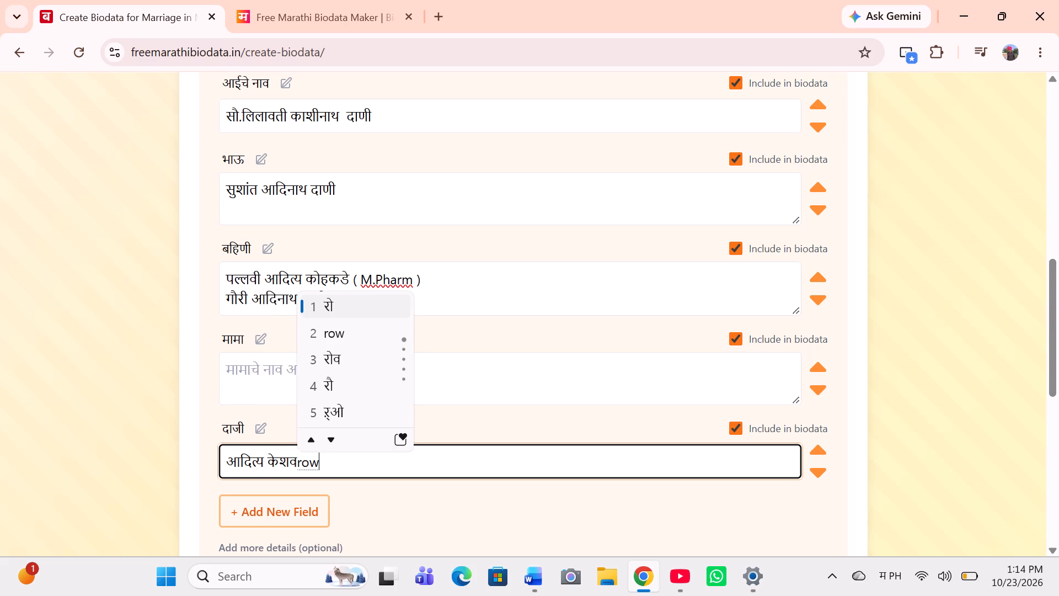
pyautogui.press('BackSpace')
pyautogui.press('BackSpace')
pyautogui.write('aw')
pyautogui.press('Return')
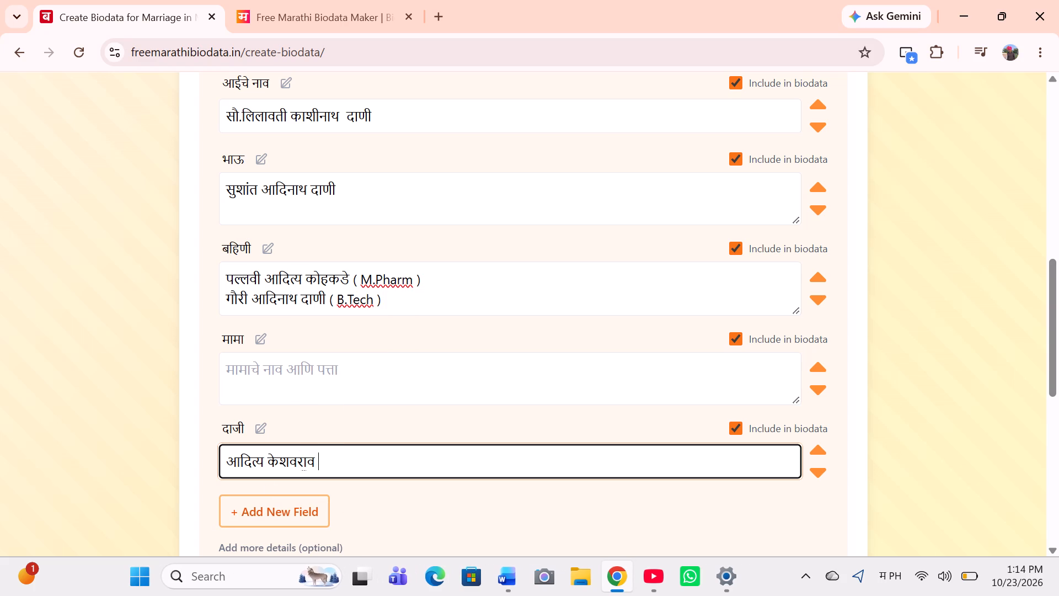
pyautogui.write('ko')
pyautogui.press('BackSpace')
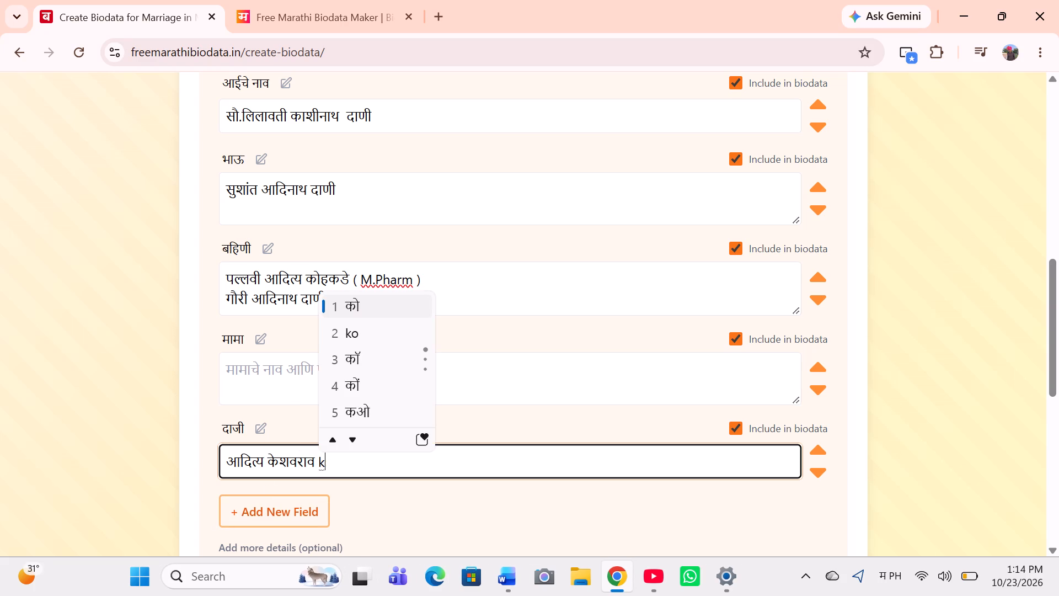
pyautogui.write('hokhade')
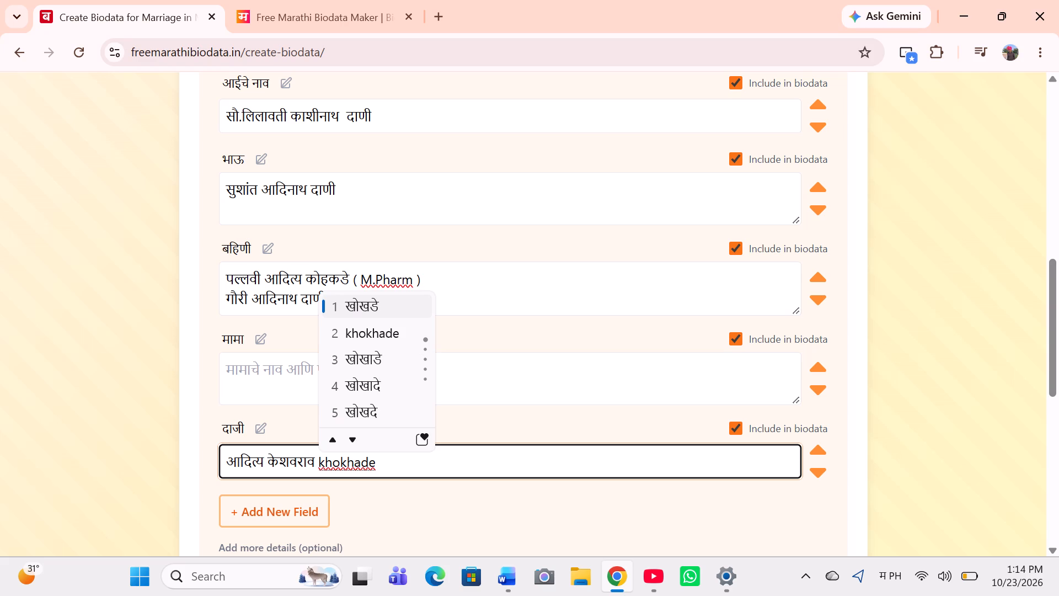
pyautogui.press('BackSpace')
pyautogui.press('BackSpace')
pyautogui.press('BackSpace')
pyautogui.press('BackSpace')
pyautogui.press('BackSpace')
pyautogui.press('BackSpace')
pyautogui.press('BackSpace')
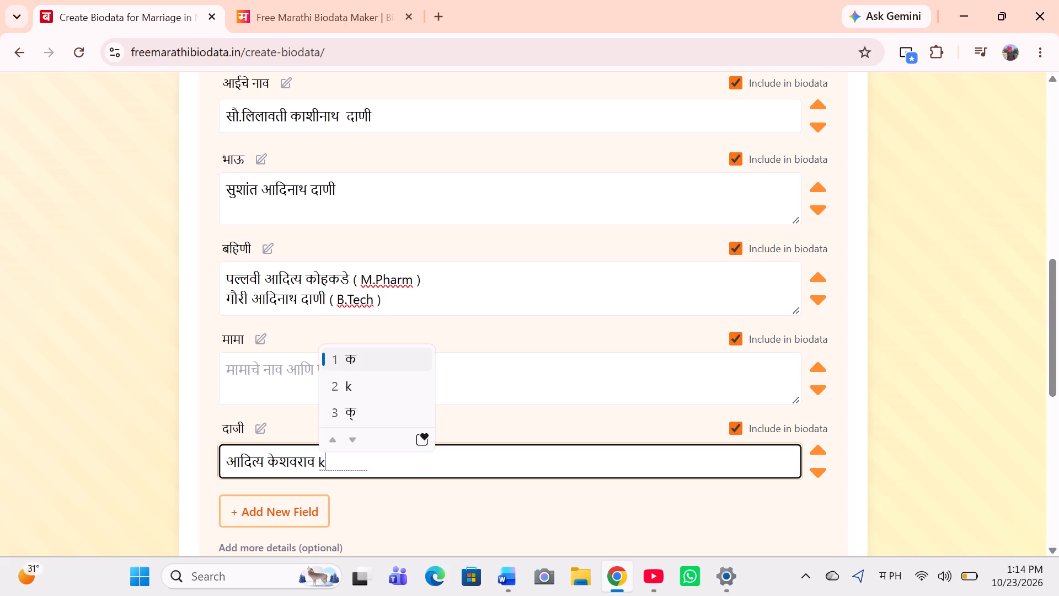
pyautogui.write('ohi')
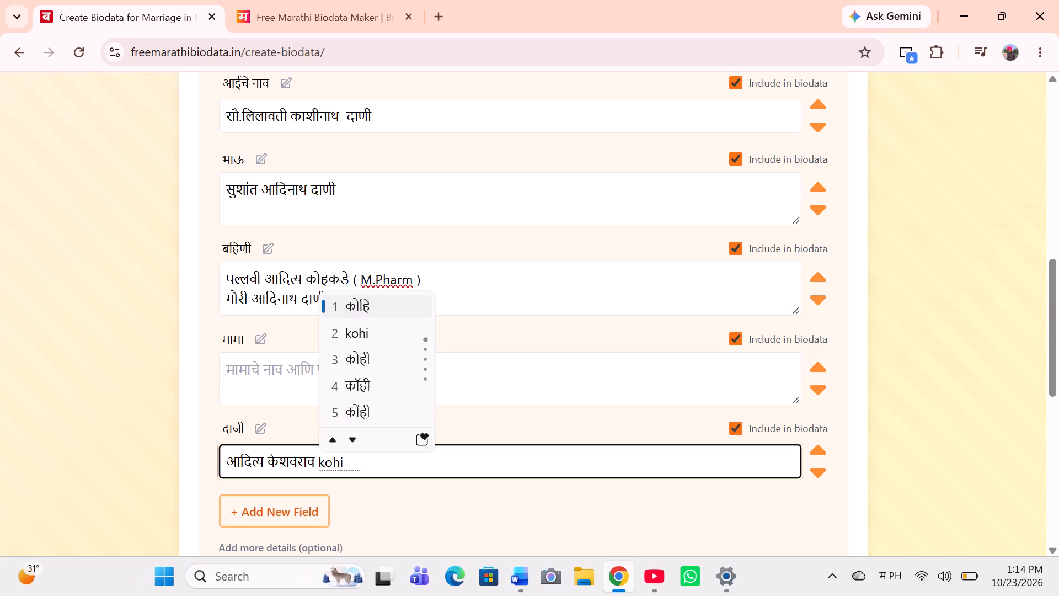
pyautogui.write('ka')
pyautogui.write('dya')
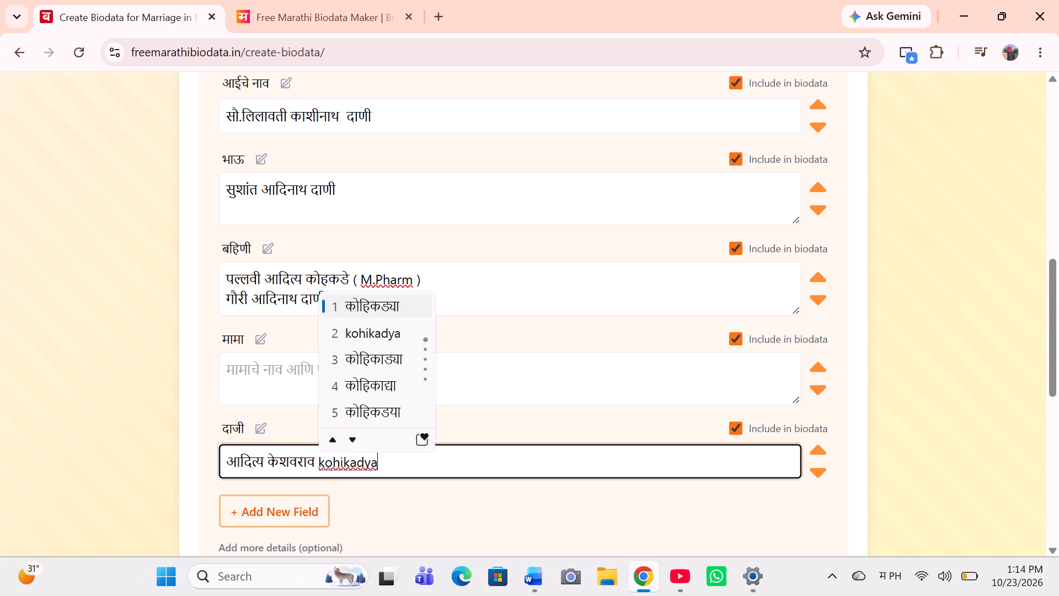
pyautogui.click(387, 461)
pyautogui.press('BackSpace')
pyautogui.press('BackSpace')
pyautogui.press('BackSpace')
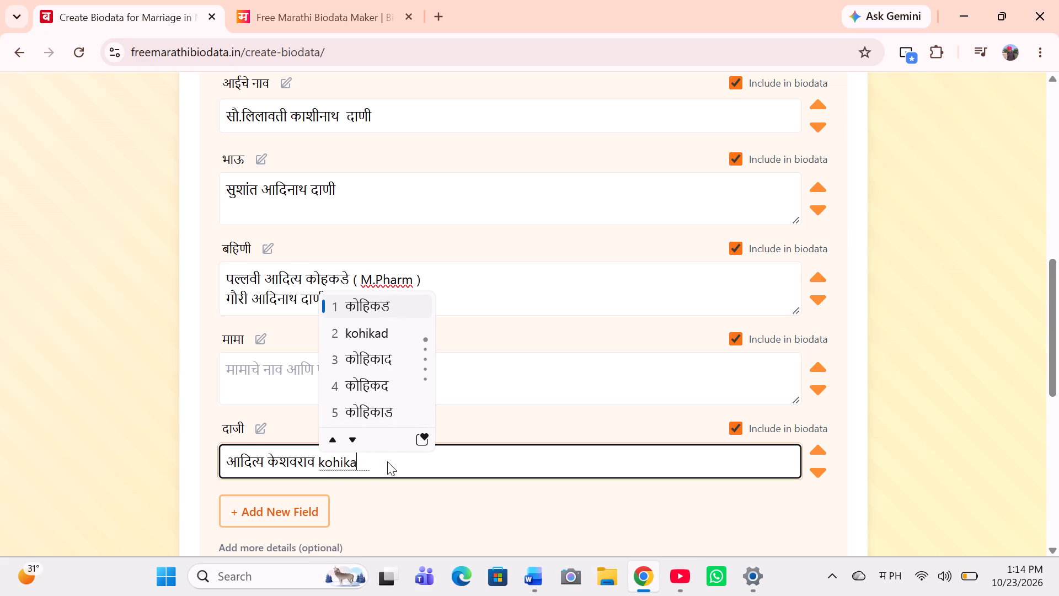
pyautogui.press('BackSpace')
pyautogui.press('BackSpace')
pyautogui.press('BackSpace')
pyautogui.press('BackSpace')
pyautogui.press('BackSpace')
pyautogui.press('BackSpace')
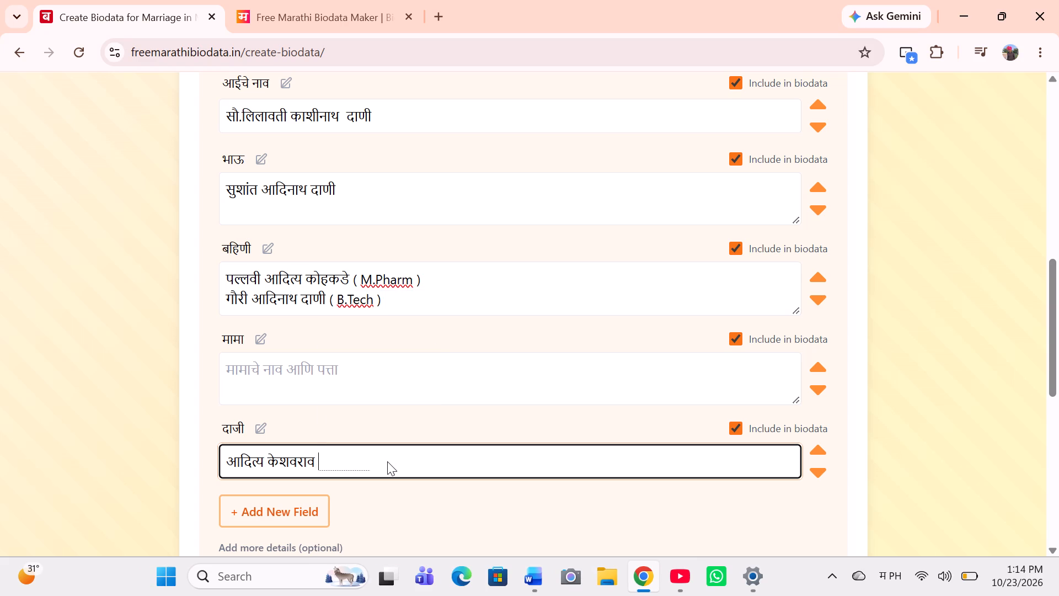
# Add the brother-in-law's surname in Marathi after his first and middle names in the दाजी field.
pyautogui.click(373, 462)
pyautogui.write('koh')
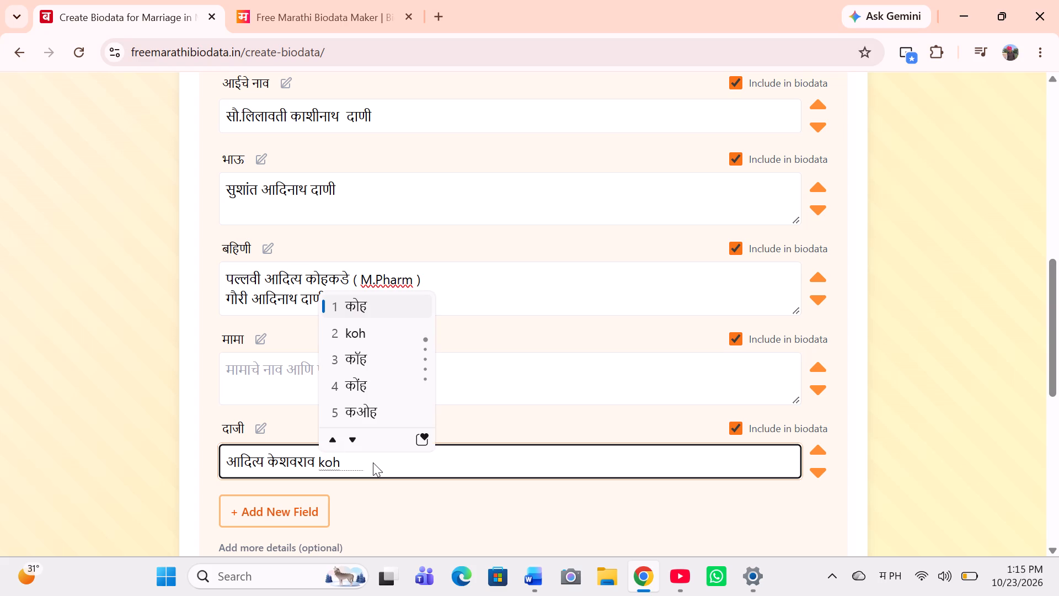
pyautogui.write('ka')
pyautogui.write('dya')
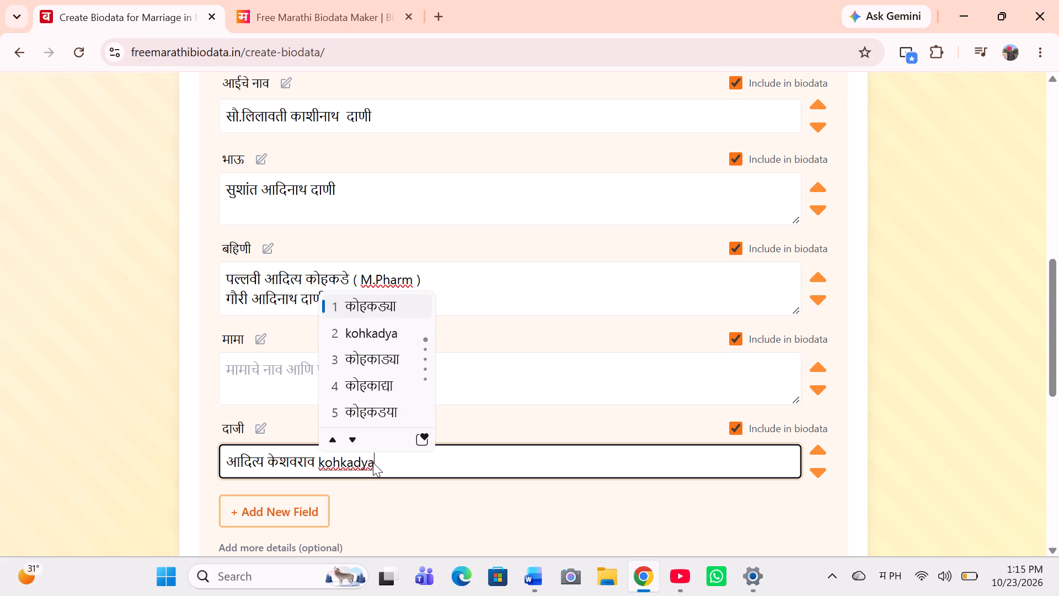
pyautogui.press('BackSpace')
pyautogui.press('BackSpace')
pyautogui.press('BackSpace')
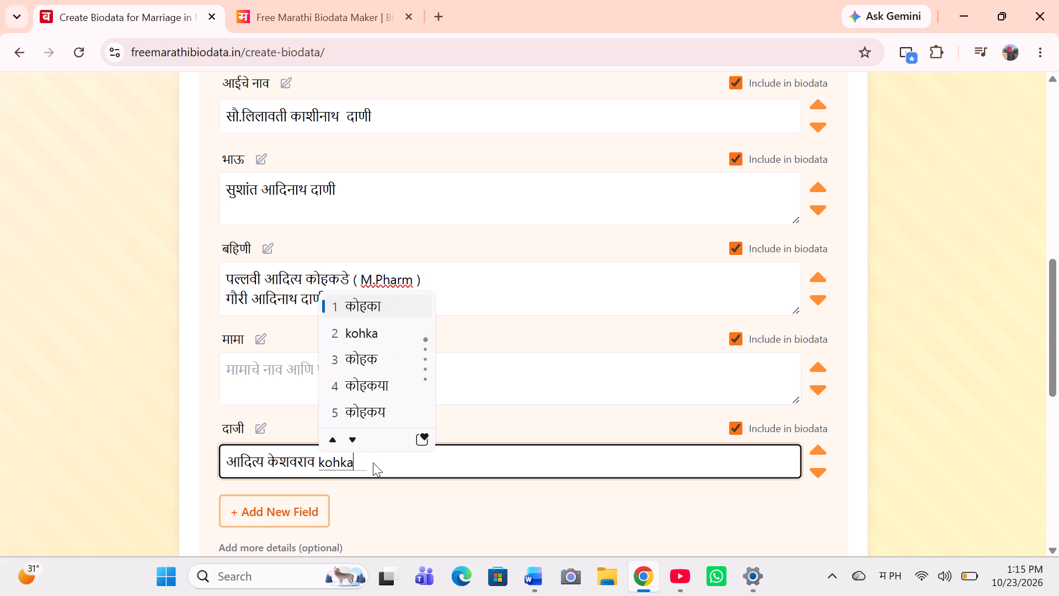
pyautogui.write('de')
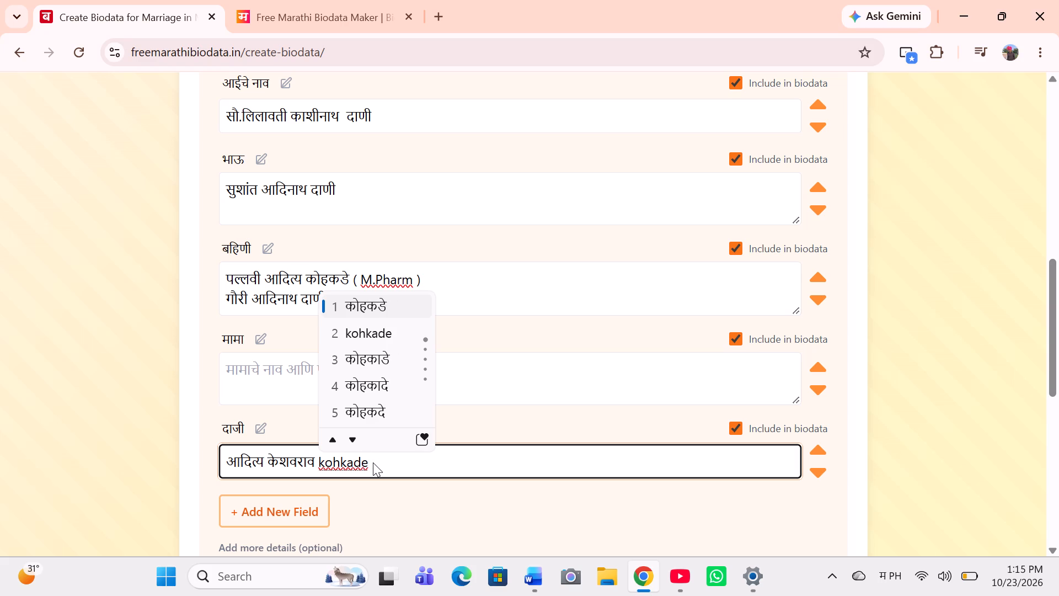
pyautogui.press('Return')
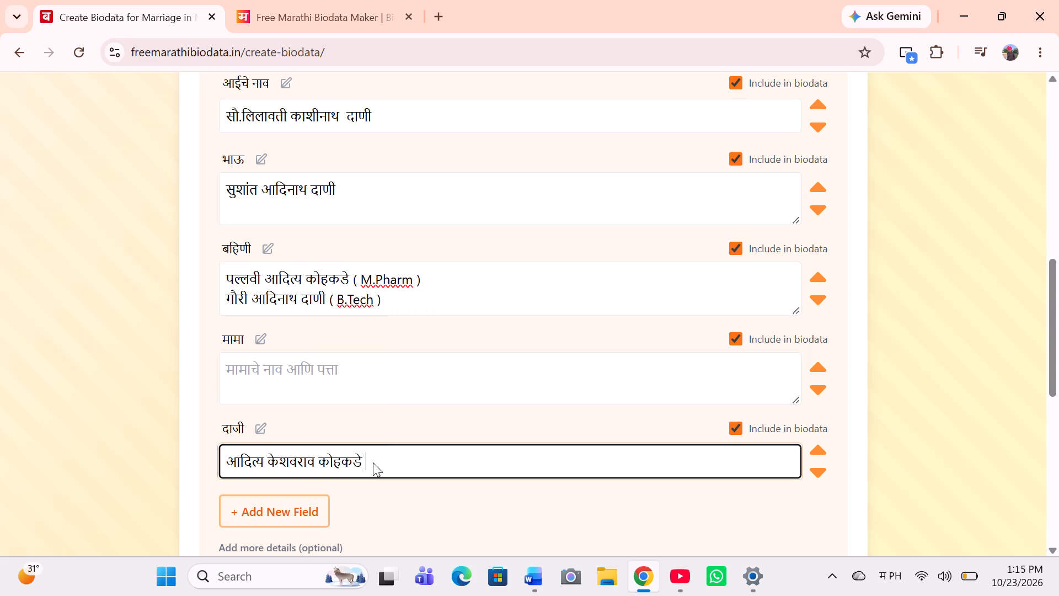
# Add an opening bracket and a space after the brother-in-law's surname, switching the keyboard layout to English (India).
pyautogui.scroll(-1, 373, 462)
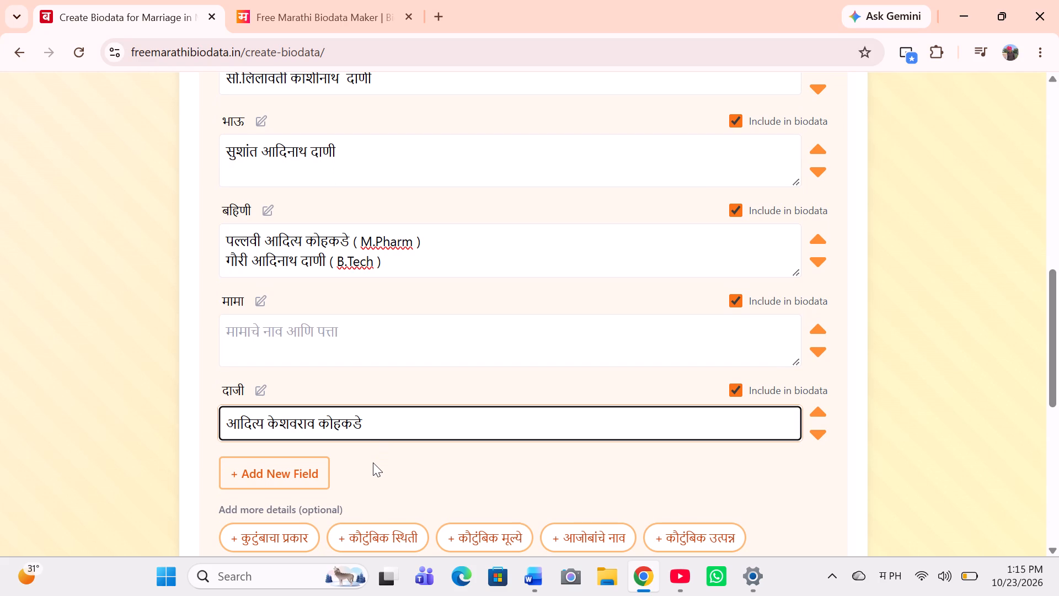
pyautogui.hotkey('shift', '(')
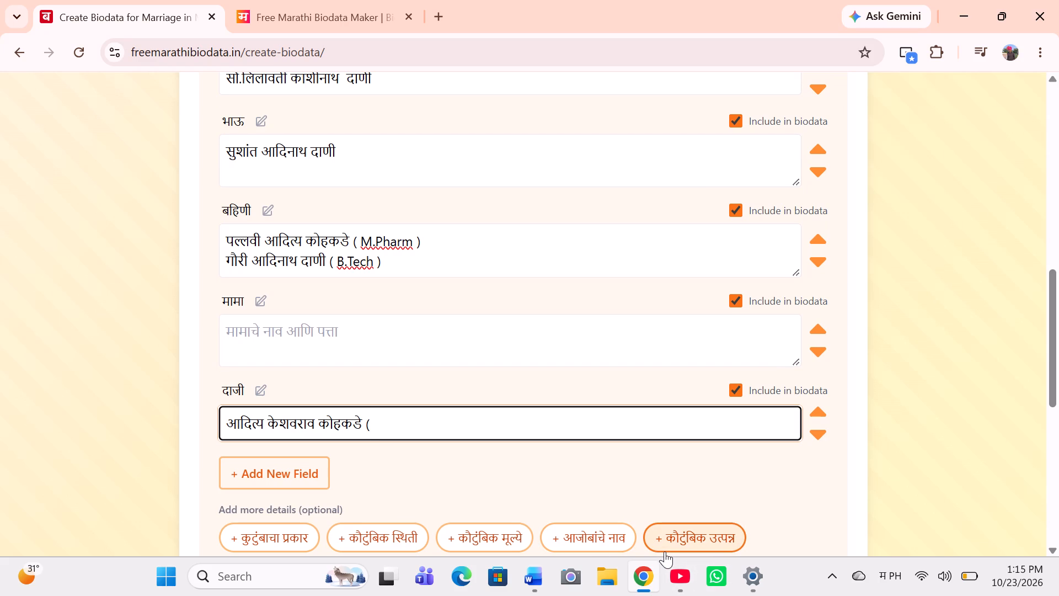
pyautogui.press('super+space')
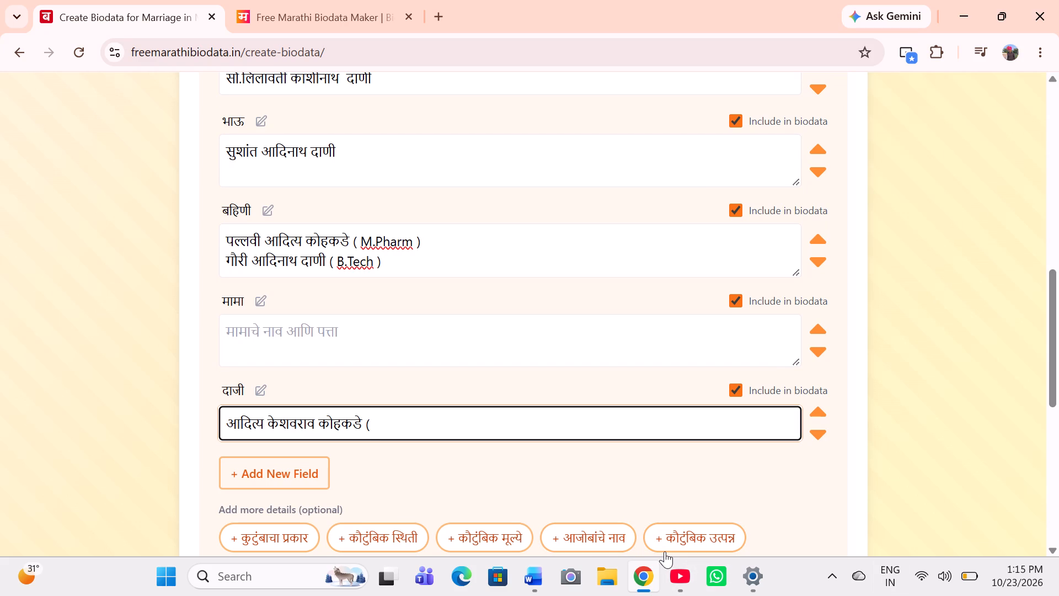
pyautogui.hotkey('ctrl', 'space')
pyautogui.hotkey('ctrl', 'space')
pyautogui.hotkey('ctrl', 'space')
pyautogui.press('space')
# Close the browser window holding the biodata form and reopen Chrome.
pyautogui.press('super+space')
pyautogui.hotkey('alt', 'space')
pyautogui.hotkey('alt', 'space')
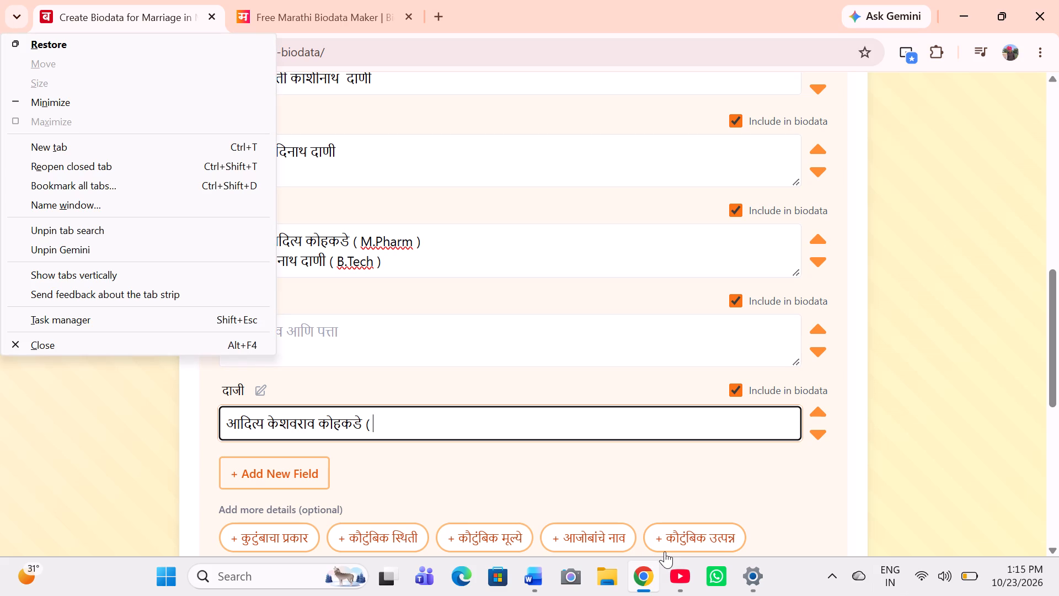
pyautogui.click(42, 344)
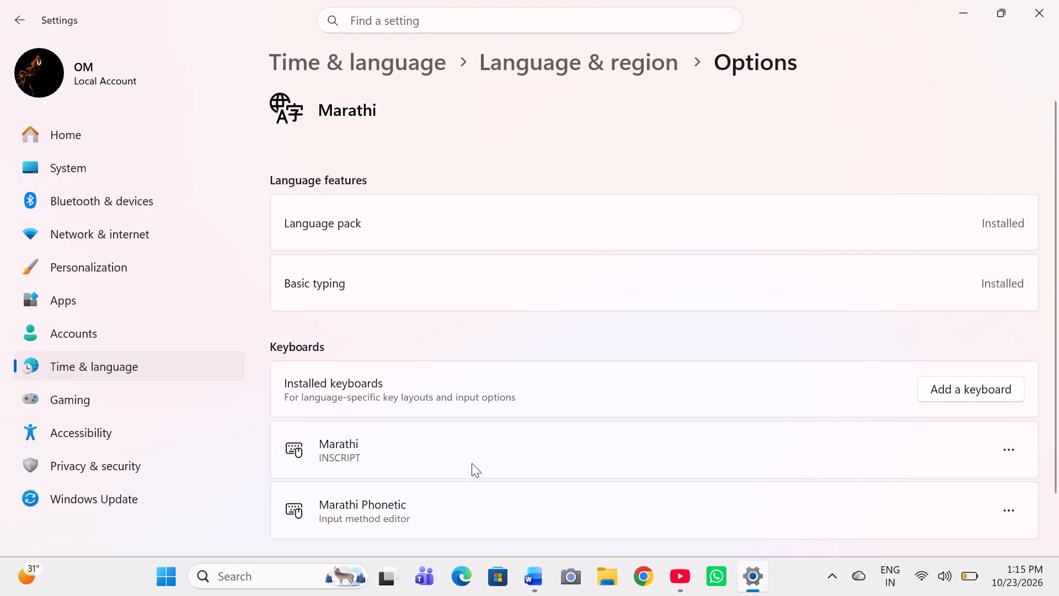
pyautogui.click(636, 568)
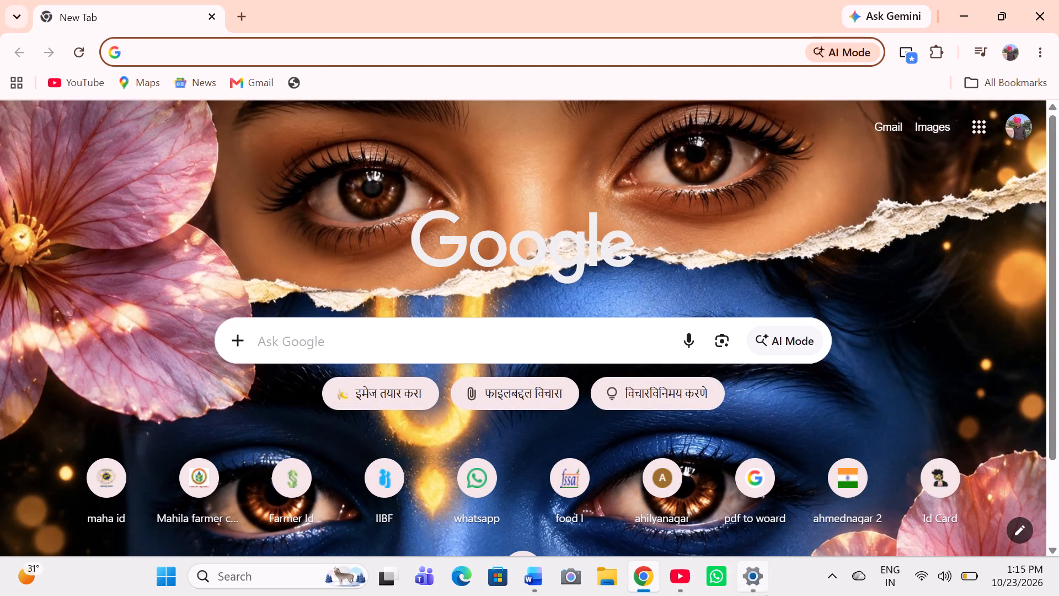
# Switch to the Settings and Word windows and close them both.
pyautogui.click(744, 581)
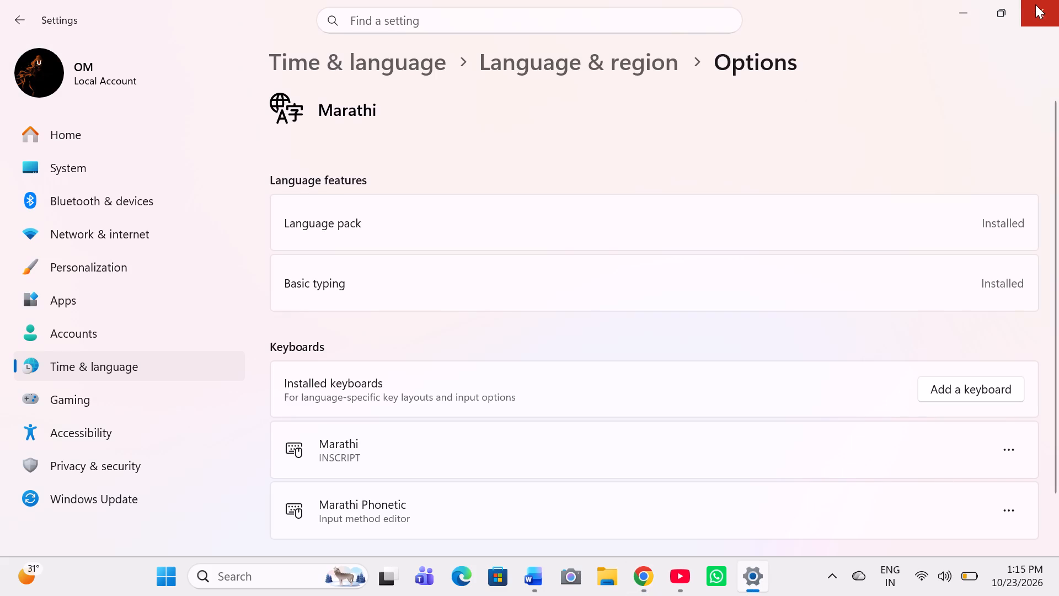
pyautogui.click(1035, 4)
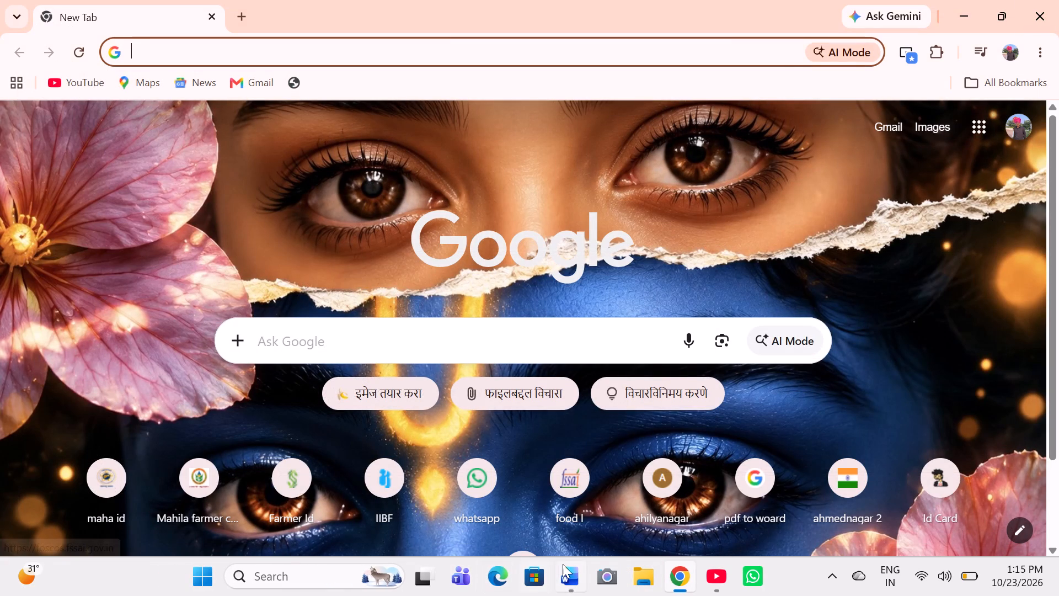
pyautogui.click(574, 576)
pyautogui.click(1034, 12)
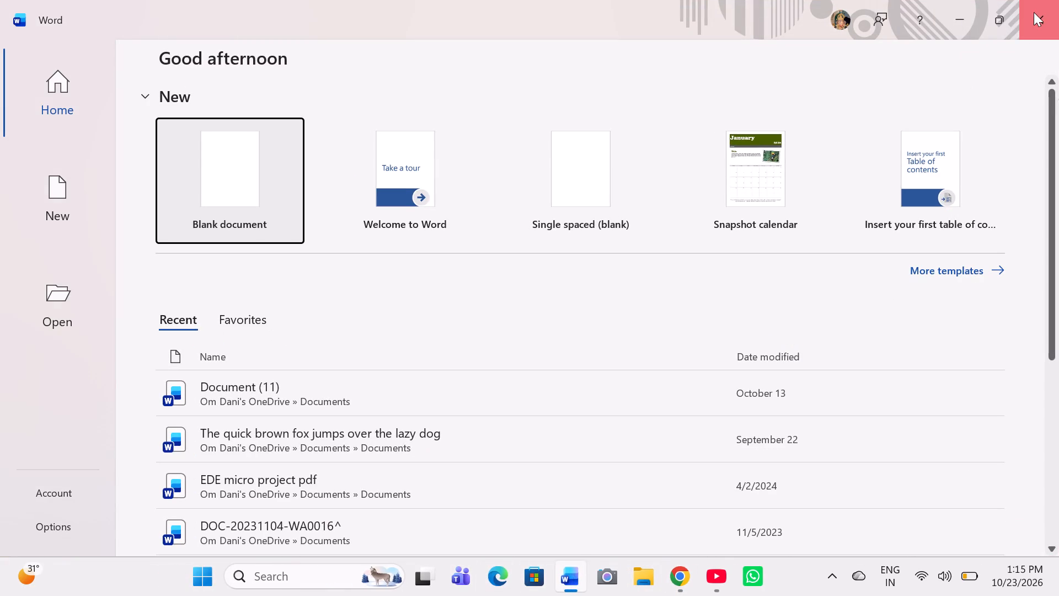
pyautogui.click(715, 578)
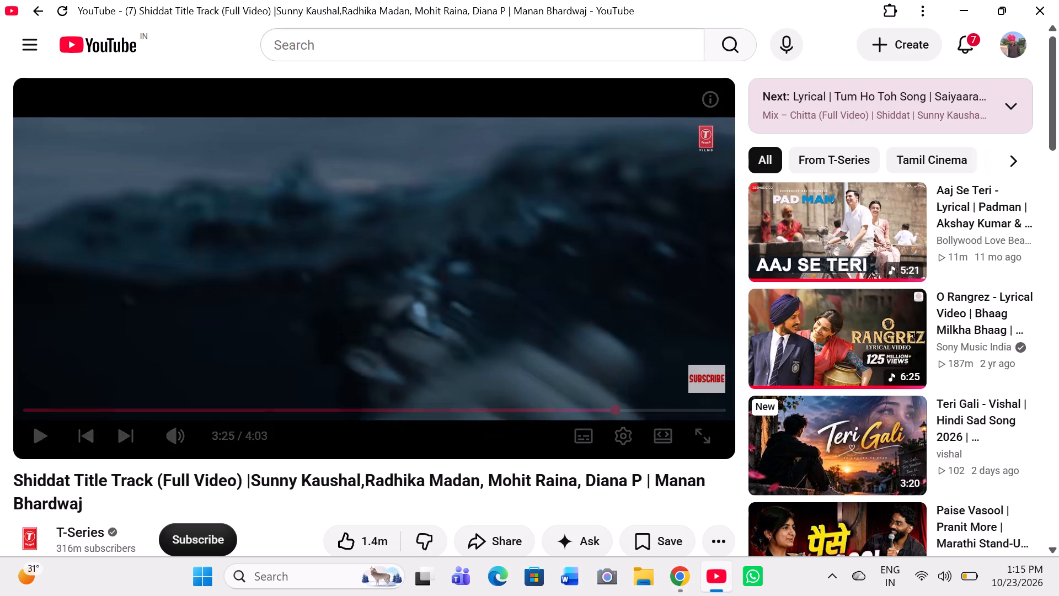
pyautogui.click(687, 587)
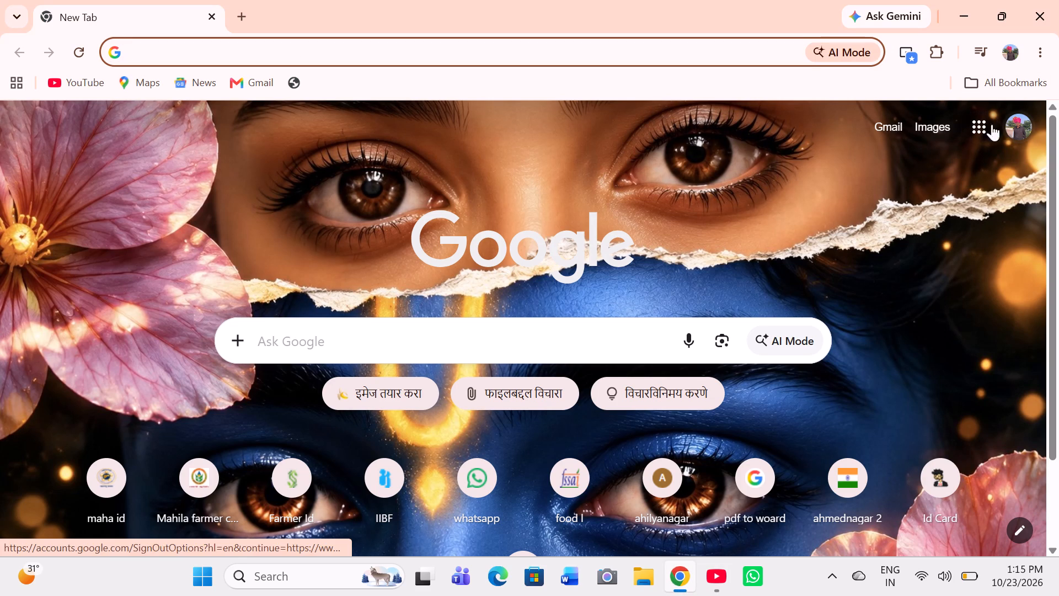
# Search Google for "biodata maker marathi" again and open the Marathi Biodata Maker site from the results.
pyautogui.click(357, 60)
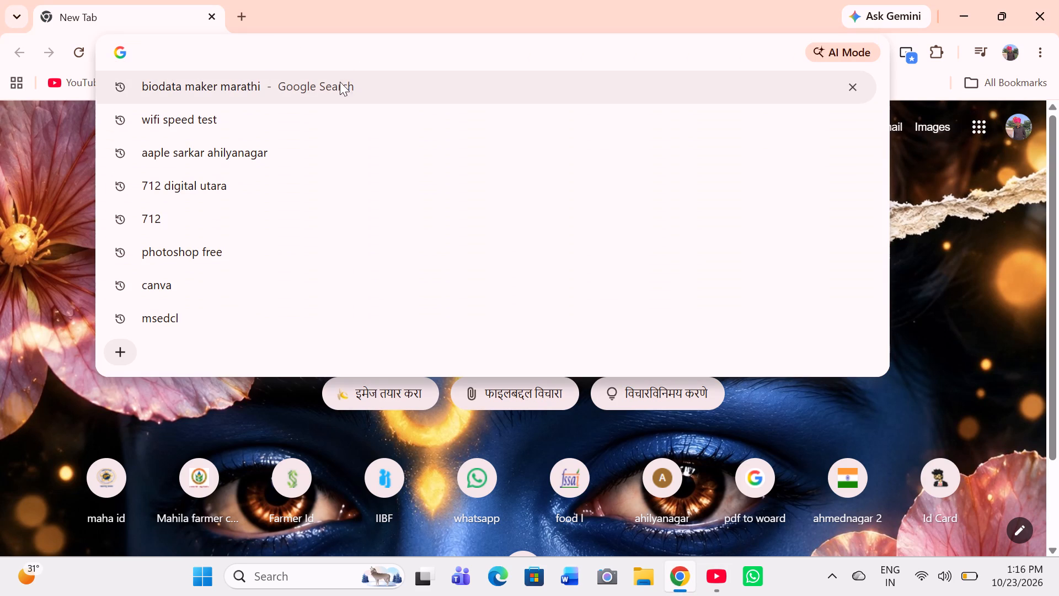
pyautogui.click(335, 86)
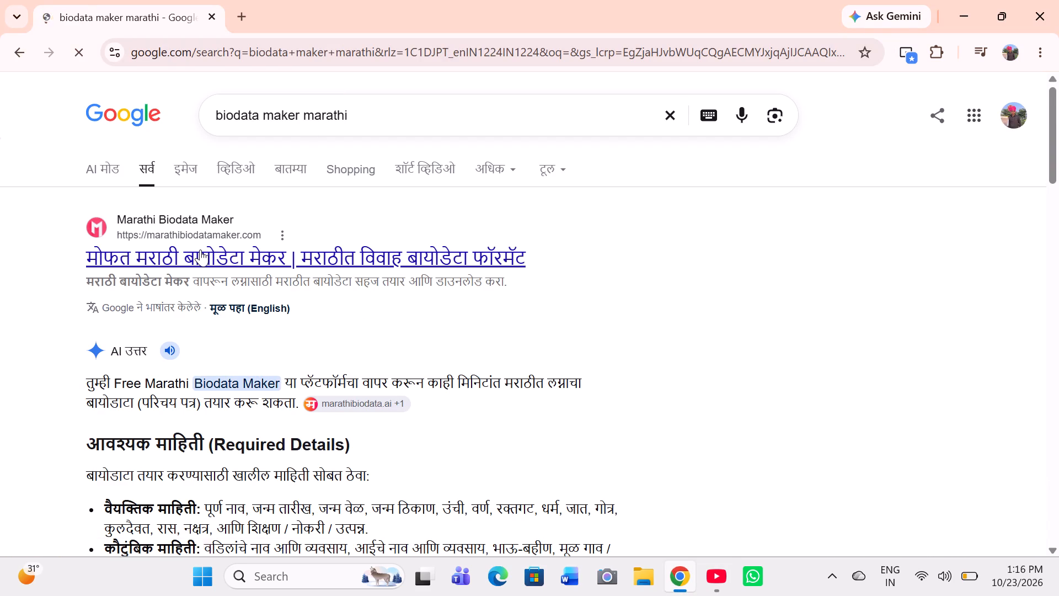
pyautogui.click(200, 249)
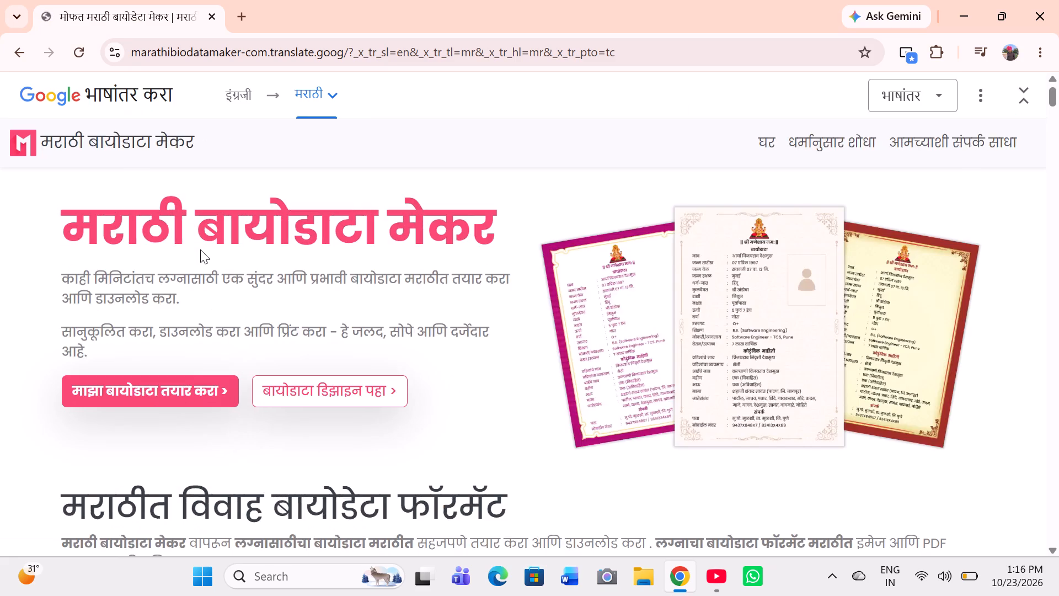
# Choose the white biodata design with the solid gold border and corner scrollwork and open its creation form.
pyautogui.scroll(-11, 200, 249)
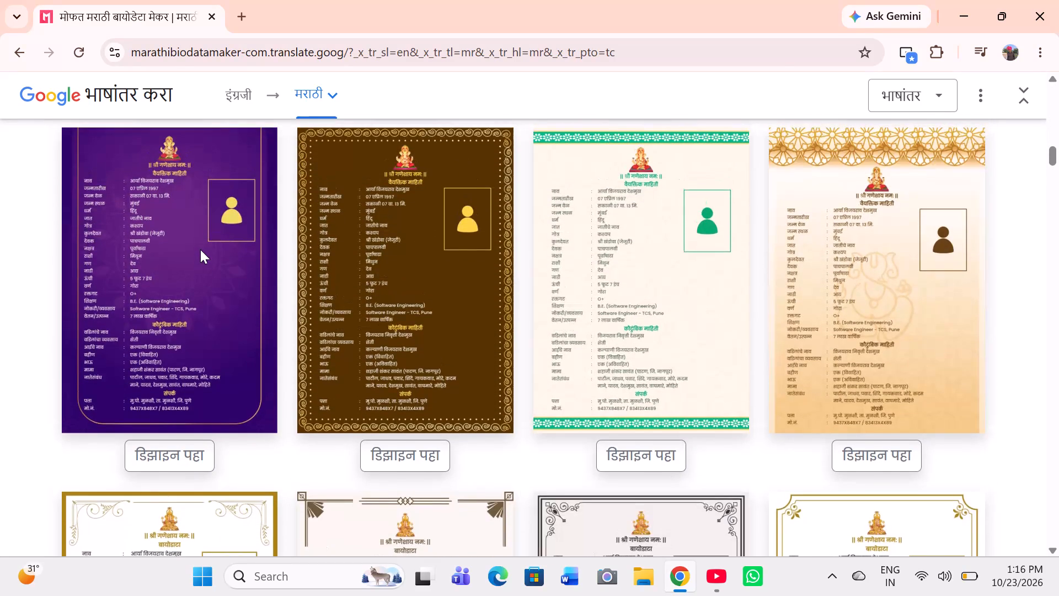
pyautogui.hscroll(5, 200, 249)
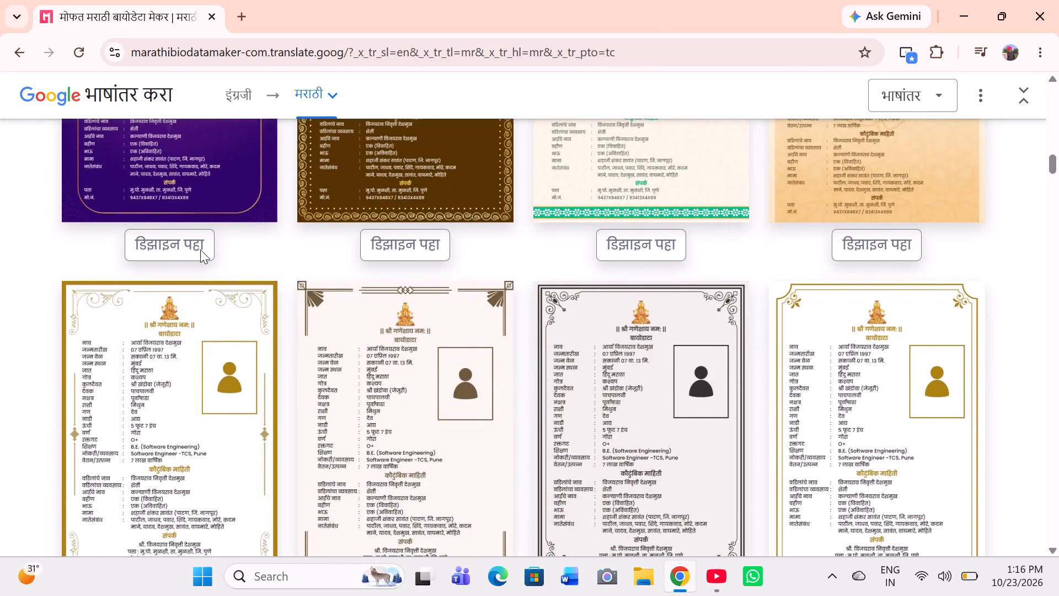
pyautogui.hscroll(1, 200, 249)
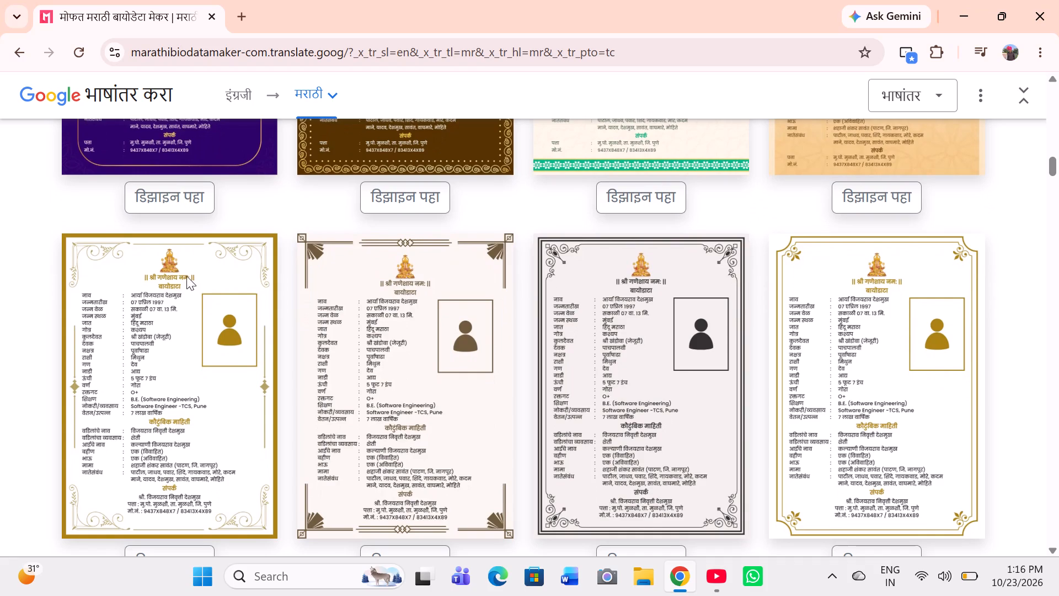
pyautogui.click(148, 370)
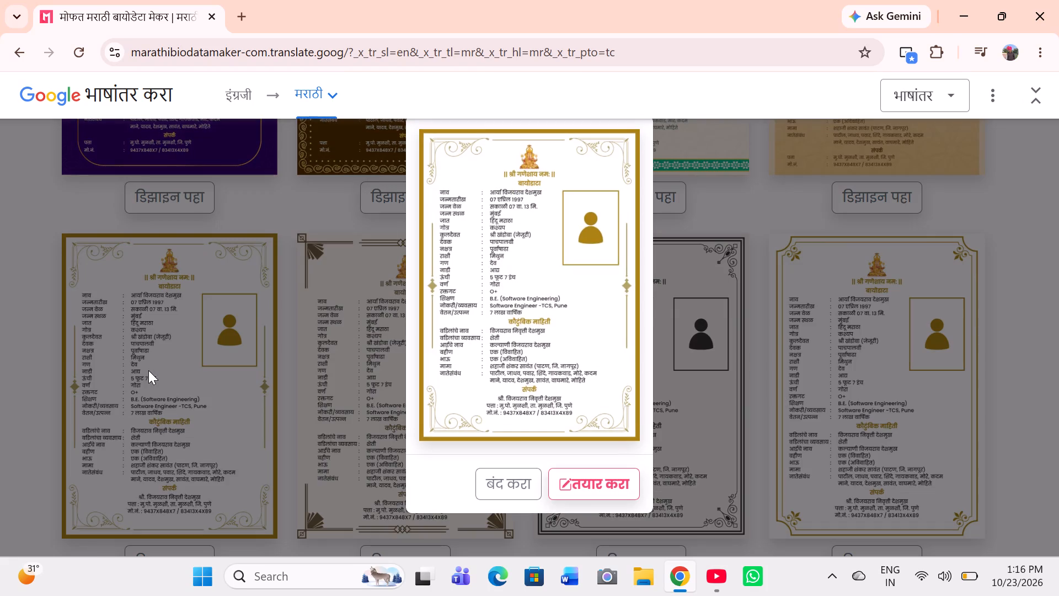
pyautogui.click(581, 485)
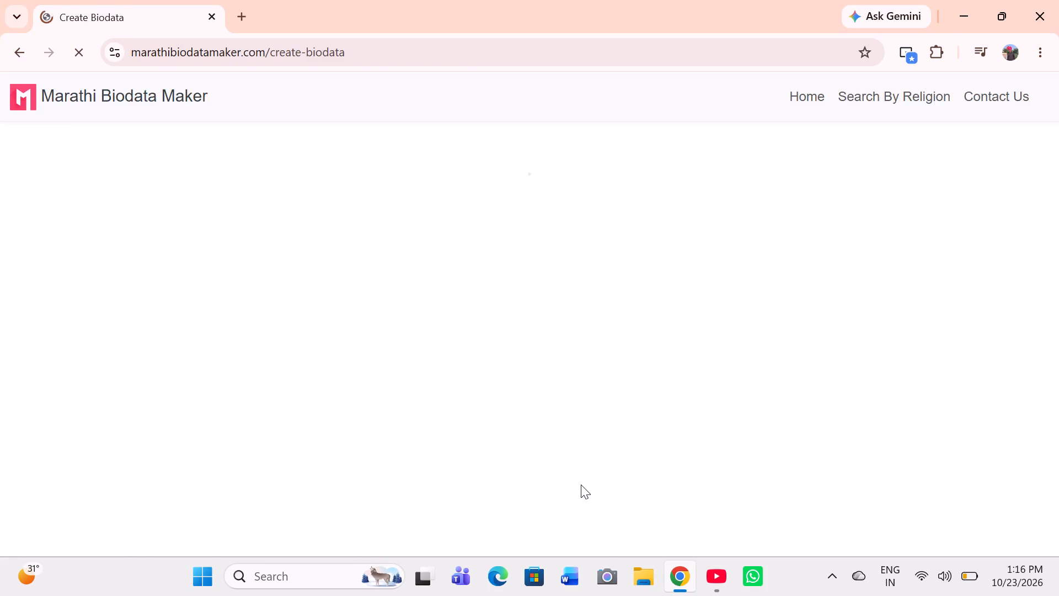
pyautogui.scroll(-3, 581, 485)
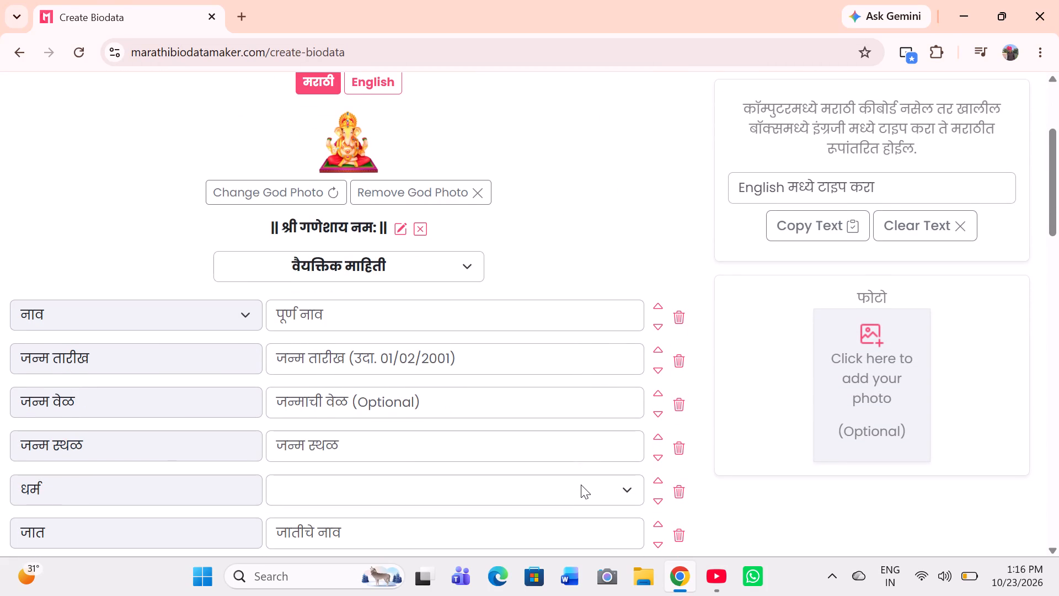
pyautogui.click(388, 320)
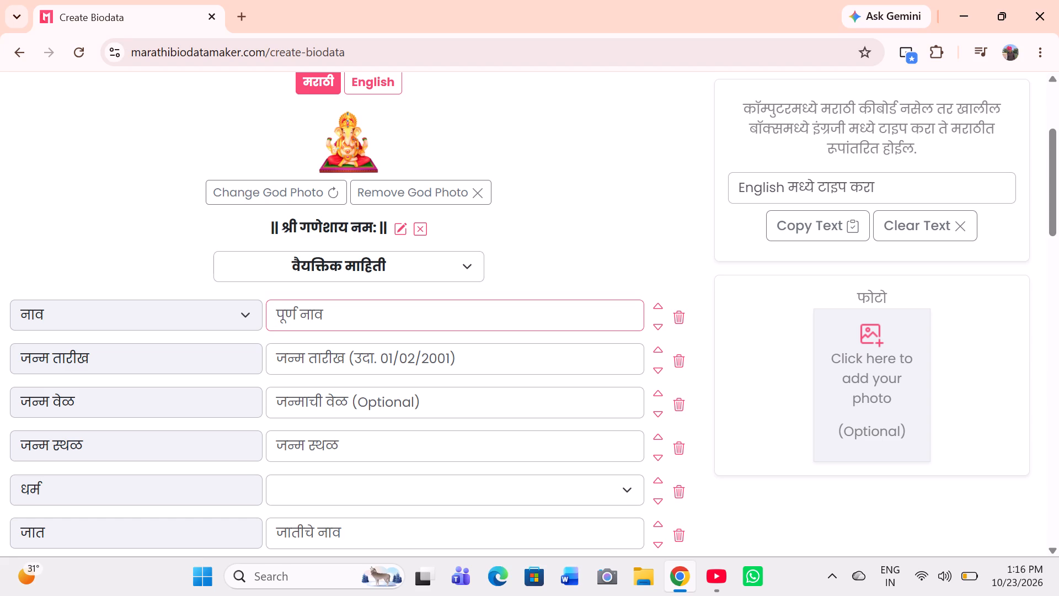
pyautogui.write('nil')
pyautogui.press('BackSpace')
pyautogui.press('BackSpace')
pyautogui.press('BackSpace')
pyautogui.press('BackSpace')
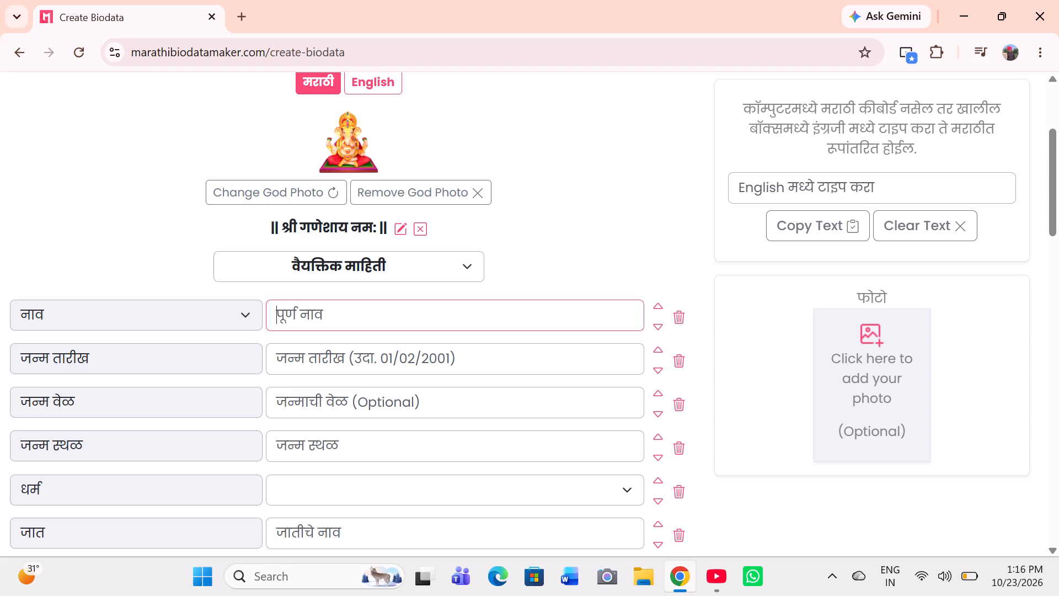
# Switch the keyboard layout to Marathi Phonetic and enter the candidate's first name in Marathi in the नाव field.
pyautogui.click(891, 582)
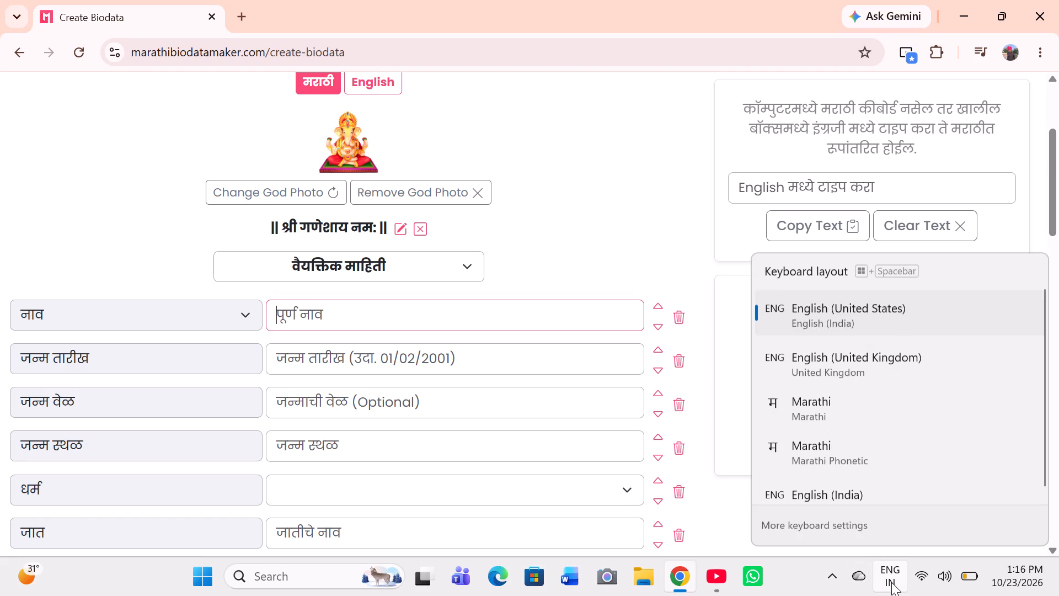
pyautogui.click(833, 459)
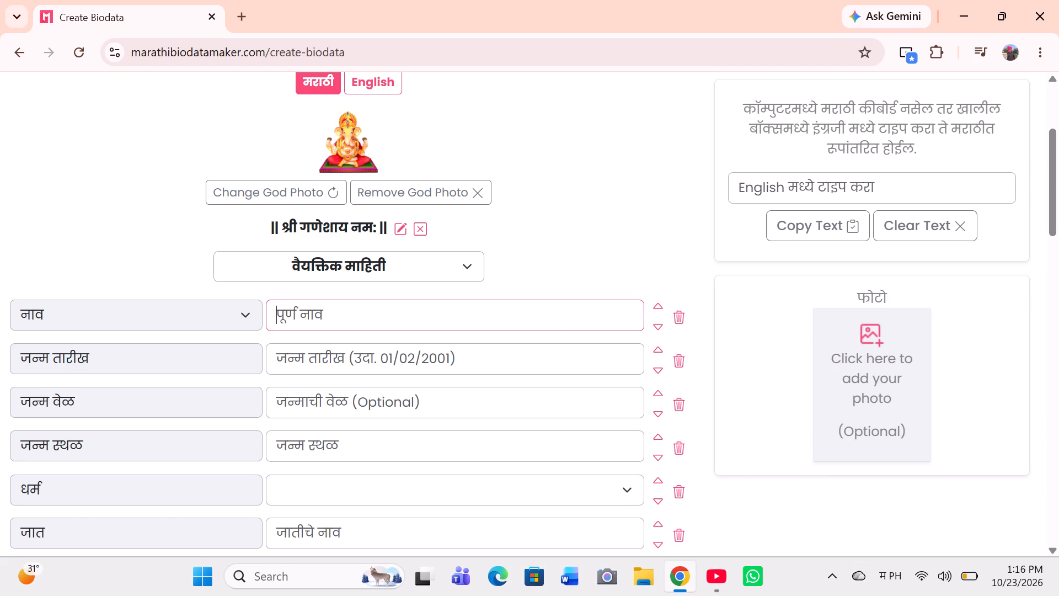
pyautogui.click(548, 313)
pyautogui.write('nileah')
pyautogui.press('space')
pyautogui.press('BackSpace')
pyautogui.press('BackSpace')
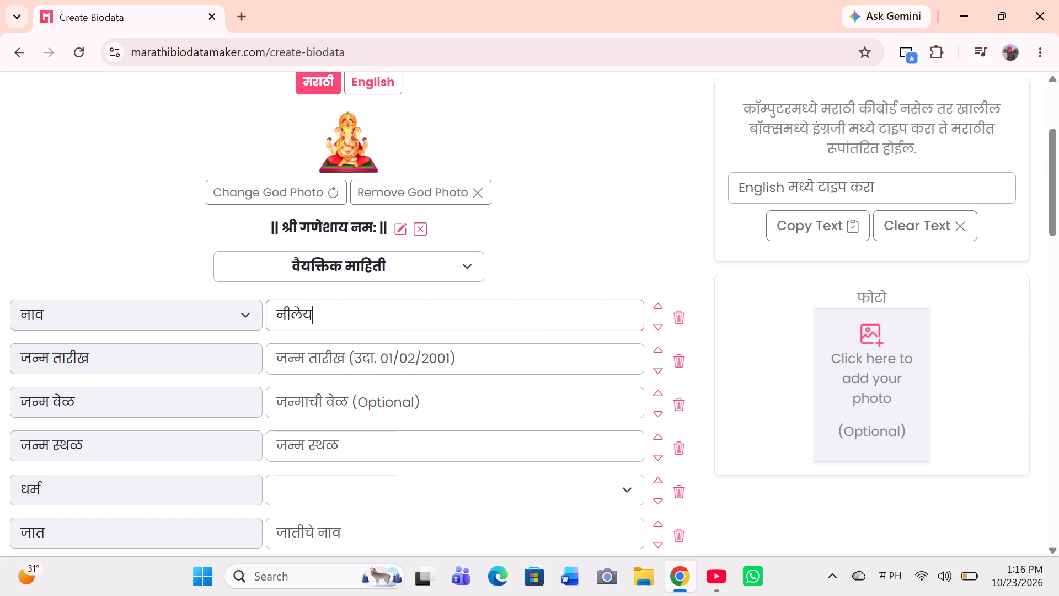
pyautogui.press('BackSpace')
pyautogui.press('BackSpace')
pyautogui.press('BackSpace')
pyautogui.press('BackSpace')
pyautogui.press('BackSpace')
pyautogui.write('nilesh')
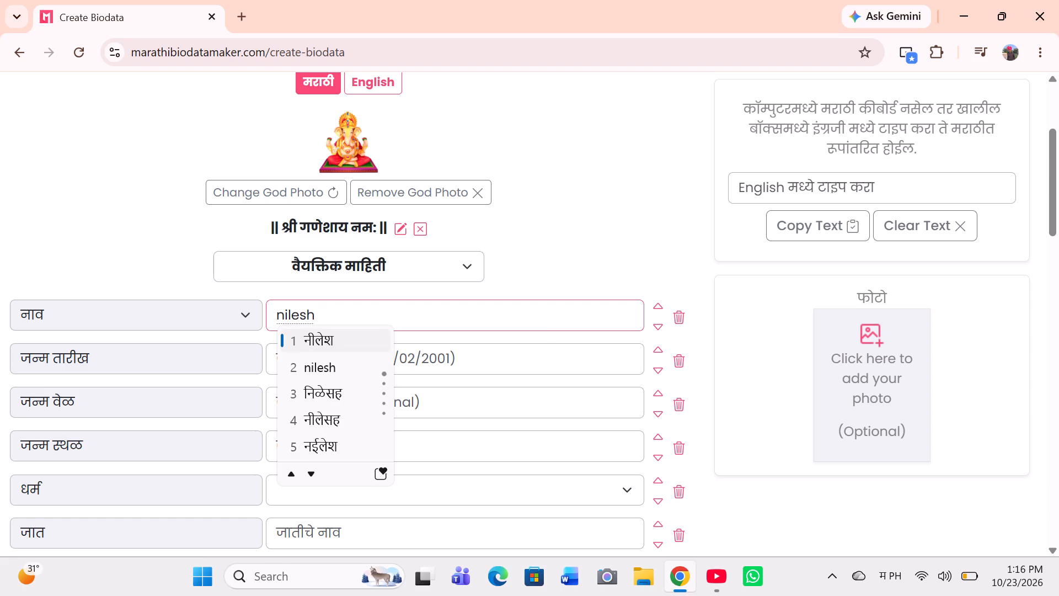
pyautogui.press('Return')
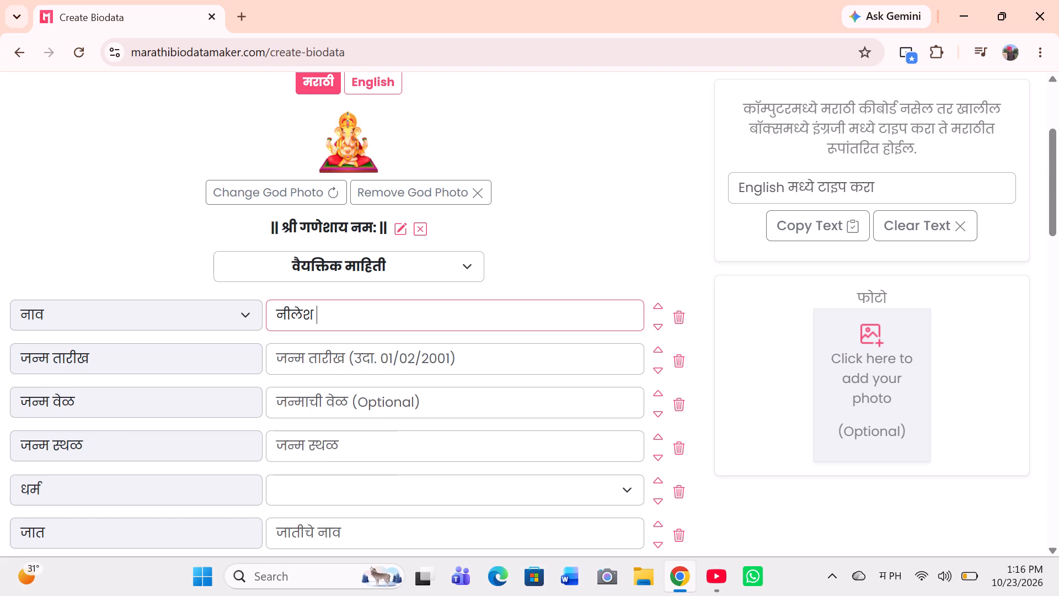
# Add the candidate's middle name and surname in Marathi after the first name in the नाव field.
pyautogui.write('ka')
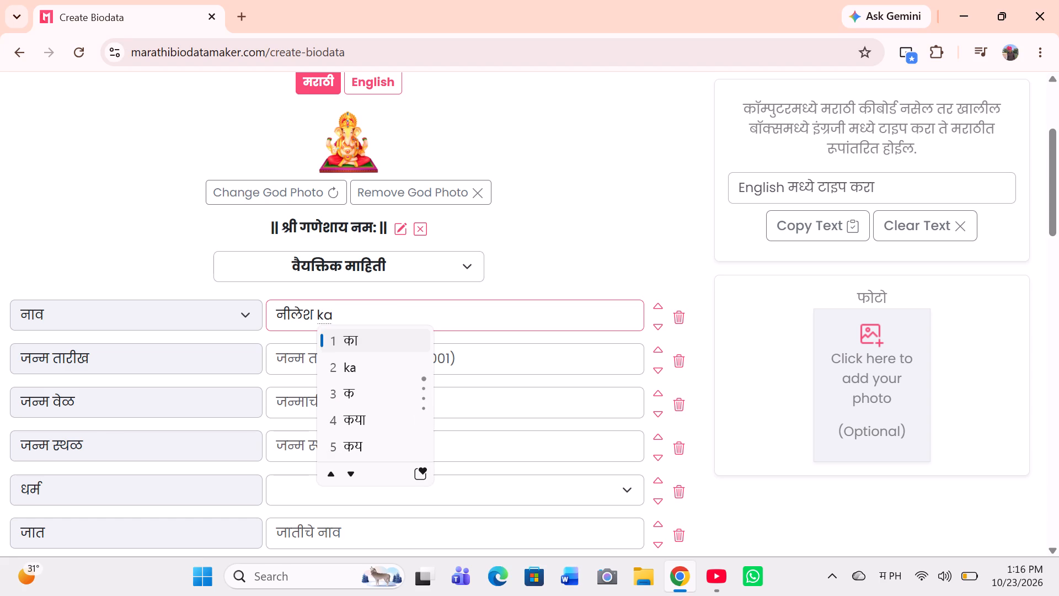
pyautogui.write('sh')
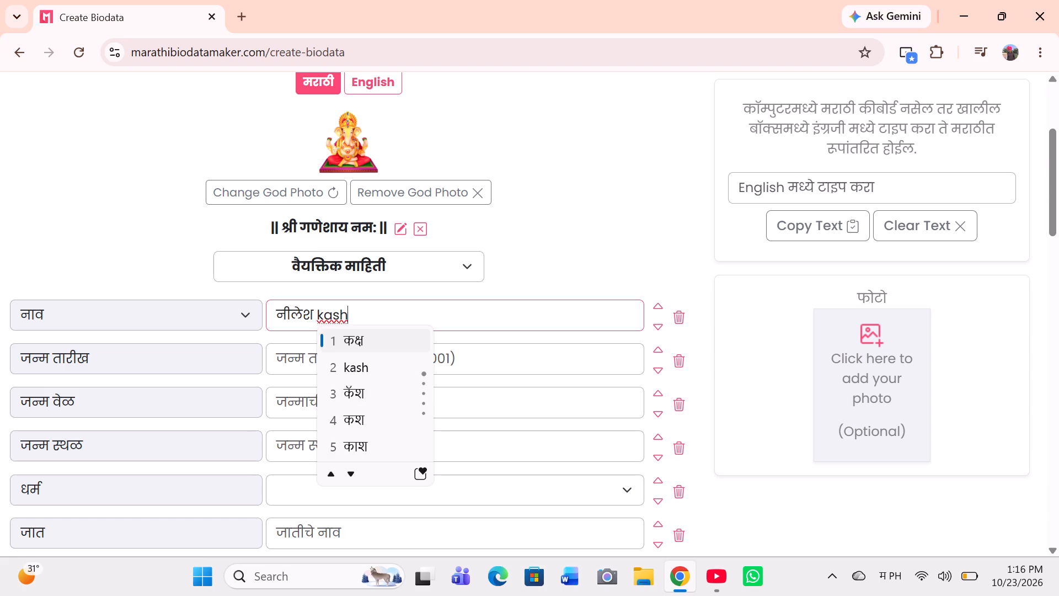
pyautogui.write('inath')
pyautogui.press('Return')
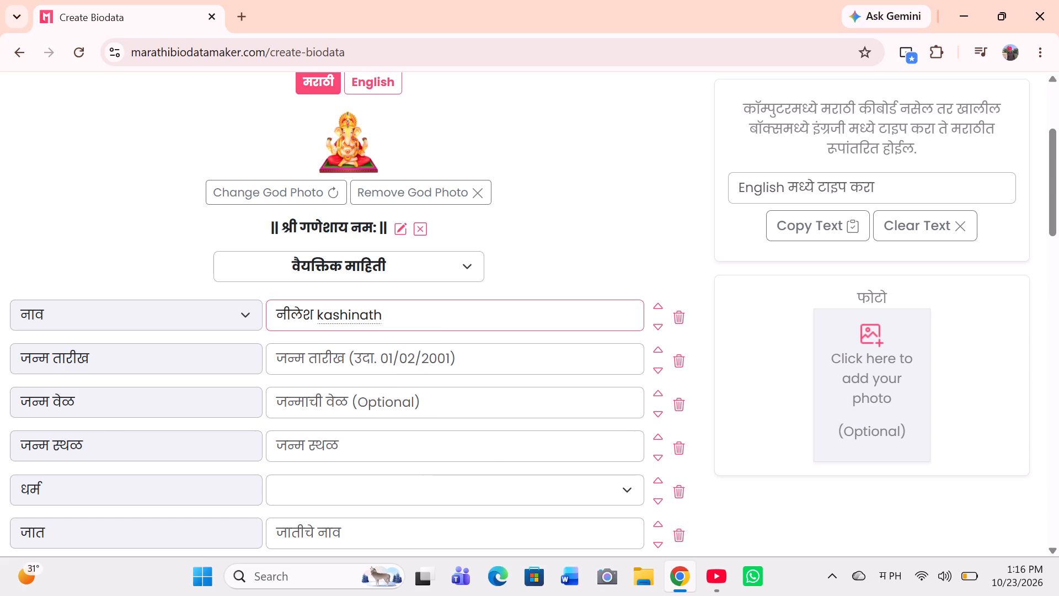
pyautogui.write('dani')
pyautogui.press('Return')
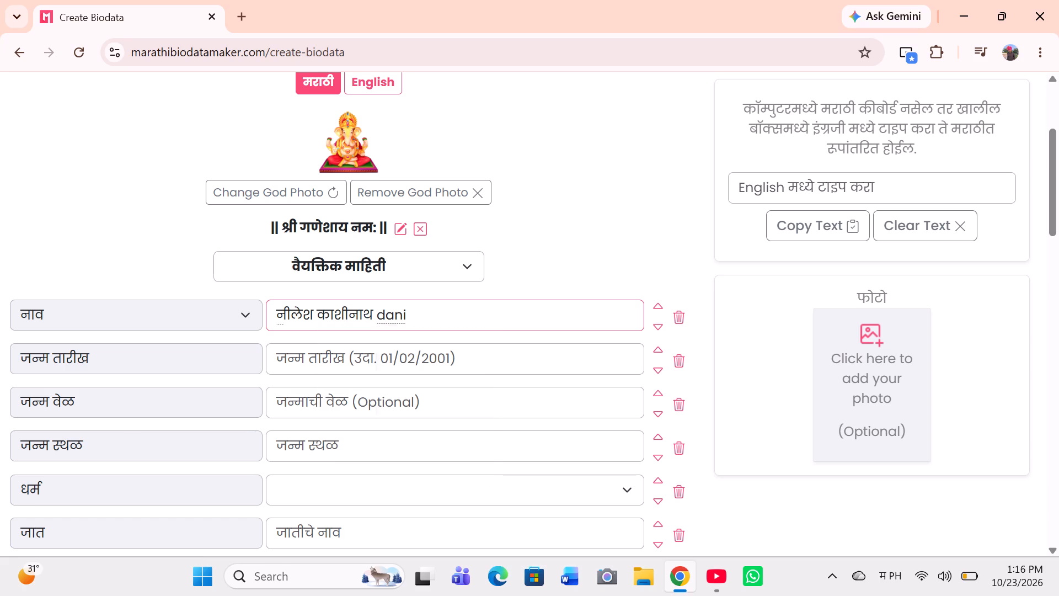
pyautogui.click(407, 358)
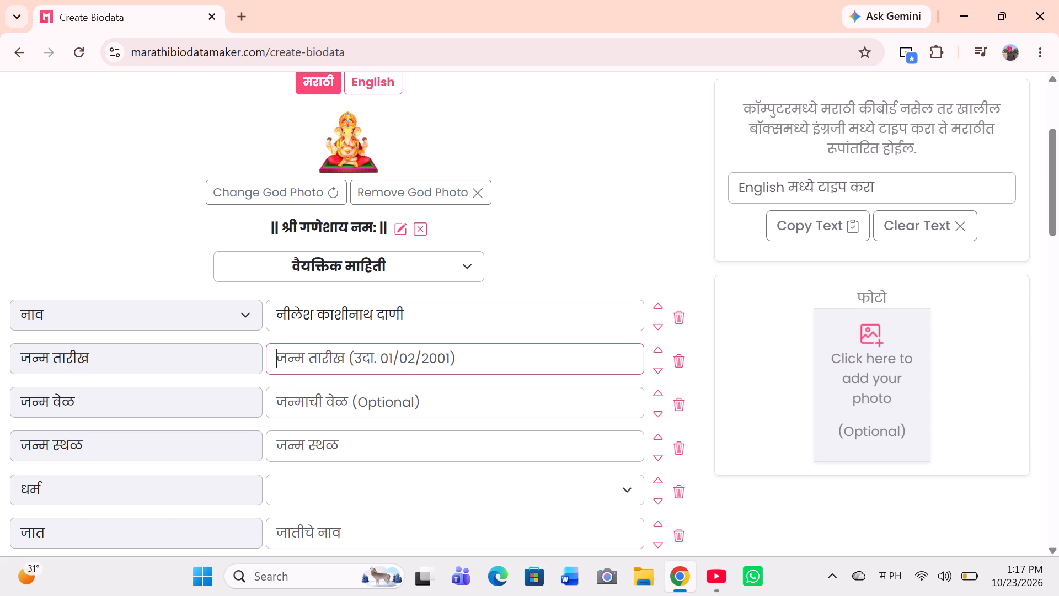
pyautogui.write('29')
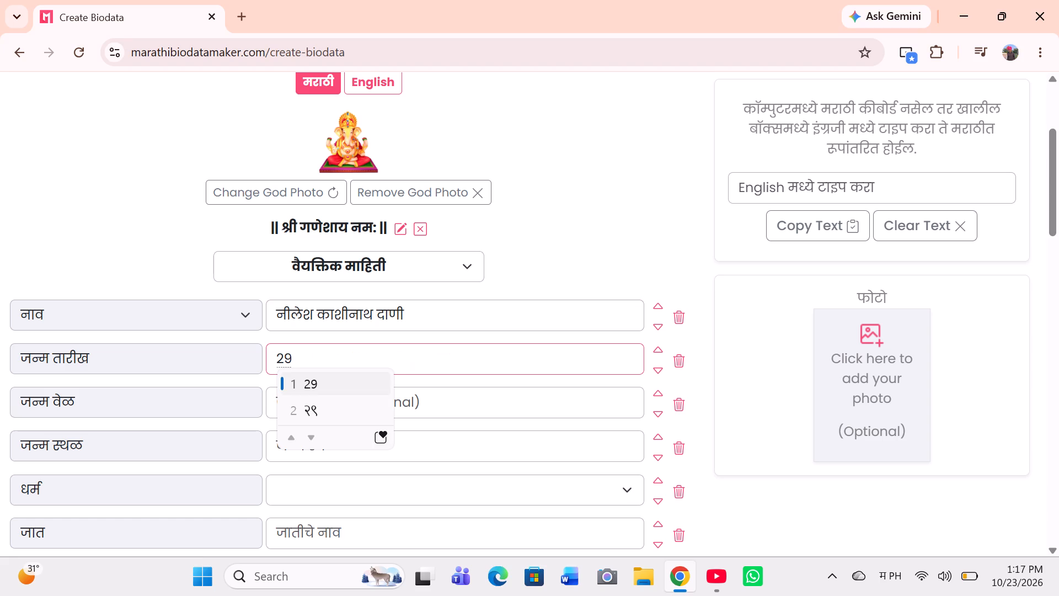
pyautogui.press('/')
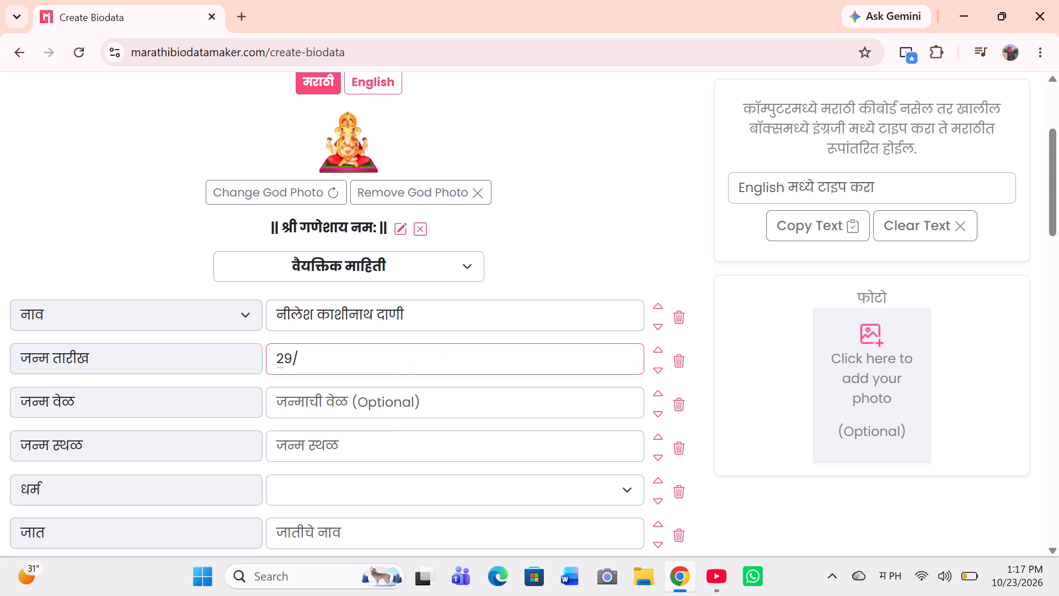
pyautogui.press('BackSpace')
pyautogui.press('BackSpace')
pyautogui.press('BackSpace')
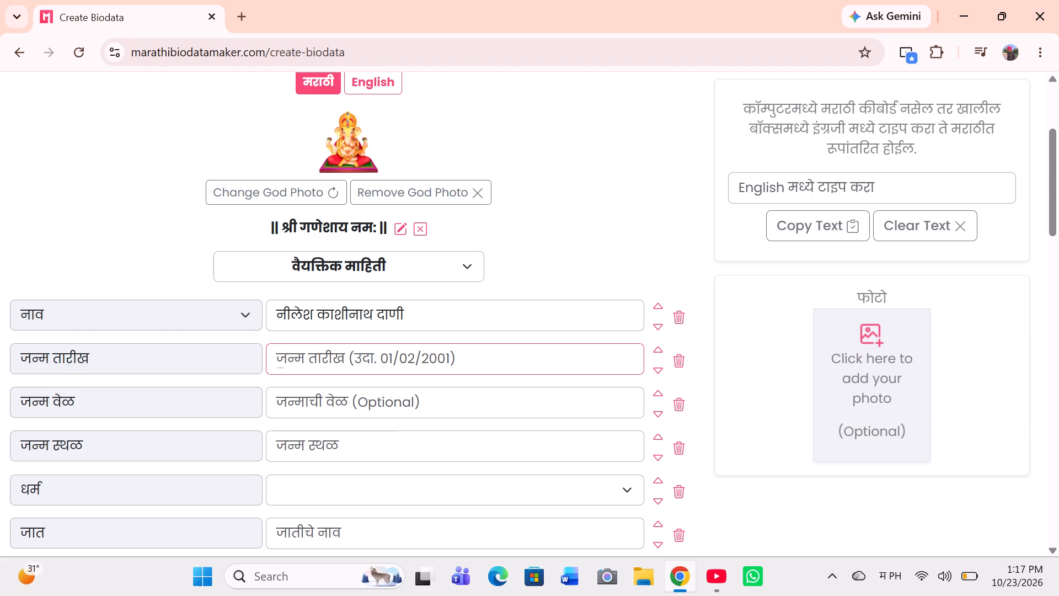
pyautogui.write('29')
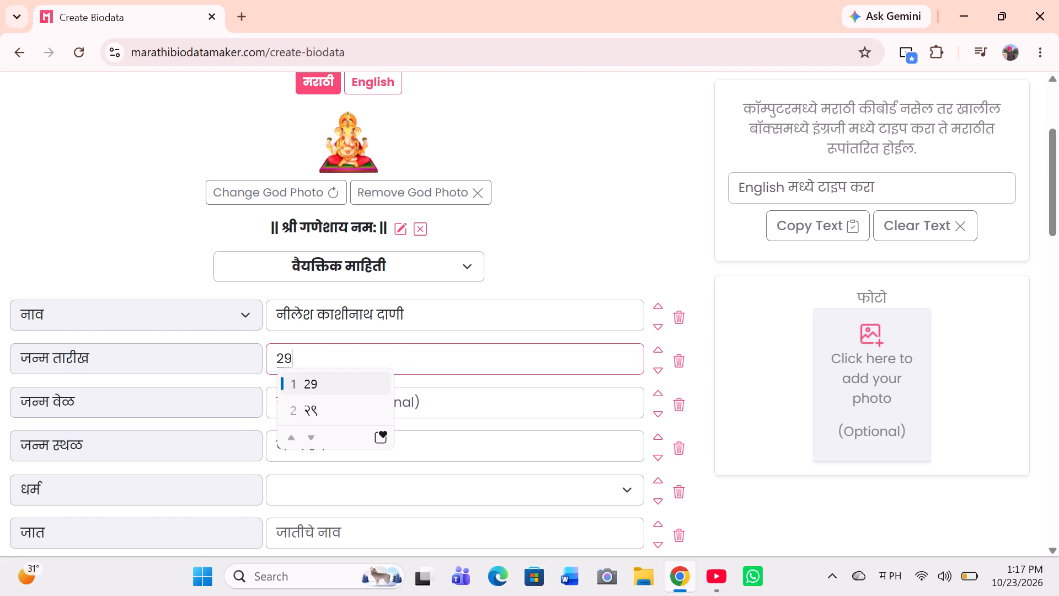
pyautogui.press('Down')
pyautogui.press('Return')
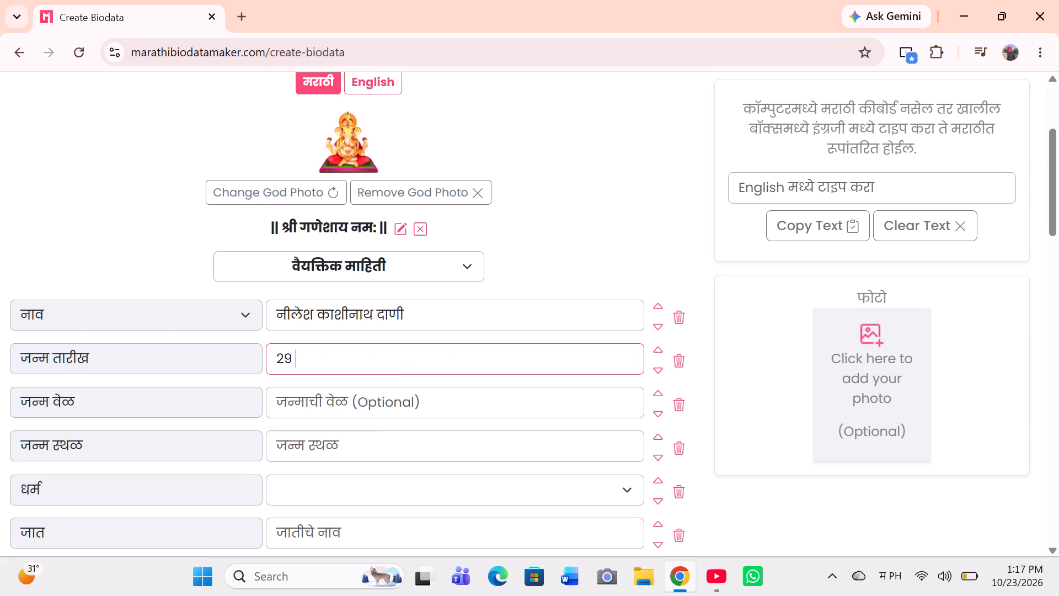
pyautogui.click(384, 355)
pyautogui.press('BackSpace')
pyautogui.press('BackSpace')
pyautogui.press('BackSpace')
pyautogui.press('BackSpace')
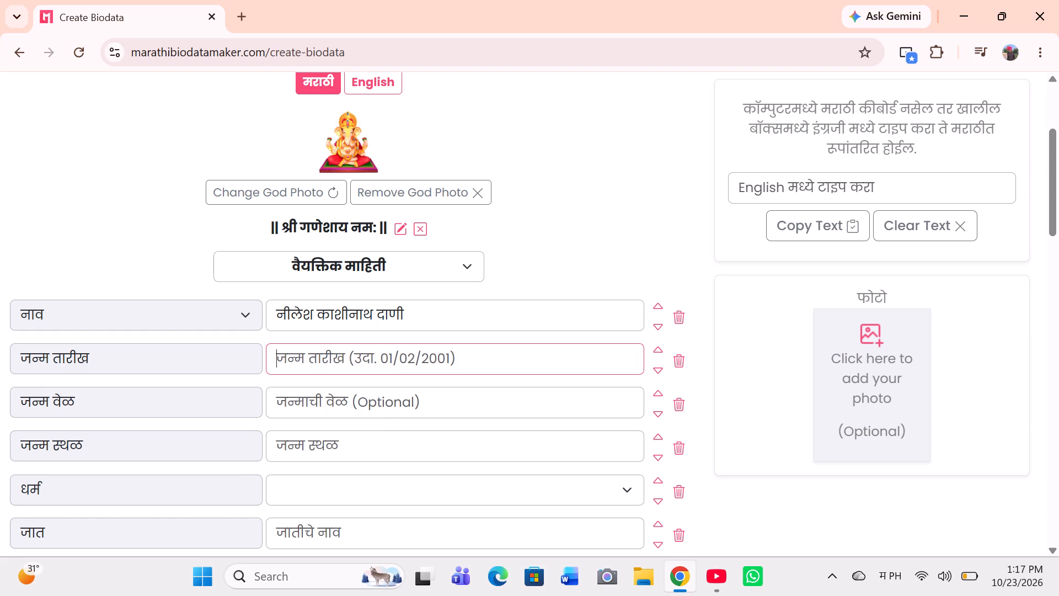
# Enter the candidate's date of birth in the जन्म तारीख field, with day, month and year separated by slashes.
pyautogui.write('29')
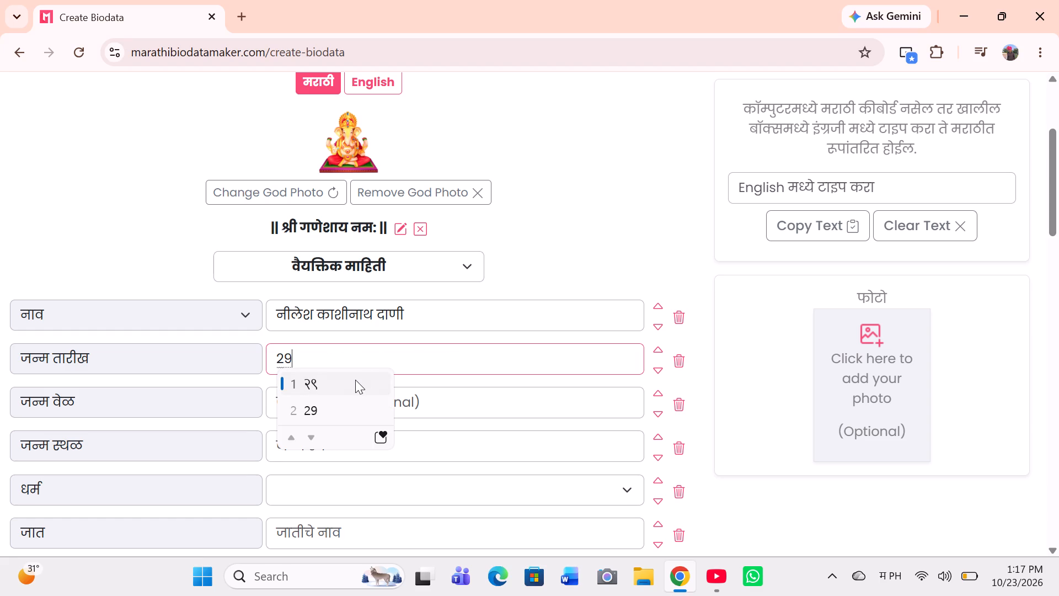
pyautogui.click(355, 380)
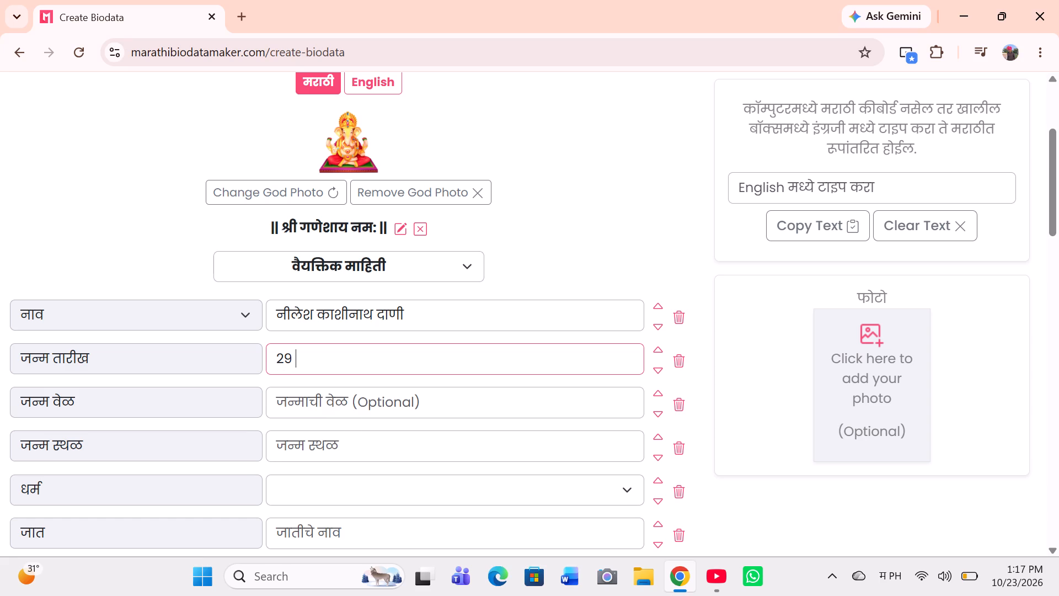
pyautogui.press('BackSpace')
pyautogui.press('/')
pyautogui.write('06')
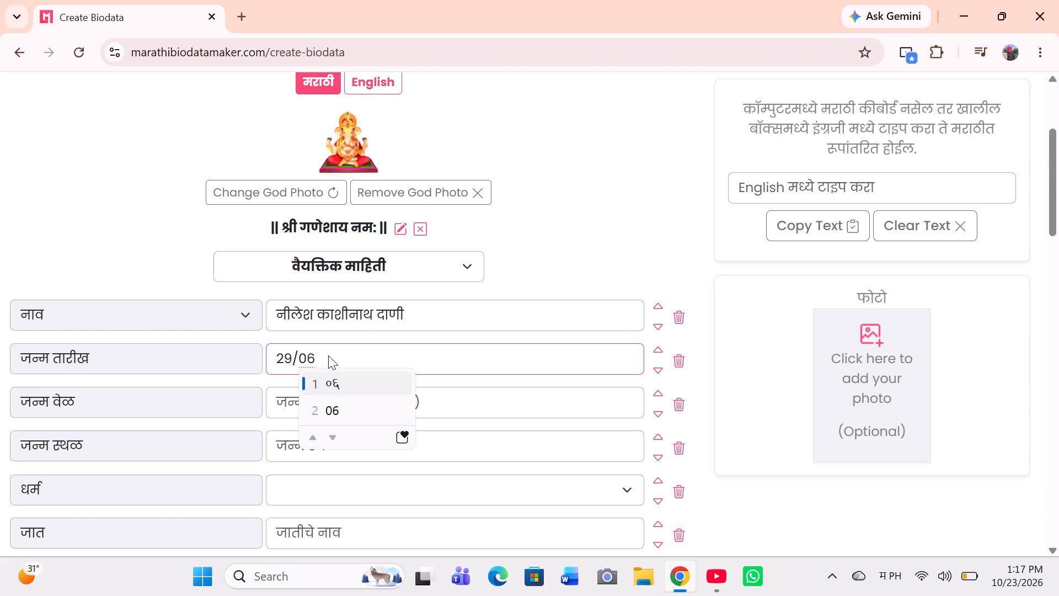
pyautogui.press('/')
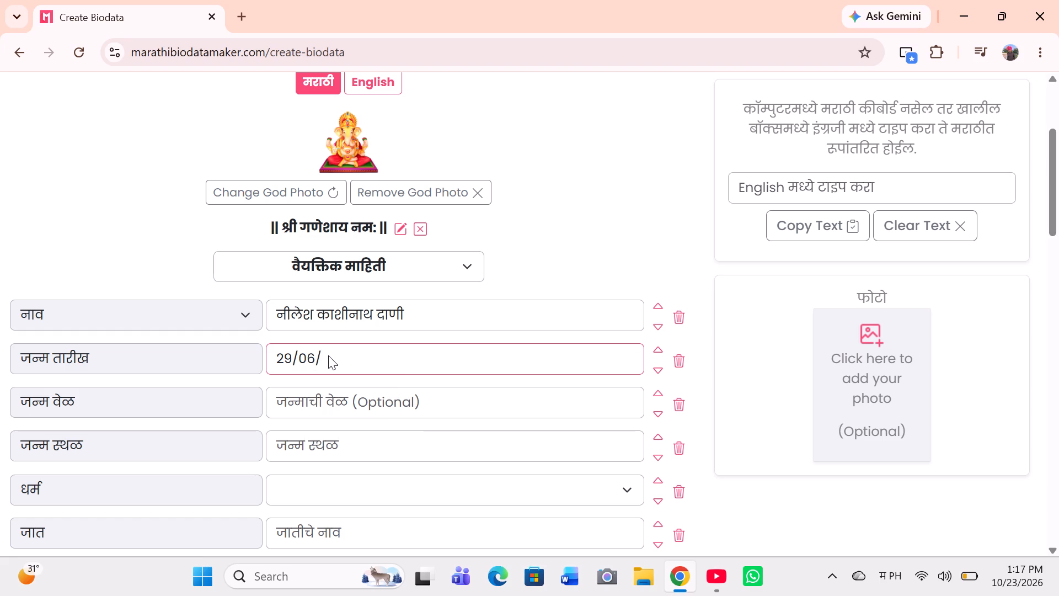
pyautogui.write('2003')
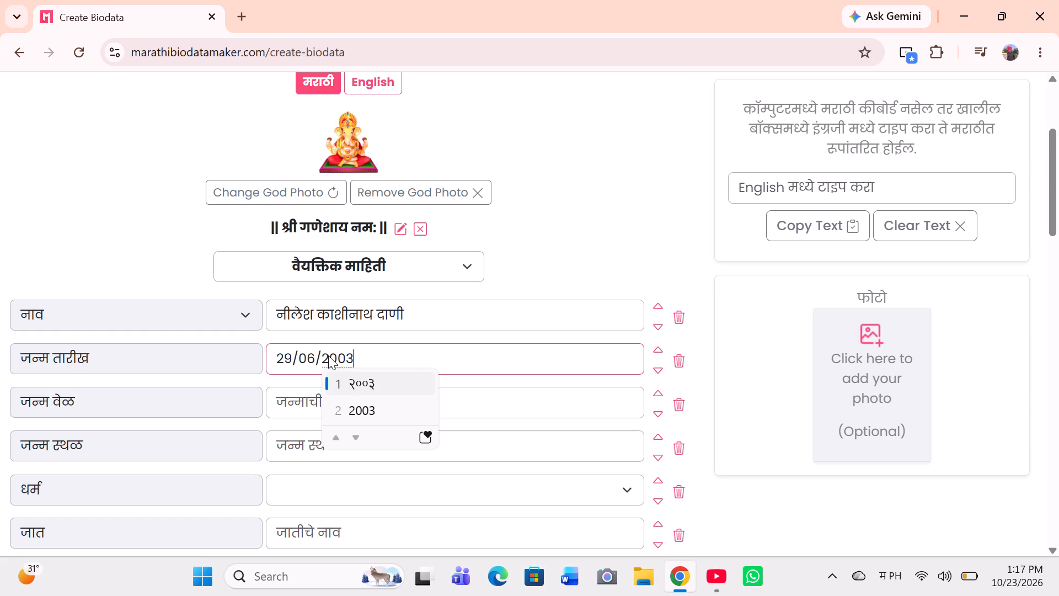
# Enter 09:30 as the birth time in the जन्म वेळ field.
pyautogui.click(293, 389)
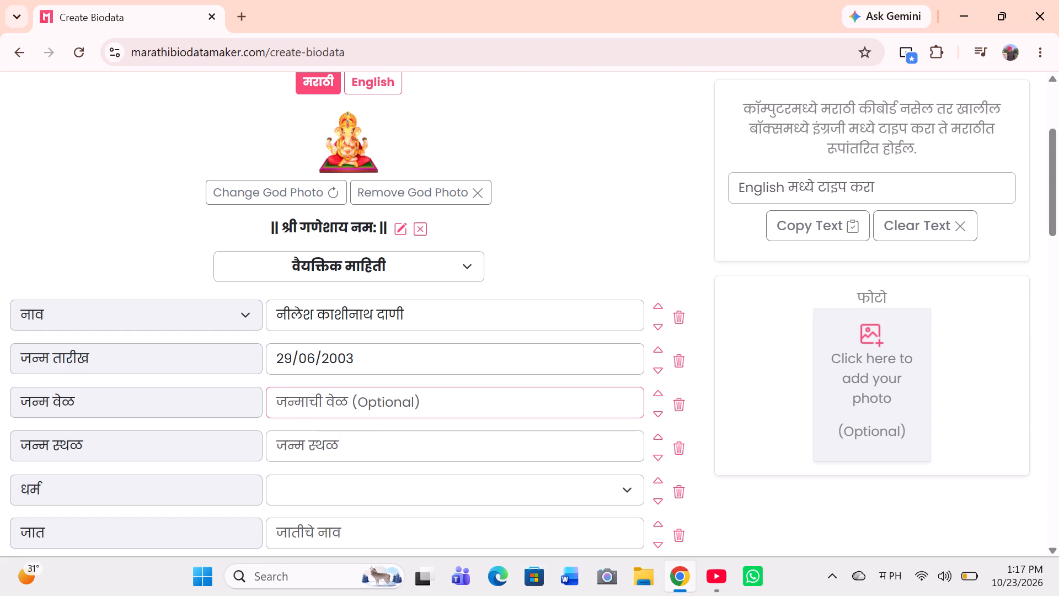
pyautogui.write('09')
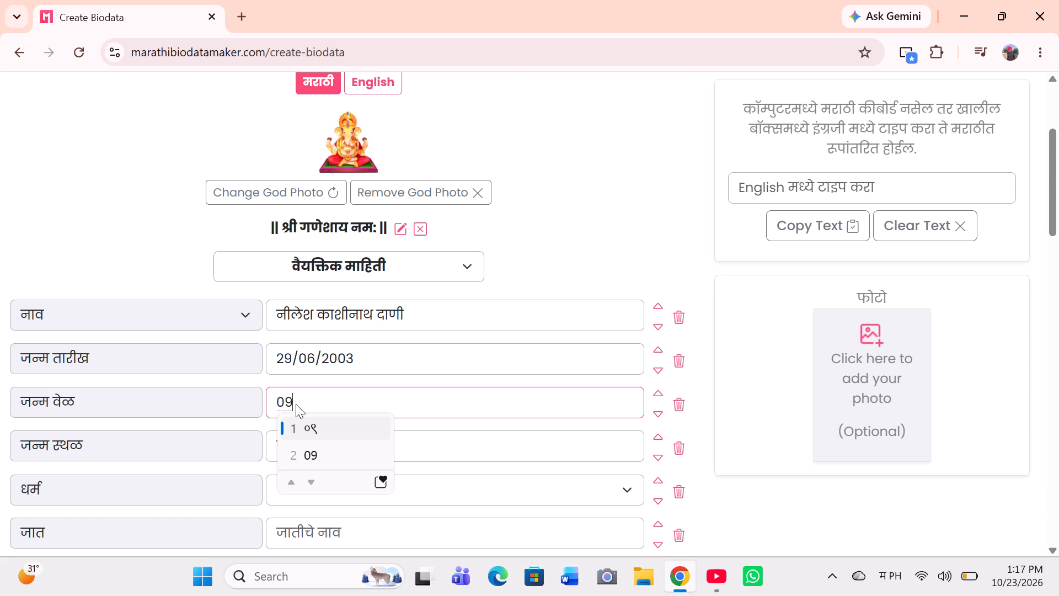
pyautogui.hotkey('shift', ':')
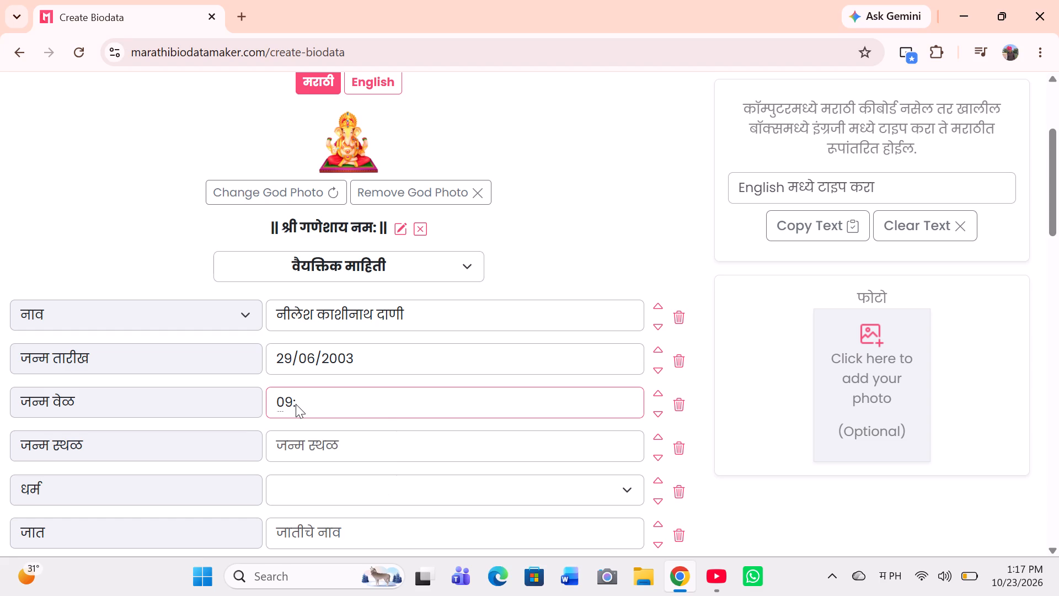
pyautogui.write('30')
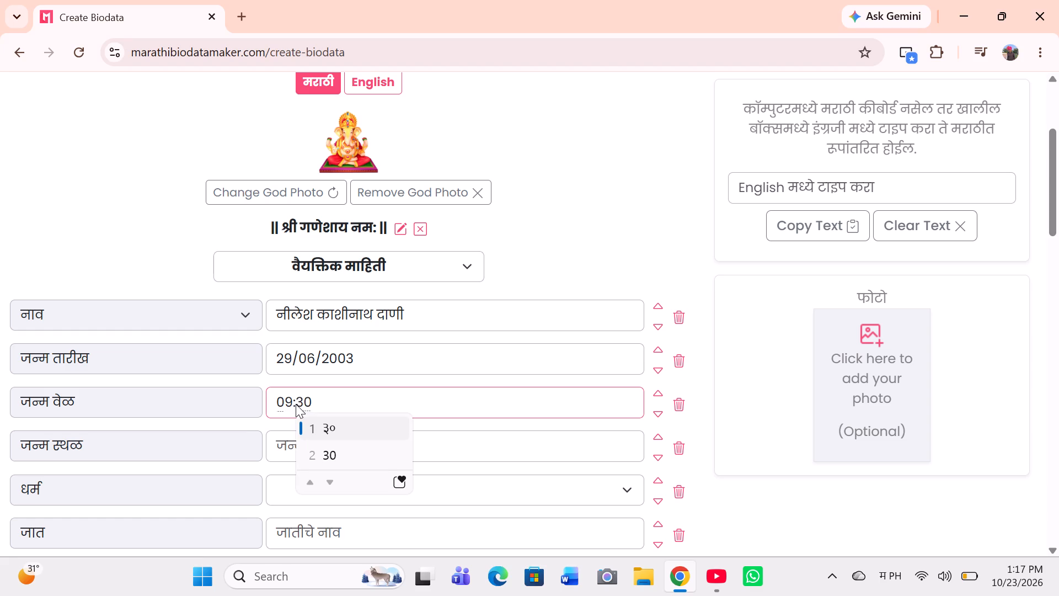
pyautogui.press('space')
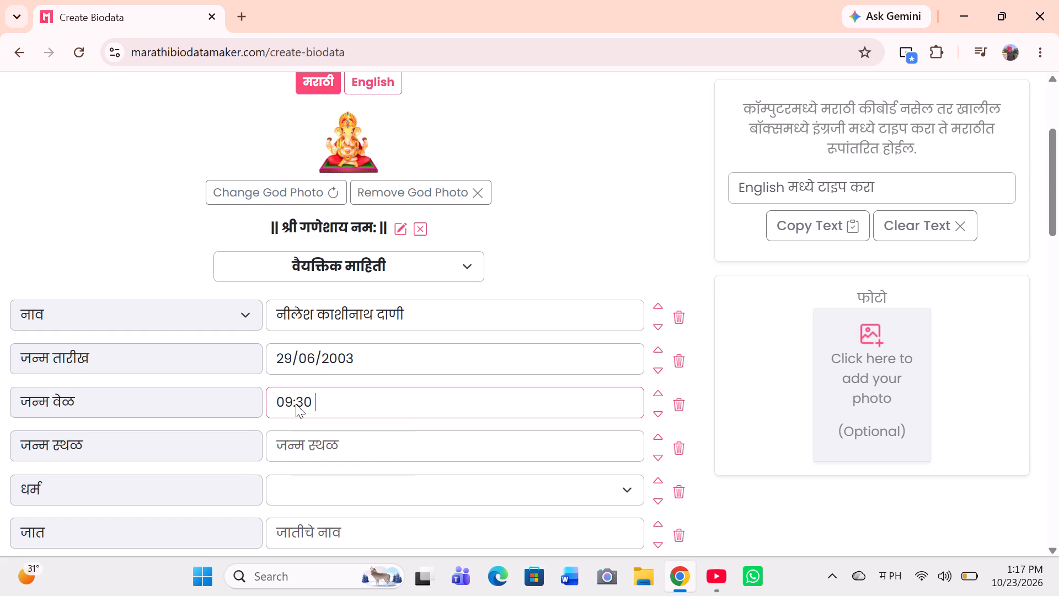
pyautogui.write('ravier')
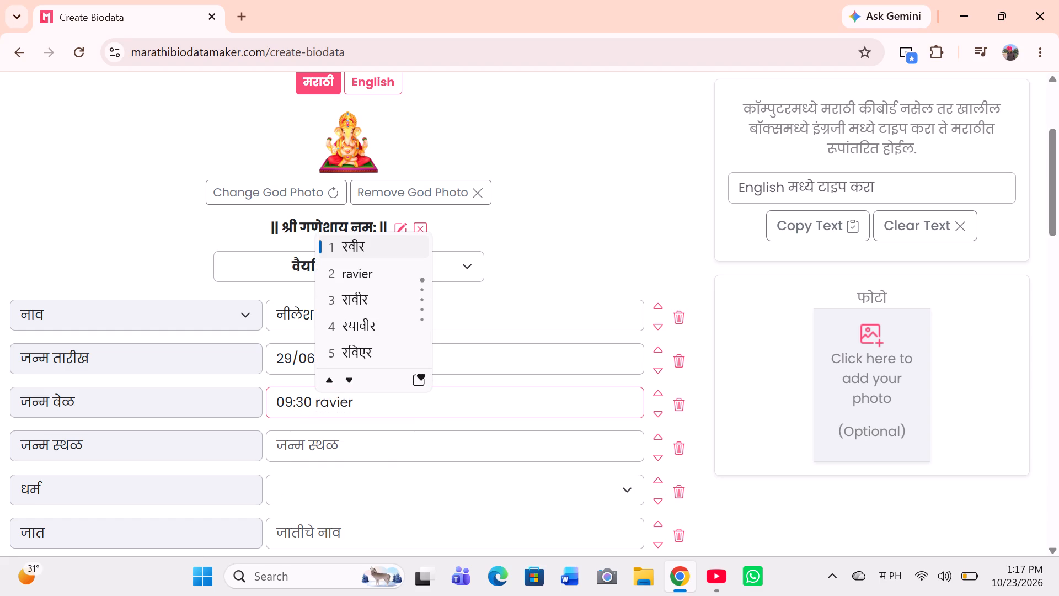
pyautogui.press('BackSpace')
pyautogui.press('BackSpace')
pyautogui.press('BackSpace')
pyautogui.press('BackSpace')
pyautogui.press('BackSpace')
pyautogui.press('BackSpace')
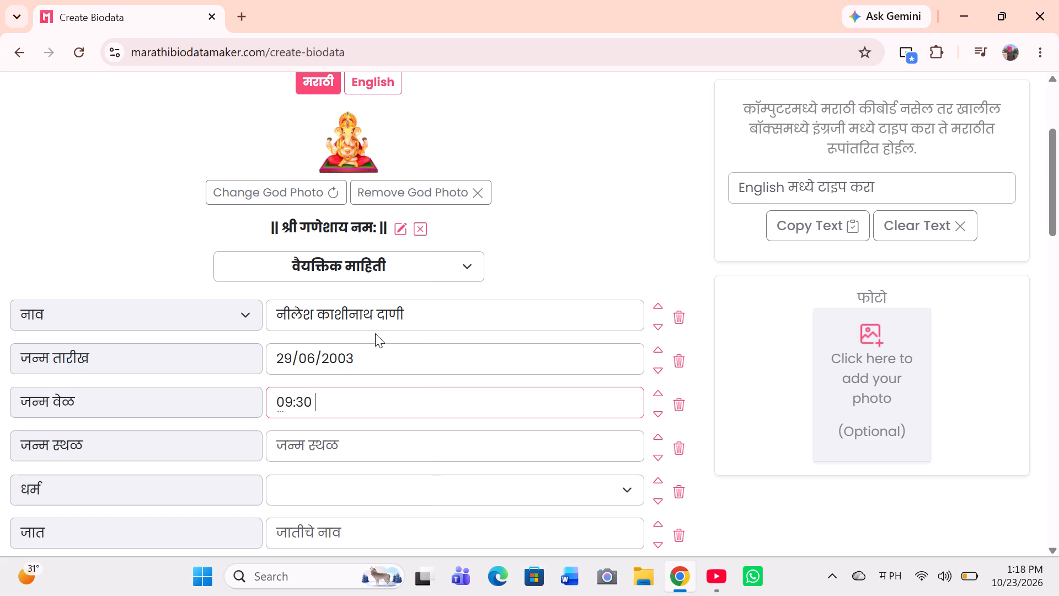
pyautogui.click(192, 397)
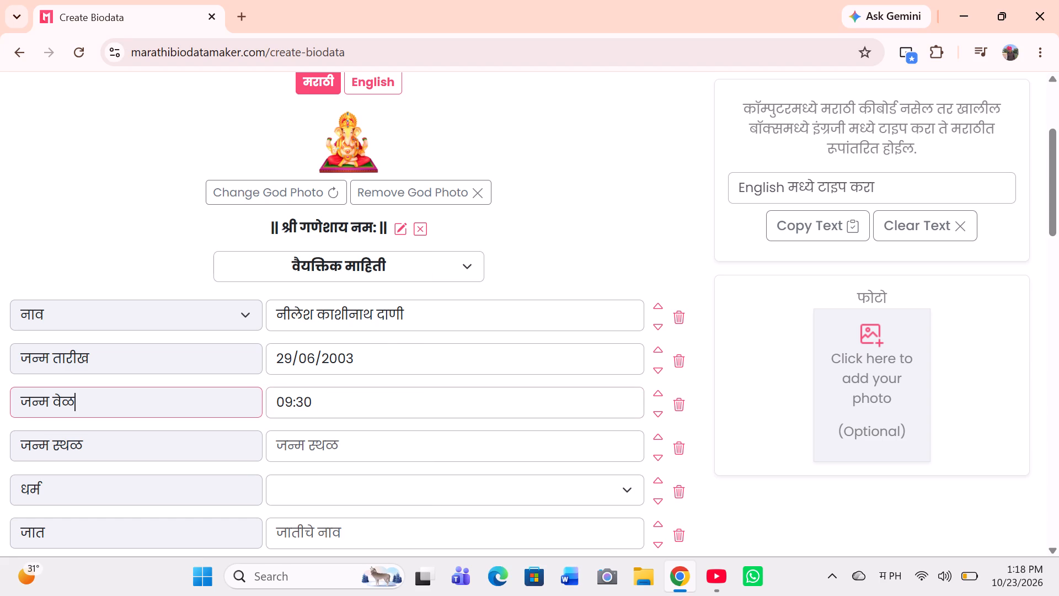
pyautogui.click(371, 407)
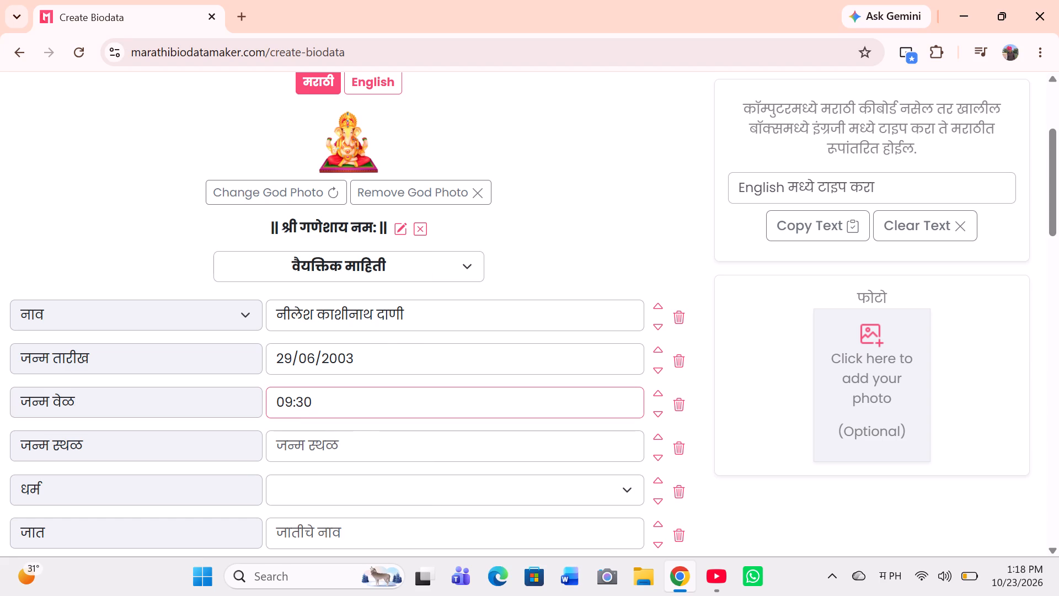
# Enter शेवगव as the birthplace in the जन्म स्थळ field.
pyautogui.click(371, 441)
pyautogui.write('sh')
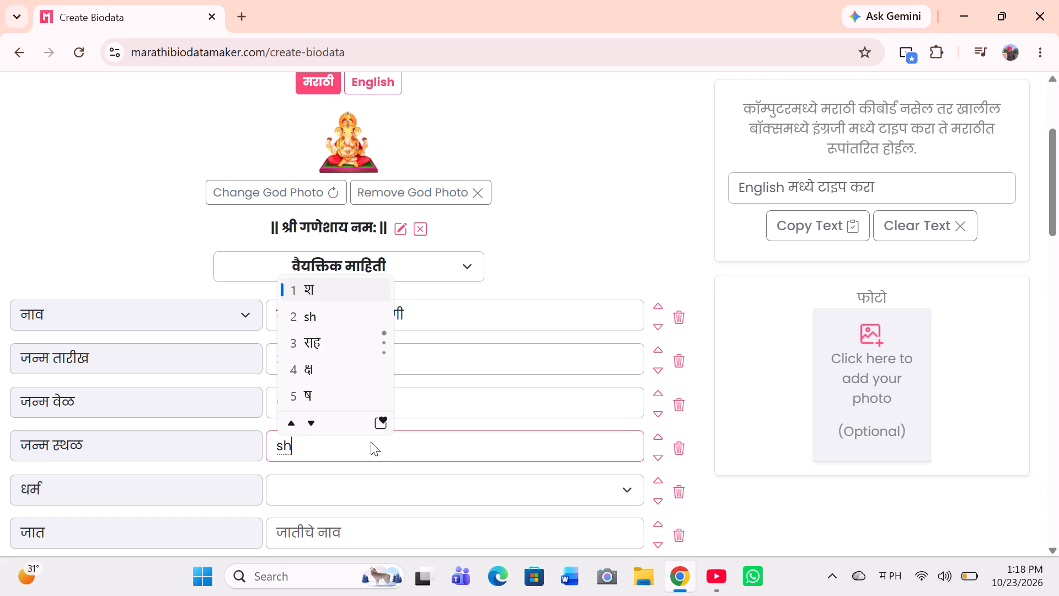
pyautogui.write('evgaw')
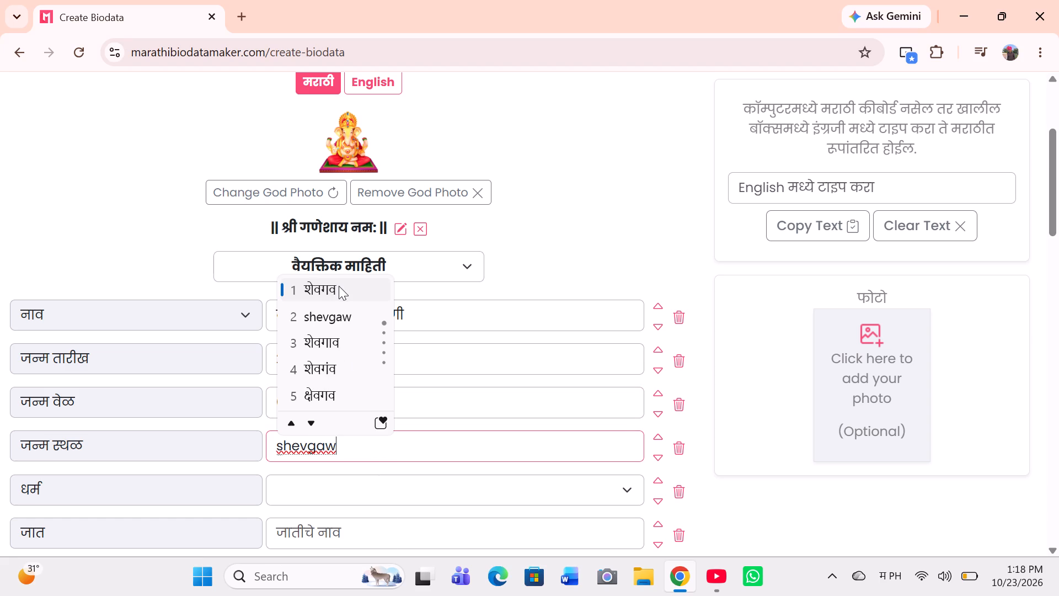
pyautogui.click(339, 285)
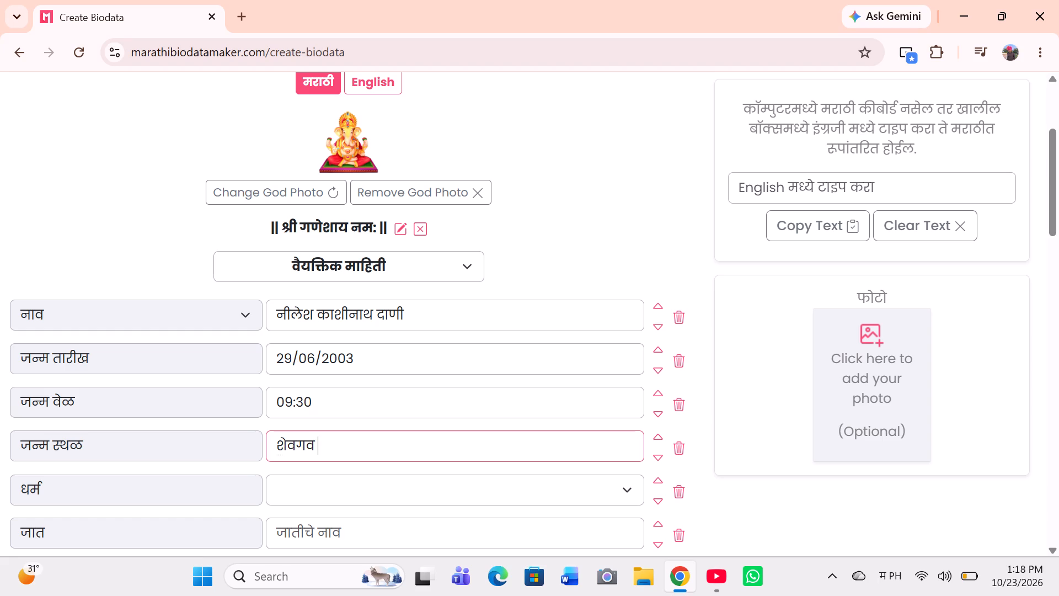
# Replace the birthplace in the जन्म स्थळ field with the spelling शेवगाव.
pyautogui.click(323, 445)
pyautogui.press('BackSpace')
pyautogui.press('BackSpace')
pyautogui.press('BackSpace')
pyautogui.press('BackSpace')
pyautogui.press('BackSpace')
pyautogui.press('BackSpace')
pyautogui.press('BackSpace')
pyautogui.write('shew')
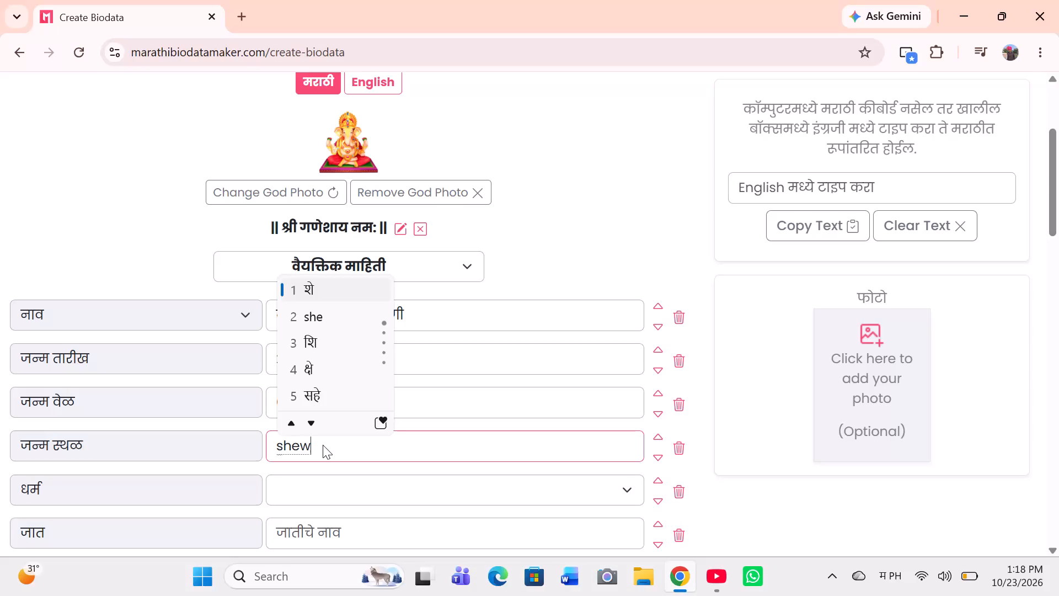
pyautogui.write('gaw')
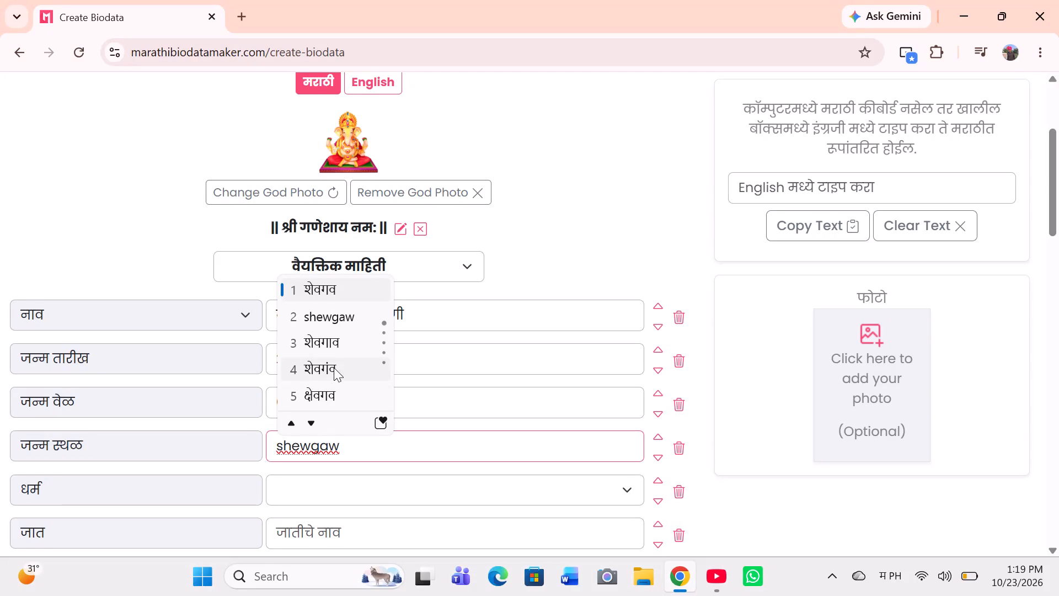
pyautogui.click(341, 341)
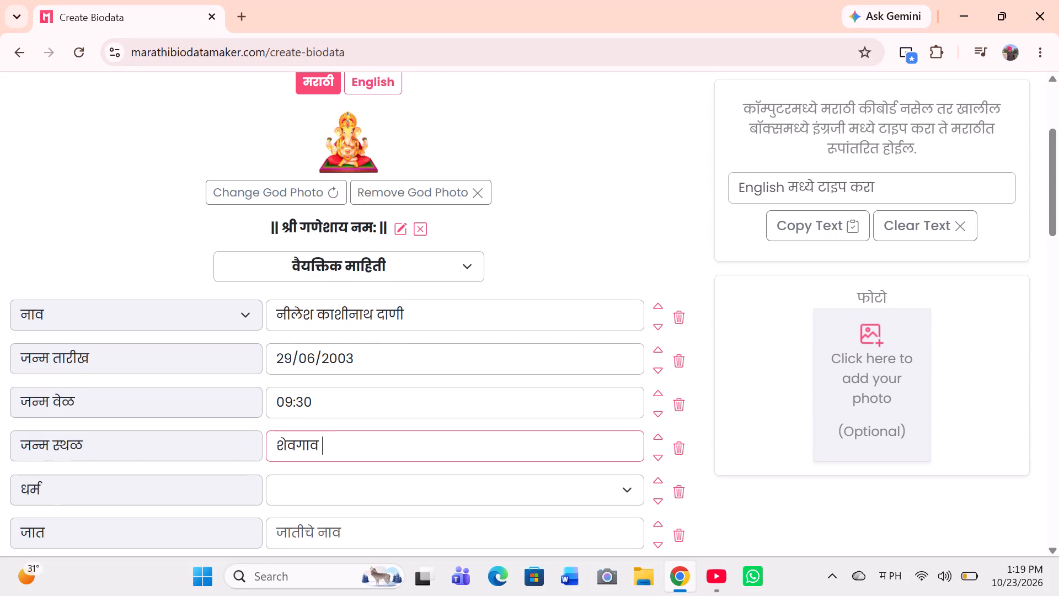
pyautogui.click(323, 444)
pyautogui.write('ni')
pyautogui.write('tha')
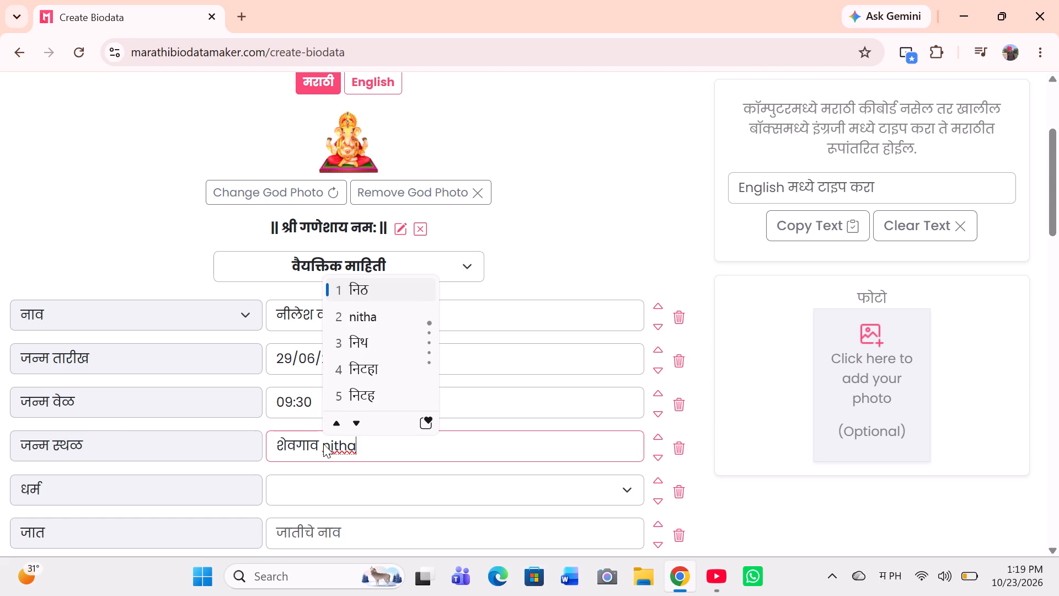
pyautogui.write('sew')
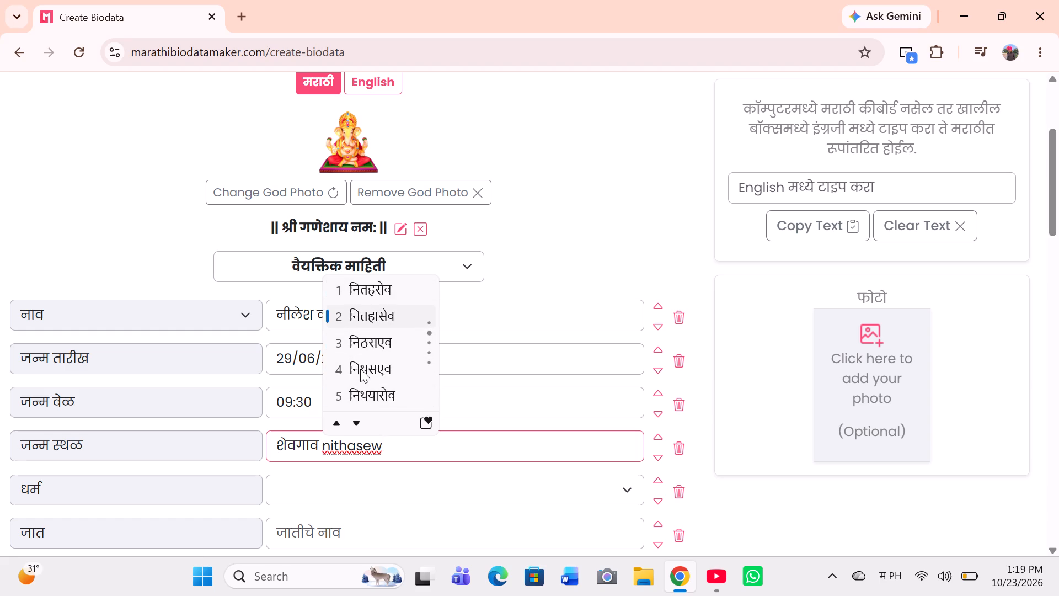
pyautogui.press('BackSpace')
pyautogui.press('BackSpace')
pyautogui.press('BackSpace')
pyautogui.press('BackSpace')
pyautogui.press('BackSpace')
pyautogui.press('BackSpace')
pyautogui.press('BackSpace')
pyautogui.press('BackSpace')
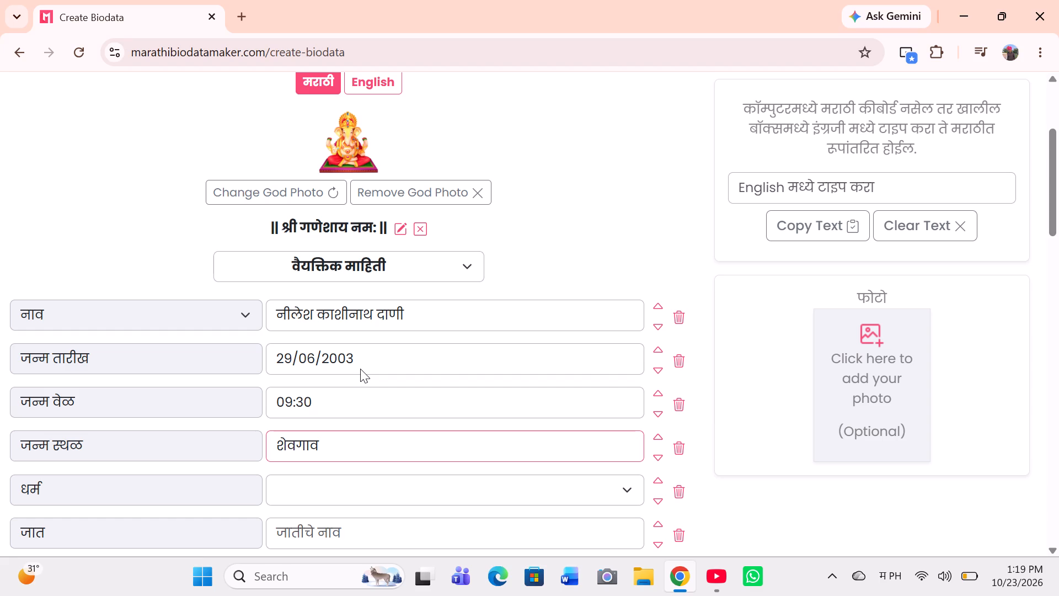
# Add the hospital name नित्ययसेवा हॉस्पिटल after शेवगाव in the जन्म स्थळ field.
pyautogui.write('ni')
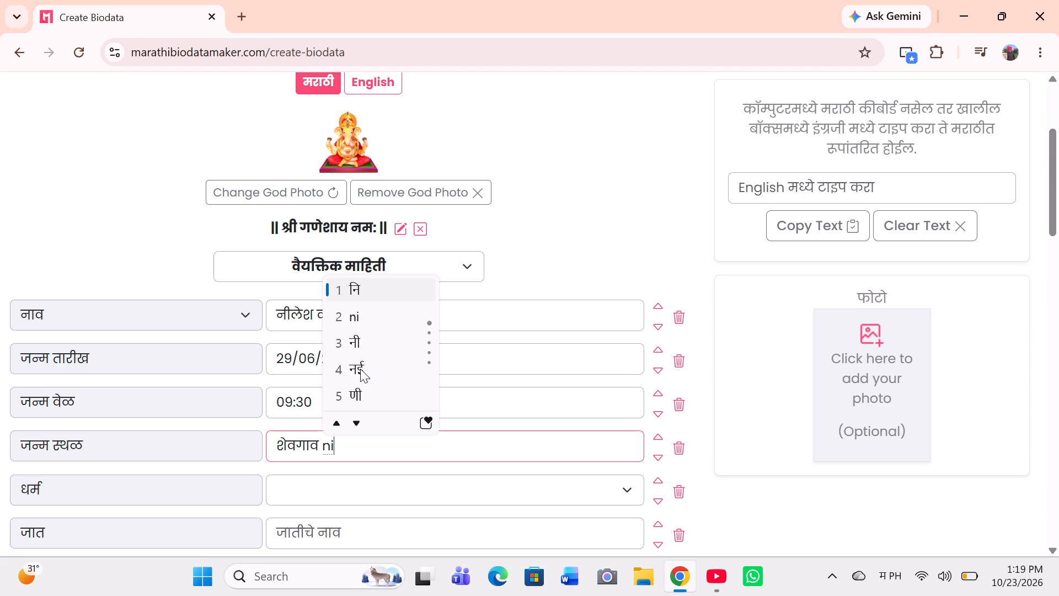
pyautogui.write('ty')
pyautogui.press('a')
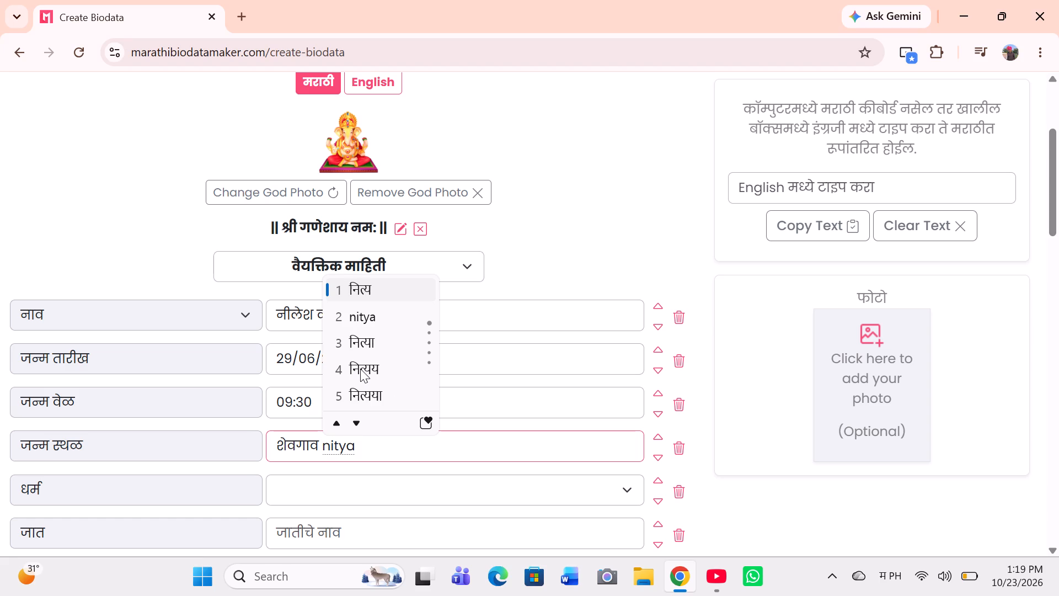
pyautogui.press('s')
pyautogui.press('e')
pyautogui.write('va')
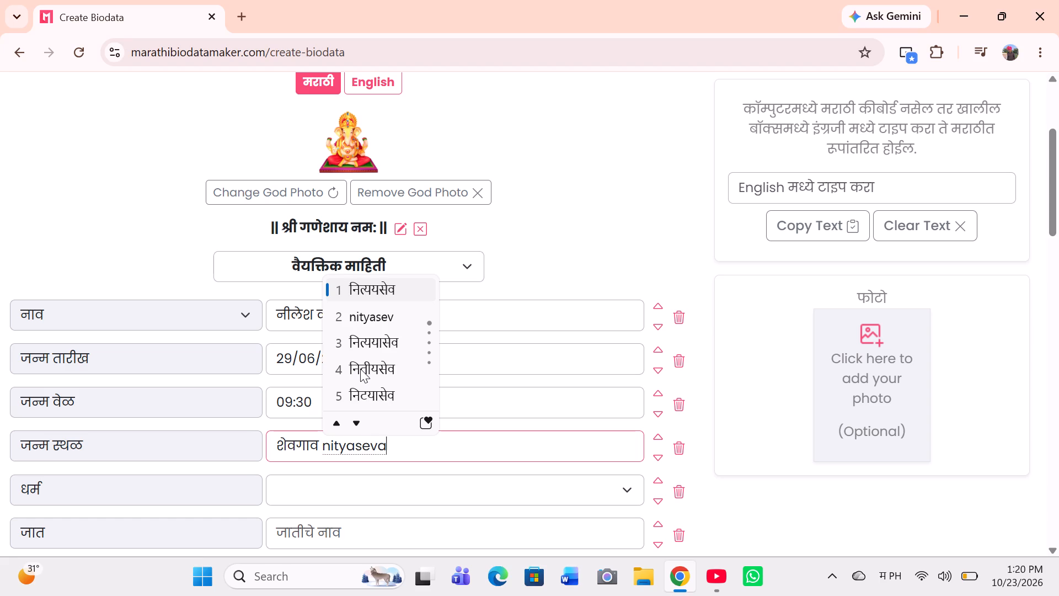
pyautogui.click(391, 280)
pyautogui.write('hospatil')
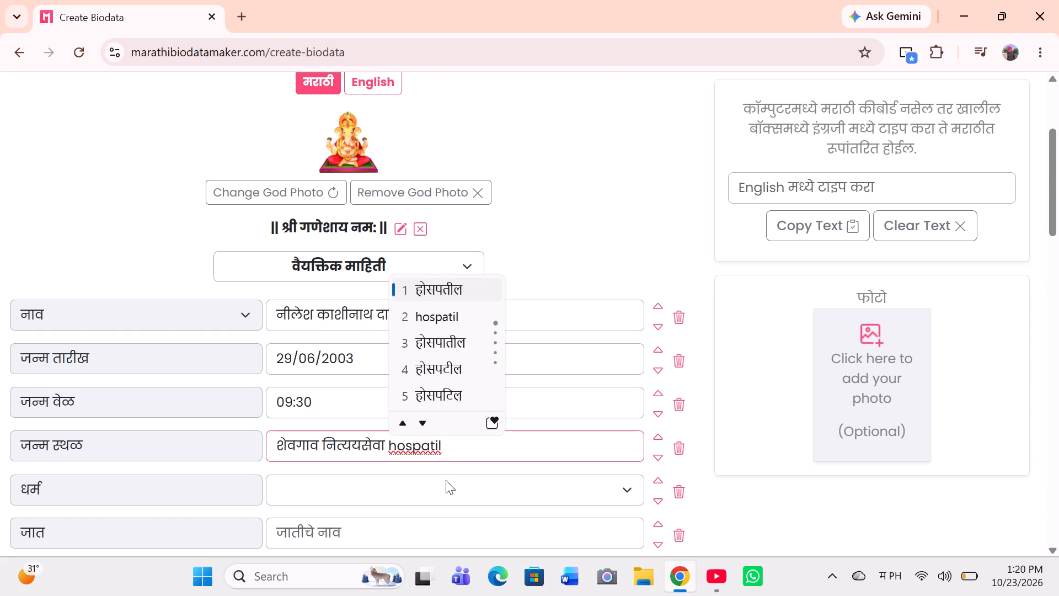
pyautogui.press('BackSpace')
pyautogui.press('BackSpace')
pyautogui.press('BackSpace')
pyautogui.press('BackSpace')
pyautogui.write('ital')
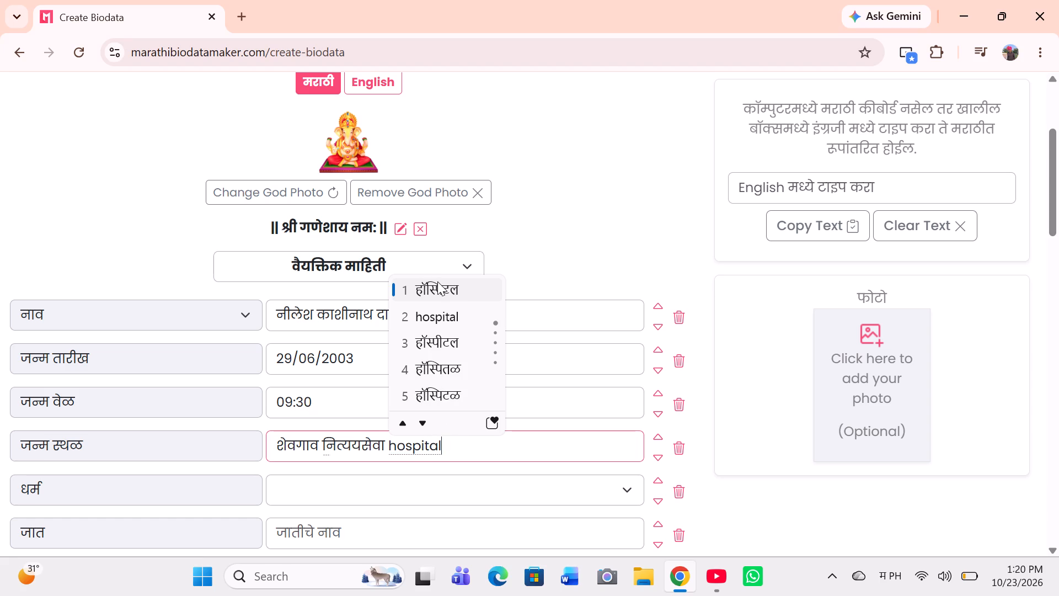
pyautogui.click(437, 281)
# Set the religion in the धर्म field to हिंदू.
pyautogui.scroll(-1, 437, 281)
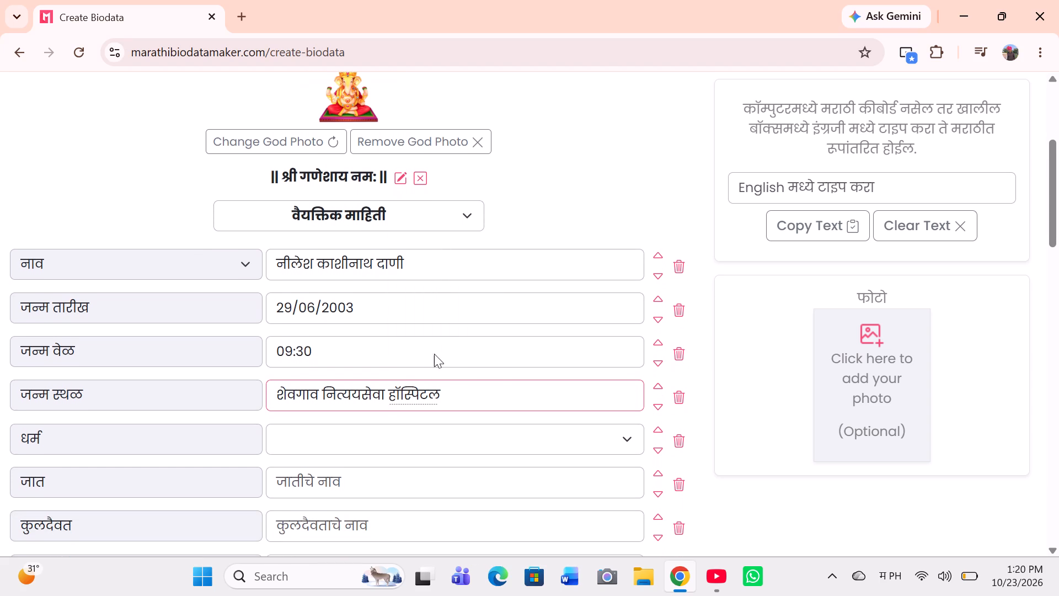
pyautogui.click(435, 434)
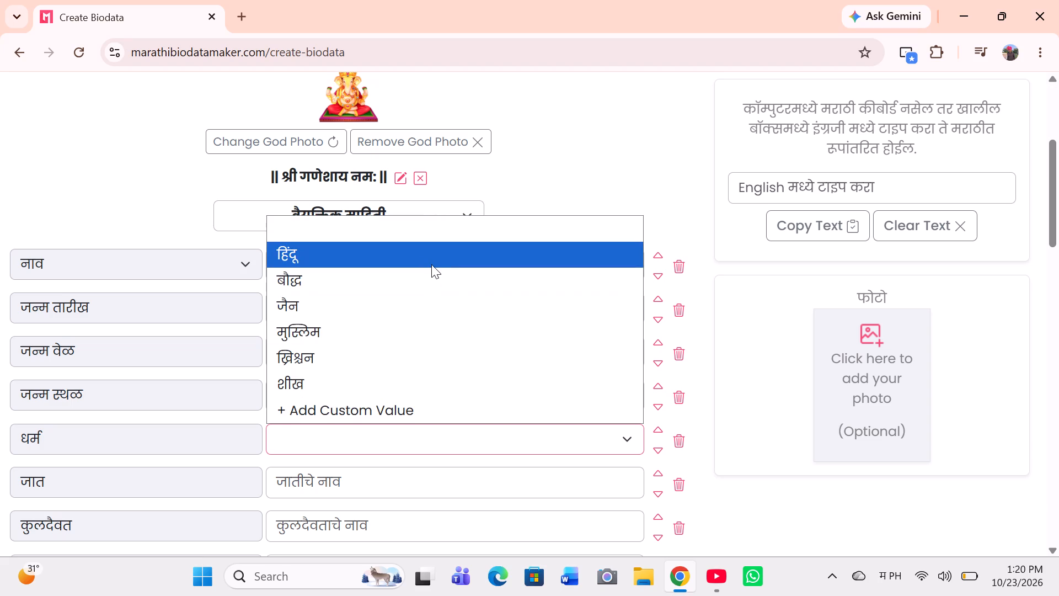
pyautogui.click(431, 262)
pyautogui.scroll(-1, 400, 464)
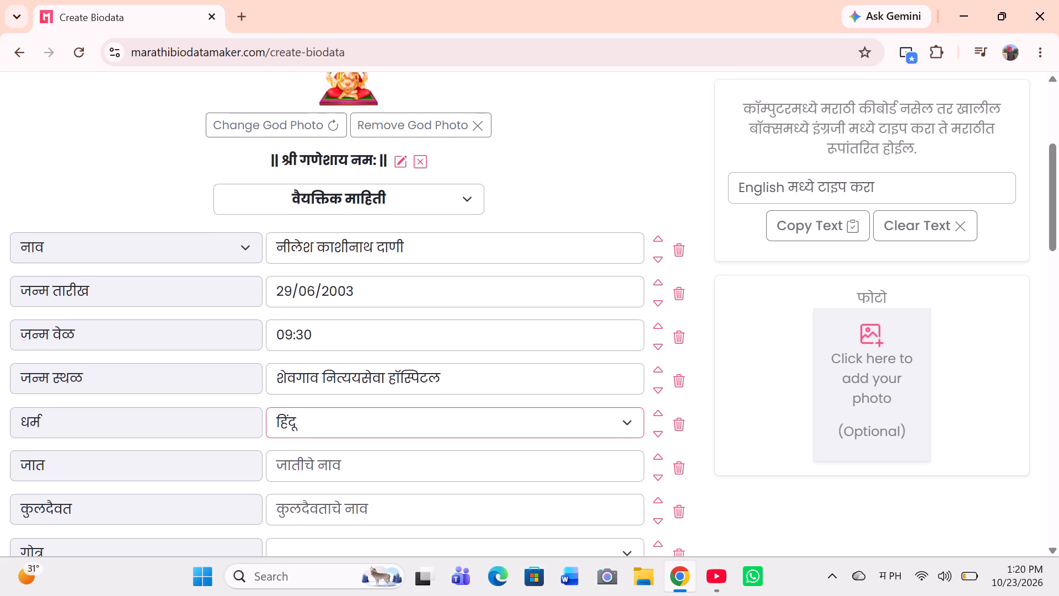
pyautogui.click(400, 464)
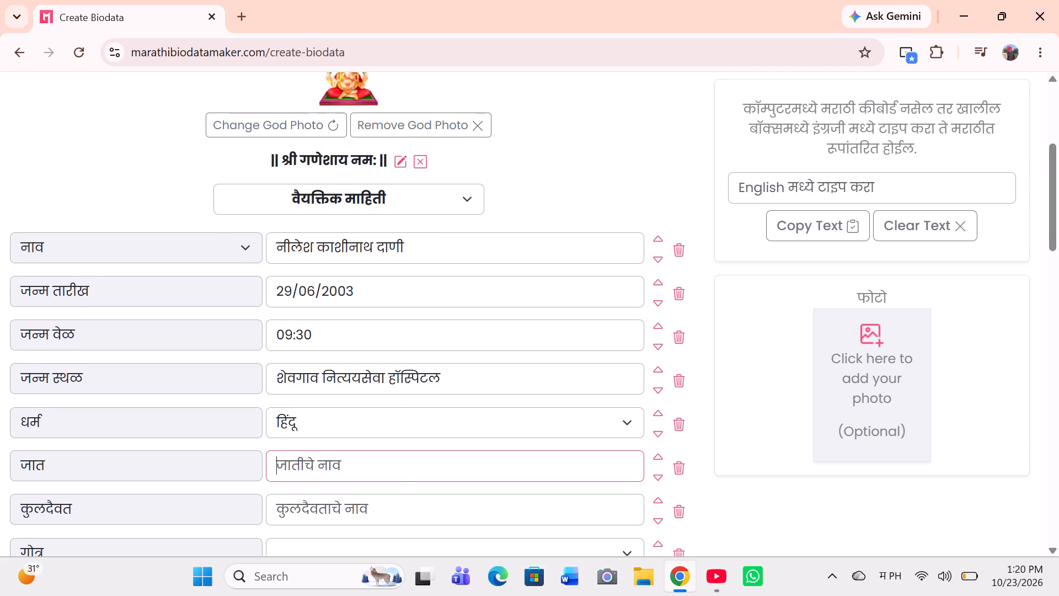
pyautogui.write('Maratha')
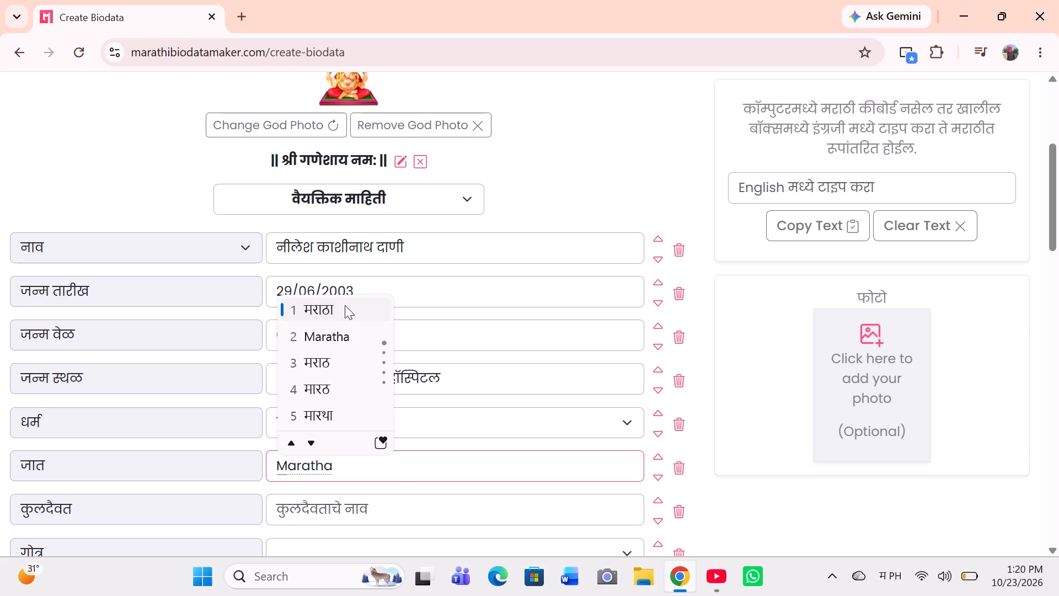
pyautogui.click(345, 305)
pyautogui.scroll(-1, 357, 541)
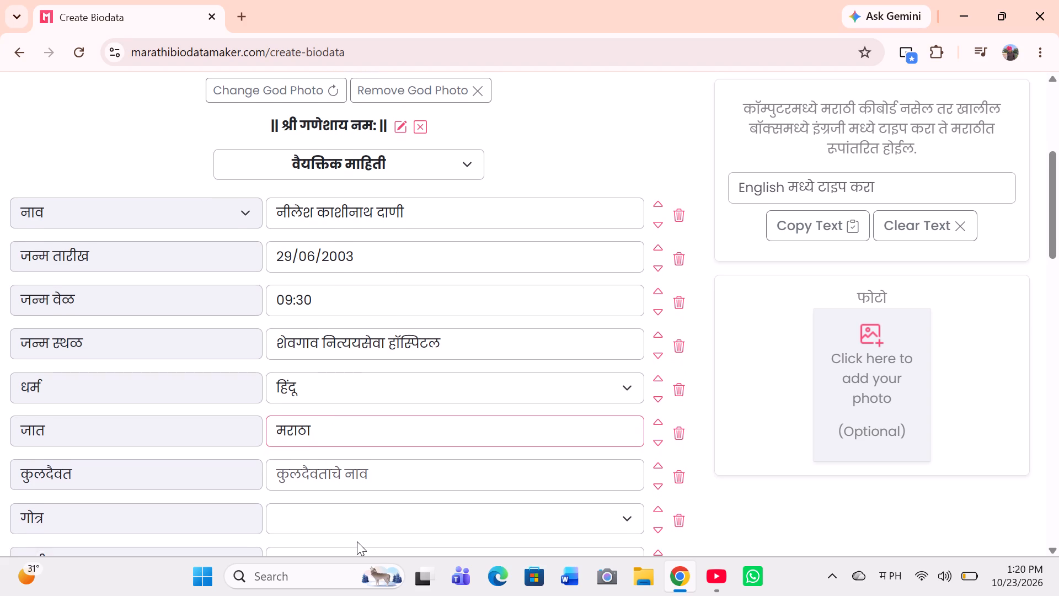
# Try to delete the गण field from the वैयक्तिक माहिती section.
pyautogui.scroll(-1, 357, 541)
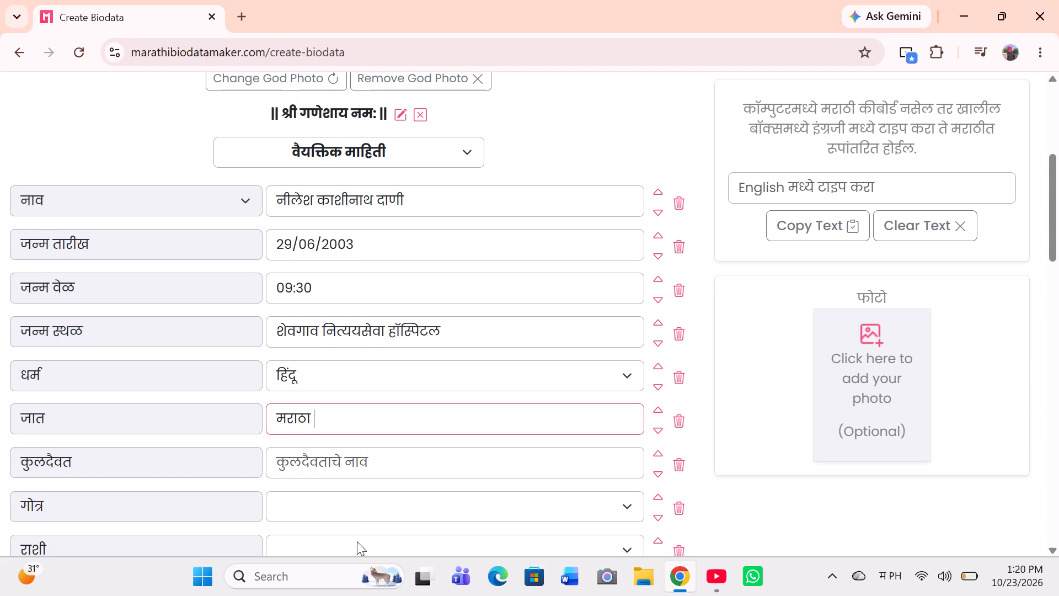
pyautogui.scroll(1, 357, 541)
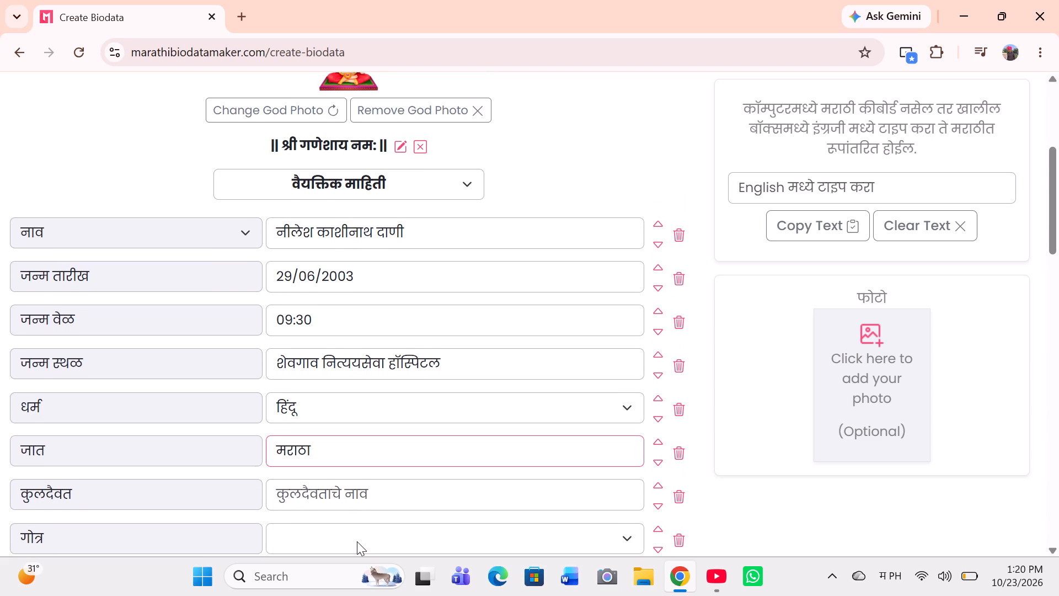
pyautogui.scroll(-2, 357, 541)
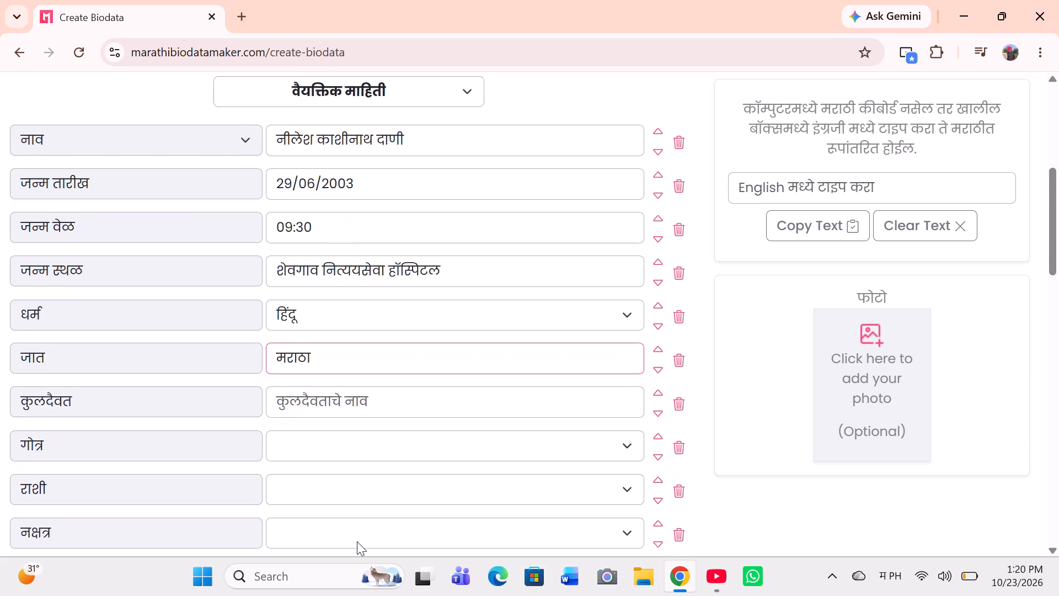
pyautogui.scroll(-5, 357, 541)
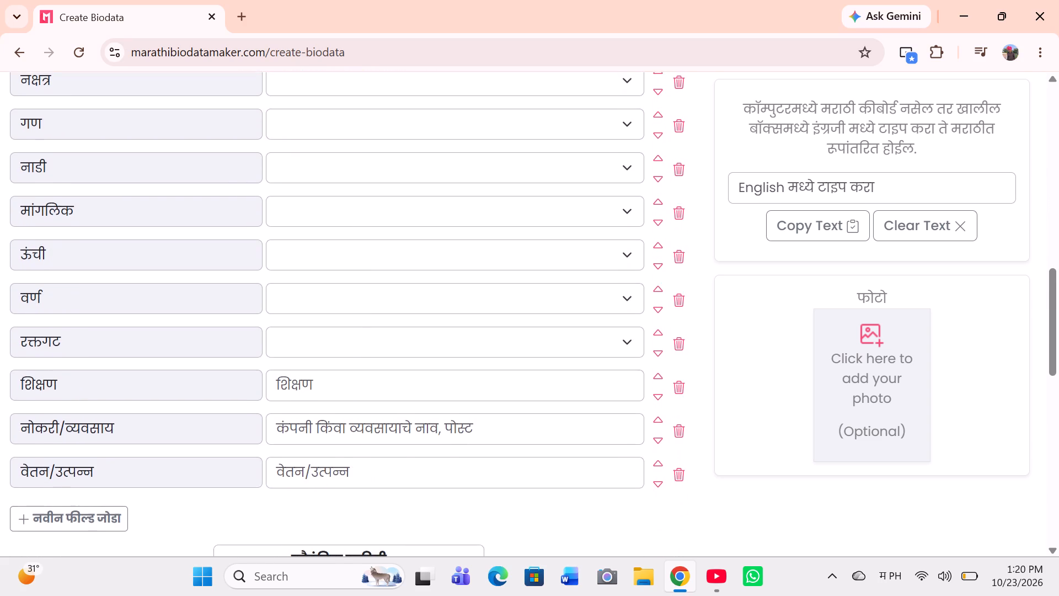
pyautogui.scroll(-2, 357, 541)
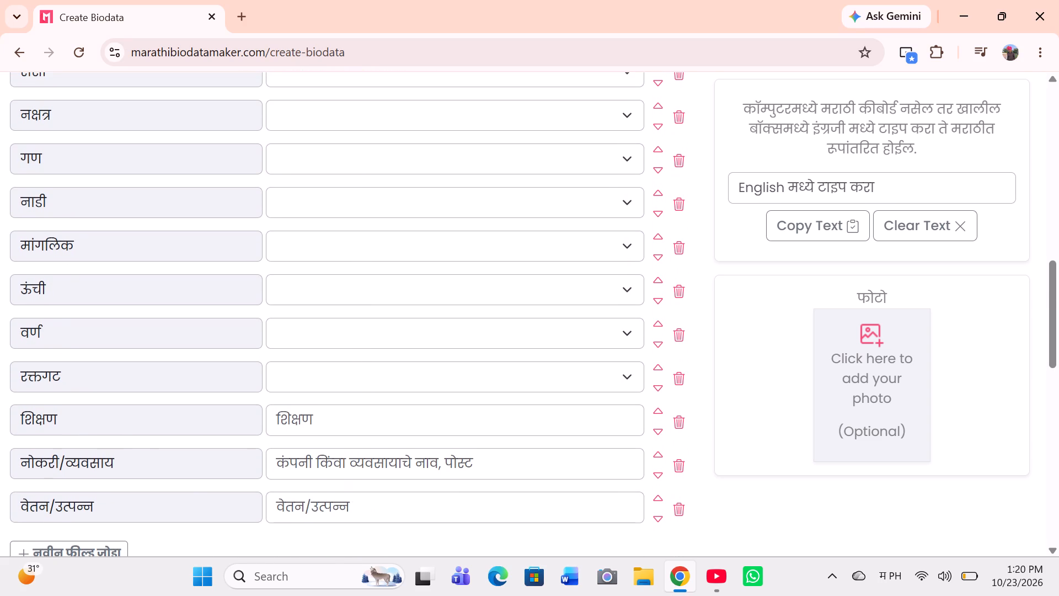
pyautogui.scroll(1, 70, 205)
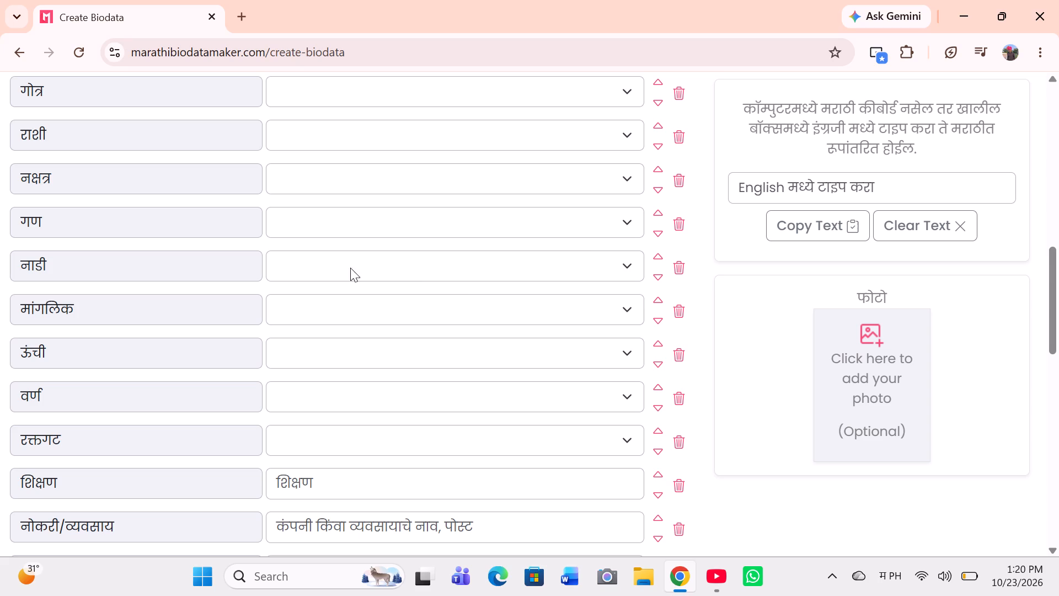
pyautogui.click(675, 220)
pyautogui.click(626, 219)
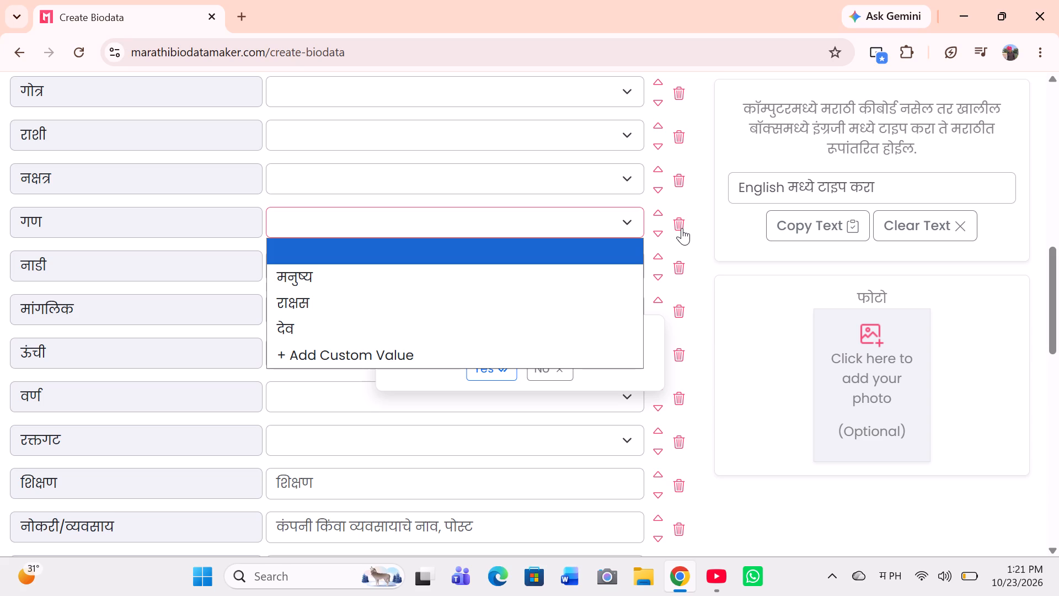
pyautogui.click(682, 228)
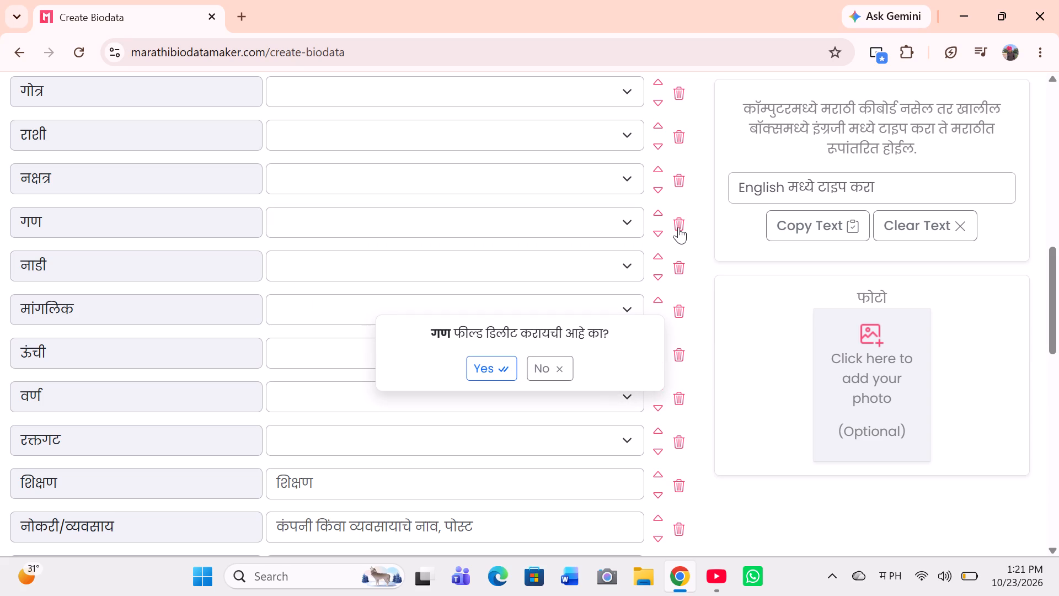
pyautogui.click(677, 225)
# Search Google for biodata maker marathi in a new browser tab and open the marathibiodata.ai result.
pyautogui.click(245, 17)
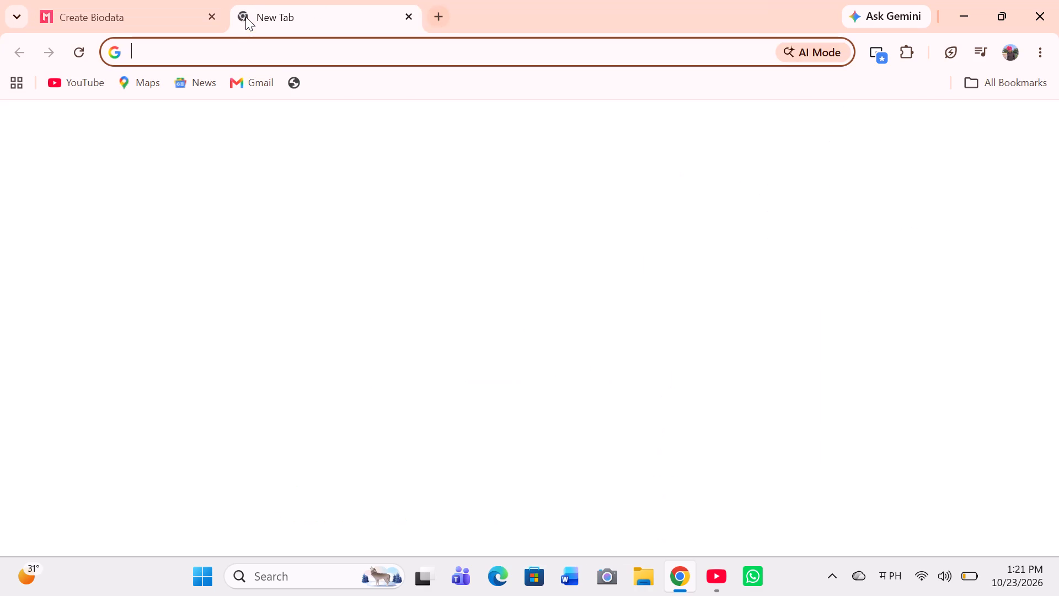
pyautogui.click(178, 54)
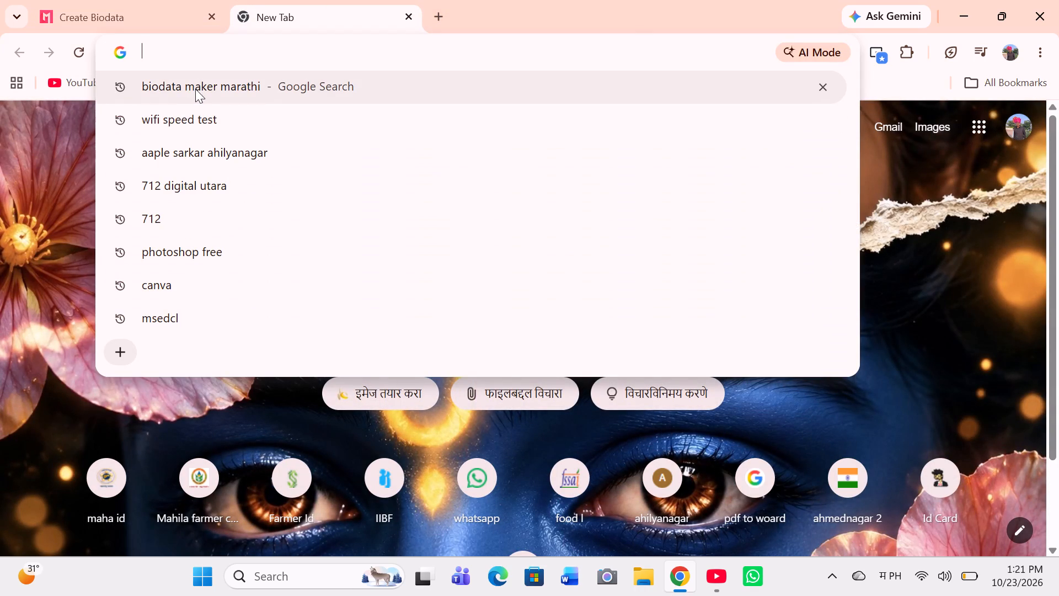
pyautogui.click(195, 89)
pyautogui.scroll(-3, 224, 344)
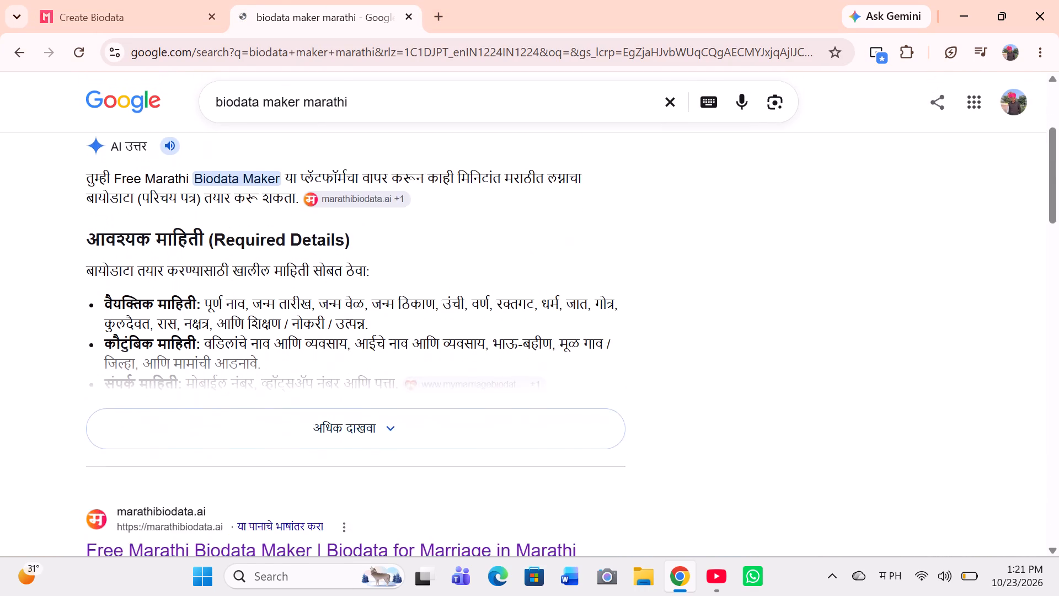
pyautogui.scroll(-2, 224, 344)
pyautogui.click(208, 311)
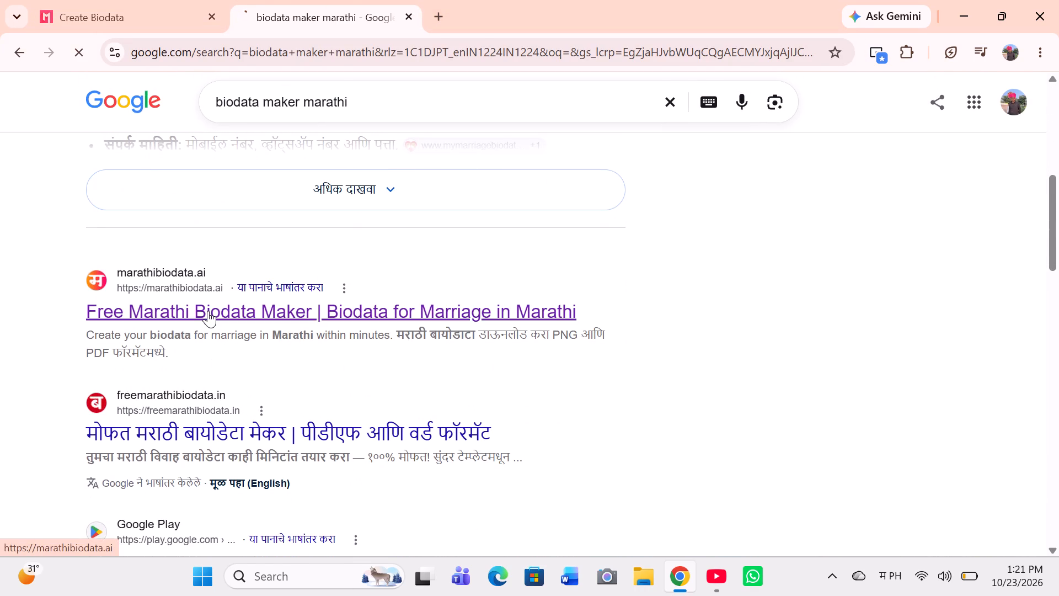
# Examine the वैयक्तिक माहिती fields offered in the marathibiodata.ai form.
pyautogui.scroll(-3, 395, 408)
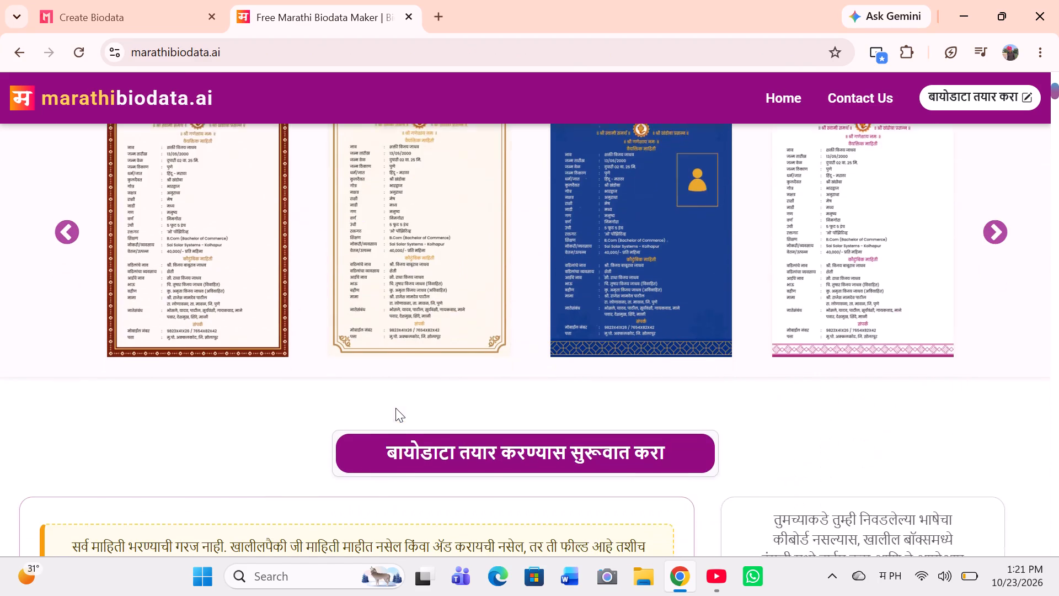
pyautogui.scroll(-2, 395, 408)
pyautogui.scroll(-7, 288, 392)
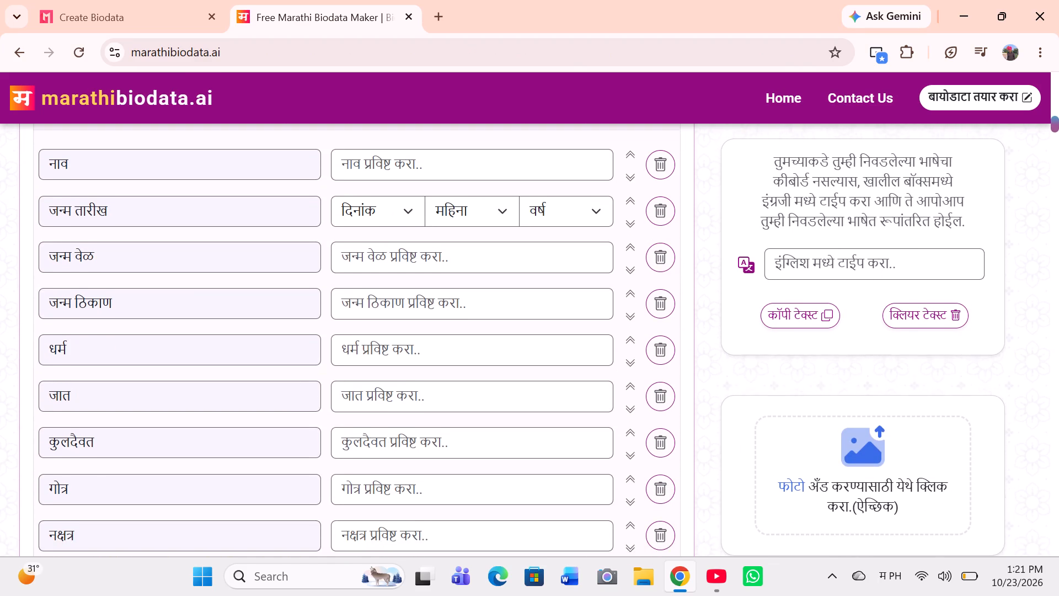
pyautogui.scroll(-2, 288, 392)
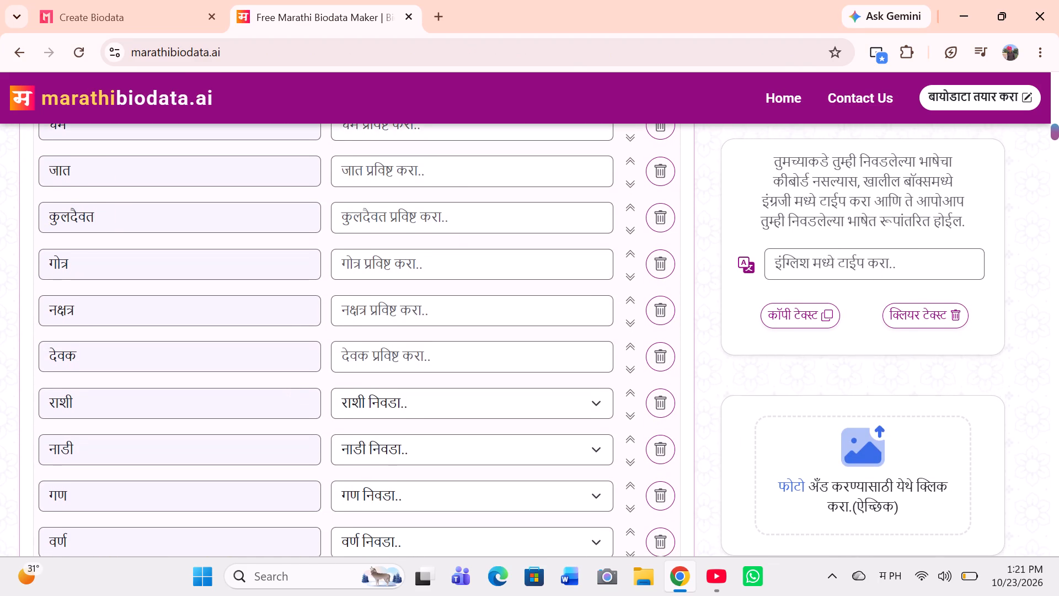
pyautogui.scroll(-2, 288, 392)
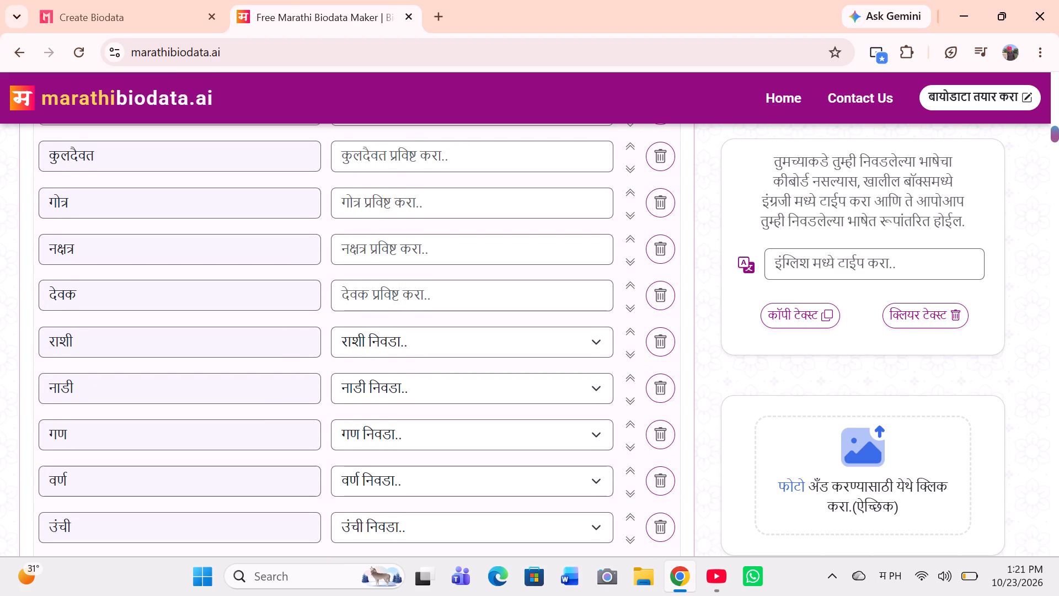
pyautogui.scroll(-3, 164, 440)
pyautogui.scroll(1, 164, 440)
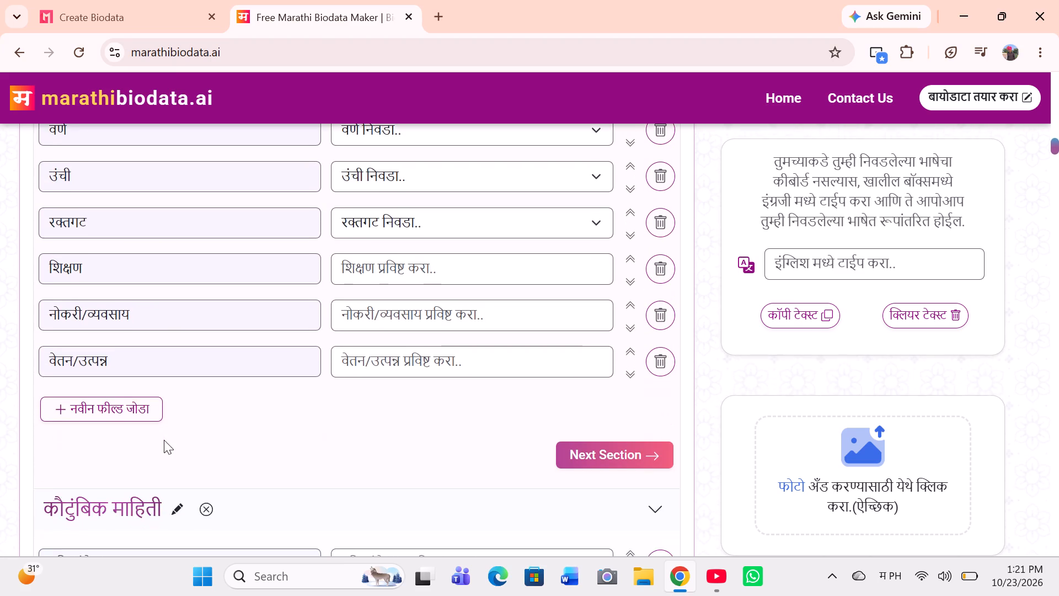
pyautogui.scroll(1, 164, 440)
pyautogui.scroll(-13, 164, 440)
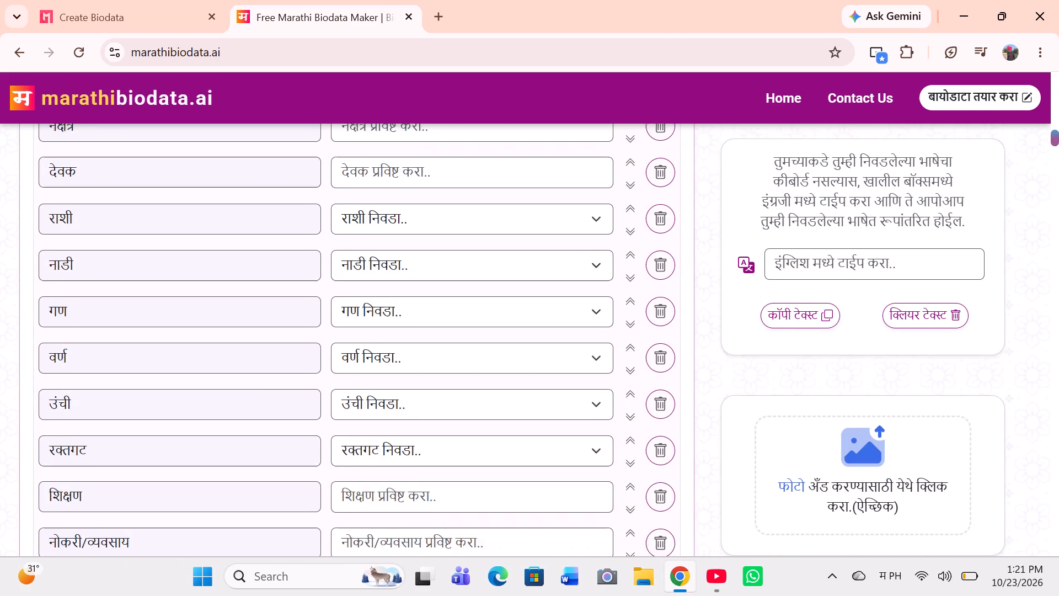
pyautogui.scroll(-3, 164, 440)
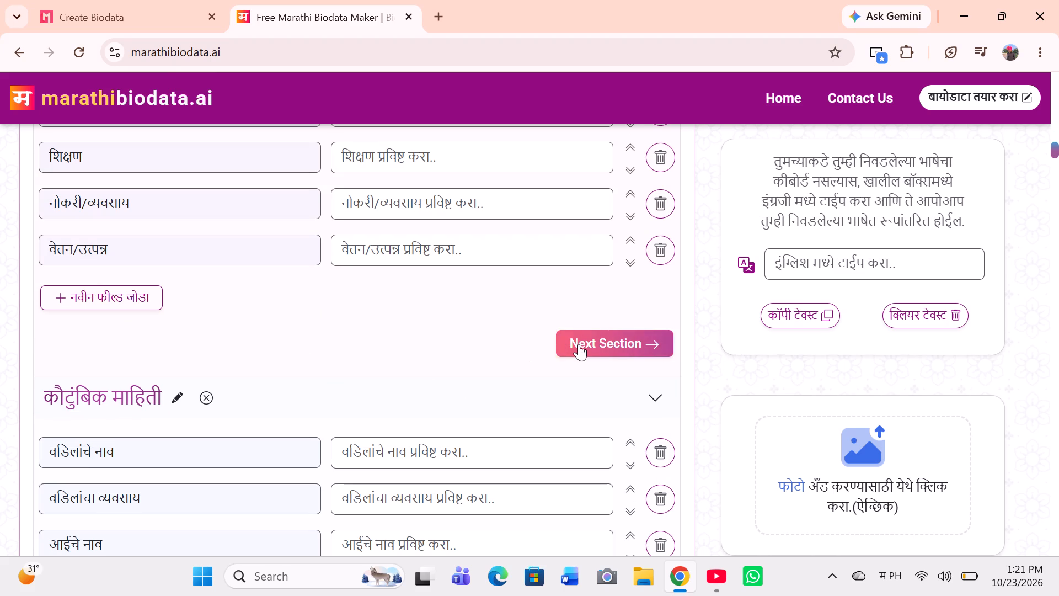
# Look through the कौटुंबिक माहिती and संपर्क sections of the marathibiodata.ai form and return to वैयक्तिक माहिती.
pyautogui.click(579, 345)
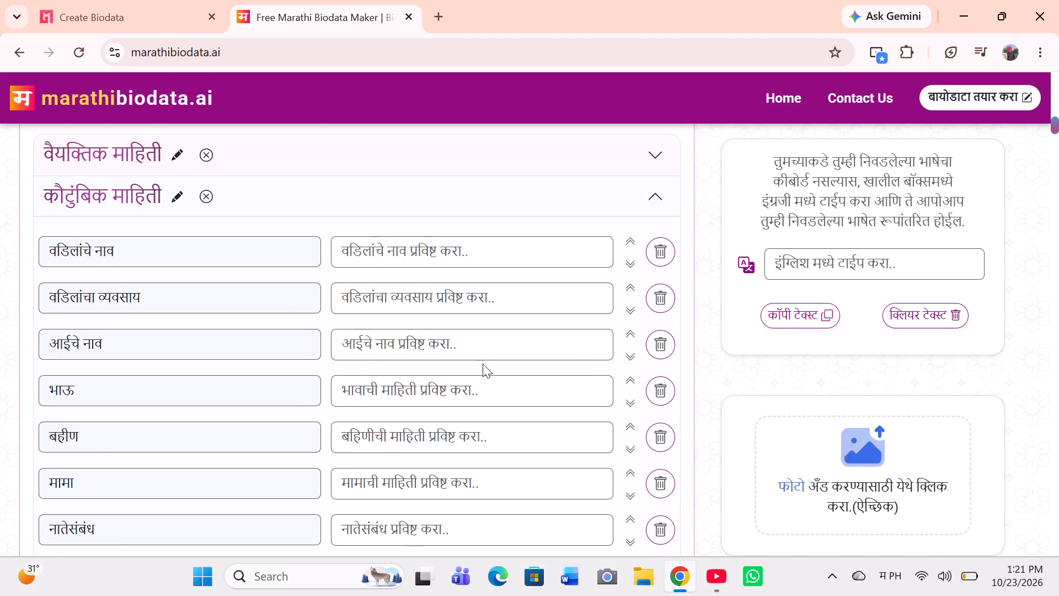
pyautogui.scroll(-2, 483, 364)
pyautogui.hscroll(-1, 483, 364)
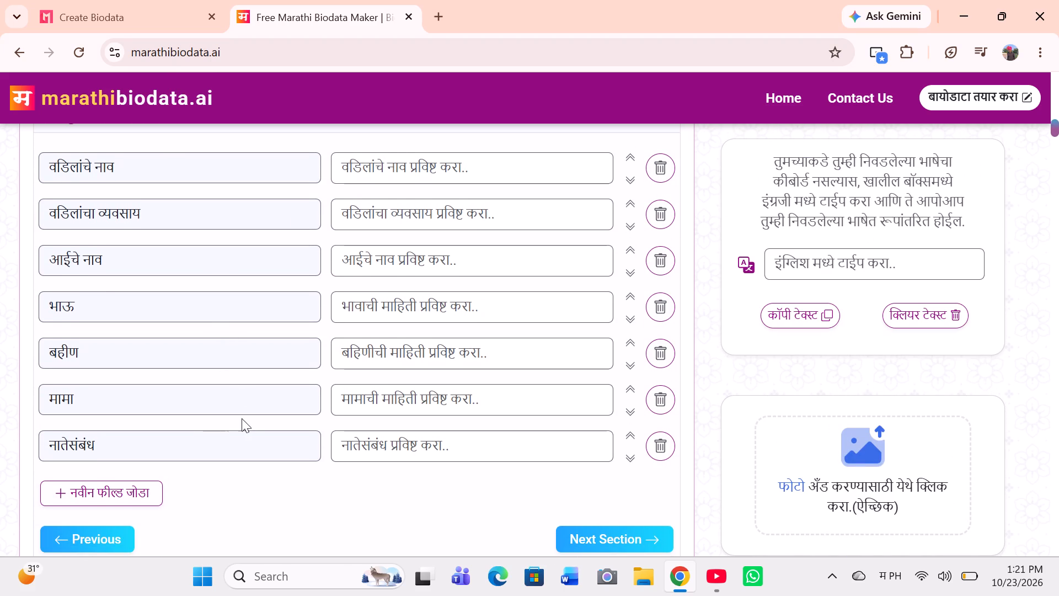
pyautogui.hscroll(2, 237, 444)
pyautogui.click(641, 450)
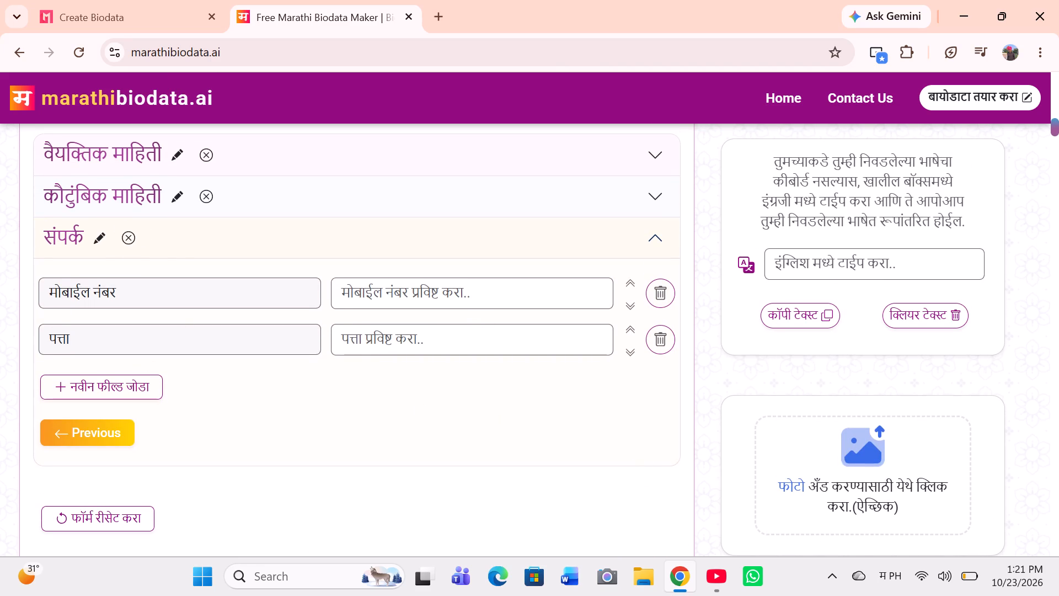
pyautogui.scroll(1, 338, 380)
pyautogui.scroll(-3, 338, 380)
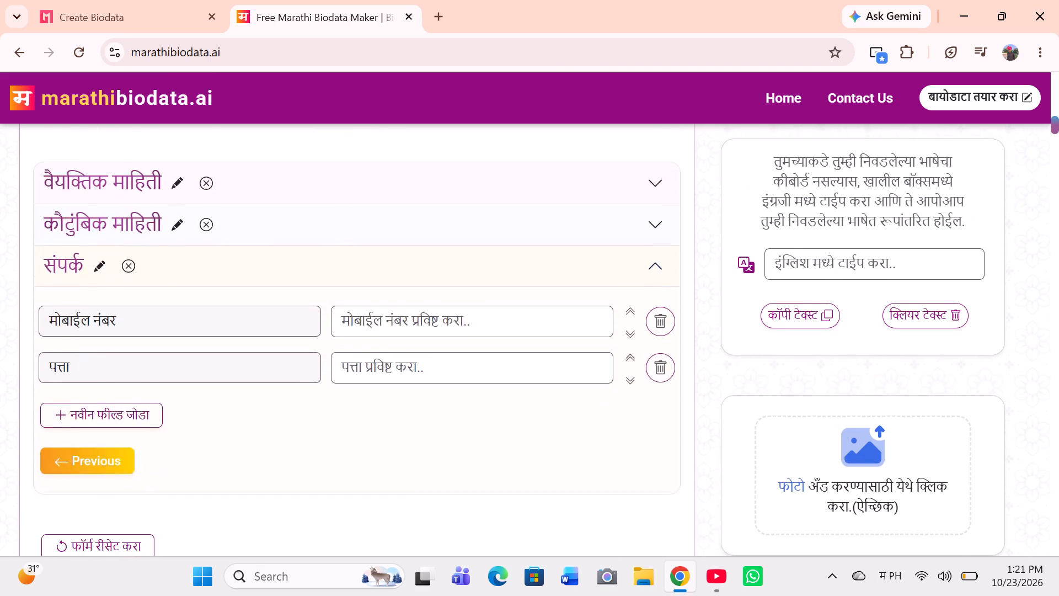
pyautogui.scroll(-4, 338, 380)
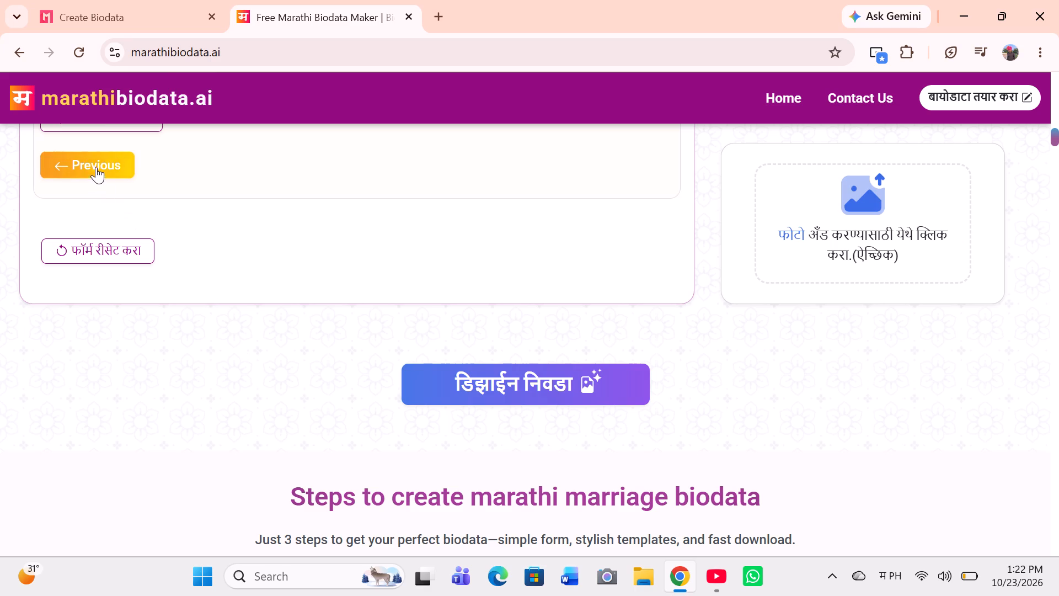
pyautogui.doubleClick(96, 165)
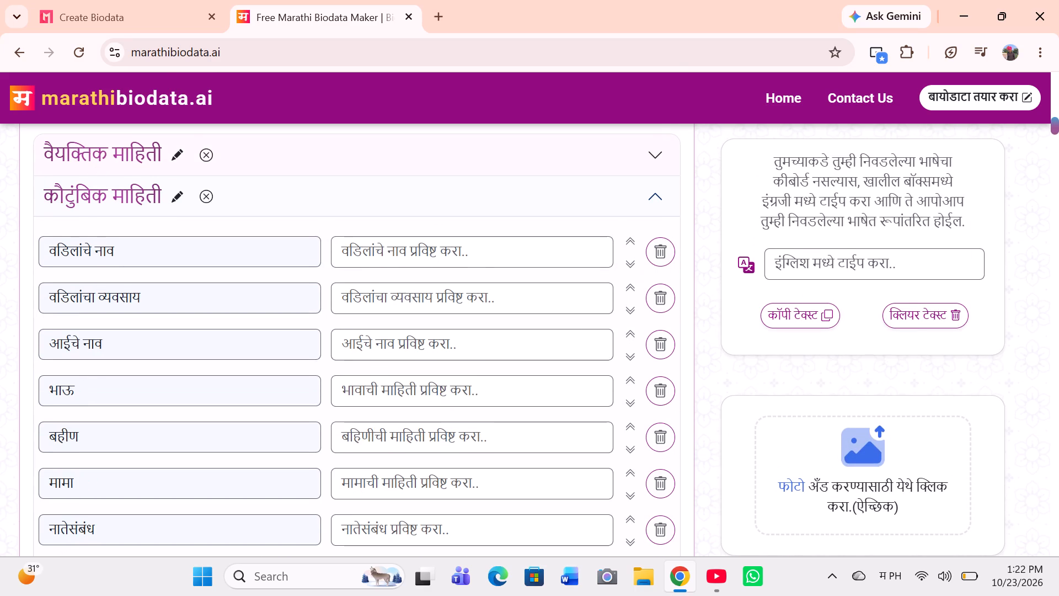
pyautogui.scroll(-2, 179, 249)
pyautogui.click(66, 440)
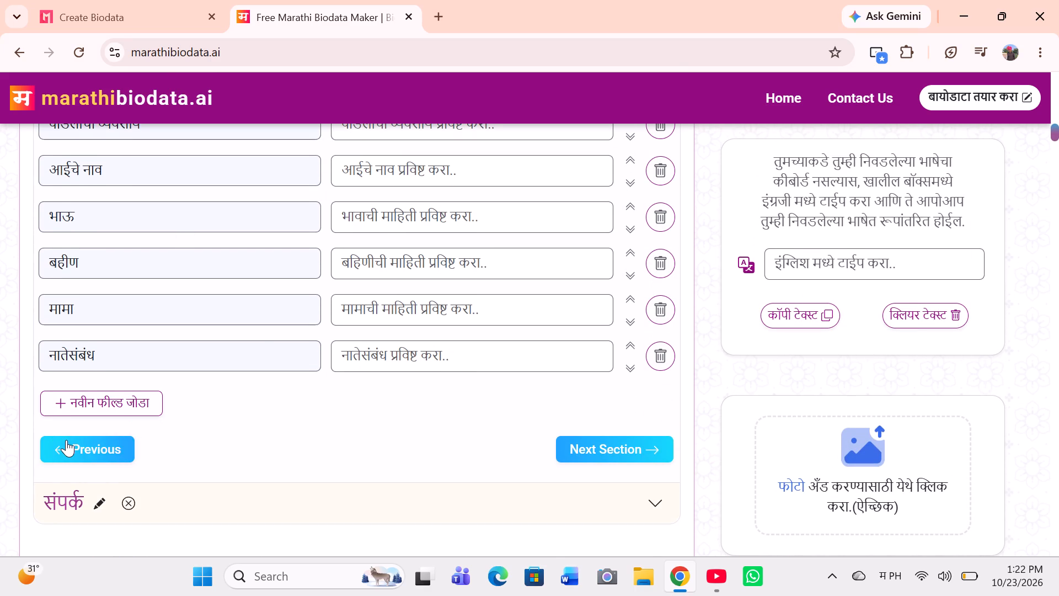
pyautogui.scroll(1, 66, 440)
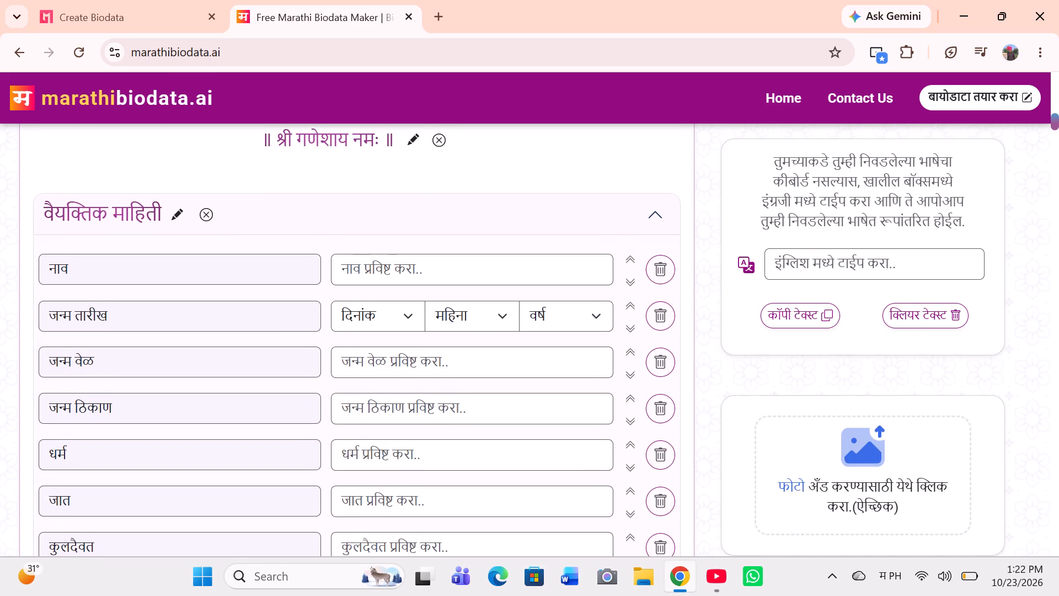
pyautogui.scroll(1, 66, 440)
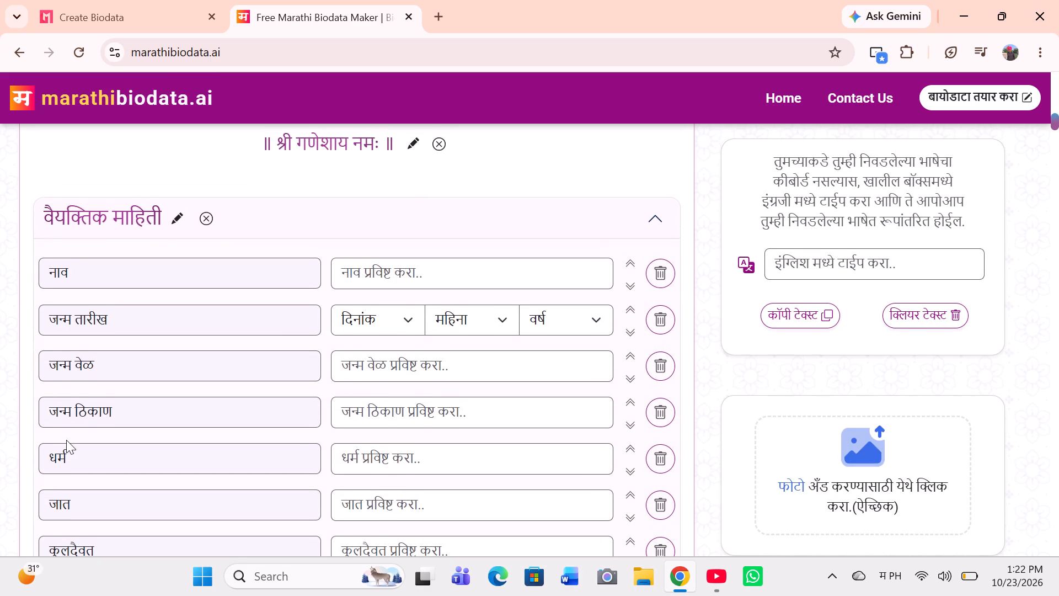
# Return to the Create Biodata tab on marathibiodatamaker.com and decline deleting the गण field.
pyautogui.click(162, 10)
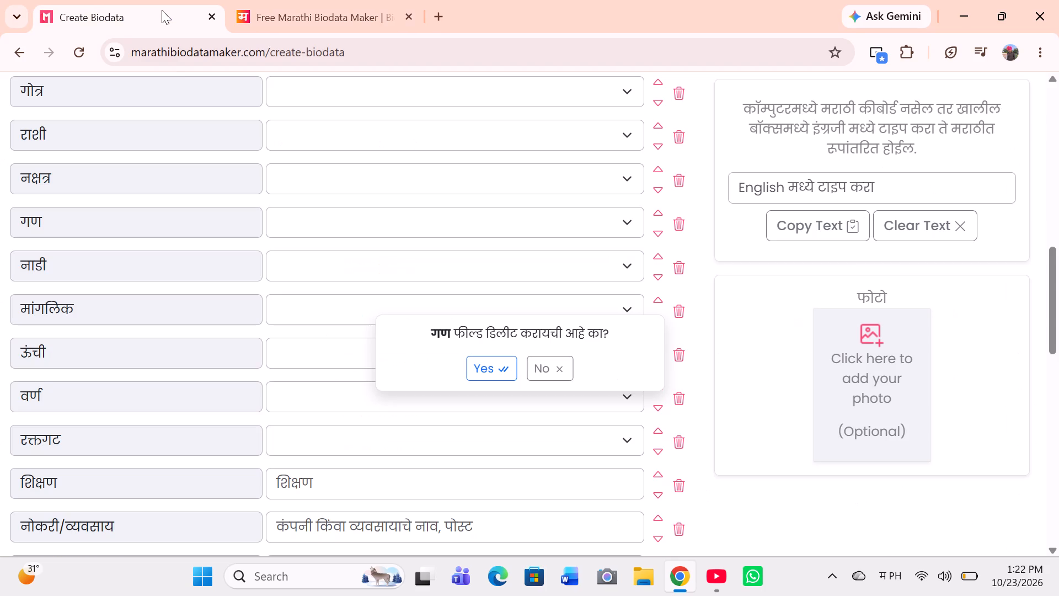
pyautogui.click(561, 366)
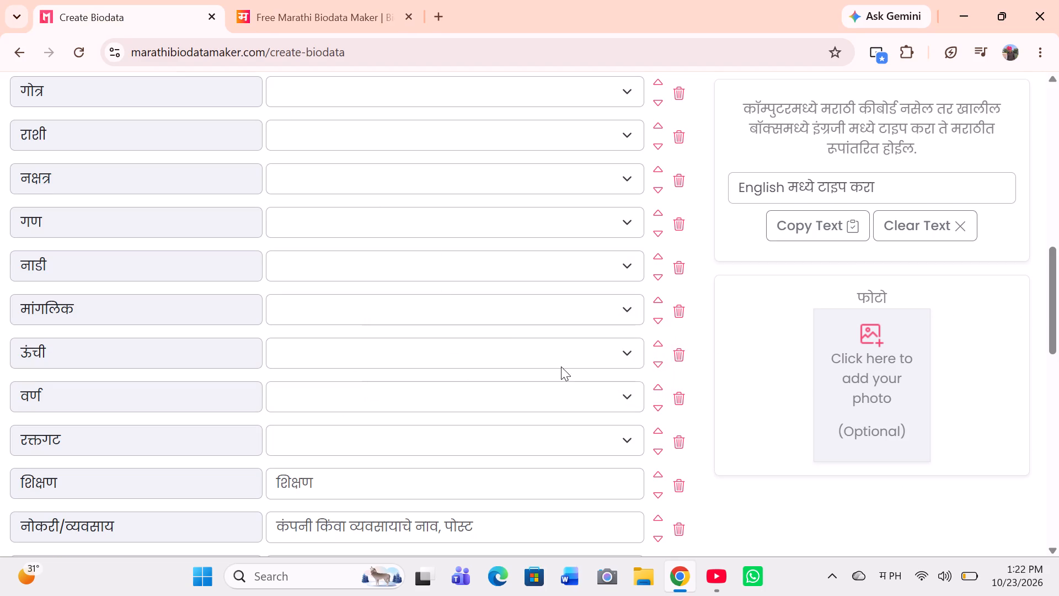
# Begin the कुलदैवत entry in the biodata form with the letters tu.
pyautogui.scroll(3, 482, 307)
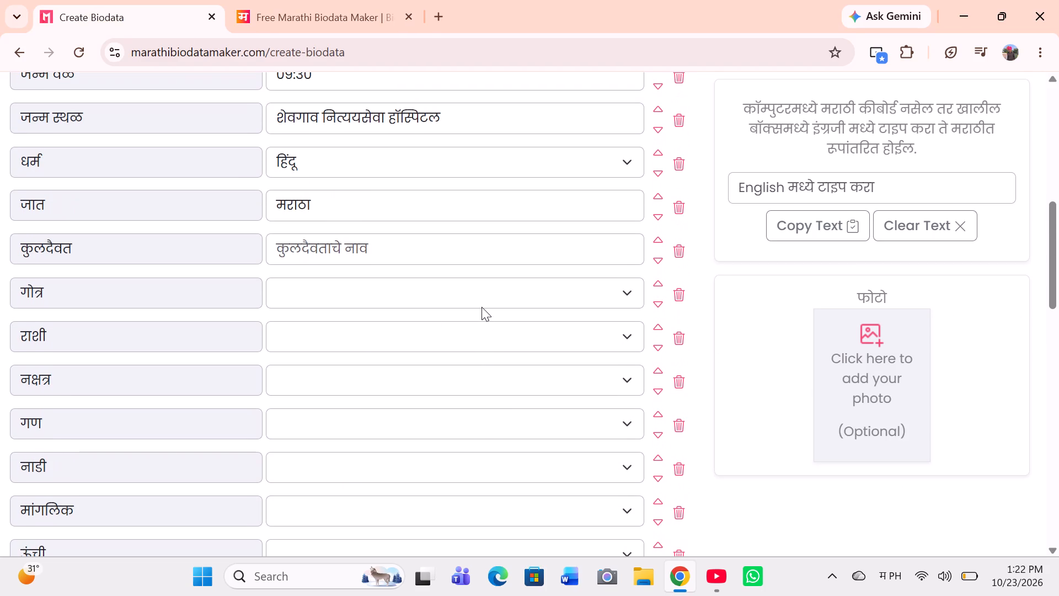
pyautogui.scroll(1, 482, 307)
pyautogui.click(520, 250)
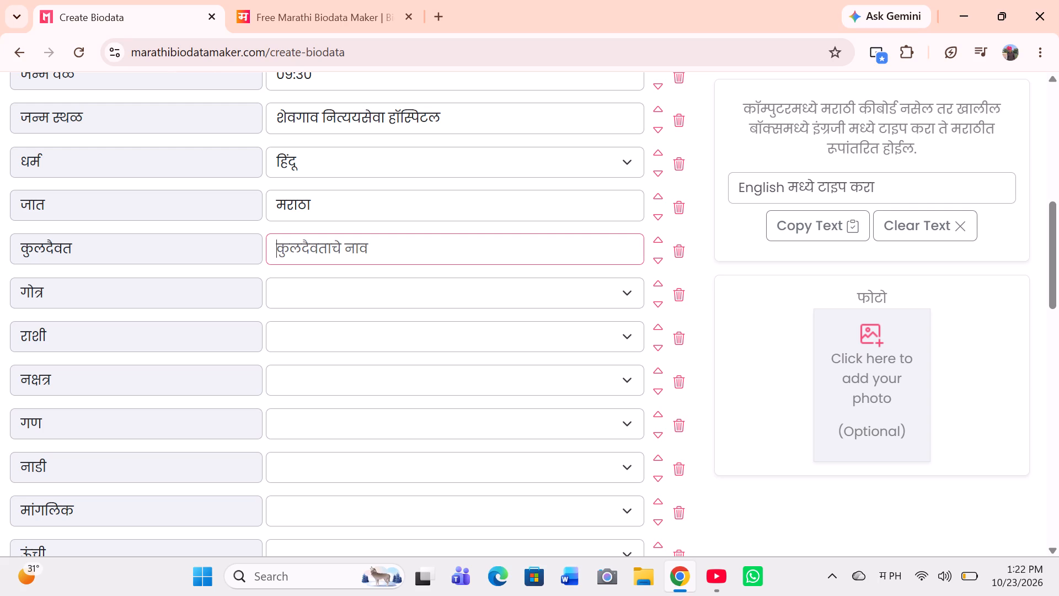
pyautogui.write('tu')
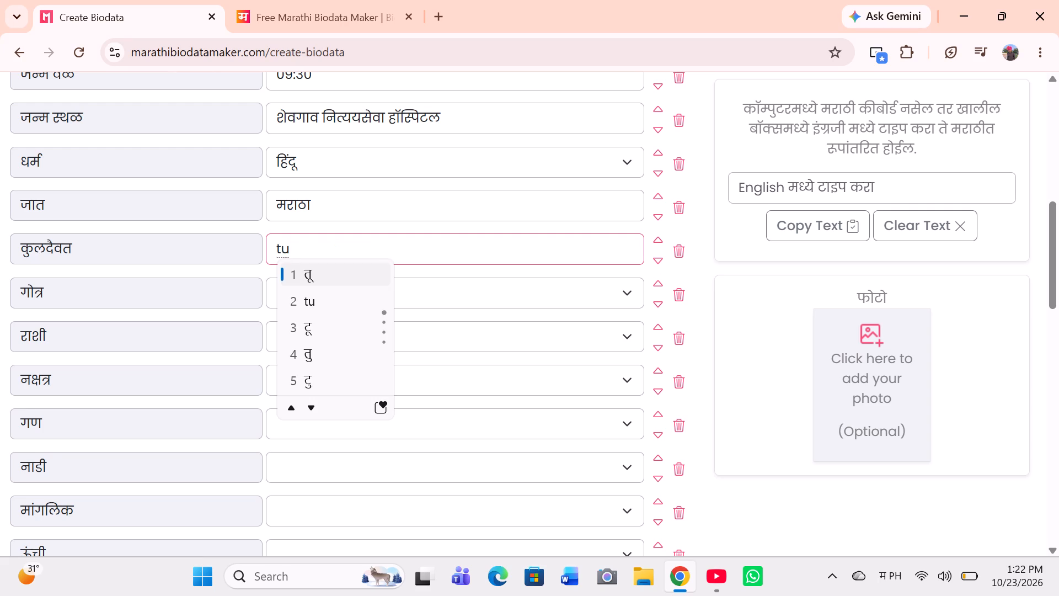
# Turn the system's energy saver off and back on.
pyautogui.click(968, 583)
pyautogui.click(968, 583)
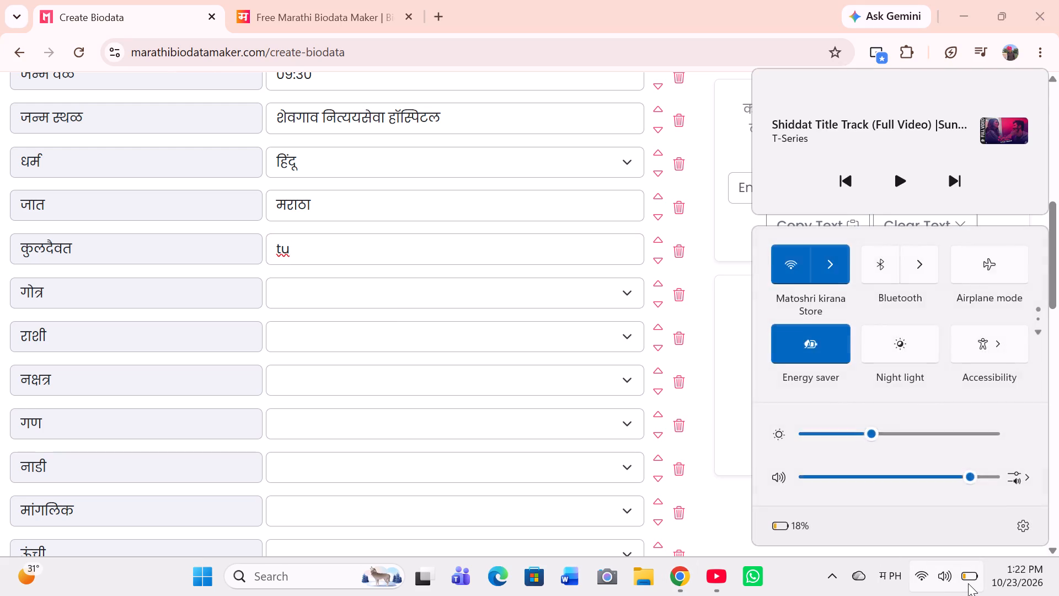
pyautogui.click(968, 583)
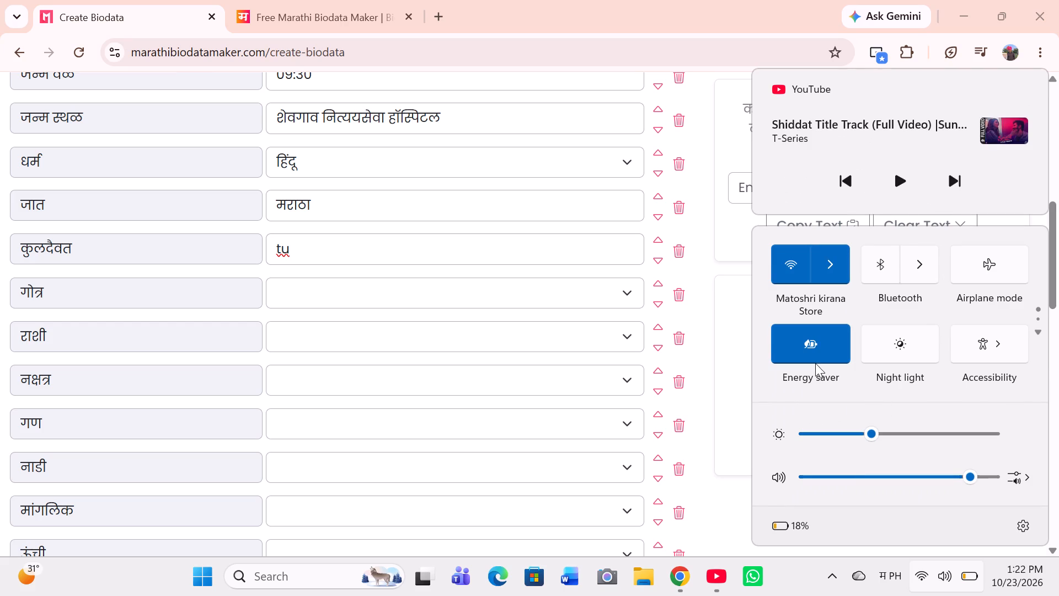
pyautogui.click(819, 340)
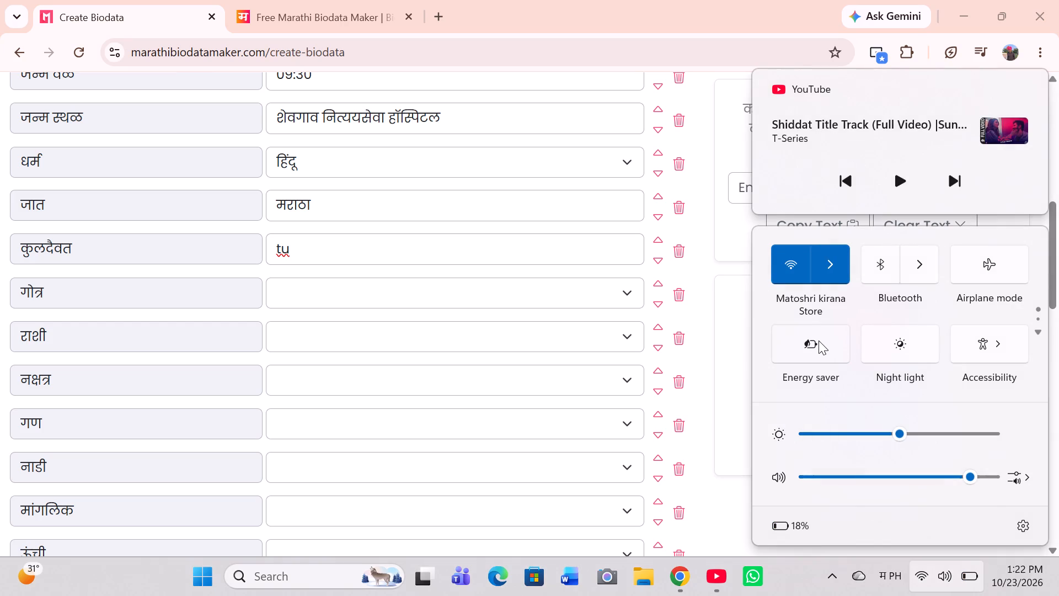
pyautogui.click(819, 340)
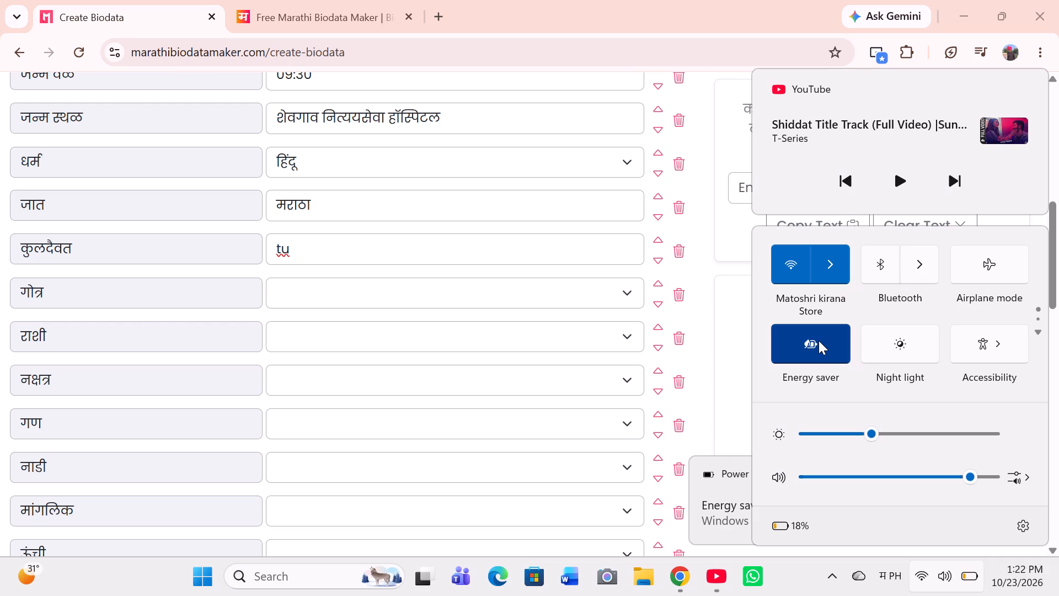
# Continue the कुलदैवत entry after tu with jabhvani.
pyautogui.moveTo(491, 308); pyautogui.dragTo(431, 258)
pyautogui.click(431, 258)
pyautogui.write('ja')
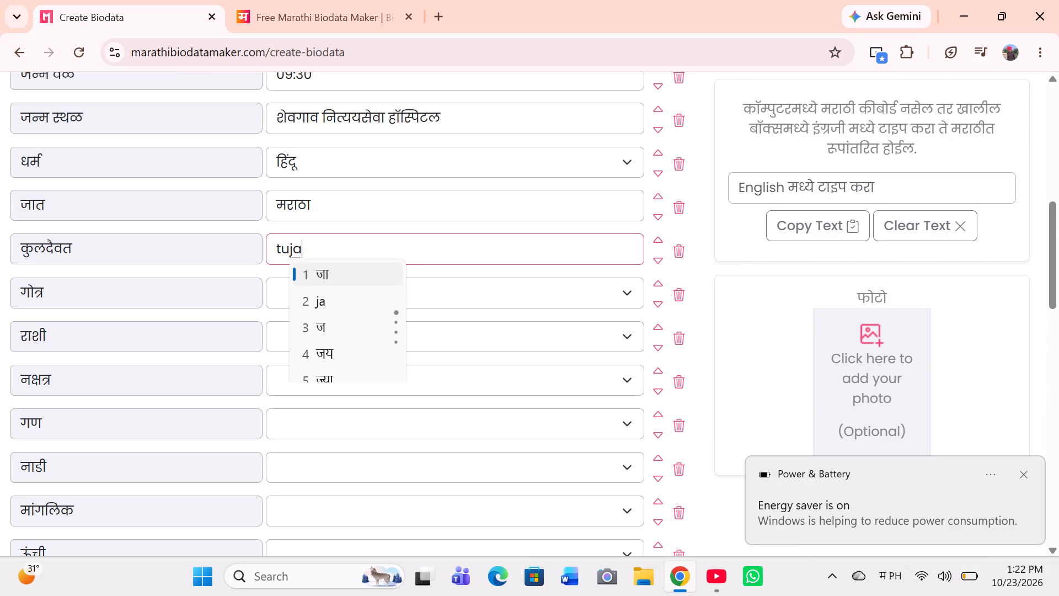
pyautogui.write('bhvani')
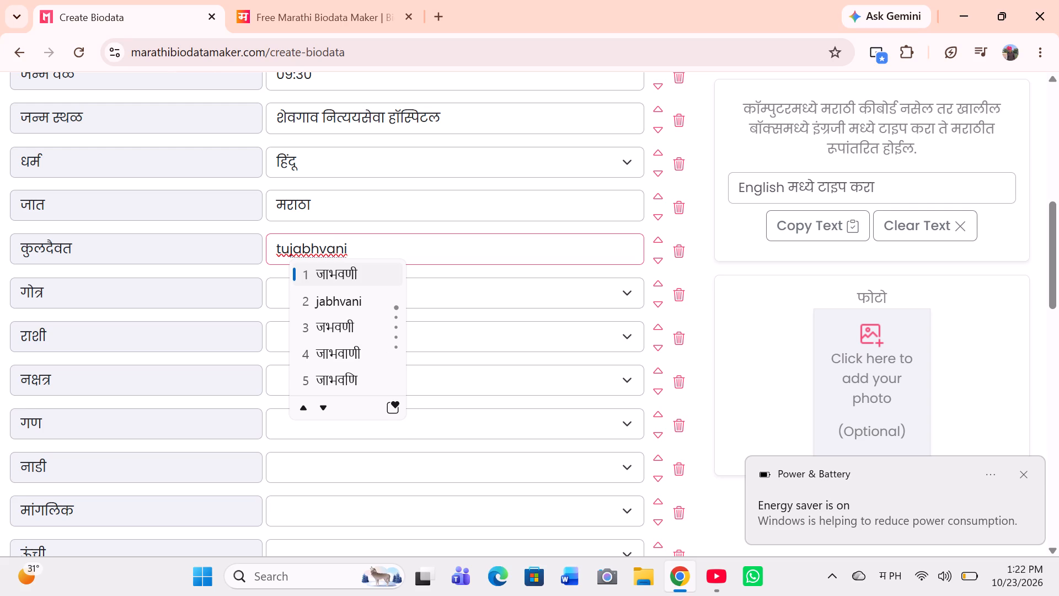
# Correct the spelling in the कुलदैवत field to tuljabhvani by inserting an l after tu.
pyautogui.click(290, 244)
pyautogui.click(290, 244)
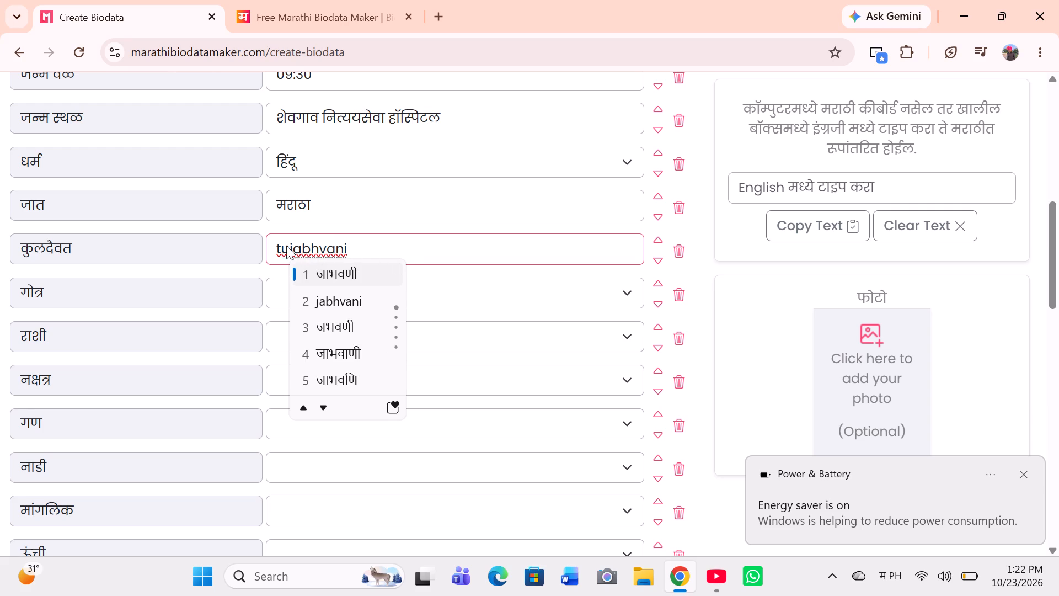
pyautogui.click(286, 245)
pyautogui.moveTo(289, 245); pyautogui.dragTo(523, 231)
pyautogui.click(523, 231)
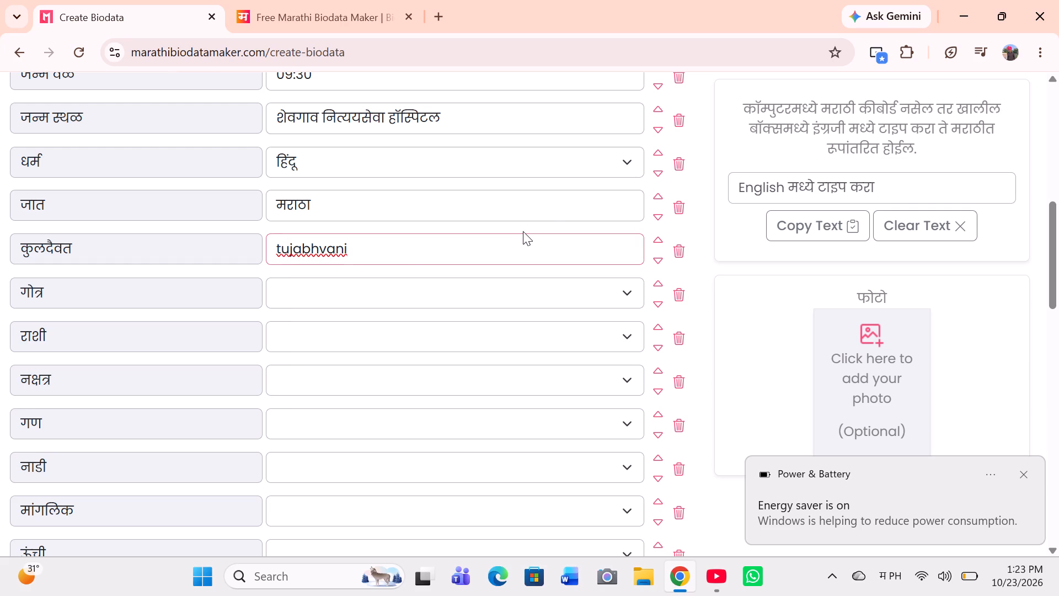
pyautogui.click(286, 251)
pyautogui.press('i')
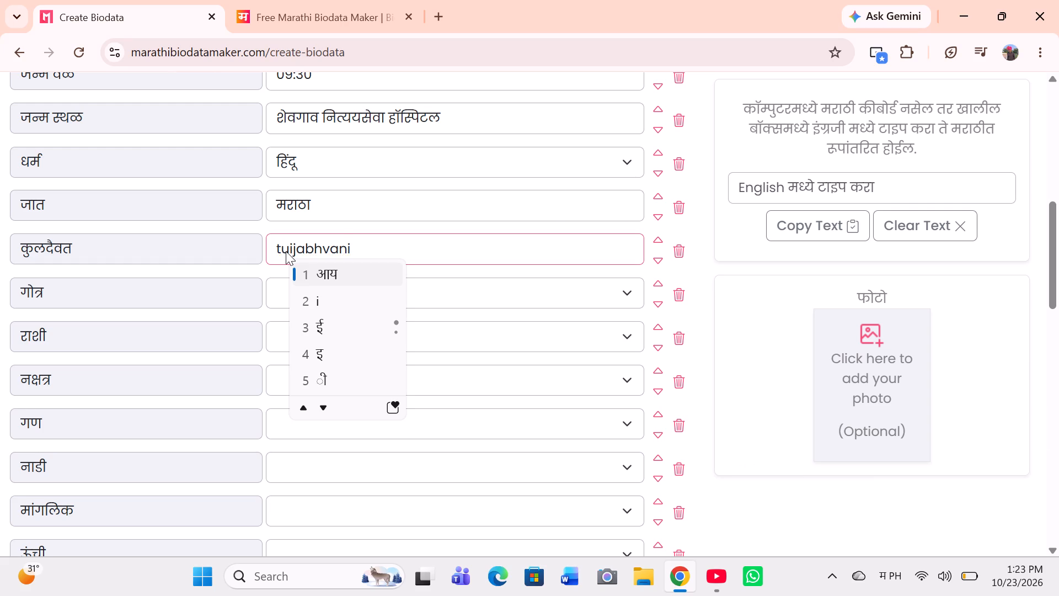
pyautogui.press('BackSpace')
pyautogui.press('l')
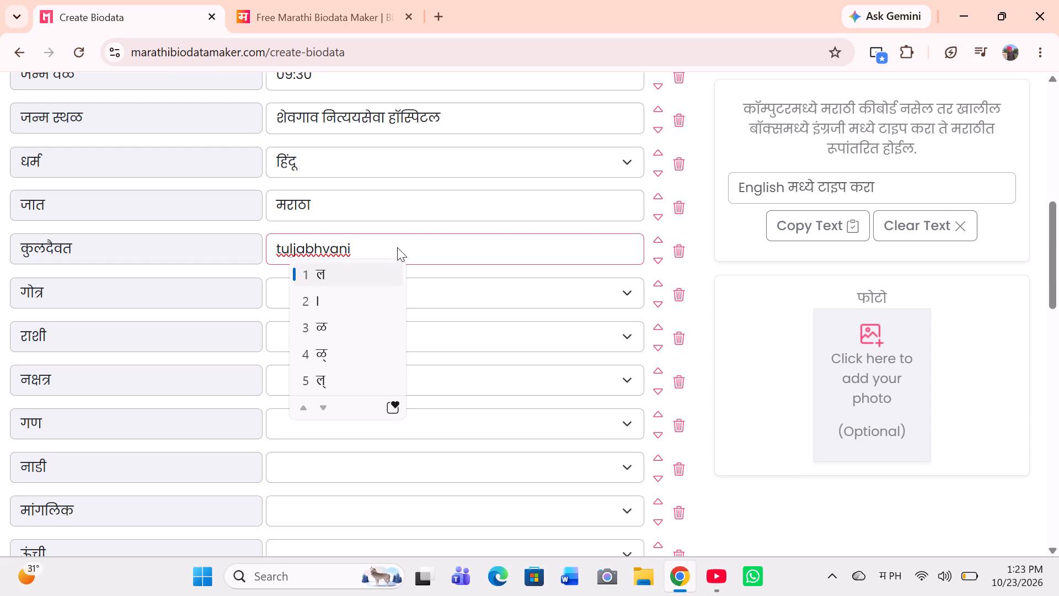
# Replace the कुलदैवत entry with the Marathi text तुळजा भवानी.
pyautogui.click(349, 249)
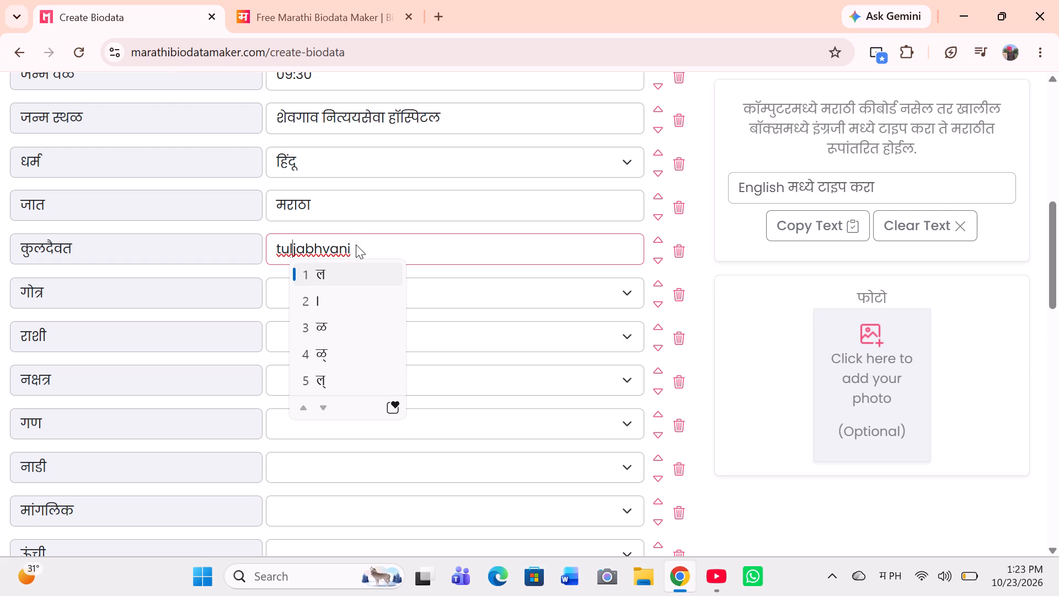
pyautogui.click(356, 244)
pyautogui.moveTo(356, 244); pyautogui.dragTo(367, 238)
pyautogui.doubleClick(367, 238)
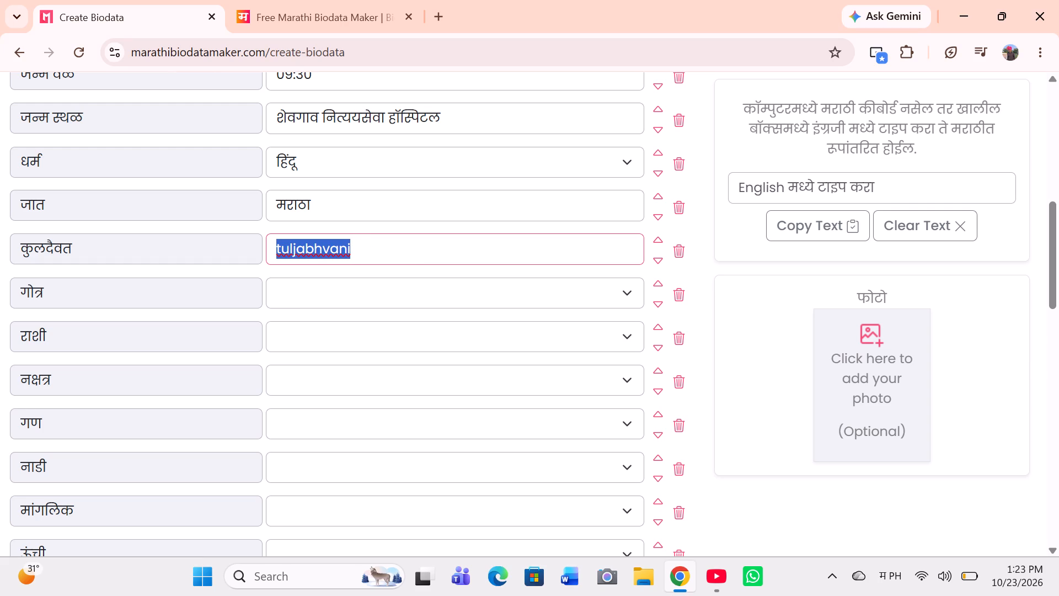
pyautogui.press('BackSpace')
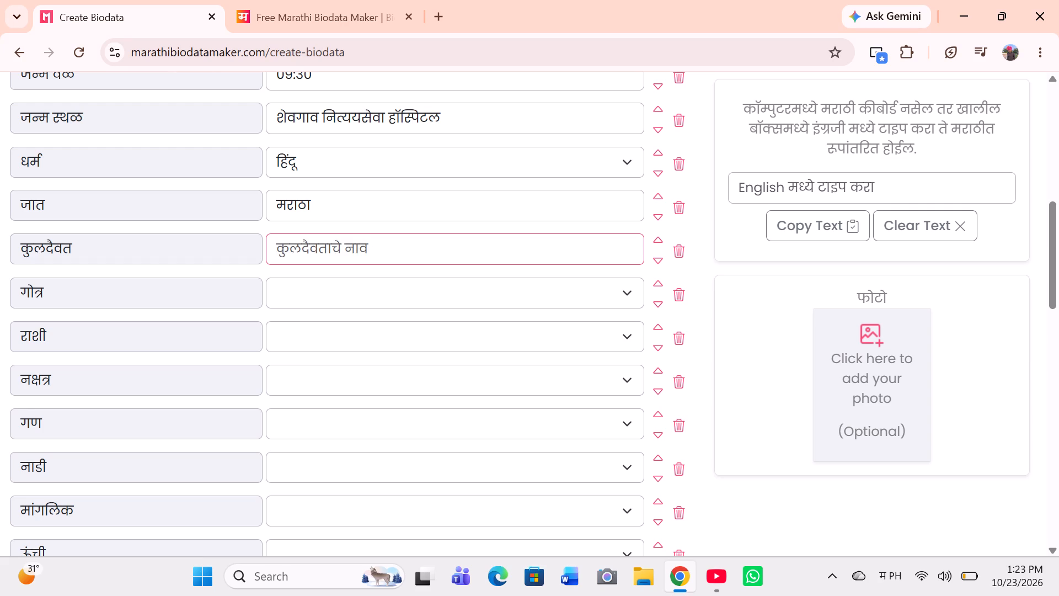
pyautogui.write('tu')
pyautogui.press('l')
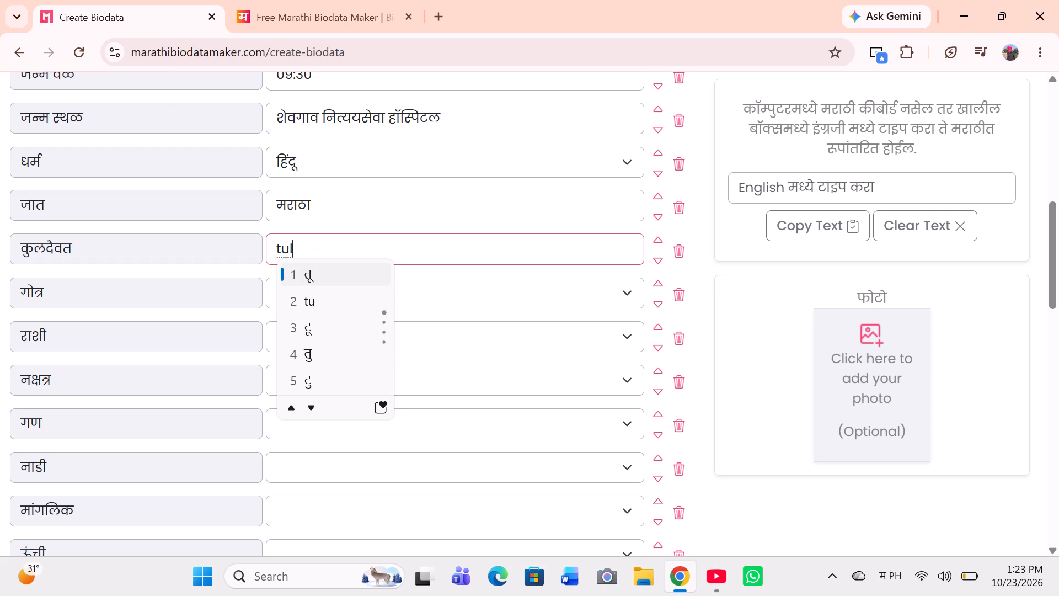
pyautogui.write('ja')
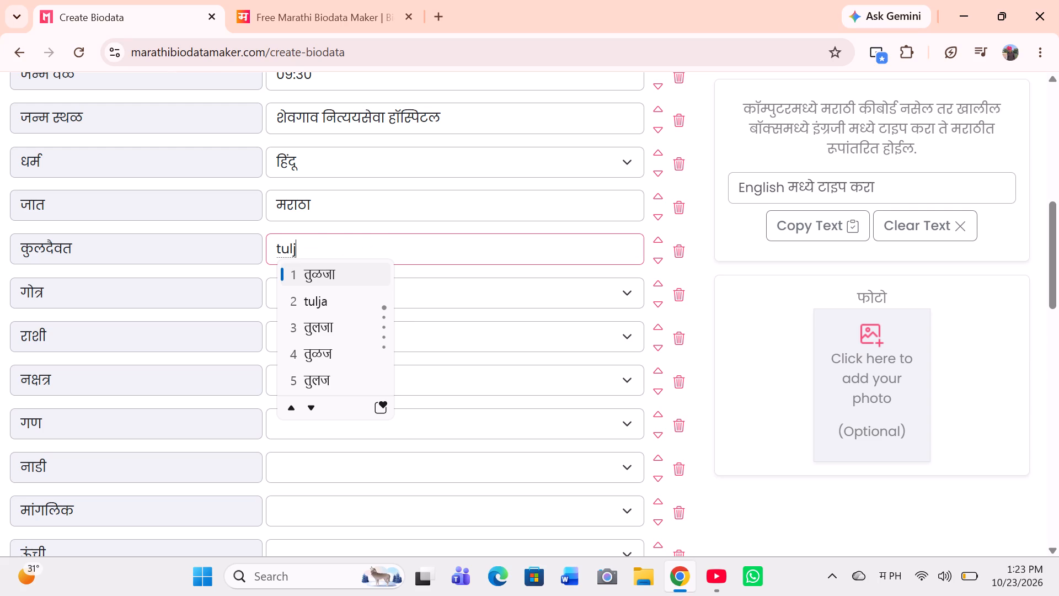
pyautogui.click(327, 284)
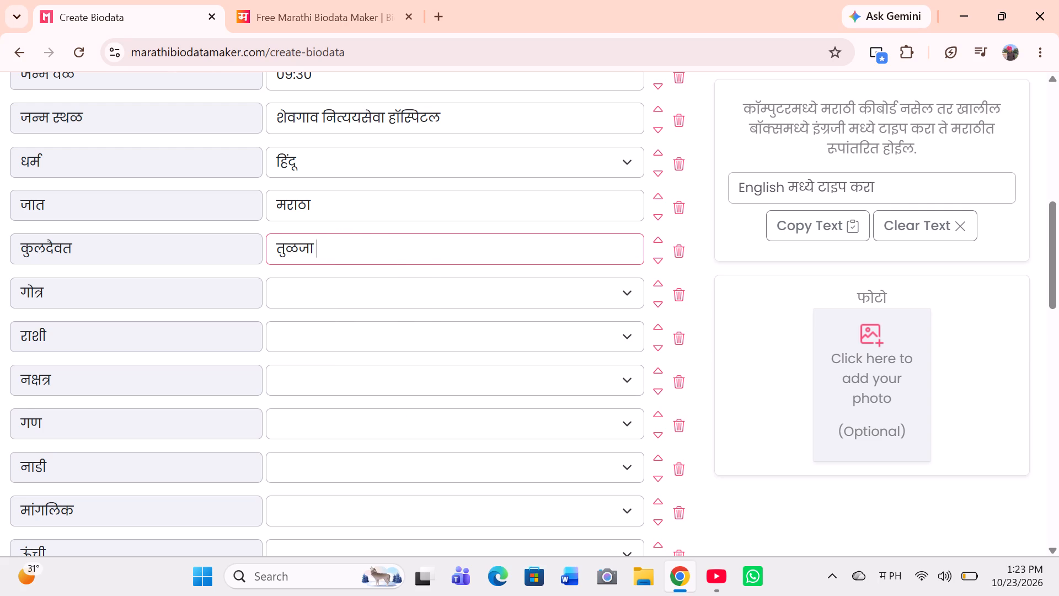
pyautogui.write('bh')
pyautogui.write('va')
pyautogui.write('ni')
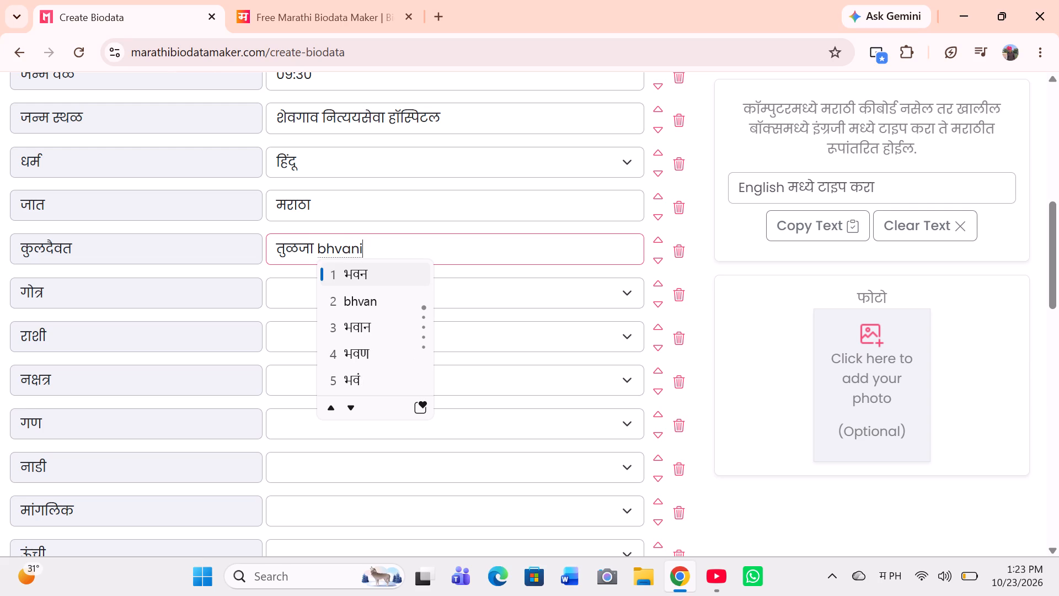
pyautogui.click(365, 277)
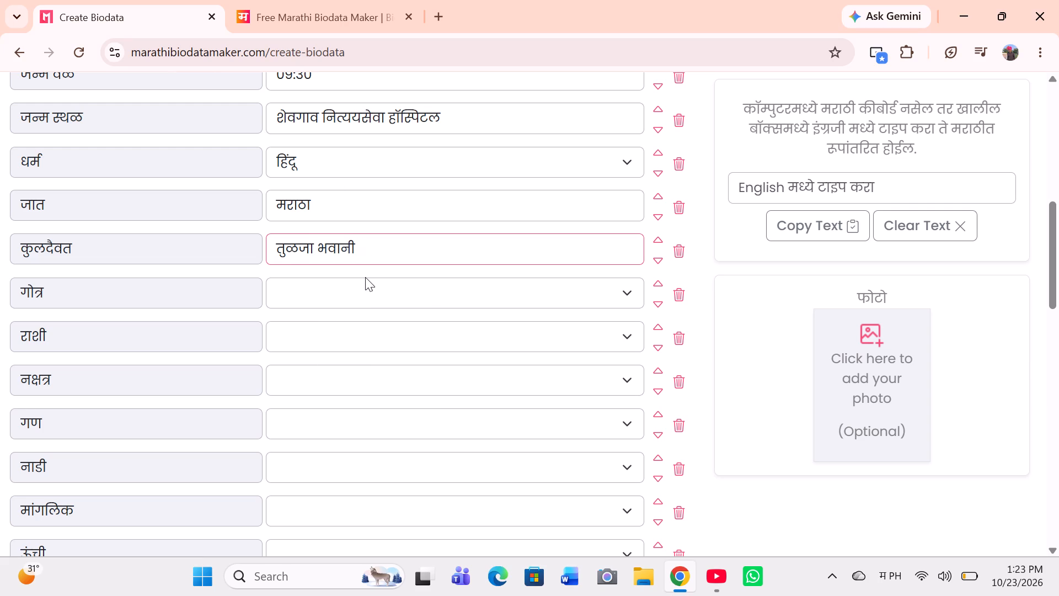
# Append /पालीचा to the कुलदैवत entry.
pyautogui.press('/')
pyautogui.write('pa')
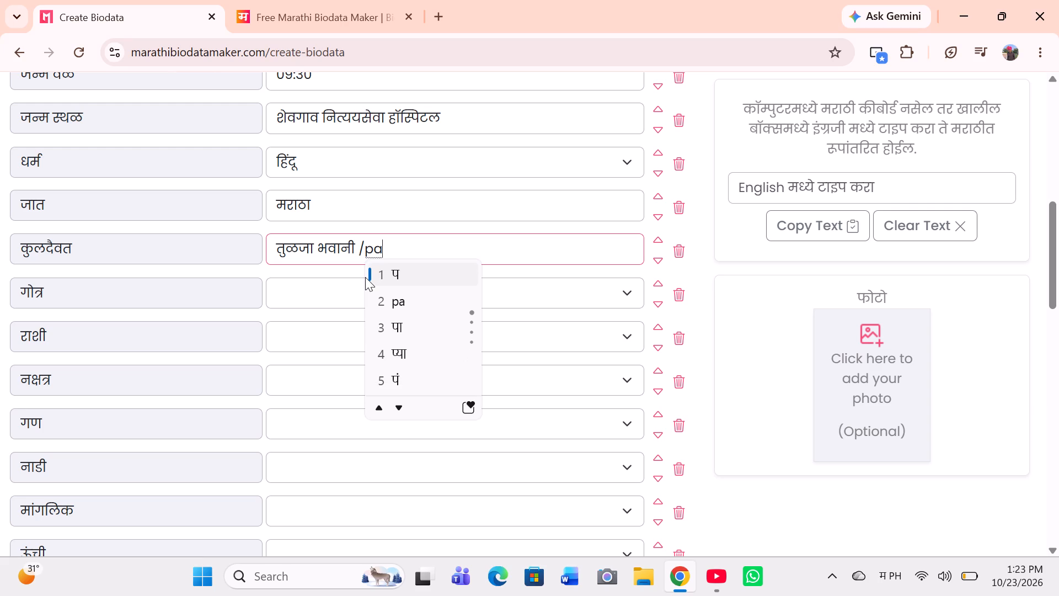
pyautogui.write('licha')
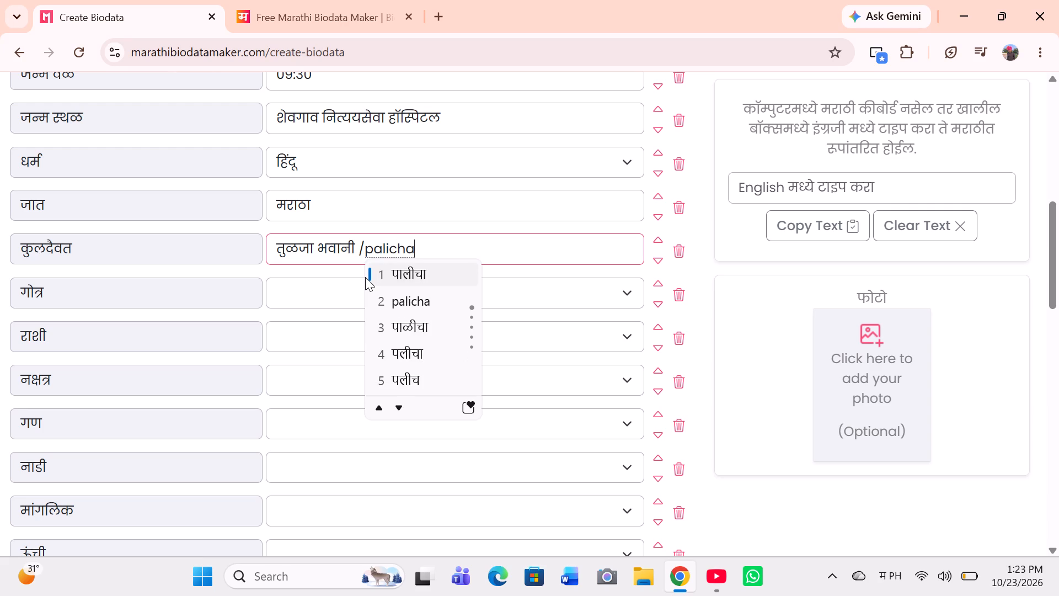
pyautogui.click(439, 269)
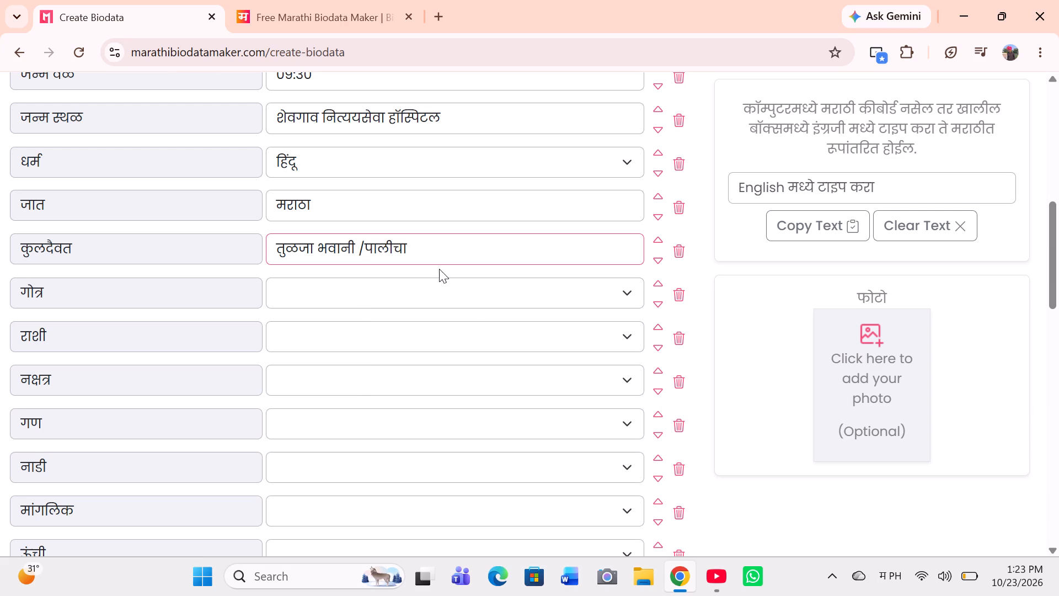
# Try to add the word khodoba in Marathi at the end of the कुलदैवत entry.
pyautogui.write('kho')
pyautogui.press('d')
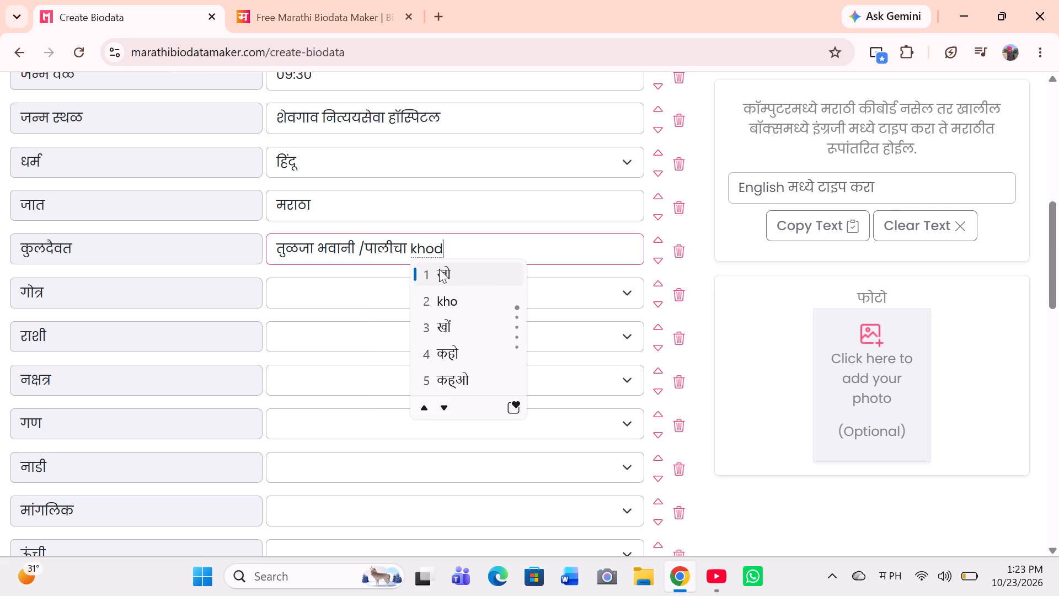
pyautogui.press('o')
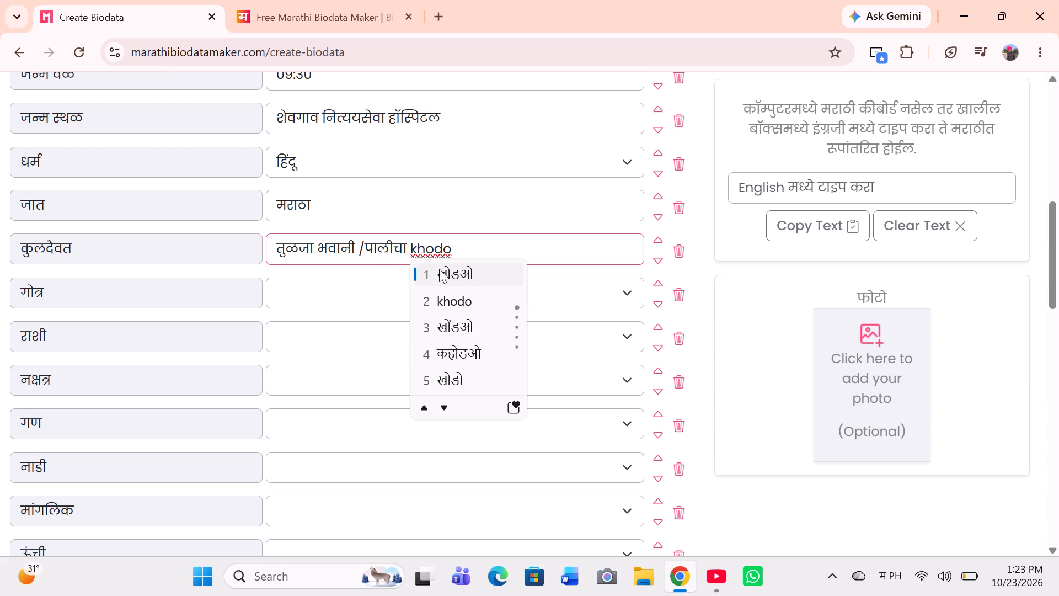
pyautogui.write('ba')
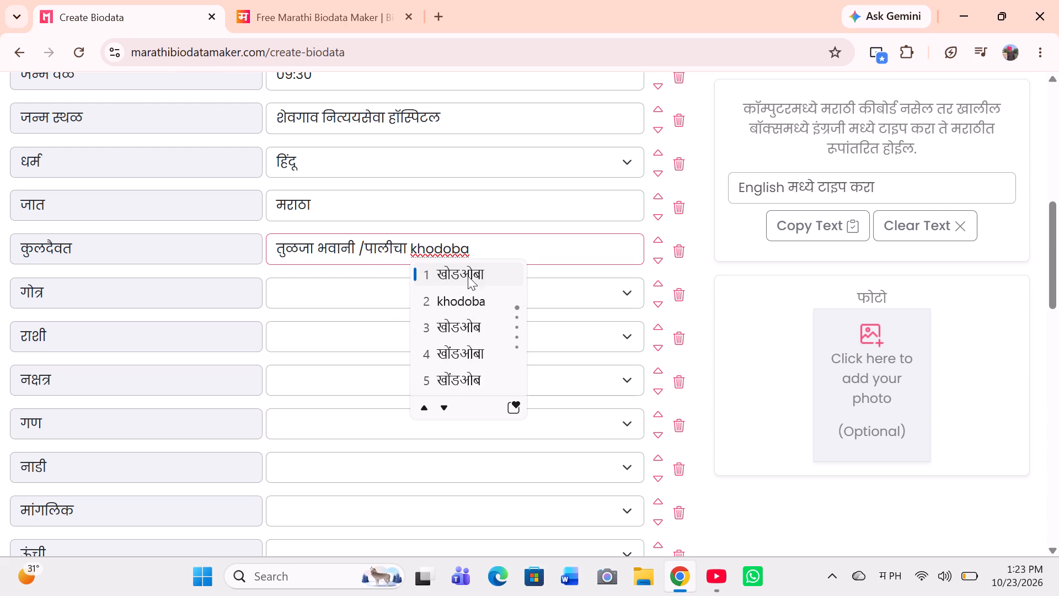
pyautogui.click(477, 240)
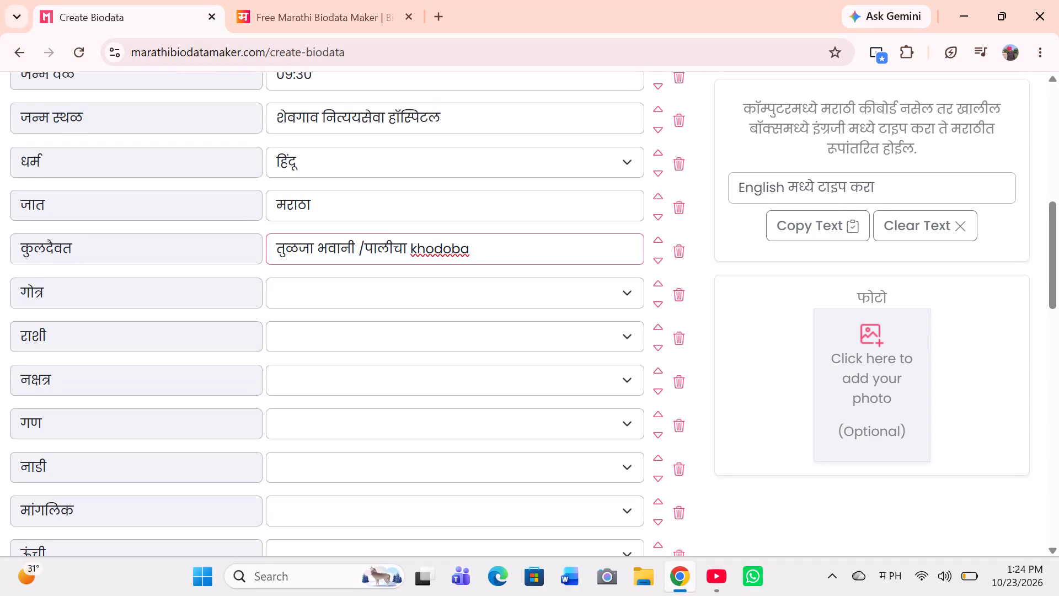
# Delete the word khodoba from the end of the कुलदैवत entry.
pyautogui.doubleClick(446, 253)
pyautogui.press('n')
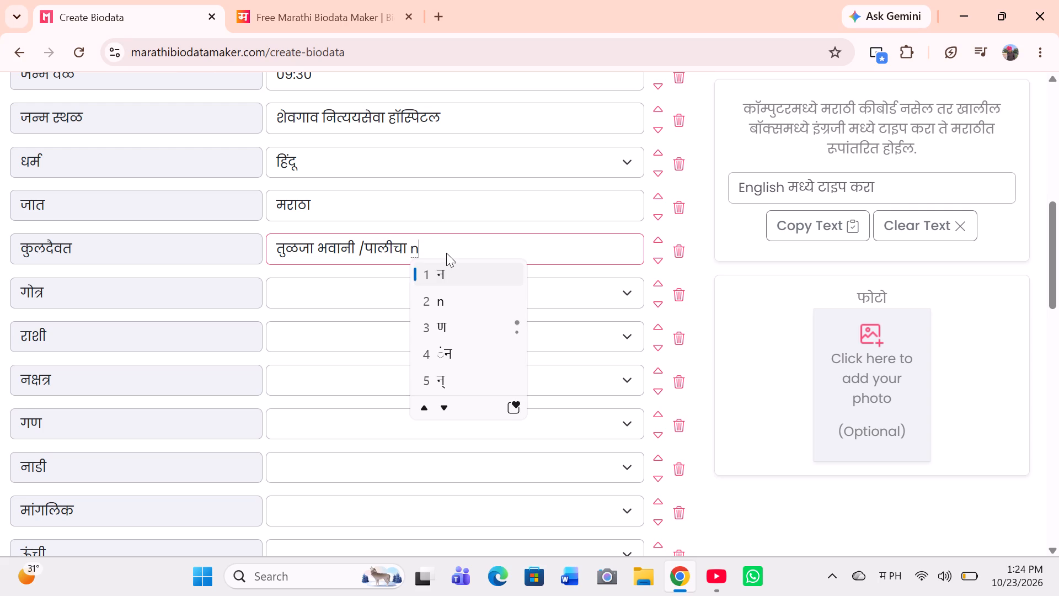
pyautogui.press('BackSpace')
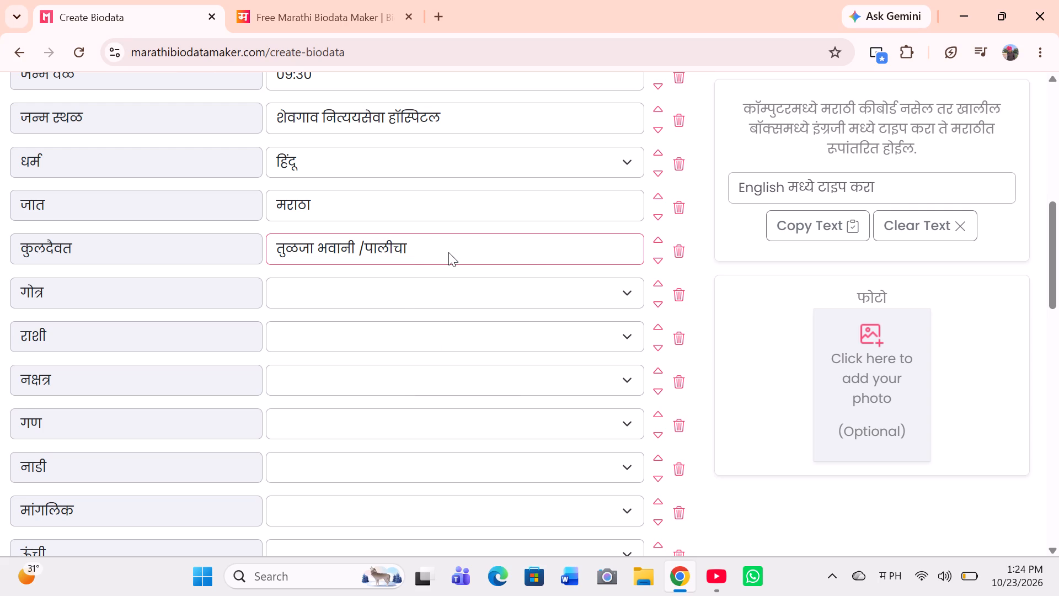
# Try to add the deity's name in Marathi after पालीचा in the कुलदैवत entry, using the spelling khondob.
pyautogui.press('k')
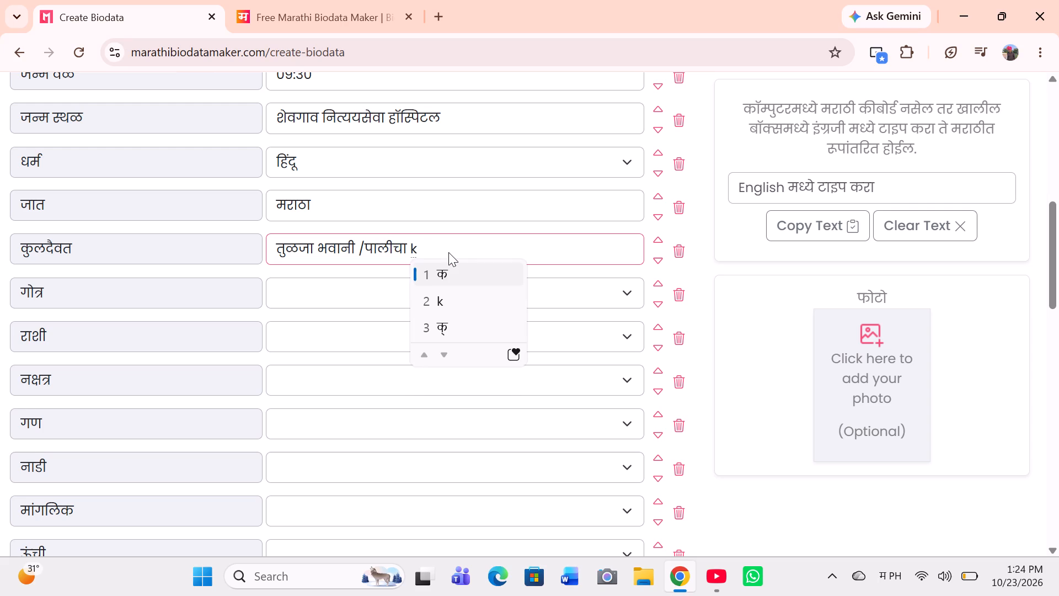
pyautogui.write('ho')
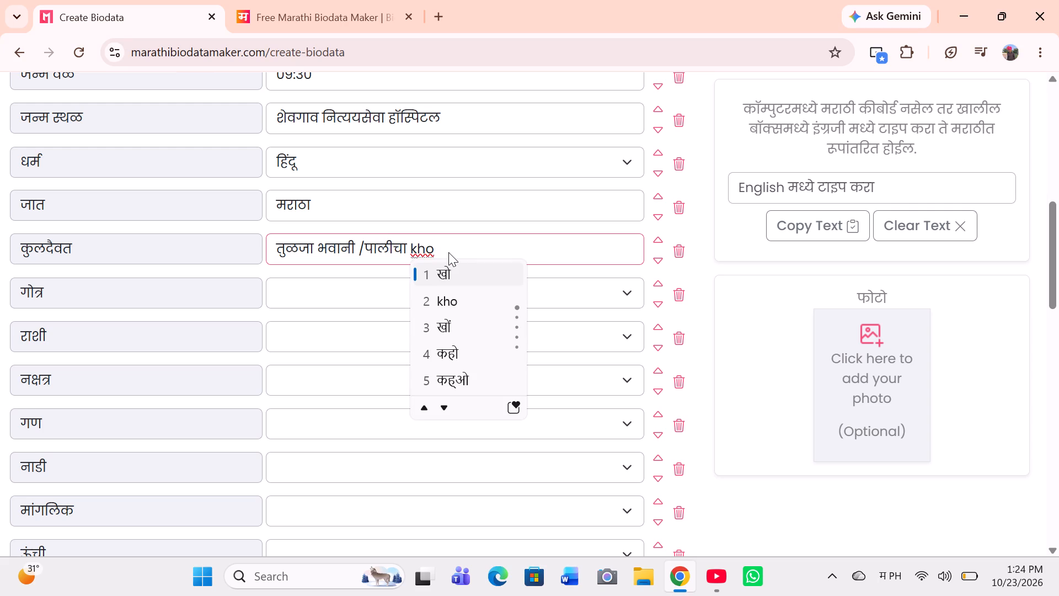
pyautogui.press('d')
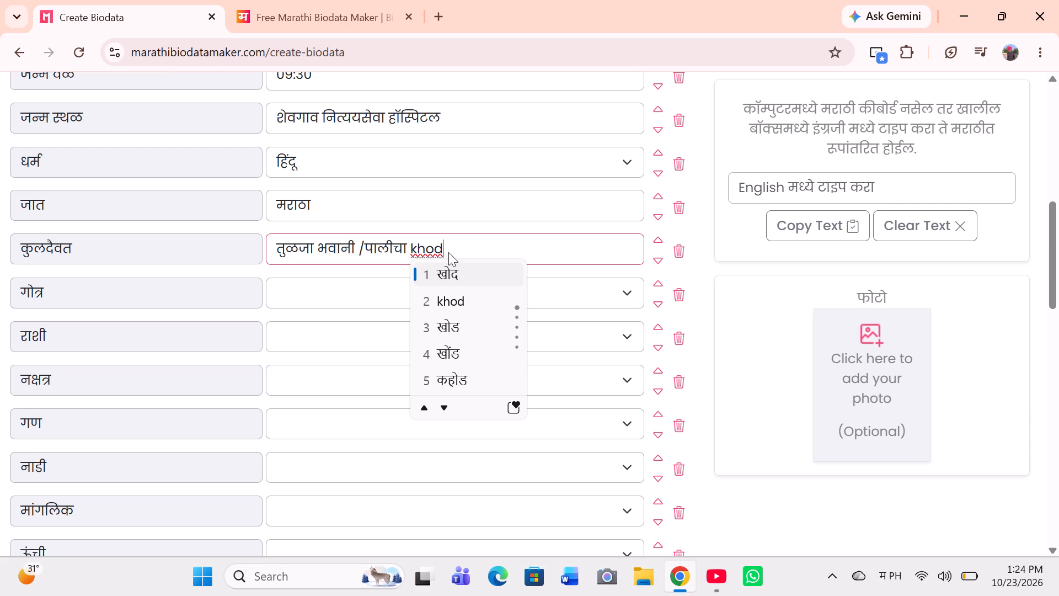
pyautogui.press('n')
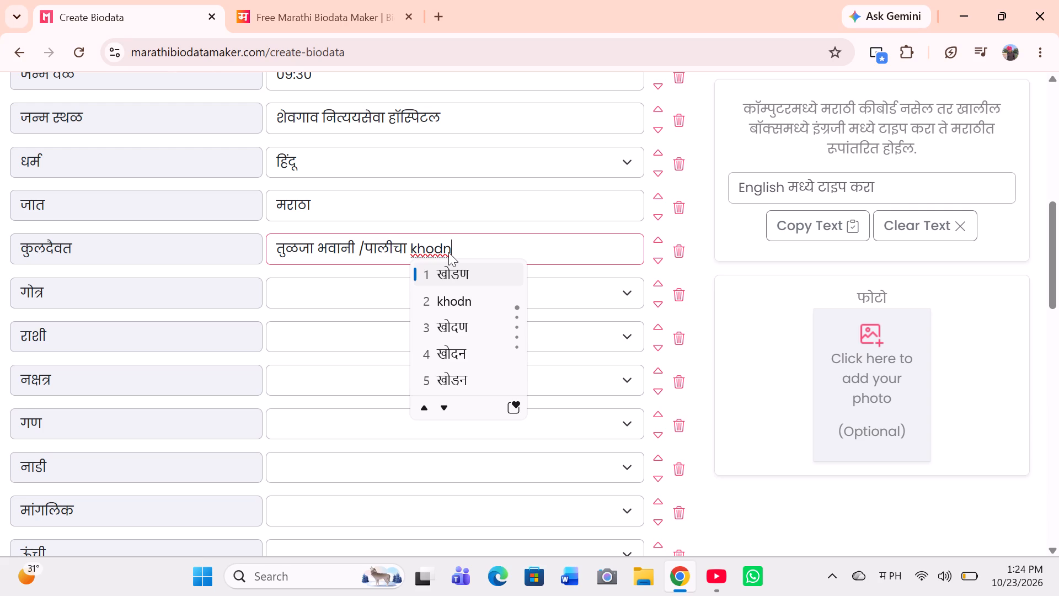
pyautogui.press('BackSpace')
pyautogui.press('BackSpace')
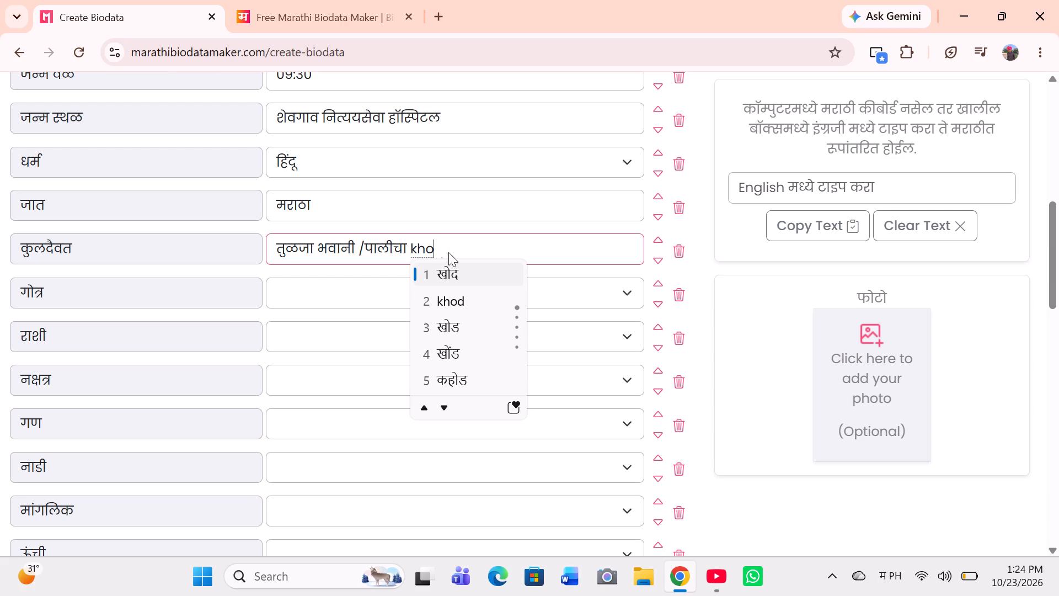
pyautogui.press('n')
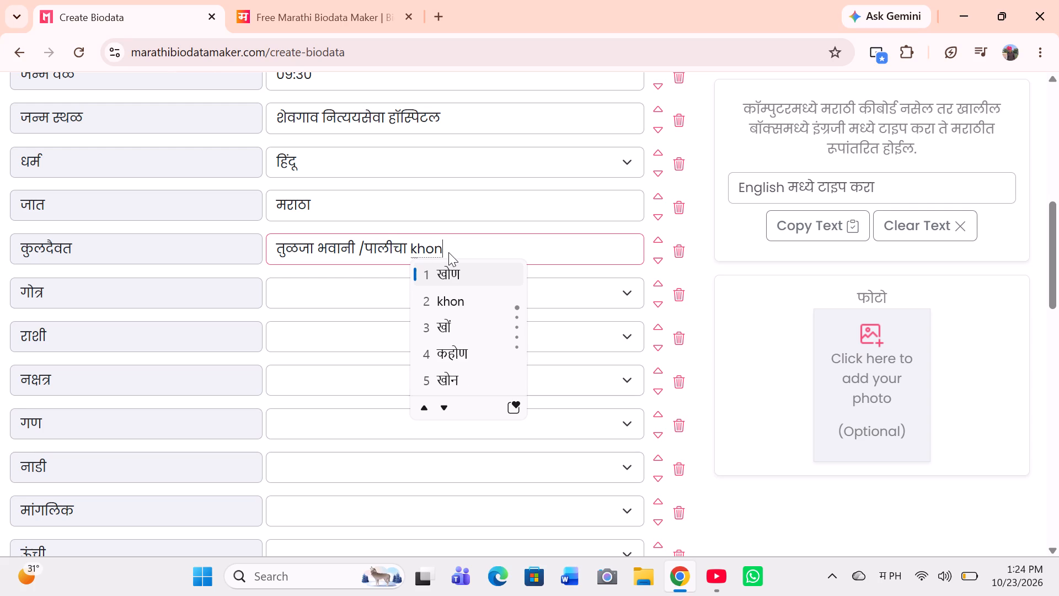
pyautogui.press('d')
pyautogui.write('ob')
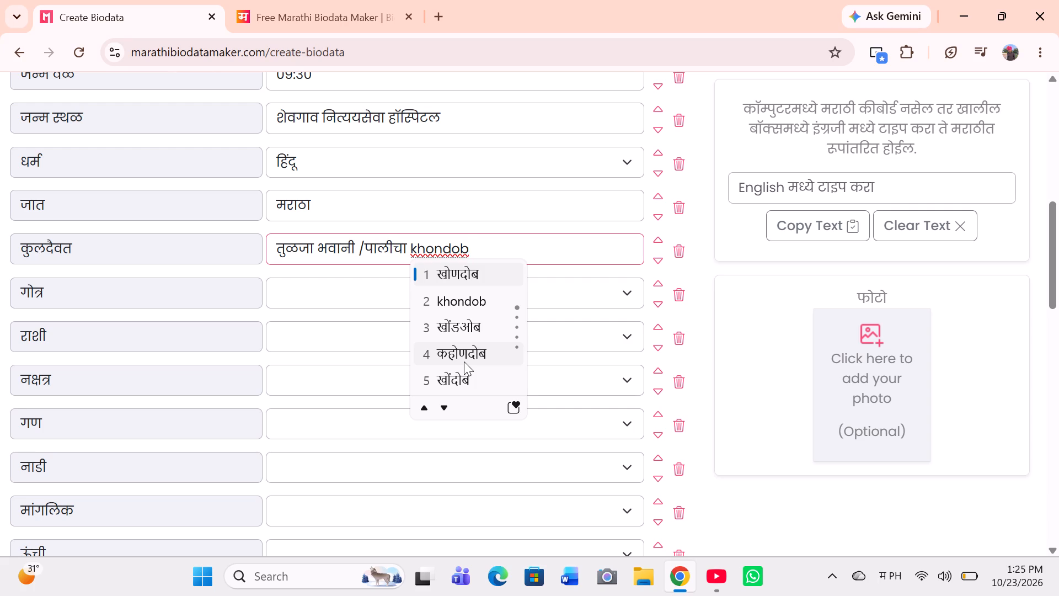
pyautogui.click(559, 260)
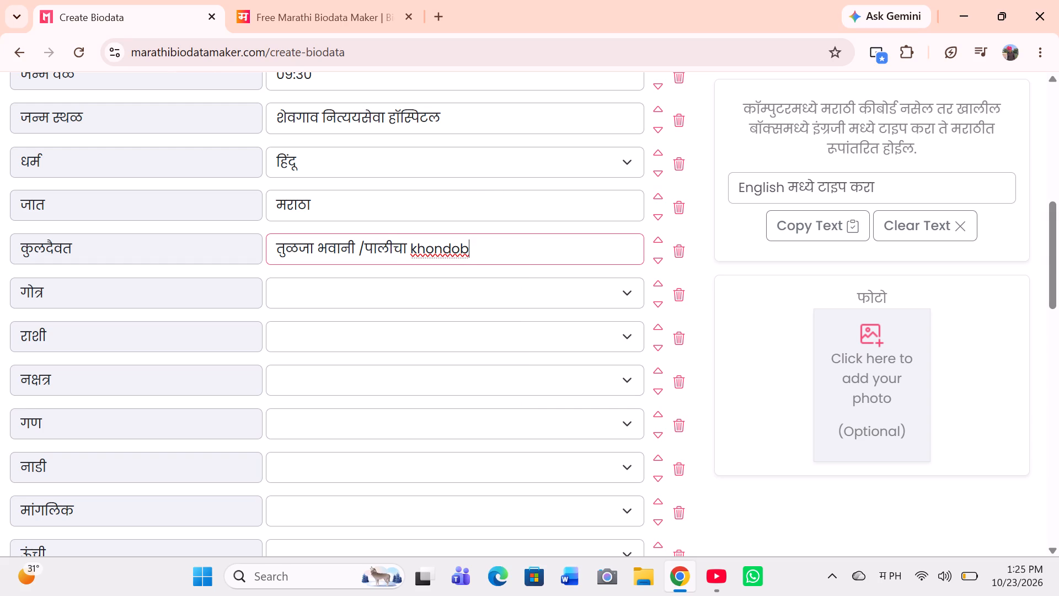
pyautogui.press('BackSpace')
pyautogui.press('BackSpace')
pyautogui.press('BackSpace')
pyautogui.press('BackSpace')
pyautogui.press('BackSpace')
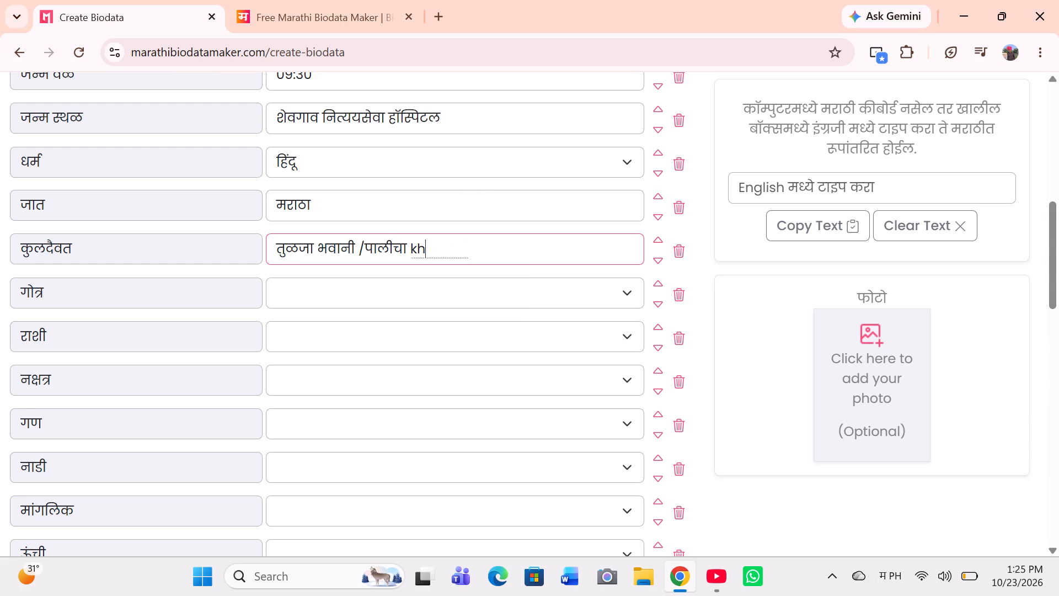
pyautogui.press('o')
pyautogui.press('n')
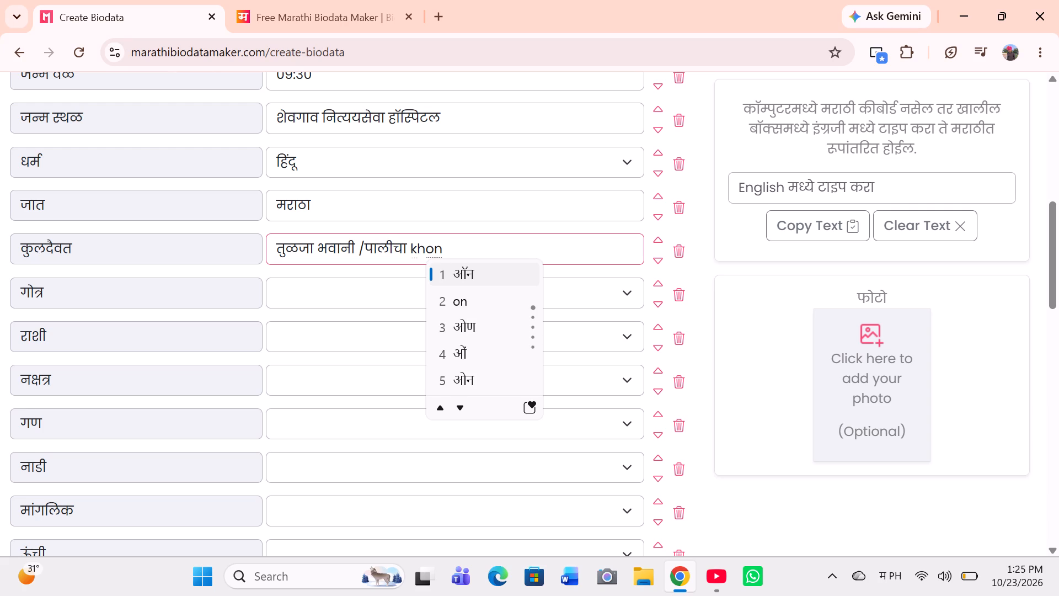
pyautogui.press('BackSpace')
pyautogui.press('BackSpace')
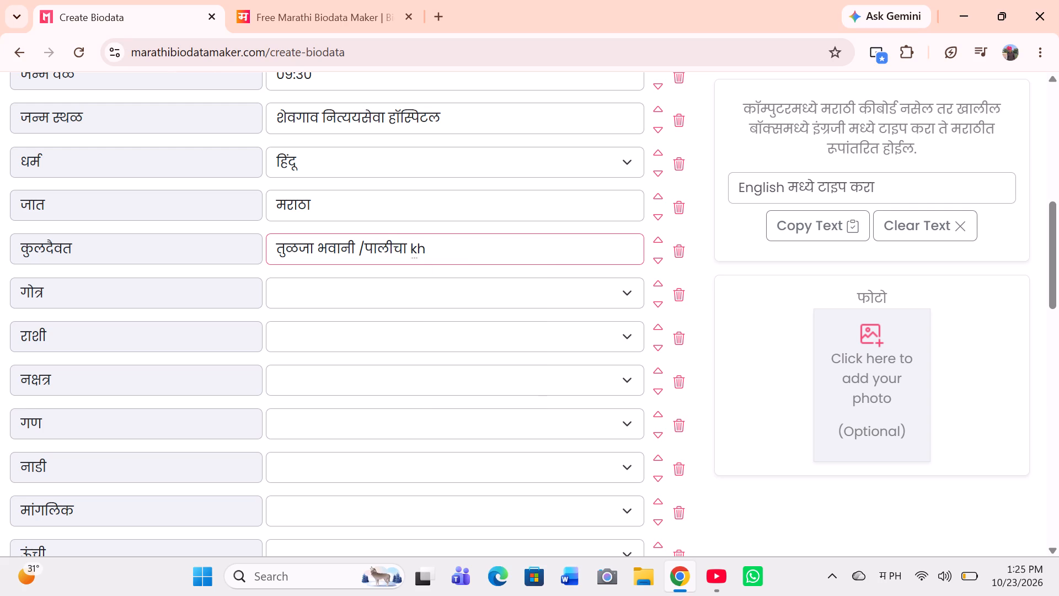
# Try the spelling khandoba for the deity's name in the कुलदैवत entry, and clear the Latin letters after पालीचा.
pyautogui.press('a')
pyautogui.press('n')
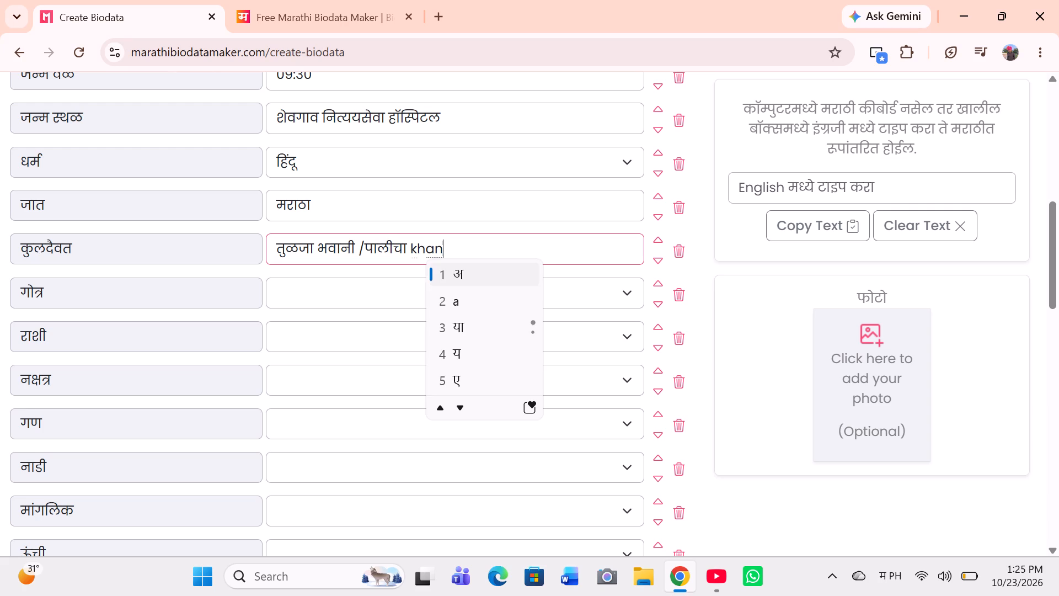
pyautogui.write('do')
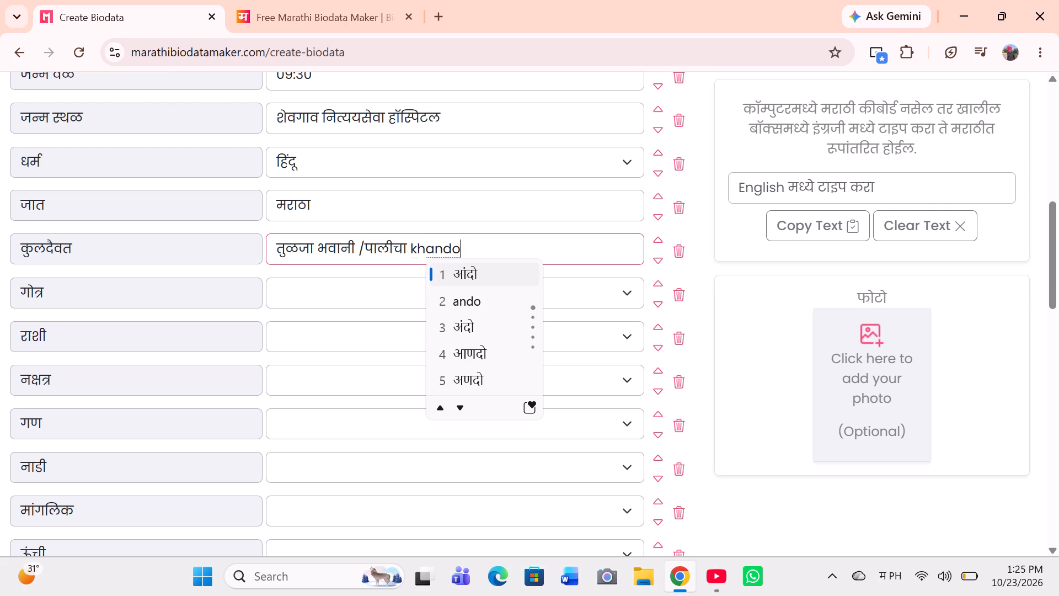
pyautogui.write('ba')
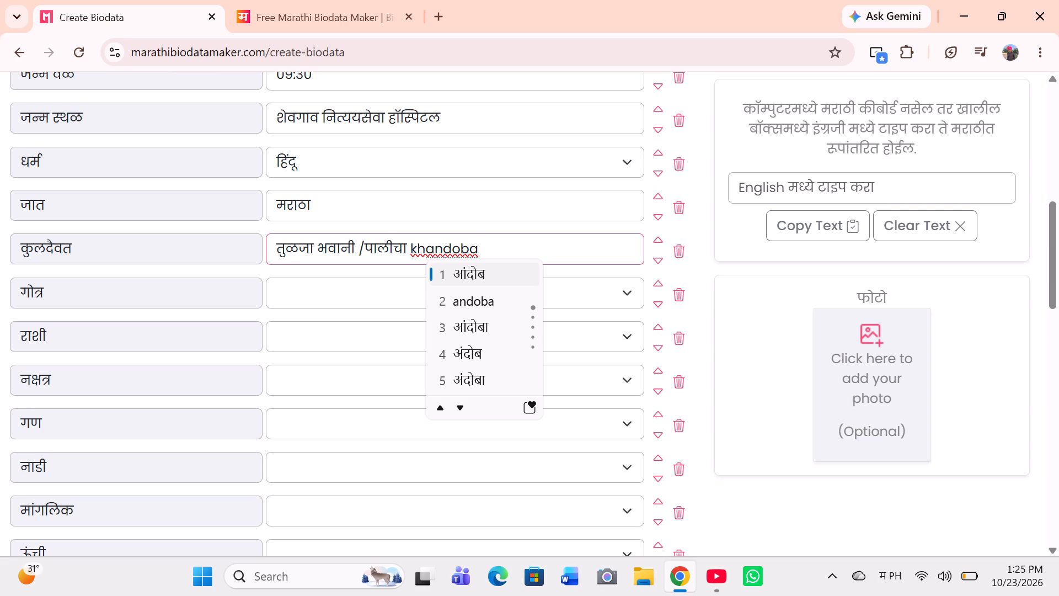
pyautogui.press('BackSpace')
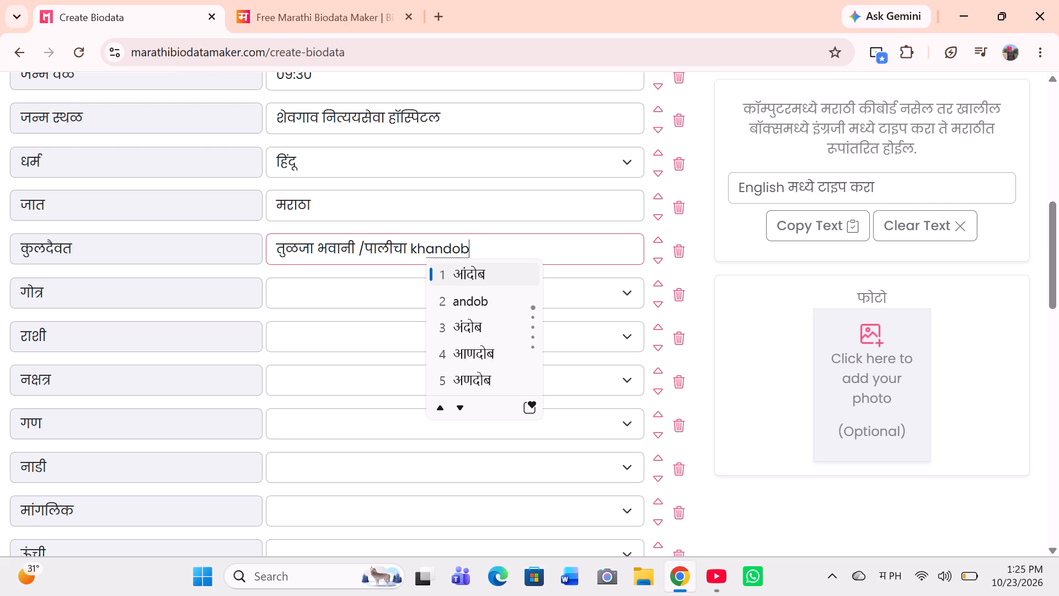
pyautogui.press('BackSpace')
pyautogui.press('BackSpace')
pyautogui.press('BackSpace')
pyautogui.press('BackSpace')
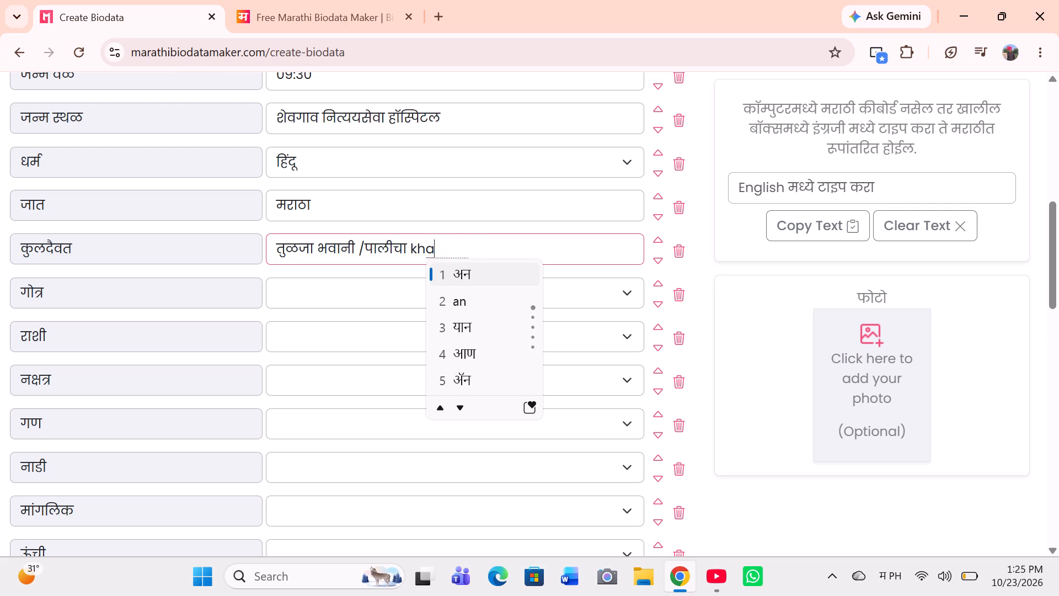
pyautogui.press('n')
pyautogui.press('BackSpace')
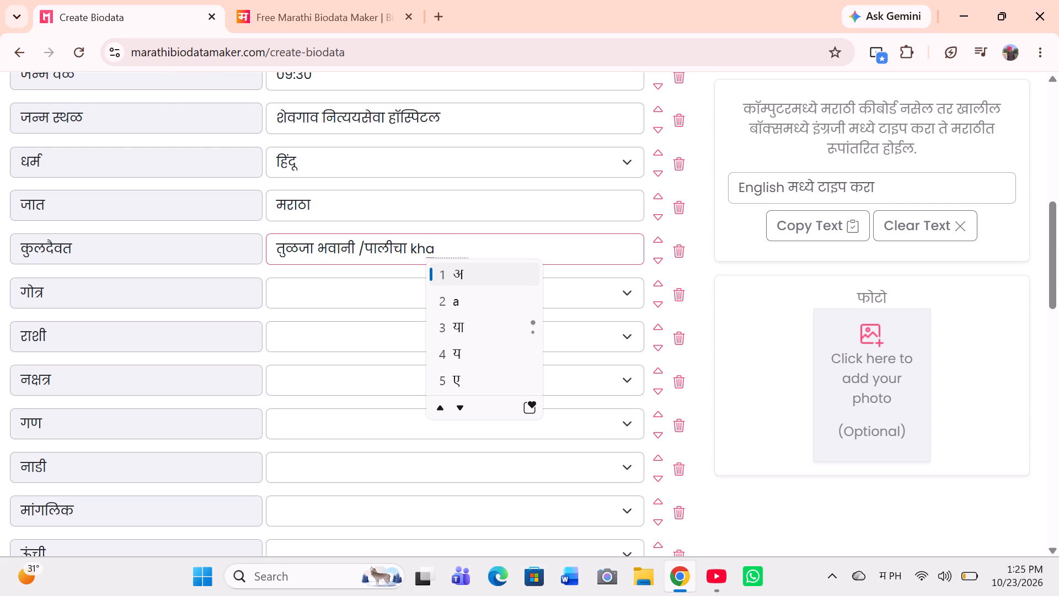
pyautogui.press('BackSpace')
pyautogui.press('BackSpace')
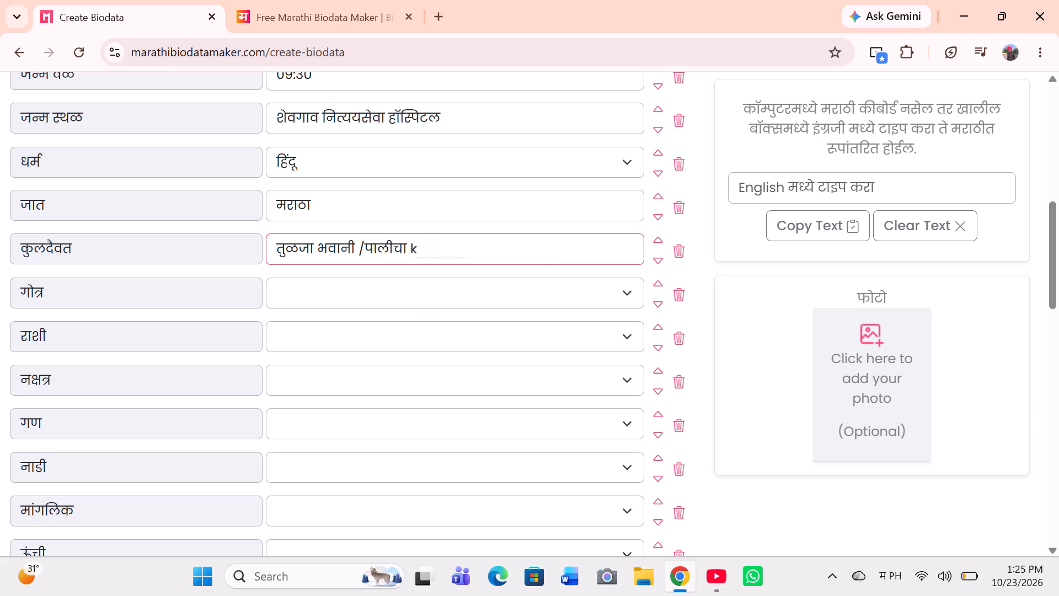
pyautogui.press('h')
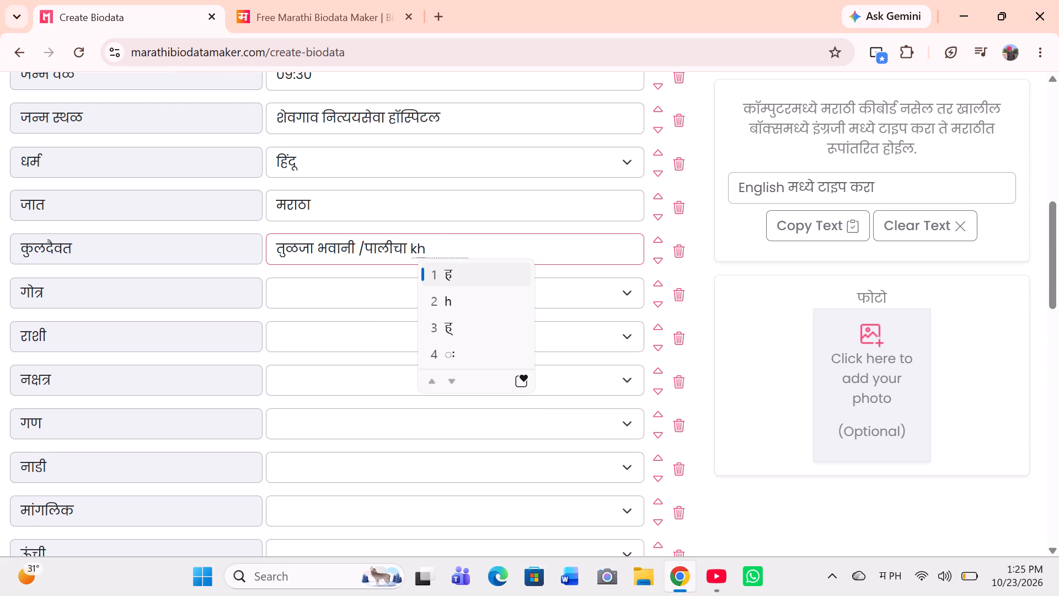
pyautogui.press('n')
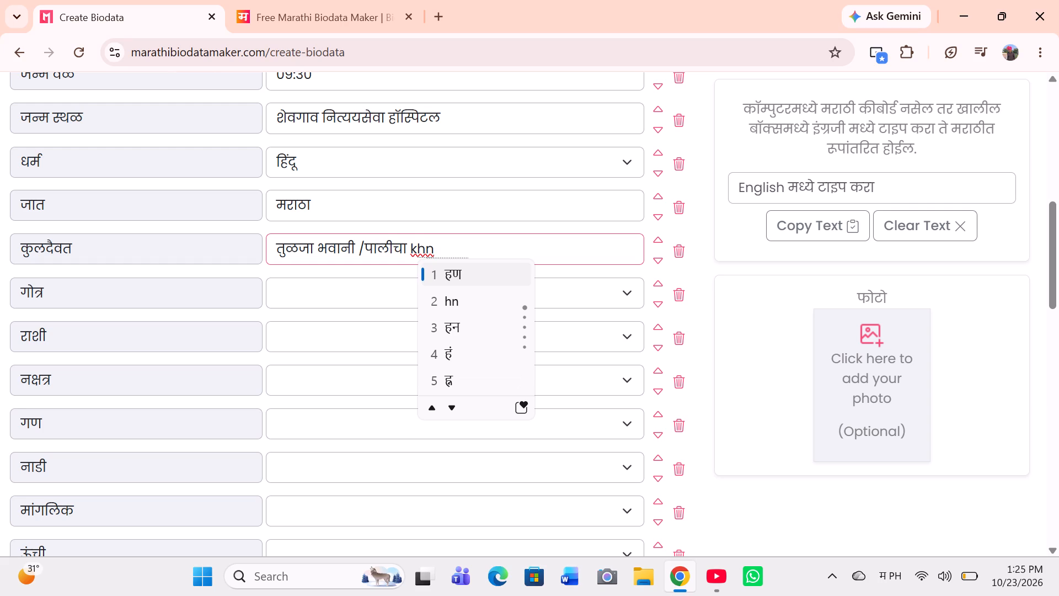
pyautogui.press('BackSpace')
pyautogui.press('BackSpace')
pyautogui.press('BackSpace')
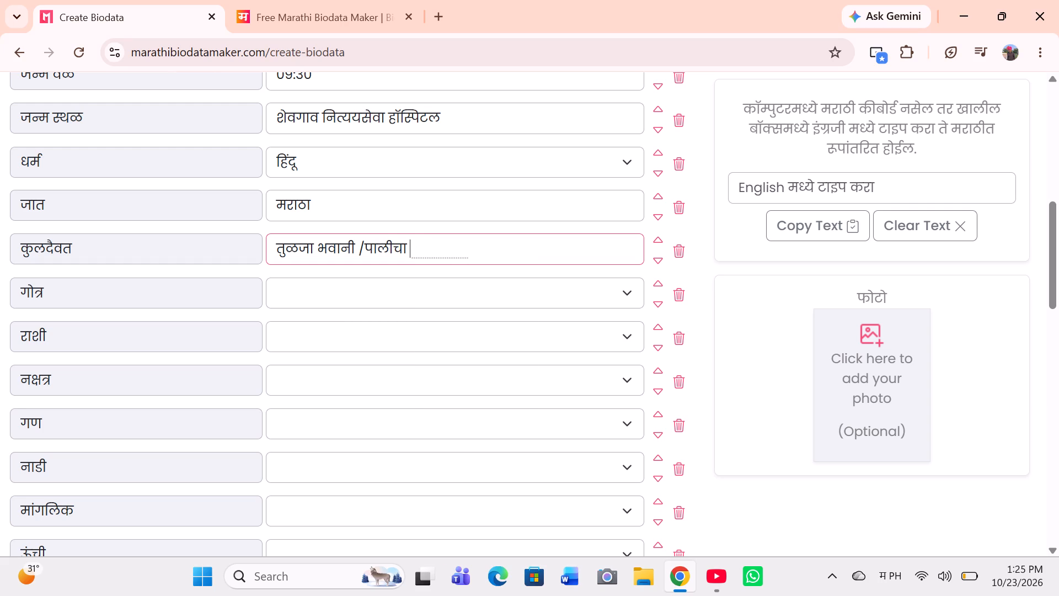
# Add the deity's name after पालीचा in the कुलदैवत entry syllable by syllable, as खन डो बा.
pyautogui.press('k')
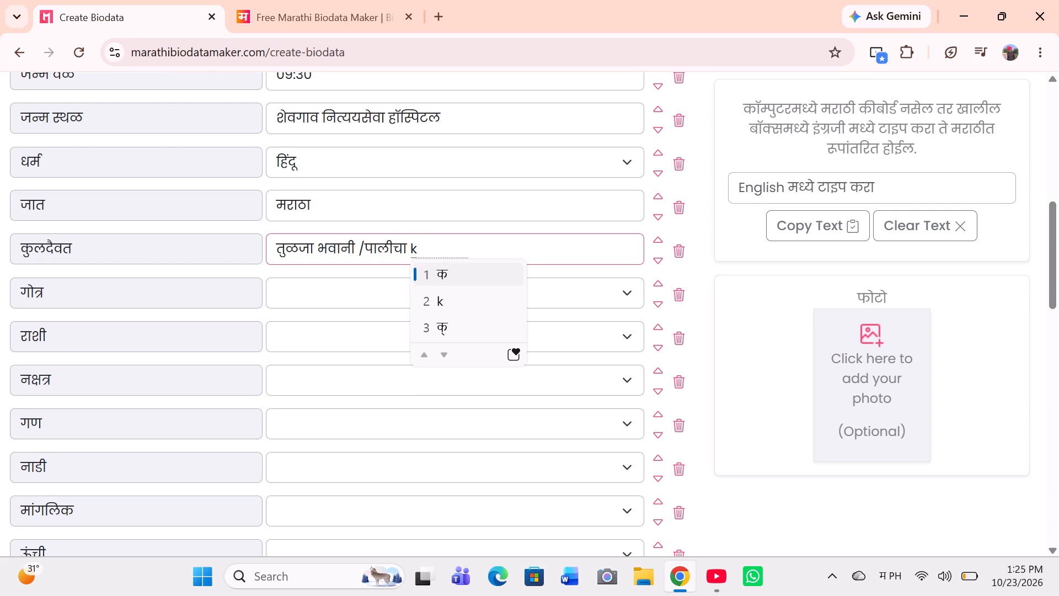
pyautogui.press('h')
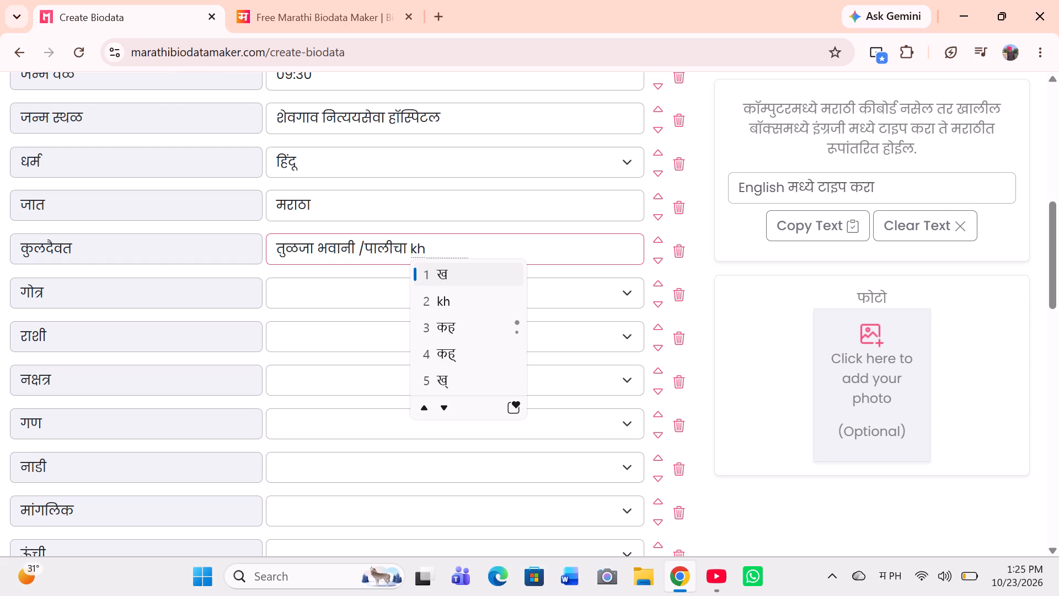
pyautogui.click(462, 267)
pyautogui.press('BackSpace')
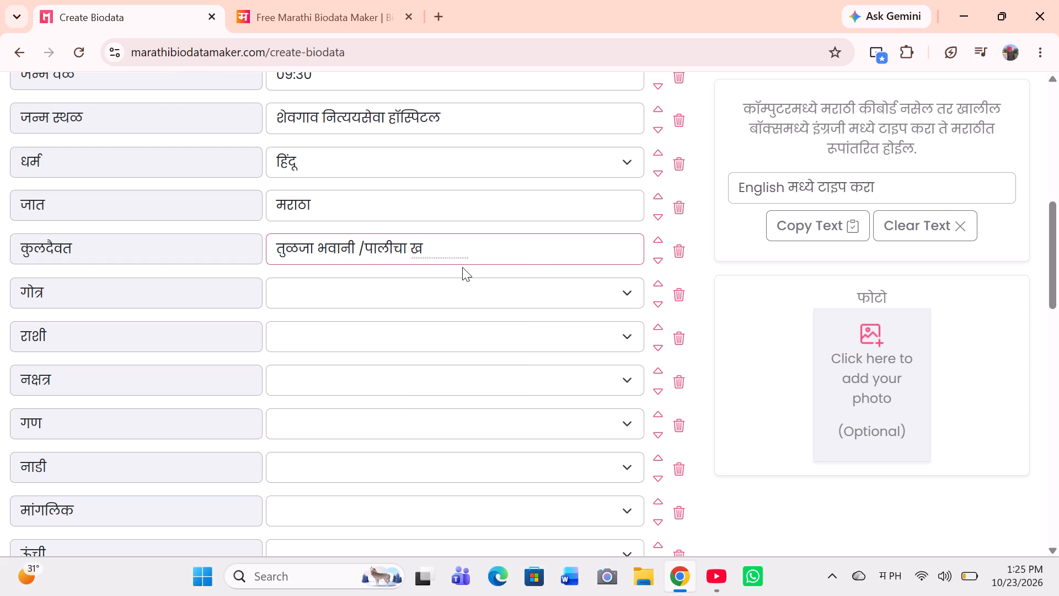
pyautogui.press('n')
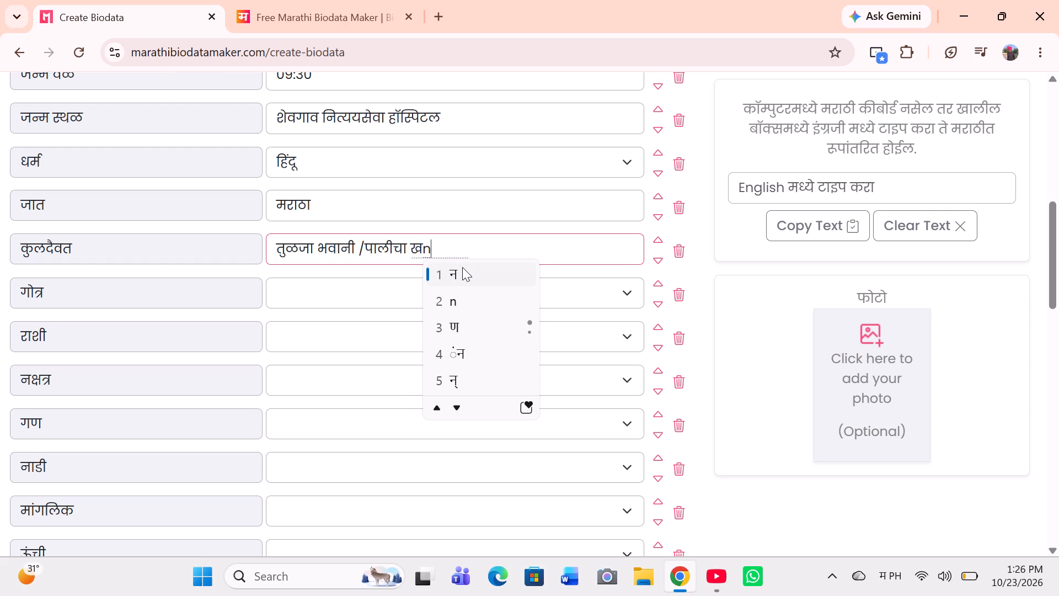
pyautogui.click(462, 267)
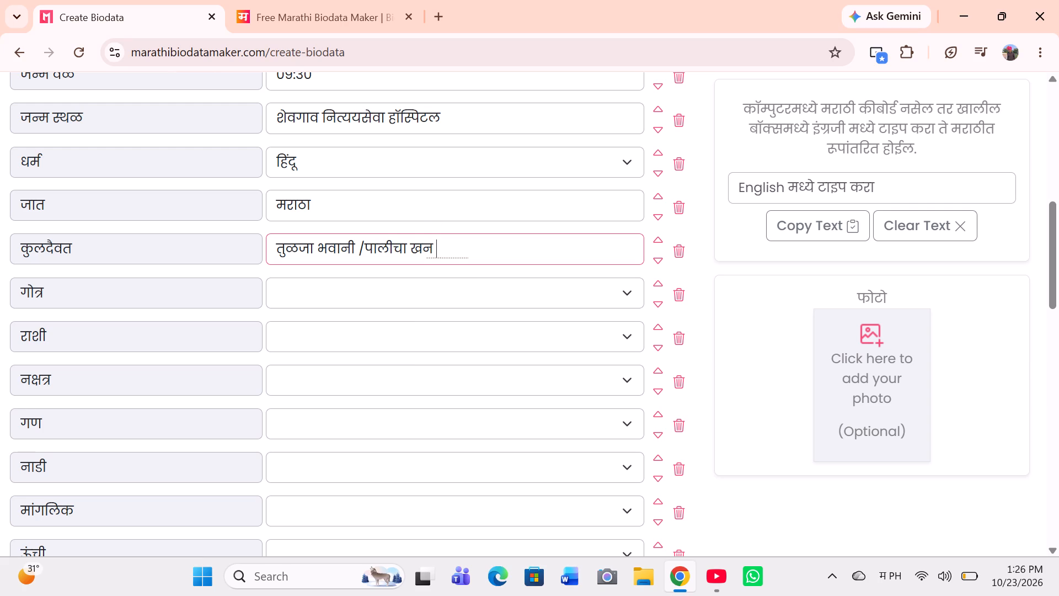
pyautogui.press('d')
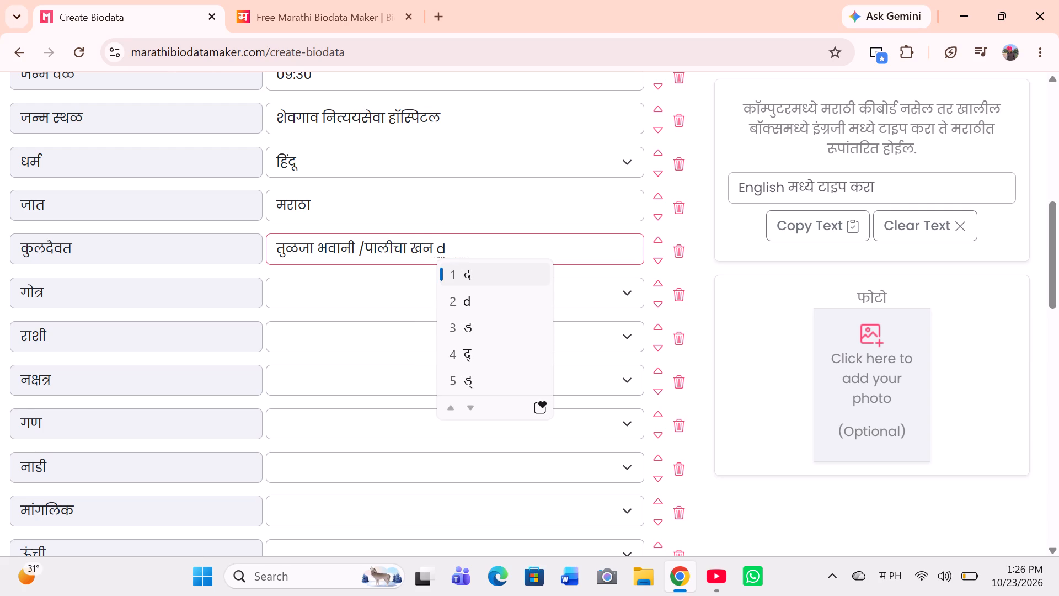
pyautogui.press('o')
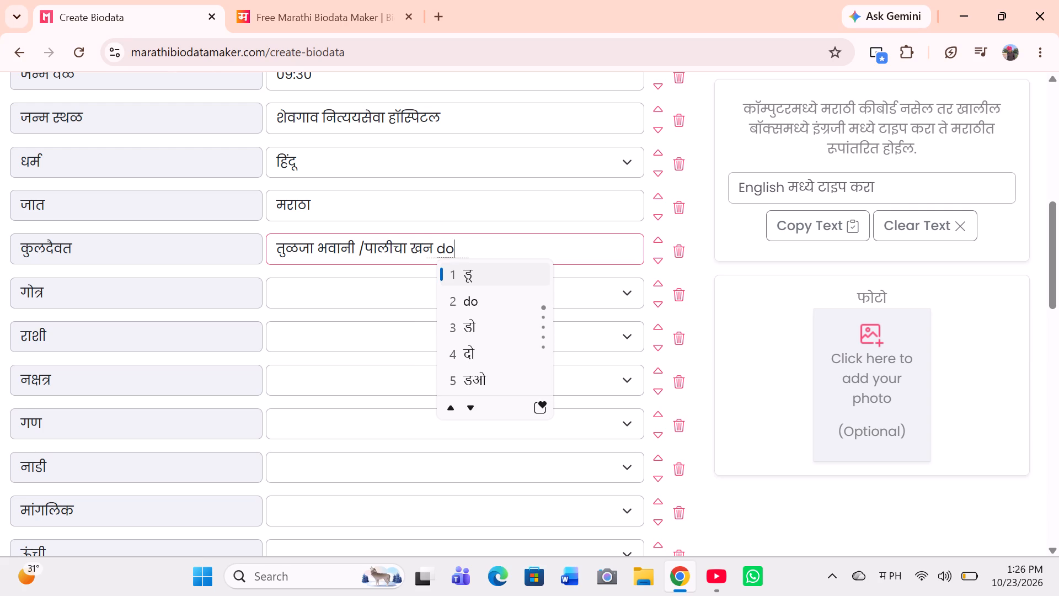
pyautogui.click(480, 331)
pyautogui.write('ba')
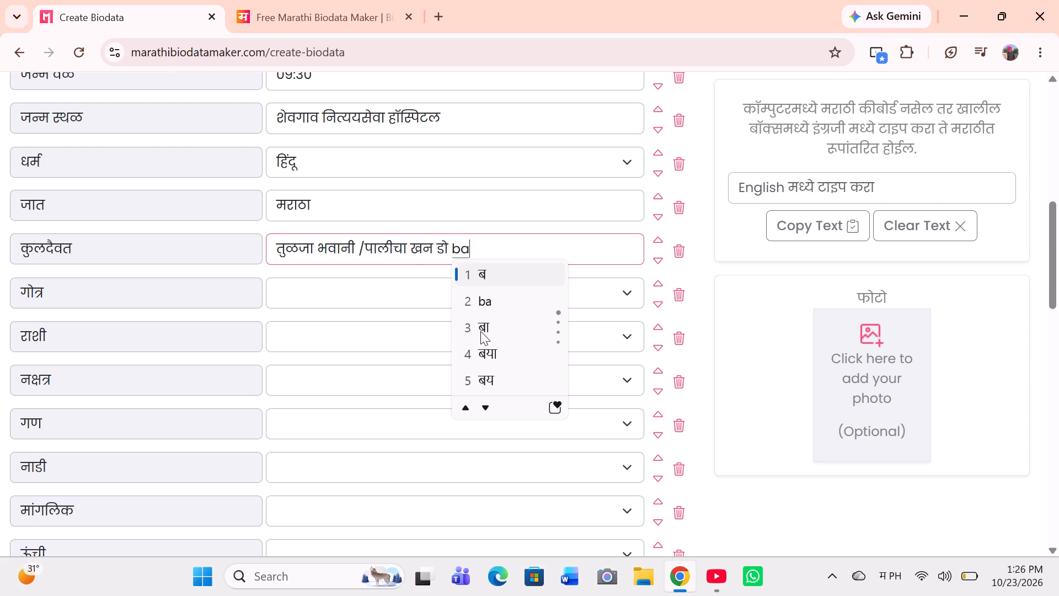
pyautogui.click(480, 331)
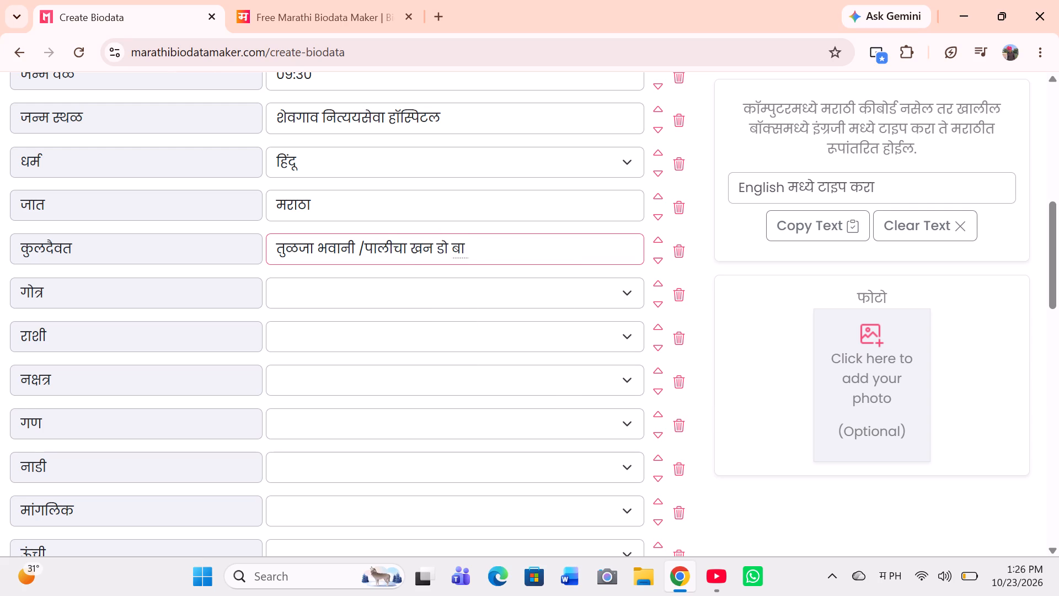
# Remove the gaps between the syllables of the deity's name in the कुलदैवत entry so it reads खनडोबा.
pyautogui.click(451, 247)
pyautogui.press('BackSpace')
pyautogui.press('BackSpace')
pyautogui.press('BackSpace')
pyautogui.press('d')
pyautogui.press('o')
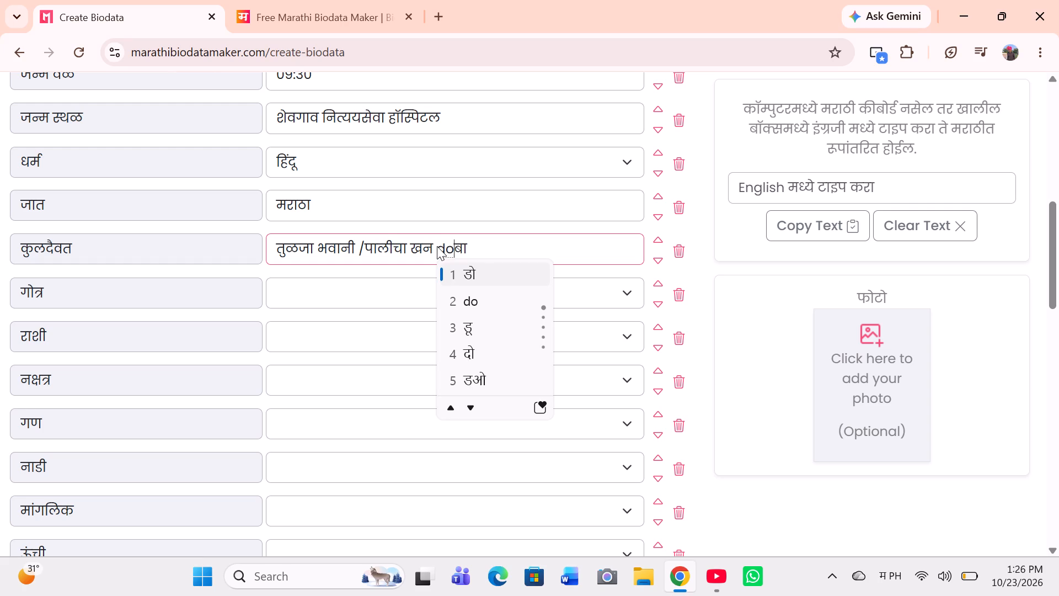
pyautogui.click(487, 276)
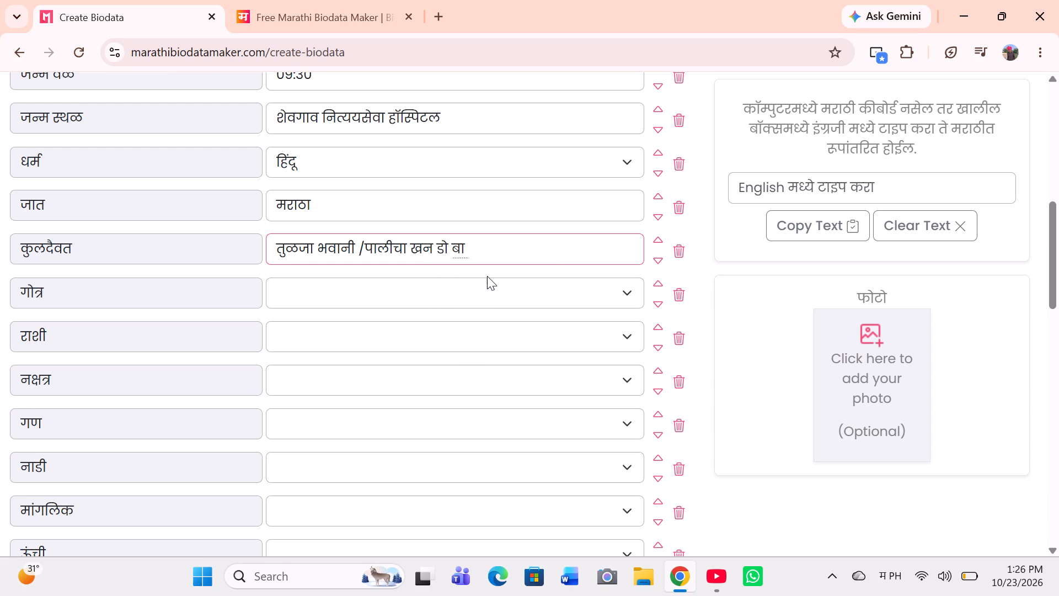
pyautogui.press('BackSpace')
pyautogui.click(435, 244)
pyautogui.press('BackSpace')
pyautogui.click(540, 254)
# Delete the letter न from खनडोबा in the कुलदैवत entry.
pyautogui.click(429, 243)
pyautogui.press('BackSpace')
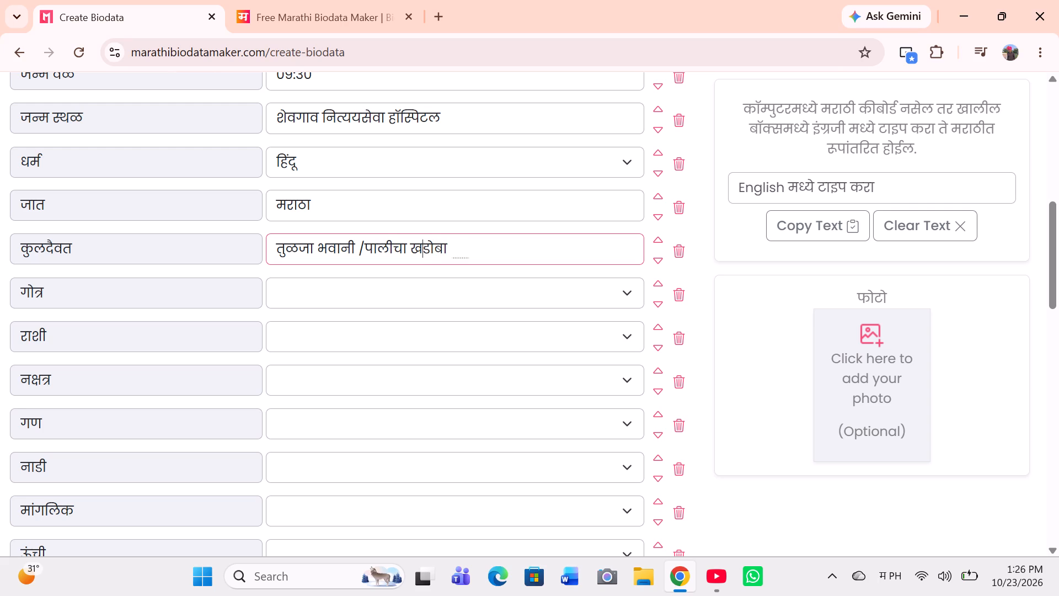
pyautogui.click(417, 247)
# Replace the last word of the कुलदैवत entry with खंडोबा, converted from the Latin spelling khandoba.
pyautogui.click(474, 242)
pyautogui.press('BackSpace')
pyautogui.press('BackSpace')
pyautogui.press('BackSpace')
pyautogui.press('BackSpace')
pyautogui.press('BackSpace')
pyautogui.press('BackSpace')
pyautogui.press('BackSpace')
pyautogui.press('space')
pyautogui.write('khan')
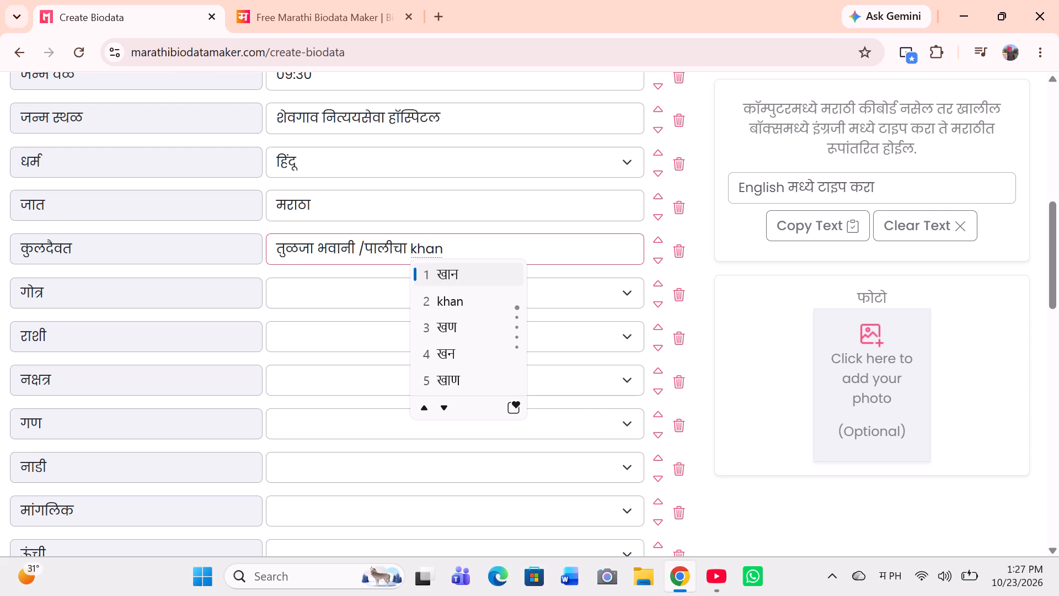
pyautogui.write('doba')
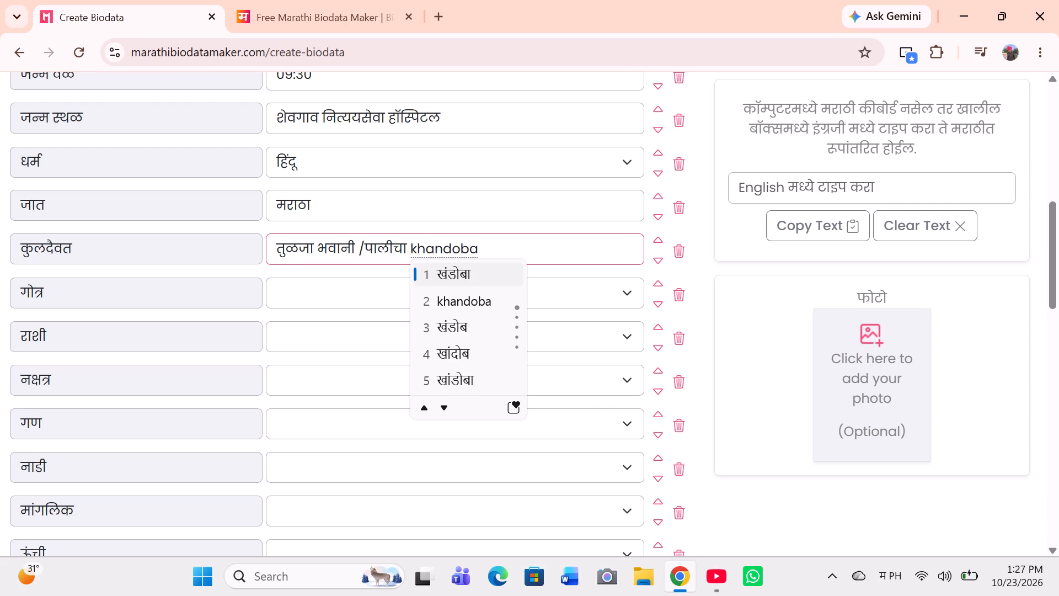
pyautogui.click(466, 278)
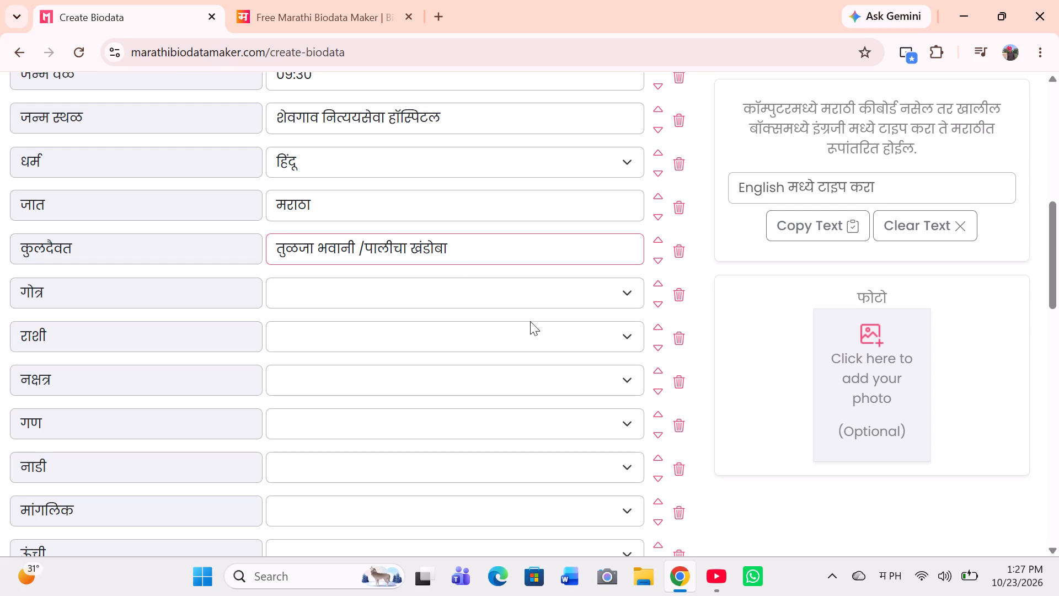
# Delete the गोत्र field from the biodata form.
pyautogui.click(679, 295)
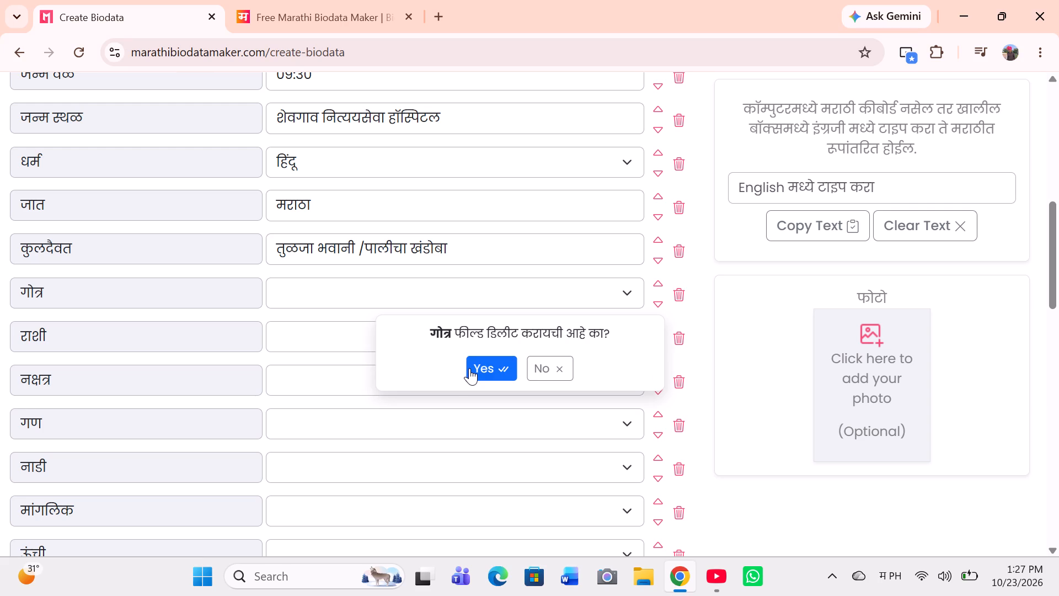
pyautogui.click(469, 368)
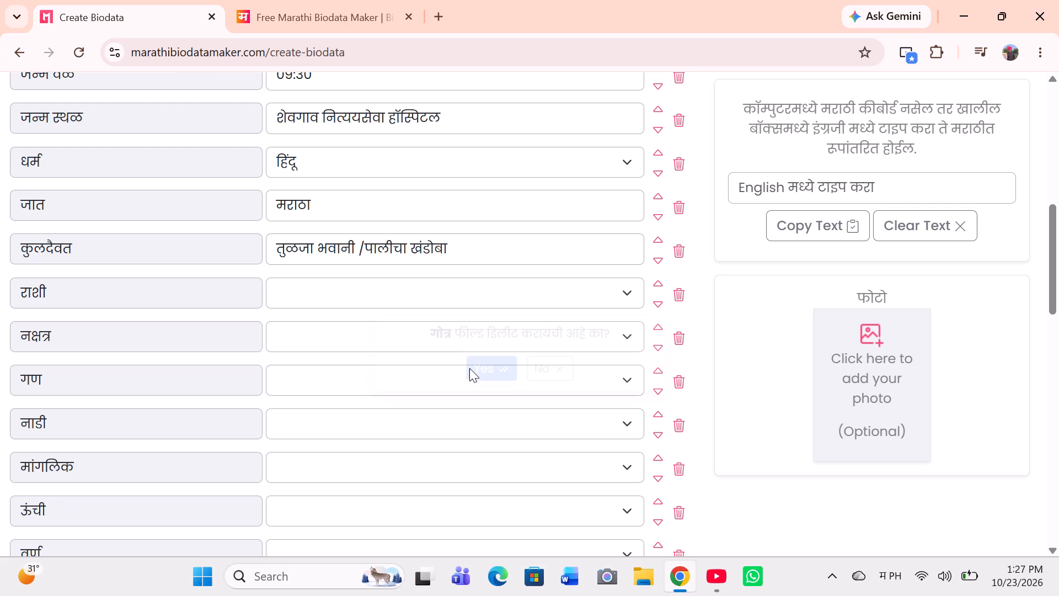
# Set the राशी field to मिथुन.
pyautogui.click(622, 296)
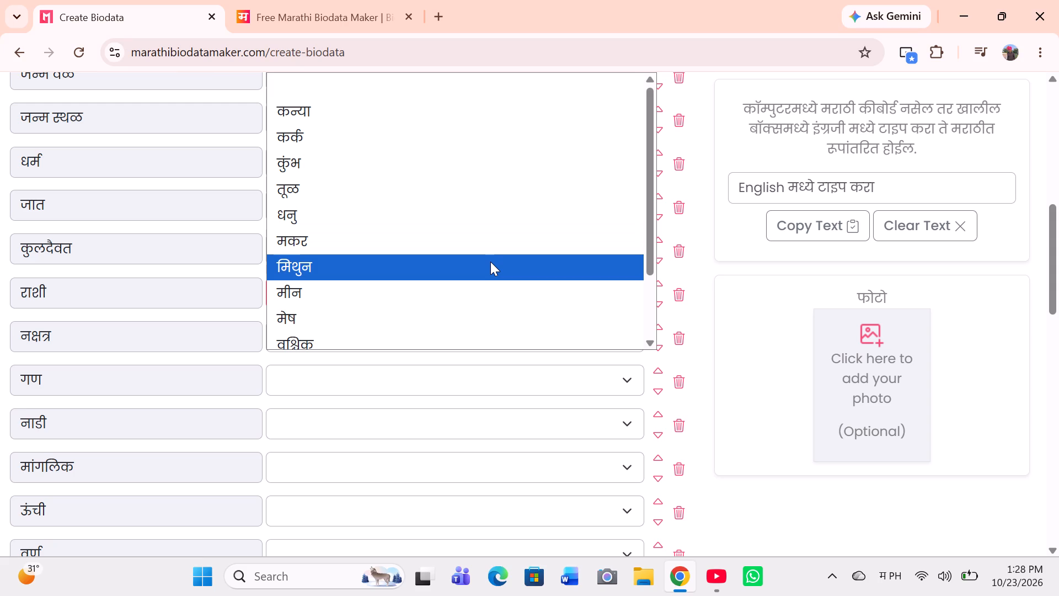
pyautogui.click(490, 262)
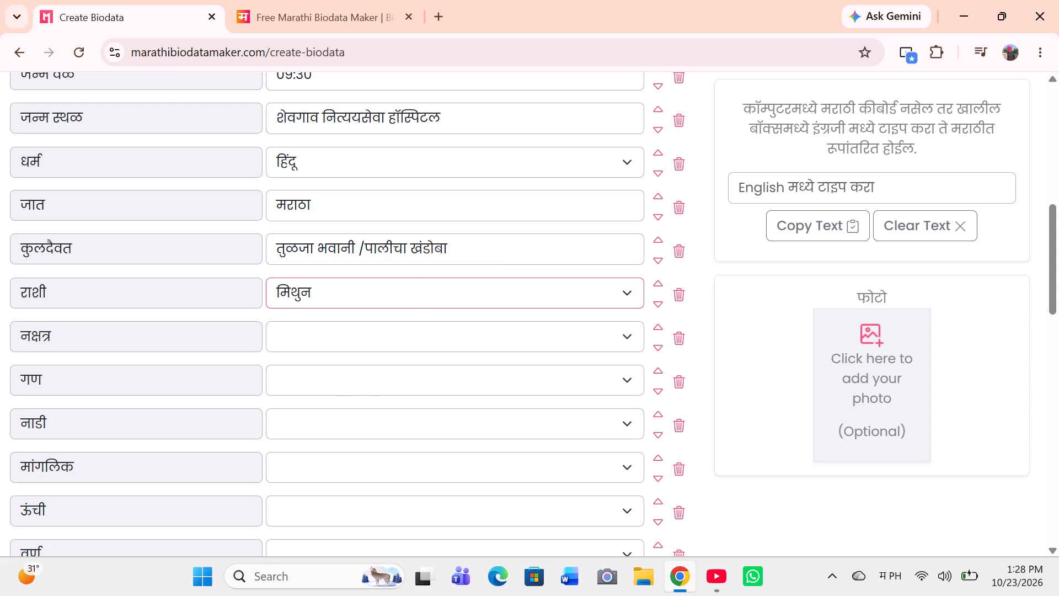
# Check the नक्षत्र options without choosing one, and delete the नक्षत्र field from the form.
pyautogui.click(390, 342)
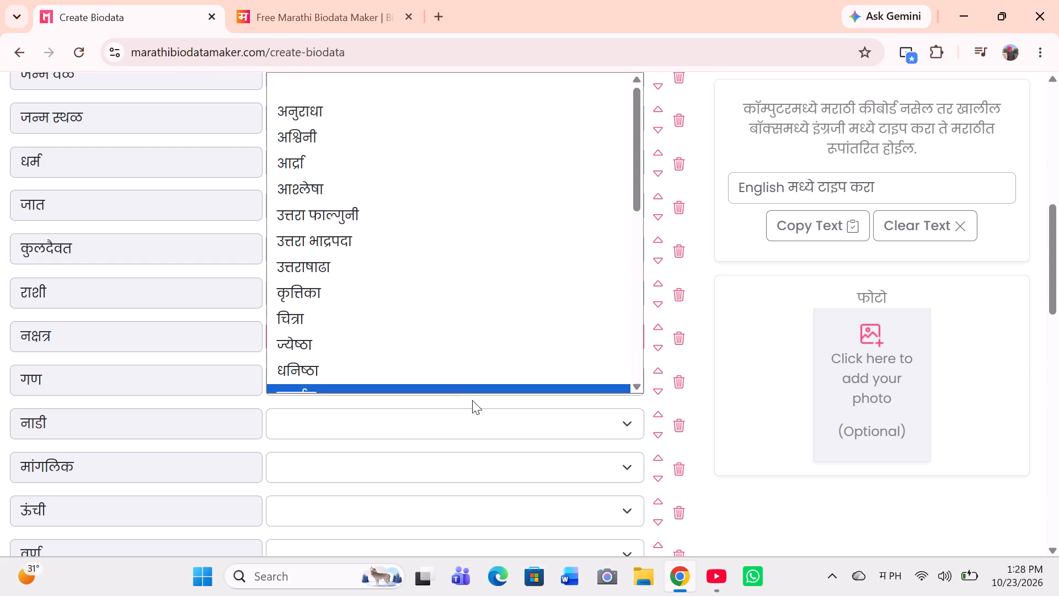
pyautogui.click(685, 331)
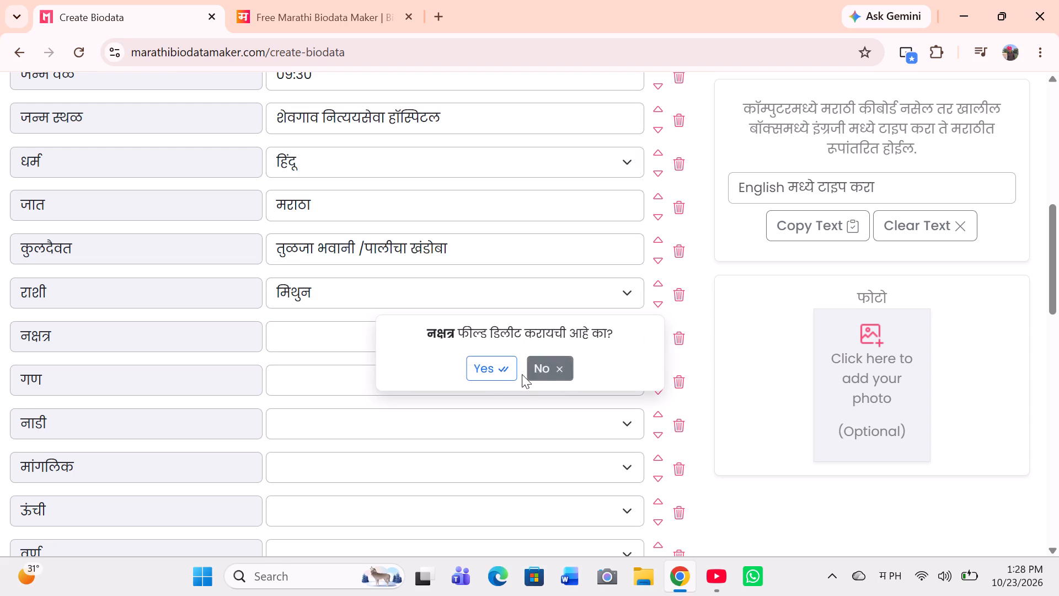
pyautogui.click(480, 365)
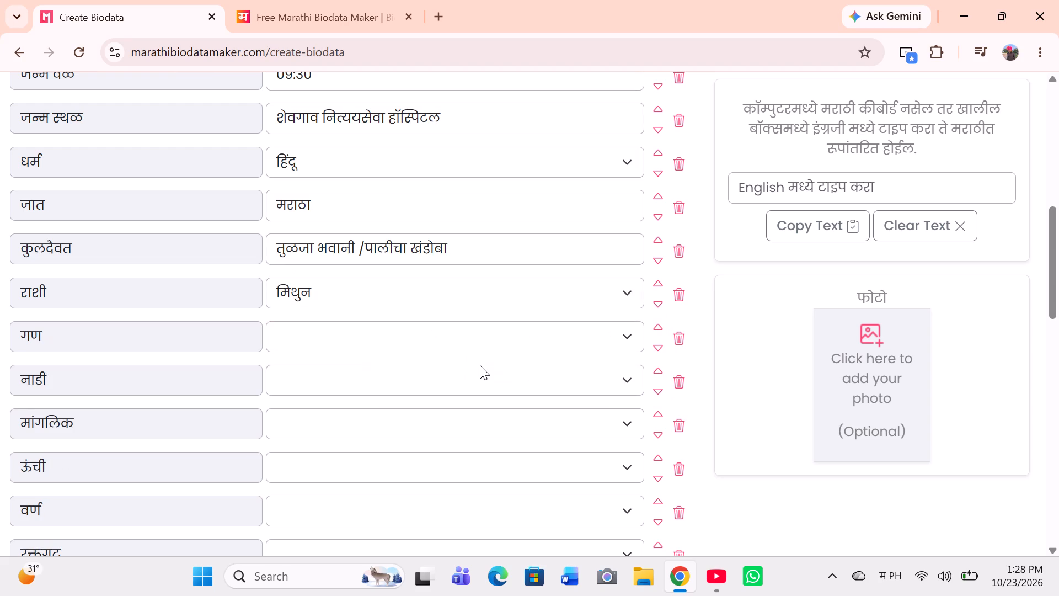
# Delete the गण field from the biodata form.
pyautogui.click(682, 338)
pyautogui.click(473, 371)
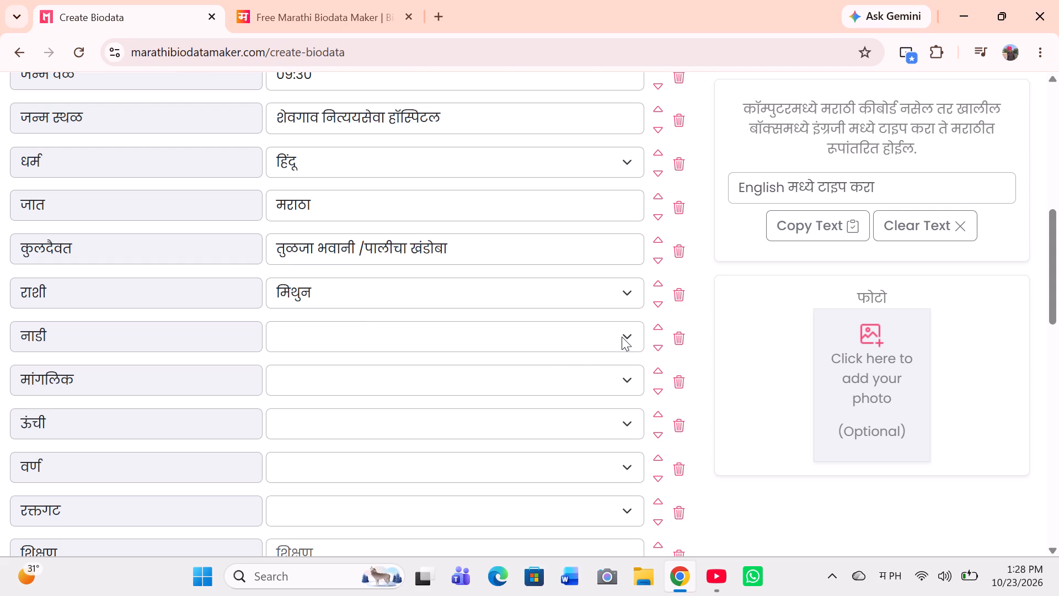
# Check the नाडी options without choosing one, and delete the नाडी field from the biodata form.
pyautogui.click(622, 337)
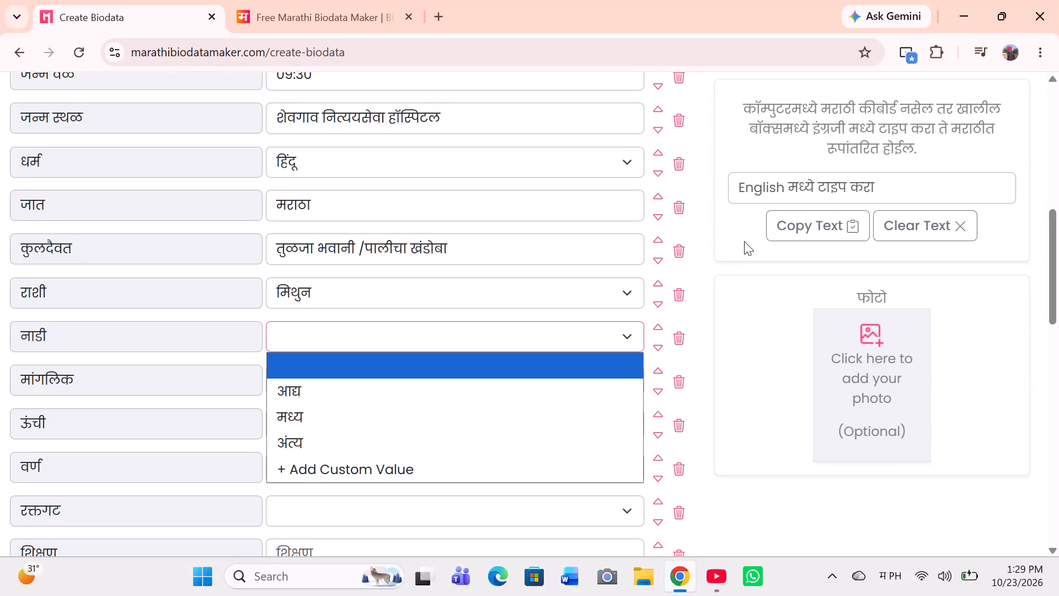
pyautogui.click(674, 331)
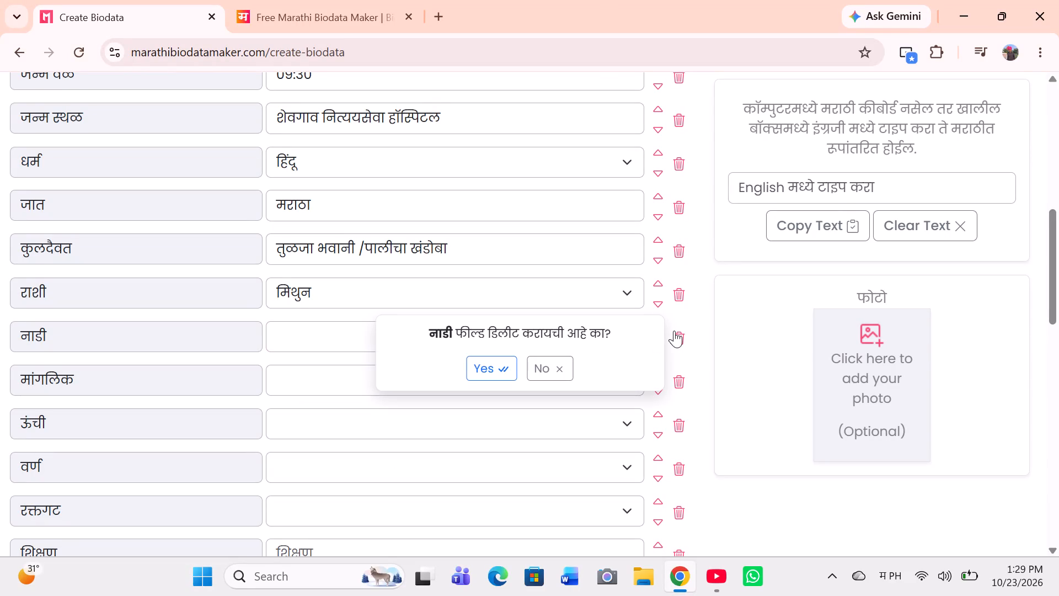
pyautogui.click(477, 372)
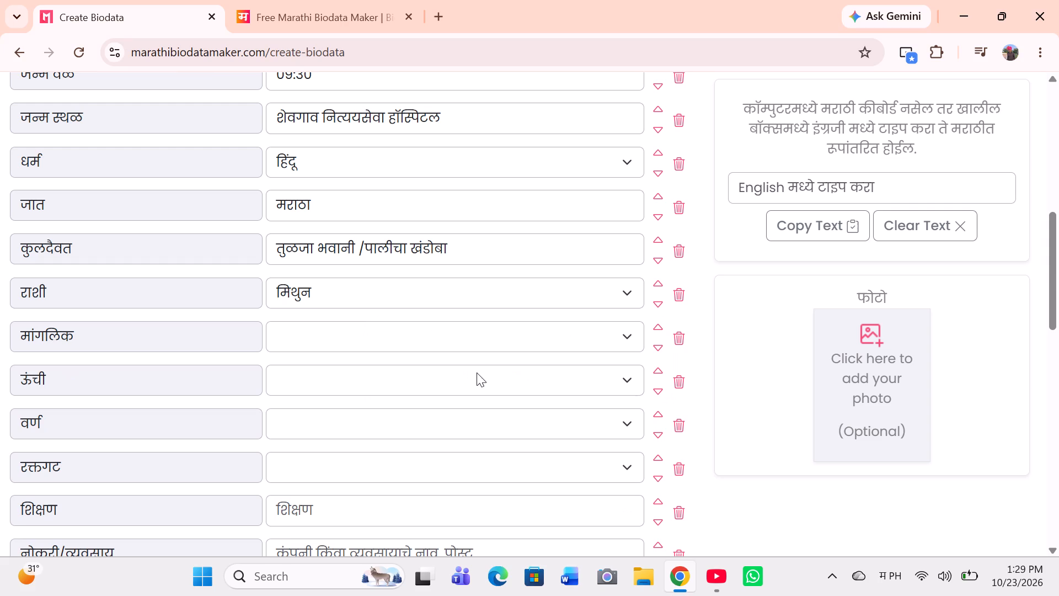
# Check the मांगलिक options without choosing one, and delete the मांगलिक field from the biodata form.
pyautogui.click(628, 335)
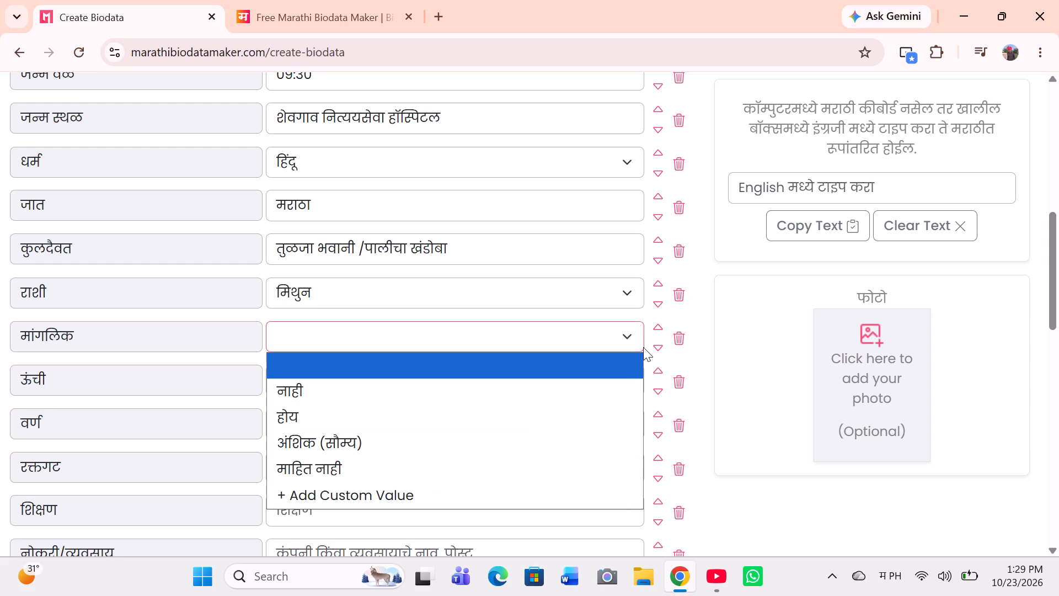
pyautogui.click(677, 337)
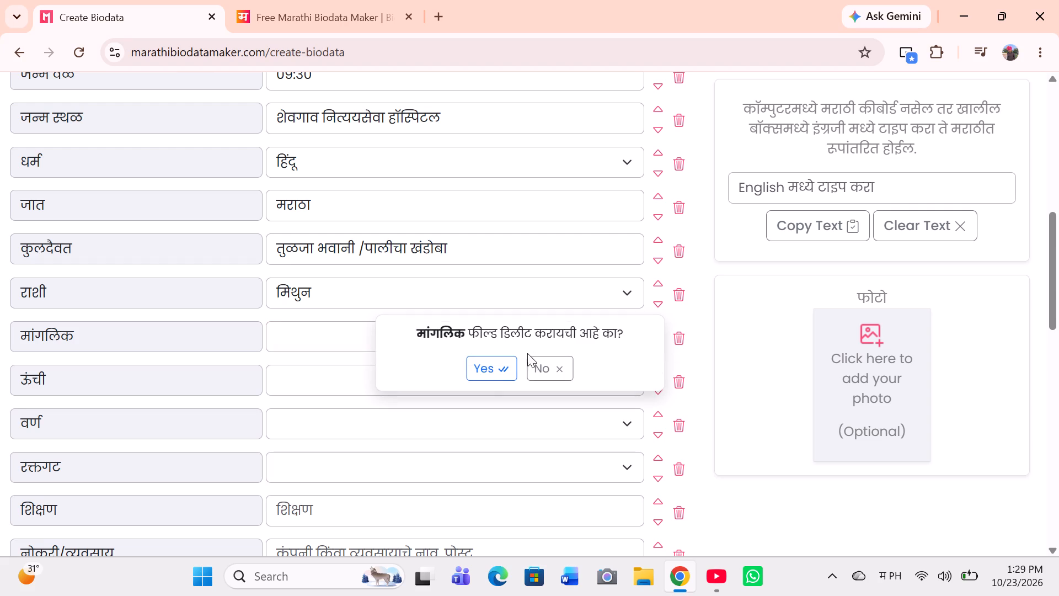
pyautogui.click(500, 368)
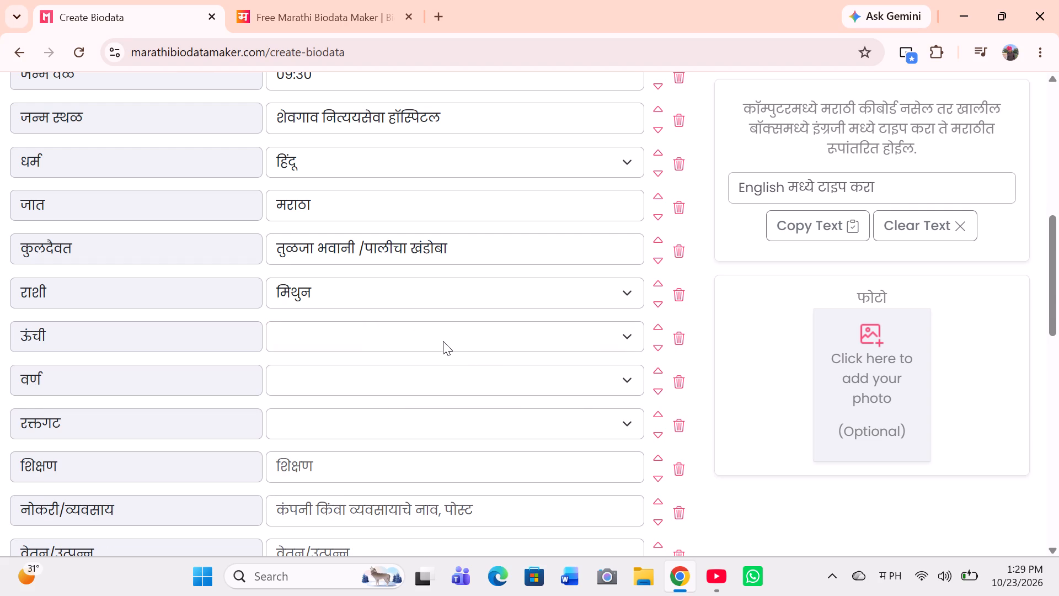
# Set the ऊंची field to 5 फूट 6 इंच.
pyautogui.click(443, 341)
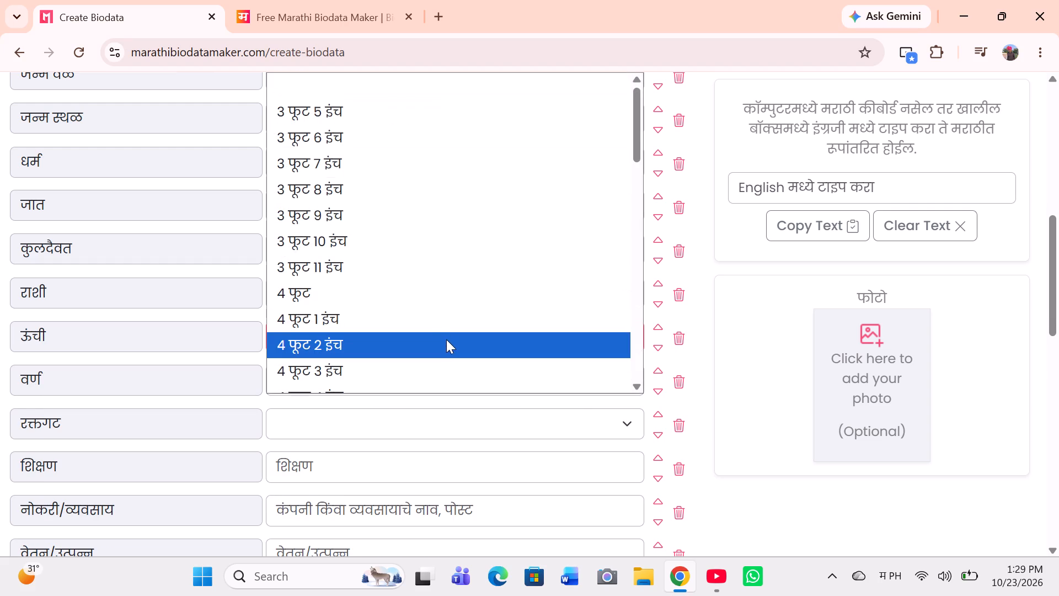
pyautogui.press('Down')
pyautogui.press('Down')
pyautogui.press('Down')
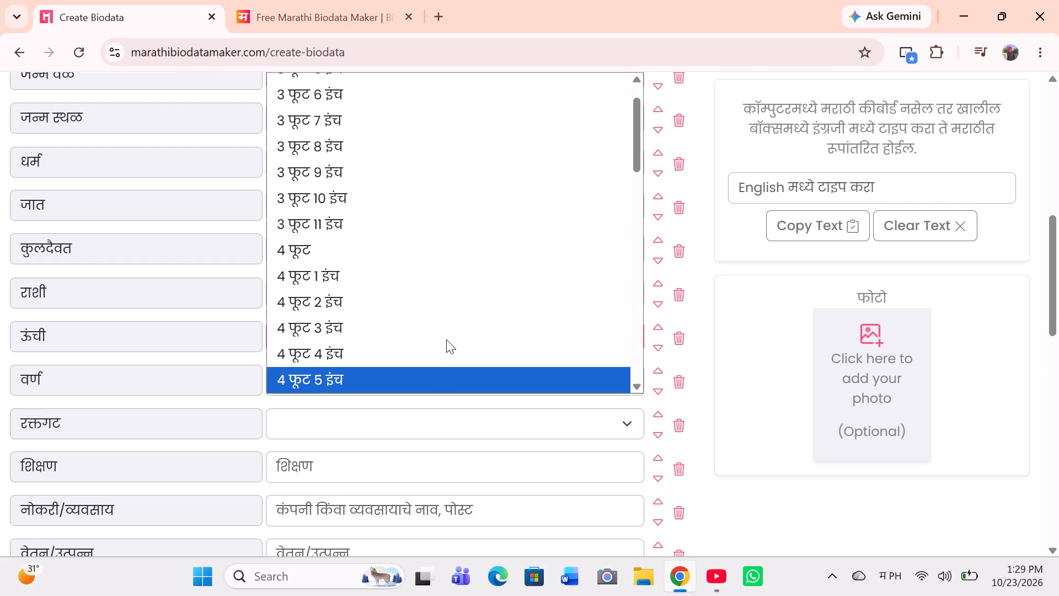
pyautogui.press('Down')
pyautogui.press('Down')
pyautogui.press('Down')
pyautogui.press('Down')
pyautogui.press('Down')
pyautogui.press('Down')
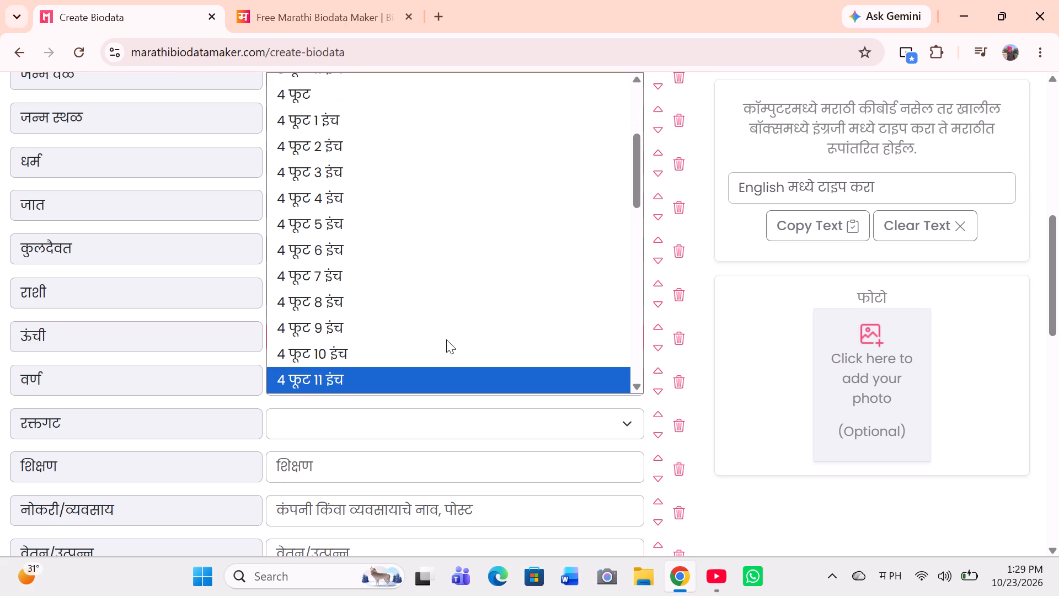
pyautogui.press('Down')
pyautogui.press('Down')
pyautogui.press('Down')
pyautogui.press('Down')
pyautogui.press('Down')
pyautogui.press('Down')
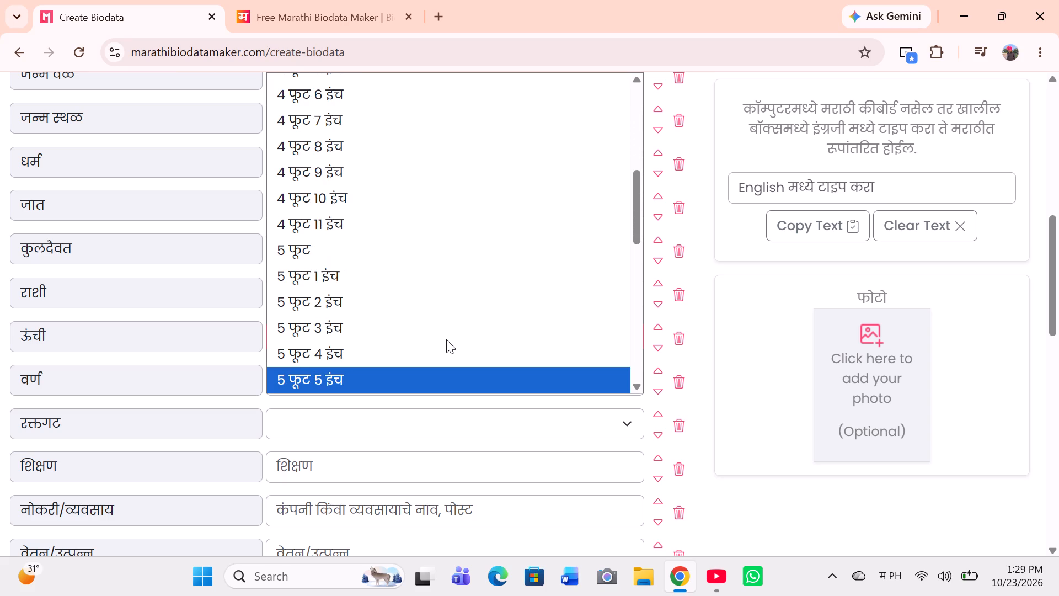
pyautogui.press('Down')
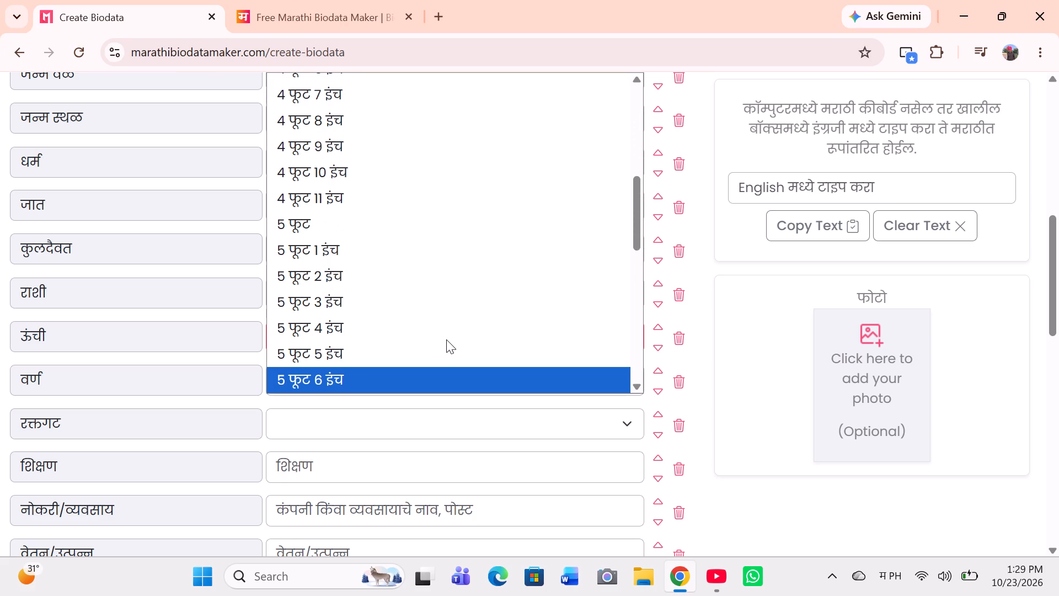
pyautogui.press('Return')
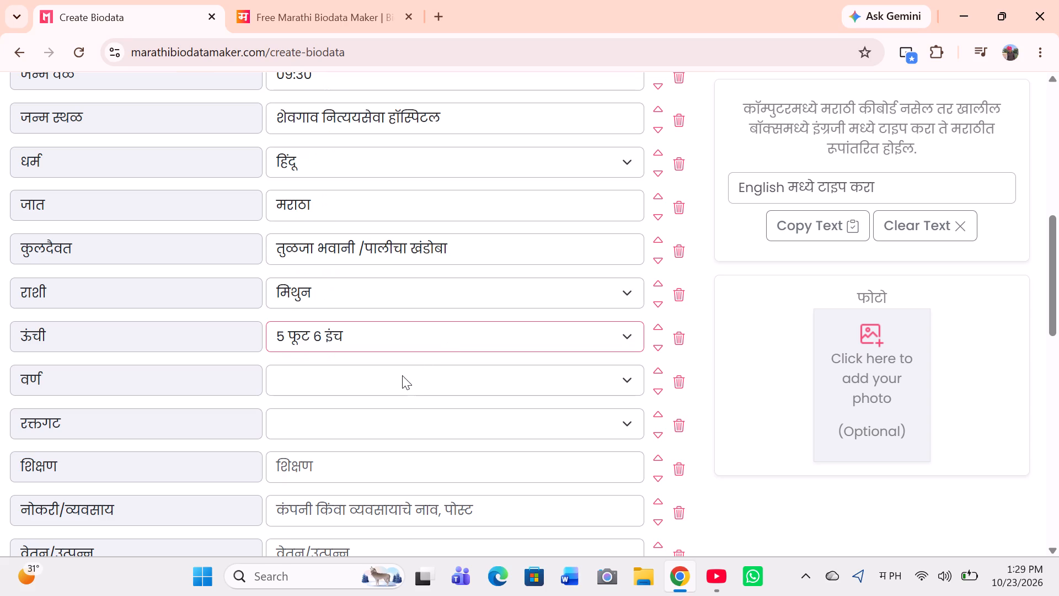
# Set the वर्ण field to गोरा.
pyautogui.click(631, 381)
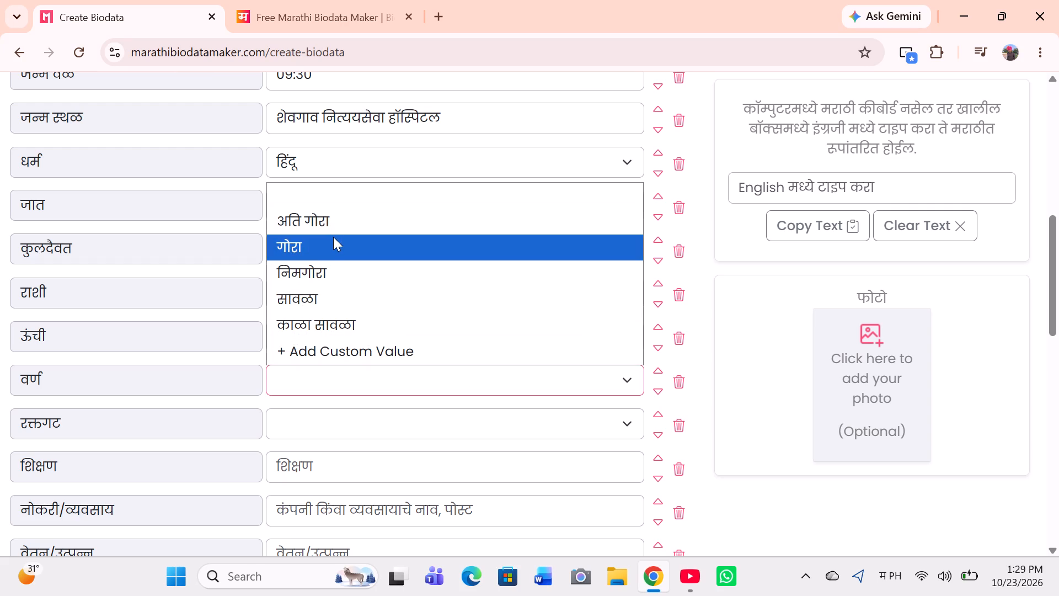
pyautogui.click(333, 237)
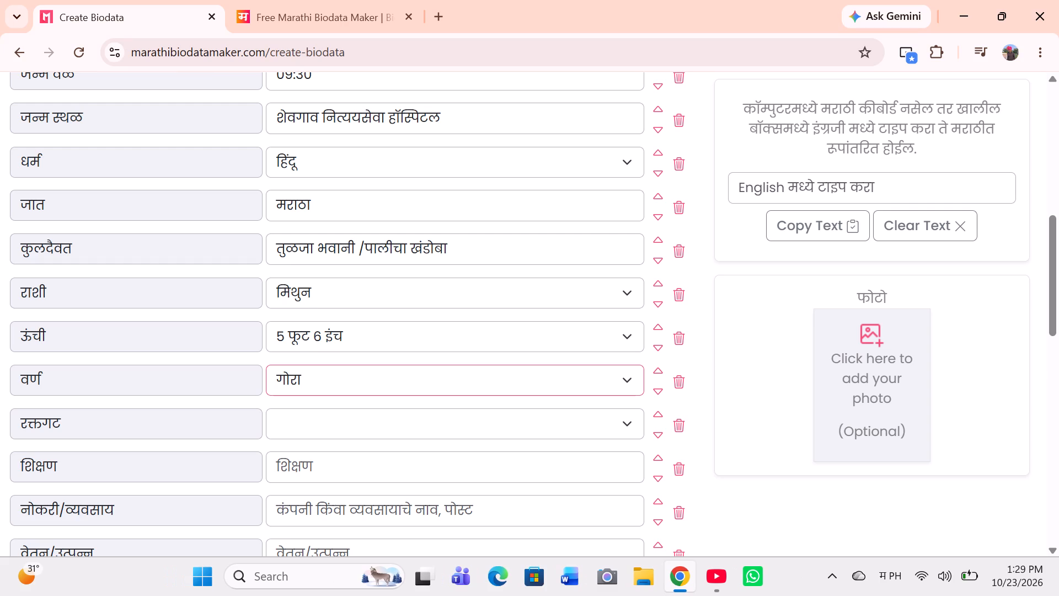
# Set the रक्तगट field to एबी+.
pyautogui.click(619, 421)
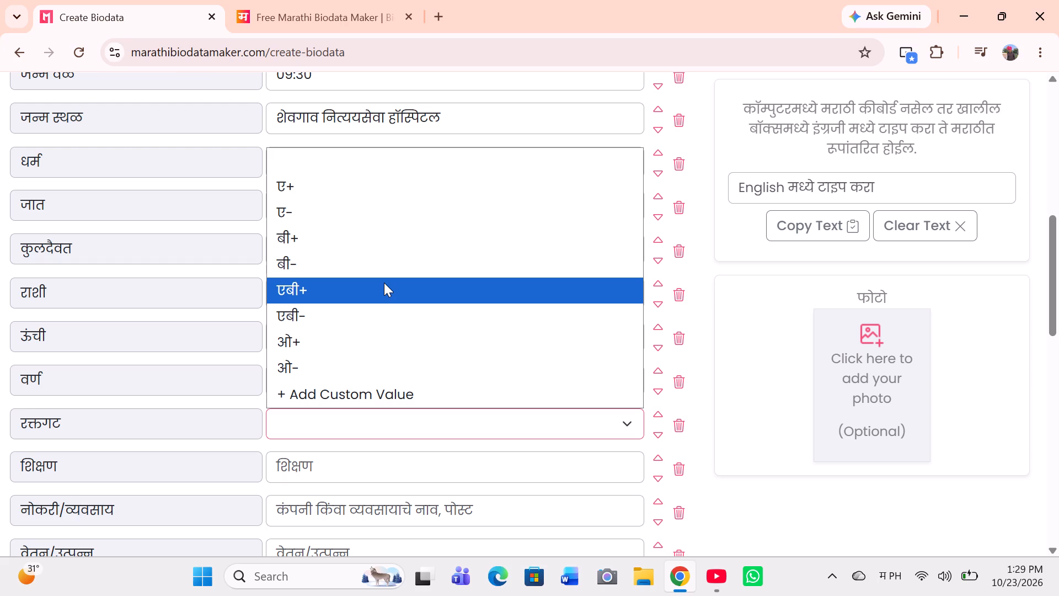
pyautogui.click(384, 283)
# Fill in the शिक्षण field with इलेक्ट्रिकल डिप्लोमा, using the Marathi transliteration suggestions.
pyautogui.click(347, 478)
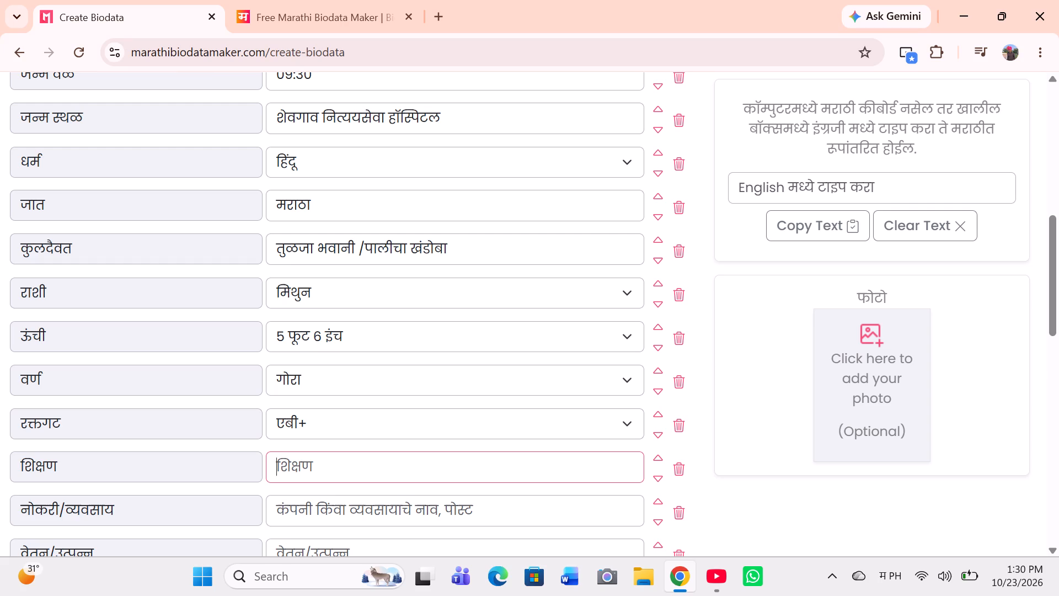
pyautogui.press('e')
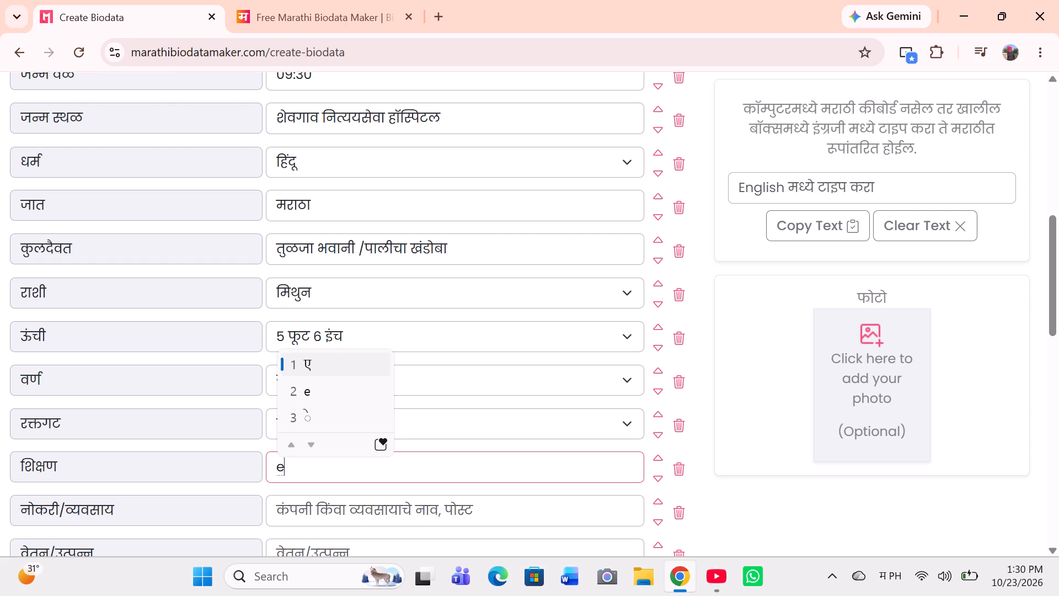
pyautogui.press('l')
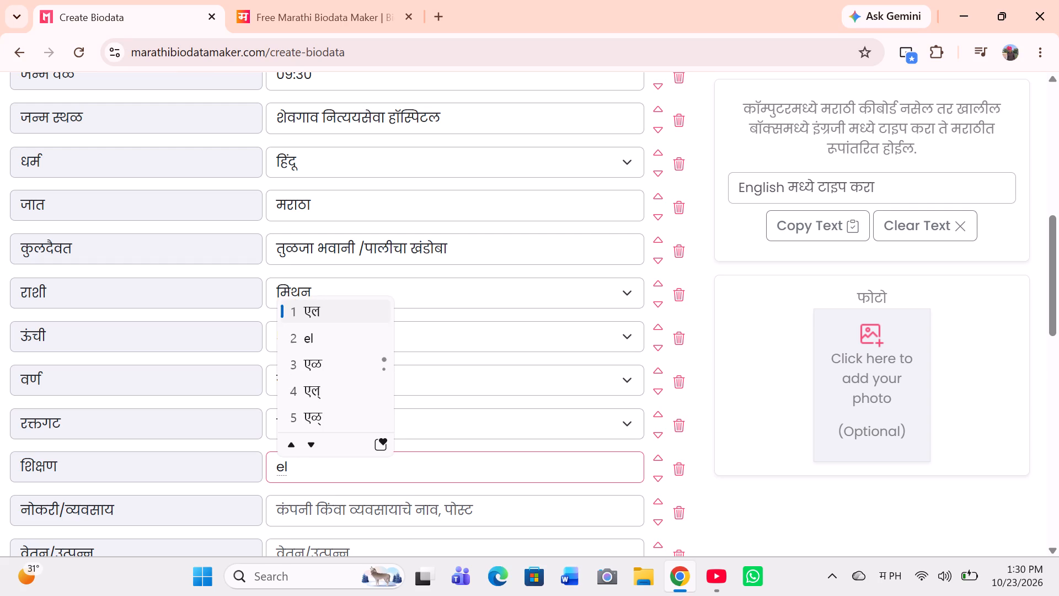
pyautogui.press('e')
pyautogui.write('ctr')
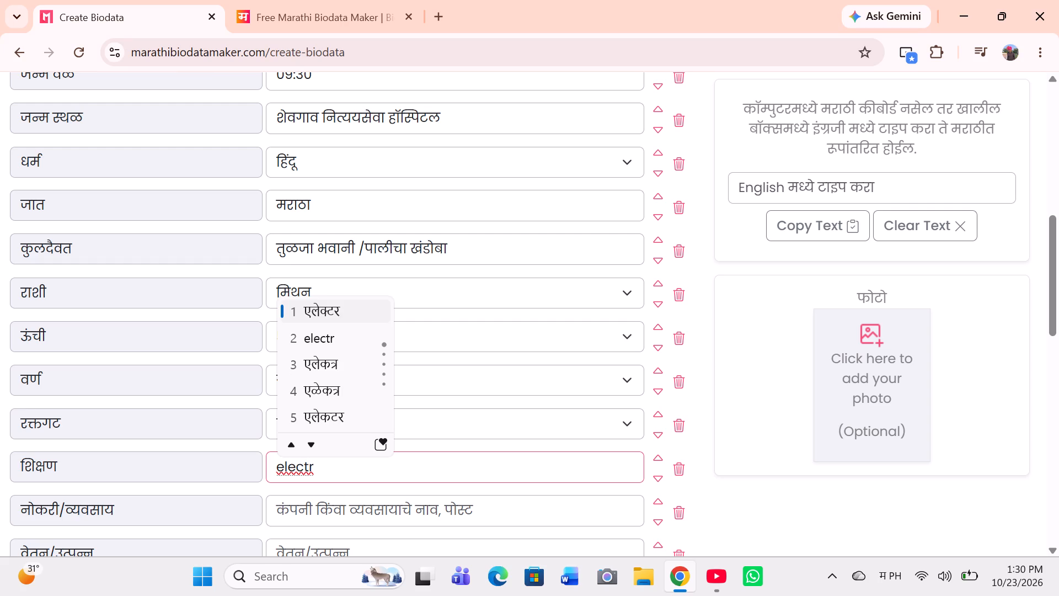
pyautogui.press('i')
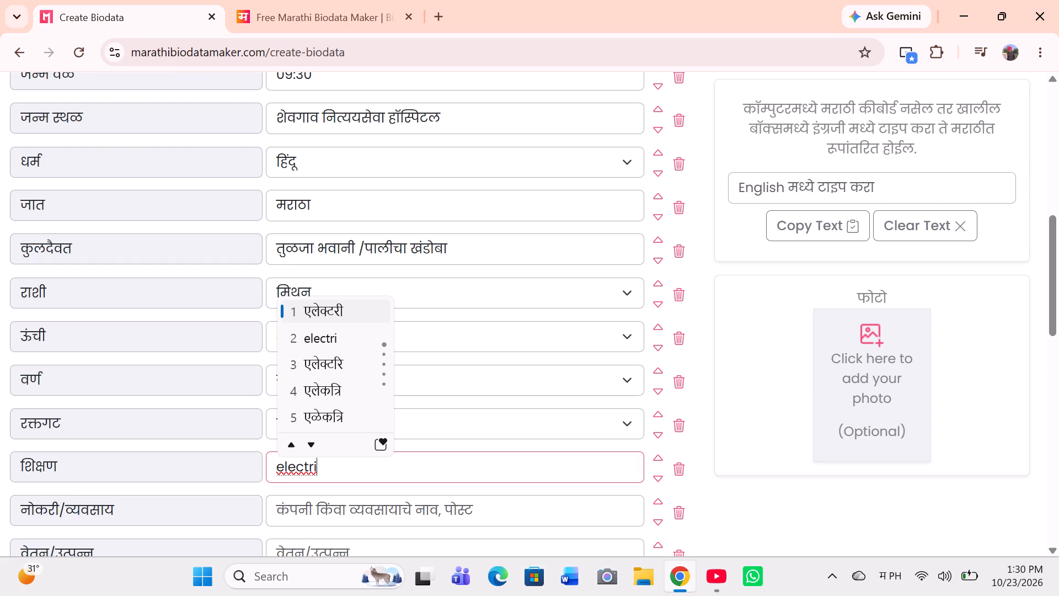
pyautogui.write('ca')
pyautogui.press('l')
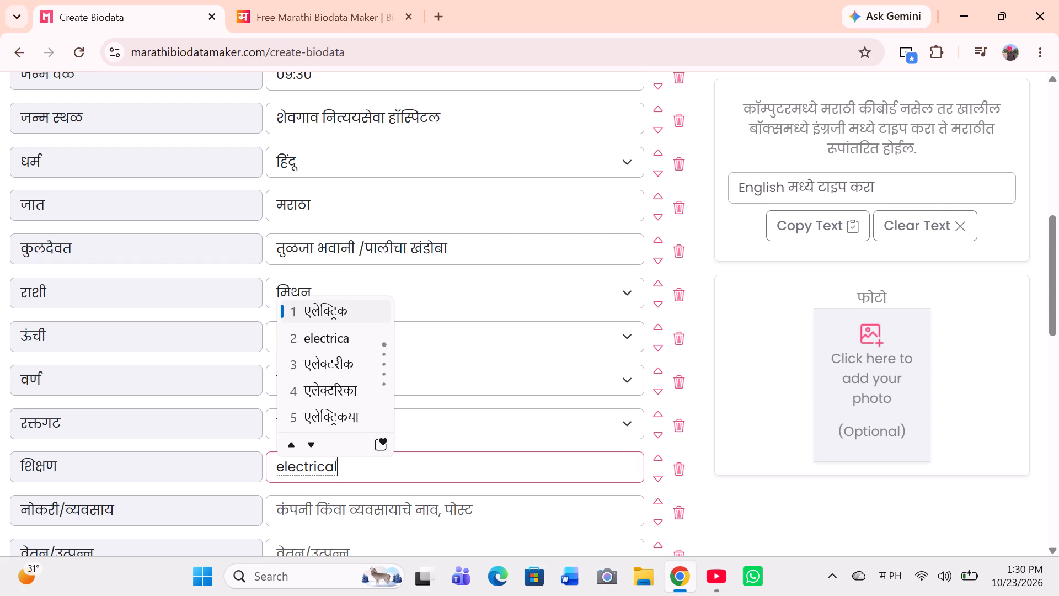
pyautogui.click(335, 310)
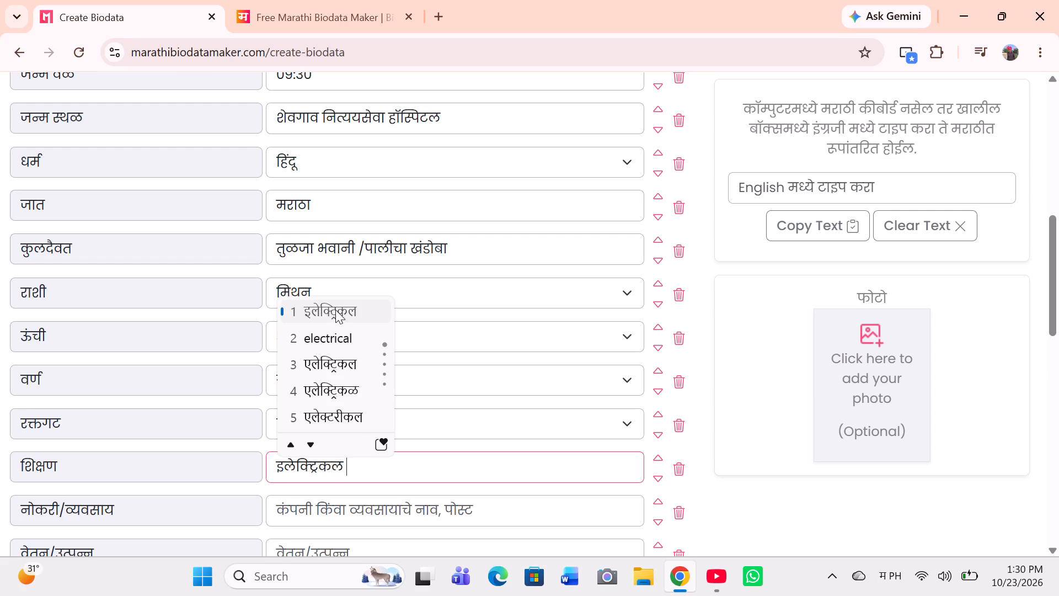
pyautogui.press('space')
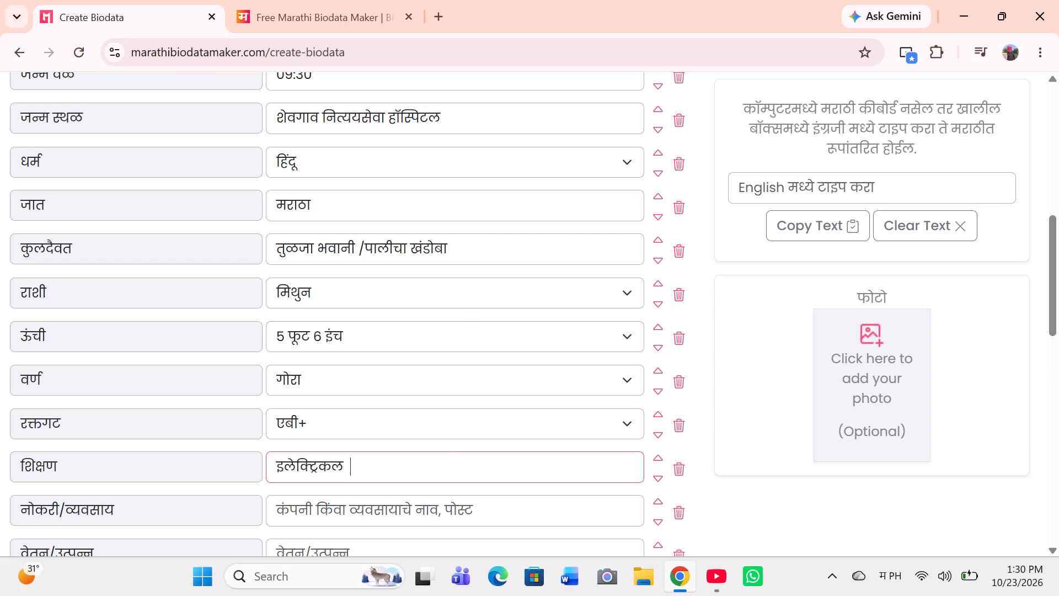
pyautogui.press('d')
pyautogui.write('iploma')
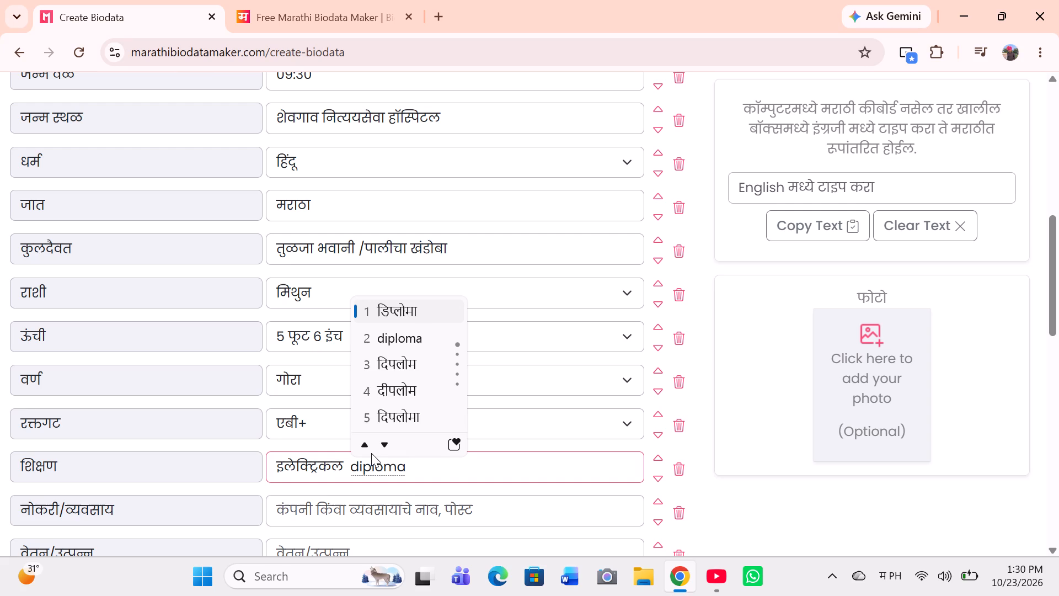
pyautogui.click(418, 307)
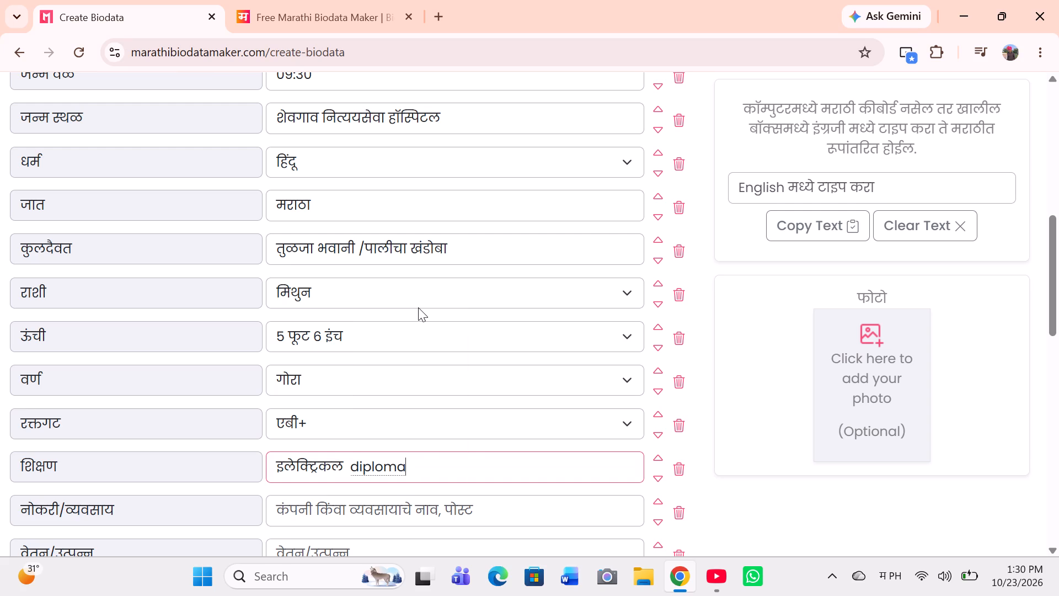
# Begin the नोकरी/व्यवसाय field with the Marathi word यश, picked from the transliteration suggestions.
pyautogui.click(404, 508)
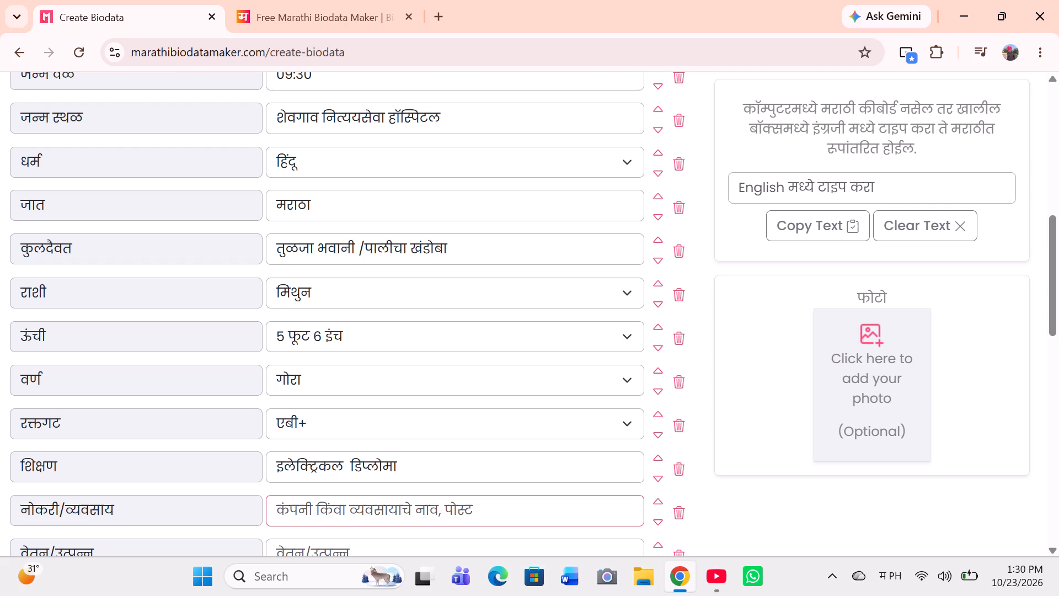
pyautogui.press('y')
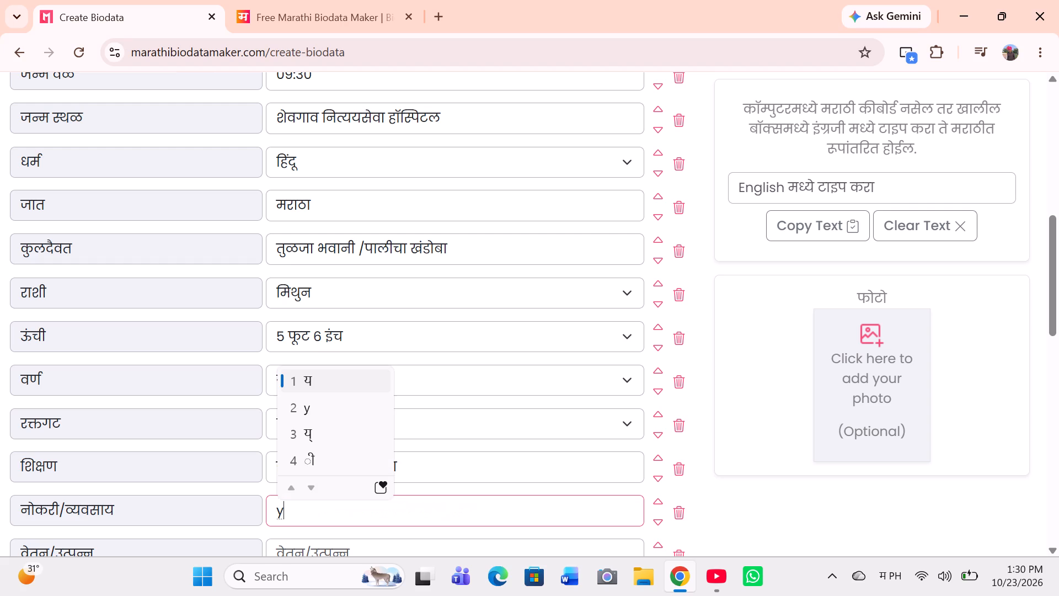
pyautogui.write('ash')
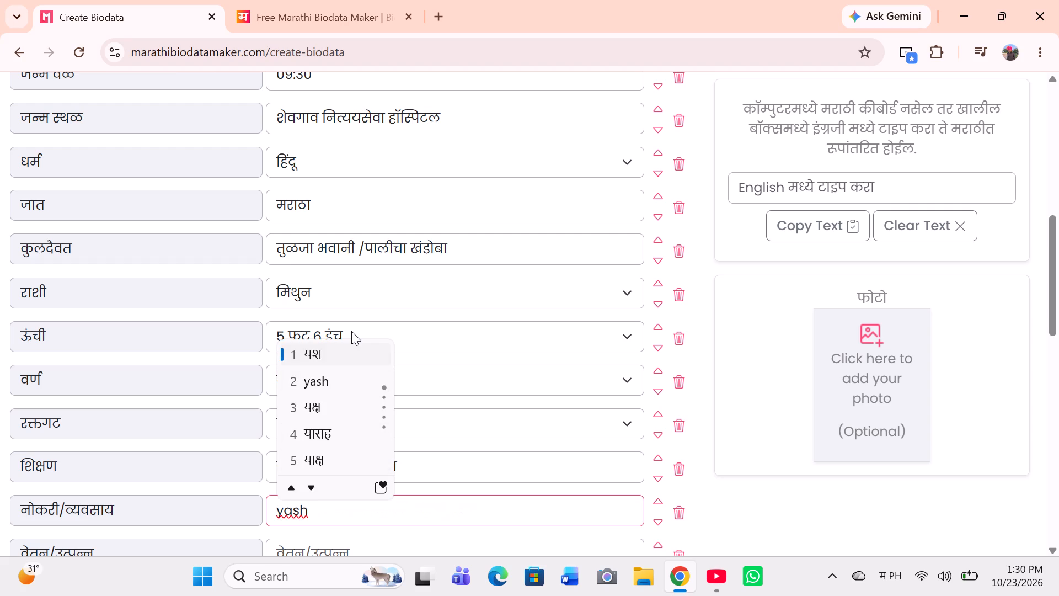
pyautogui.click(347, 349)
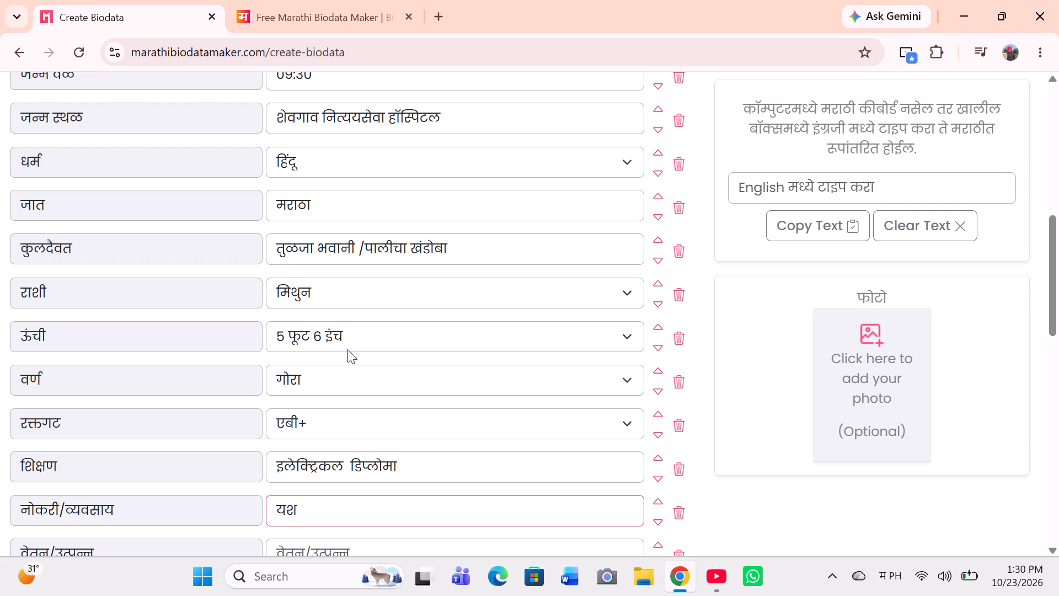
# Add the word एन्टर after यश in the नोकरी/व्यवसाय field, shortening the phonetic text to entr for its suggestion.
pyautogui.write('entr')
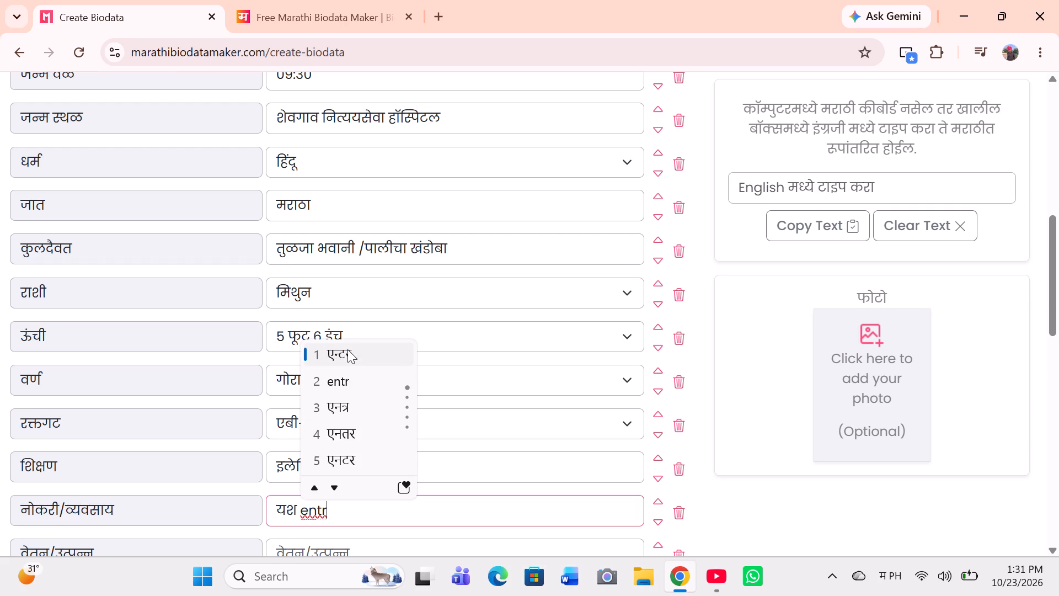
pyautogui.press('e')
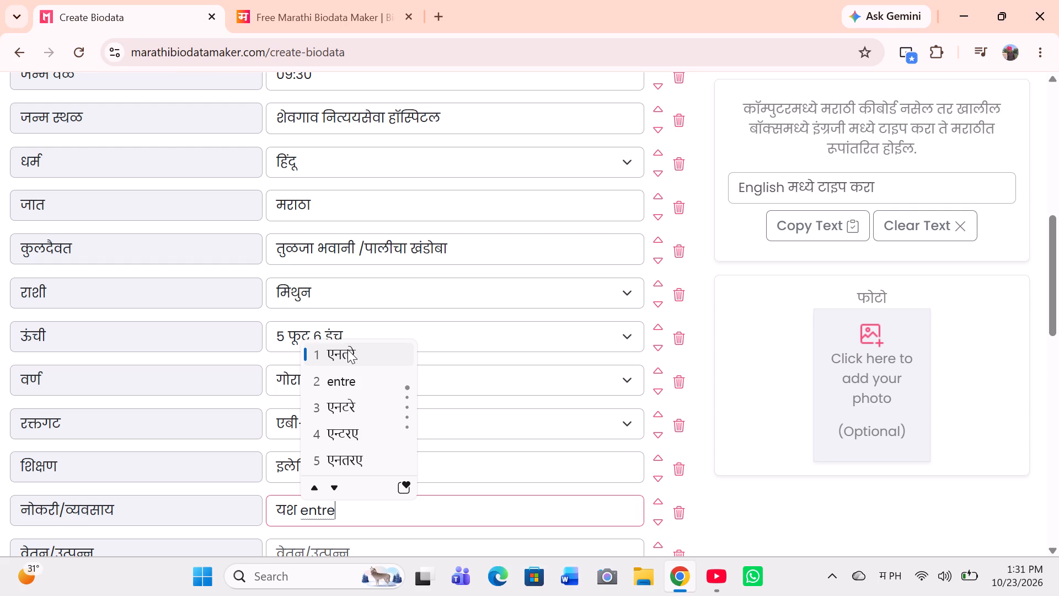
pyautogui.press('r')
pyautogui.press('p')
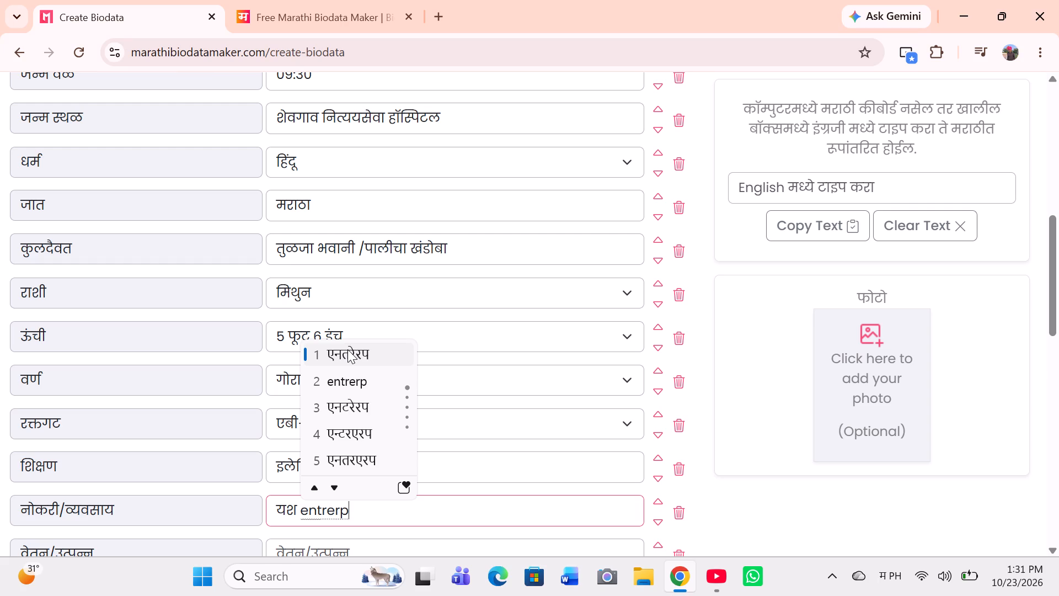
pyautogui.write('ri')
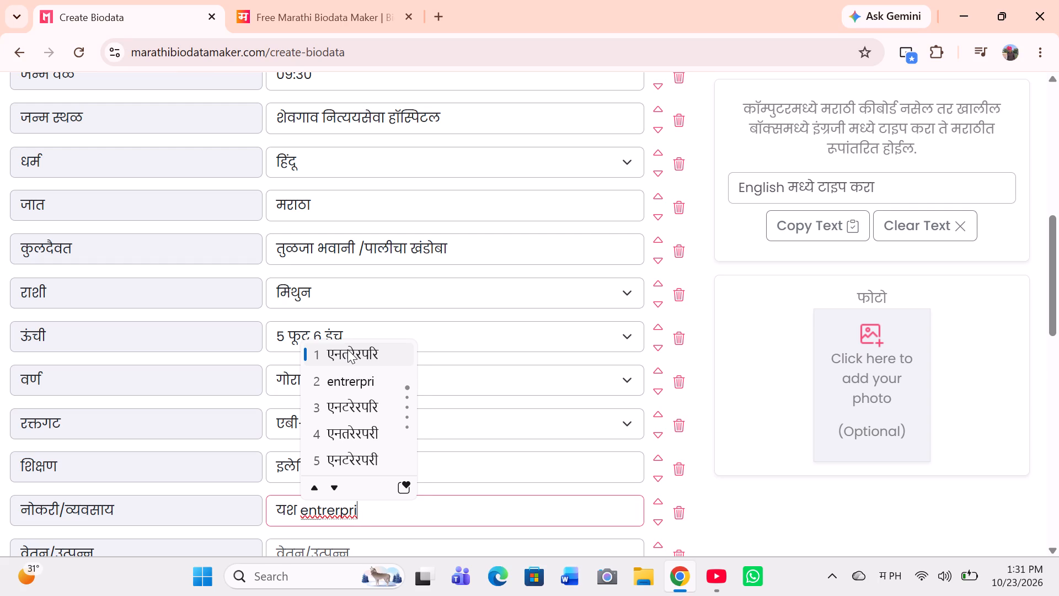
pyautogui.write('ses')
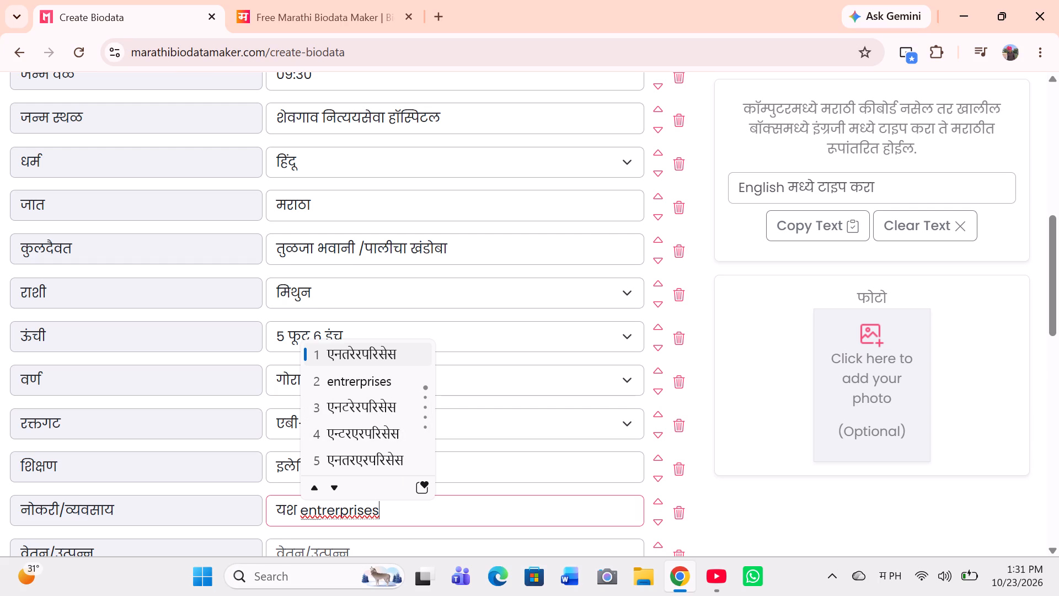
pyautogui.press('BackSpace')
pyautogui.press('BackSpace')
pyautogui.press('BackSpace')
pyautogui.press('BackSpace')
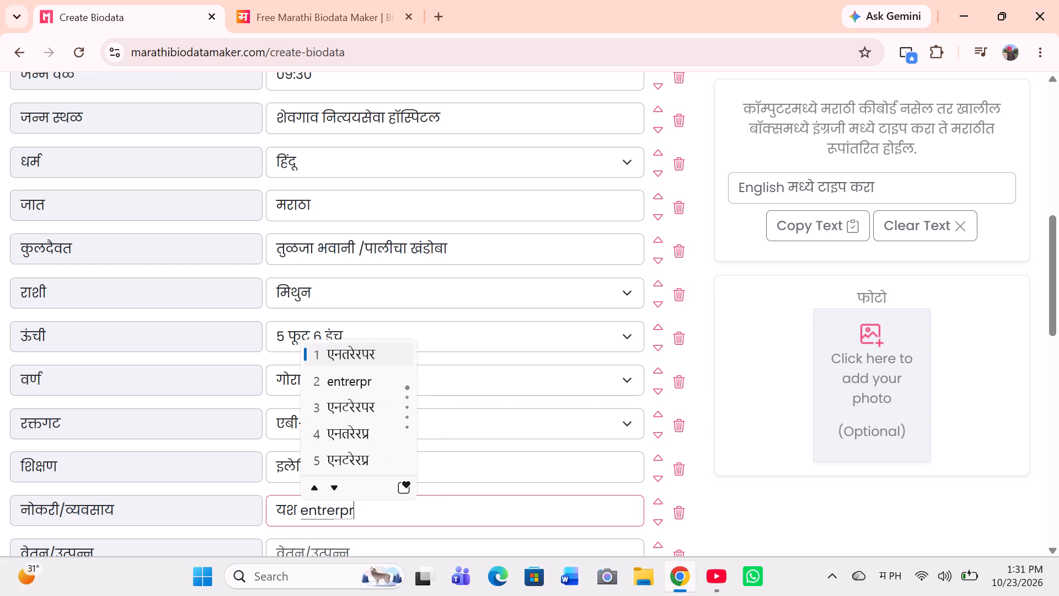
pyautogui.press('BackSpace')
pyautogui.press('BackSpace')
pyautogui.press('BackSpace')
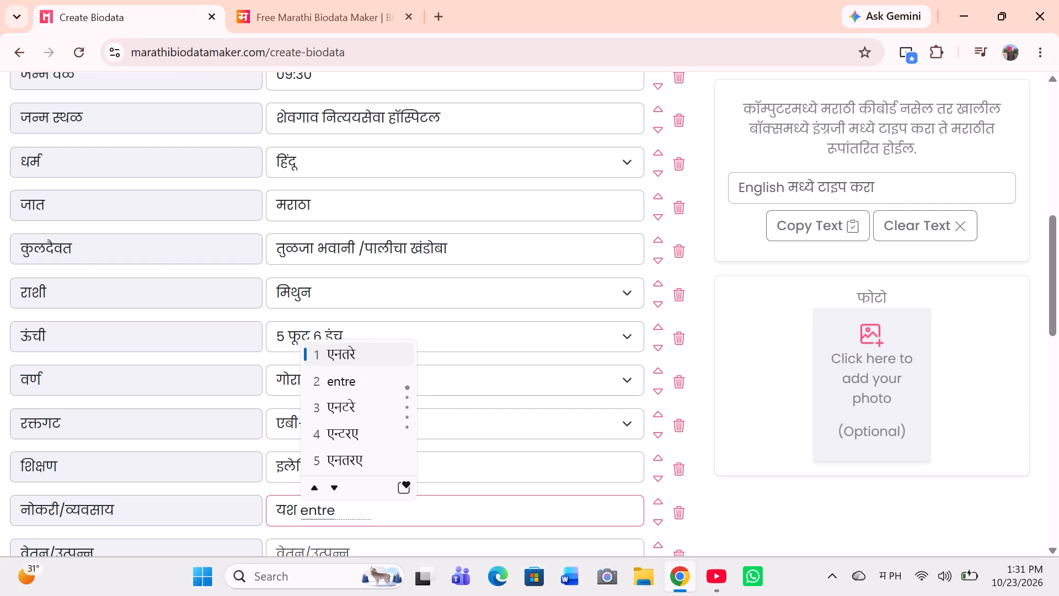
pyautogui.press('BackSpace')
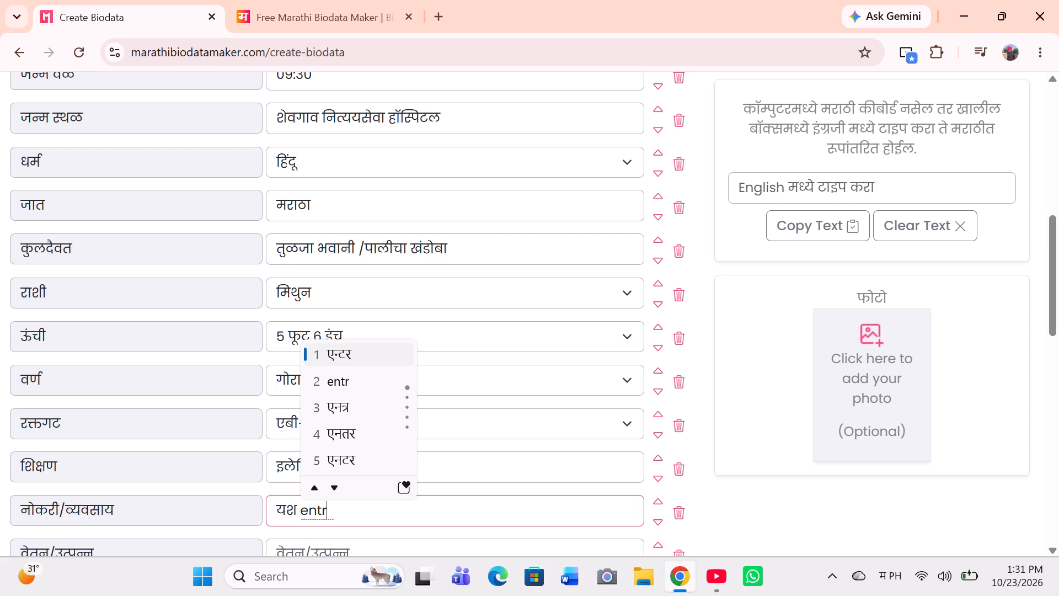
pyautogui.click(354, 353)
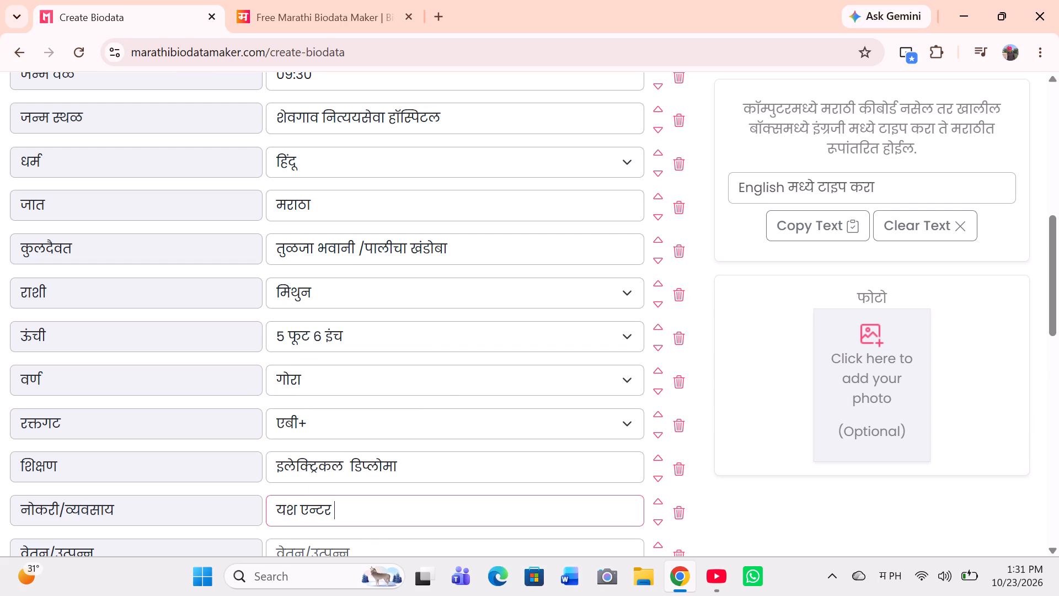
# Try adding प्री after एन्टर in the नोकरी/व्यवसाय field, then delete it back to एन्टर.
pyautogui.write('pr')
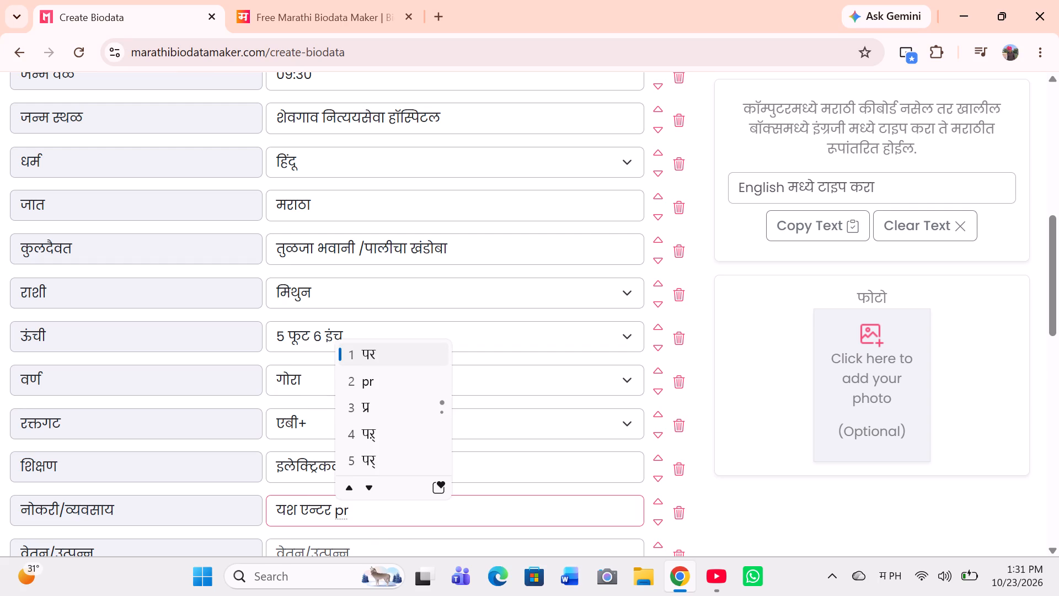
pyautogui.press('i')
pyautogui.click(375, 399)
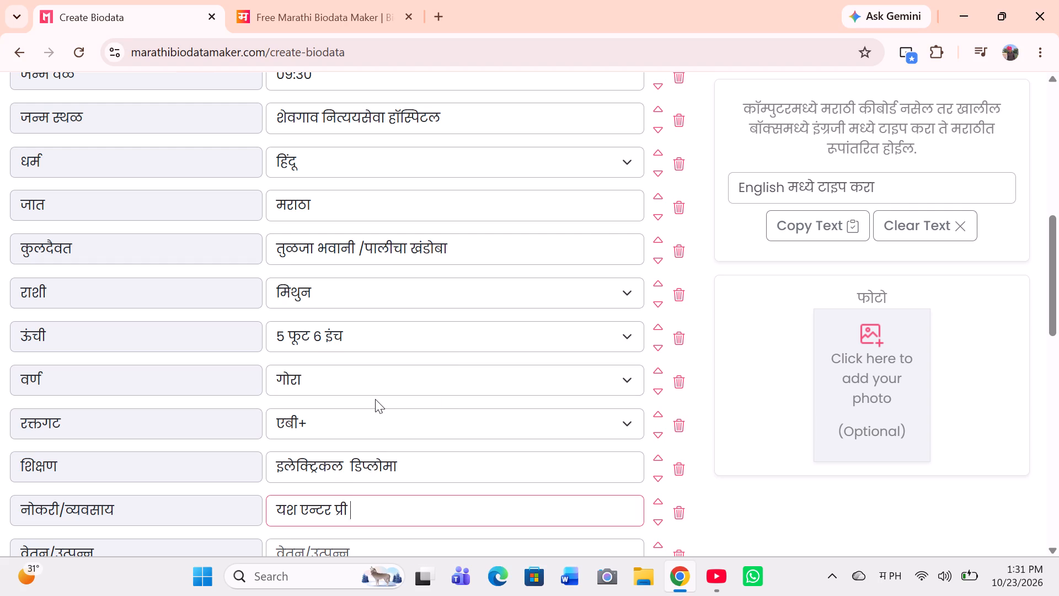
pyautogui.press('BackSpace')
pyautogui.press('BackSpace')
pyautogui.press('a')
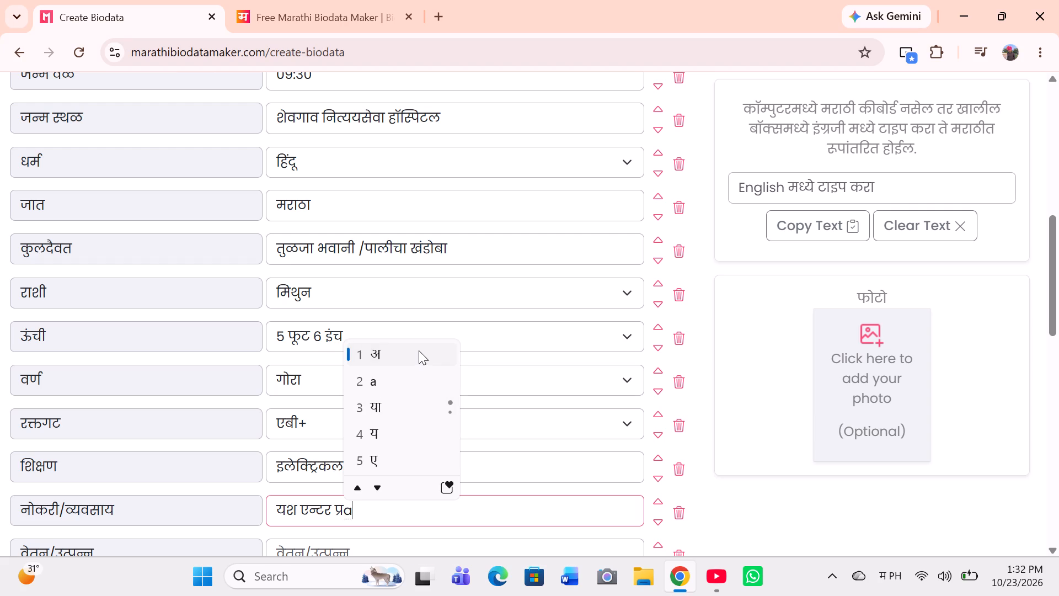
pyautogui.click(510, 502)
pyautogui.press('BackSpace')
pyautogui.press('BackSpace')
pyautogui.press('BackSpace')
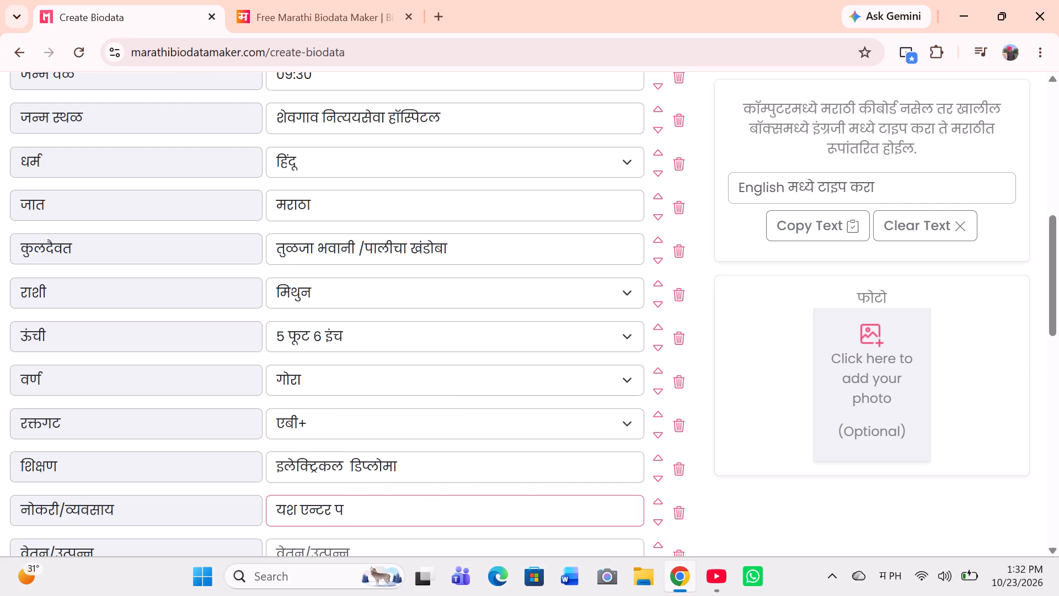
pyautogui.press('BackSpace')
# Enter the phonetic text prises after एन्टर in the नोकरी/व्यवसाय field for Marathi transliteration.
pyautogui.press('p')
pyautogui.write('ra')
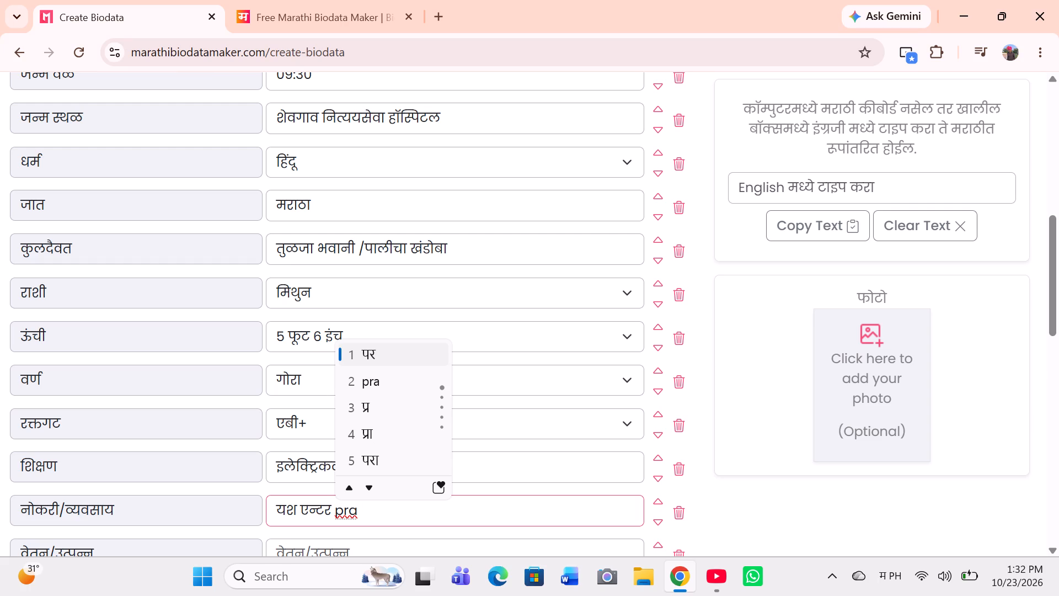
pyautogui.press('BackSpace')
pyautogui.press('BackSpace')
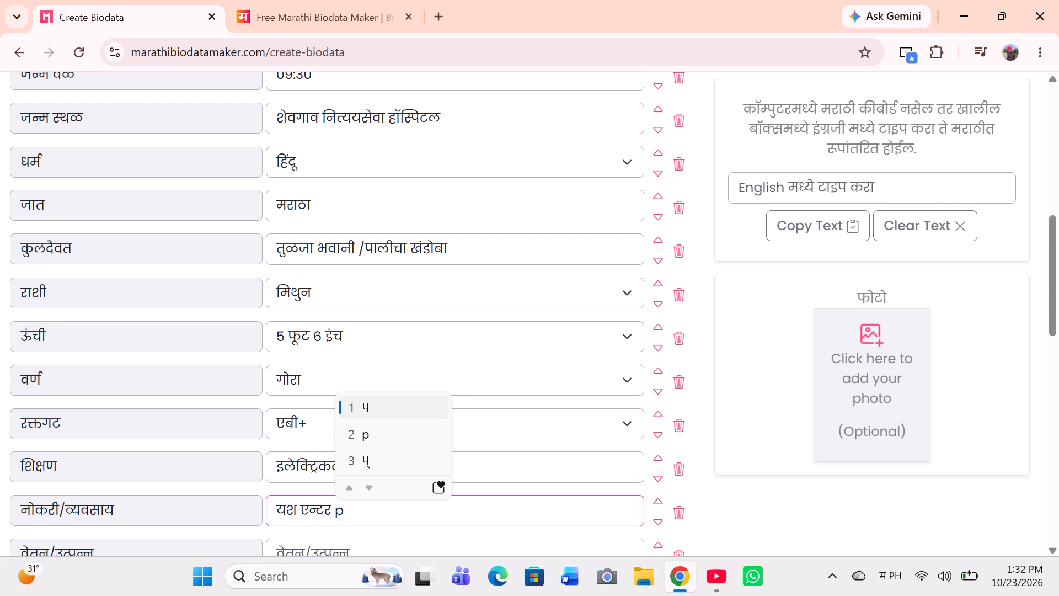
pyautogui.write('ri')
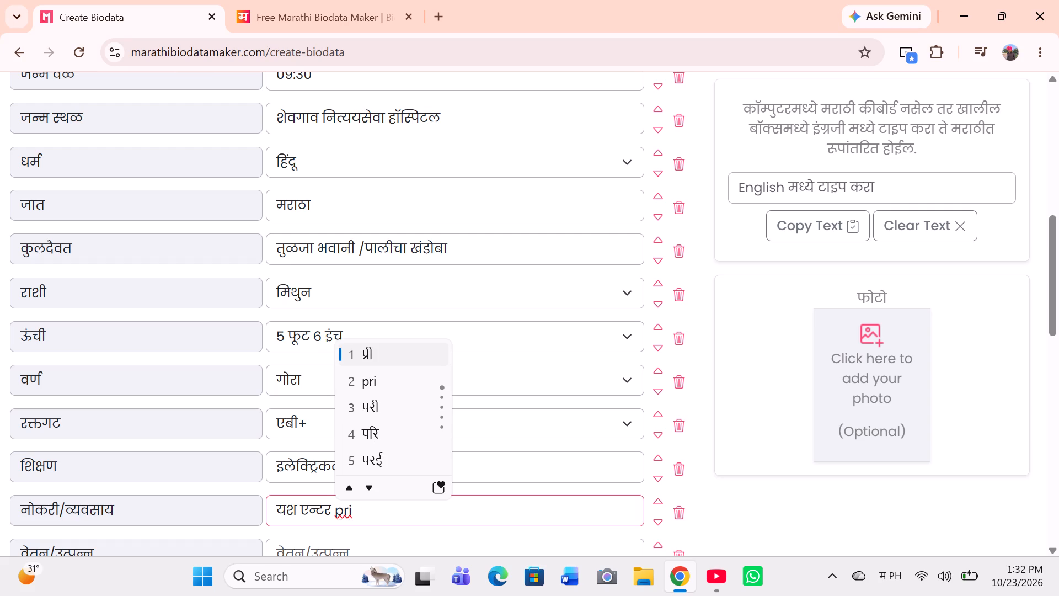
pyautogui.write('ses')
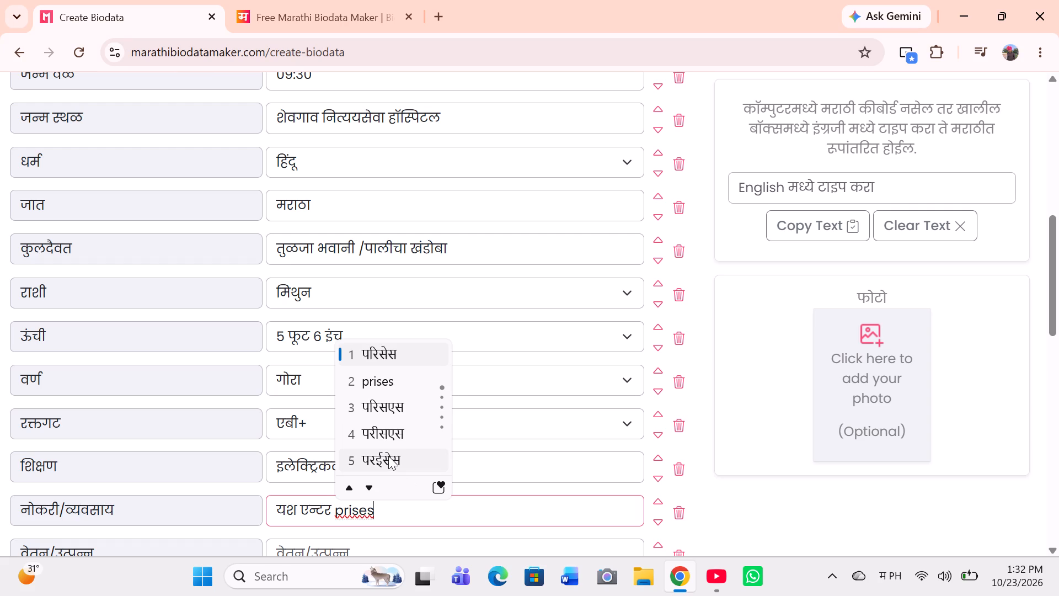
# Look through the Marathi transliteration suggestions for prises to find a suitable spelling.
pyautogui.scroll(-1, 388, 456)
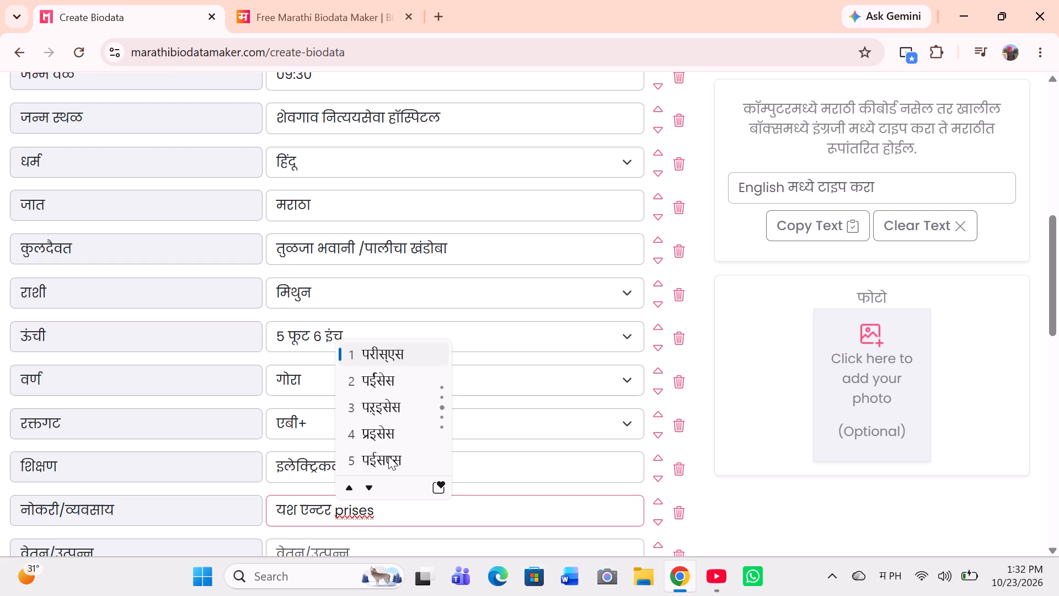
pyautogui.scroll(-2, 388, 456)
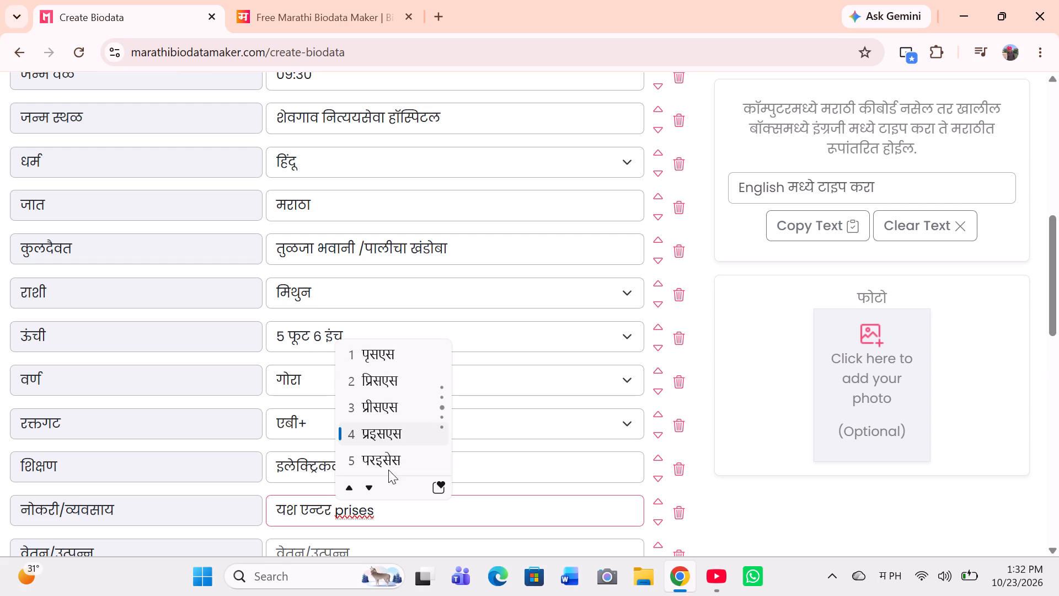
pyautogui.click(388, 473)
pyautogui.scroll(-2, 388, 473)
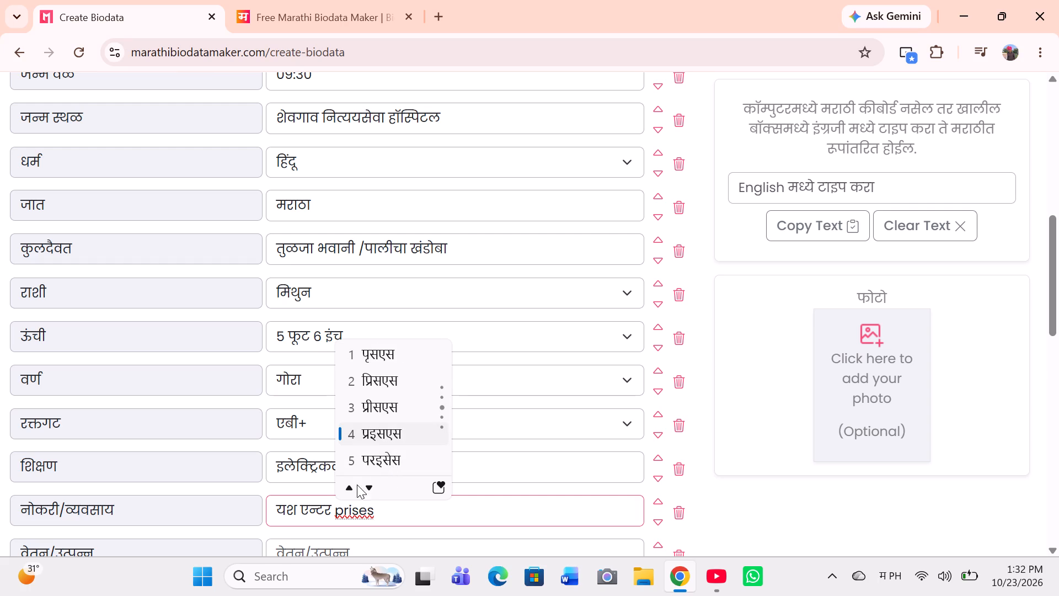
pyautogui.click(370, 486)
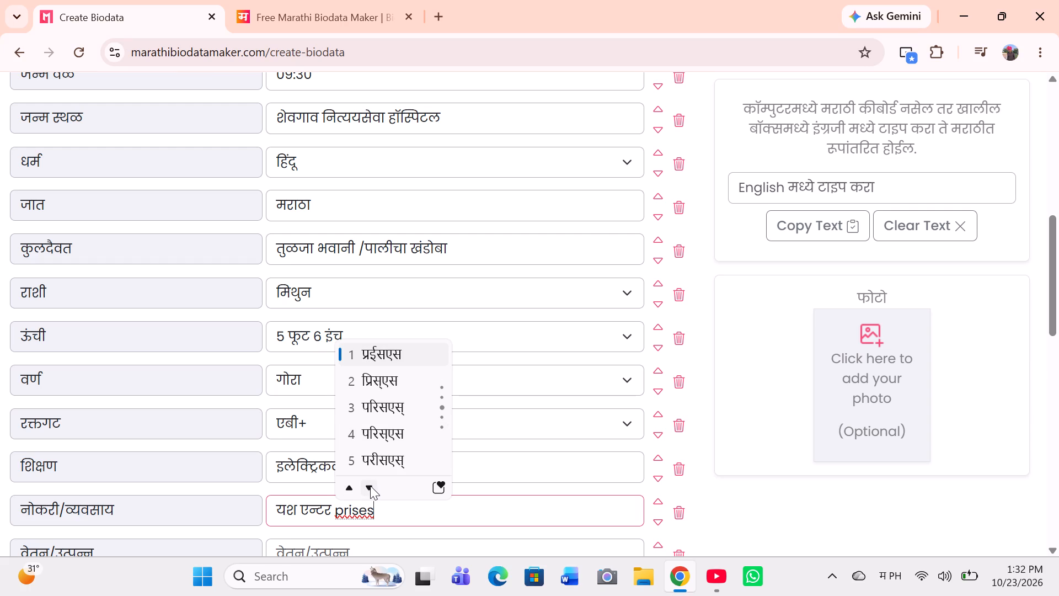
pyautogui.click(370, 486)
pyautogui.click(370, 486)
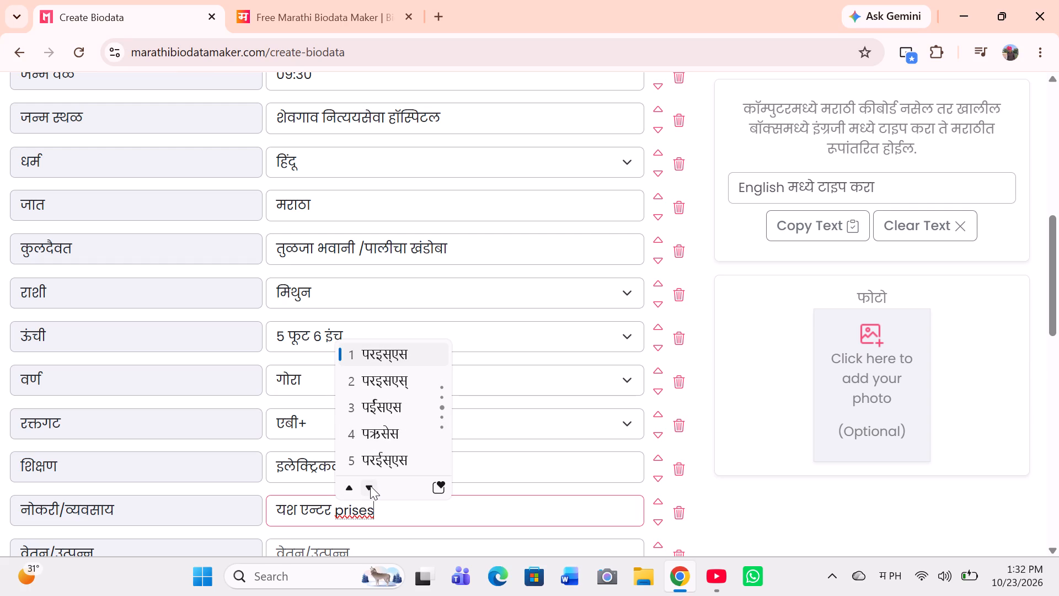
pyautogui.click(370, 486)
pyautogui.click(370, 486)
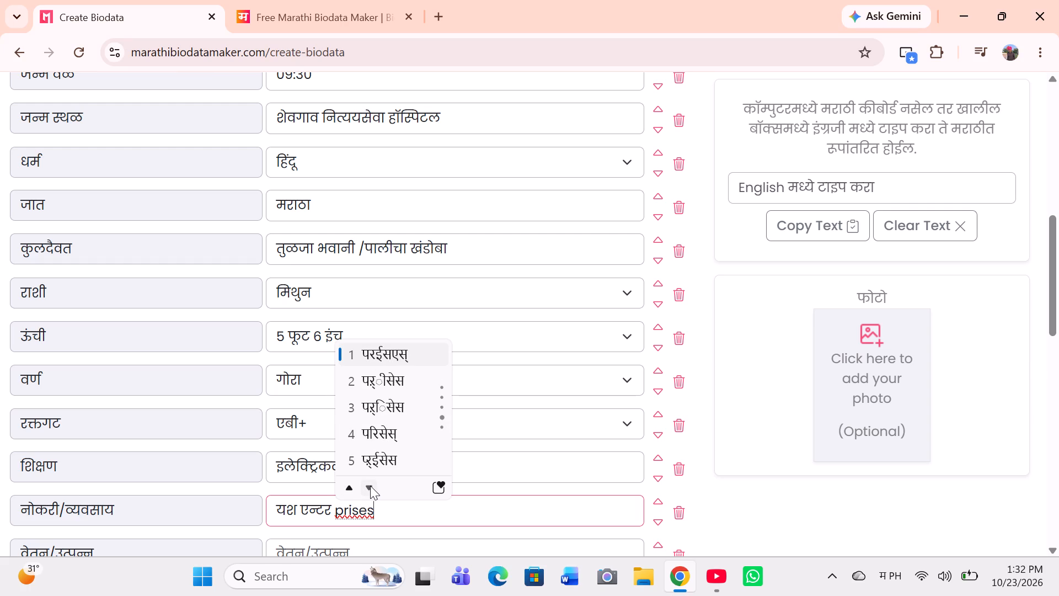
pyautogui.click(370, 486)
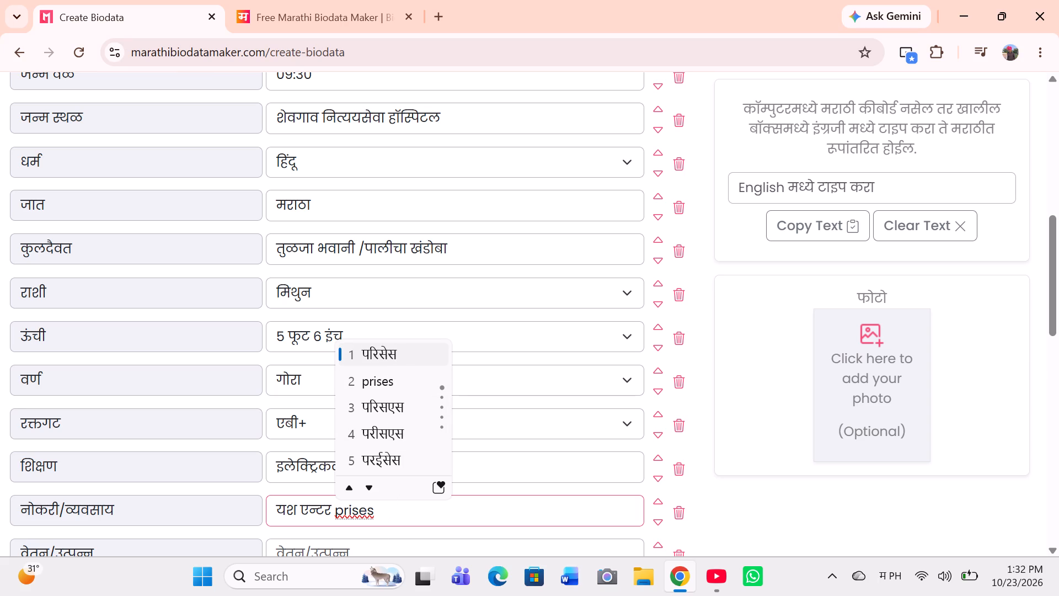
# Replace the phonetic text prises after एन्टर in the नोकरी/व्यवसाय field with pr and choose its suggestion प्र.
pyautogui.click(379, 502)
pyautogui.click(379, 502)
pyautogui.click(345, 507)
pyautogui.click(345, 507)
pyautogui.moveTo(345, 507); pyautogui.dragTo(373, 505)
pyautogui.moveTo(425, 511); pyautogui.dragTo(353, 510)
pyautogui.tripleClick(353, 510)
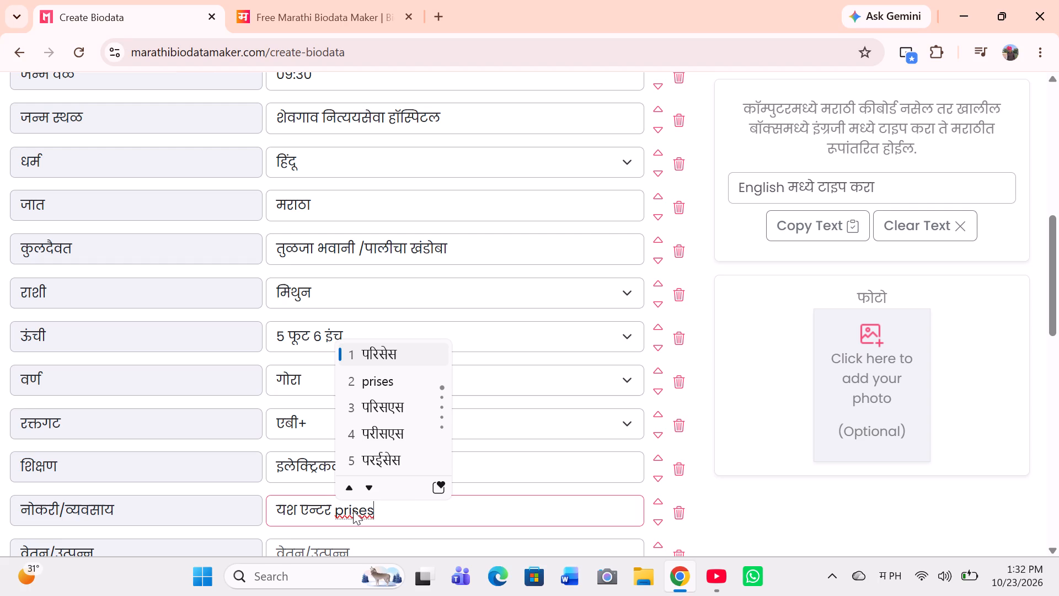
pyautogui.doubleClick(353, 510)
pyautogui.press('BackSpace')
pyautogui.press('BackSpace')
pyautogui.press('BackSpace')
pyautogui.press('BackSpace')
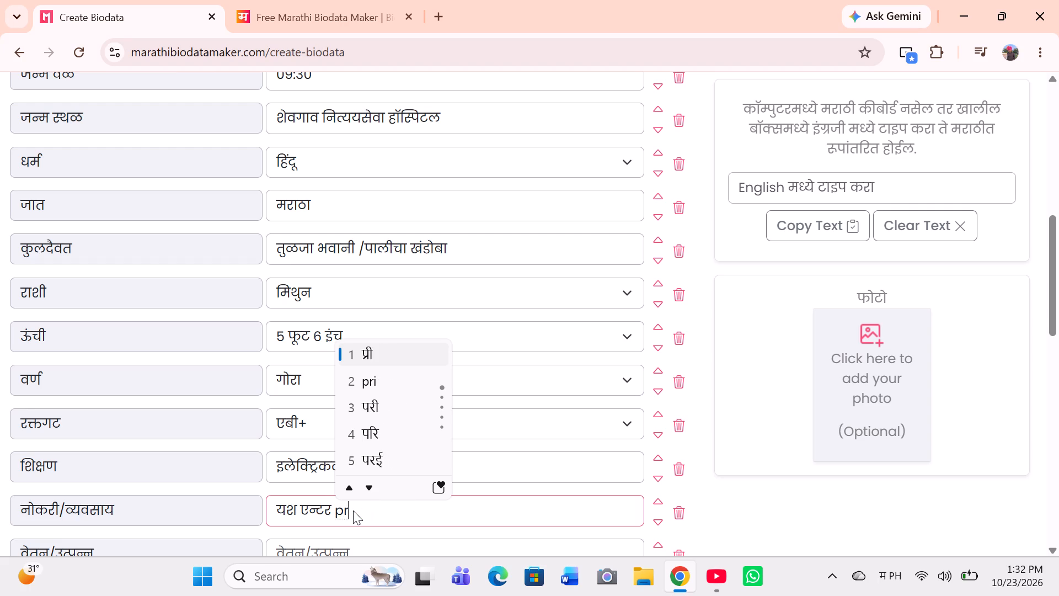
pyautogui.press('BackSpace')
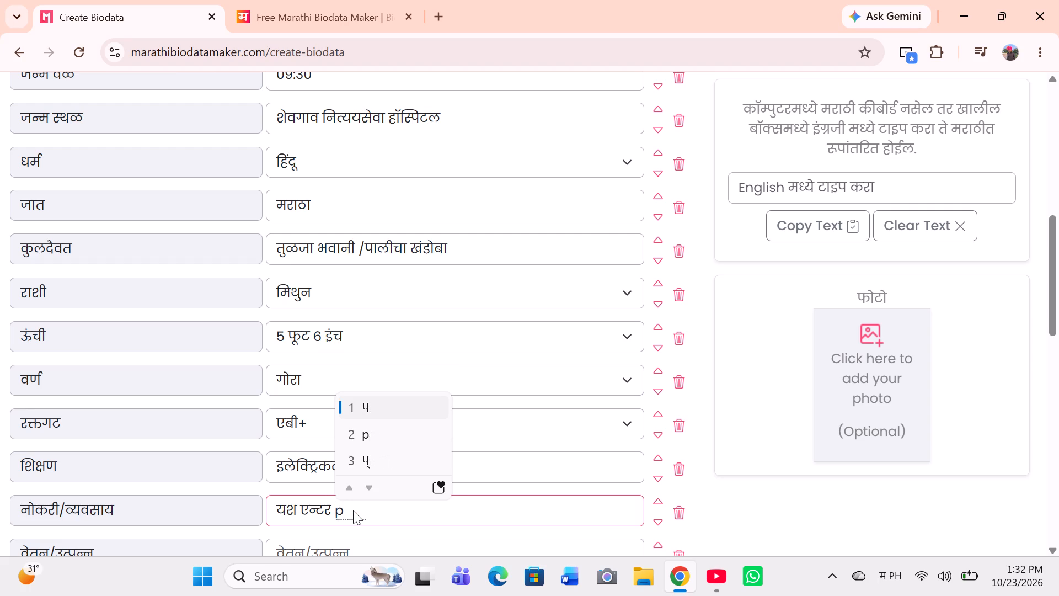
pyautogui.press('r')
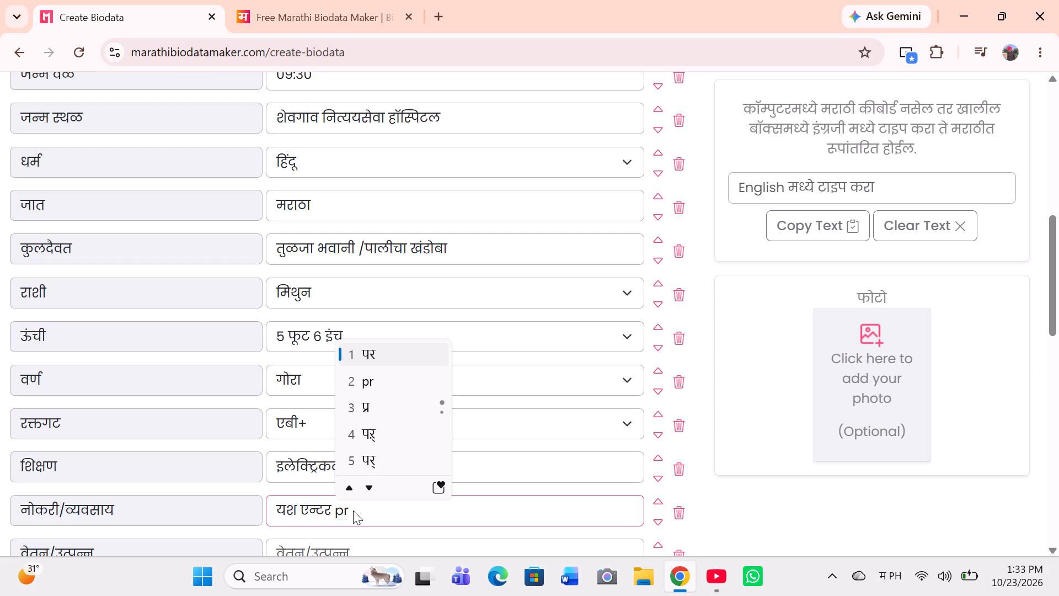
pyautogui.click(409, 403)
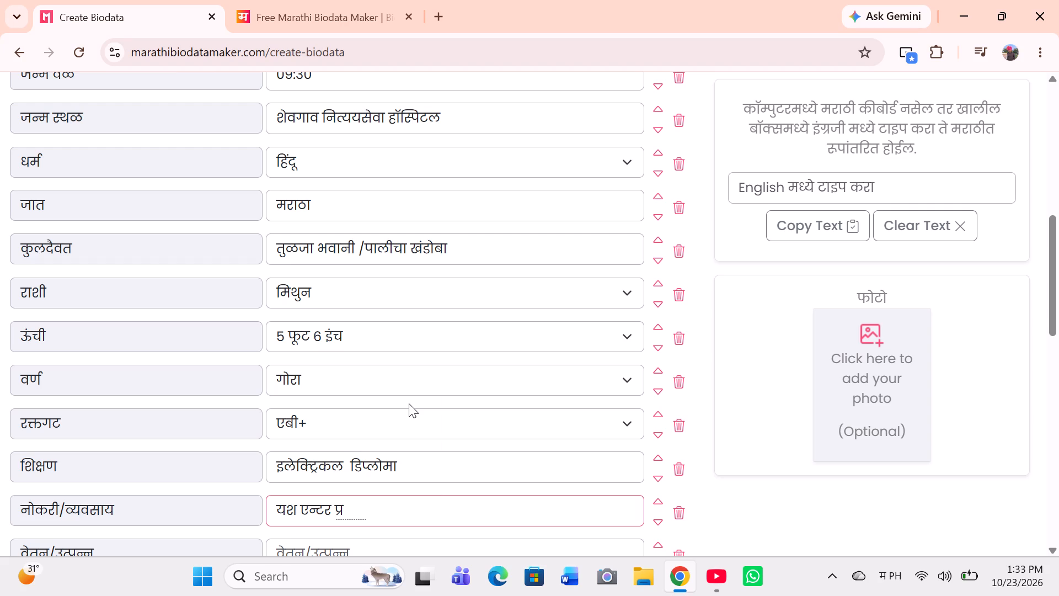
# Try to add a vowel sign directly after प्र in the नोकरी/व्यवसाय field, using phonetic a and checking its Marathi suggestions.
pyautogui.press('BackSpace')
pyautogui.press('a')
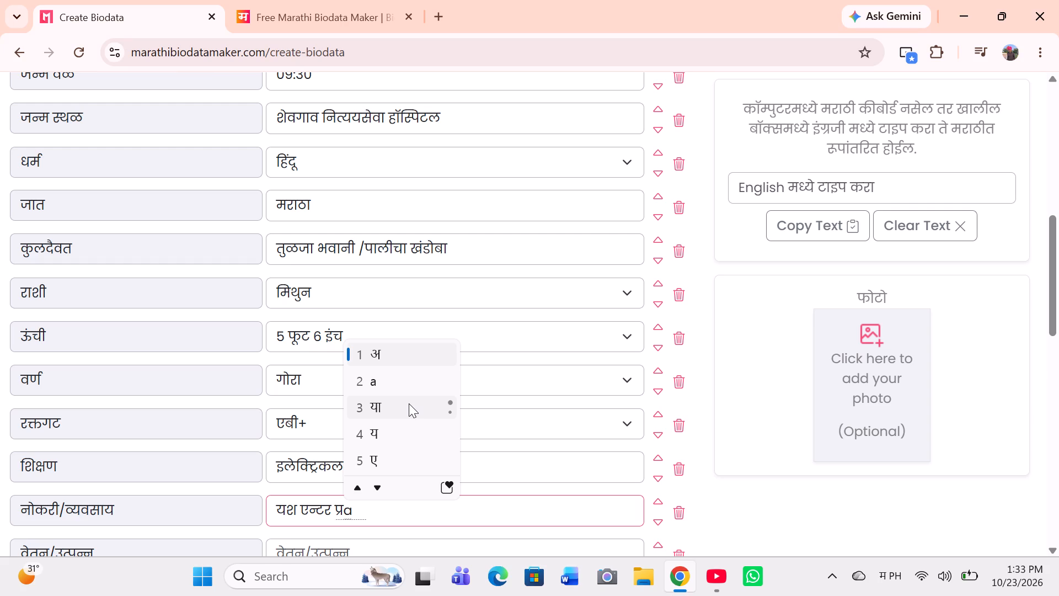
pyautogui.click(378, 492)
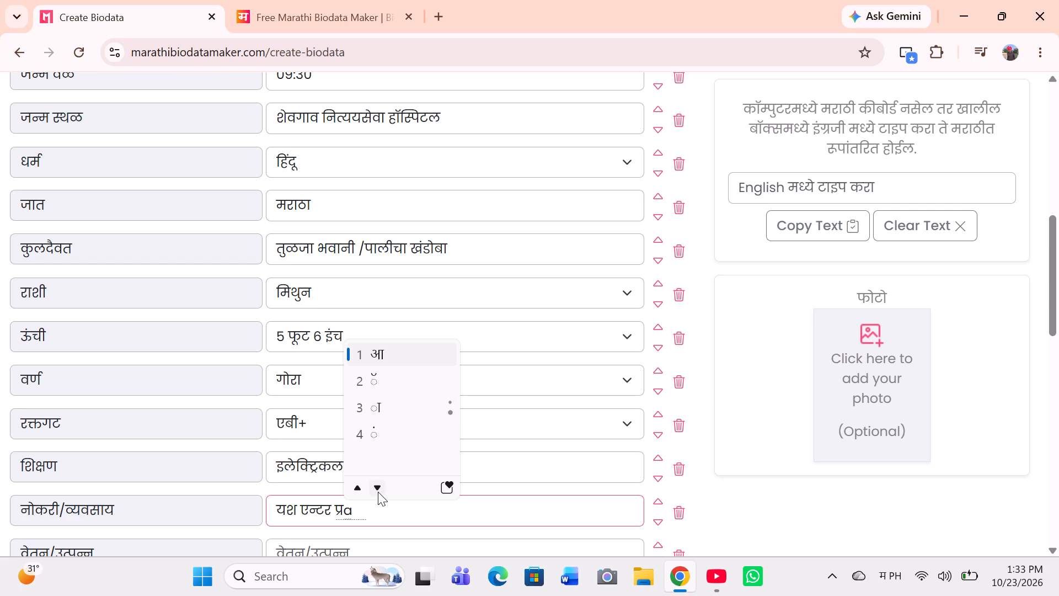
pyautogui.click(378, 492)
pyautogui.click(378, 492)
pyautogui.click(549, 366)
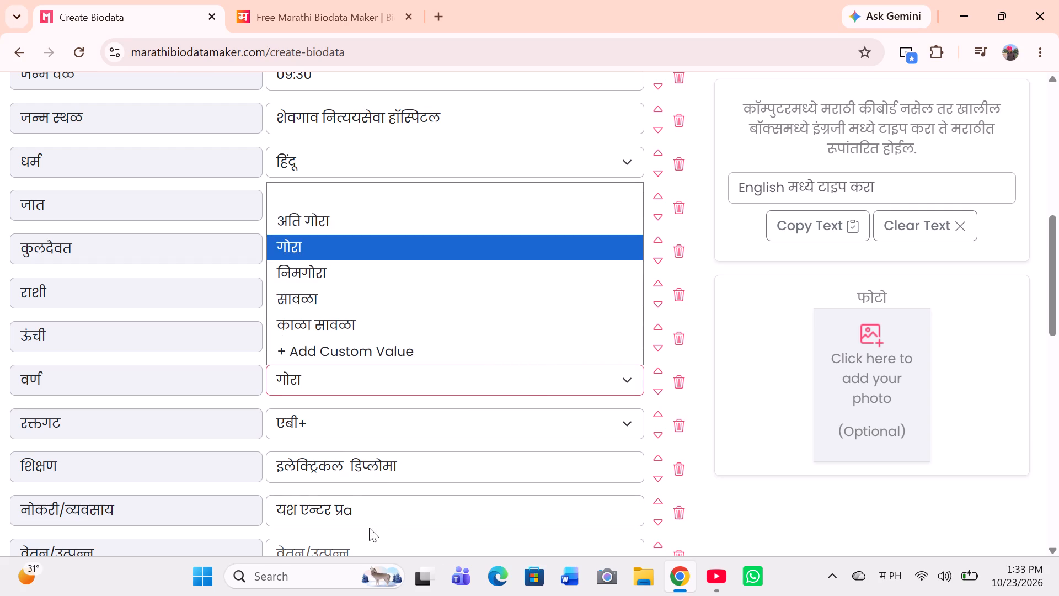
pyautogui.click(370, 505)
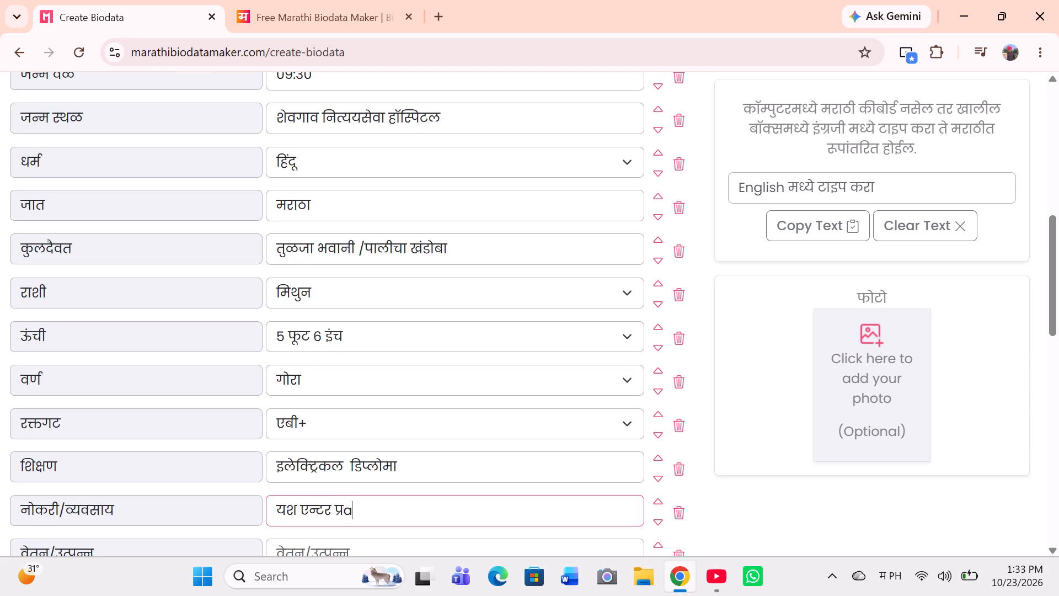
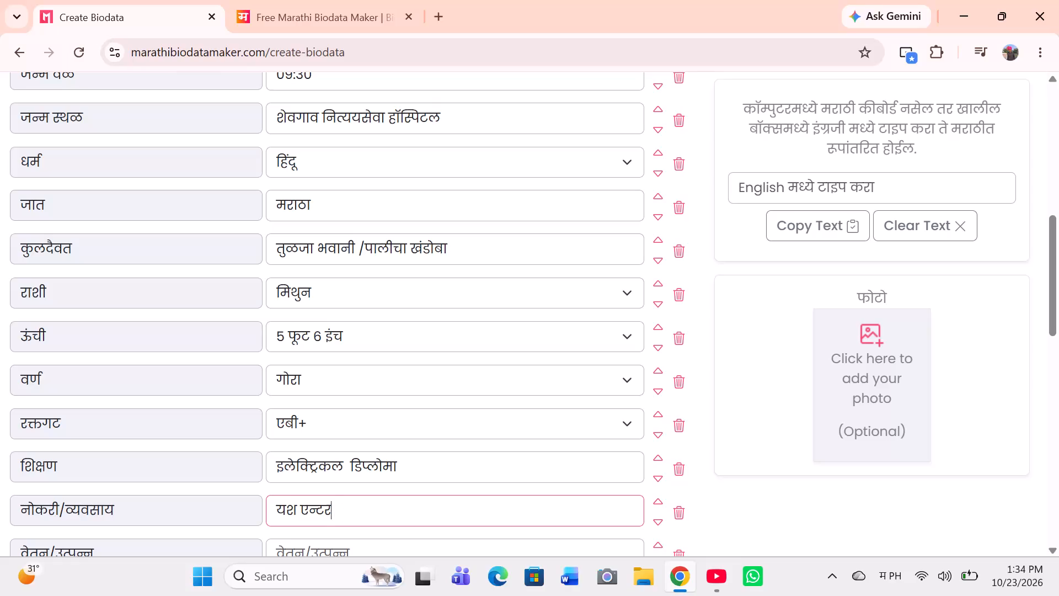
# Replace the partly written second word in the नोकरी/व्यवसाय field with एंटरप्राइज, leaving यश before it.
pyautogui.press('BackSpace')
pyautogui.press('BackSpace')
pyautogui.press('BackSpace')
pyautogui.press('BackSpace')
pyautogui.press('BackSpace')
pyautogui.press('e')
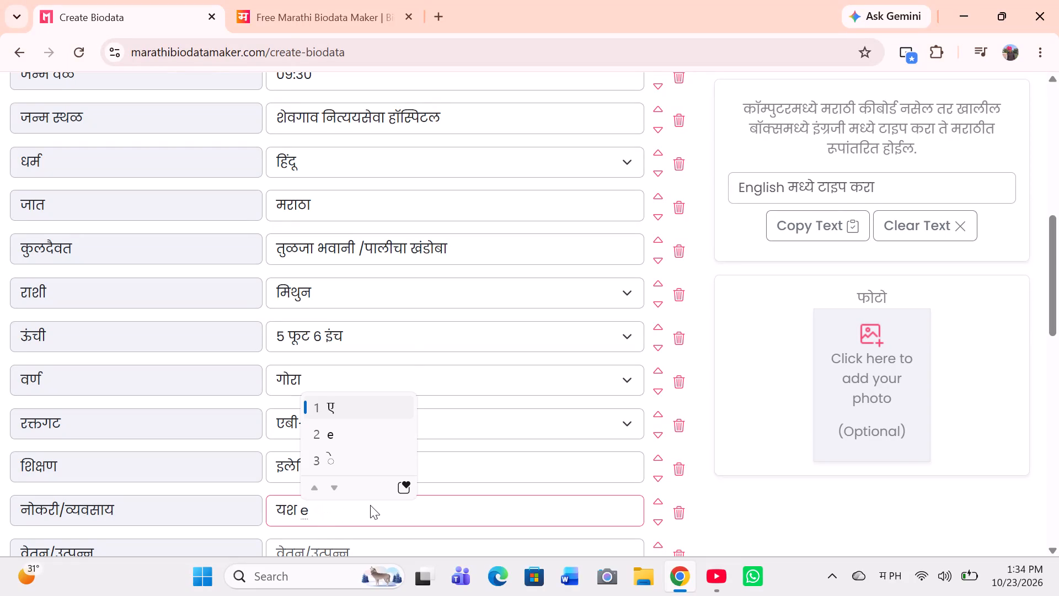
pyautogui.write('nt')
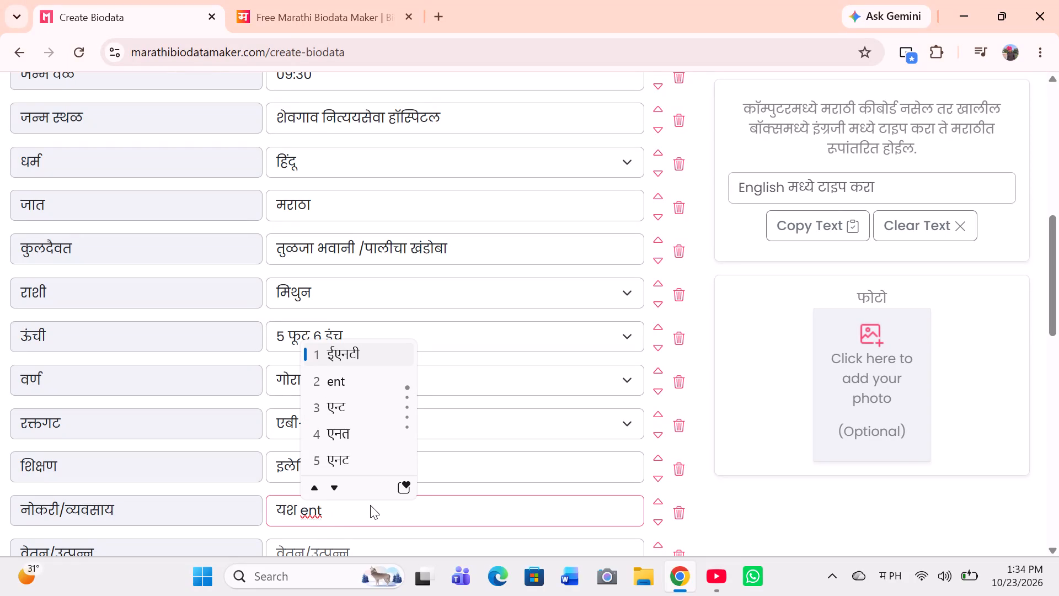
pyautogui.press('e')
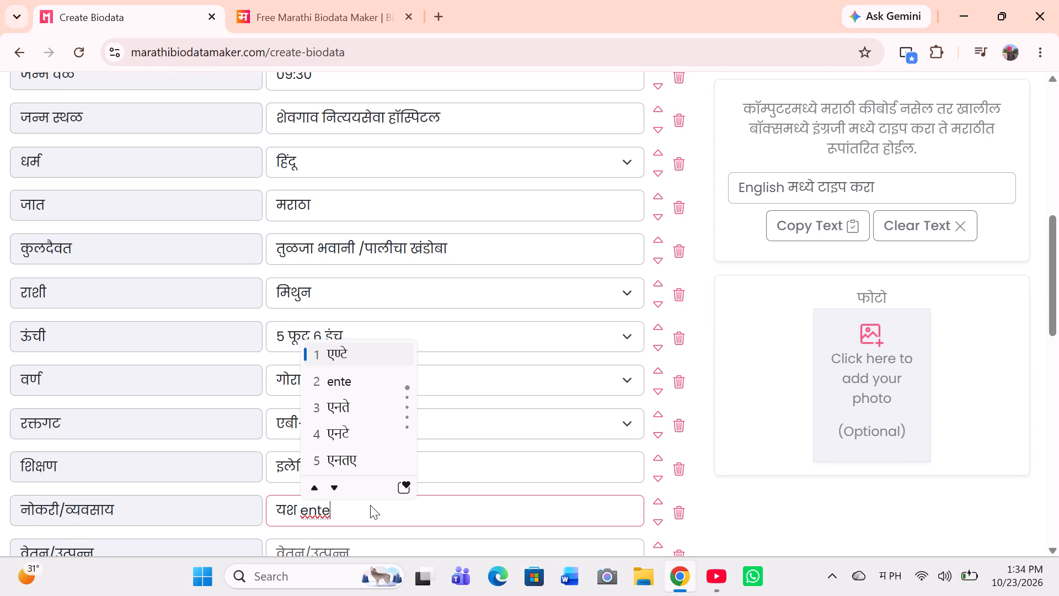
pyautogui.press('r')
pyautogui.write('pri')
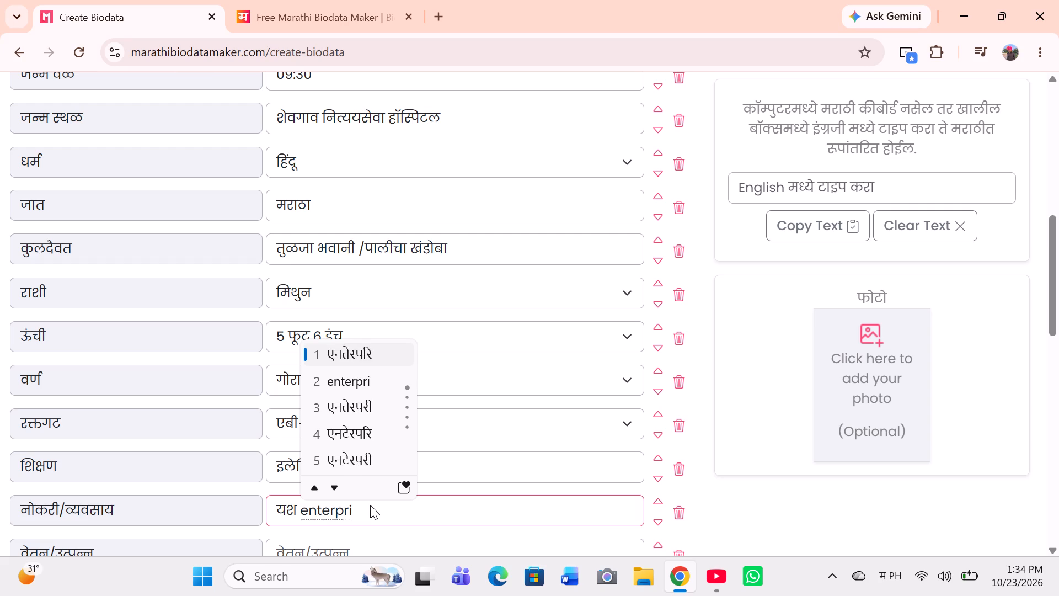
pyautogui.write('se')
pyautogui.moveTo(370, 505); pyautogui.dragTo(347, 327)
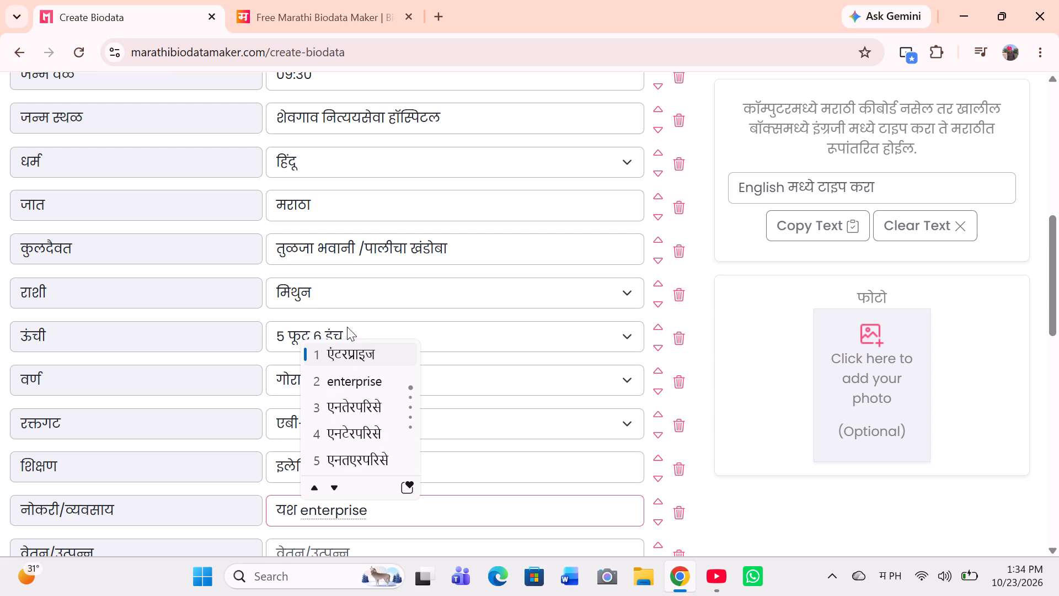
pyautogui.moveTo(347, 327); pyautogui.dragTo(361, 360)
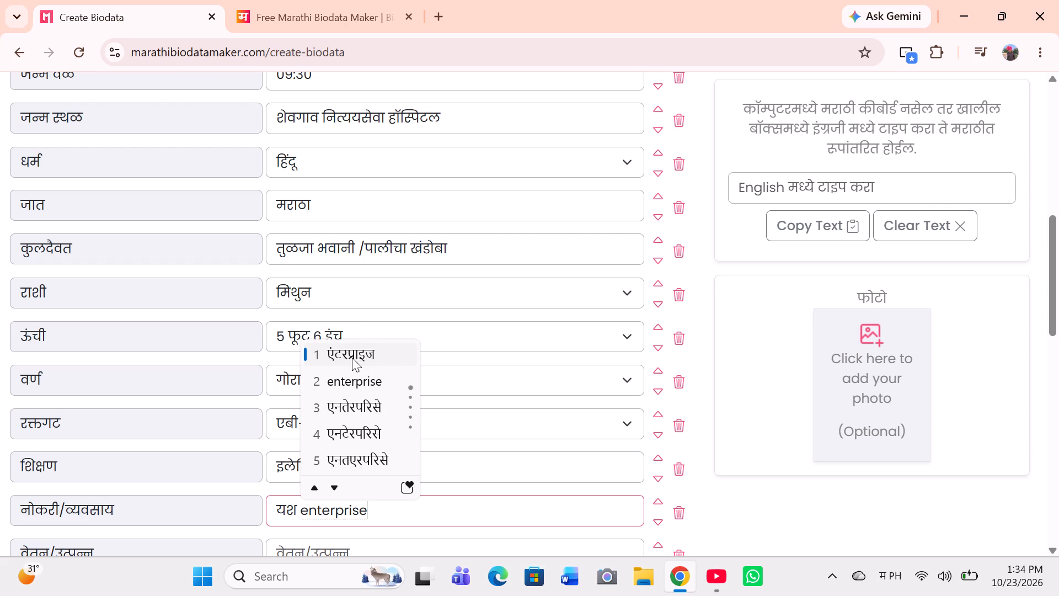
pyautogui.click(352, 358)
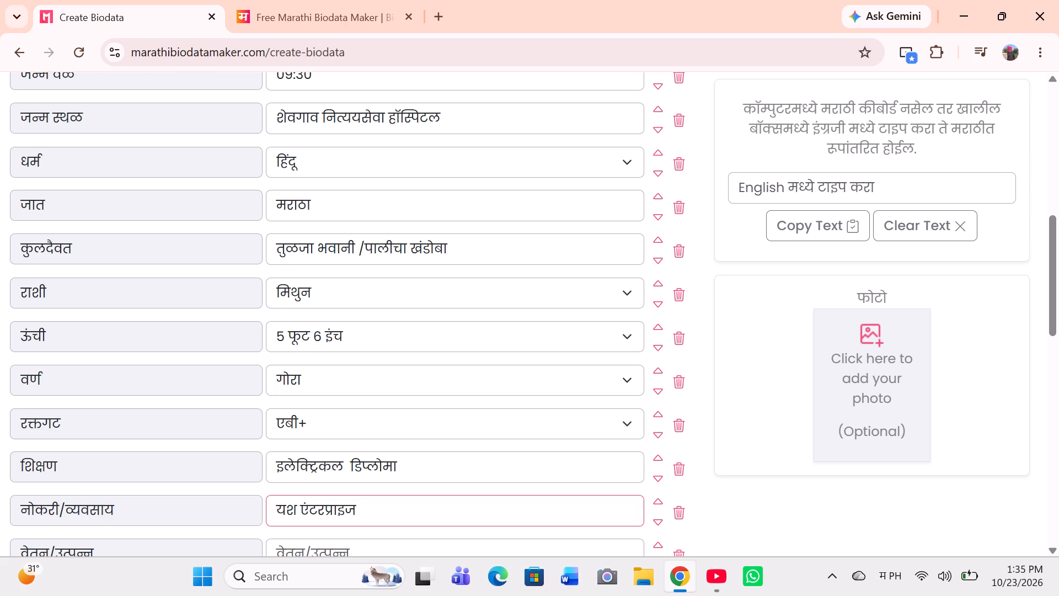
# Append "/Electrical contractor" in Latin script to the नोकरी/व्यवसाय entry, using the English (United States) keyboard layout.
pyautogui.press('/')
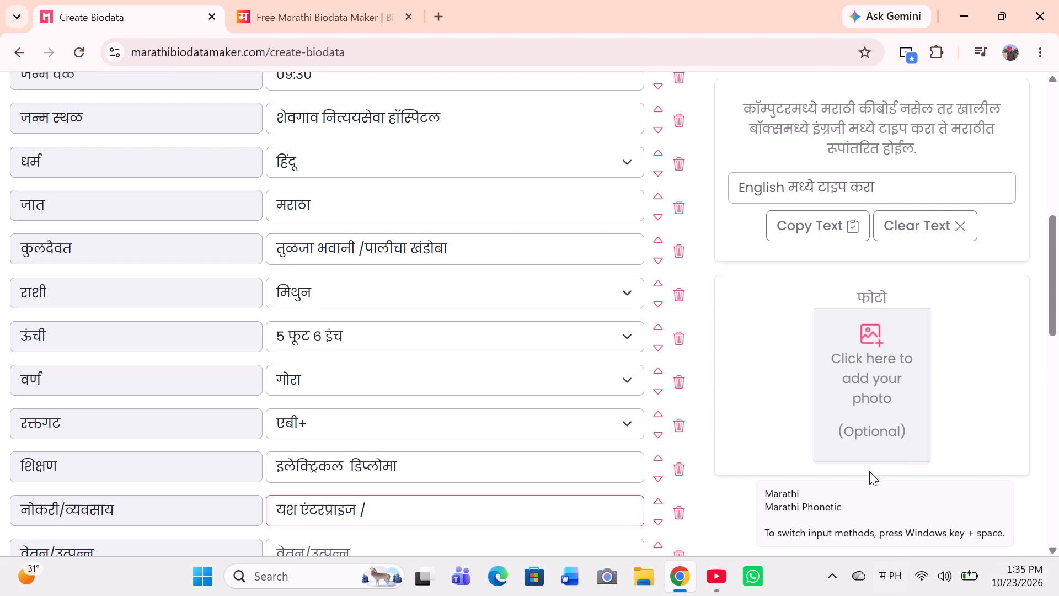
pyautogui.moveTo(889, 576); pyautogui.dragTo(882, 588)
pyautogui.click(882, 588)
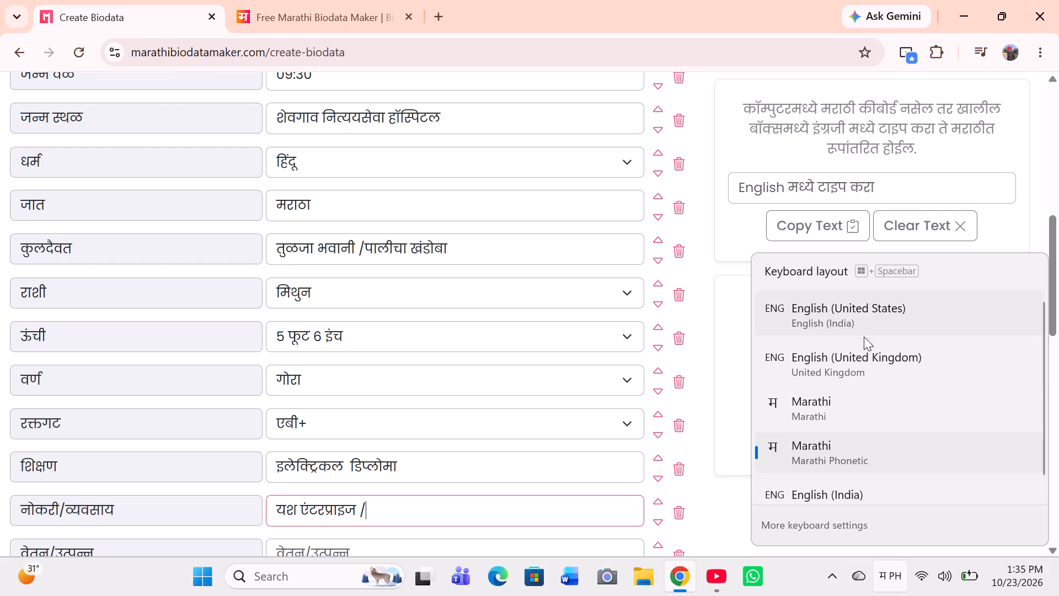
pyautogui.click(857, 309)
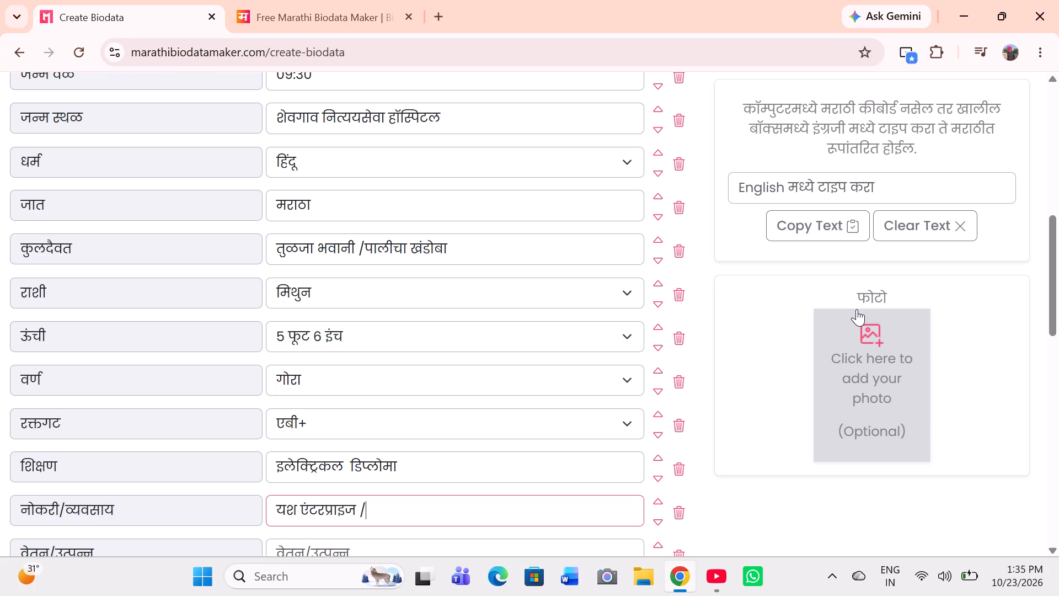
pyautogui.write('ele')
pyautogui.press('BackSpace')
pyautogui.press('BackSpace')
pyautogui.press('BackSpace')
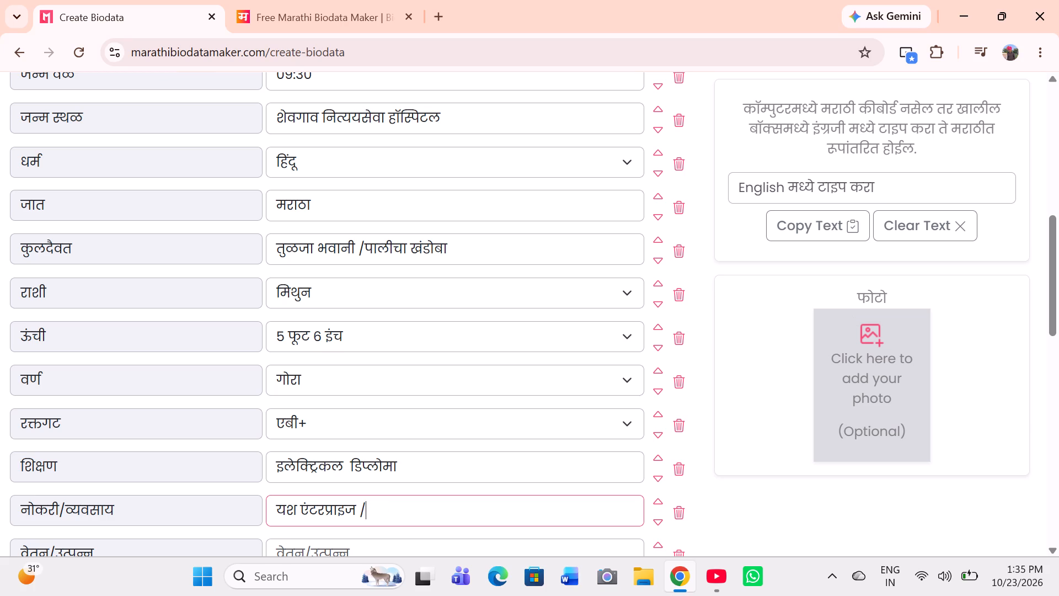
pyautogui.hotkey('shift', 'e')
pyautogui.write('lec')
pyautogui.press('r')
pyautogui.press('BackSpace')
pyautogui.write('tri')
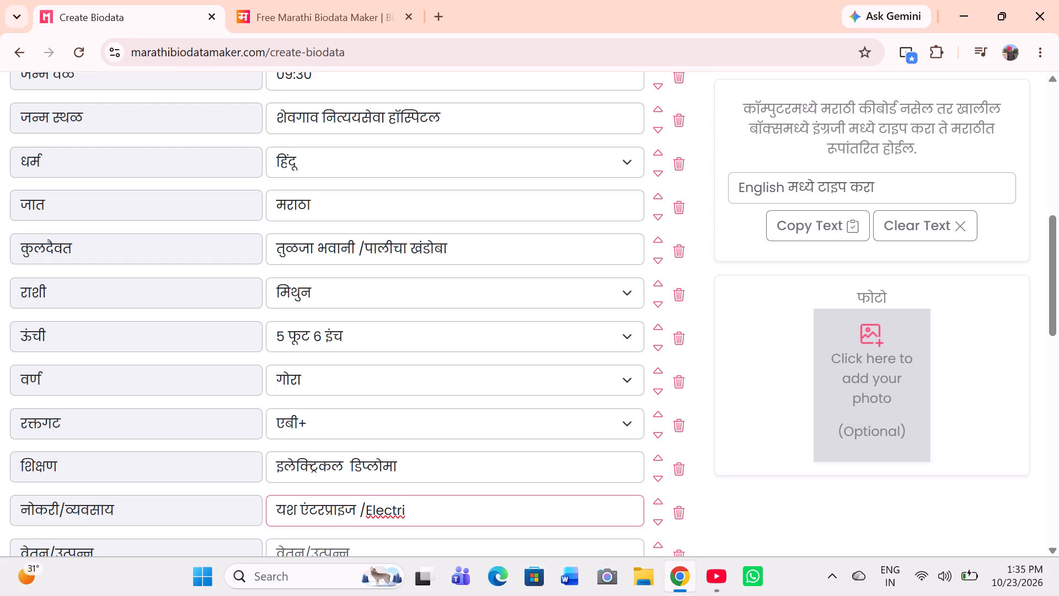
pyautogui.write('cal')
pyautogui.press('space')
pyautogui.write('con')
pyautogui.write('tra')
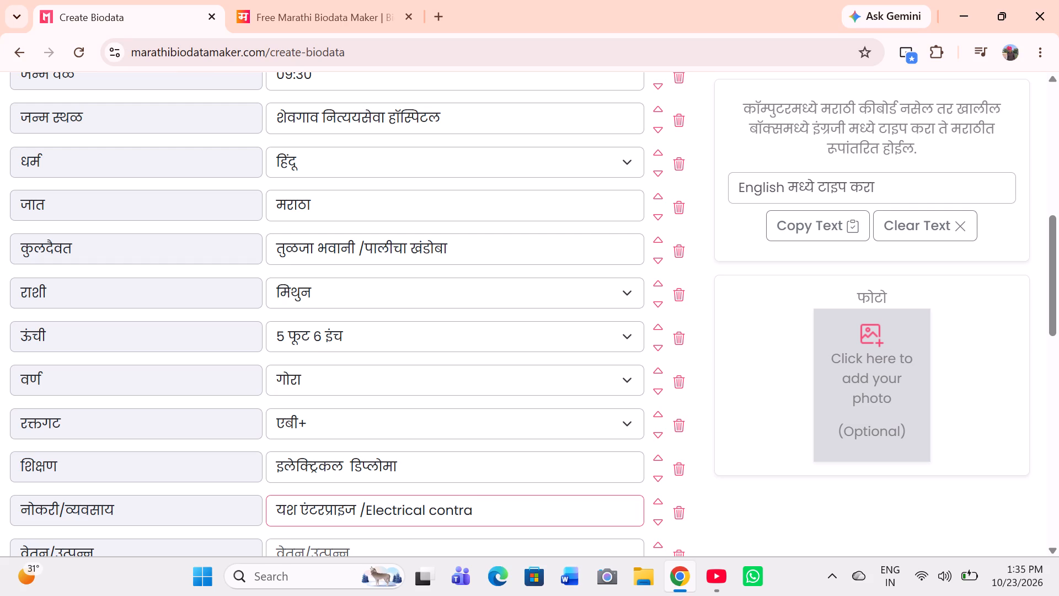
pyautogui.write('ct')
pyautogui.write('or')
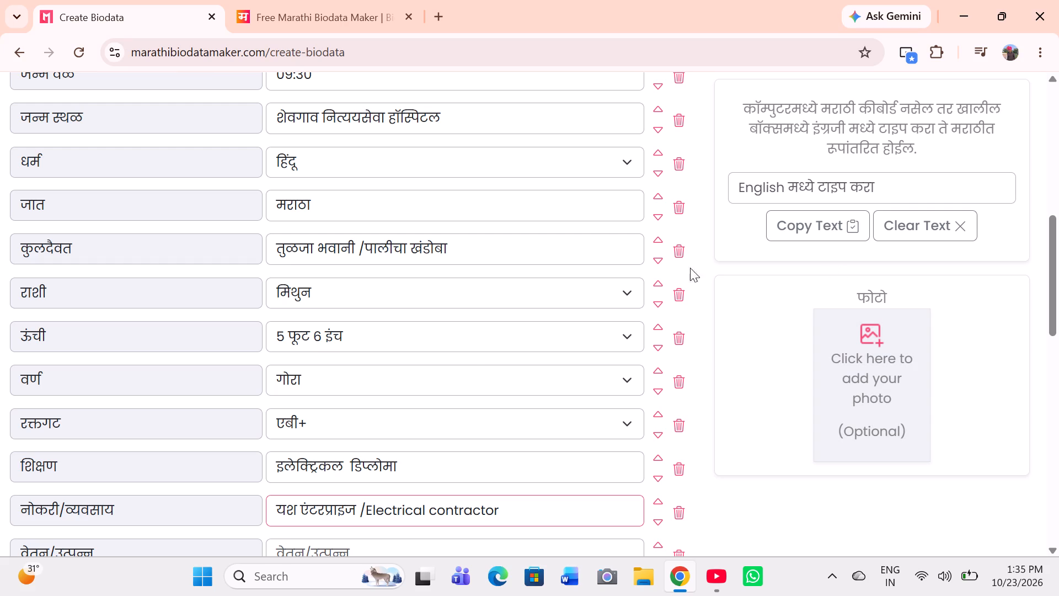
# Delete the empty वेतन/उत्पन्न field from the biodata form.
pyautogui.scroll(-3, 480, 364)
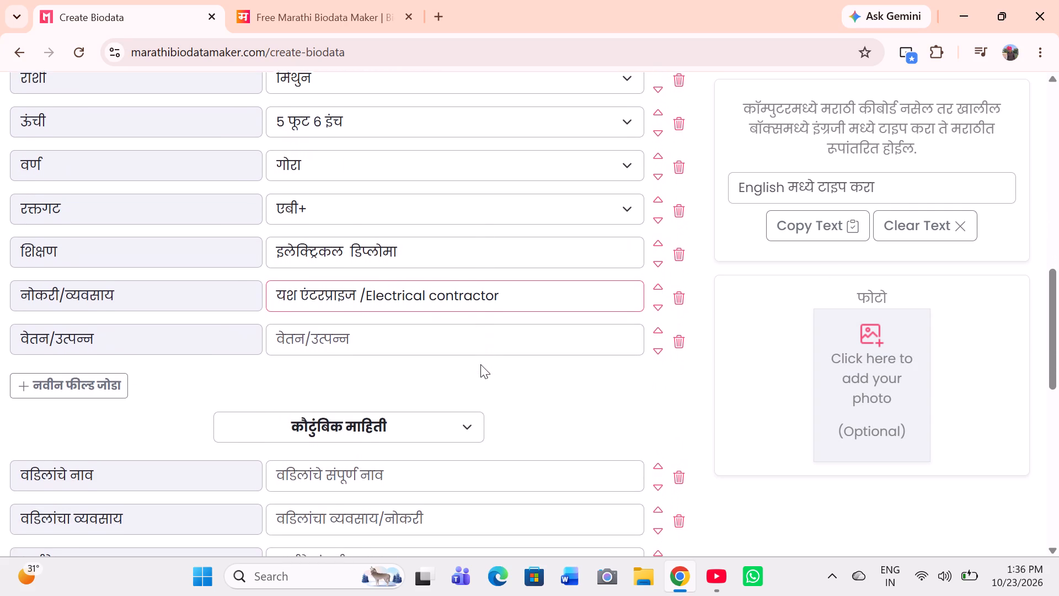
pyautogui.scroll(-2, 480, 364)
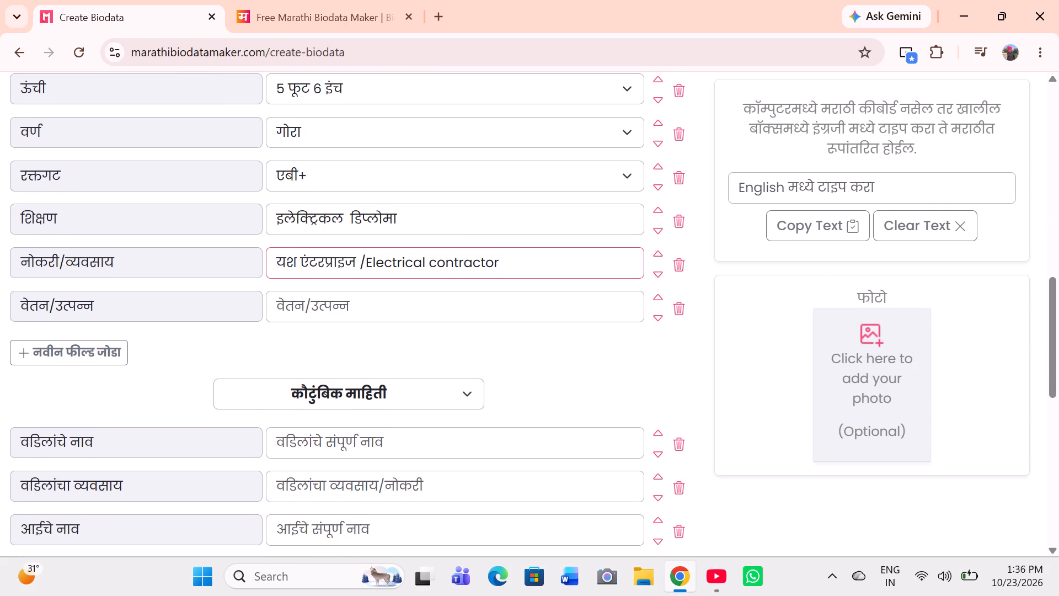
pyautogui.click(484, 295)
pyautogui.click(478, 317)
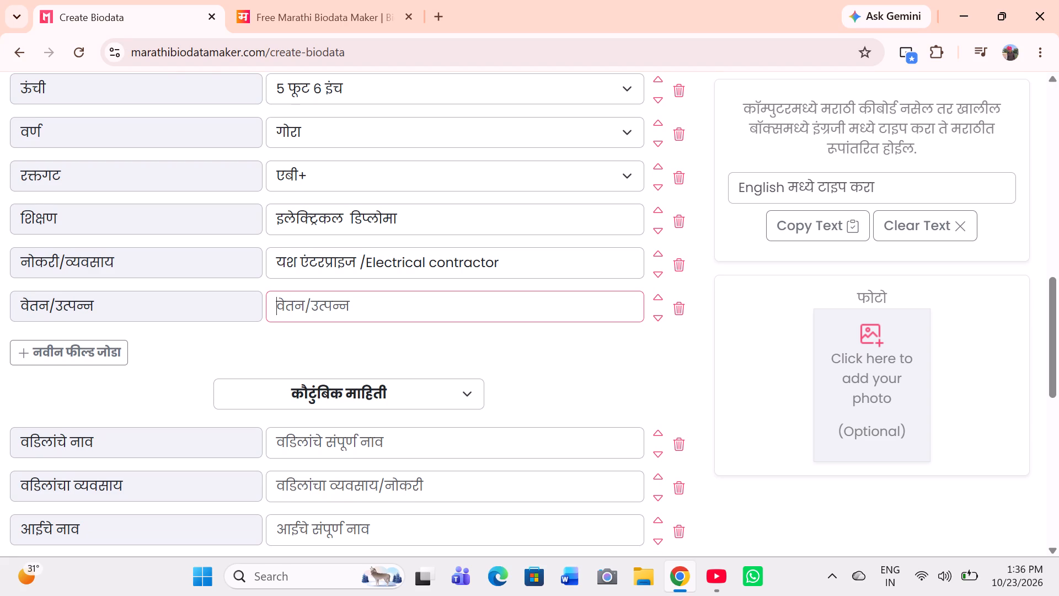
pyautogui.click(674, 304)
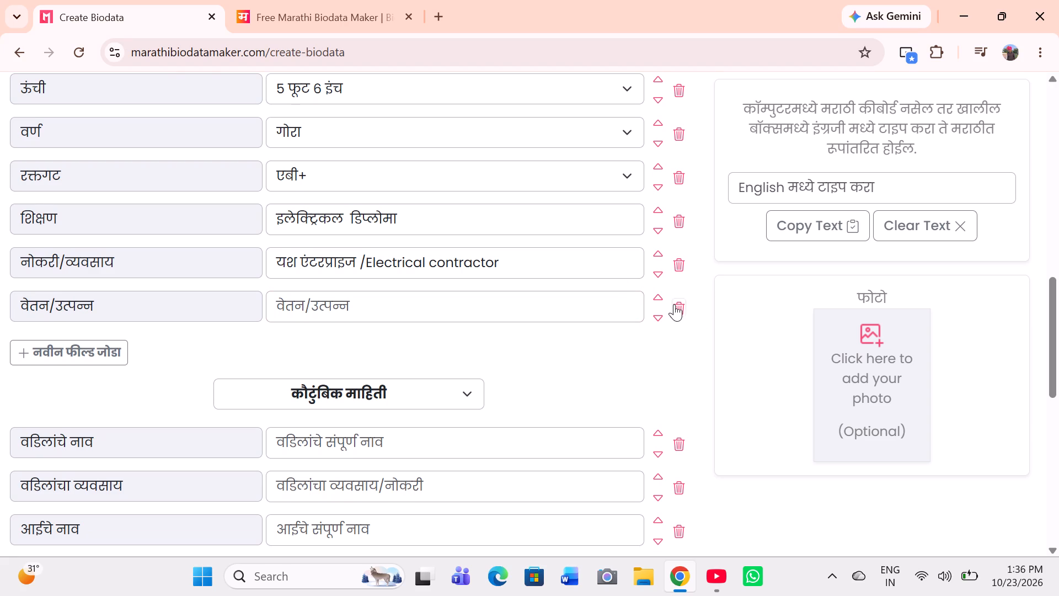
pyautogui.click(489, 376)
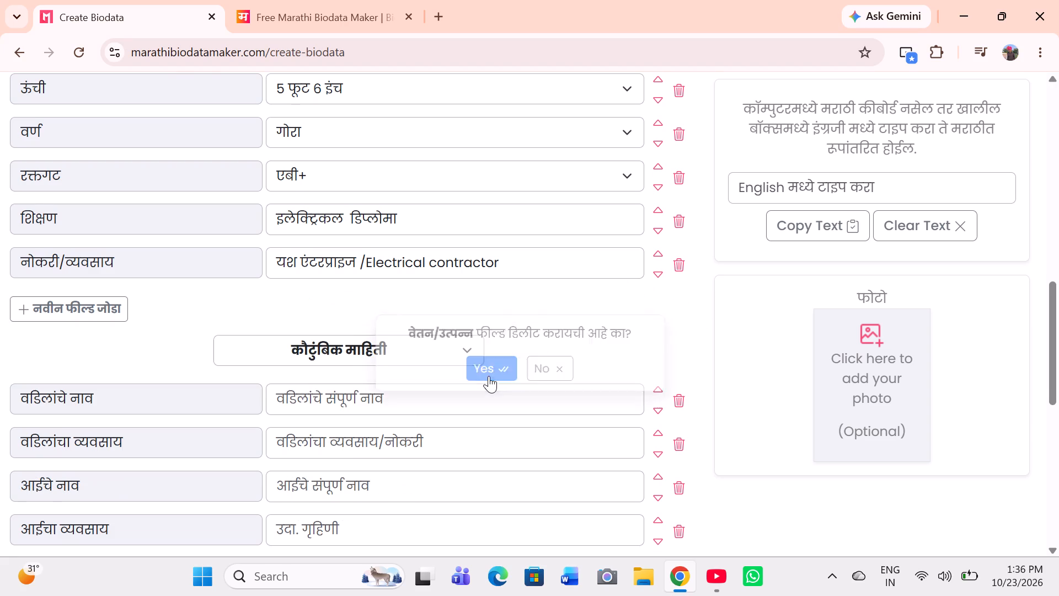
# Switch the keyboard input to the Marathi phonetic layout for filling in the कौटुंबिक माहिती section.
pyautogui.scroll(-1, 458, 416)
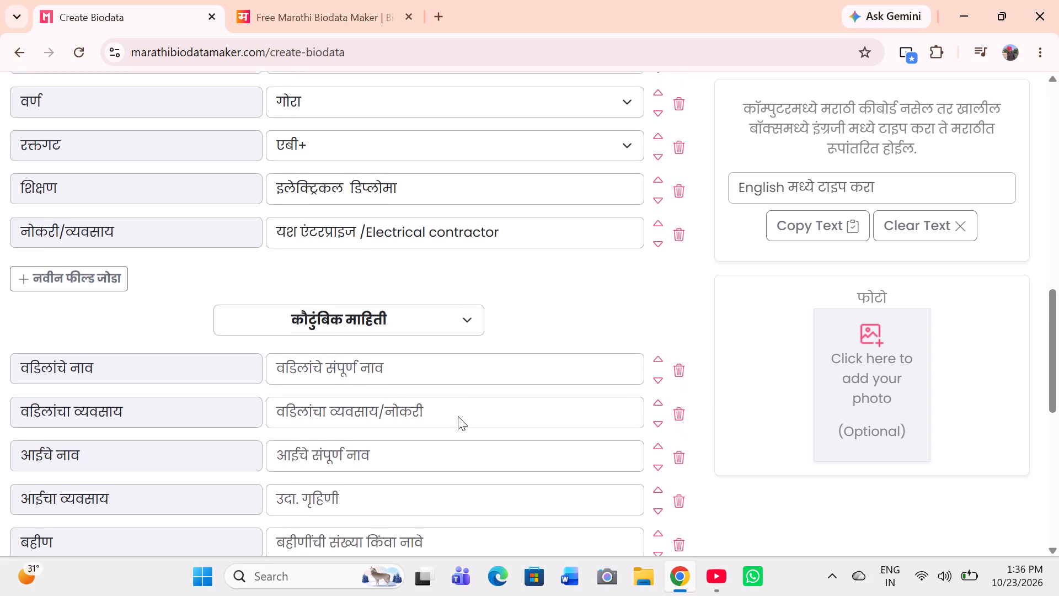
pyautogui.scroll(-1, 458, 416)
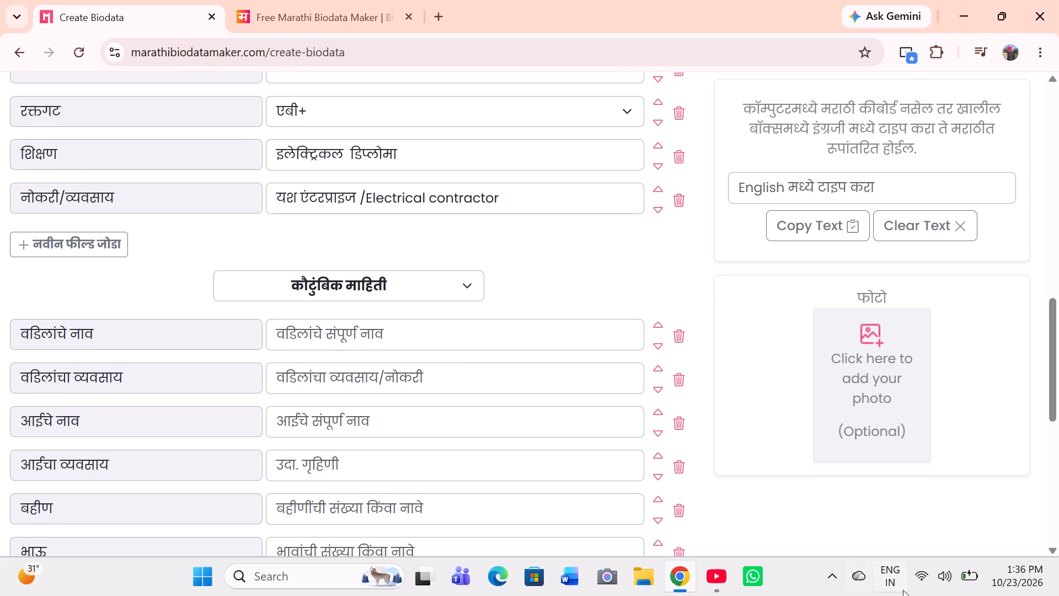
pyautogui.click(889, 592)
pyautogui.moveTo(867, 423); pyautogui.dragTo(835, 455)
pyautogui.click(835, 455)
pyautogui.click(872, 595)
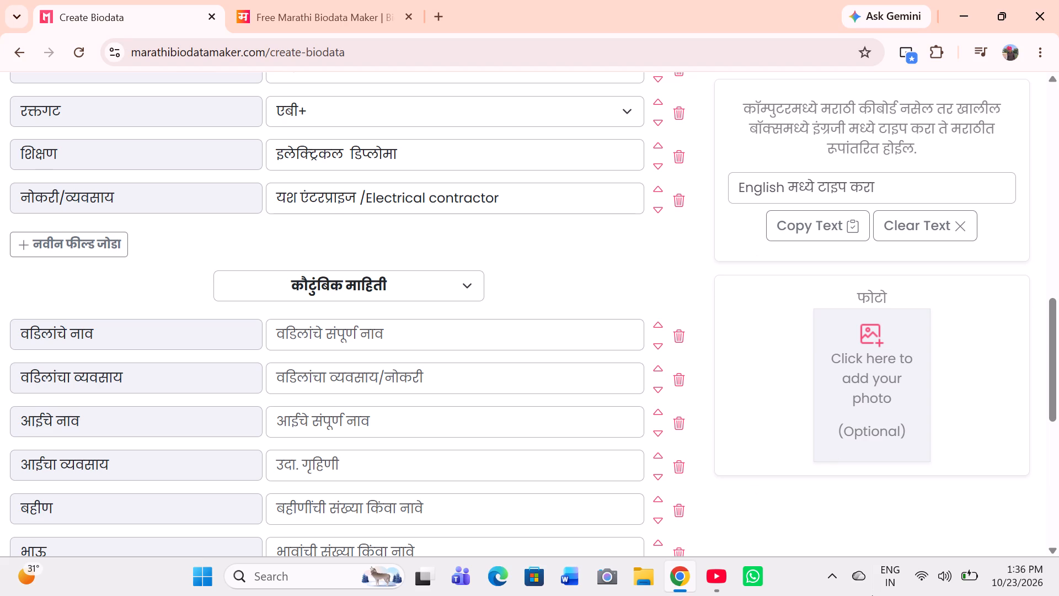
pyautogui.click(872, 595)
pyautogui.click(838, 454)
# Enter the father's full name in Marathi script in the वडिलांचे नाव field.
pyautogui.click(512, 333)
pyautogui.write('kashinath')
pyautogui.click(333, 355)
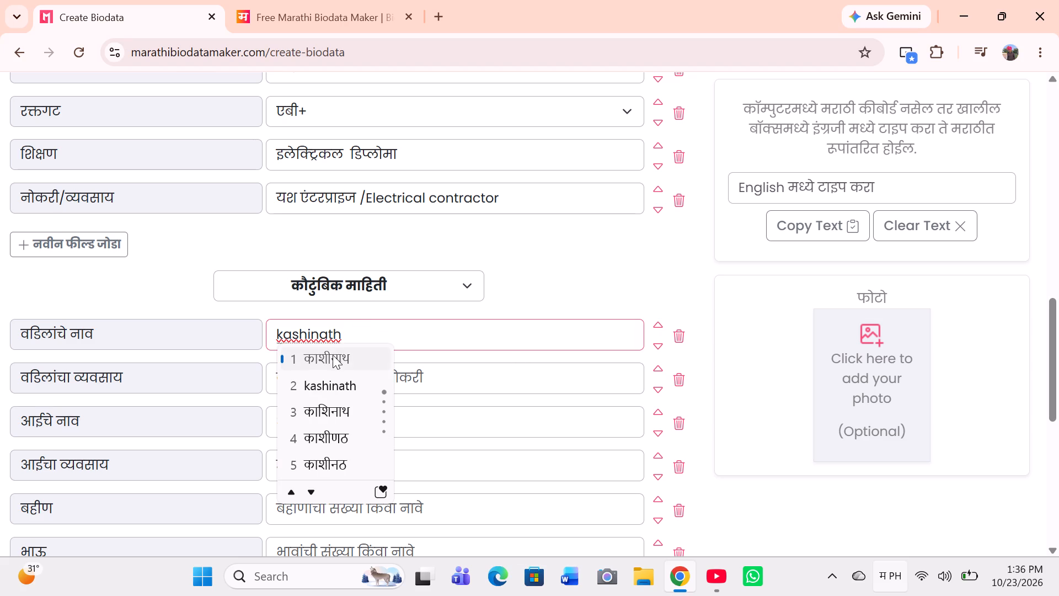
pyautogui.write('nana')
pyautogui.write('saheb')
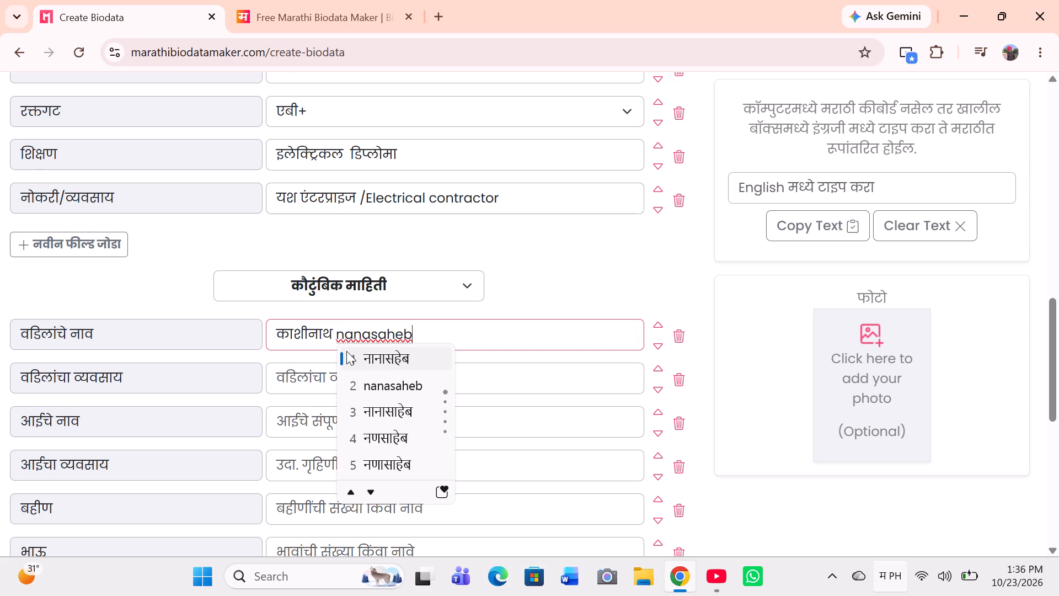
pyautogui.click(409, 351)
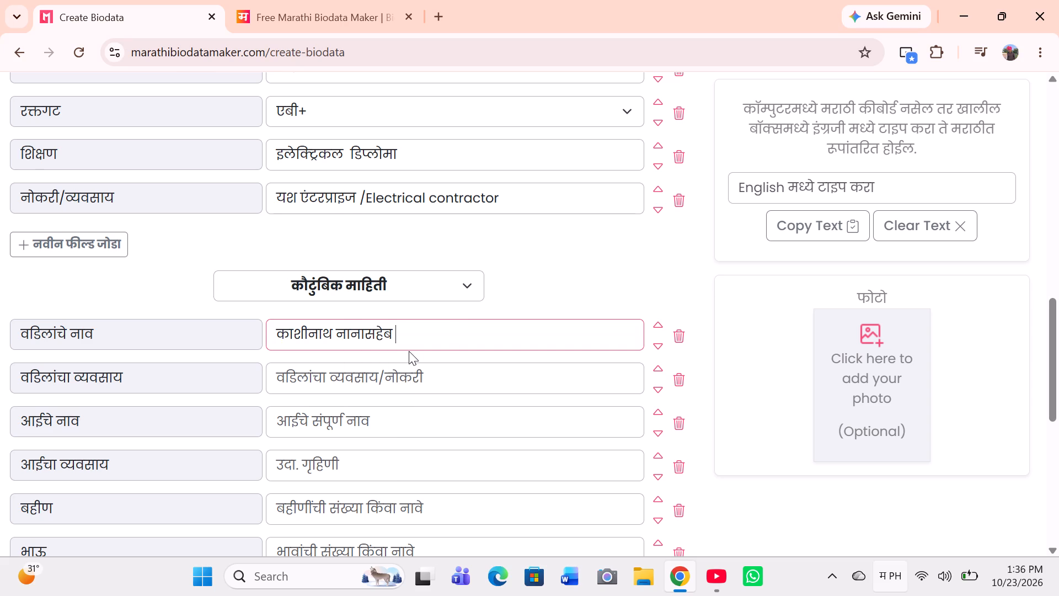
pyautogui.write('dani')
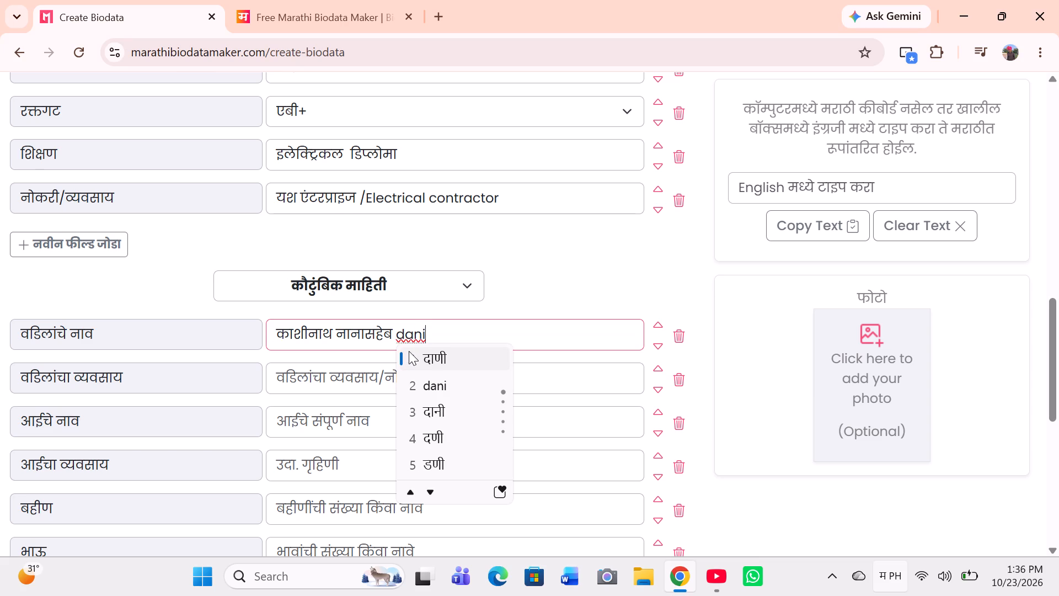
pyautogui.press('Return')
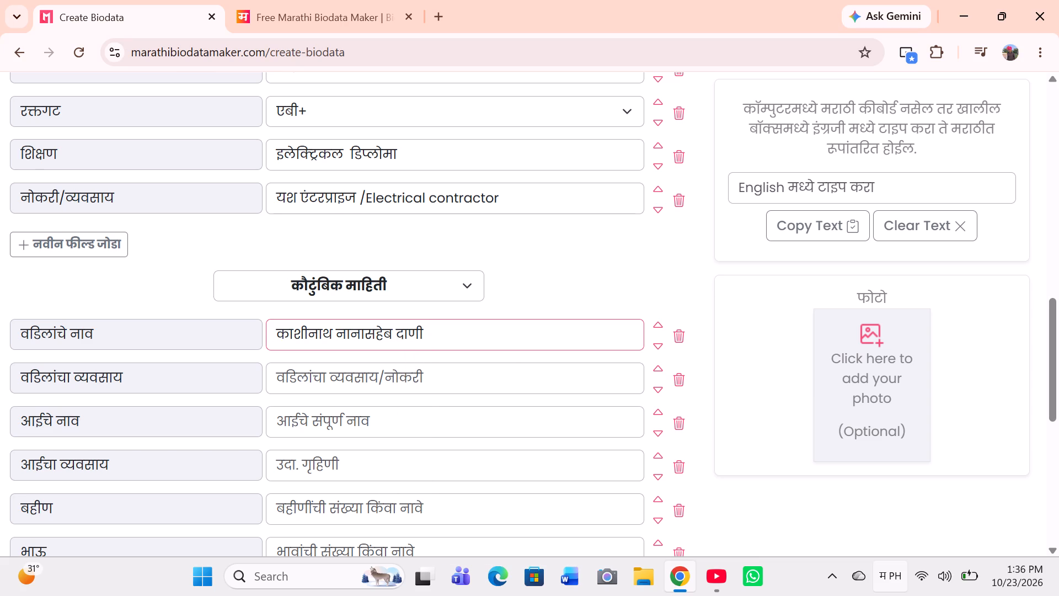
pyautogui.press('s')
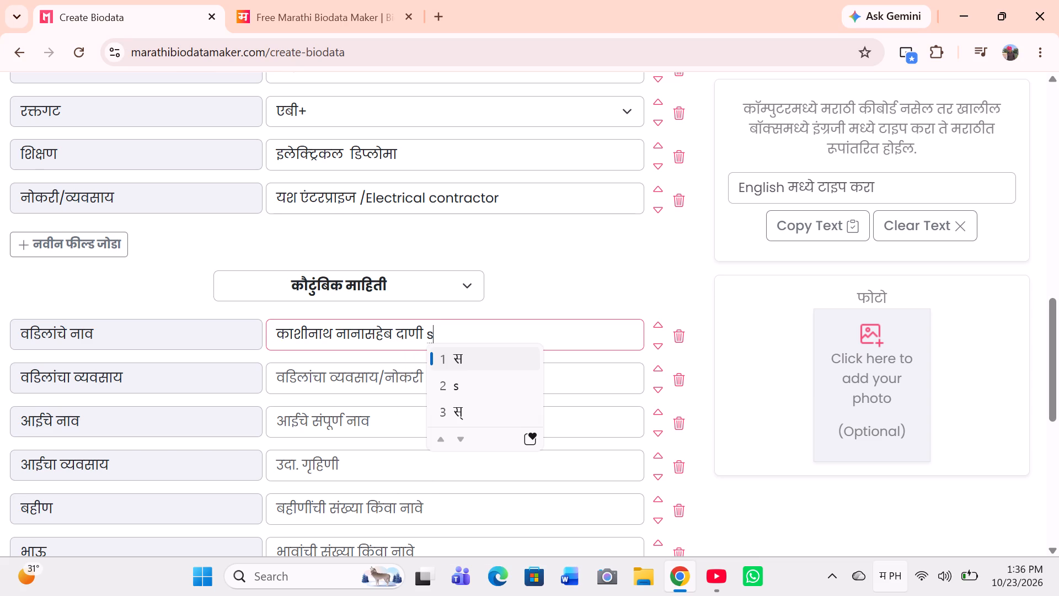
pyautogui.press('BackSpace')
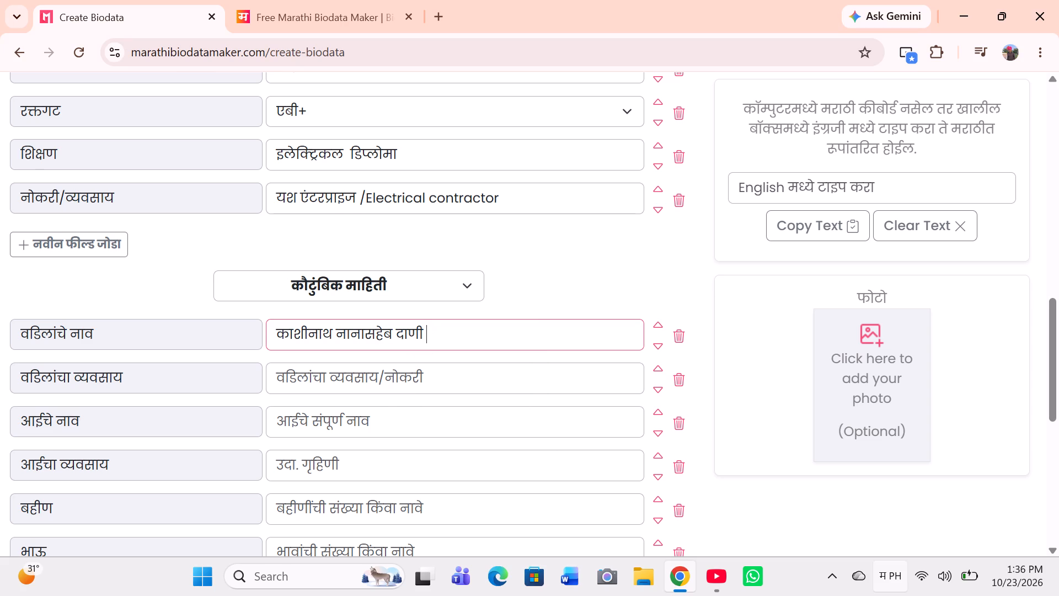
# Enter शेती as the father's occupation in the वडिलांचा व्यवसाय field.
pyautogui.click(391, 383)
pyautogui.click(391, 383)
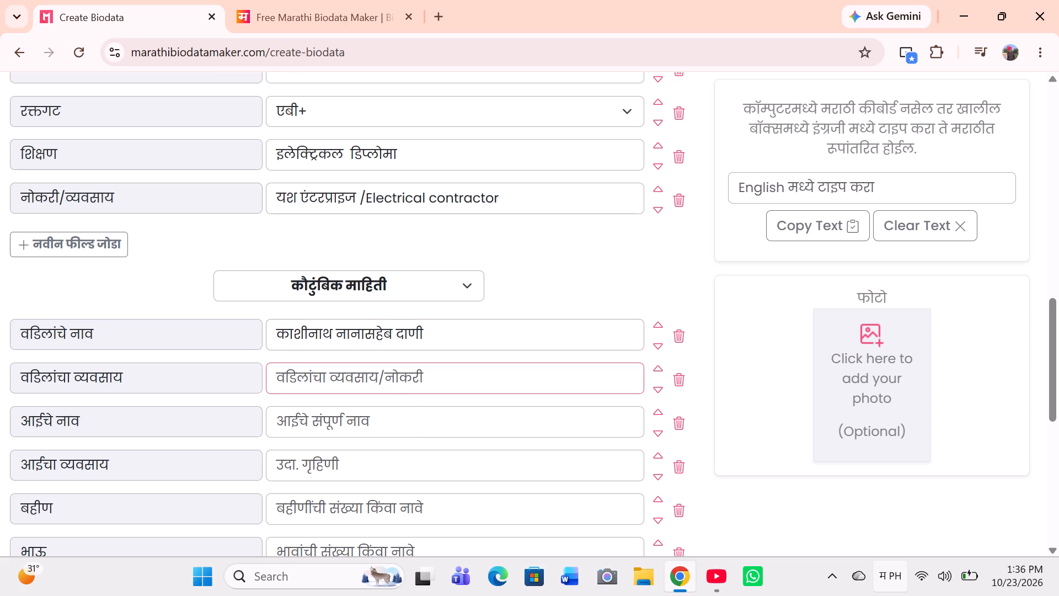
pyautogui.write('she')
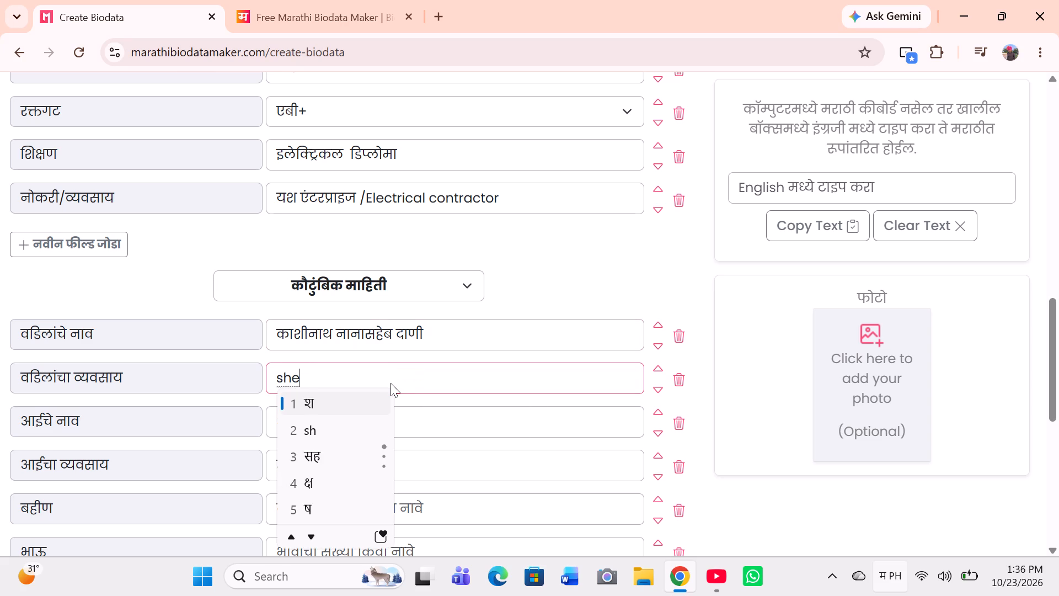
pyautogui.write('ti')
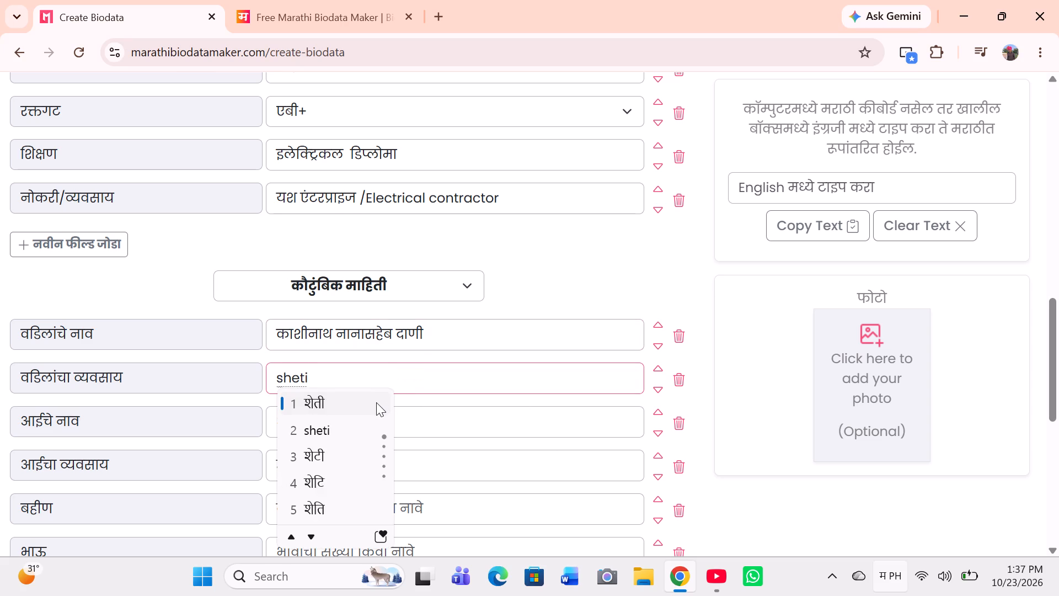
pyautogui.click(373, 402)
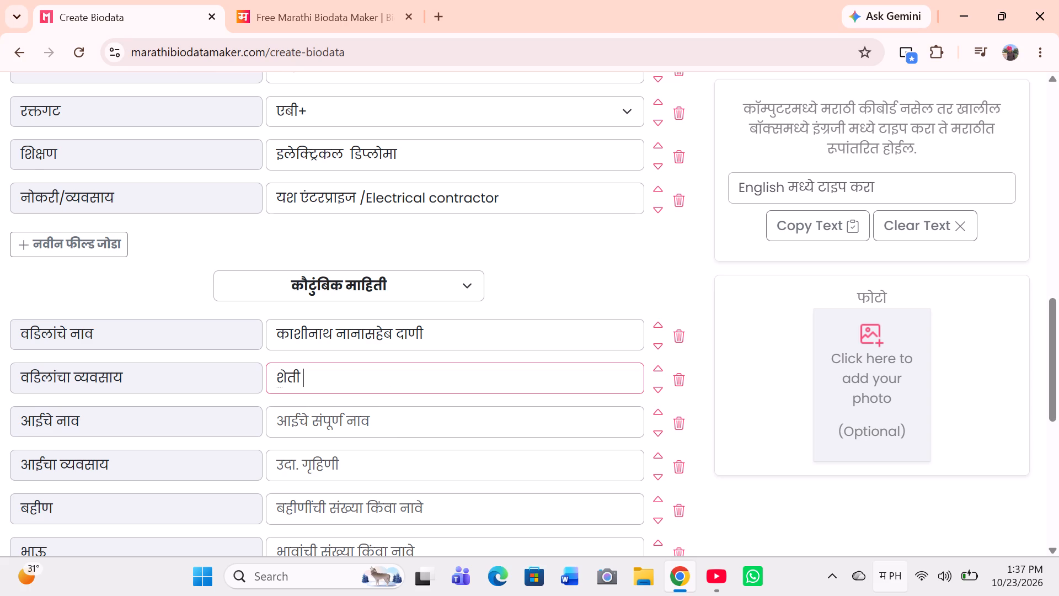
# Enter the mother's name in Marathi script in the आईचे नाव field.
pyautogui.click(349, 418)
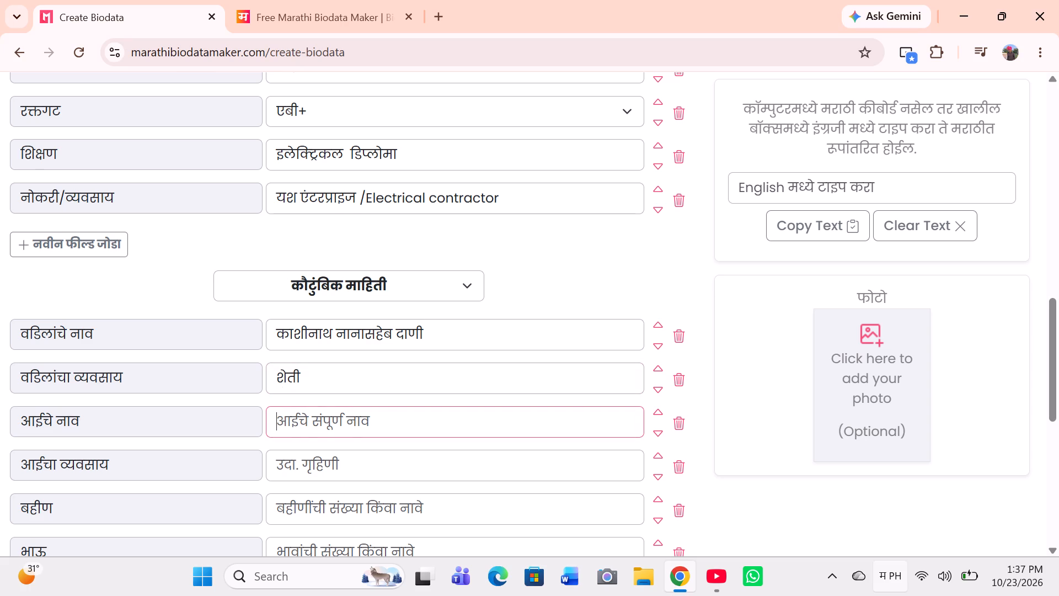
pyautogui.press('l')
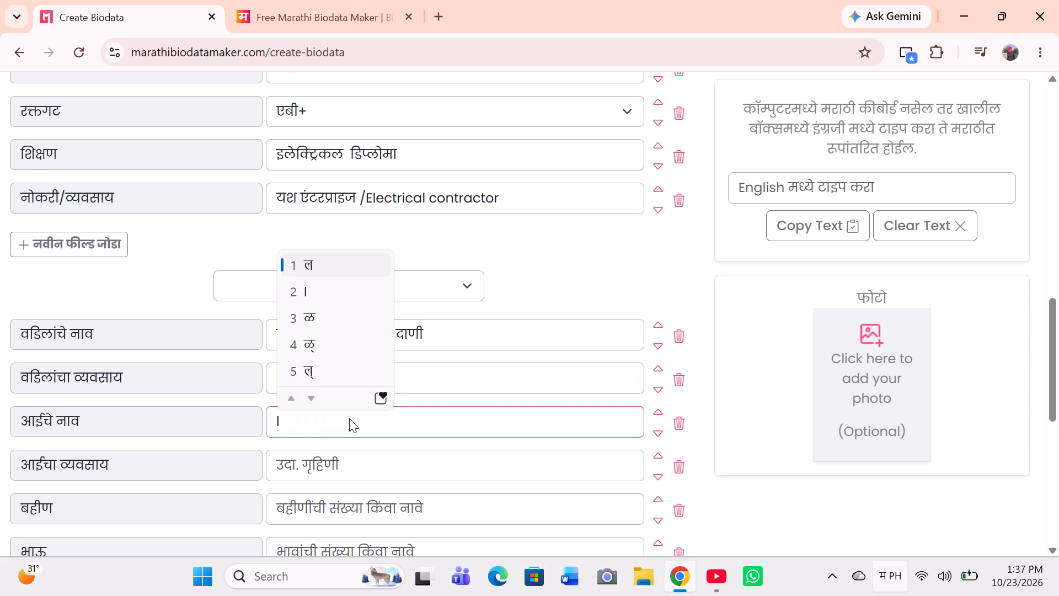
pyautogui.press('BackSpace')
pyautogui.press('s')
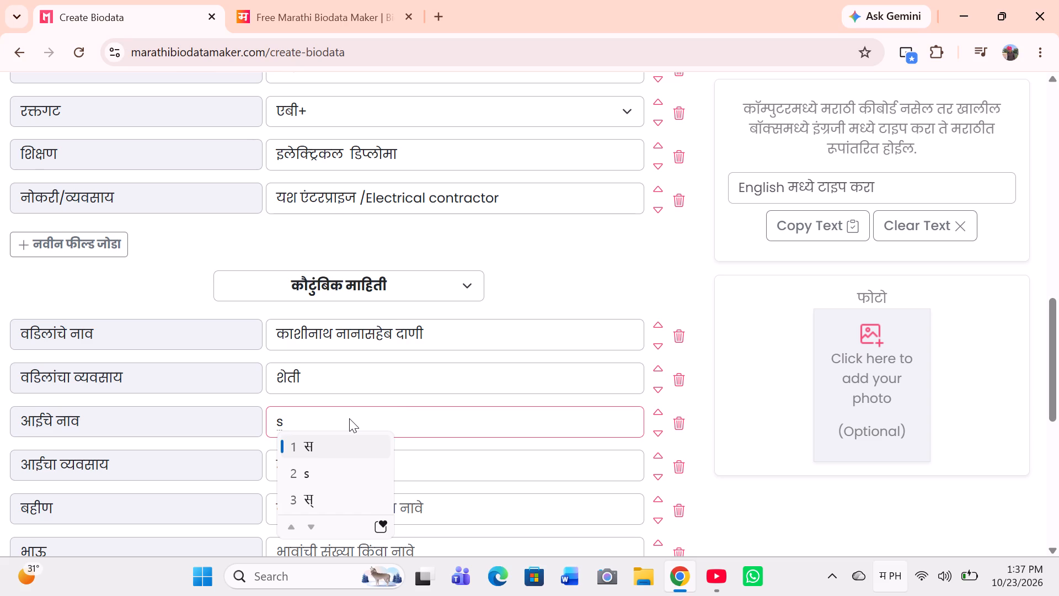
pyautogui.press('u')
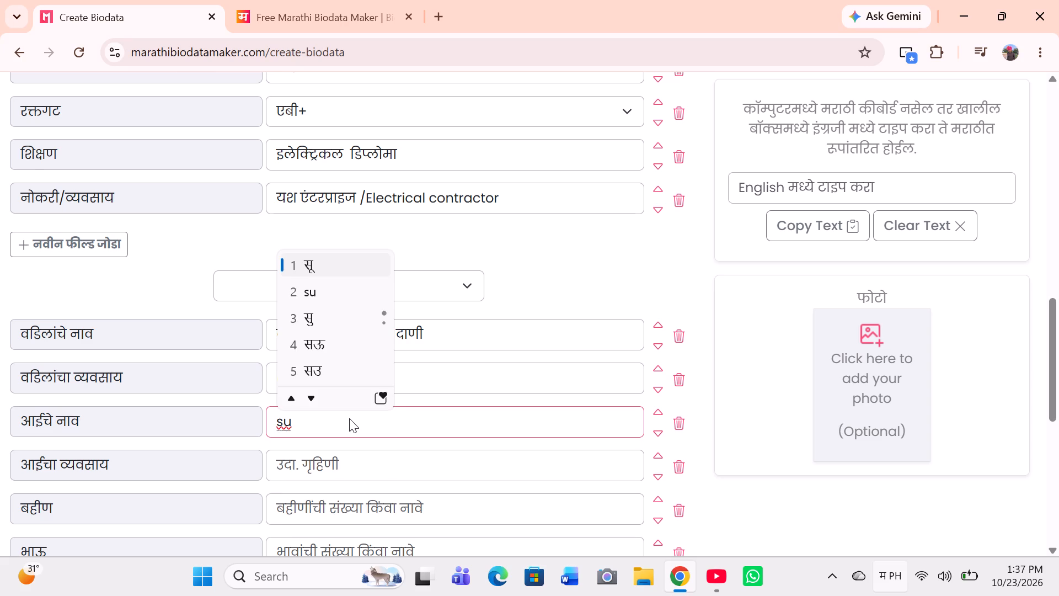
pyautogui.press('BackSpace')
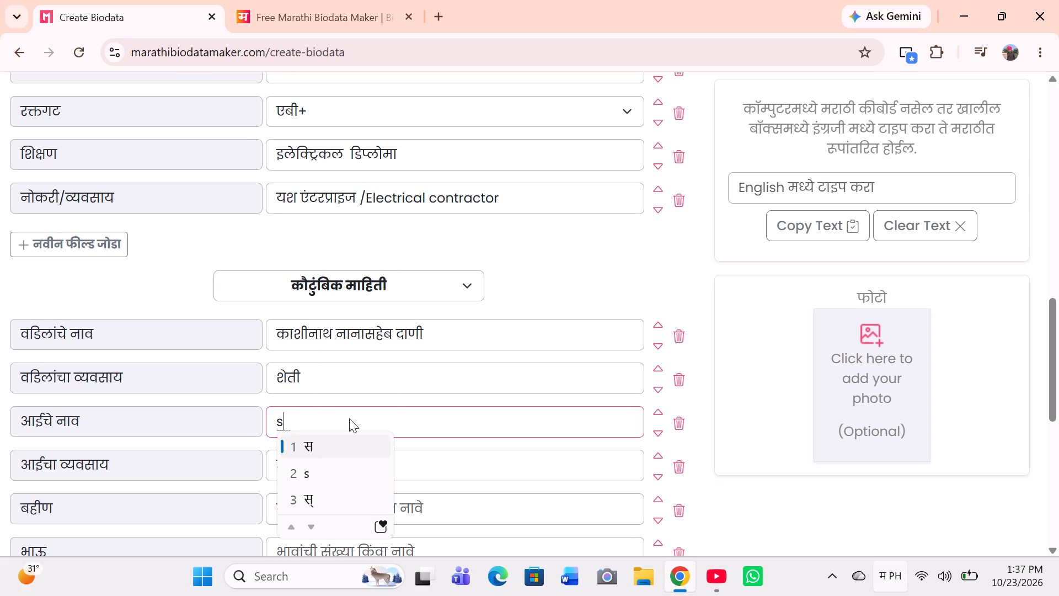
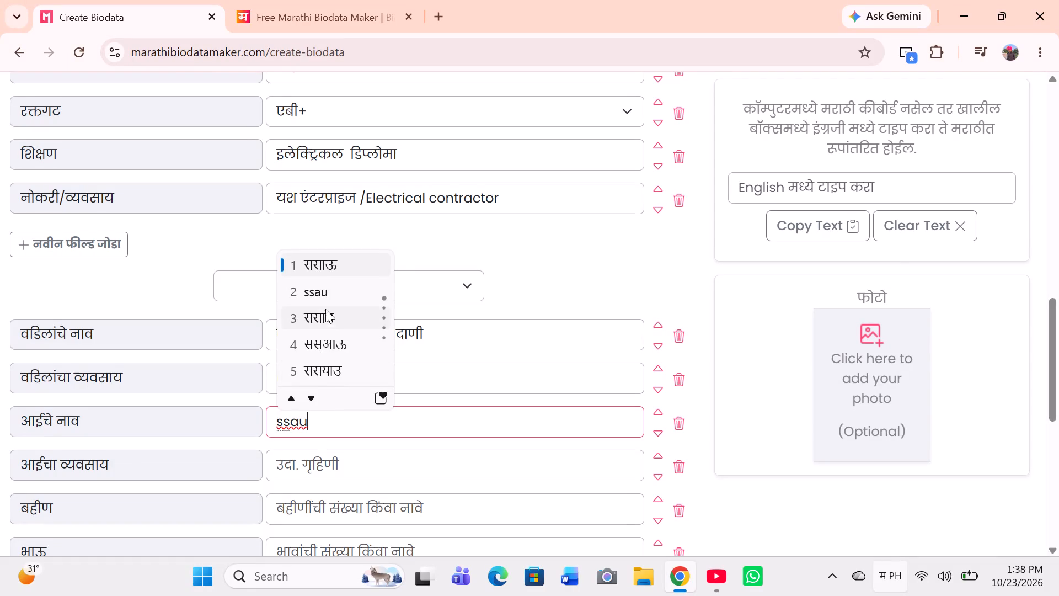
# Clear the mistyped text in the आईचे नाव field and enter the honorific सौ.
pyautogui.click(283, 416)
pyautogui.press('BackSpace')
pyautogui.press('BackSpace')
pyautogui.press('BackSpace')
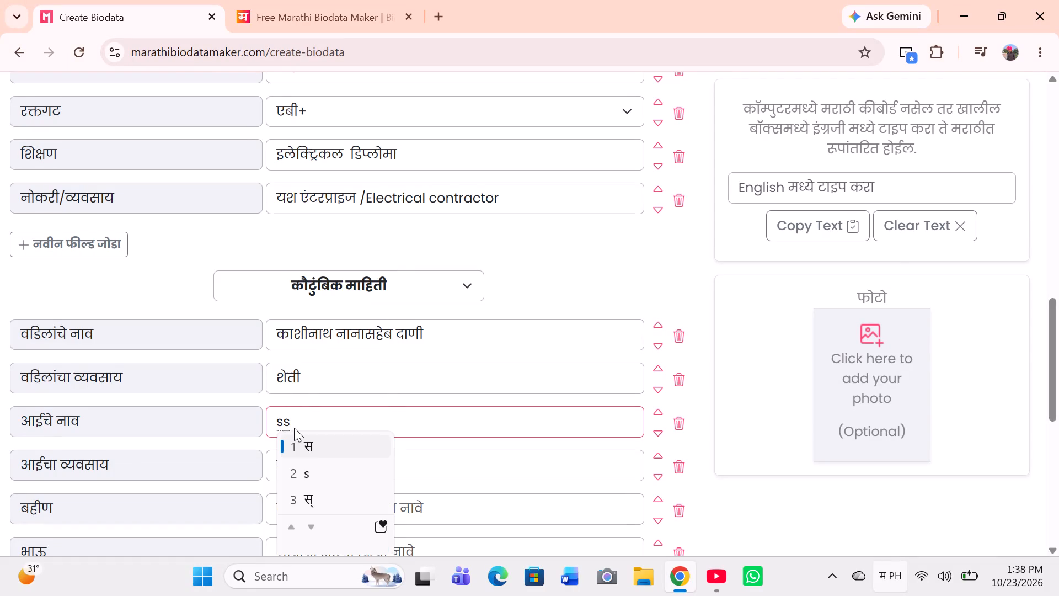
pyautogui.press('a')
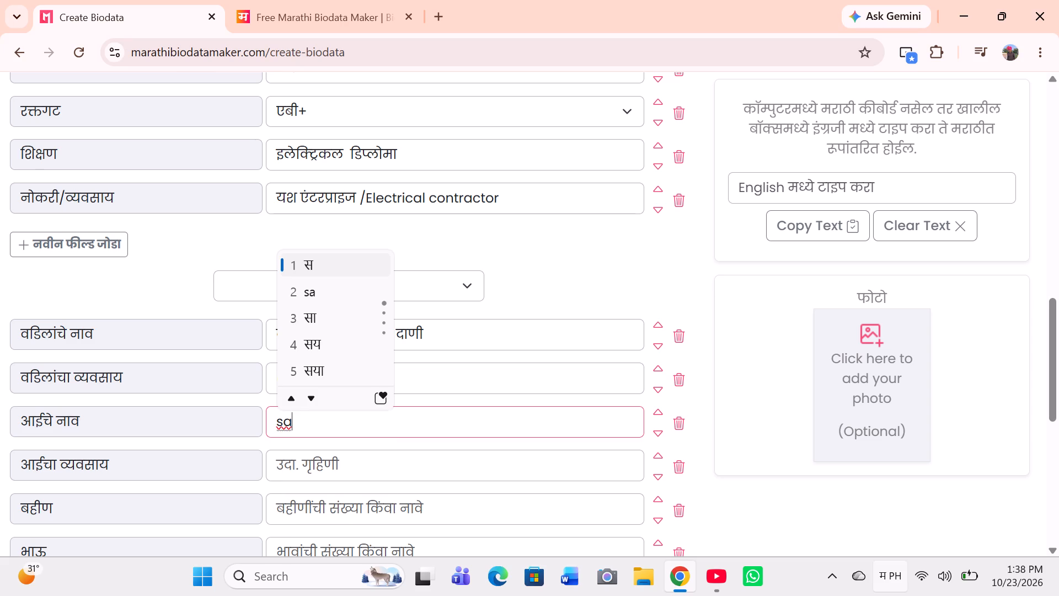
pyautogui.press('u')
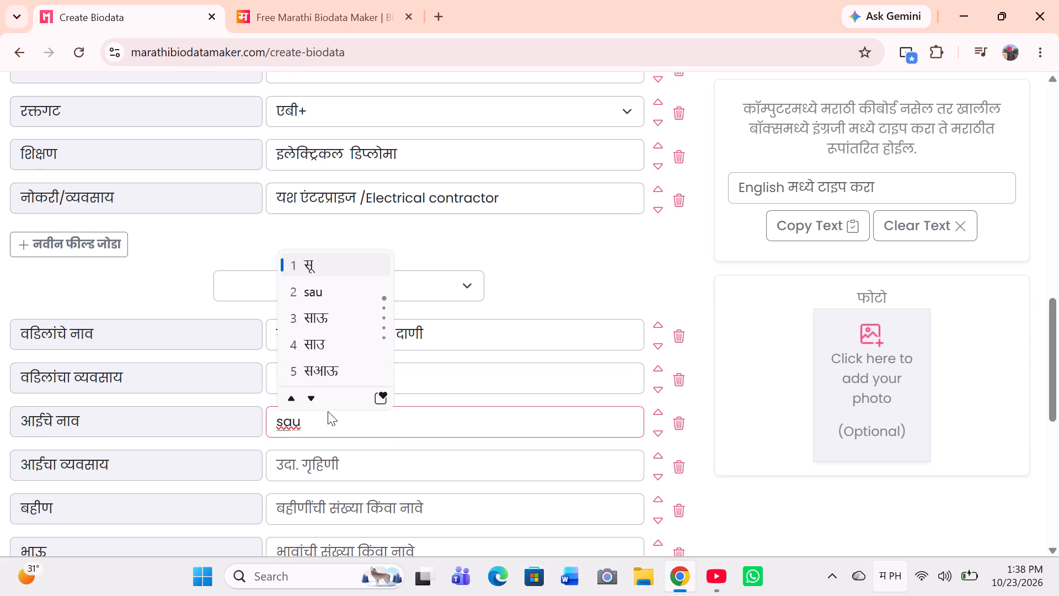
pyautogui.press('BackSpace')
pyautogui.press('BackSpace')
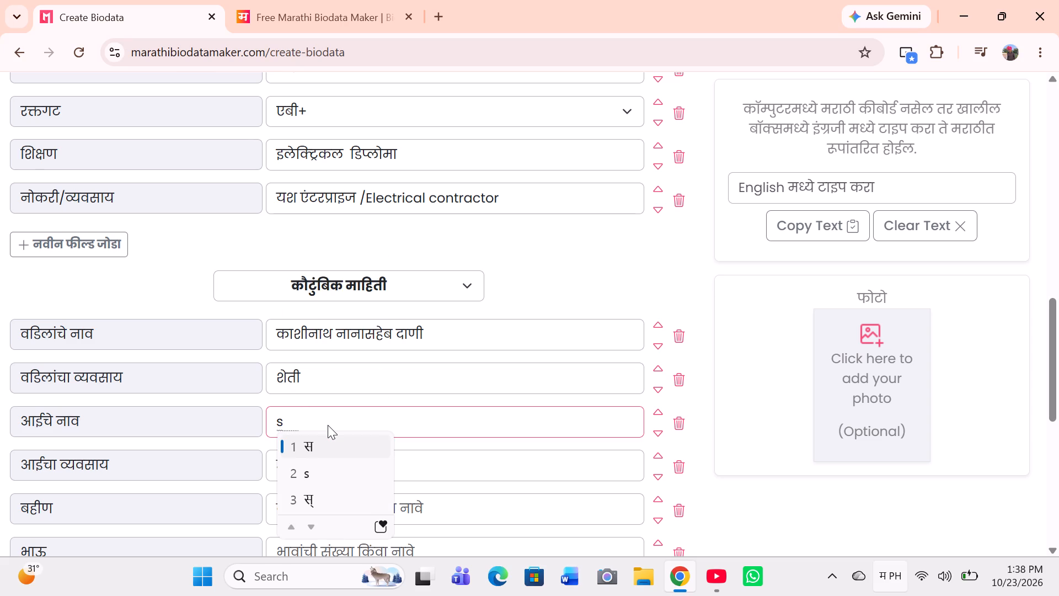
pyautogui.press('BackSpace')
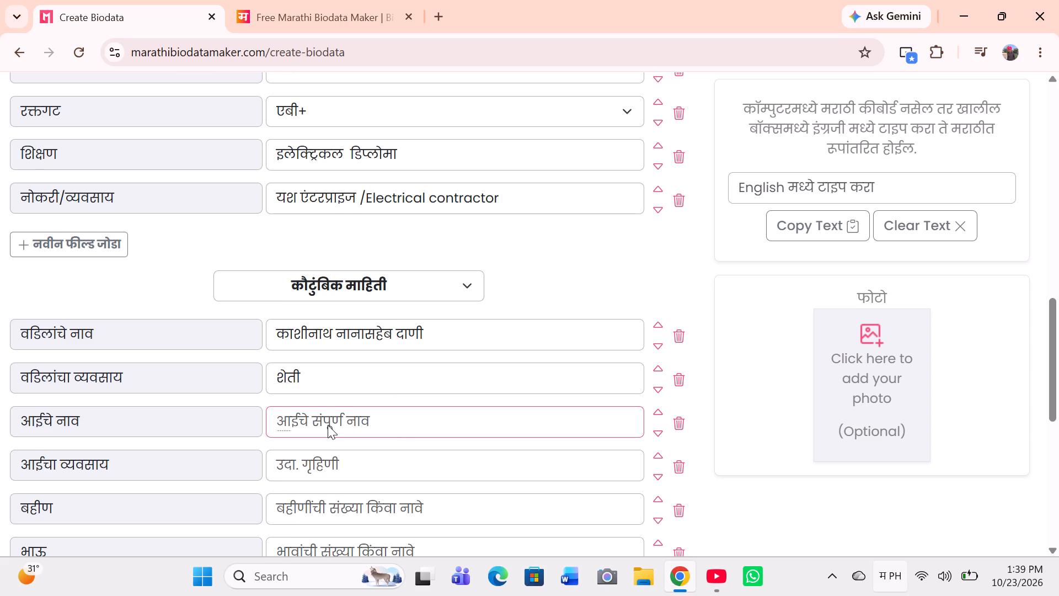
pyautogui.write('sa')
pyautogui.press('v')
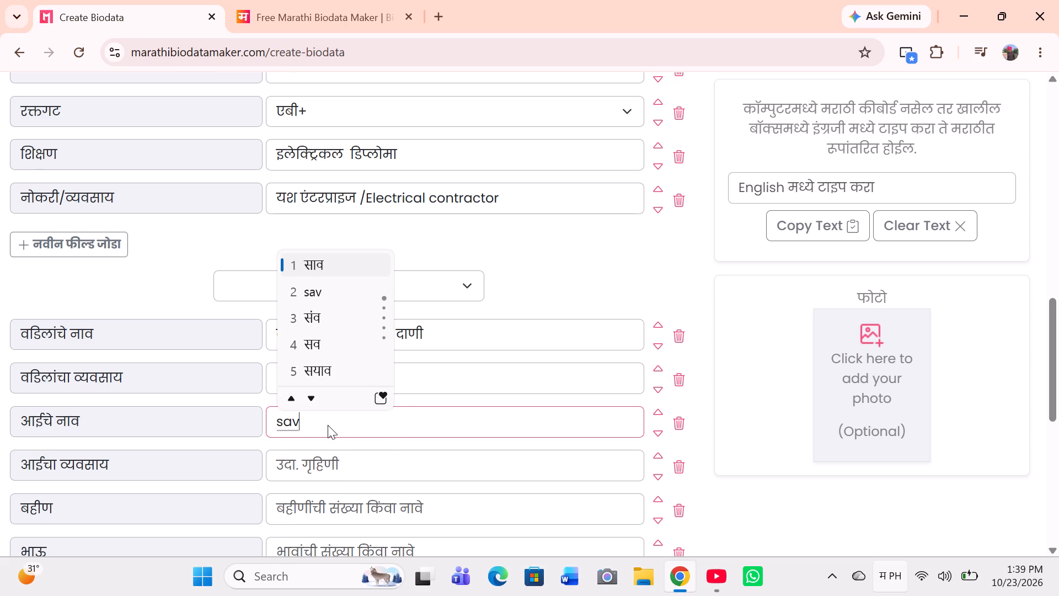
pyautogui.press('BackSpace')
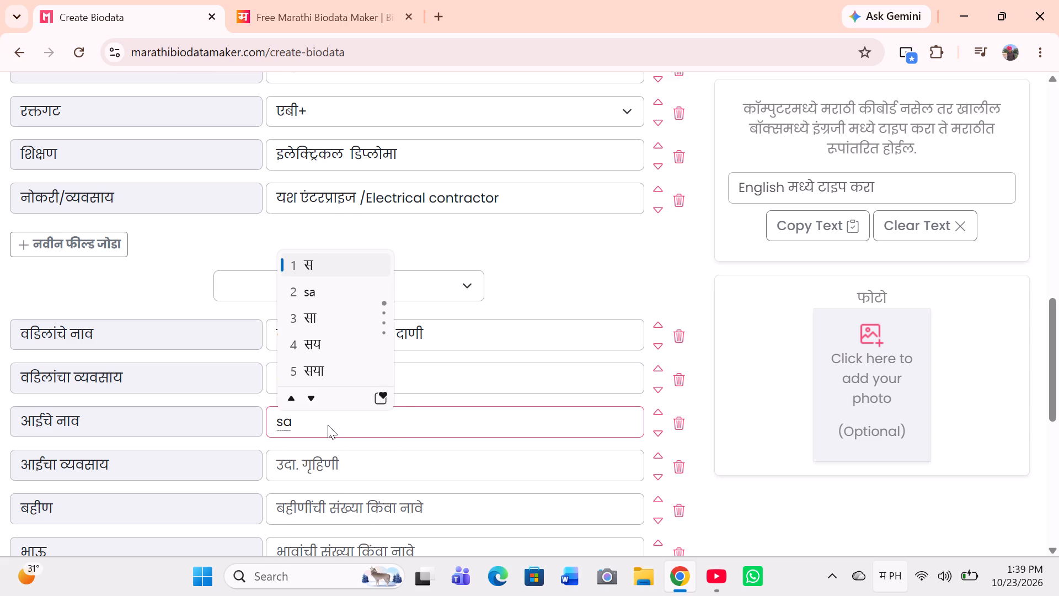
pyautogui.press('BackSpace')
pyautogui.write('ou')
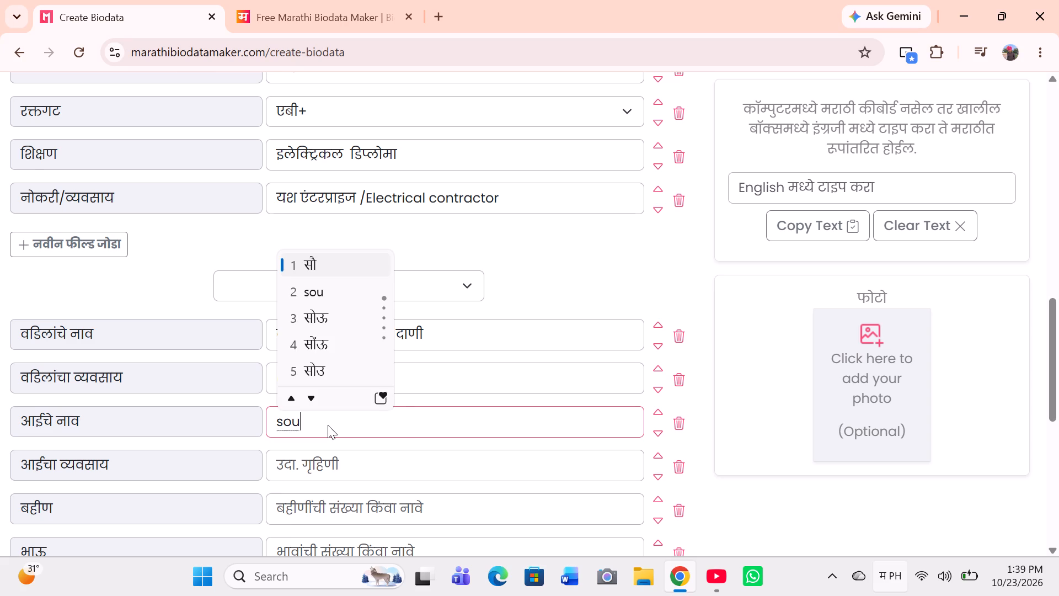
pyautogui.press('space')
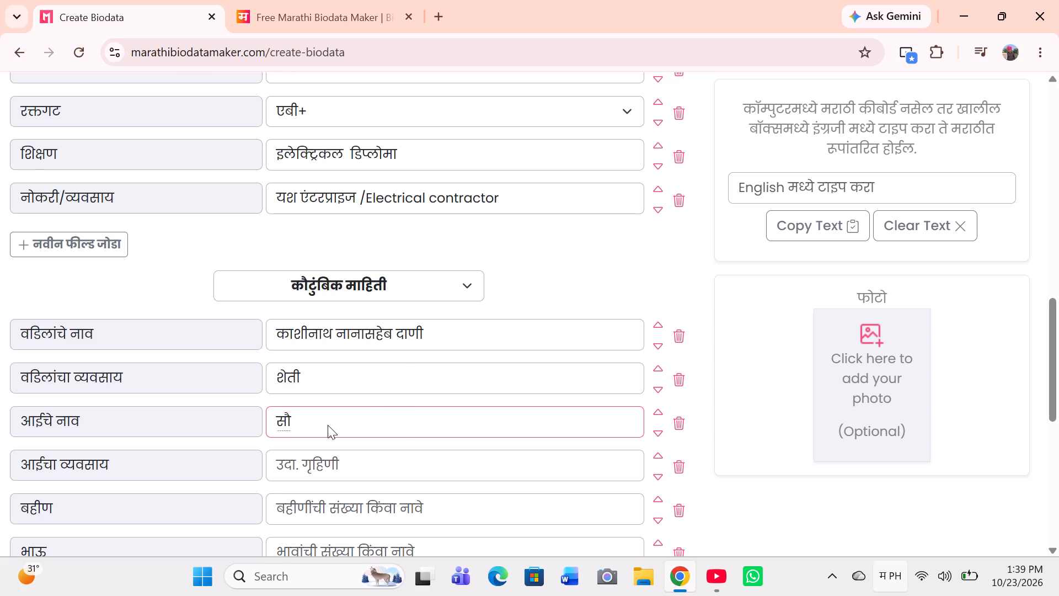
# Add the mother's first name in Marathi script following the honorific in the आईचे नाव field.
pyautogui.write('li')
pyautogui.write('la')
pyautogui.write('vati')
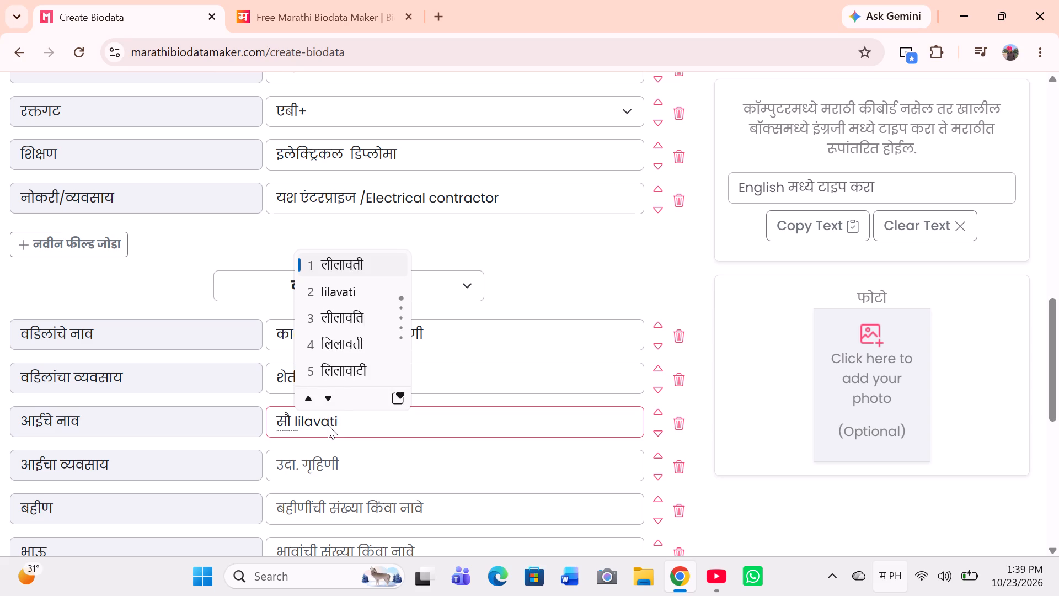
pyautogui.click(371, 263)
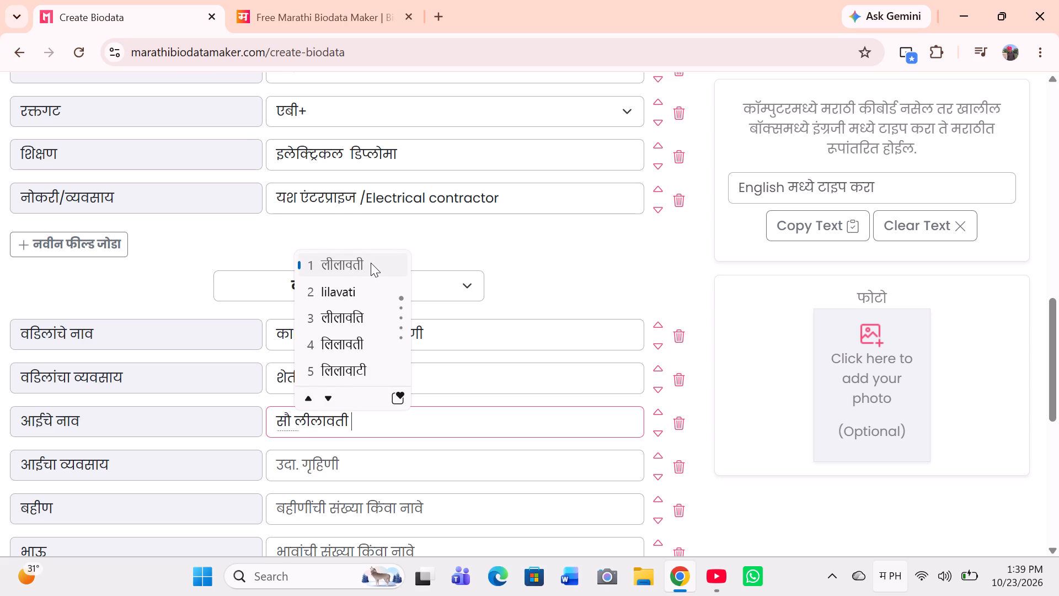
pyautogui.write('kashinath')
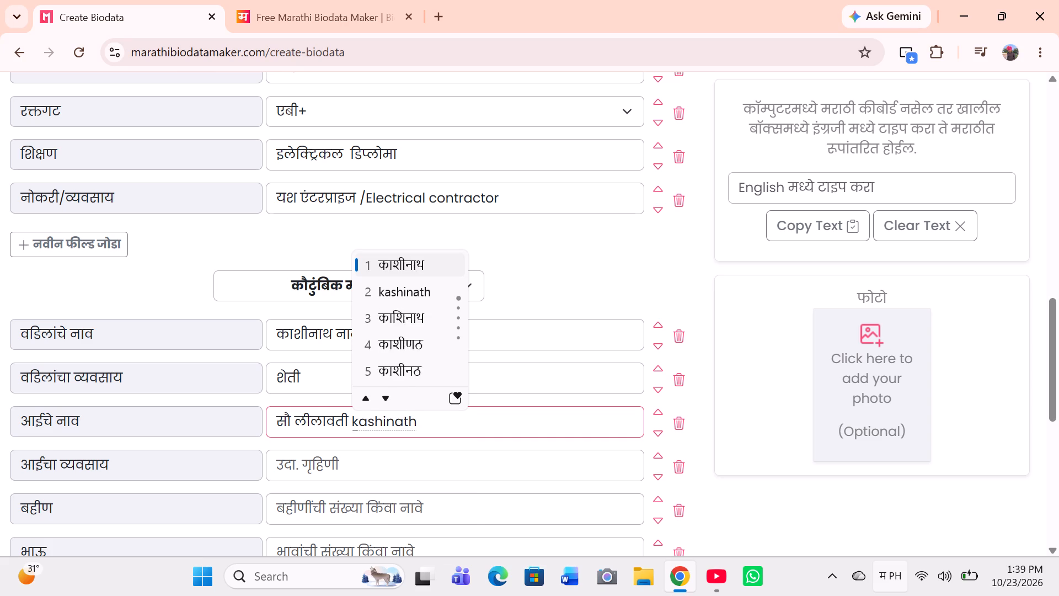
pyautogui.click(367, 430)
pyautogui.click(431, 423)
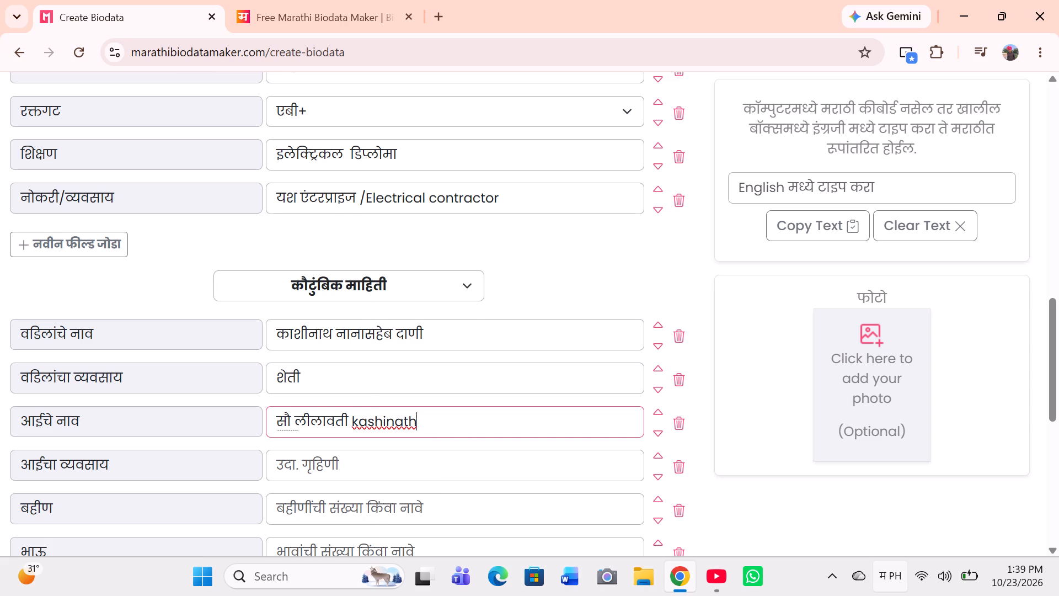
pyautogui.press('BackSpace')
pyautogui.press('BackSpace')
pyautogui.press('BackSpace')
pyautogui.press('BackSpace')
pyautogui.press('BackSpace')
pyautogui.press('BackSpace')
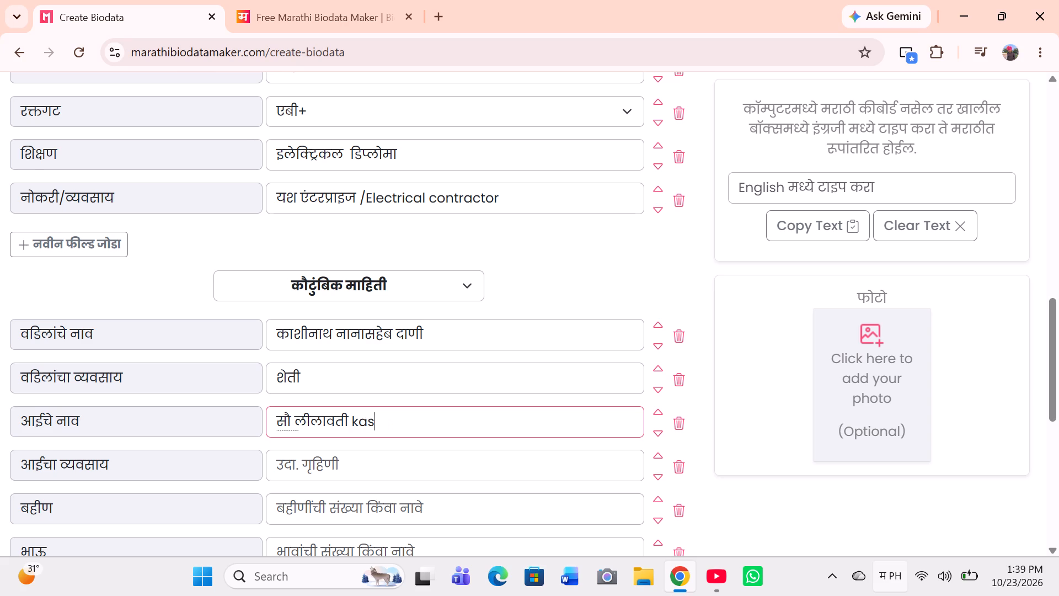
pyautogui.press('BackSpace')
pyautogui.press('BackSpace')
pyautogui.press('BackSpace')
# Complete the आईचे नाव entry with the father's first name and the family surname in Marathi script.
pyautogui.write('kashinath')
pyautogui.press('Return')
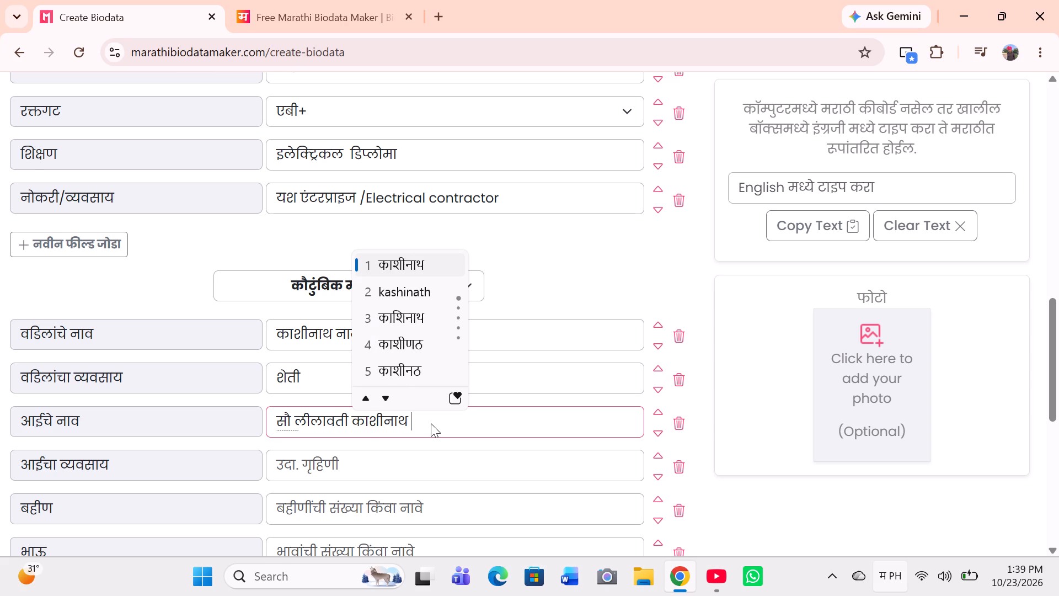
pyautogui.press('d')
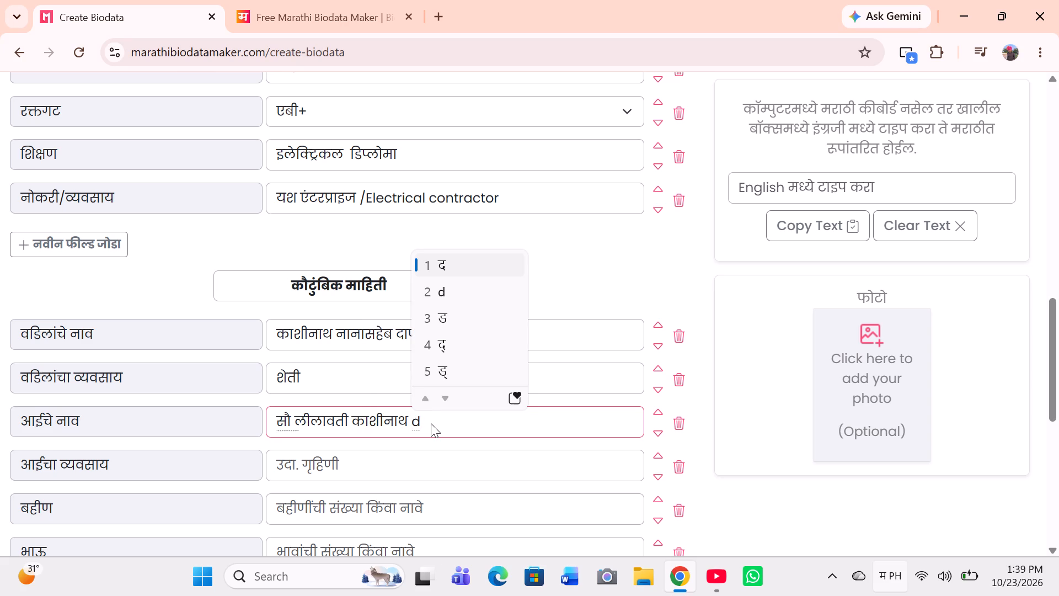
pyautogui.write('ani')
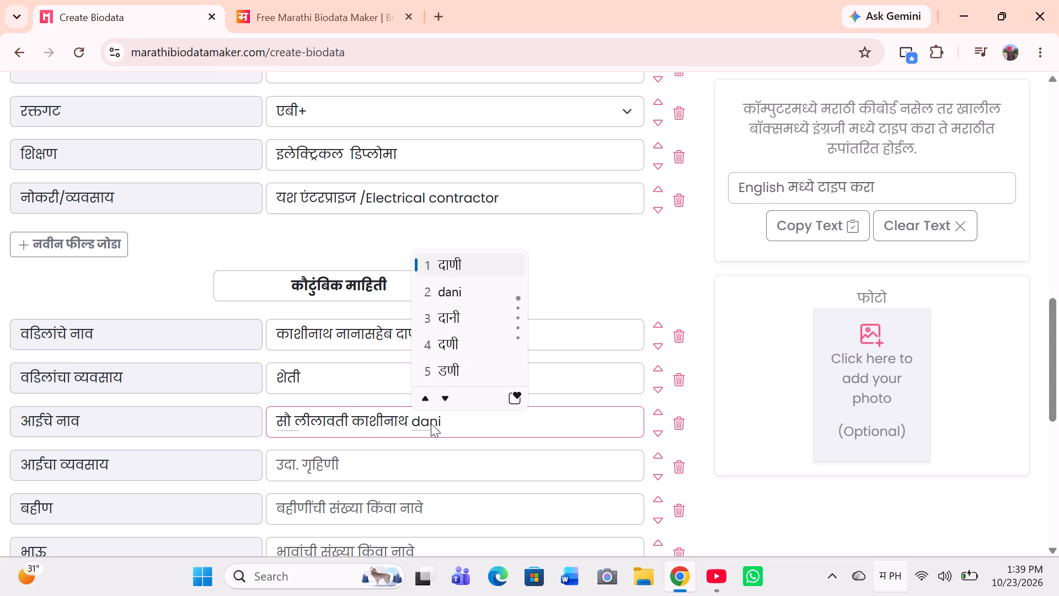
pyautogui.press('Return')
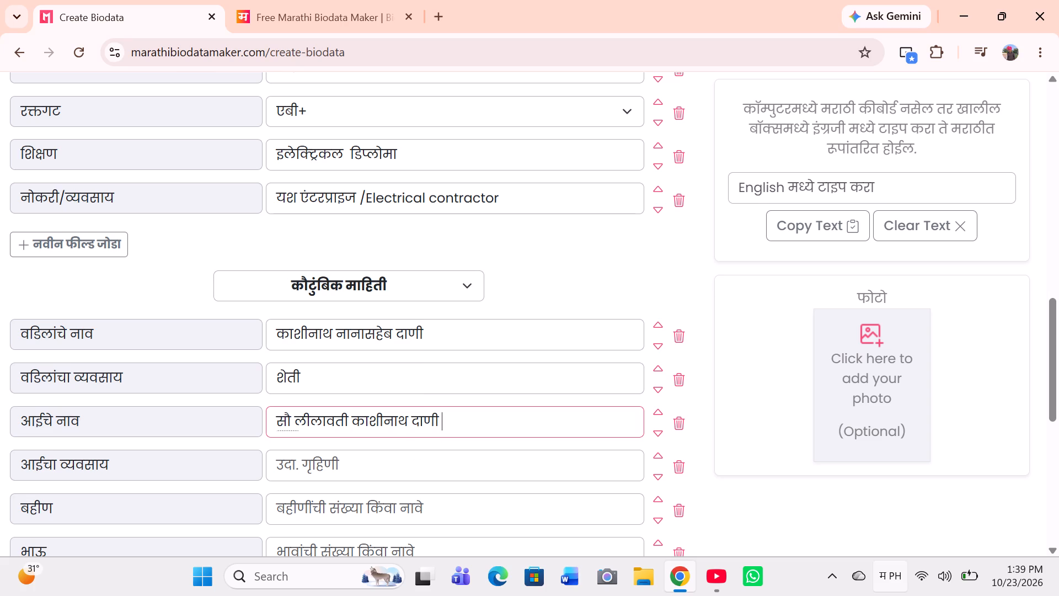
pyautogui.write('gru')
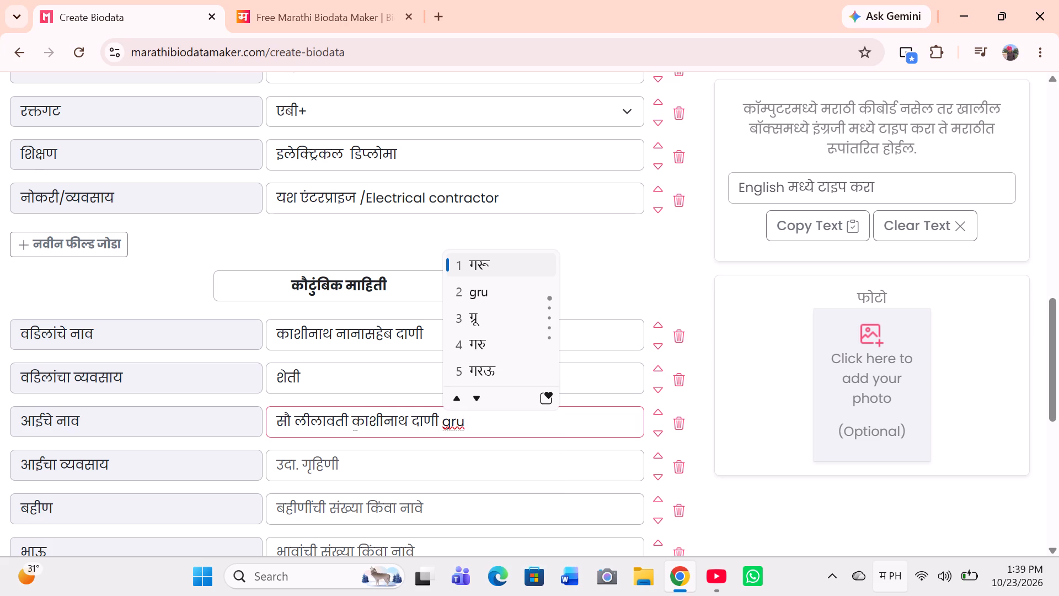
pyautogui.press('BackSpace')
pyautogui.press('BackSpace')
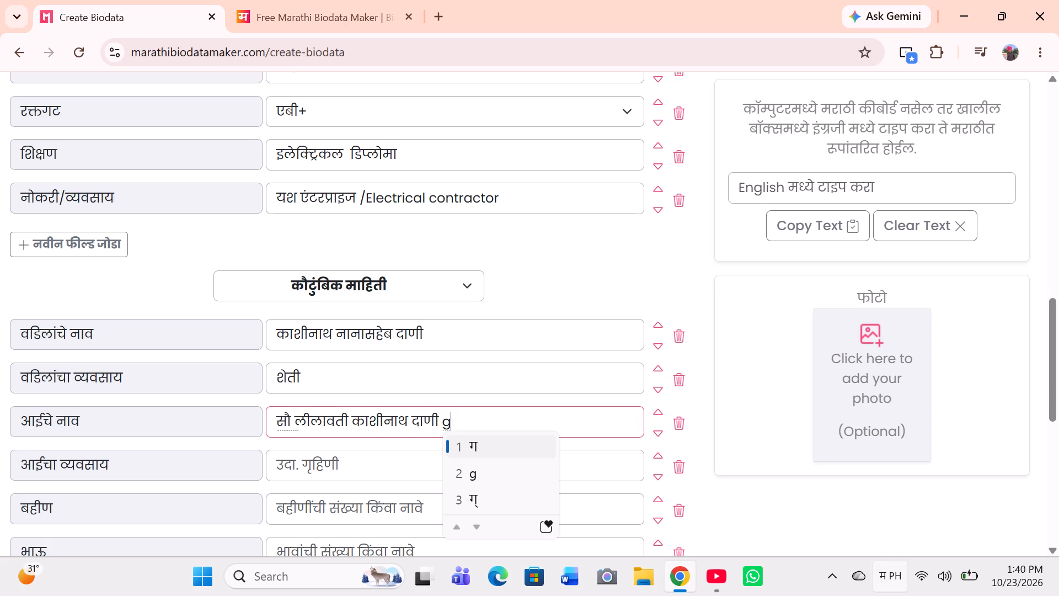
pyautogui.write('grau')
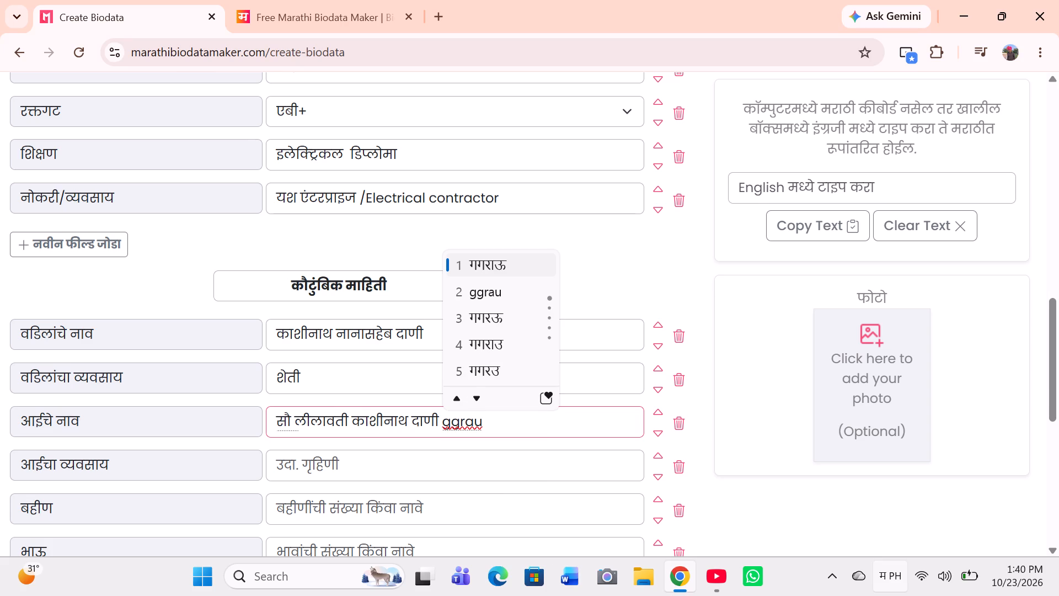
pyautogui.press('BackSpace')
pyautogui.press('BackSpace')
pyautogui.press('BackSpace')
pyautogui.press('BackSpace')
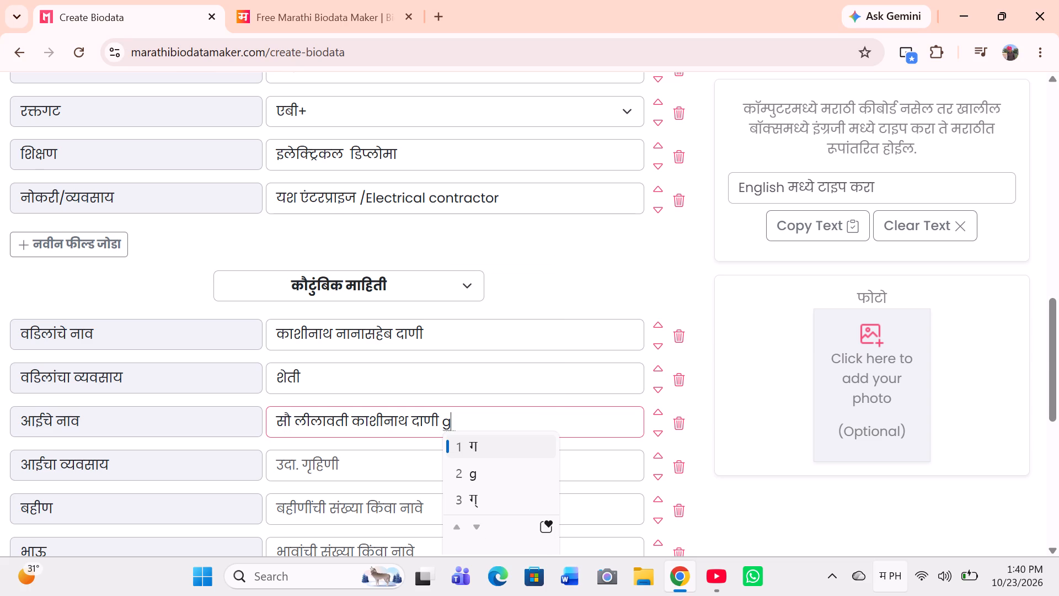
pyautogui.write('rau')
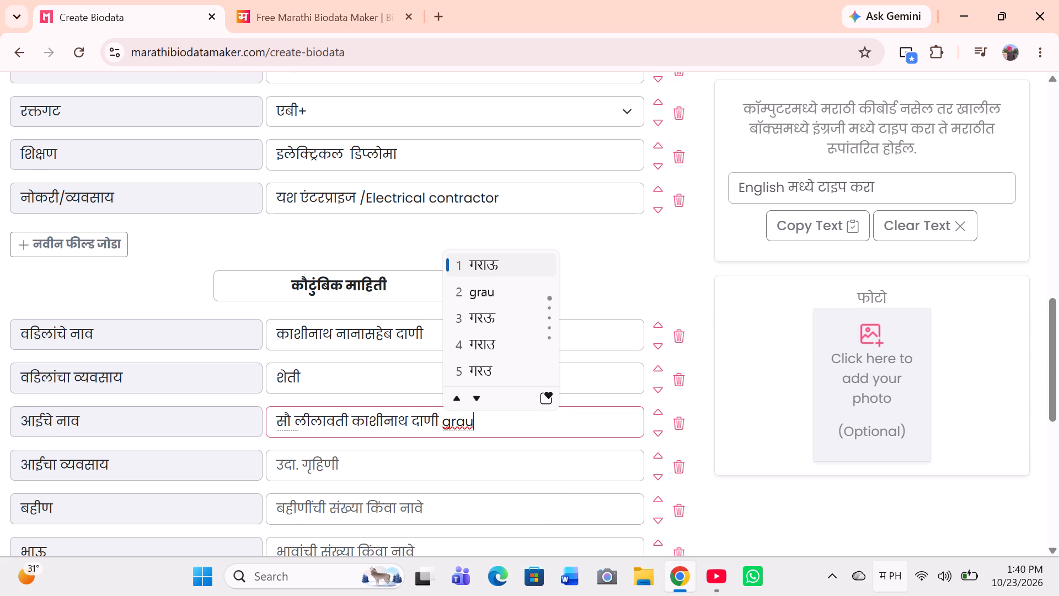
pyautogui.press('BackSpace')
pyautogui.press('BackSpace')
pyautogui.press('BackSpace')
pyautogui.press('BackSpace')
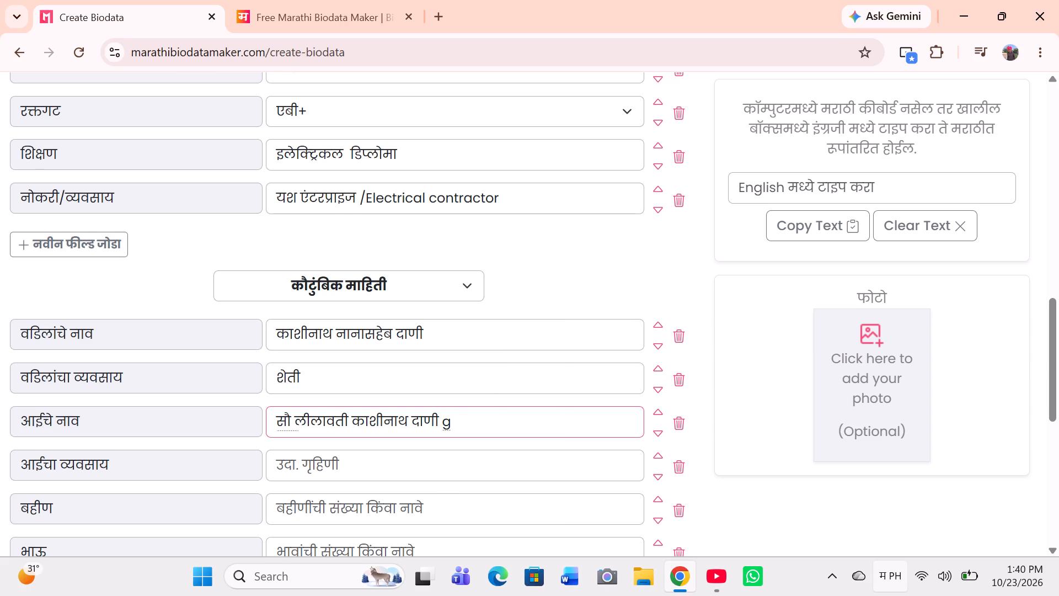
# Enter गृहिणी as the mother's occupation in the आईचा व्यवसाय field.
pyautogui.click(373, 472)
pyautogui.doubleClick(373, 472)
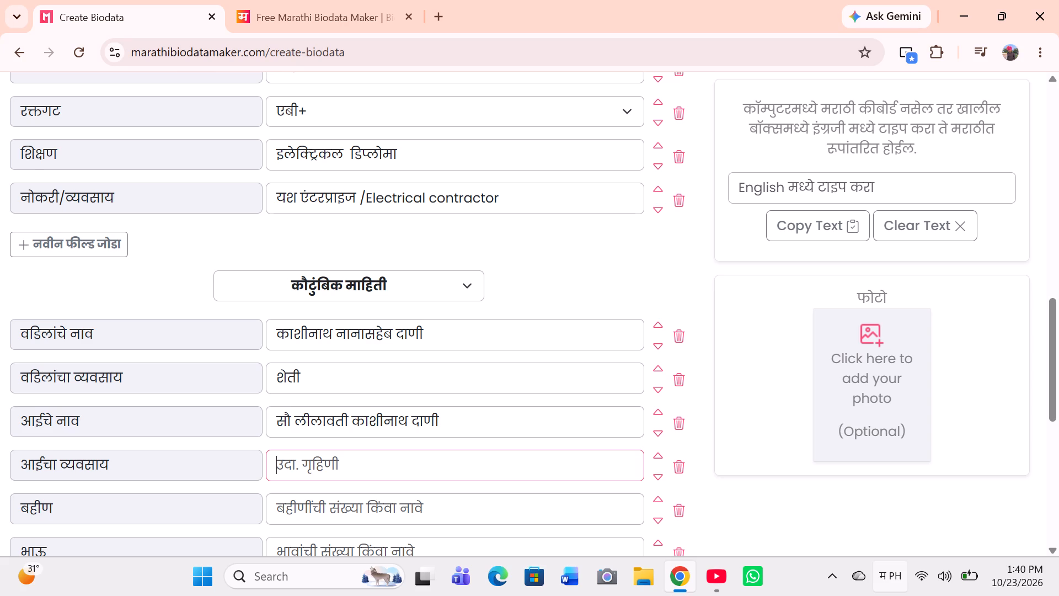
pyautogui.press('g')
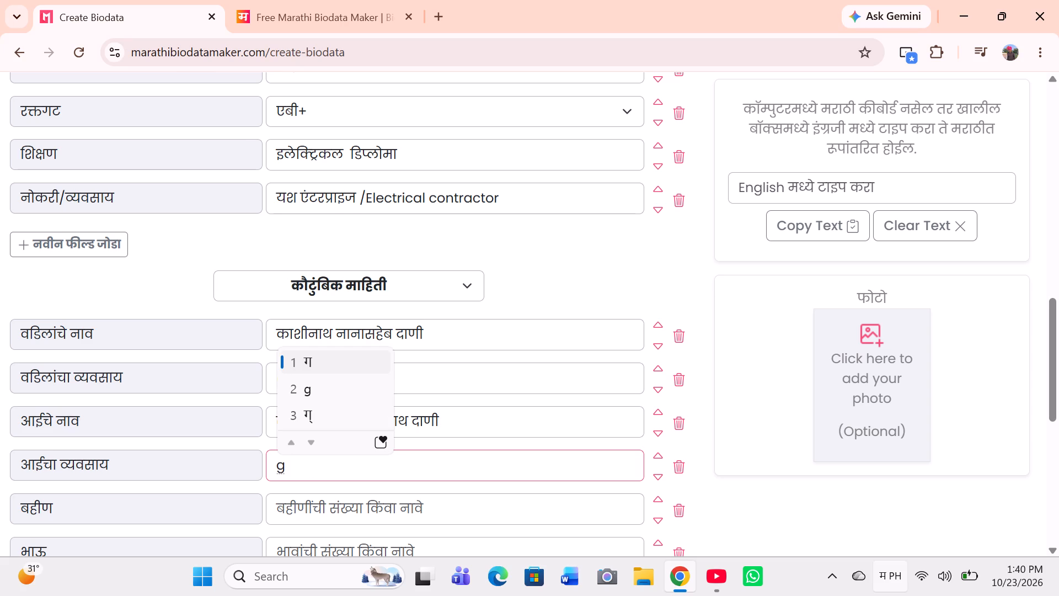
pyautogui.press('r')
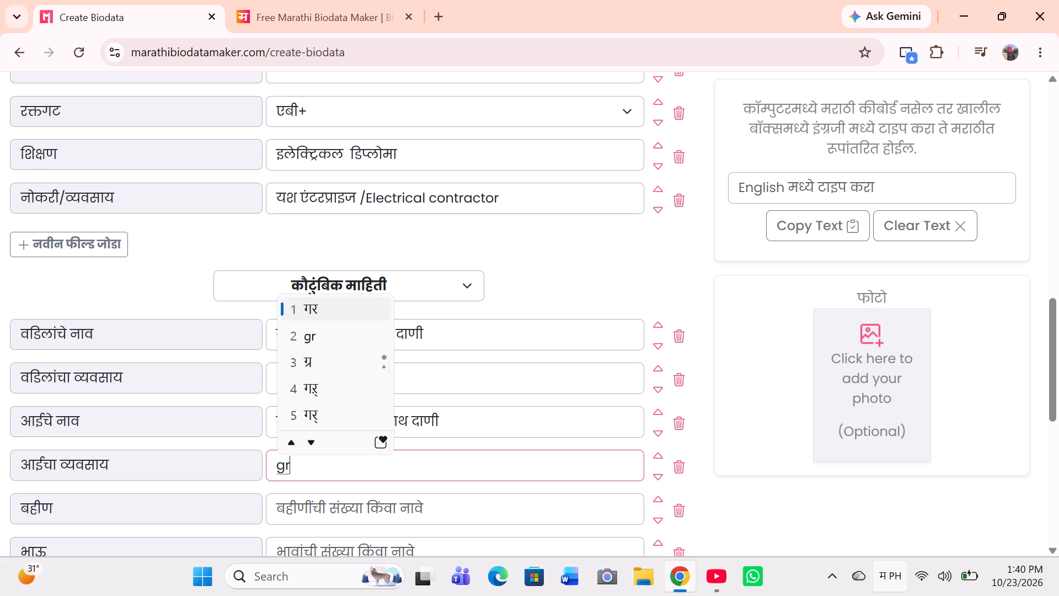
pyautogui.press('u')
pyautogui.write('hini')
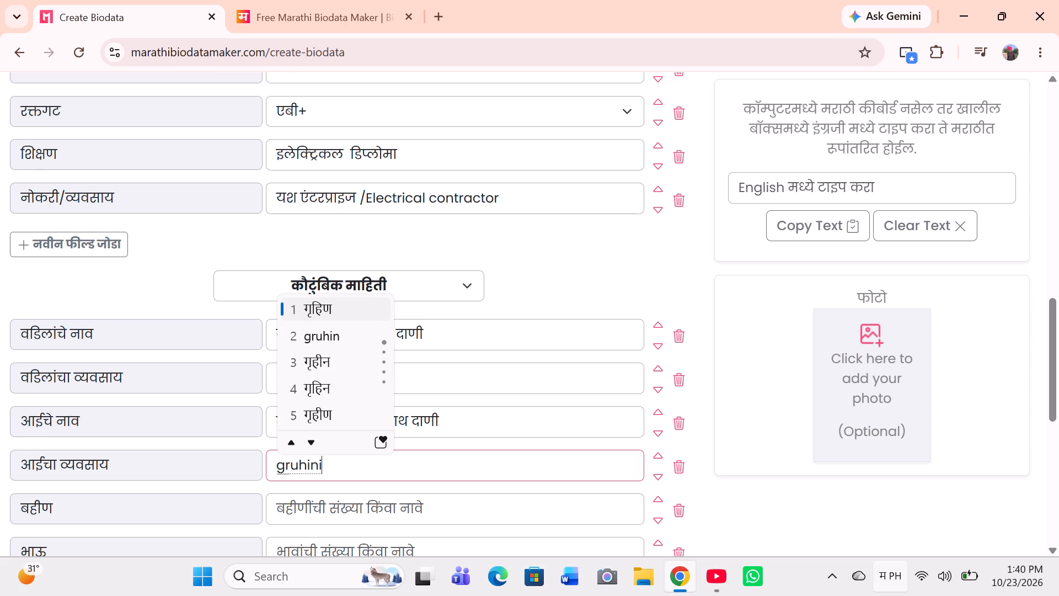
pyautogui.click(327, 312)
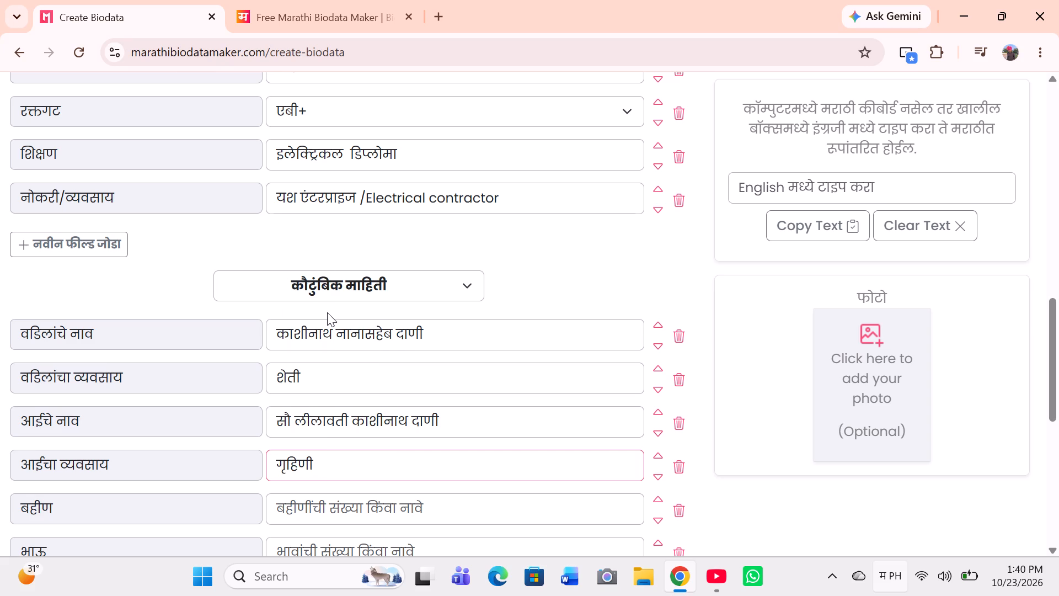
# Enter the honorific सौ with the married sister's first and middle names in Marathi script in the बहीण field.
pyautogui.click(329, 507)
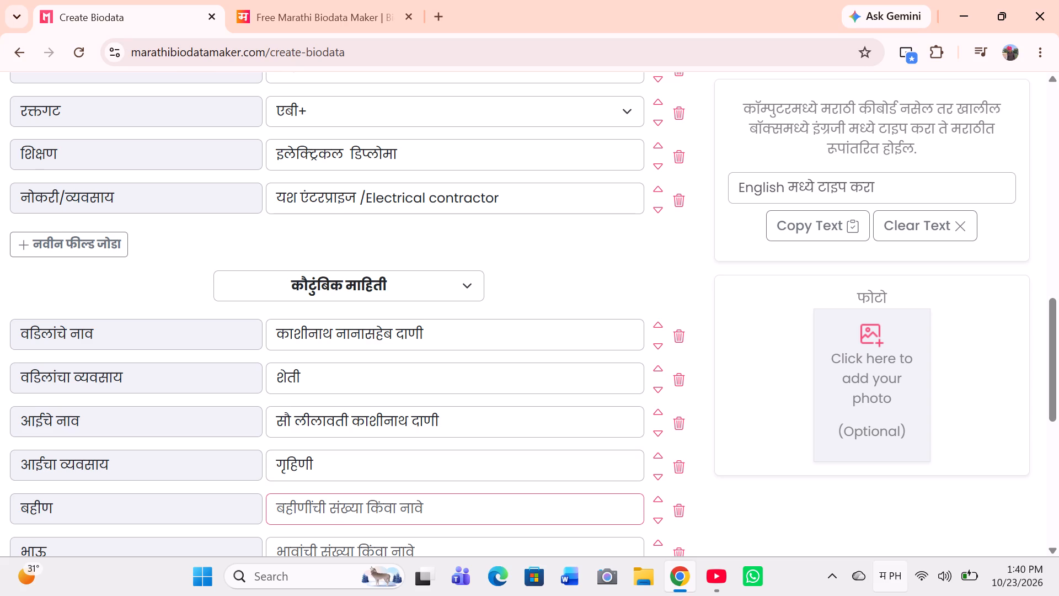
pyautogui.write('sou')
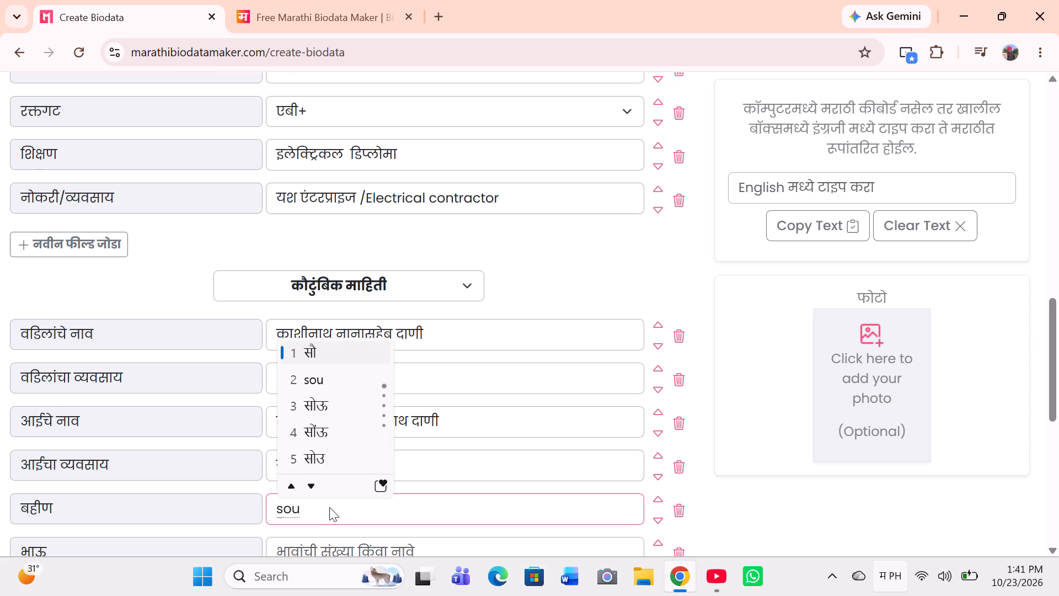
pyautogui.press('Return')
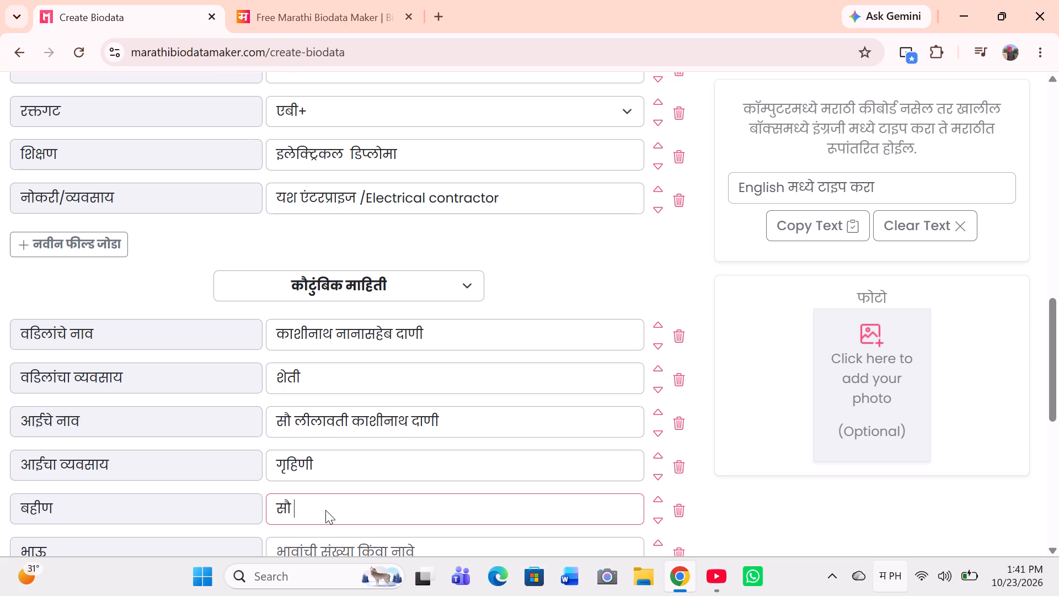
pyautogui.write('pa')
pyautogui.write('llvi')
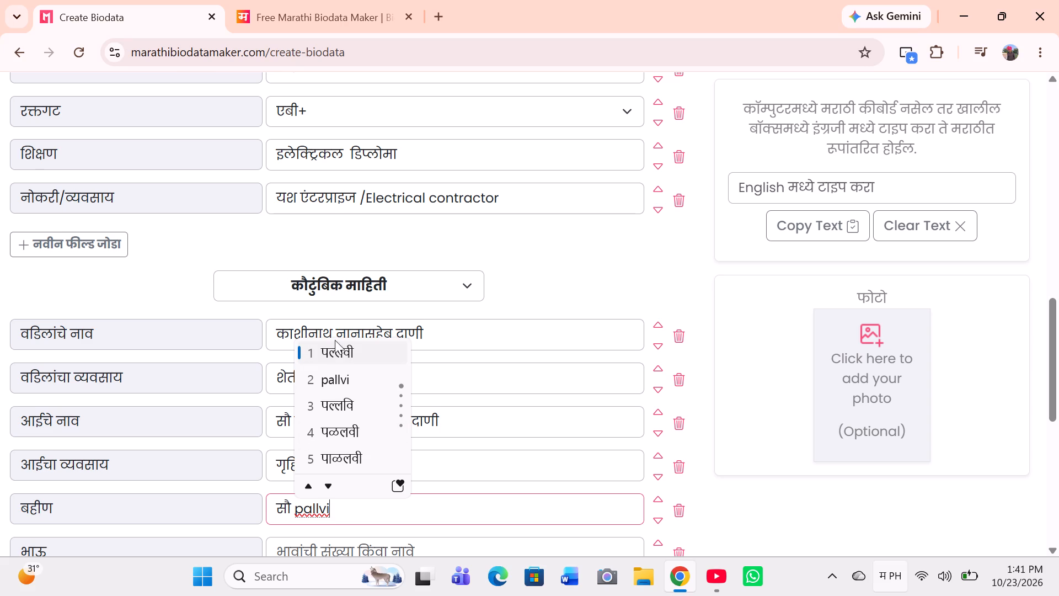
pyautogui.click(341, 349)
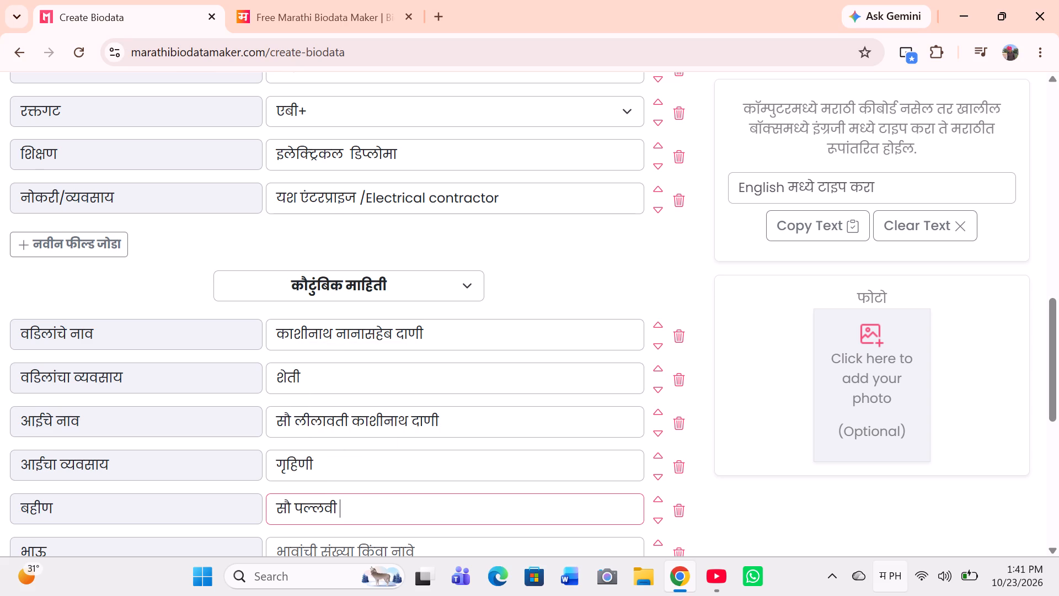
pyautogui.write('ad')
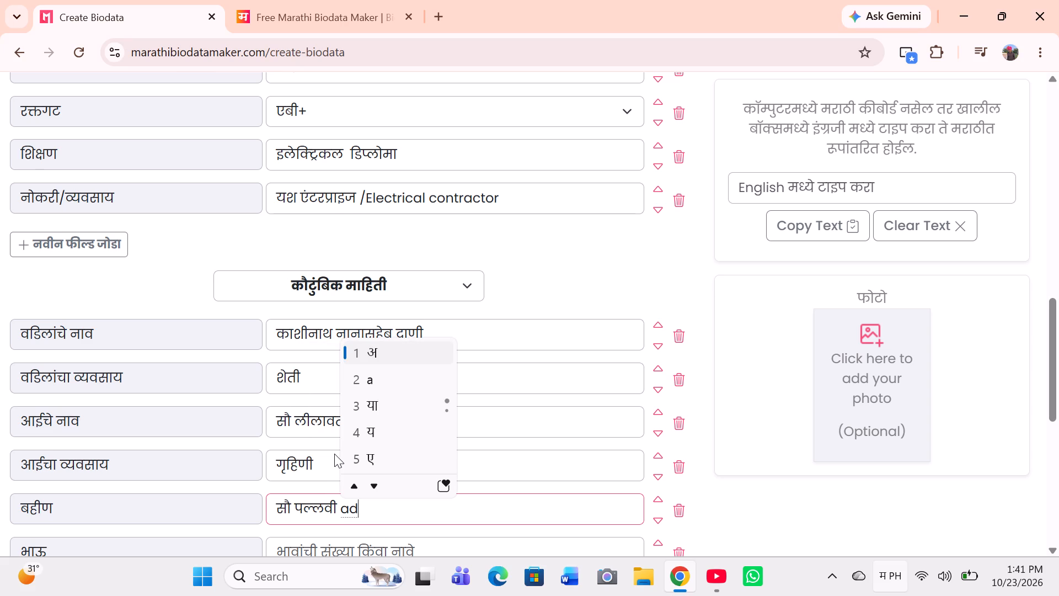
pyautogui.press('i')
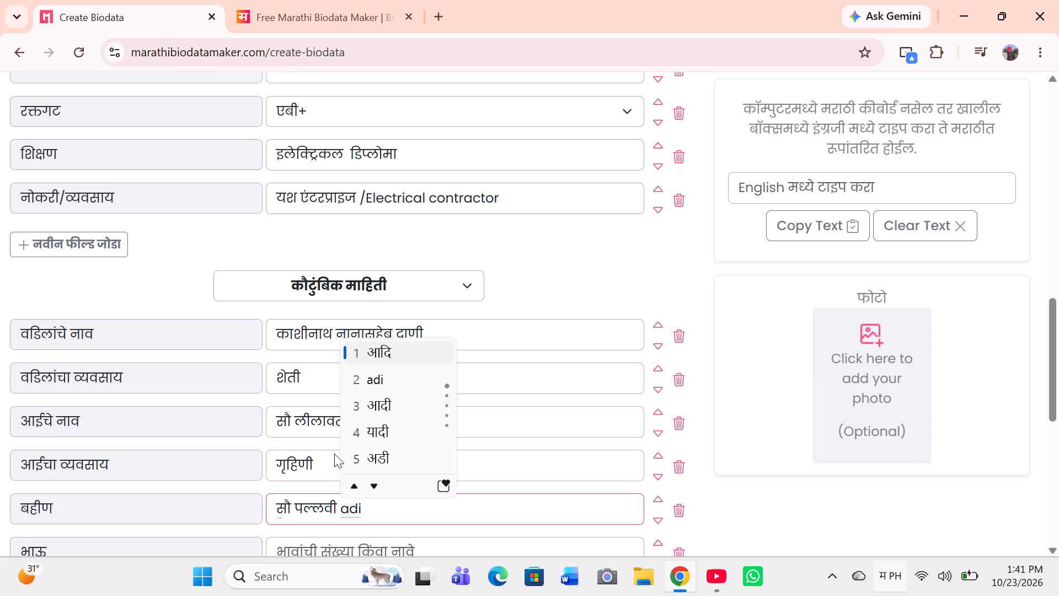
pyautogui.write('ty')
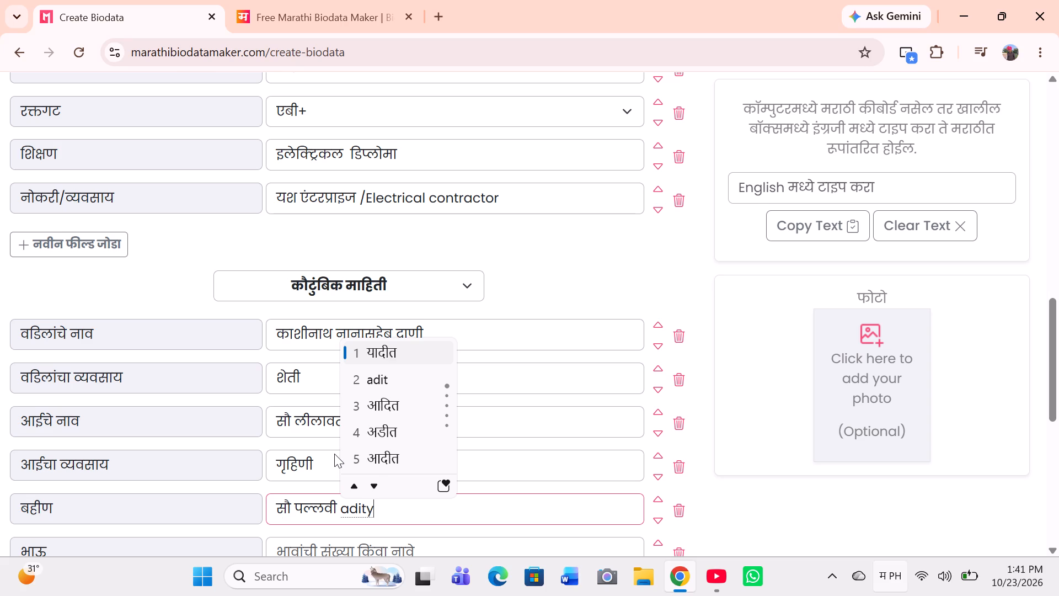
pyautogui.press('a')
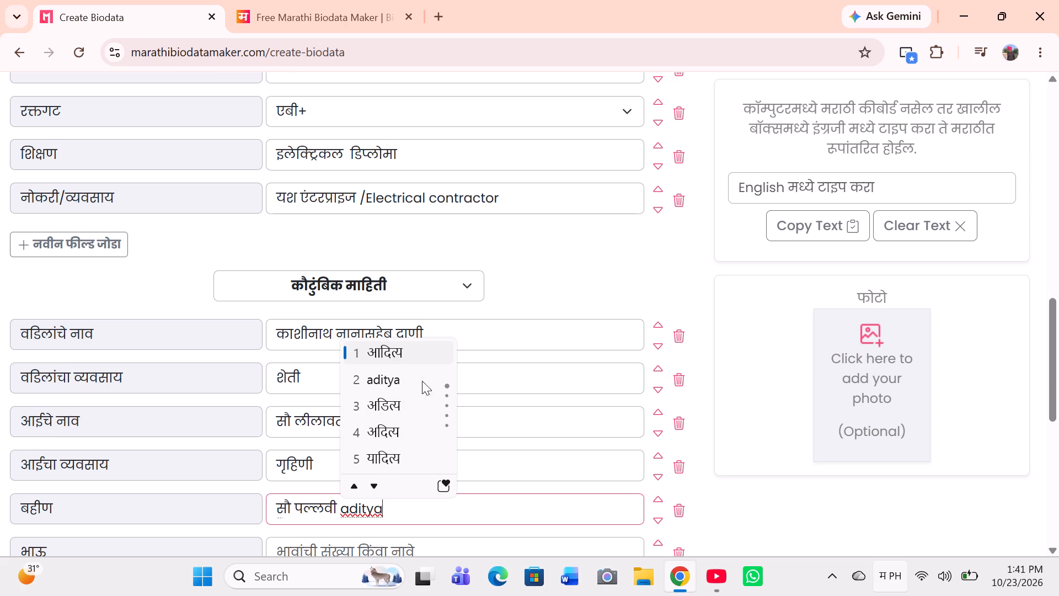
pyautogui.click(416, 345)
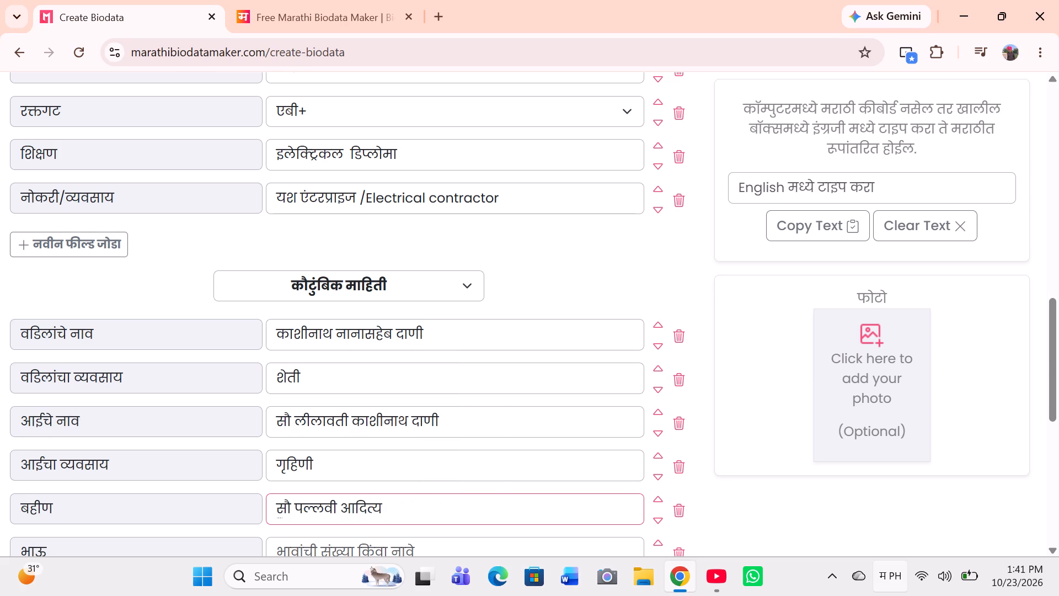
# Complete the married sister's entry in the बहीण field with her surname in Marathi script.
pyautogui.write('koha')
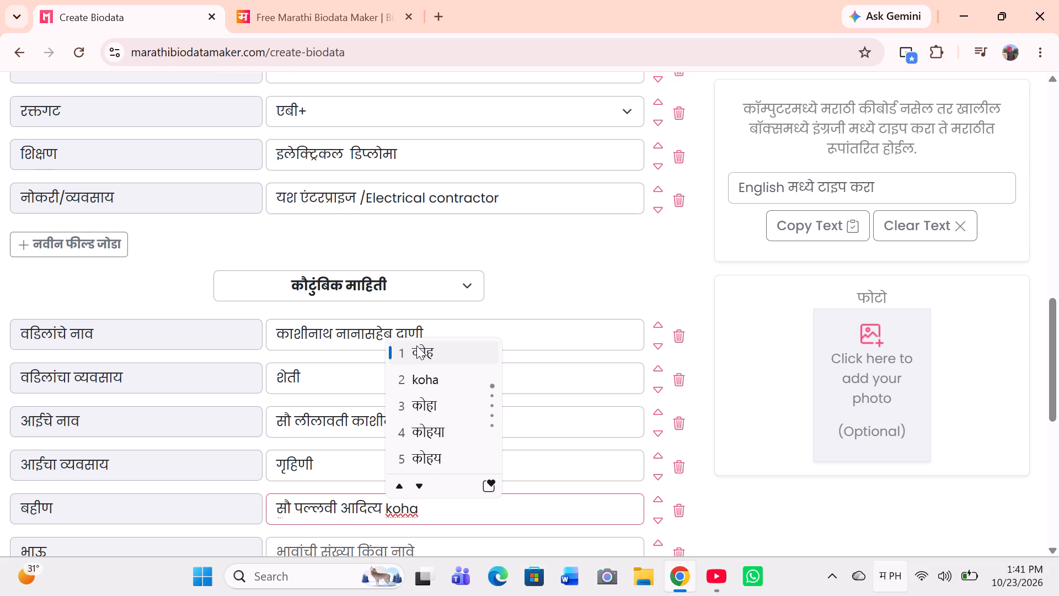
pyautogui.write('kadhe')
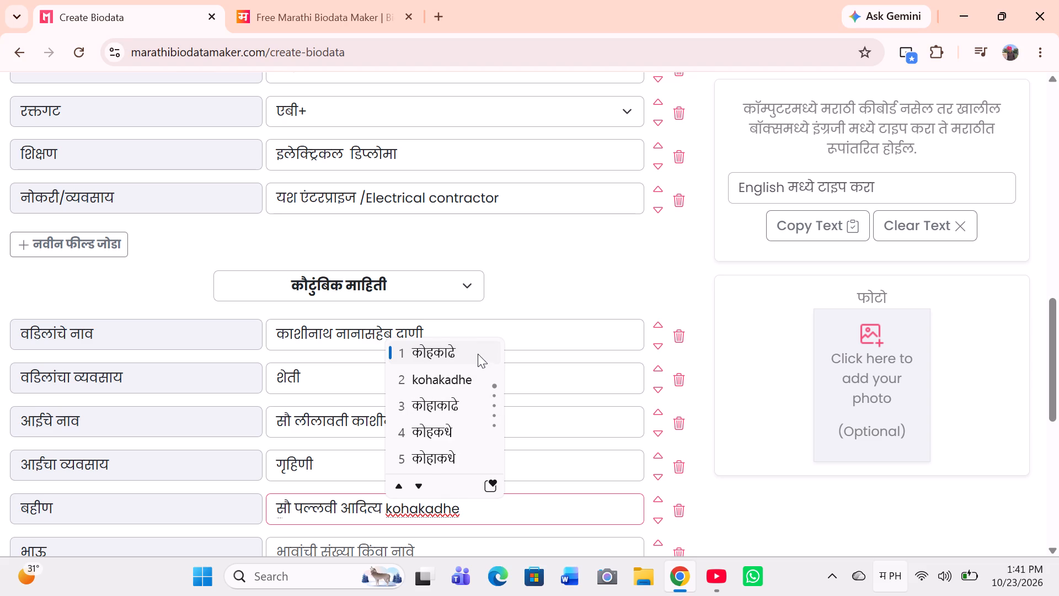
pyautogui.click(459, 511)
pyautogui.press('BackSpace')
pyautogui.press('BackSpace')
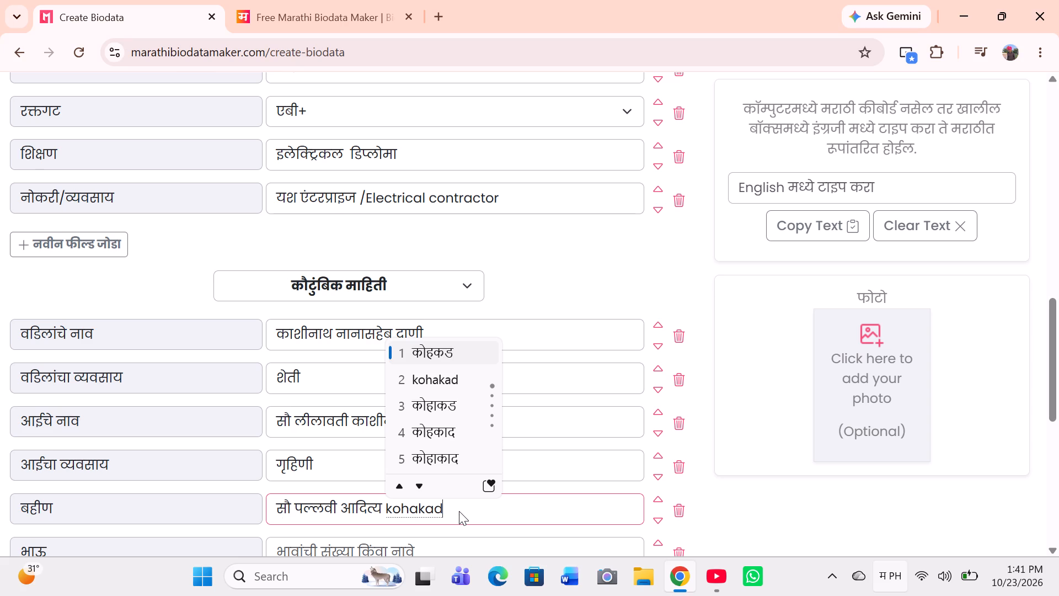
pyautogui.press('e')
pyautogui.press('BackSpace')
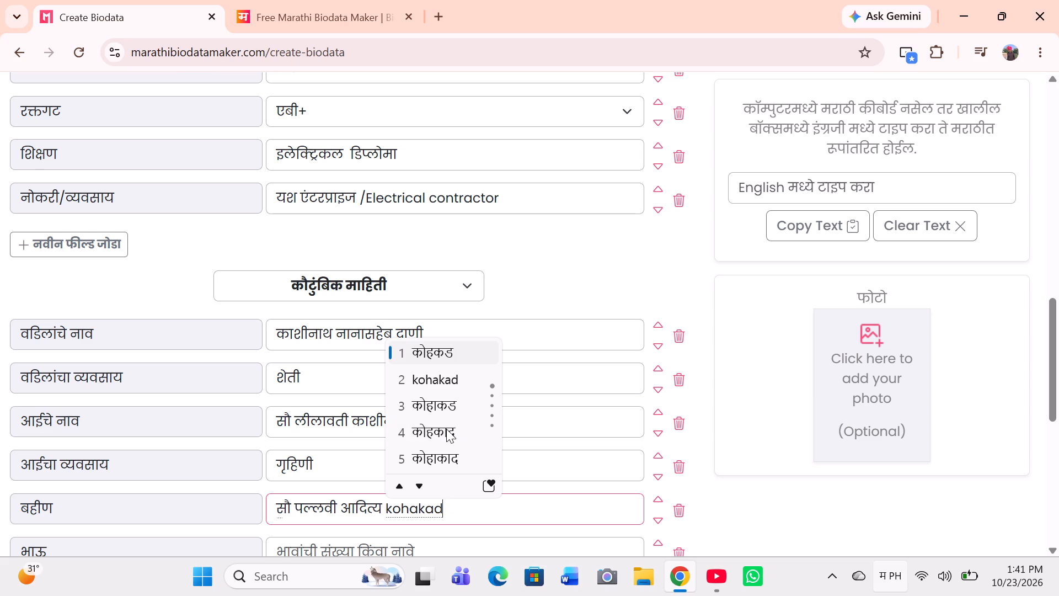
pyautogui.press('BackSpace')
pyautogui.press('BackSpace')
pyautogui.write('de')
pyautogui.click(441, 352)
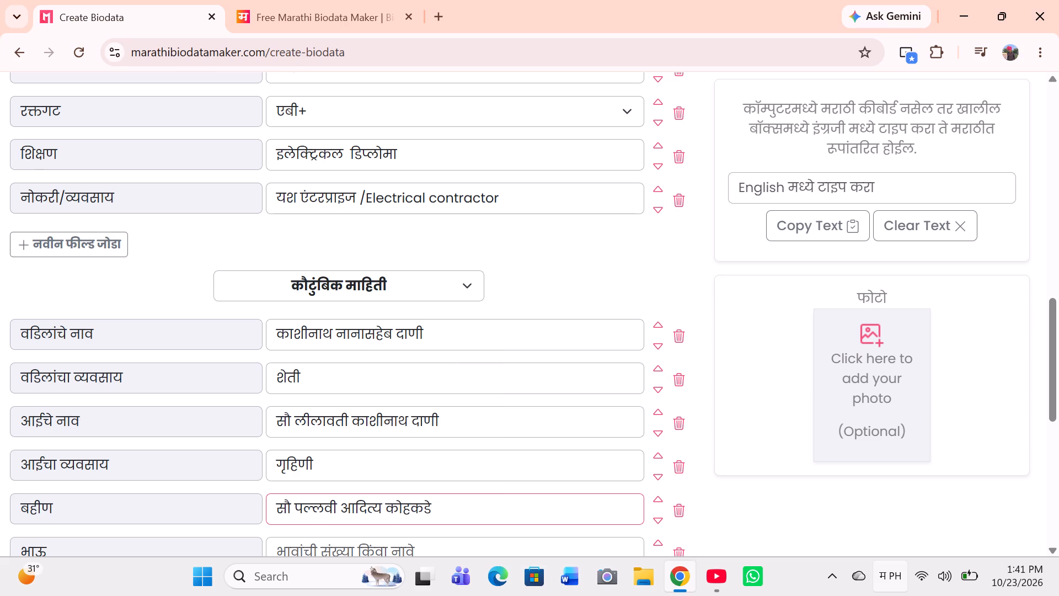
# Start a second line in the बहीण field with the honorific कु . and the unmarried sister's first name in Marathi script.
pyautogui.scroll(-4, 417, 422)
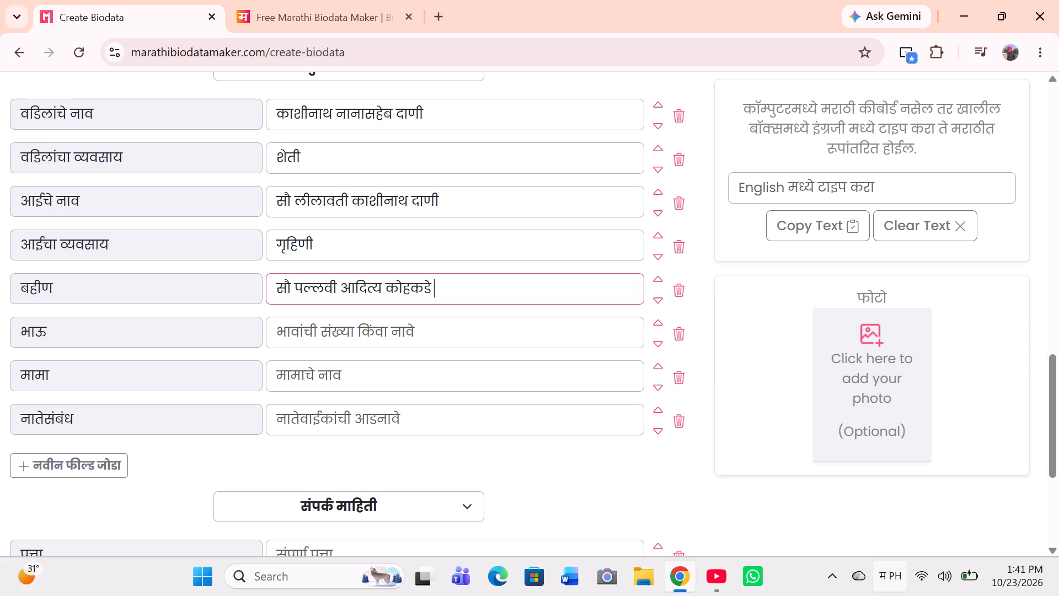
pyautogui.press('Return')
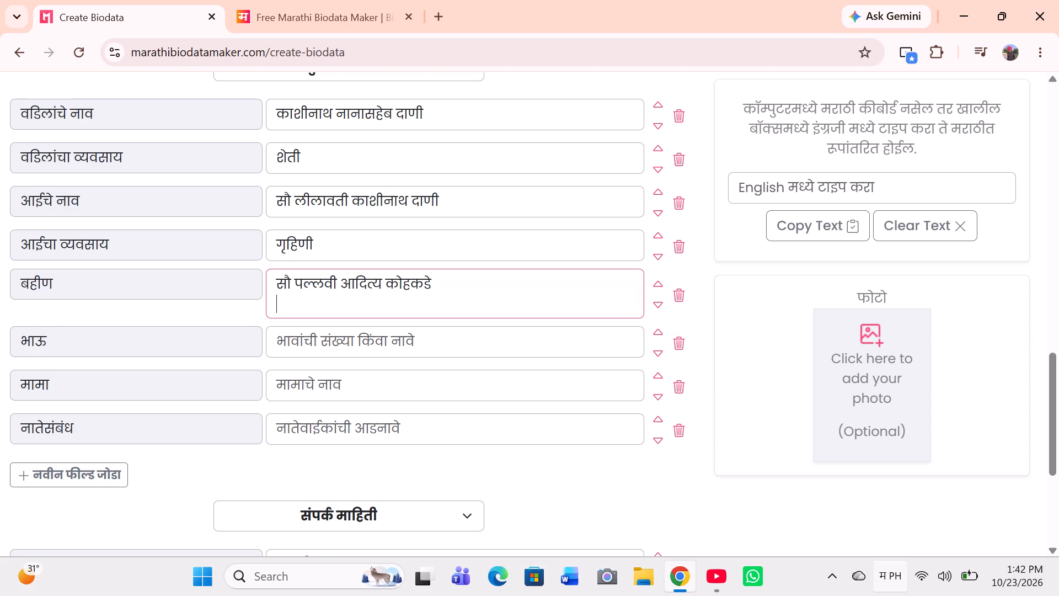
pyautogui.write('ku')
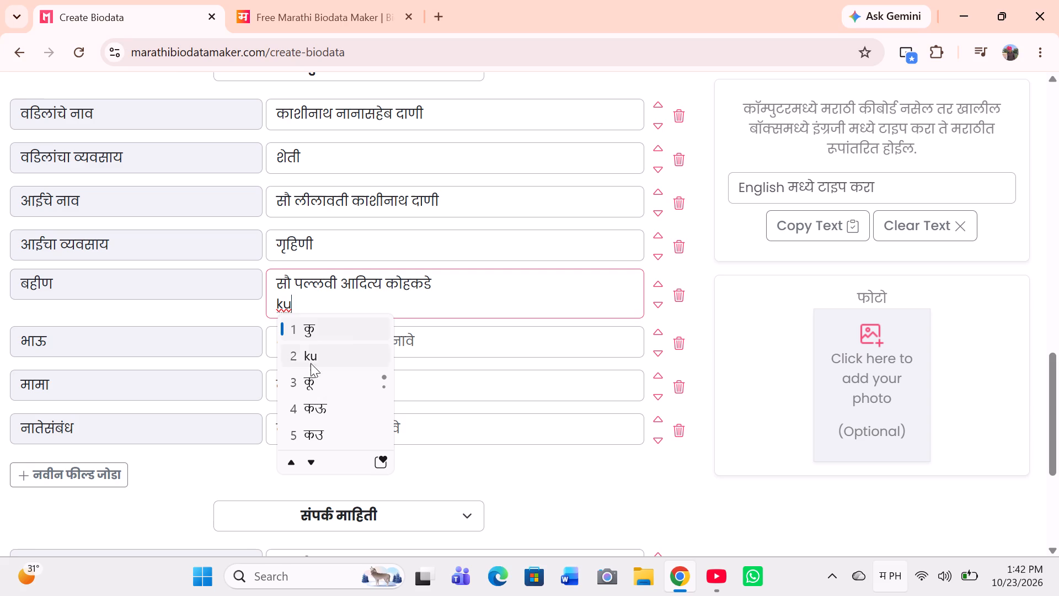
pyautogui.click(313, 329)
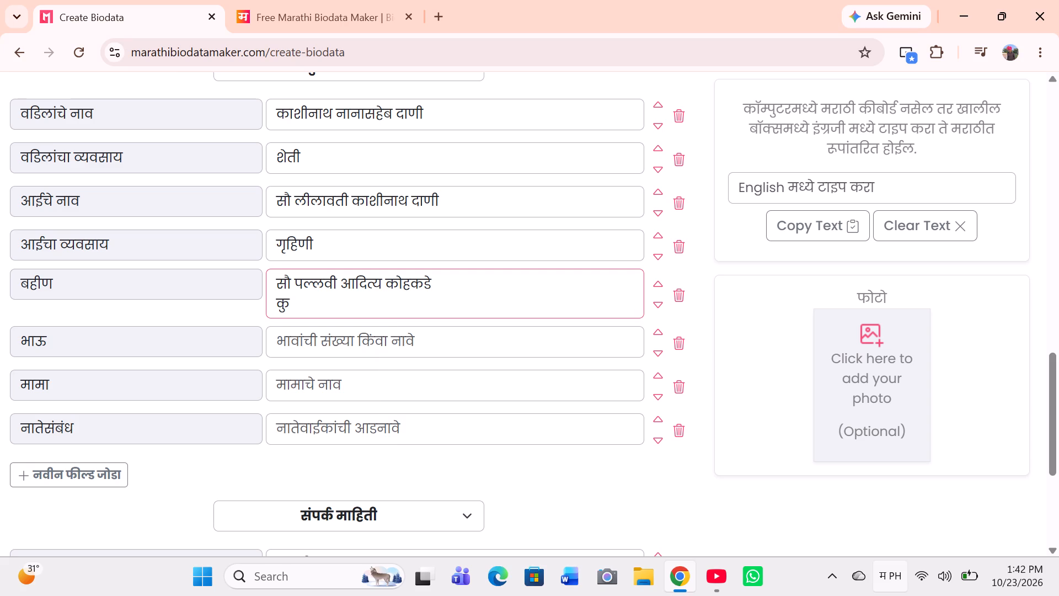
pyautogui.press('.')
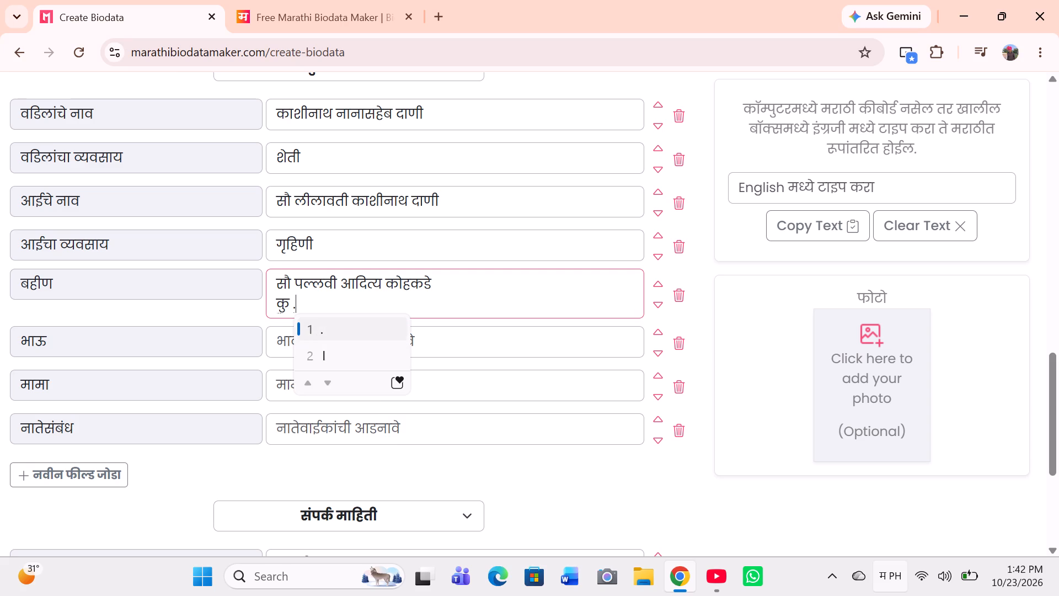
pyautogui.click(494, 300)
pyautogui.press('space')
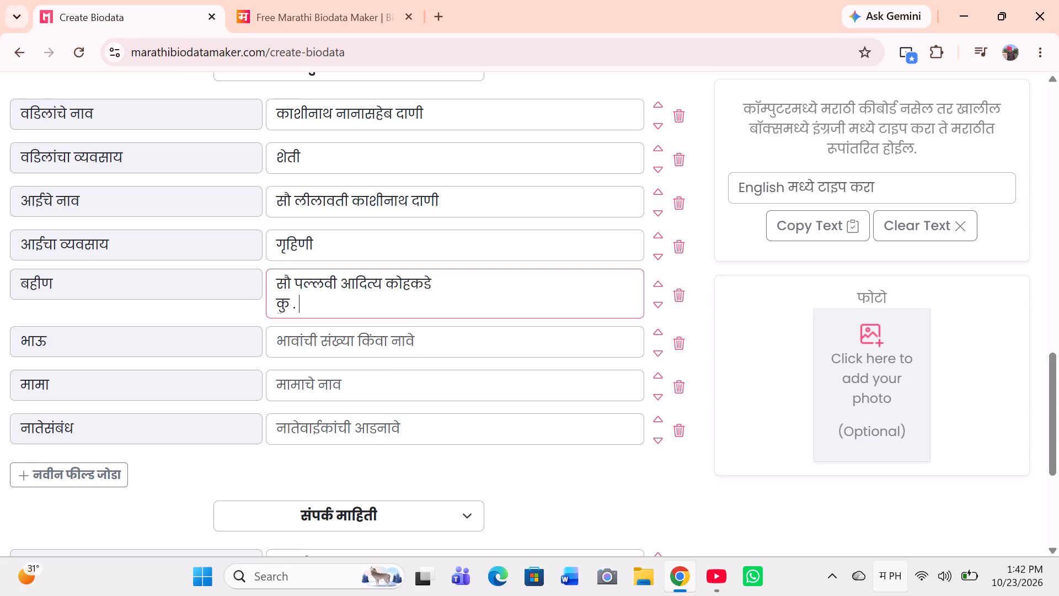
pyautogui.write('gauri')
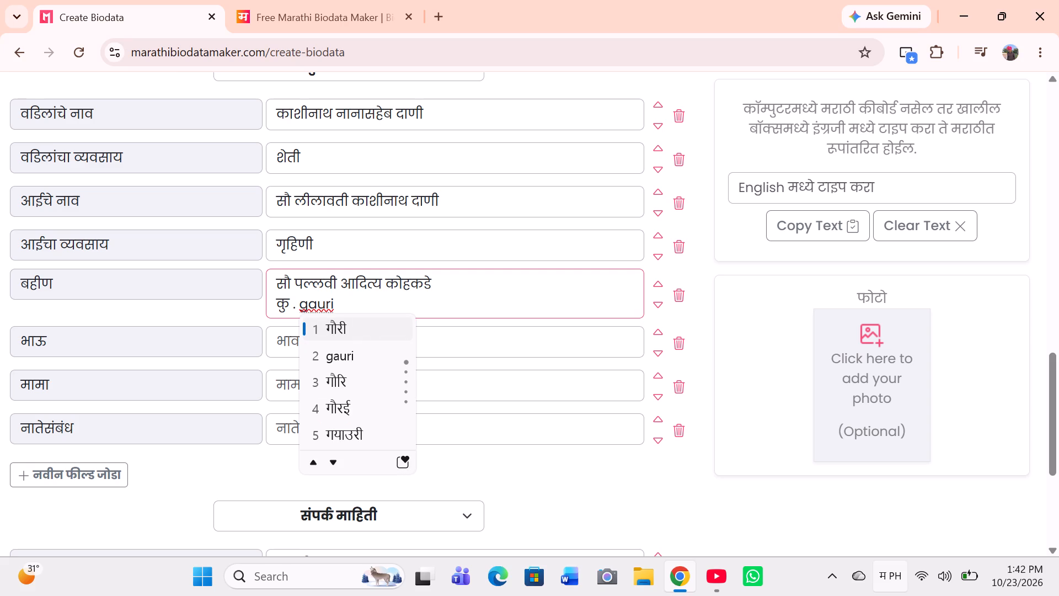
pyautogui.click(339, 323)
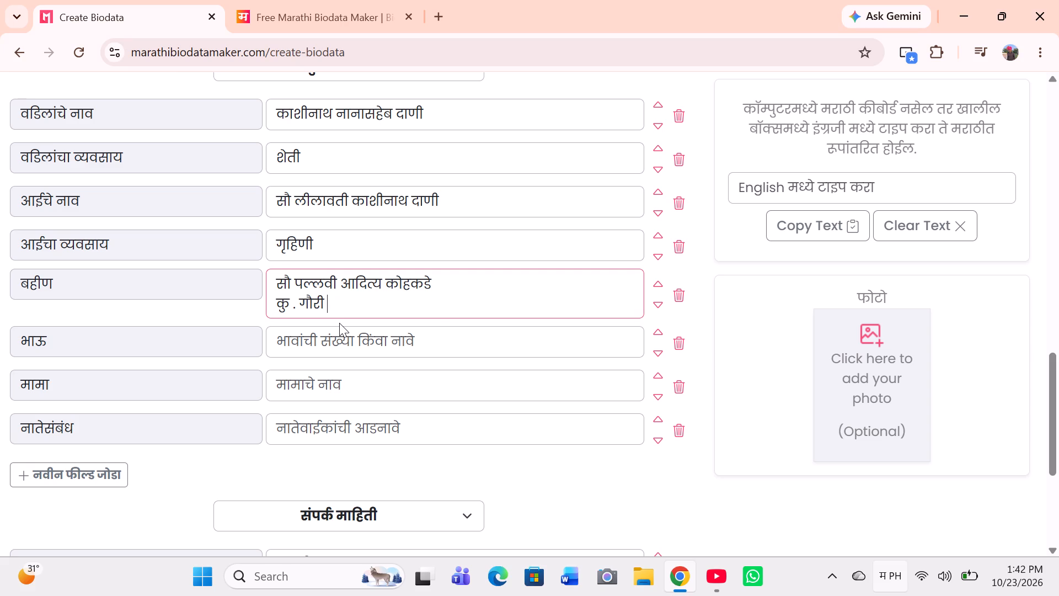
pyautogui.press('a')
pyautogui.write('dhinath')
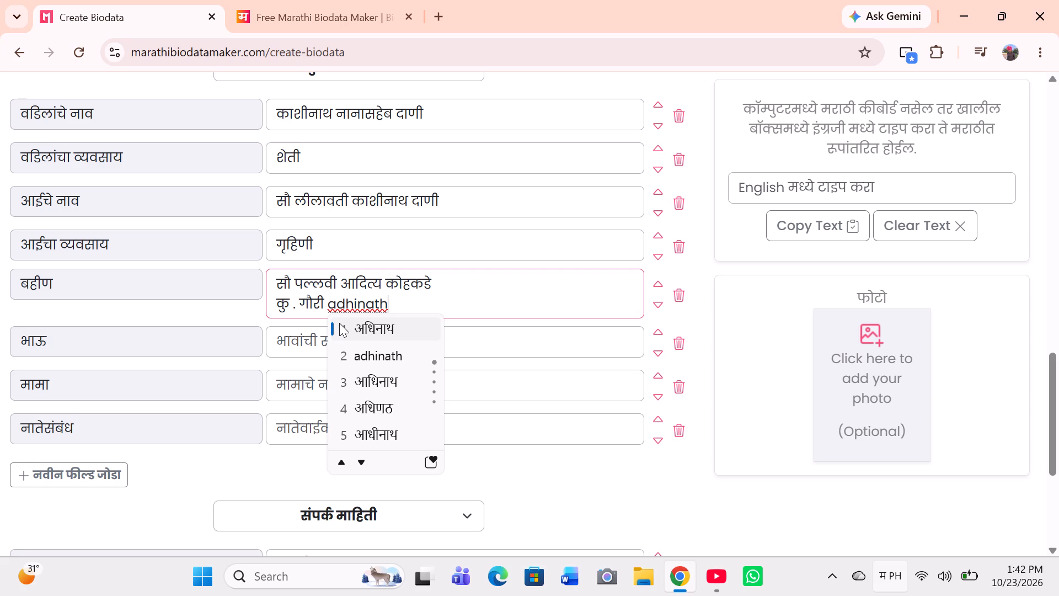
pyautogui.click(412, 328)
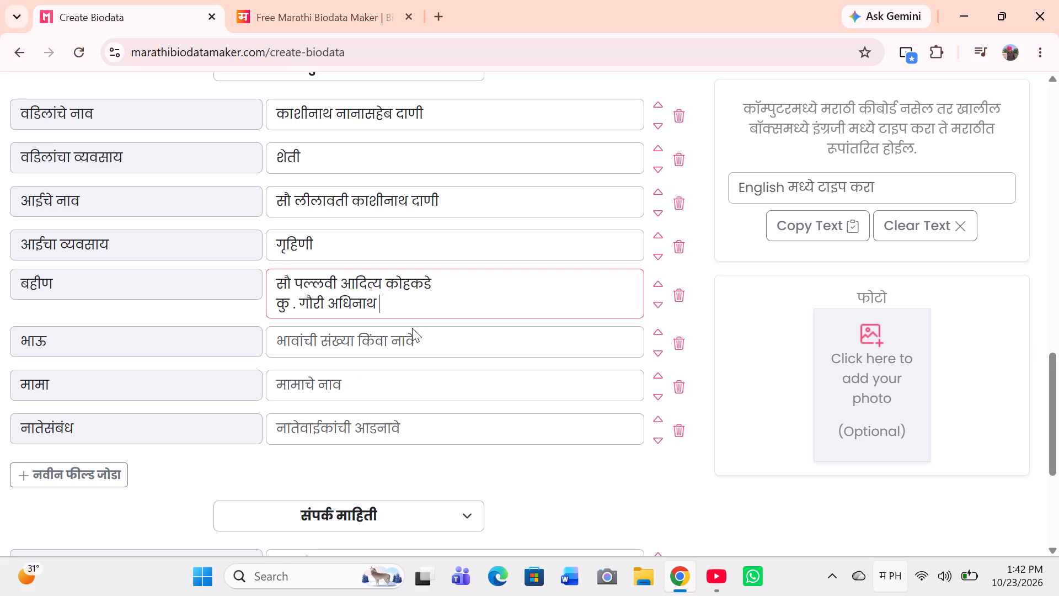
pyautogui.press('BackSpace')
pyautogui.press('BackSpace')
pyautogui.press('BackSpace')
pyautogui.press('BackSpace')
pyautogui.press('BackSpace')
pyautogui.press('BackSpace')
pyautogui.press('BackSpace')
# Complete the unmarried sister's entry in the बहीण field with her middle name and surname in Marathi script.
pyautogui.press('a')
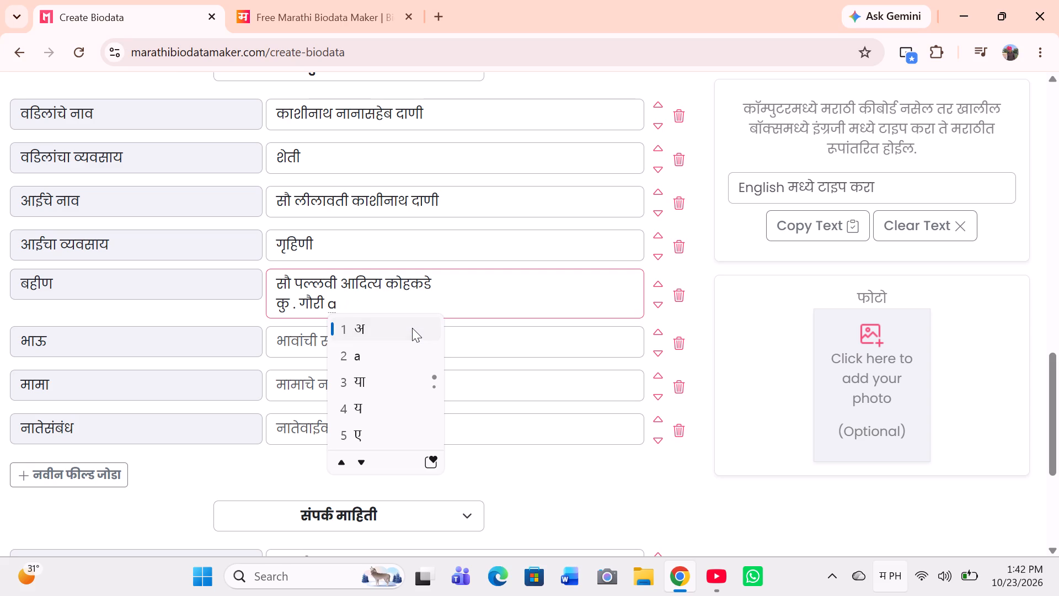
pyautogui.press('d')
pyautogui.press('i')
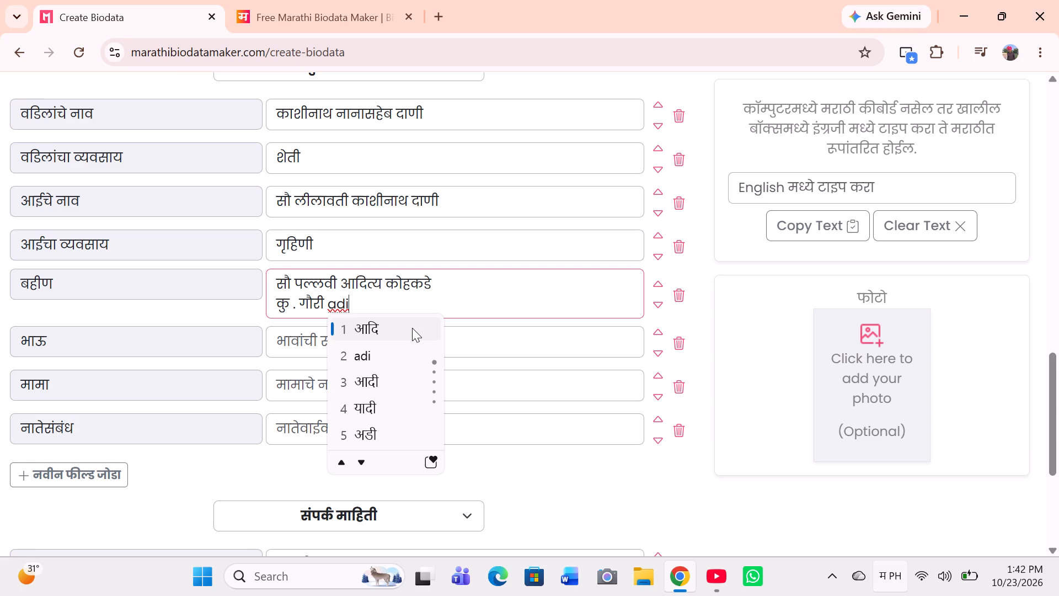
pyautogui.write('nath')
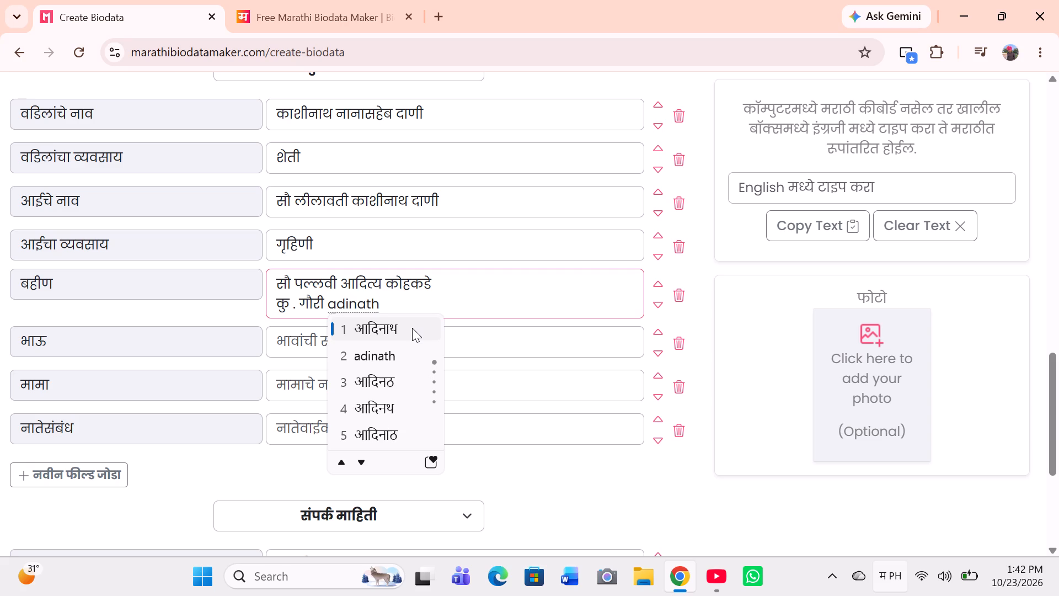
pyautogui.click(412, 328)
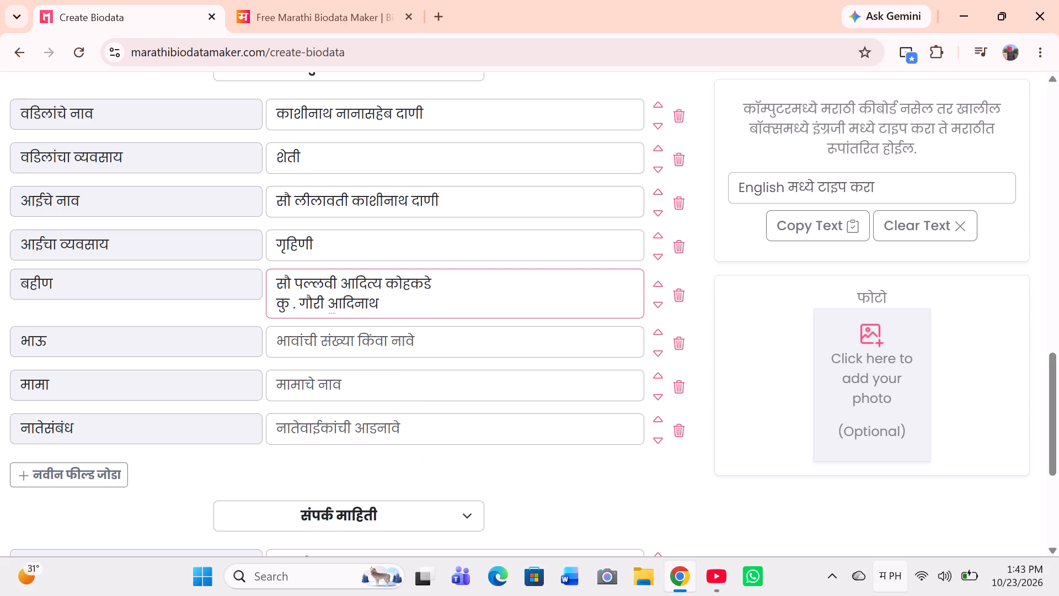
pyautogui.click(400, 317)
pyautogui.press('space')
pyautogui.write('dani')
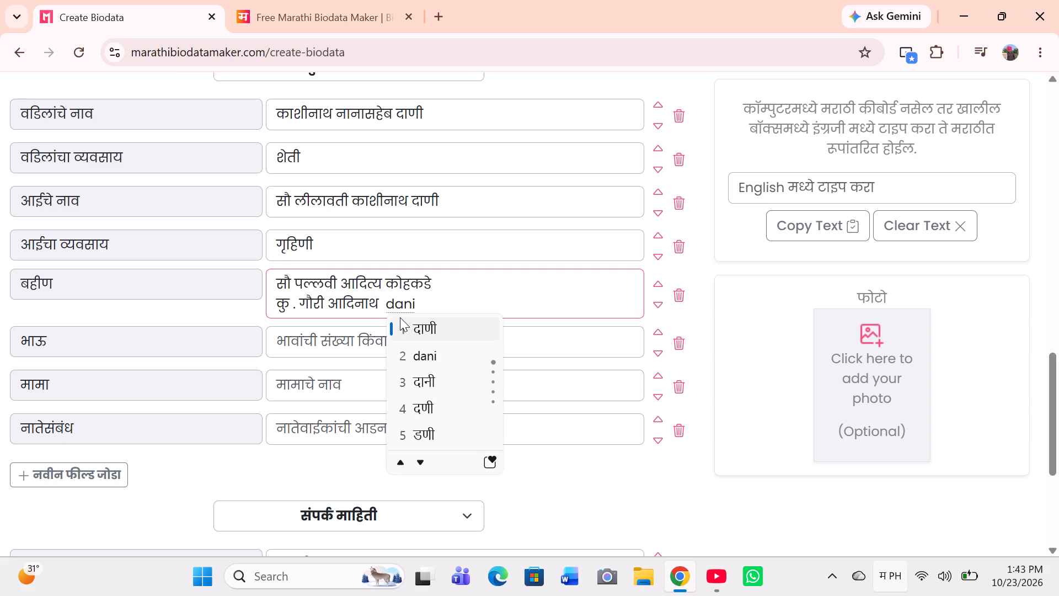
pyautogui.click(435, 330)
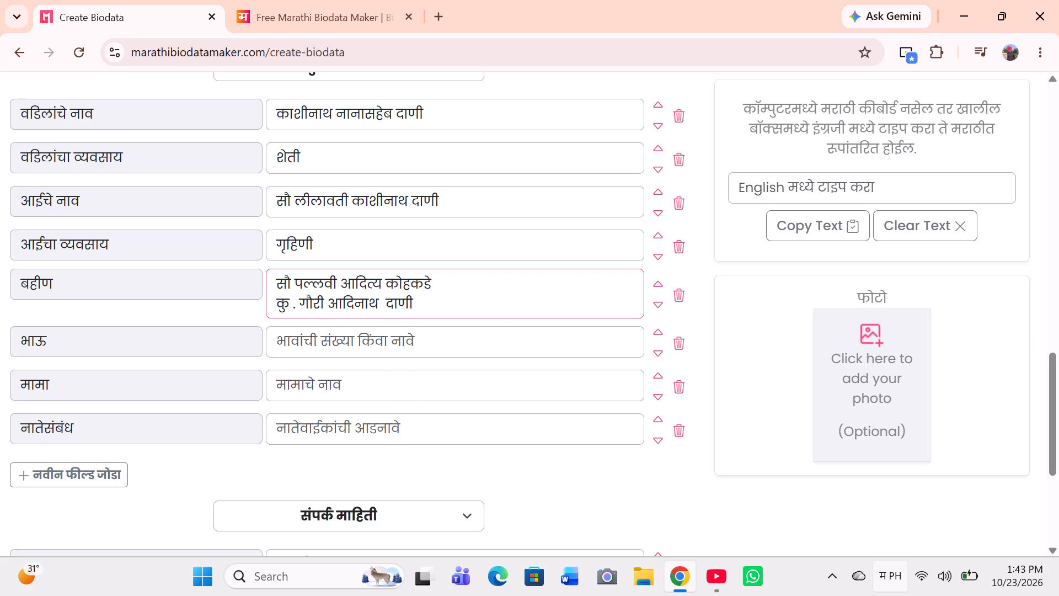
# Enter the brother's first name in Marathi script in the भाऊ field.
pyautogui.click(330, 337)
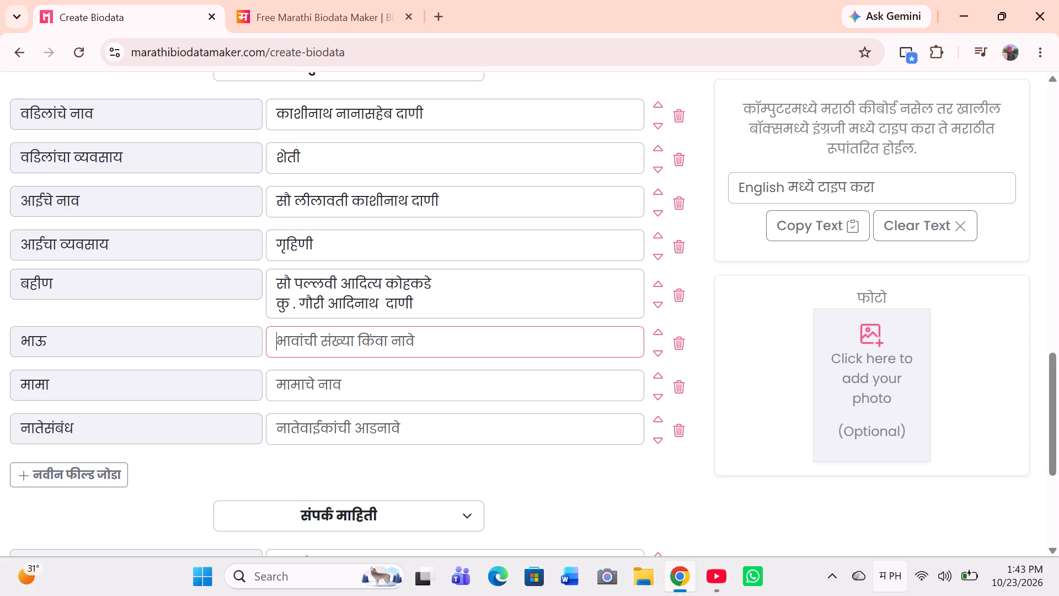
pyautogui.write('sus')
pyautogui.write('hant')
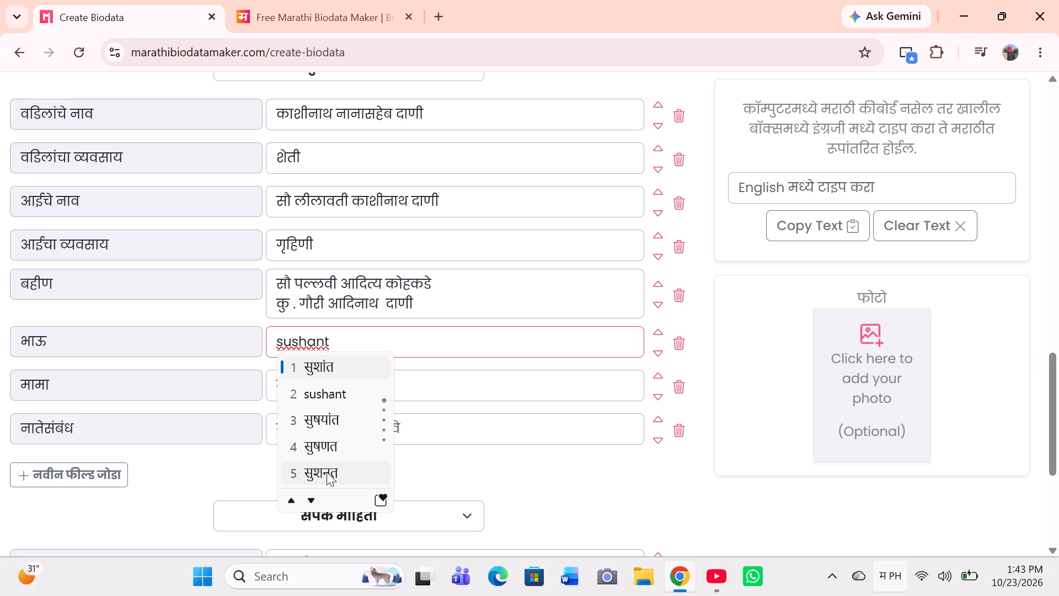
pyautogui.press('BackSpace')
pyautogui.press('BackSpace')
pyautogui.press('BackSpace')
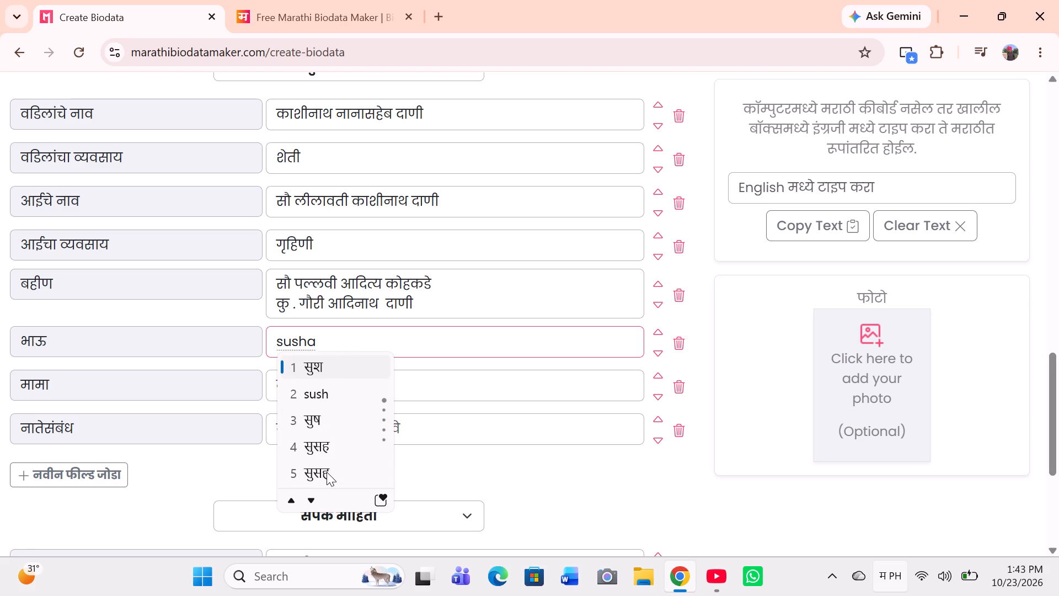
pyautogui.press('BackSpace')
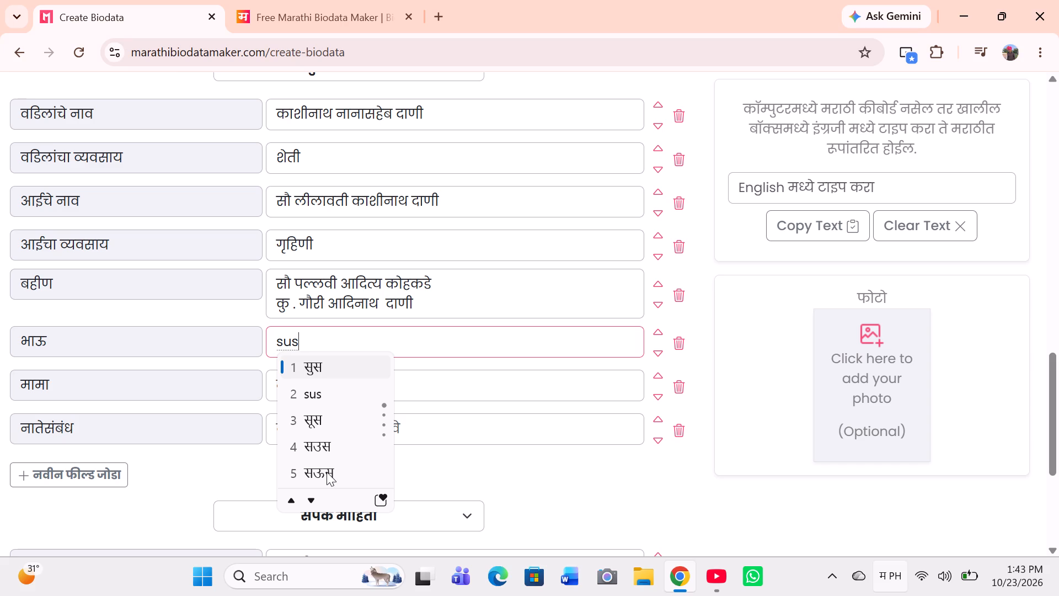
pyautogui.click(329, 362)
pyautogui.press('BackSpace')
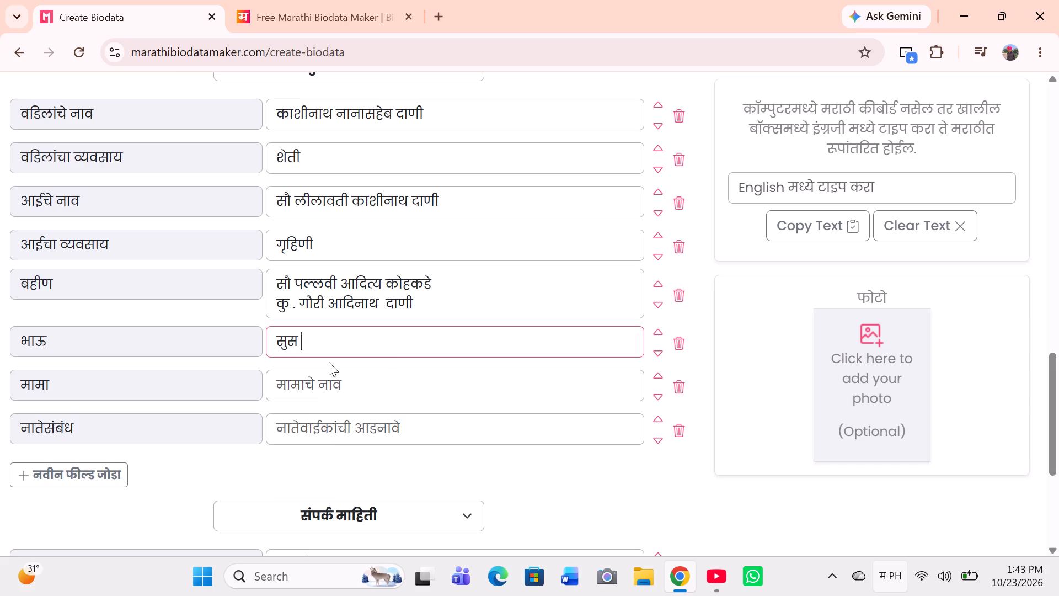
pyautogui.press('BackSpace')
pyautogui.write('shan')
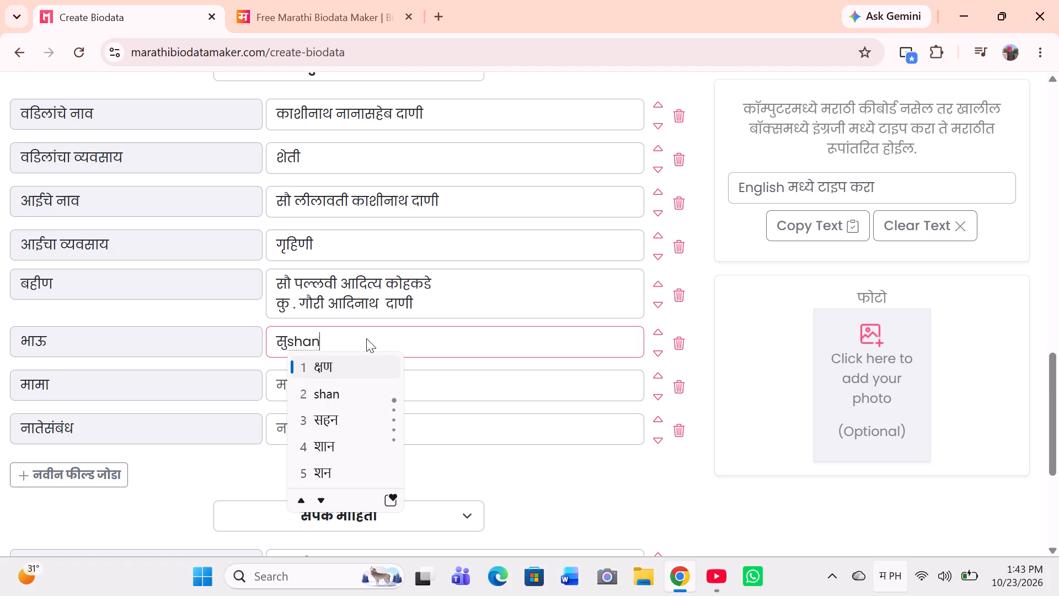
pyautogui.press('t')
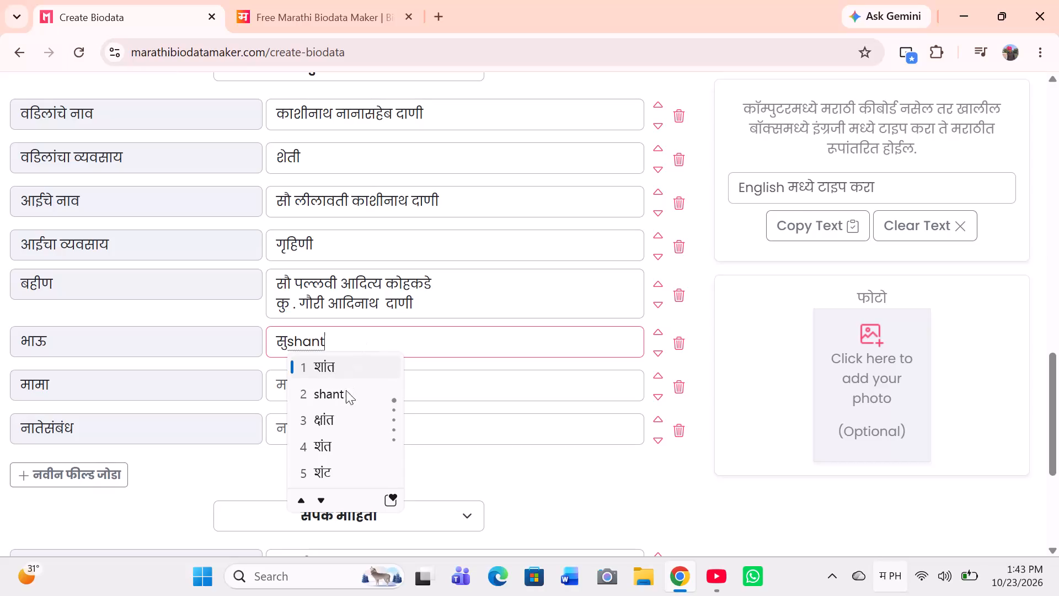
pyautogui.click(341, 368)
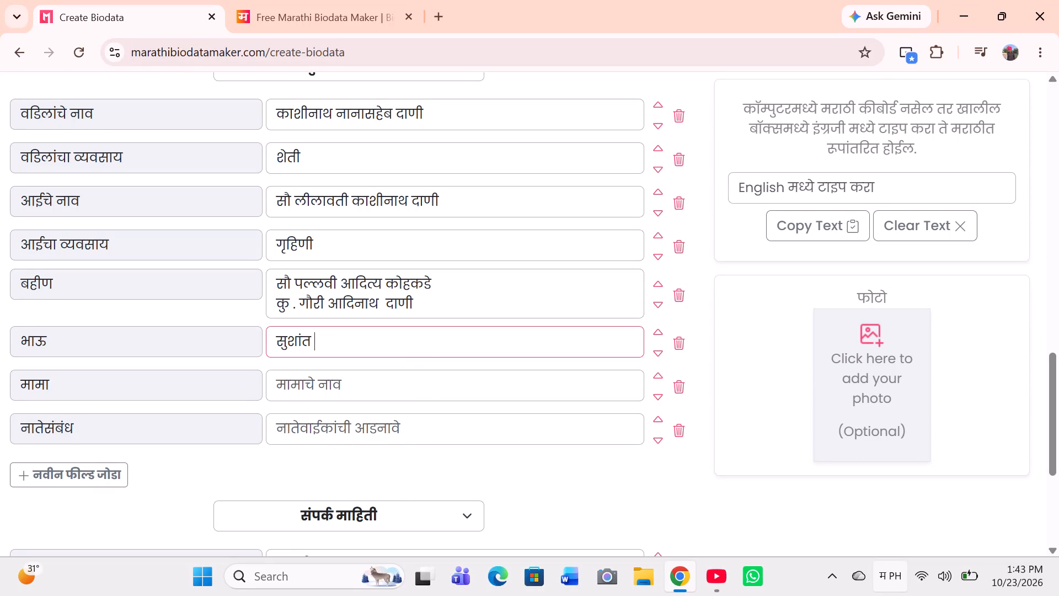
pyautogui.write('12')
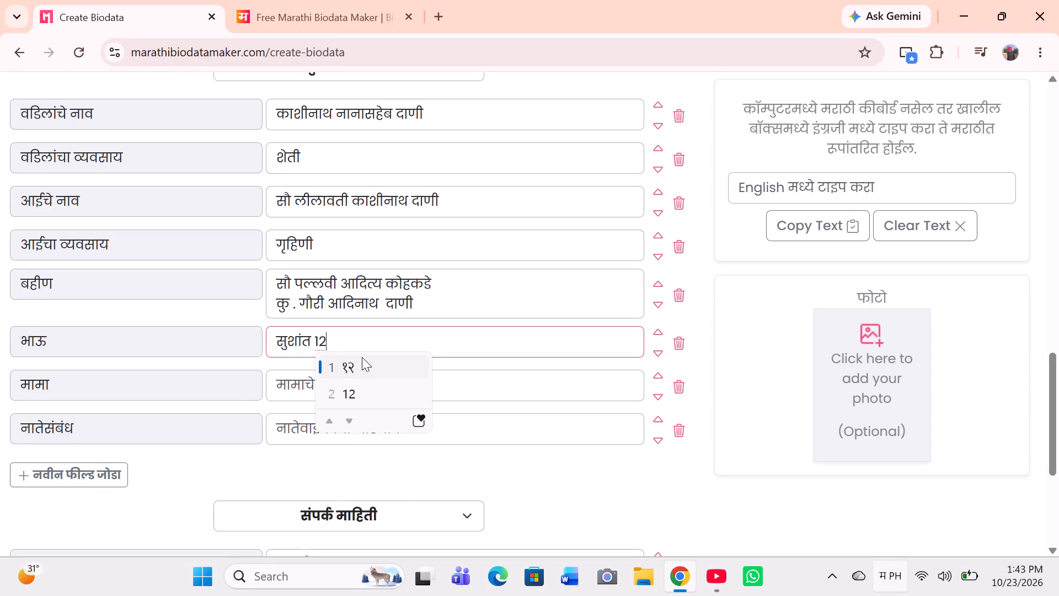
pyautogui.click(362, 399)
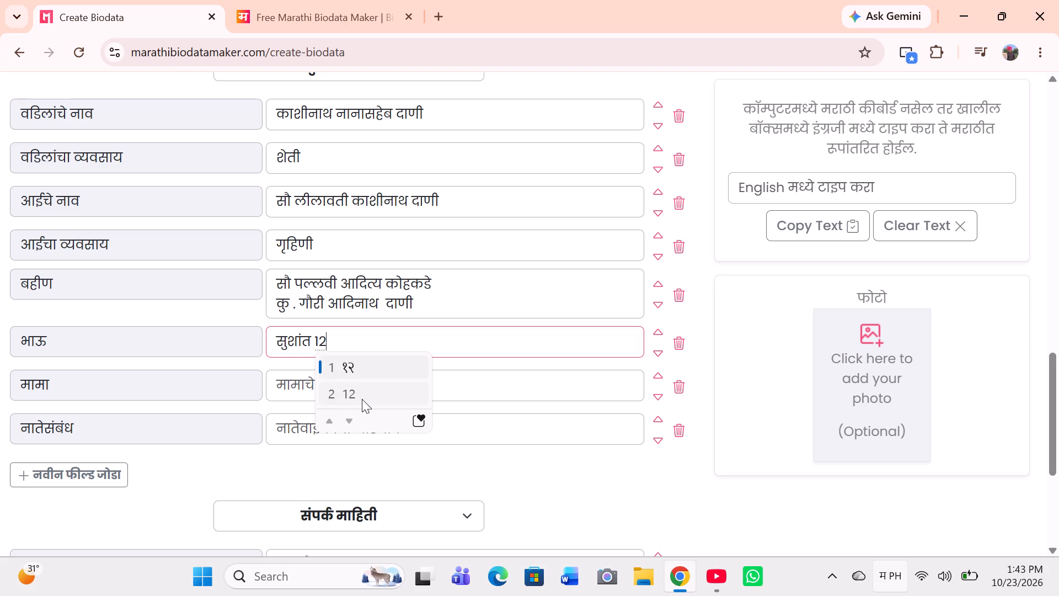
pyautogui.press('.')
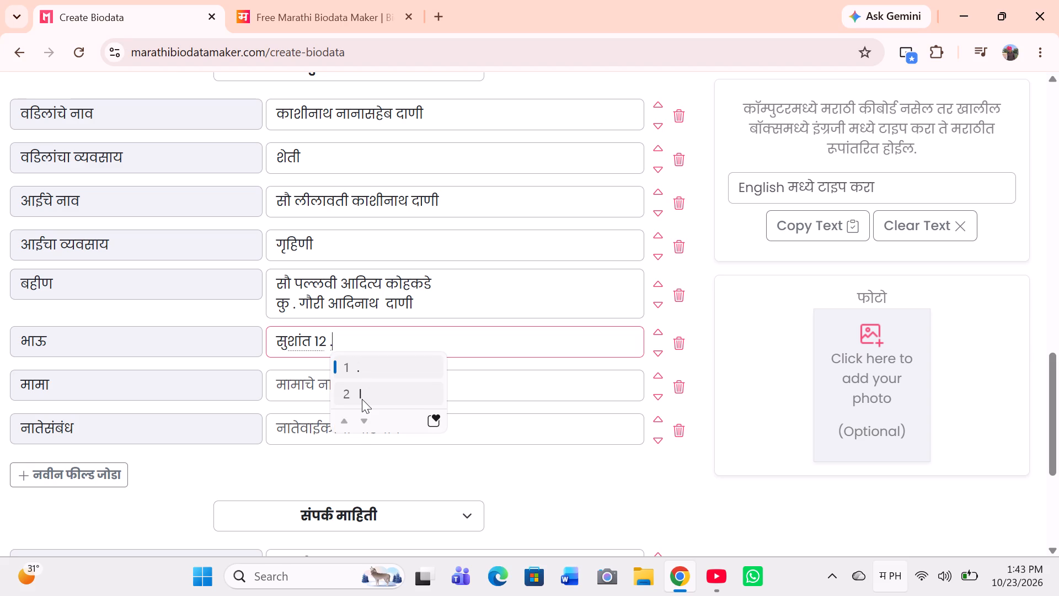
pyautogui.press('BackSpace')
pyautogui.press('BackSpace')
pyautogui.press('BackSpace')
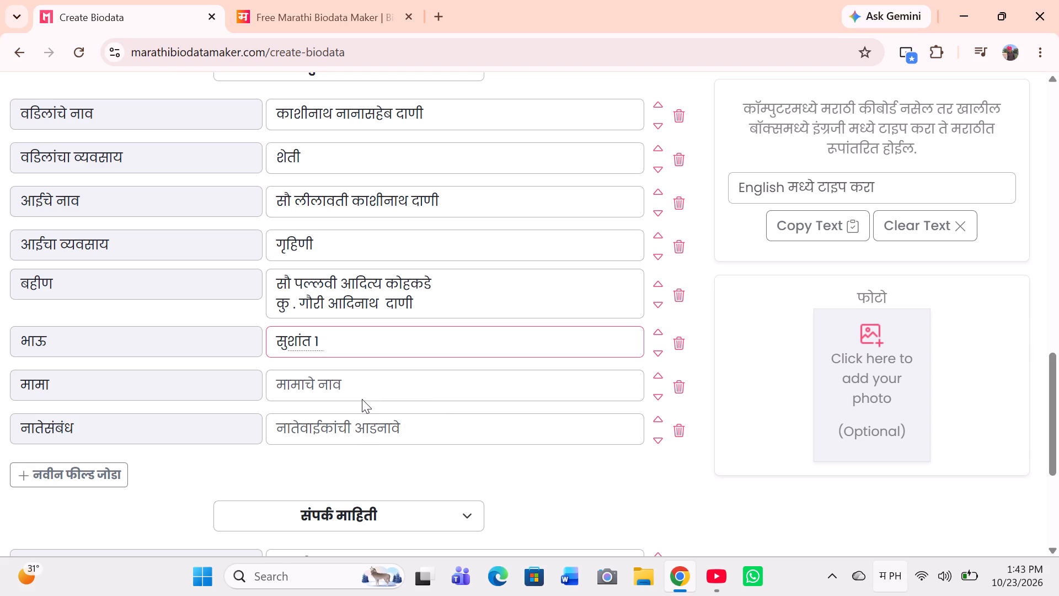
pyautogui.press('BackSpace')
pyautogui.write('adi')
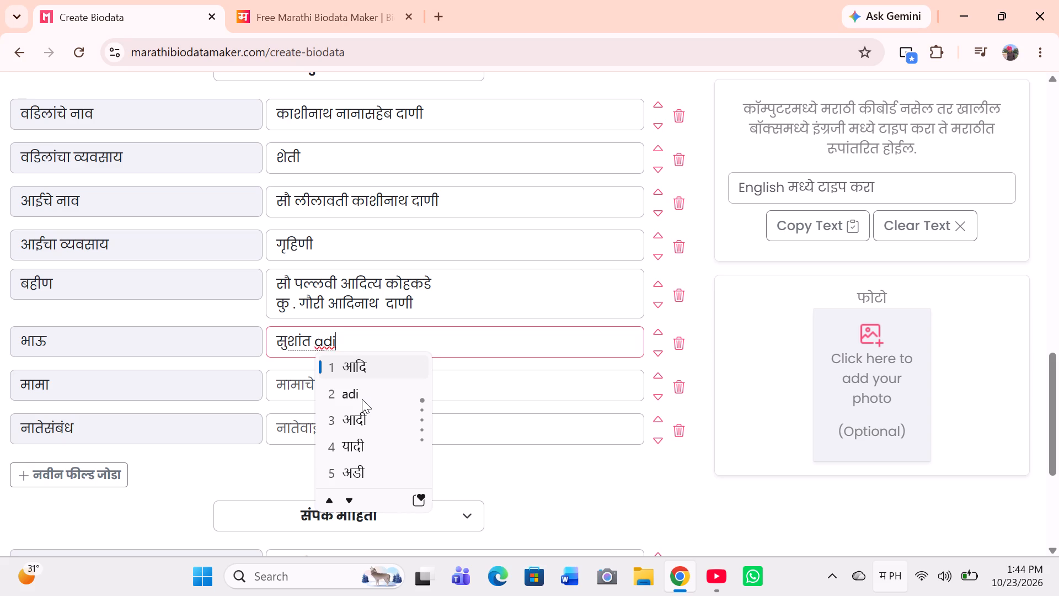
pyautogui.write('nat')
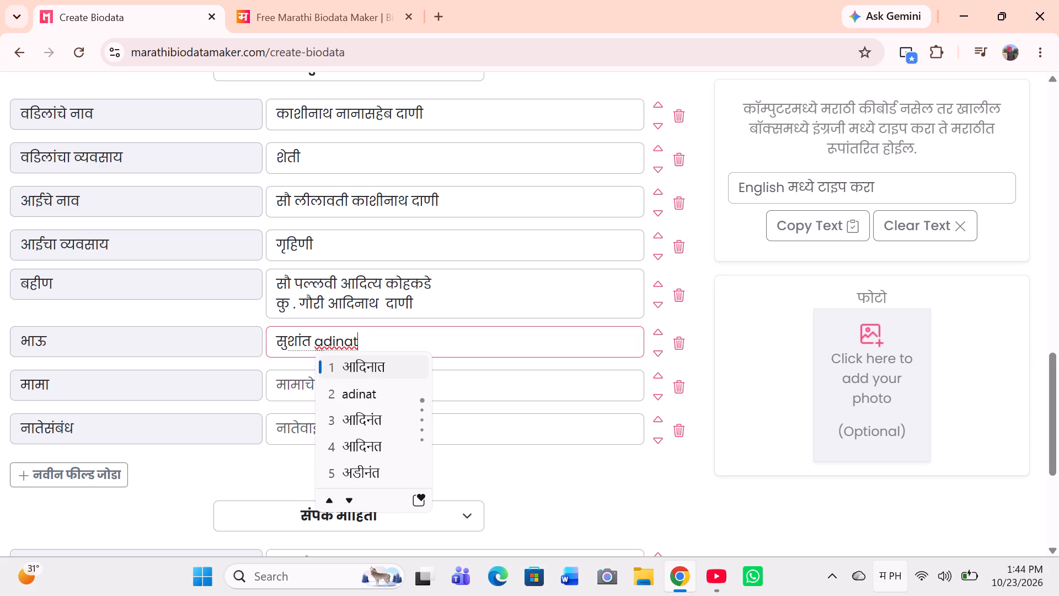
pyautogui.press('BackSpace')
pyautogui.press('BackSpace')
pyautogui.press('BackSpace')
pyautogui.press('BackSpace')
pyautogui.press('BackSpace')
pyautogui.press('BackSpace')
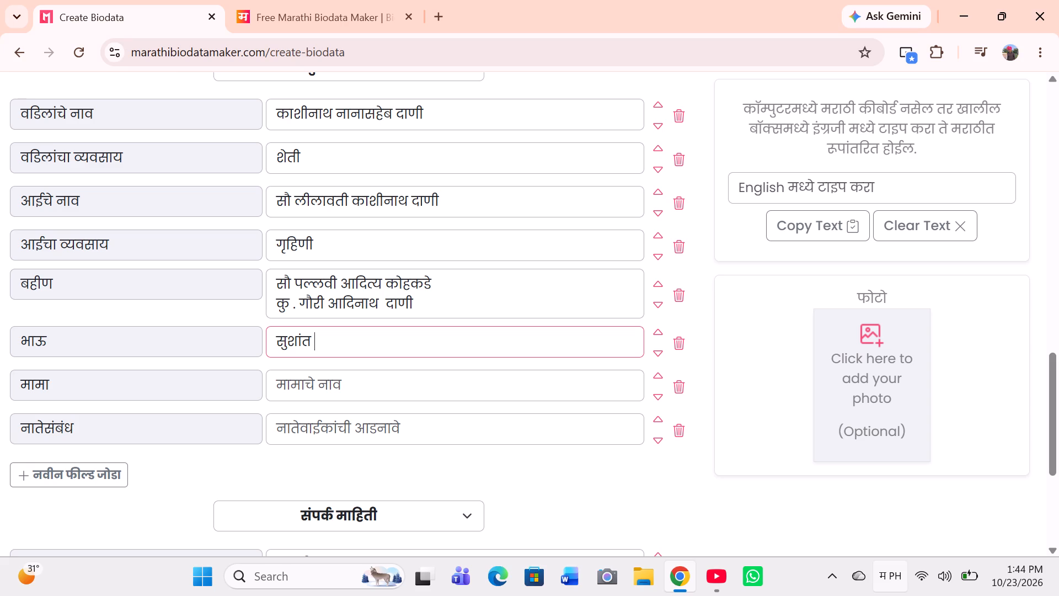
# Move the middle name and surname from the unmarried sister's line in the बहीण field to follow the brother's first name in the भाऊ field.
pyautogui.moveTo(329, 300); pyautogui.dragTo(394, 300)
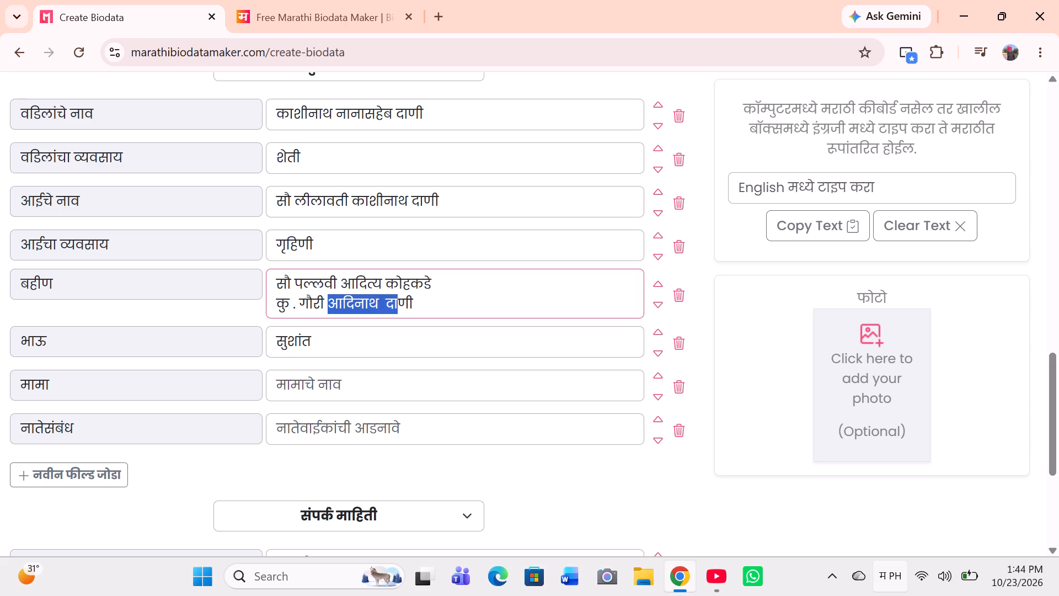
pyautogui.moveTo(394, 300); pyautogui.dragTo(415, 300)
pyautogui.moveTo(397, 304); pyautogui.dragTo(398, 343)
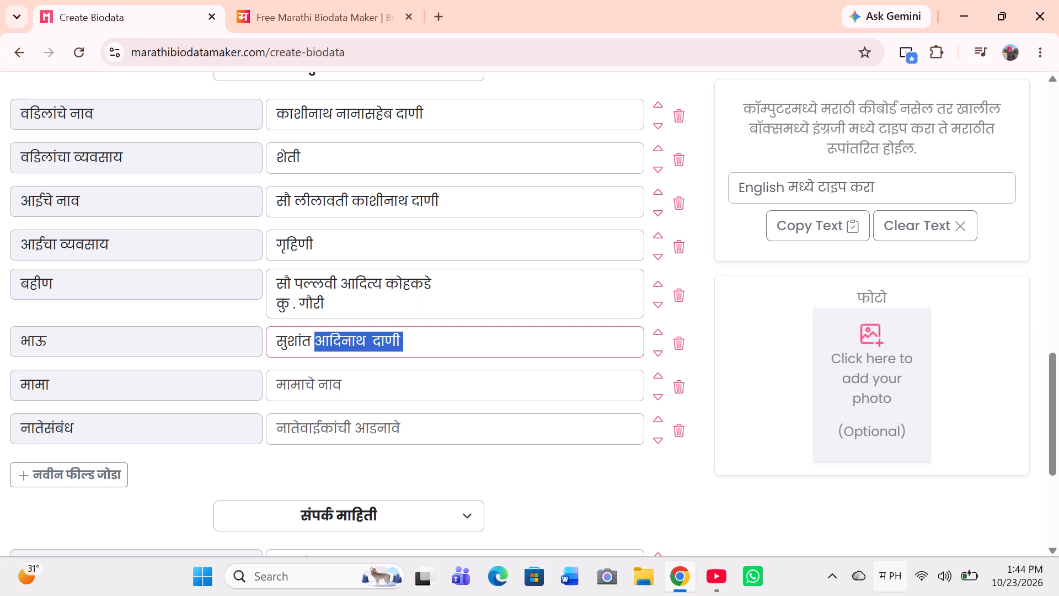
pyautogui.click(430, 342)
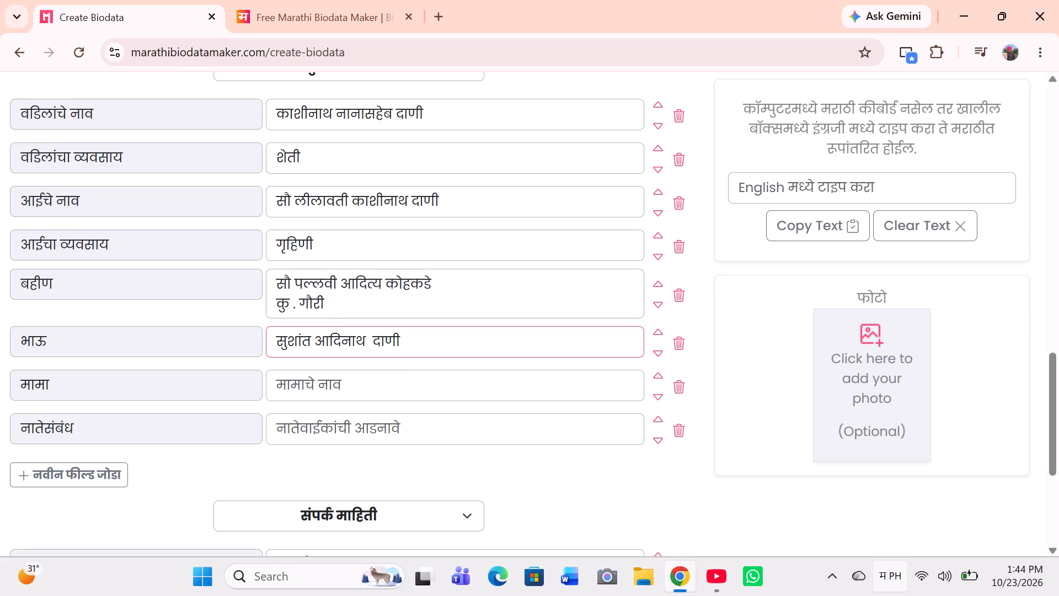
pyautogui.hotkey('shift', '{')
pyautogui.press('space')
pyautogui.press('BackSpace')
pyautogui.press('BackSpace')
# Add the brother's education as (12 .comars ) after his surname in the भाऊ field, keeping the word comars in Latin letters.
pyautogui.hotkey('shift', '(')
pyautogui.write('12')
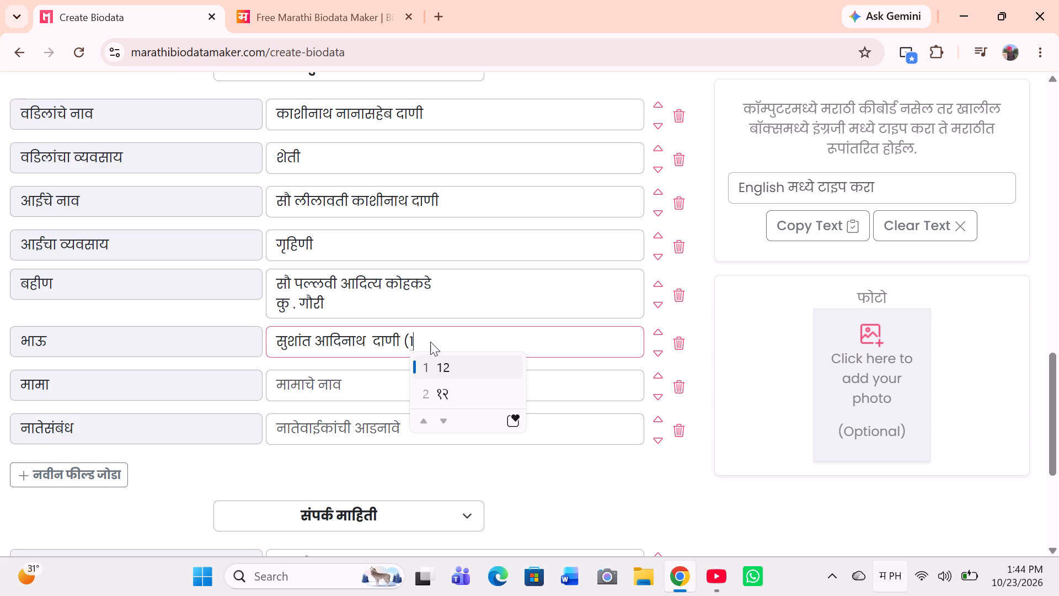
pyautogui.click(477, 369)
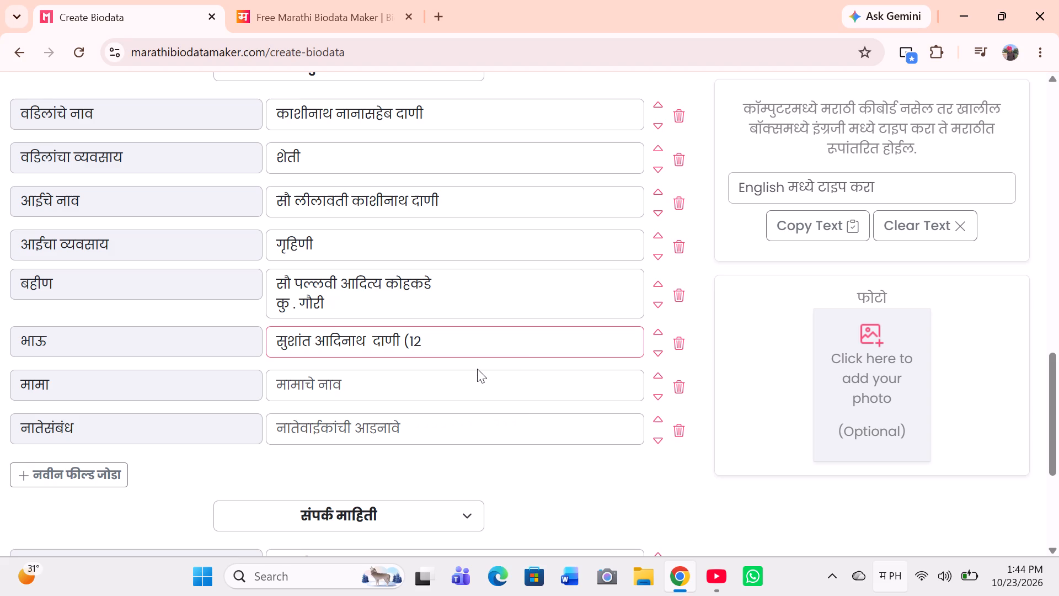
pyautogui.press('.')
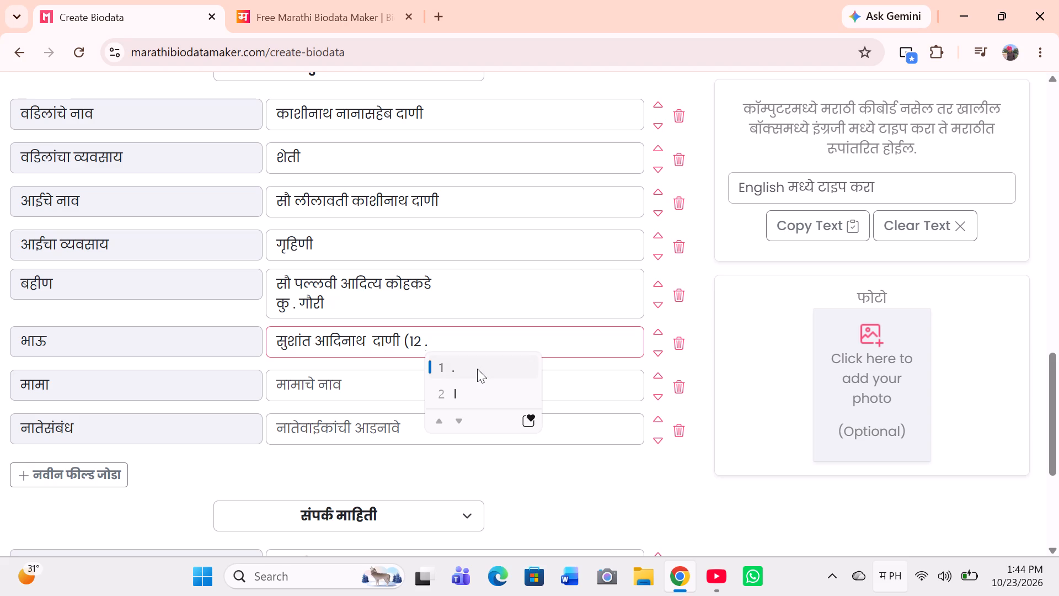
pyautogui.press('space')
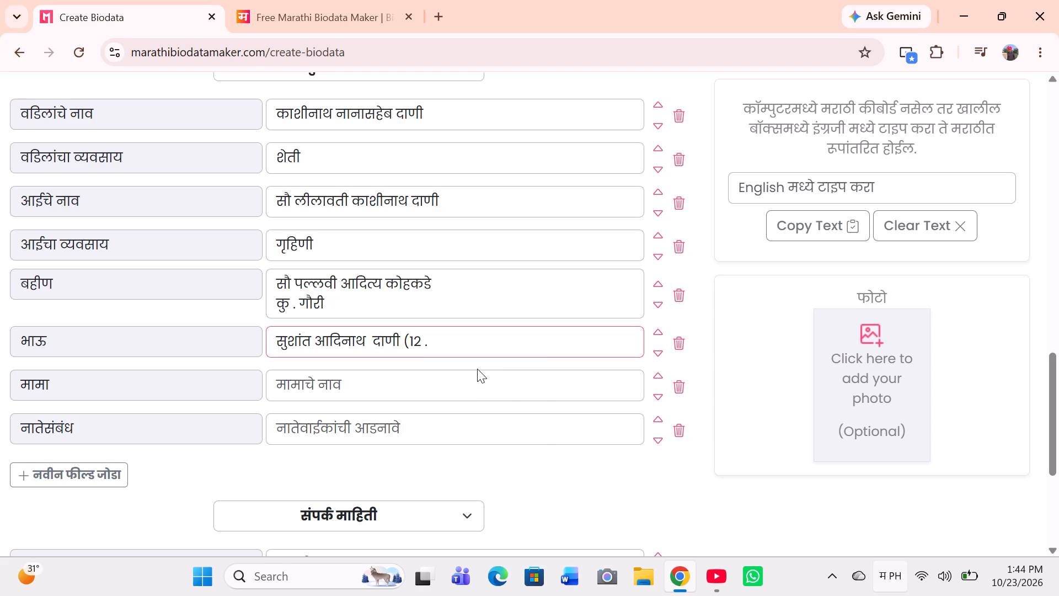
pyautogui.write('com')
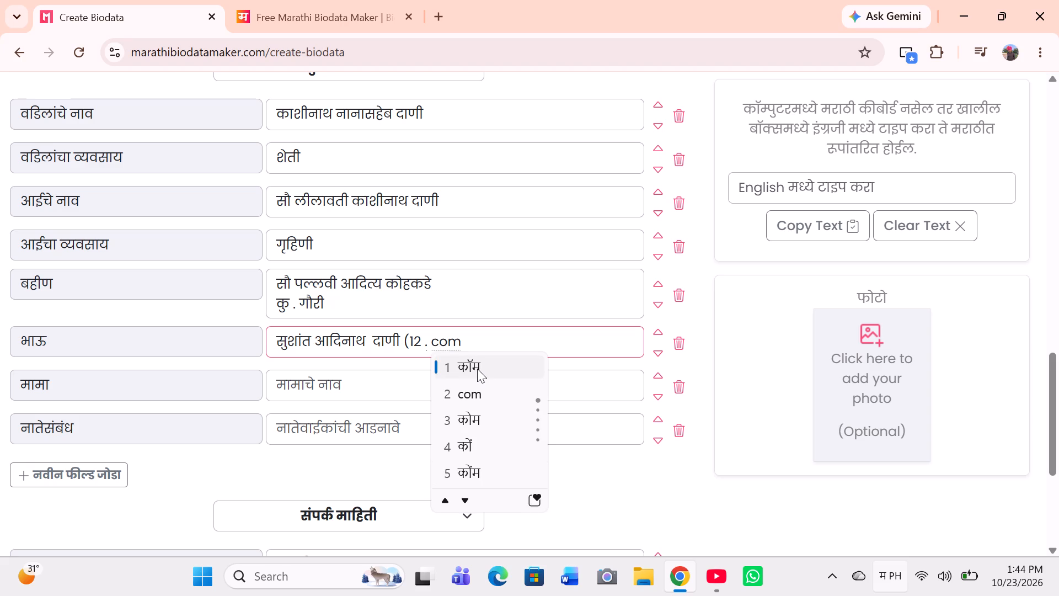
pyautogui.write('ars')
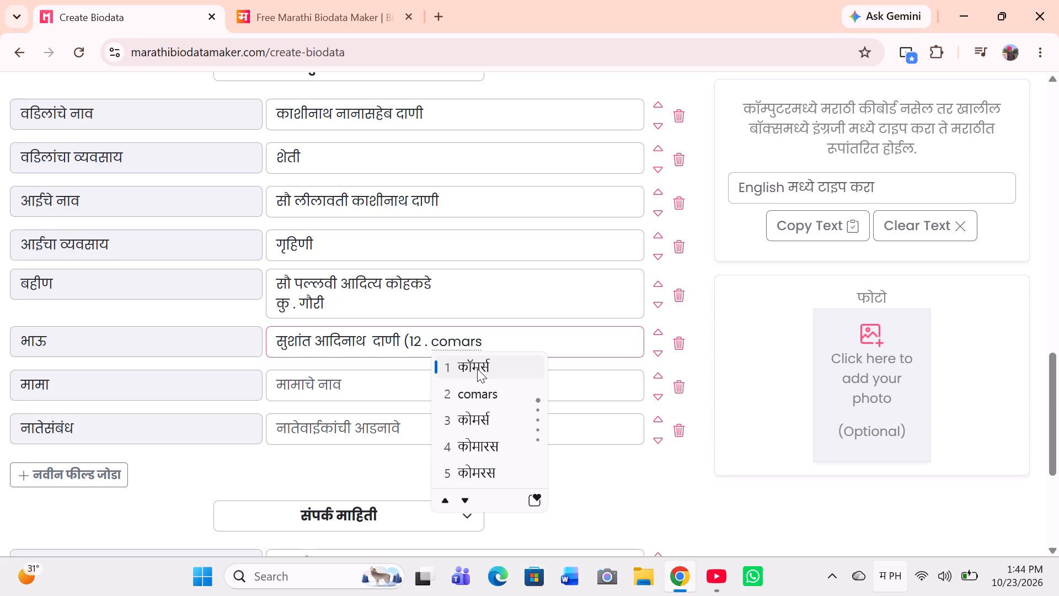
pyautogui.click(482, 393)
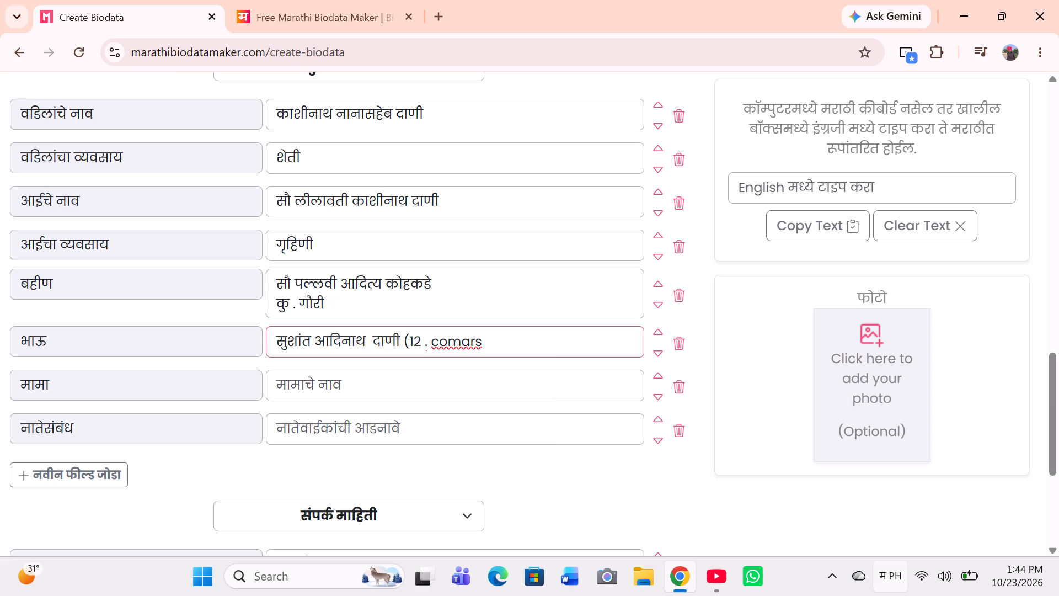
pyautogui.hotkey('shift', ')')
pyautogui.click(430, 337)
pyautogui.press('BackSpace')
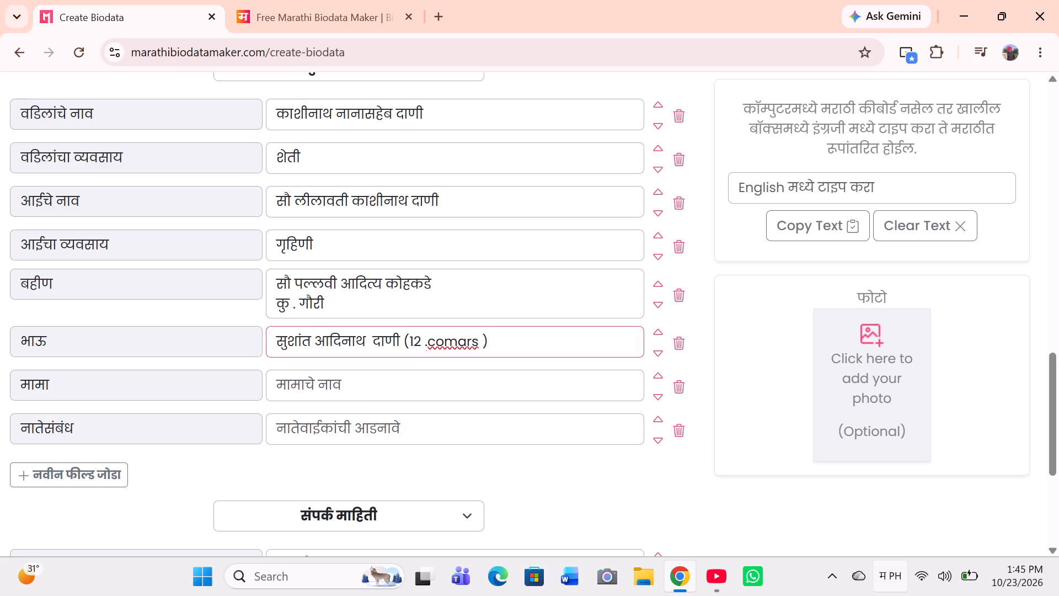
# Open a parenthesis after the married sister's surname on the first line of the बहीण field.
pyautogui.click(463, 290)
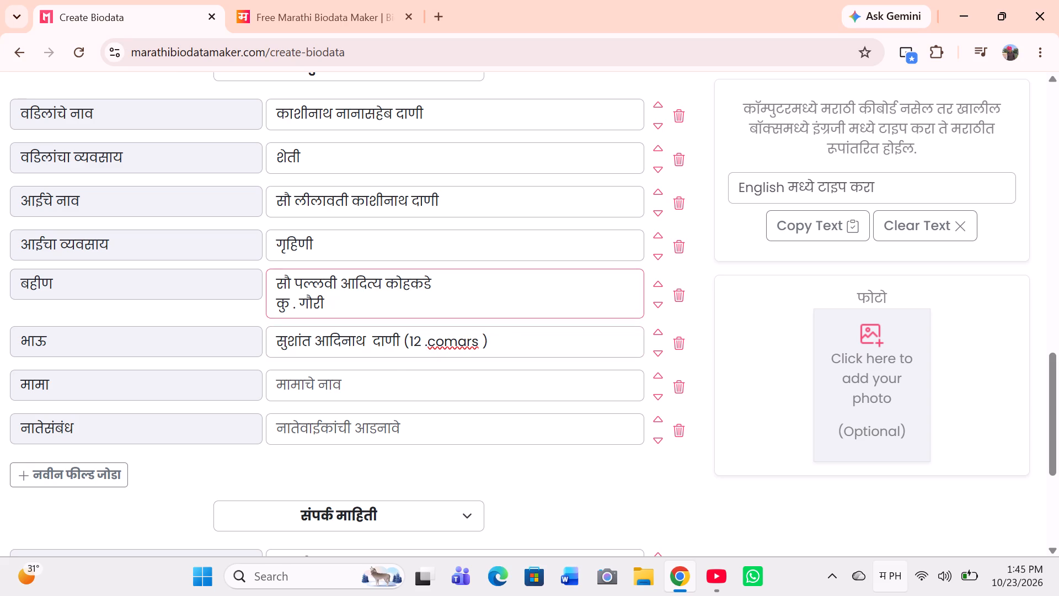
pyautogui.hotkey('shift', '(')
# Copy the middle name and surname from the भाऊ field to follow the unmarried sister's first name in the बहीण field.
pyautogui.moveTo(312, 339); pyautogui.dragTo(393, 338)
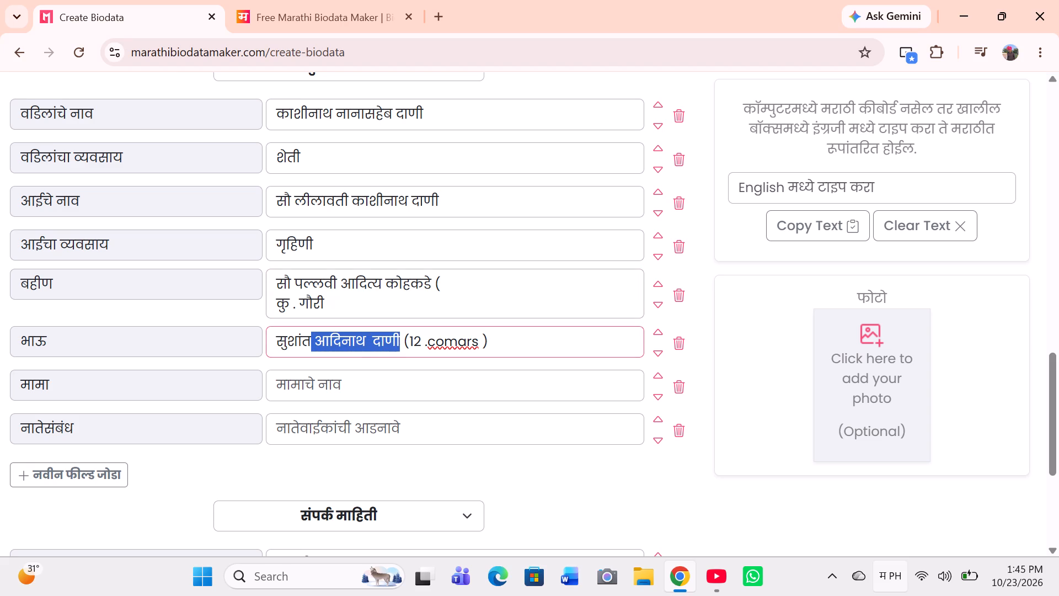
pyautogui.moveTo(393, 338); pyautogui.dragTo(399, 340)
pyautogui.hotkey('ctrl', 'c')
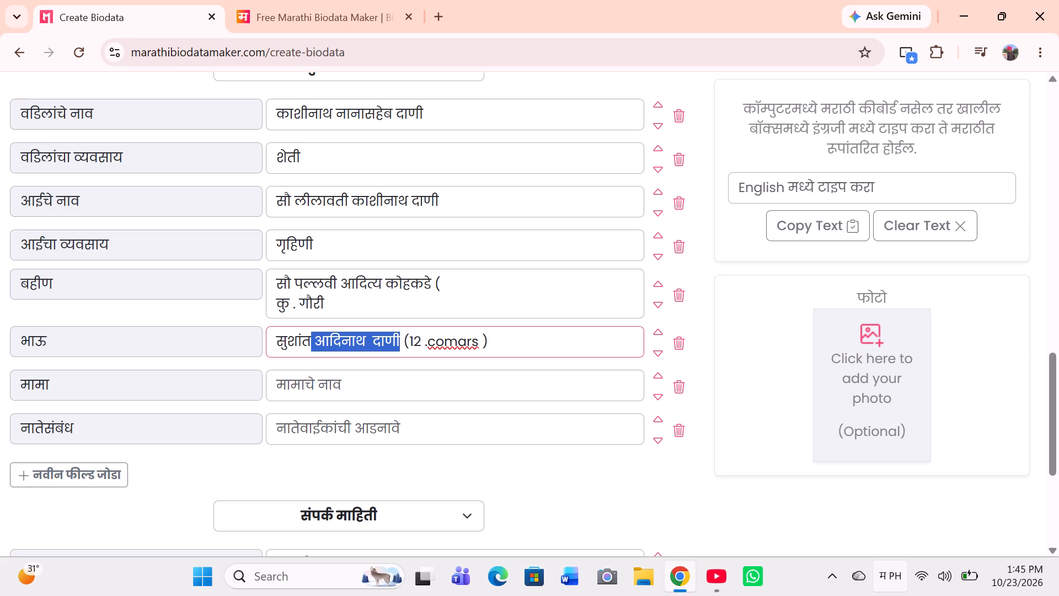
pyautogui.click(365, 302)
pyautogui.hotkey('ctrl', 'v')
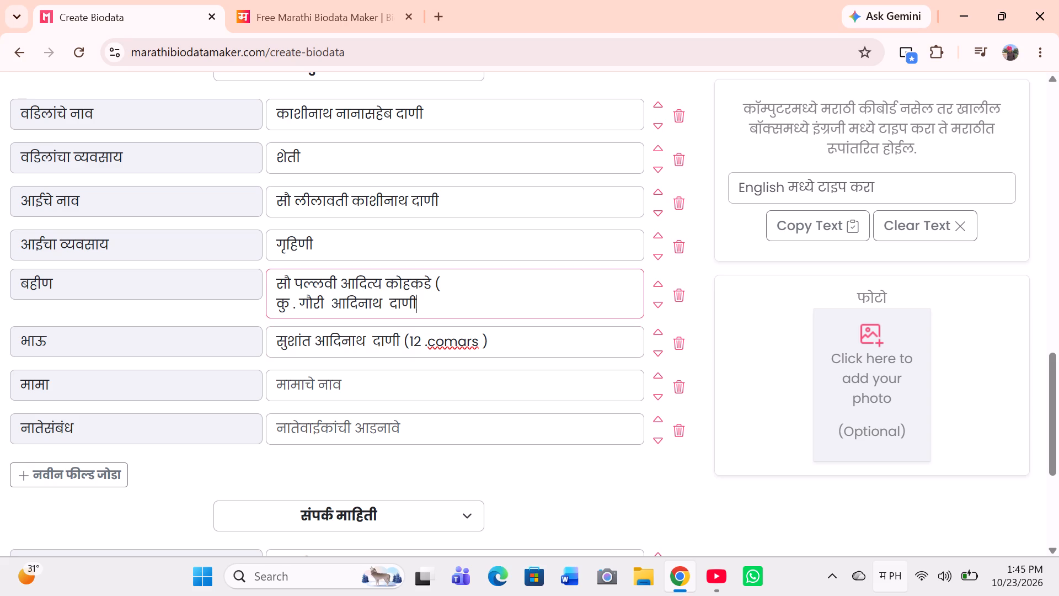
# Complete the married sister's parenthesis in the बहीण field with her qualification m . फार्म, keeping the m in Latin script, and close it.
pyautogui.click(469, 288)
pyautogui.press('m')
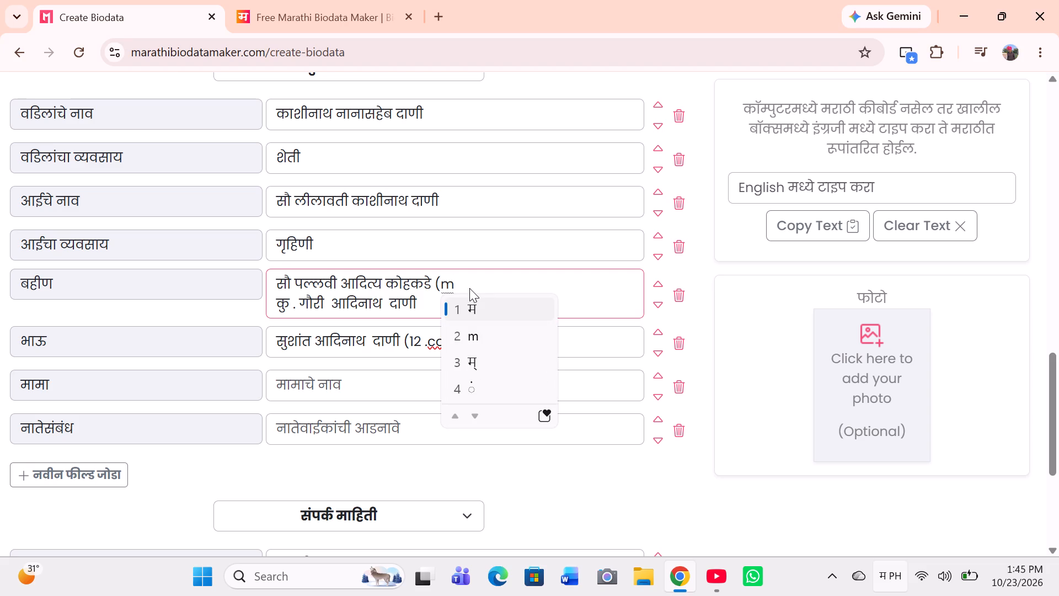
pyautogui.press('Return')
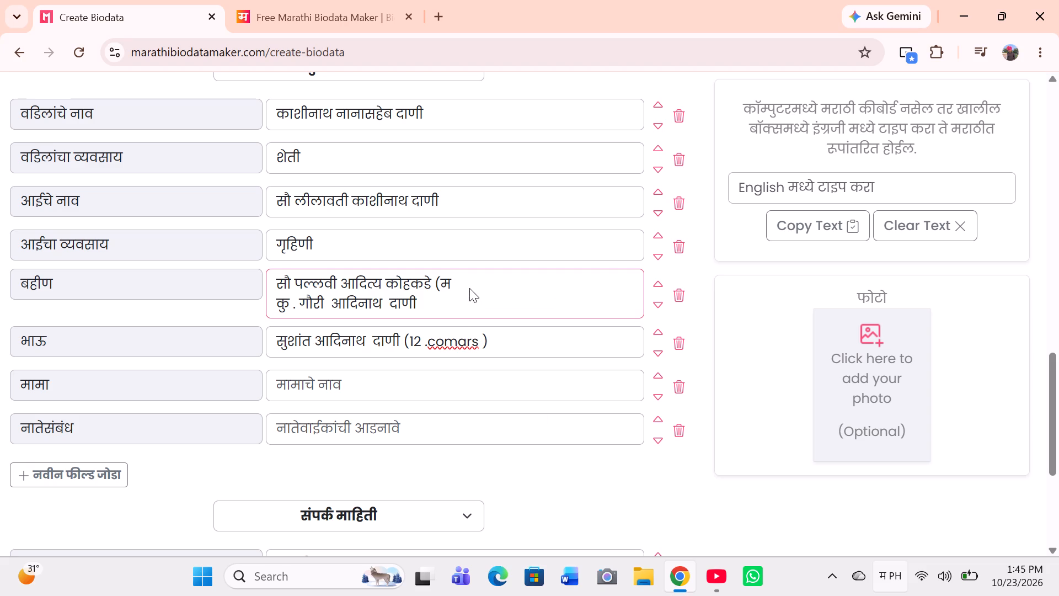
pyautogui.press('BackSpace')
pyautogui.press('BackSpace')
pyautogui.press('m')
pyautogui.click(470, 333)
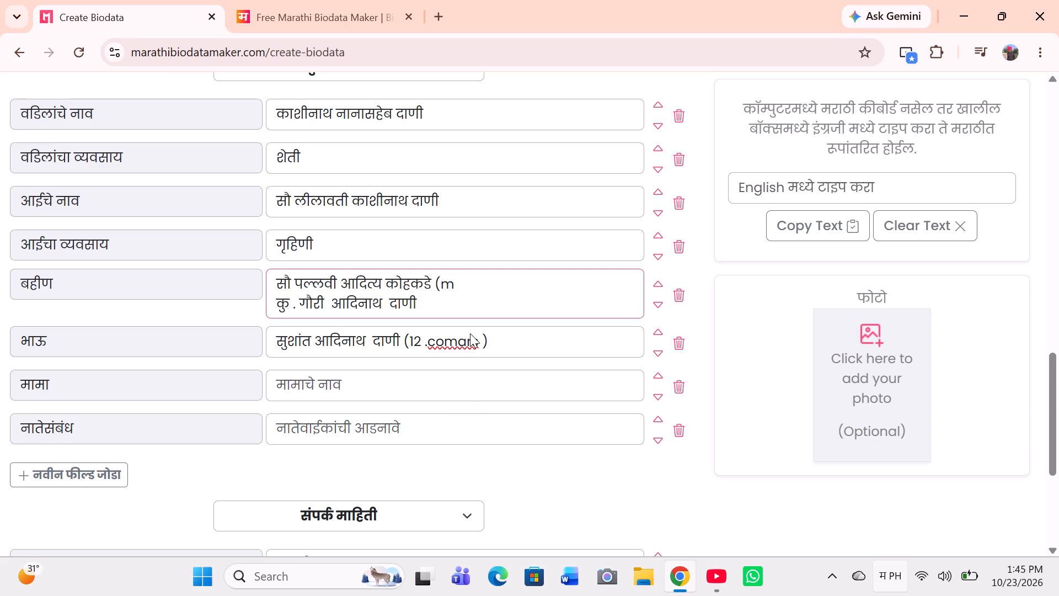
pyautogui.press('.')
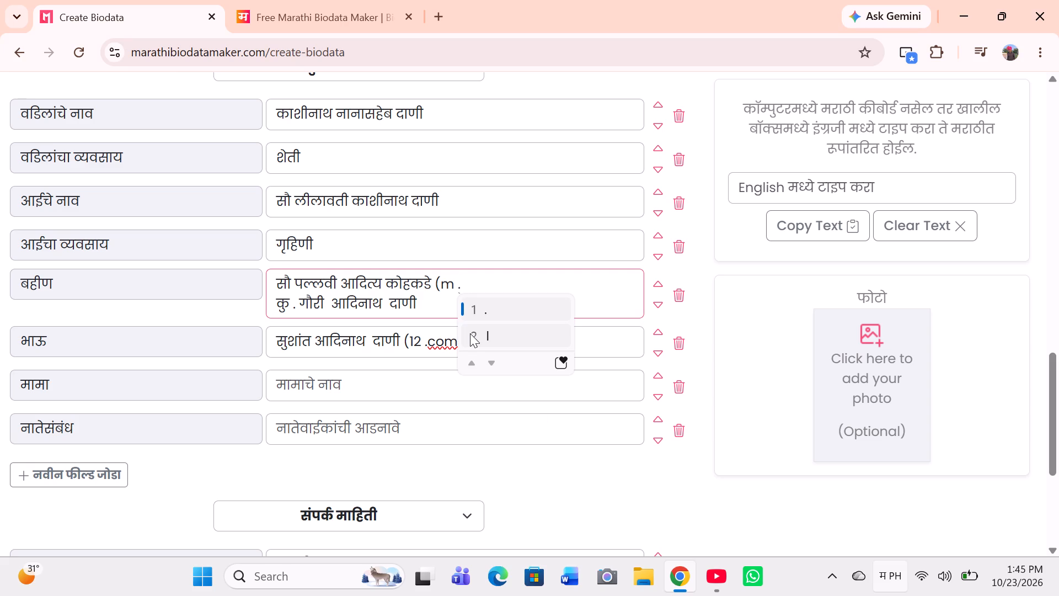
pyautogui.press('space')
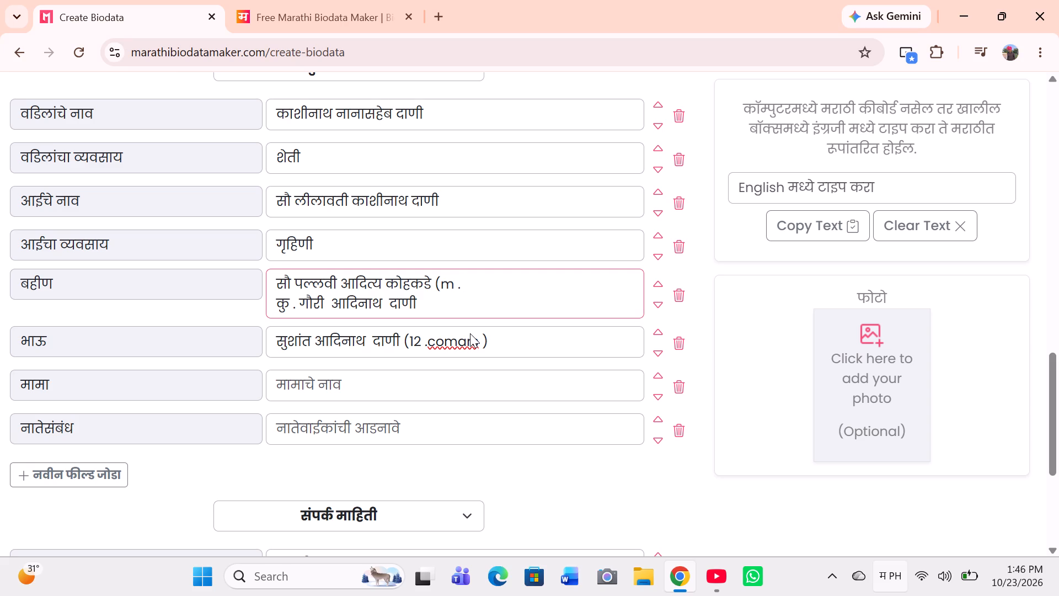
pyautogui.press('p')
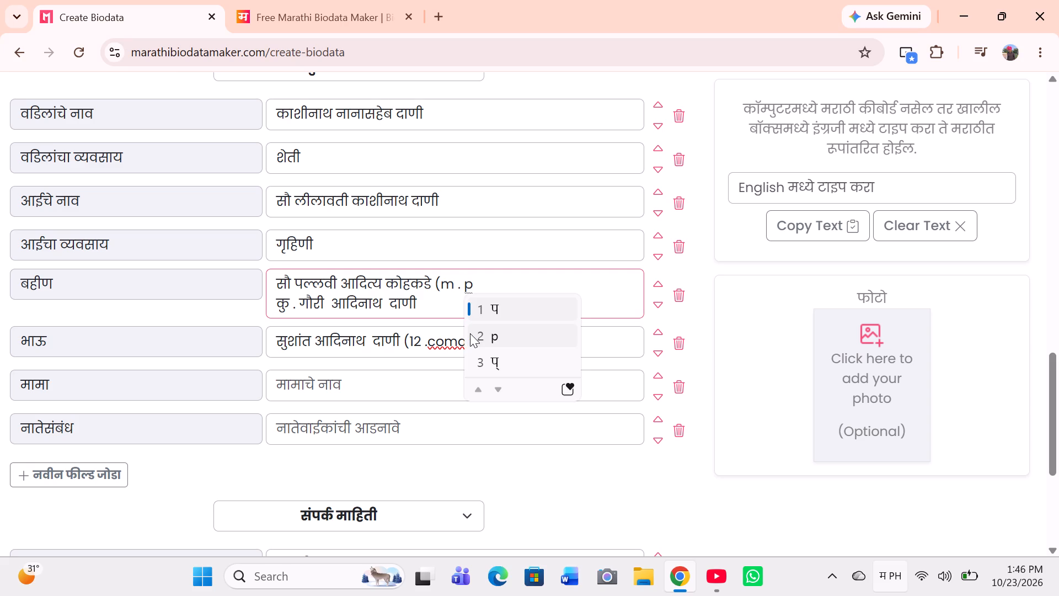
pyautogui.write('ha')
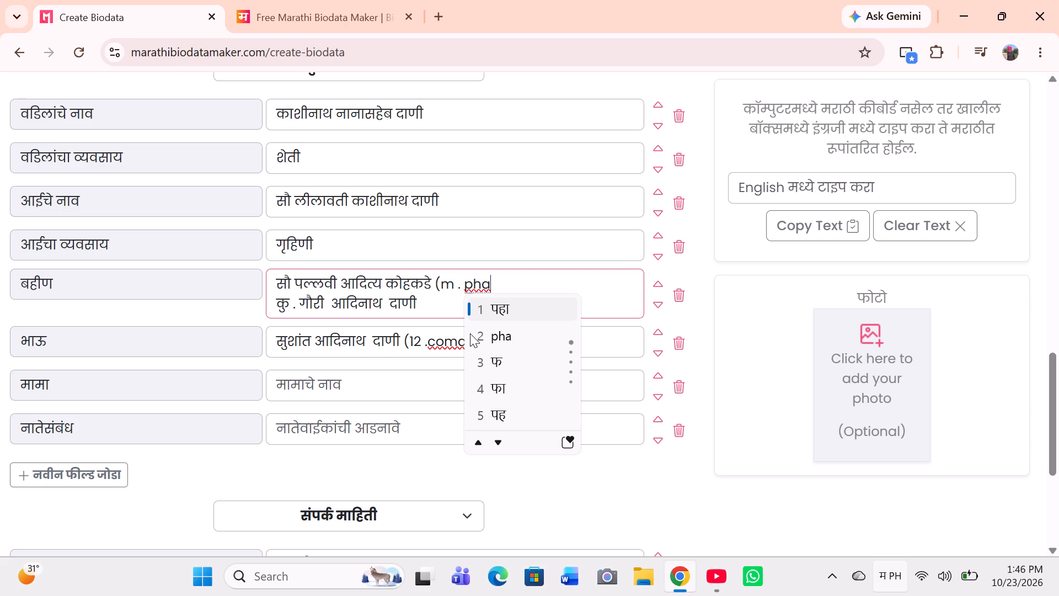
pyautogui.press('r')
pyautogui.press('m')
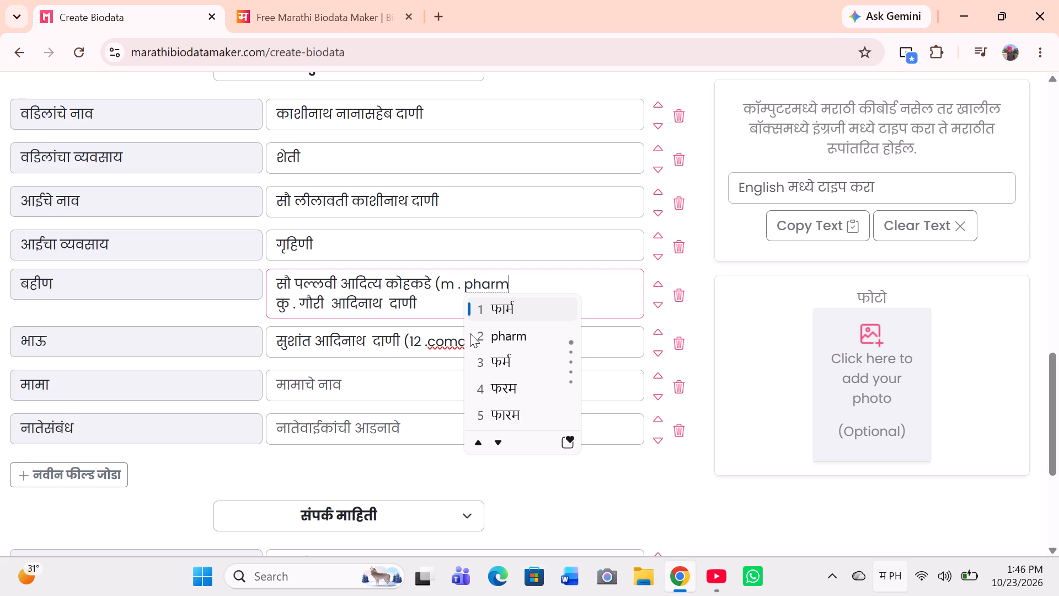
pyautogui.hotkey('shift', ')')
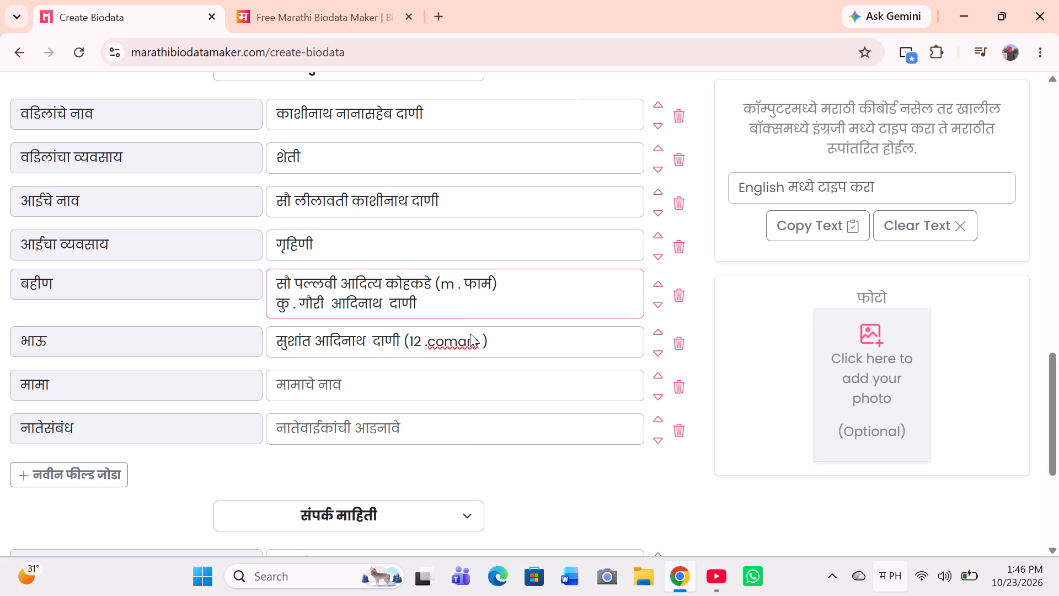
# Add a space and an opening parenthesis after the unmarried sister's surname in the बहीण field.
pyautogui.click(431, 308)
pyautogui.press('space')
pyautogui.hotkey('shift', '(')
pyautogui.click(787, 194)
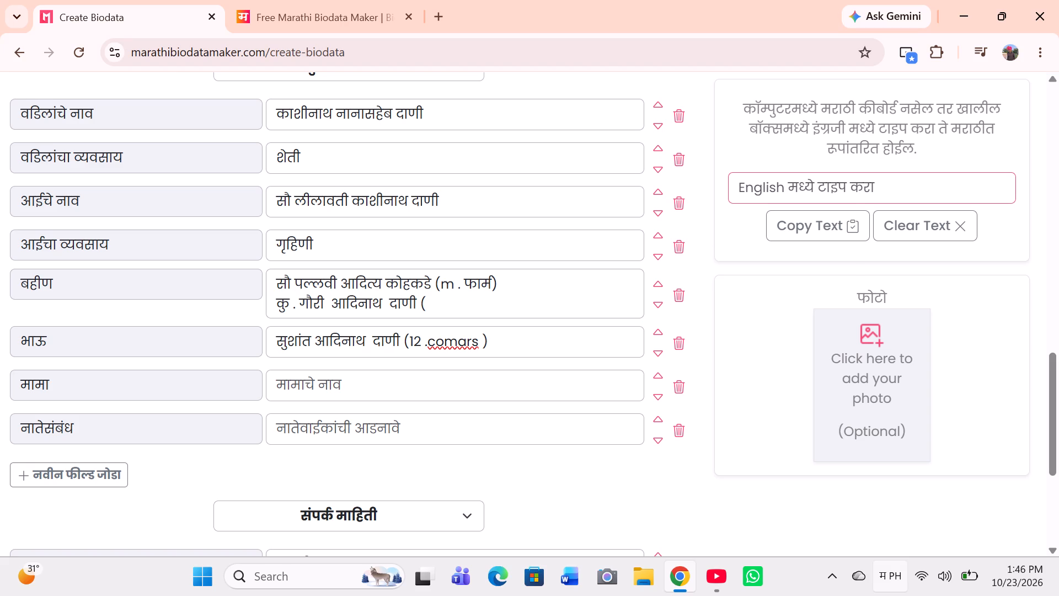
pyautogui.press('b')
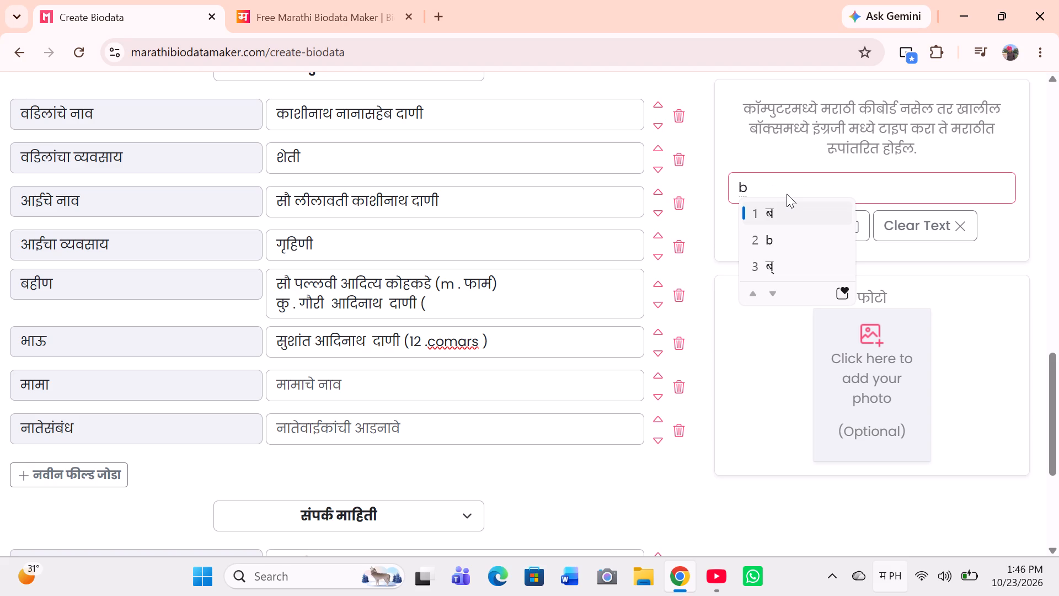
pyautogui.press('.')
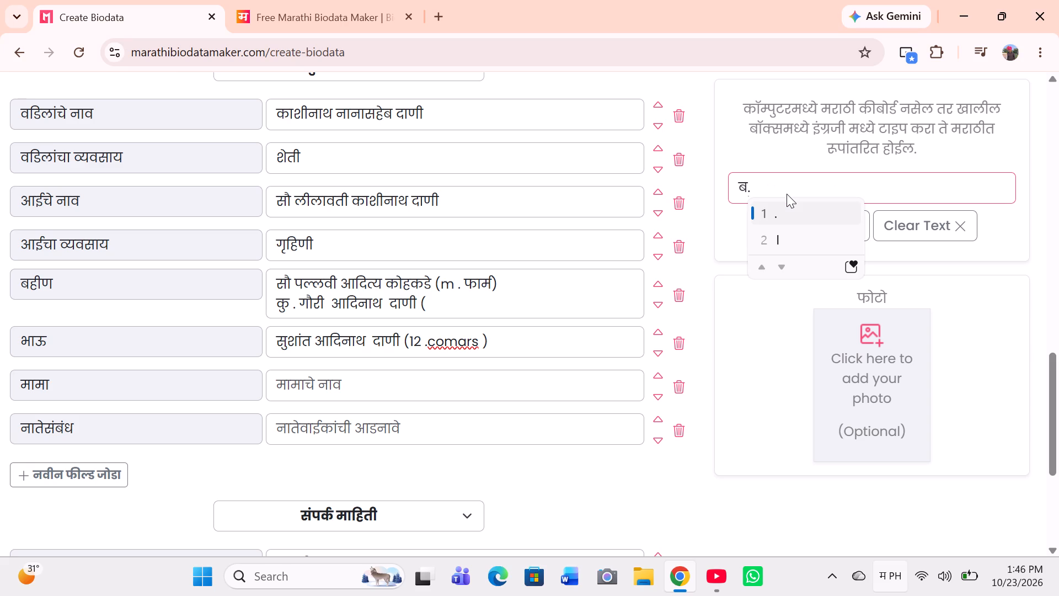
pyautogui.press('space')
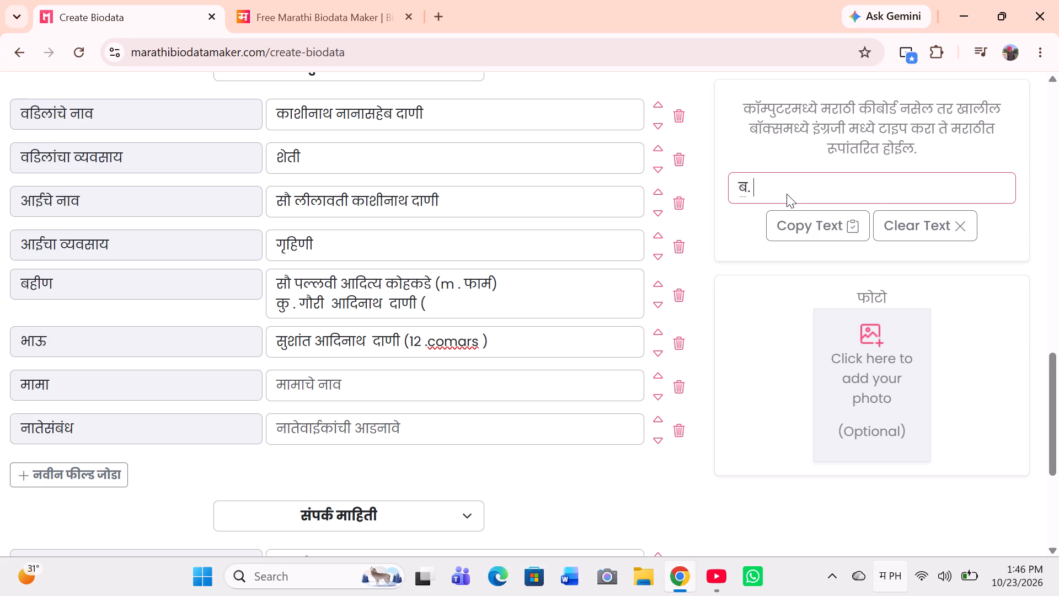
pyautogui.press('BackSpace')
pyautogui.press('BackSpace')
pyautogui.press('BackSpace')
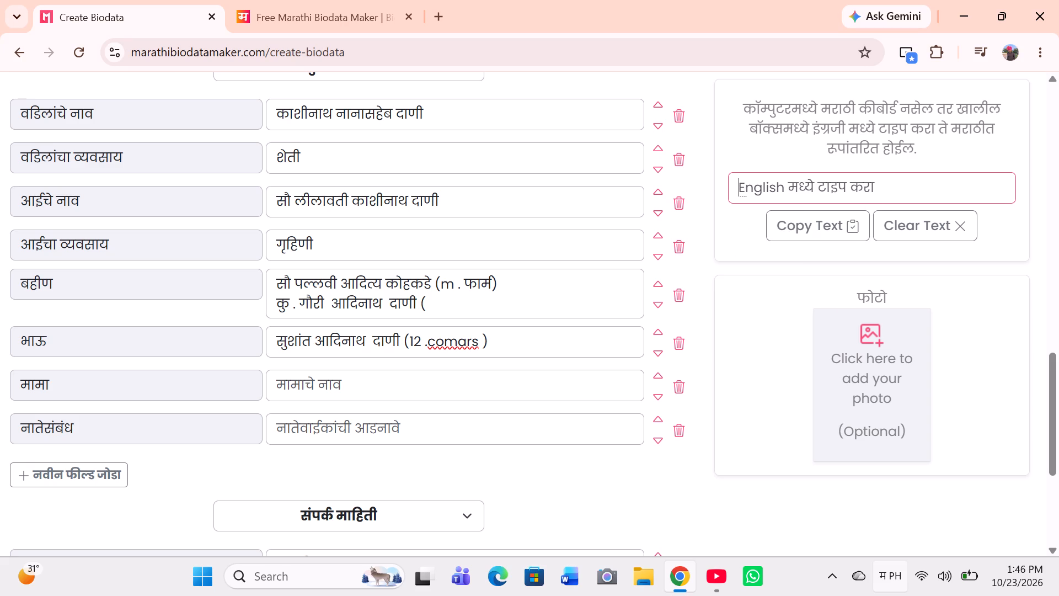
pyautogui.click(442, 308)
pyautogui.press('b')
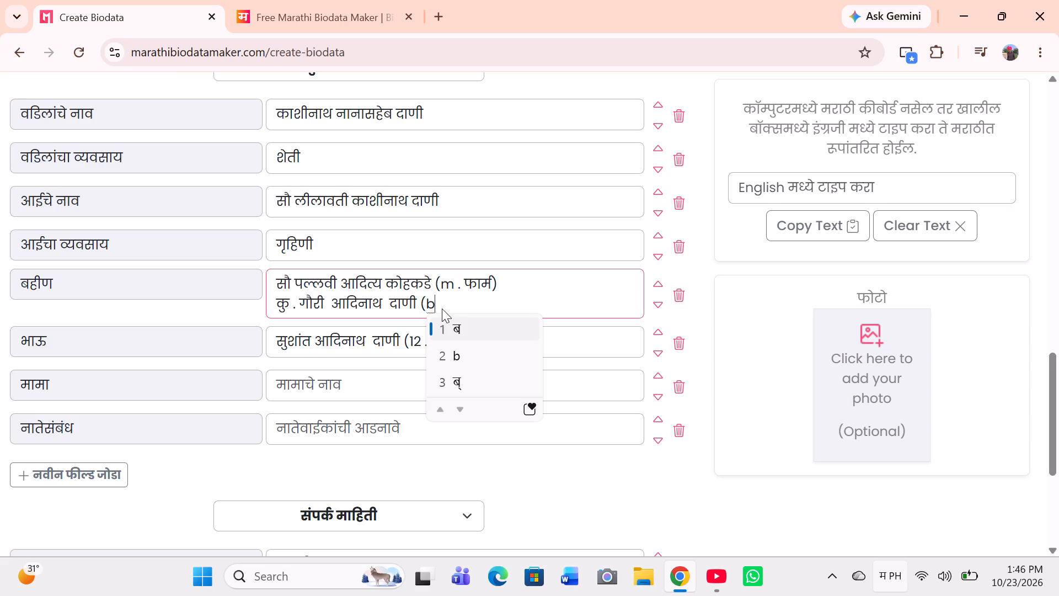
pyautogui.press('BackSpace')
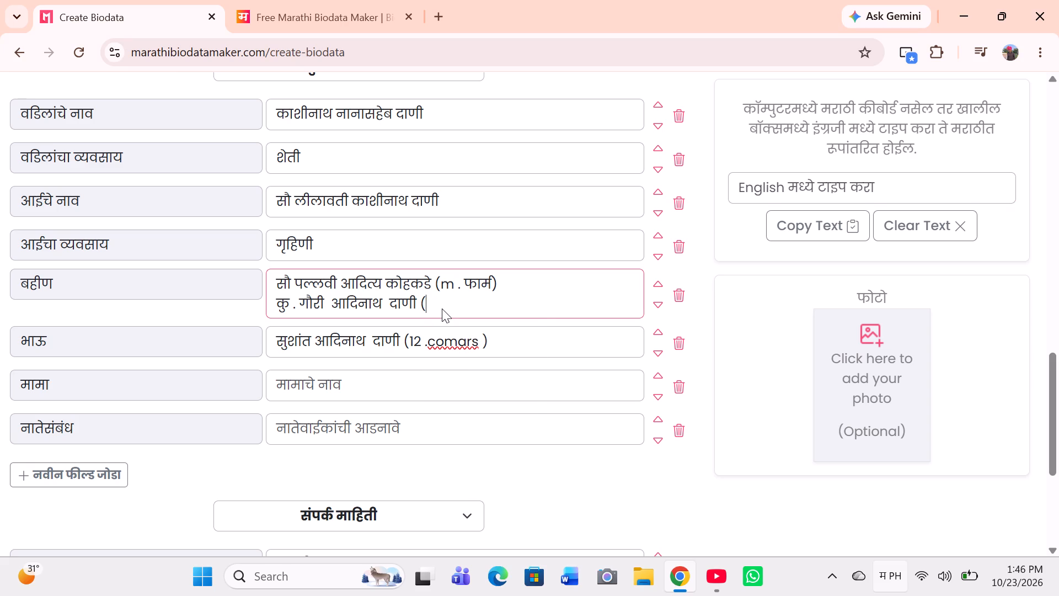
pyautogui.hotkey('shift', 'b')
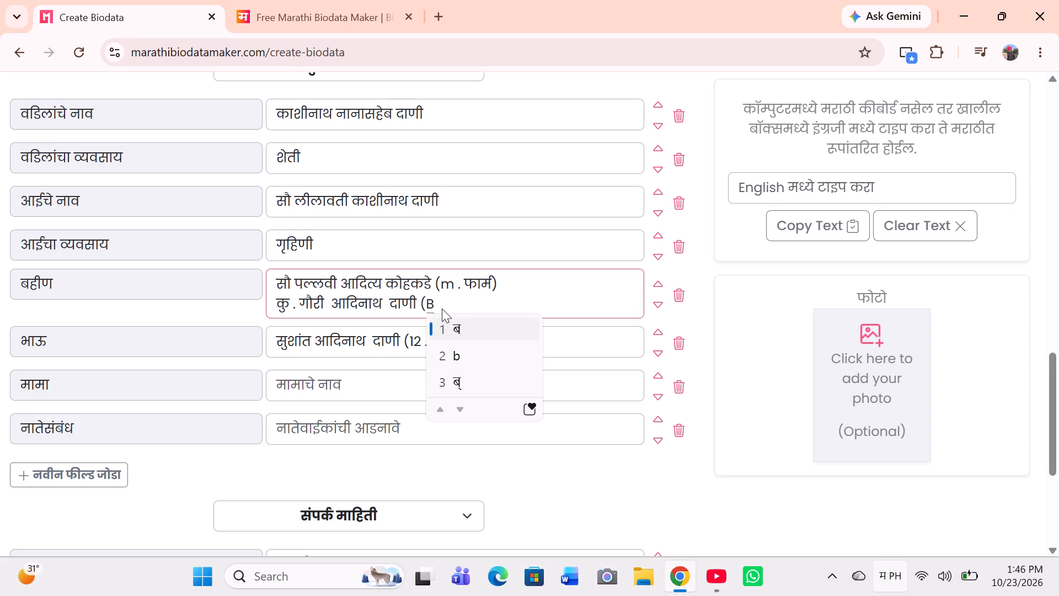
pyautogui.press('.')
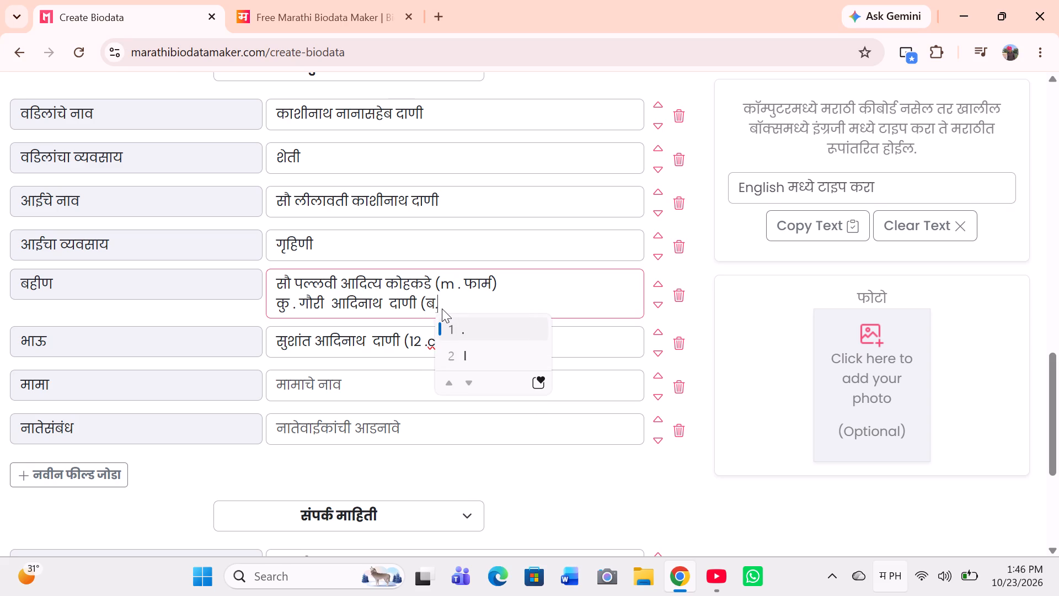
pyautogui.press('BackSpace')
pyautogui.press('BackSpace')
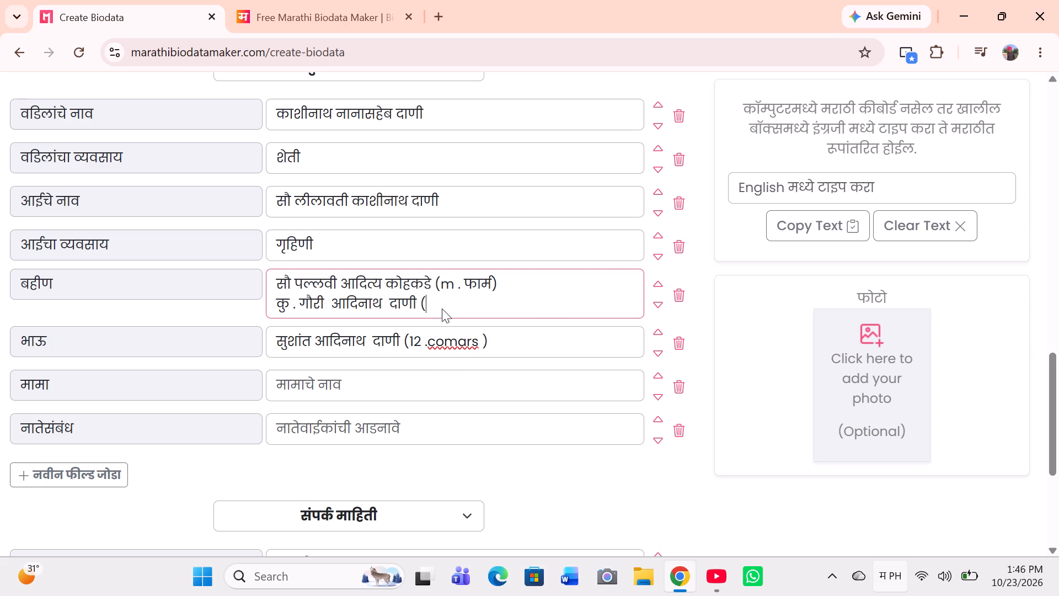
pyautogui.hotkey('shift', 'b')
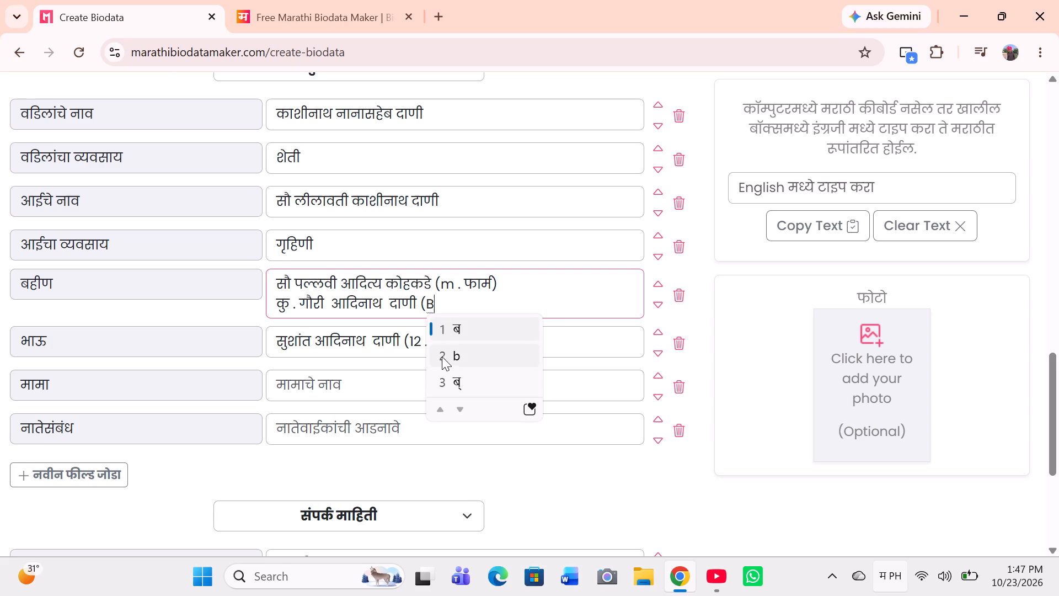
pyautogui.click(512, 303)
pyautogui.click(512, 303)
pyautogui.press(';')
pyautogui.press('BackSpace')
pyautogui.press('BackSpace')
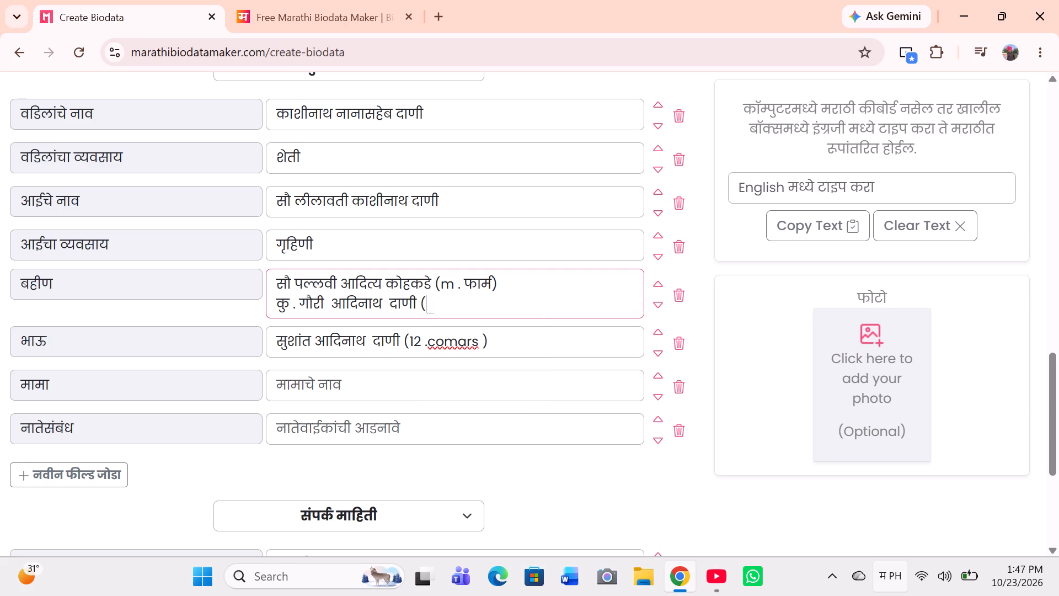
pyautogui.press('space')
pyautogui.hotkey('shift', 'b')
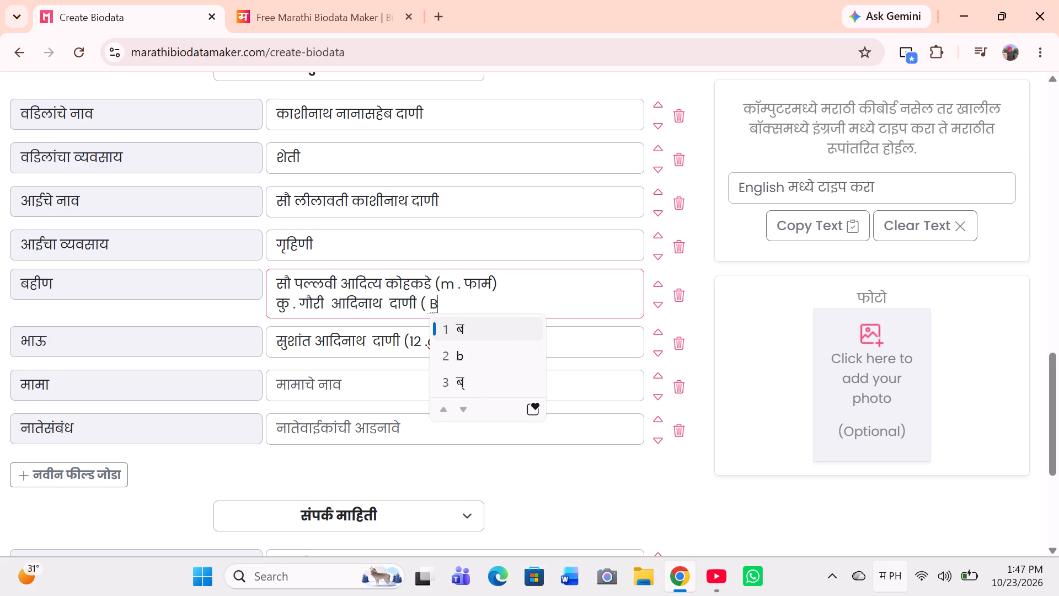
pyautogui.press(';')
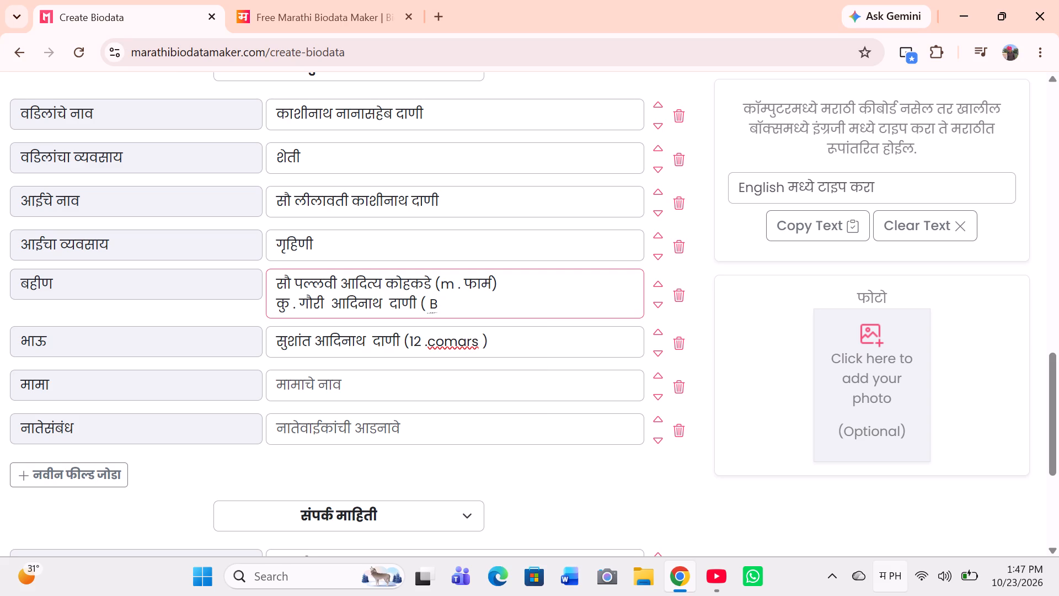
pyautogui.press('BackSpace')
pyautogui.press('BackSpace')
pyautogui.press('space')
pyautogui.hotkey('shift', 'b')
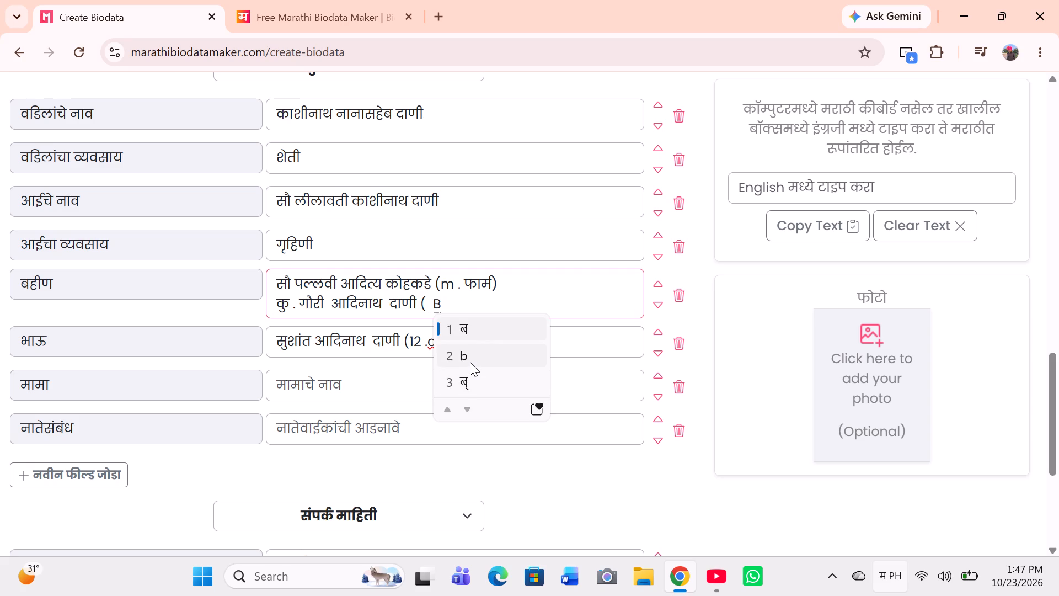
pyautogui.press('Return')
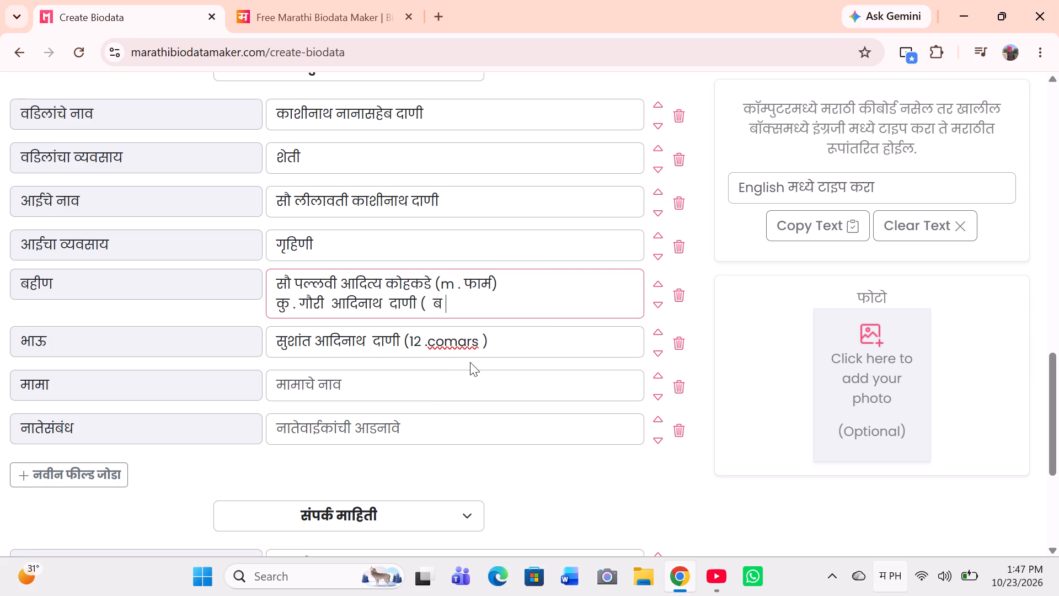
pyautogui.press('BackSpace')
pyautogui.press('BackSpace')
# Switch the keyboard layout to English (United States) and complete the unmarried sister's parenthesis in the बहीण field with B . tech, closing it.
pyautogui.click(898, 577)
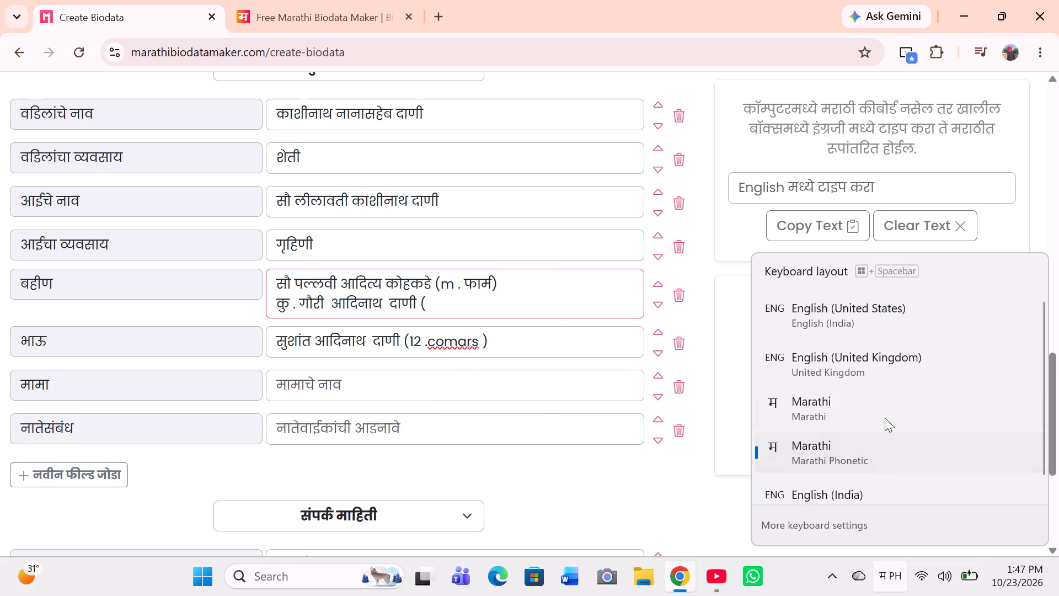
pyautogui.moveTo(831, 327); pyautogui.dragTo(844, 305)
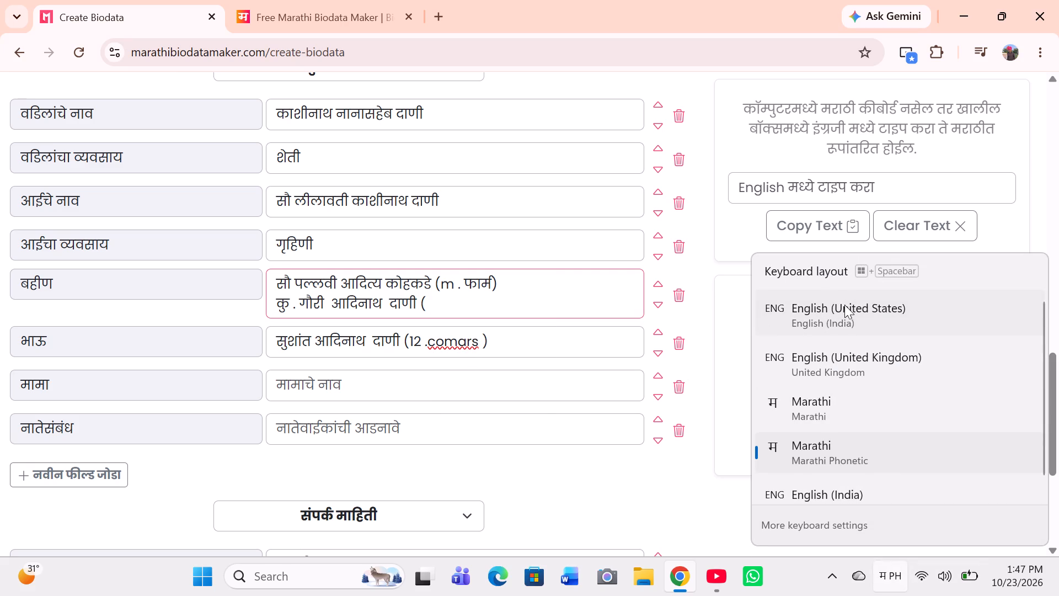
pyautogui.moveTo(844, 305); pyautogui.dragTo(848, 305)
pyautogui.click(848, 305)
pyautogui.click(448, 303)
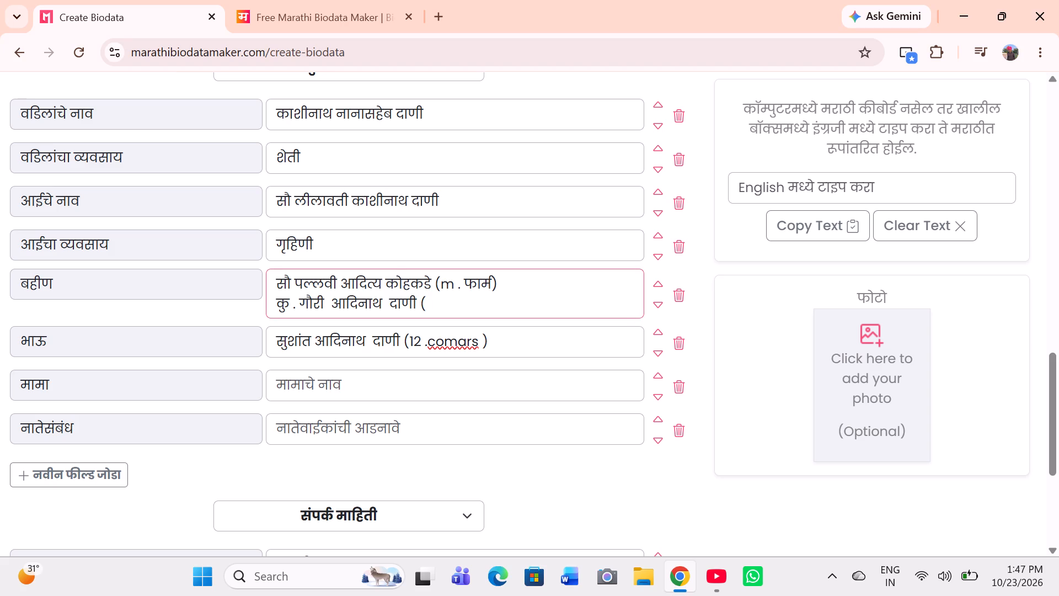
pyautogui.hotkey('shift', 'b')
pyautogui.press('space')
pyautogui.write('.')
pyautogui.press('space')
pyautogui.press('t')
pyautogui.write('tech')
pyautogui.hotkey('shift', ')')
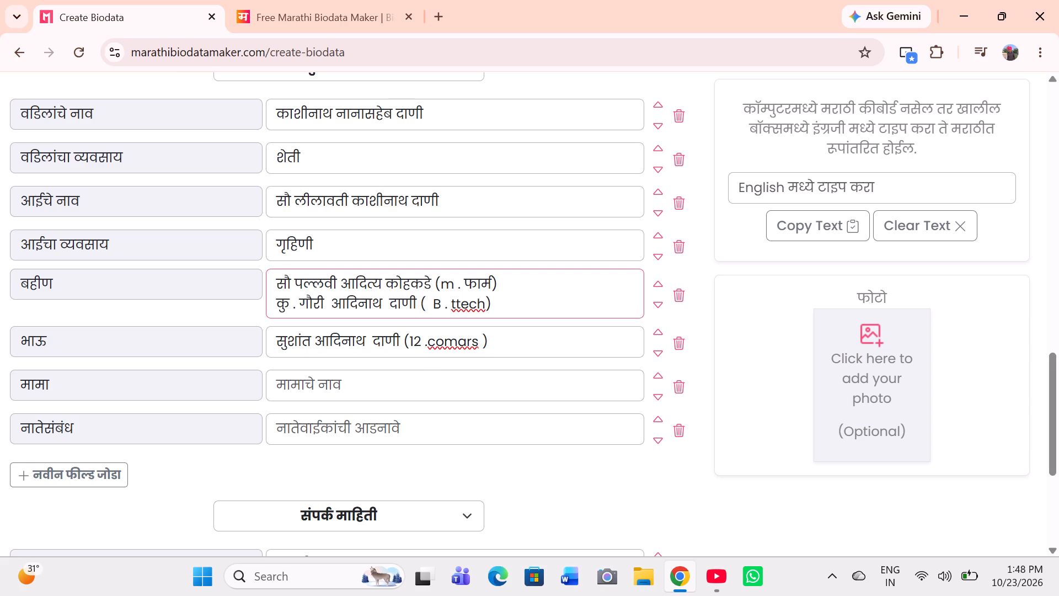
pyautogui.click(459, 305)
pyautogui.press('BackSpace')
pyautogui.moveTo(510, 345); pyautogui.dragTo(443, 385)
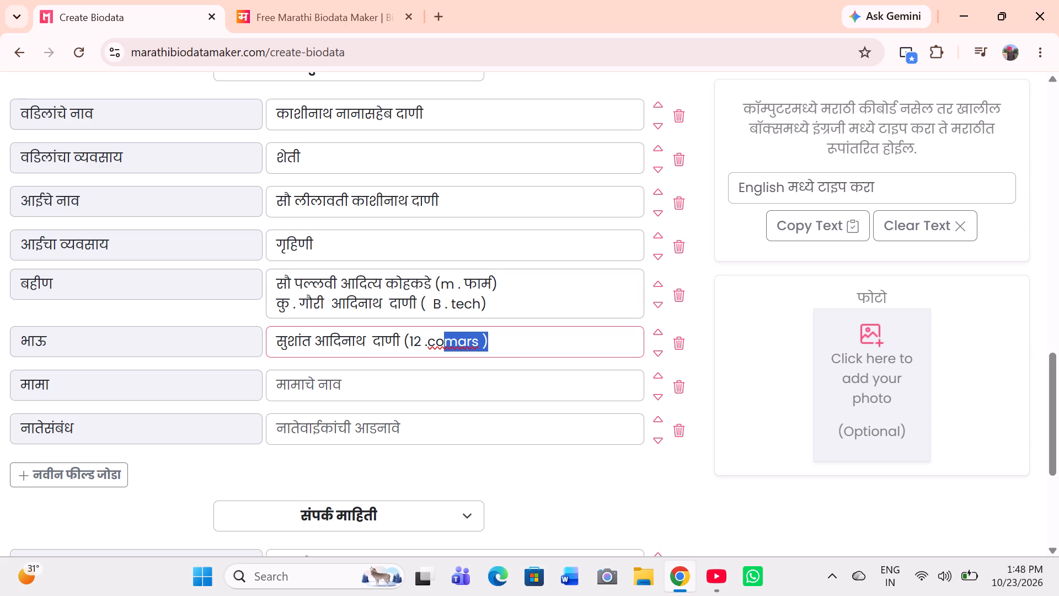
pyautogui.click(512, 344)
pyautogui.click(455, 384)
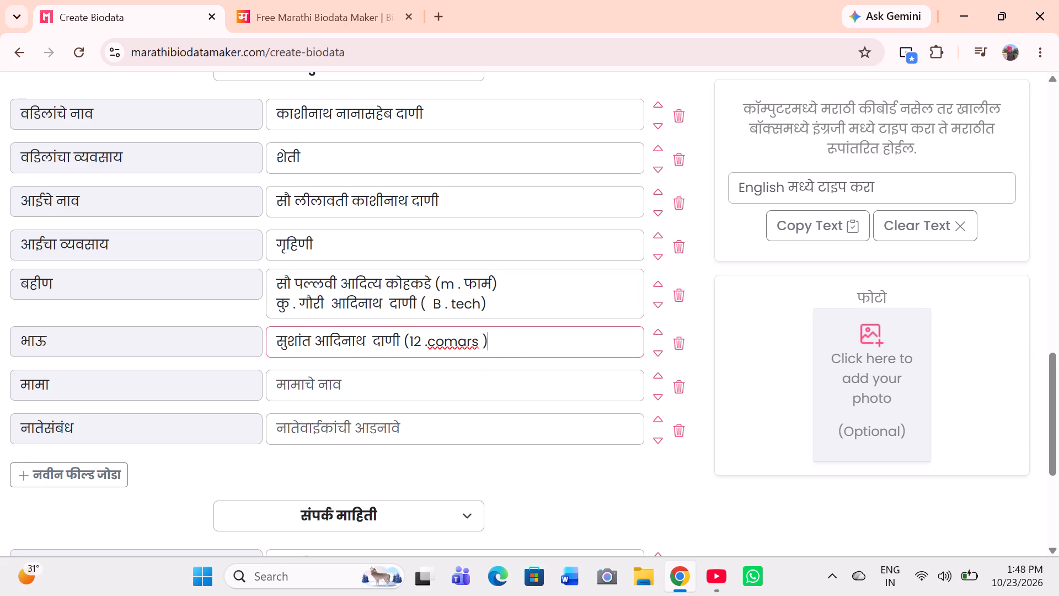
# Transliterate the maternal uncle's first name, devidas, as देविदास in the English-to-Marathi conversion box.
pyautogui.click(803, 185)
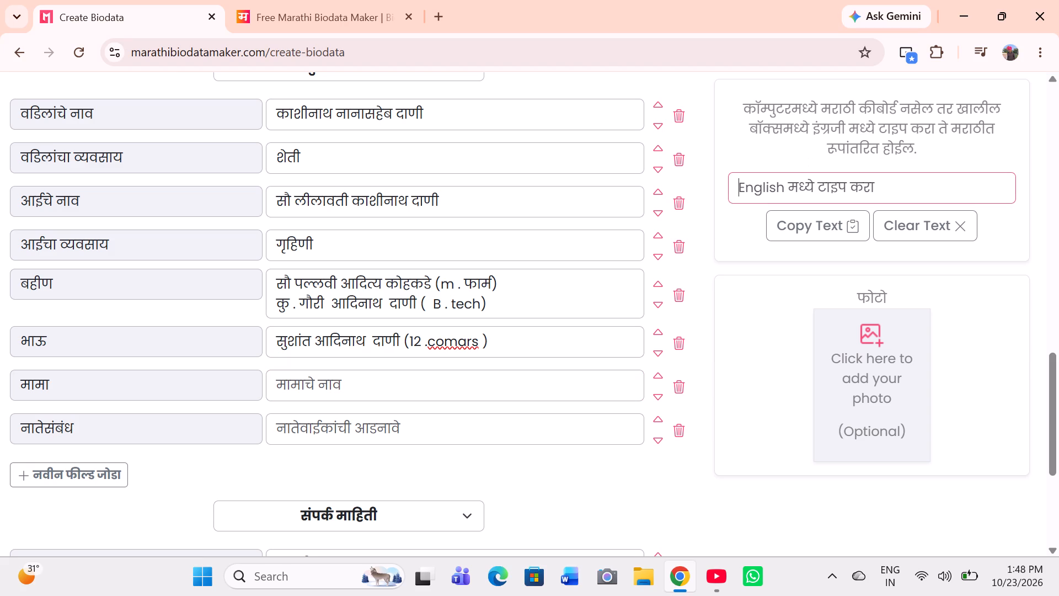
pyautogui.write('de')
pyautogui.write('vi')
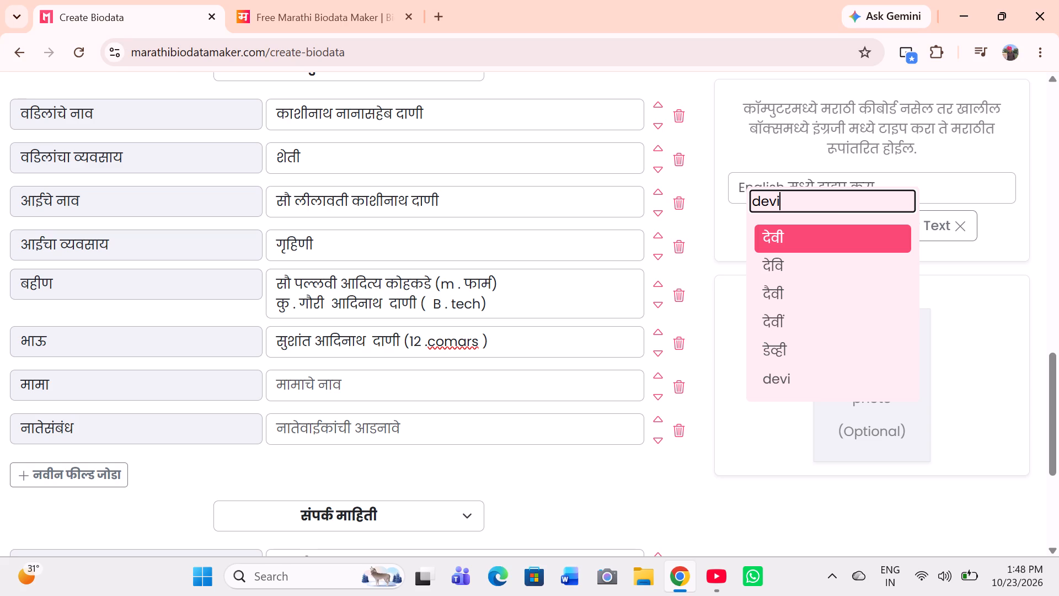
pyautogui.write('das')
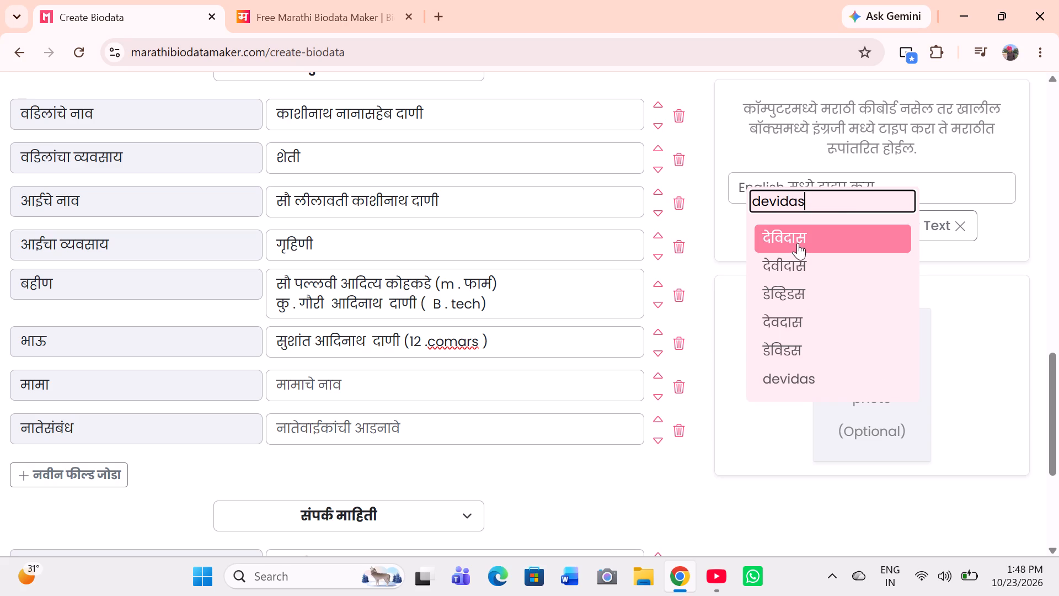
pyautogui.click(798, 243)
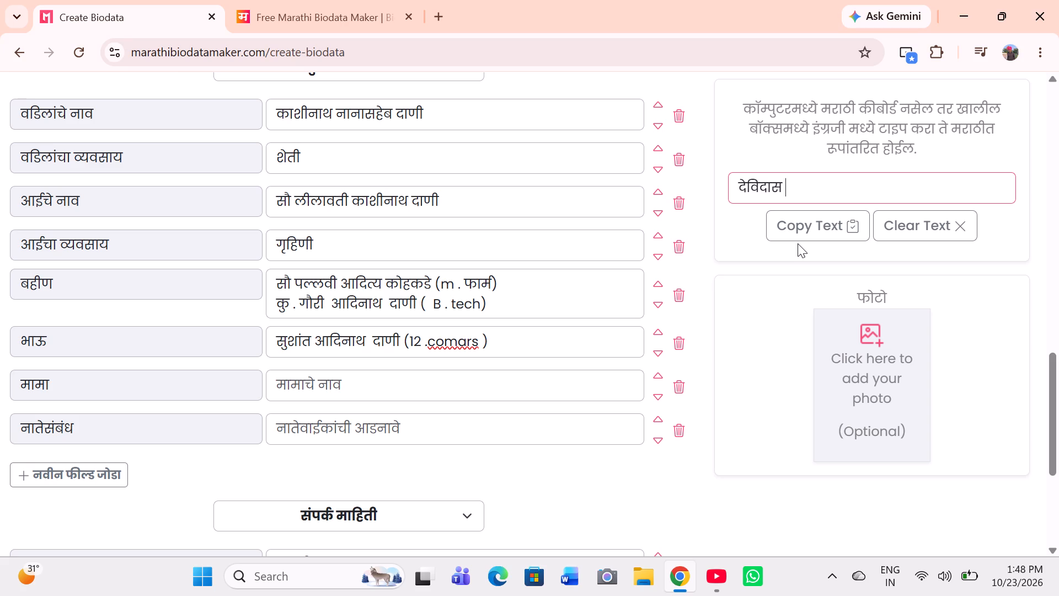
# Transliterate the maternal uncle's middle name, रंगनाथ, and his surname after his first name in the English-to-Marathi conversion box.
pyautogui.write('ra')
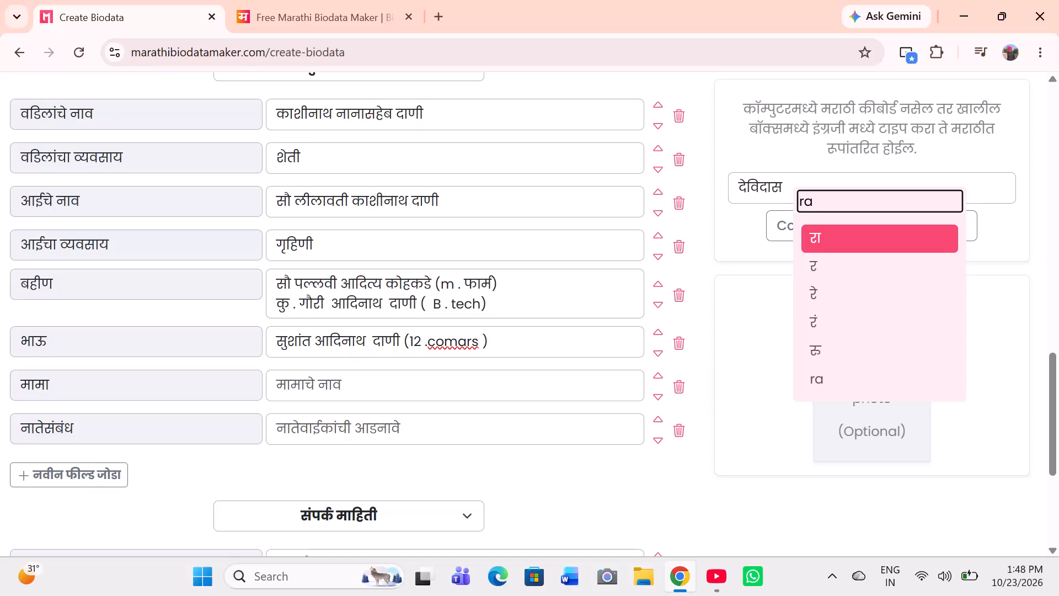
pyautogui.click(851, 310)
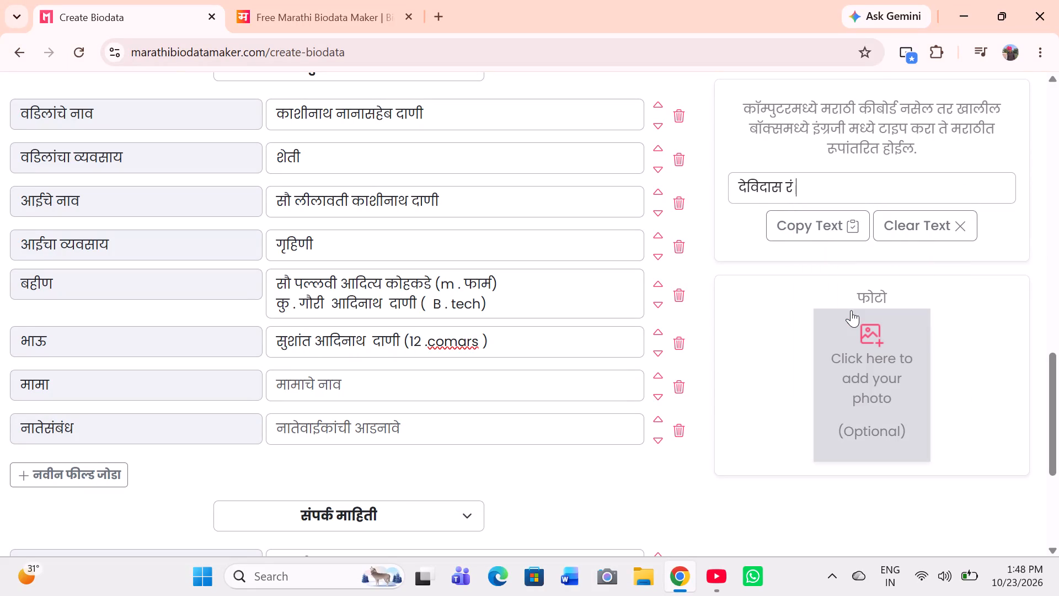
pyautogui.click(827, 187)
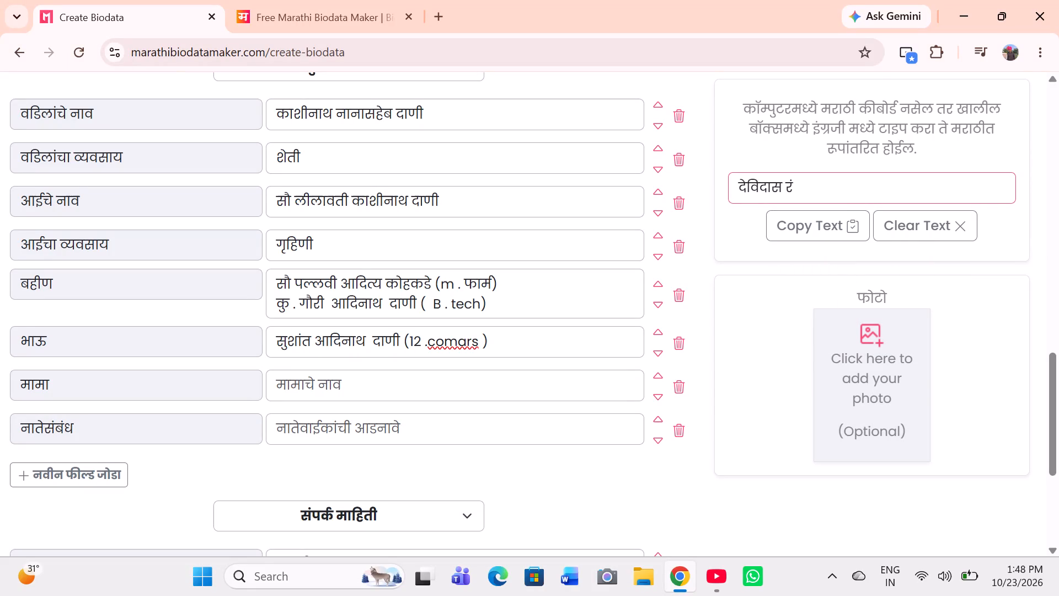
pyautogui.press('BackSpace')
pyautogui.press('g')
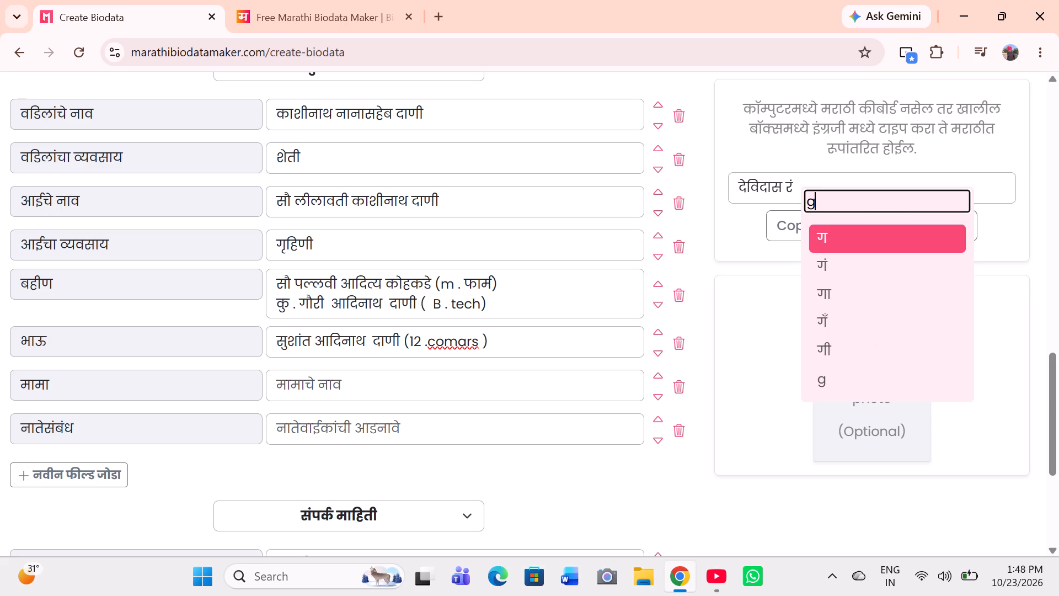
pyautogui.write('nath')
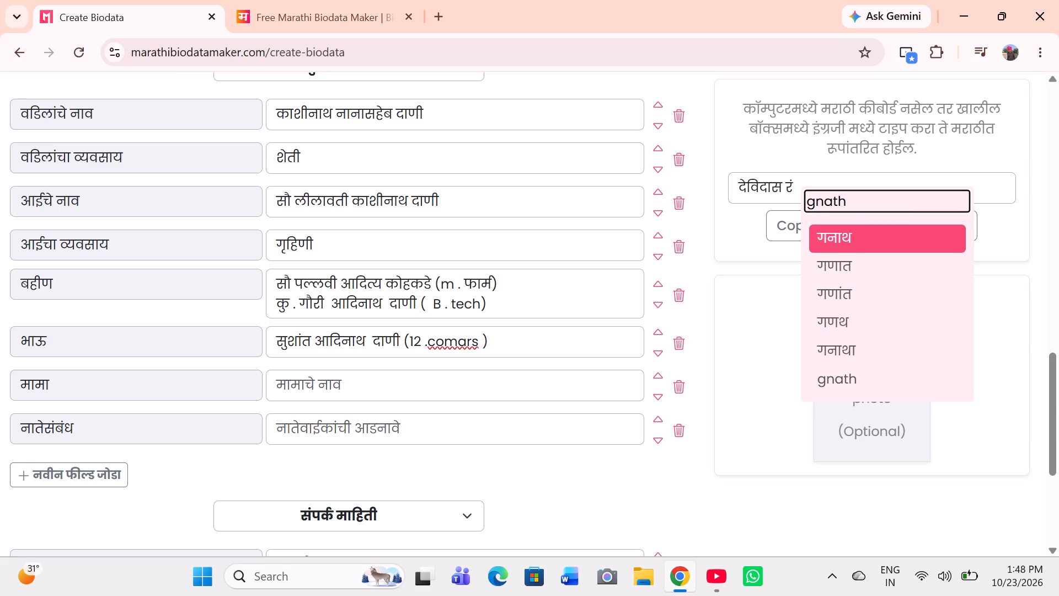
pyautogui.click(860, 228)
pyautogui.click(863, 188)
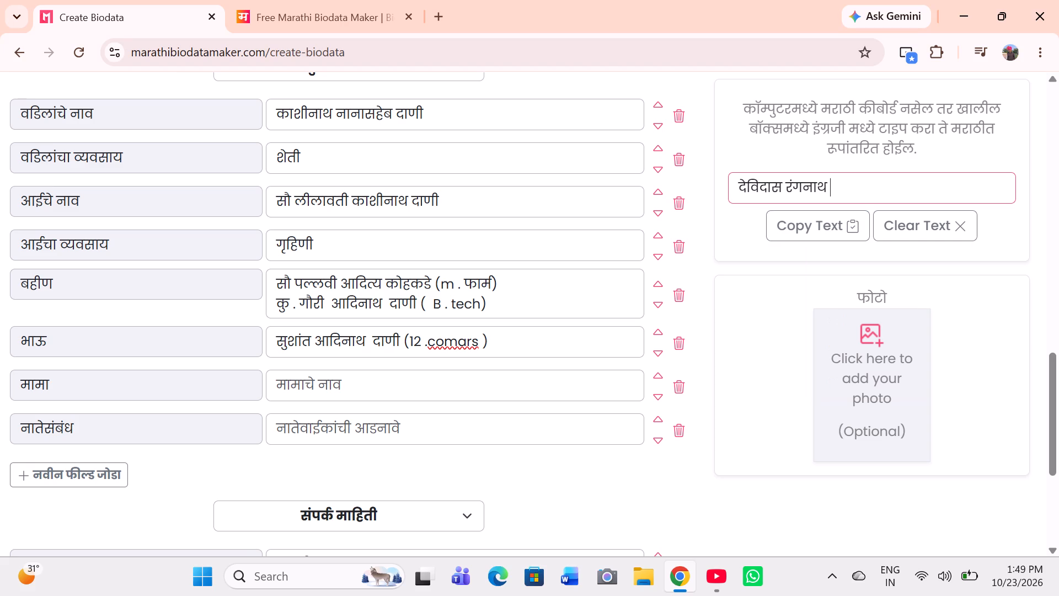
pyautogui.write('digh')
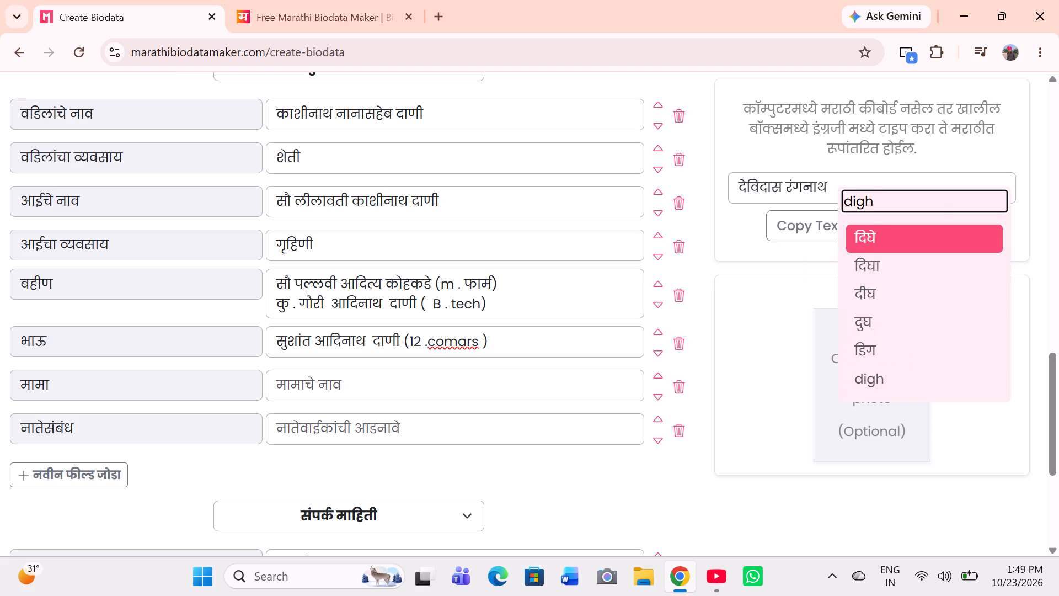
pyautogui.click(873, 238)
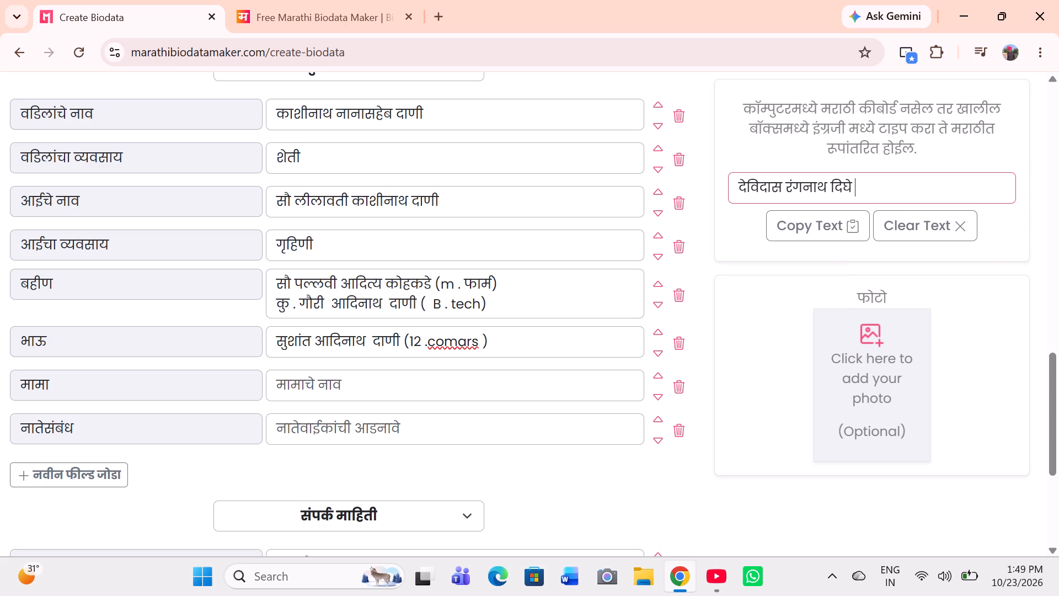
# Copy the maternal uncle's full name from the conversion box into the मामा field.
pyautogui.moveTo(736, 182); pyautogui.dragTo(793, 176)
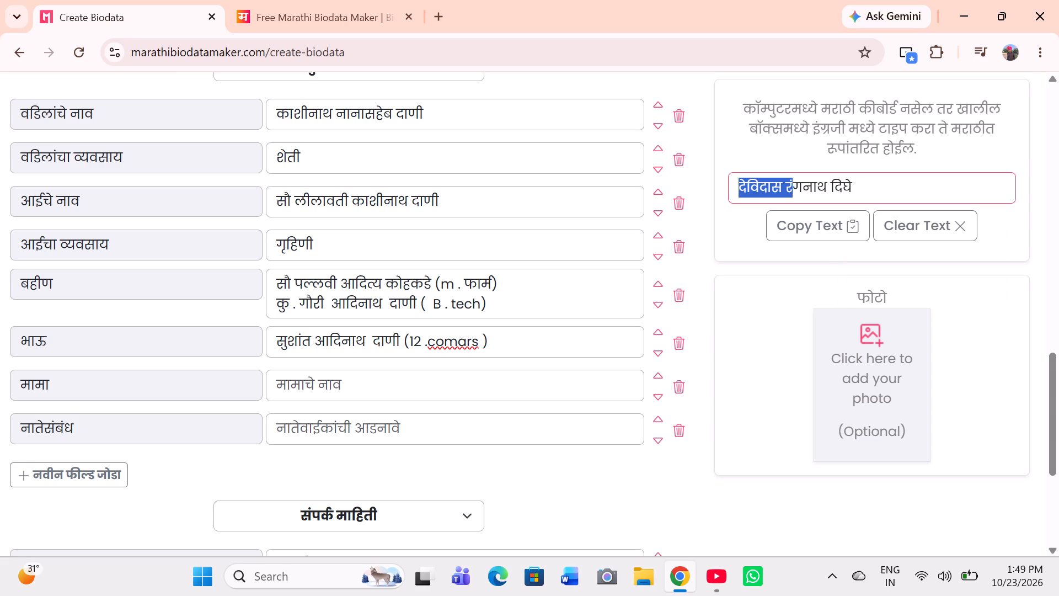
pyautogui.moveTo(793, 176); pyautogui.dragTo(870, 174)
pyautogui.moveTo(823, 188); pyautogui.dragTo(485, 455)
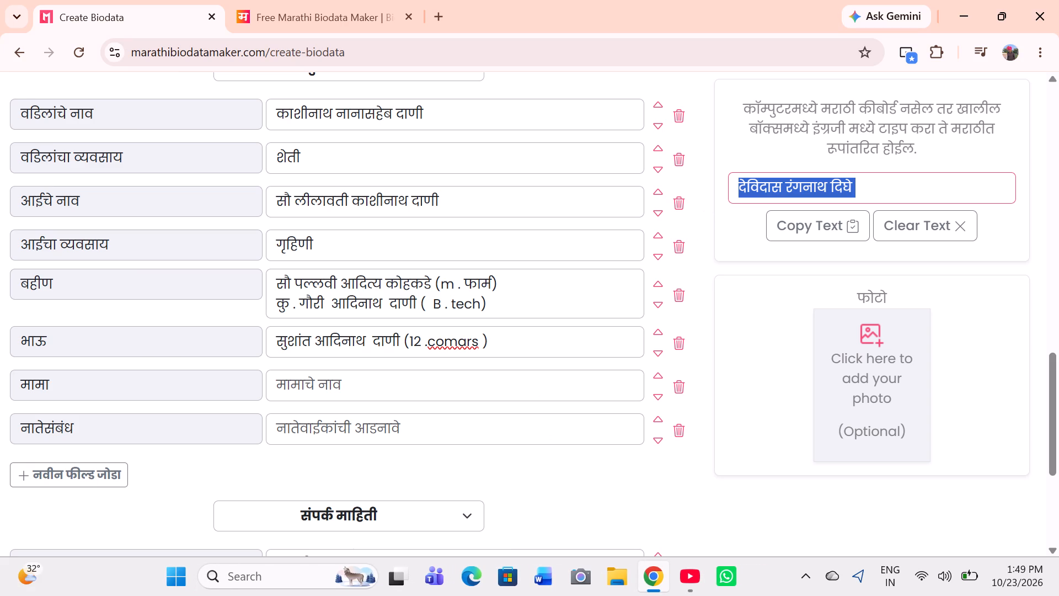
pyautogui.hotkey('ctrl', 'c')
pyautogui.click(448, 393)
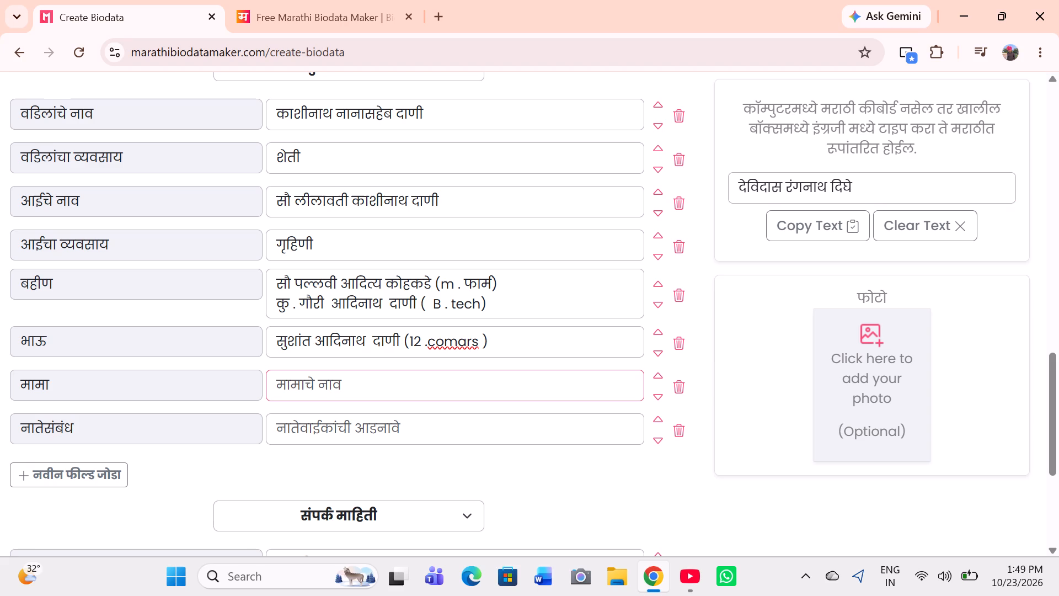
pyautogui.hotkey('ctrl', 'v')
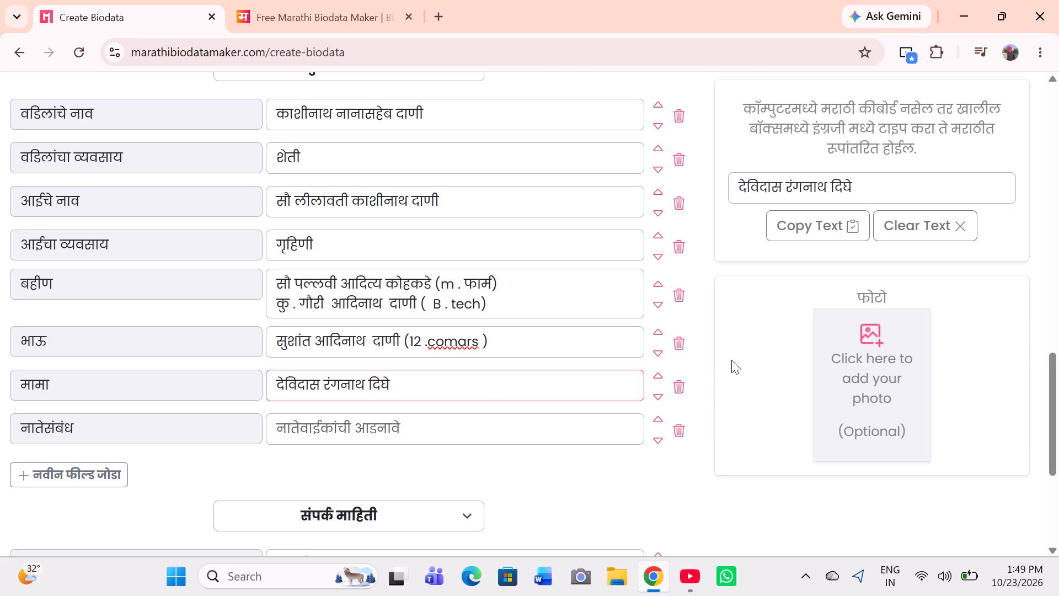
# Clear the maternal uncle's name from the English-to-Marathi conversion box.
pyautogui.click(863, 189)
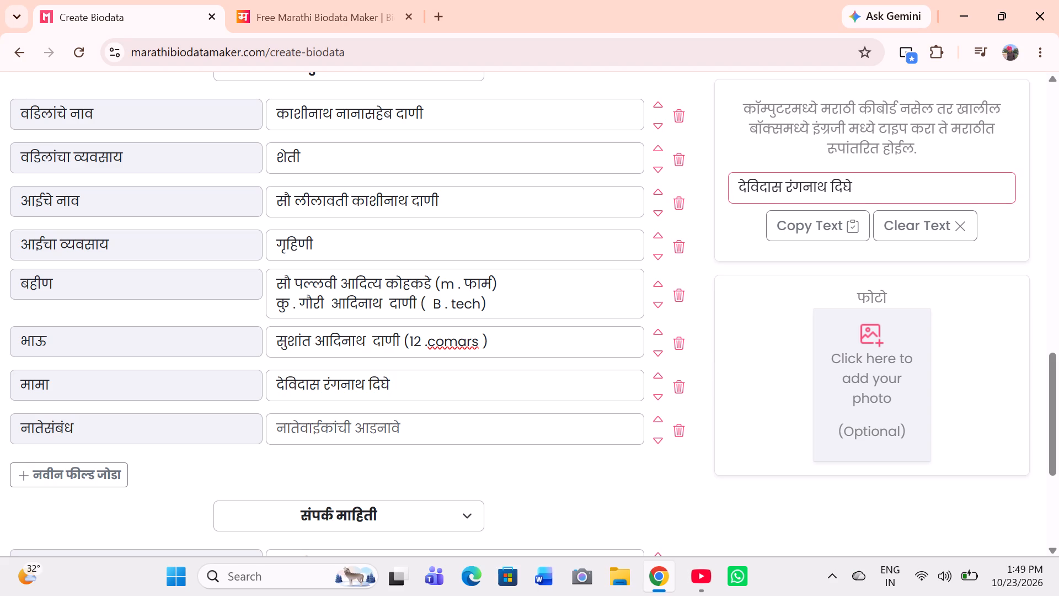
pyautogui.press('BackSpace')
pyautogui.press('BackSpace')
pyautogui.press('BackSpace')
pyautogui.press('BackSpace')
pyautogui.press('BackSpace')
pyautogui.press('BackSpace')
pyautogui.press('BackSpace')
pyautogui.press('BackSpace')
pyautogui.press('BackSpace')
pyautogui.press('BackSpace')
pyautogui.press('BackSpace')
pyautogui.press('BackSpace')
pyautogui.press('BackSpace')
pyautogui.press('BackSpace')
pyautogui.press('BackSpace')
pyautogui.press('BackSpace')
pyautogui.press('BackSpace')
pyautogui.press('BackSpace')
pyautogui.press('BackSpace')
pyautogui.press('BackSpace')
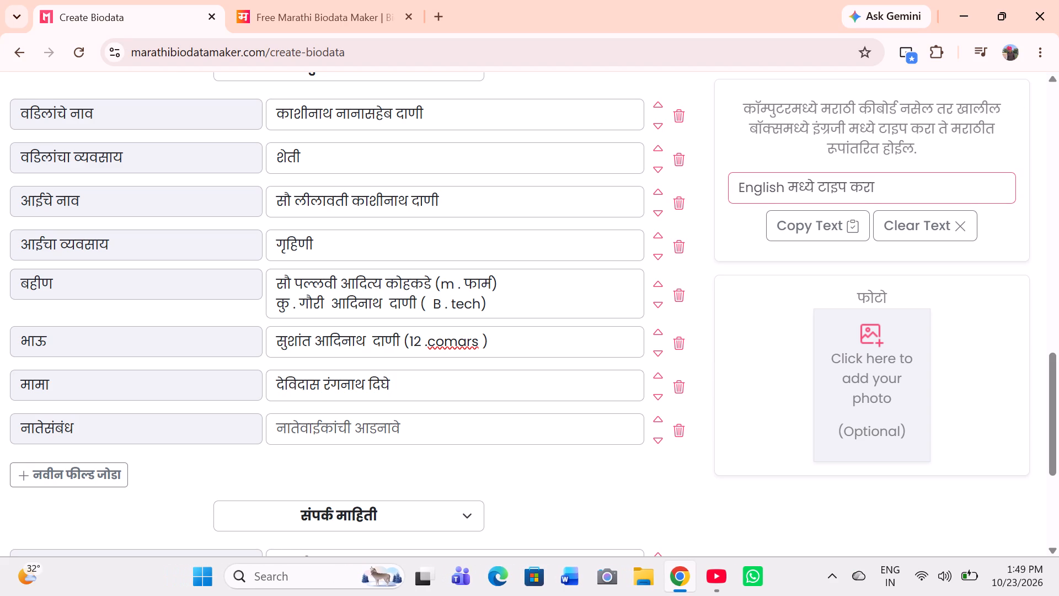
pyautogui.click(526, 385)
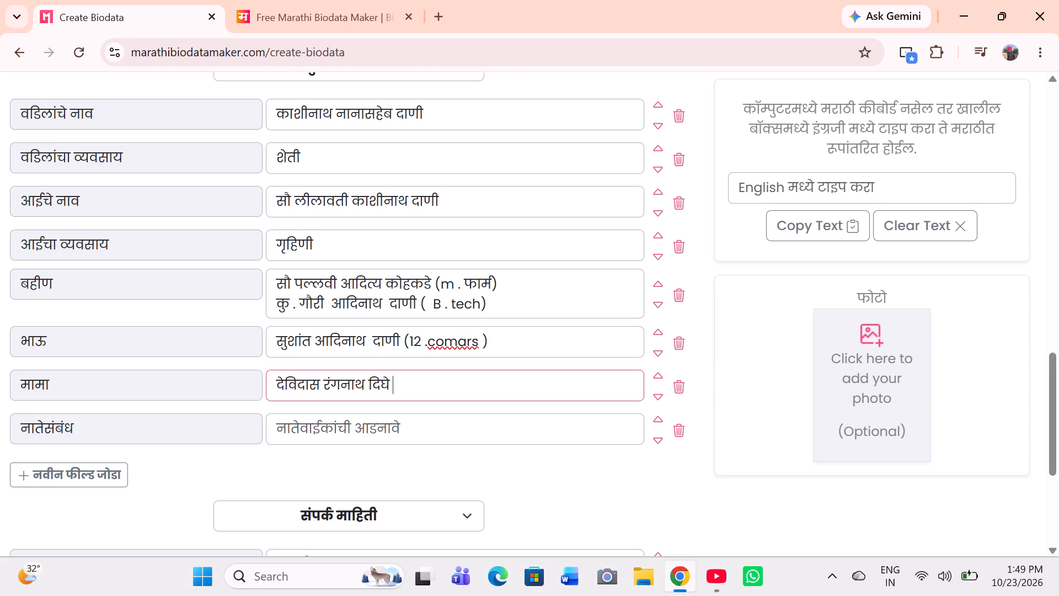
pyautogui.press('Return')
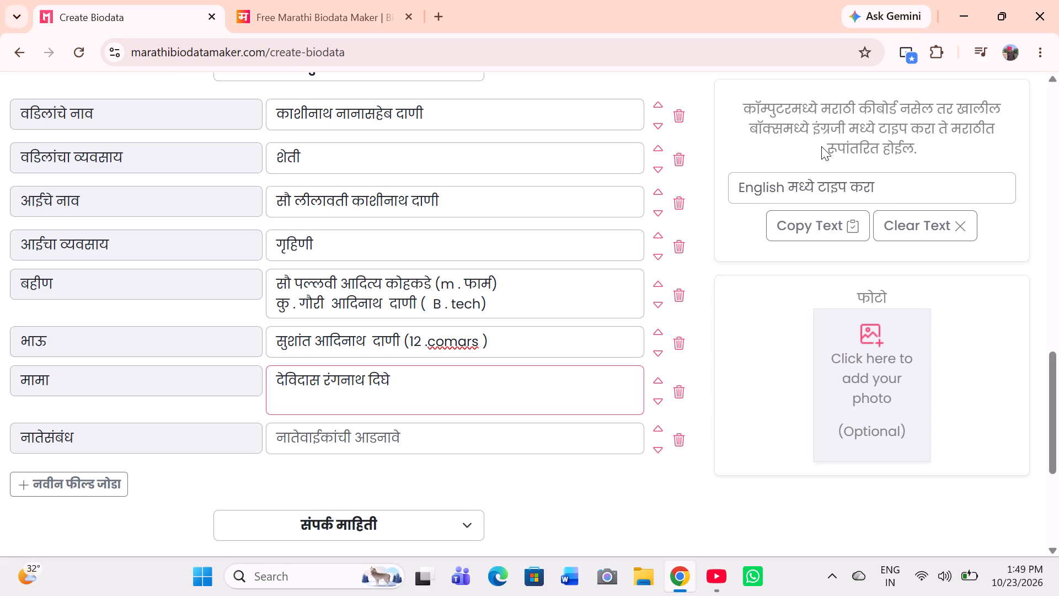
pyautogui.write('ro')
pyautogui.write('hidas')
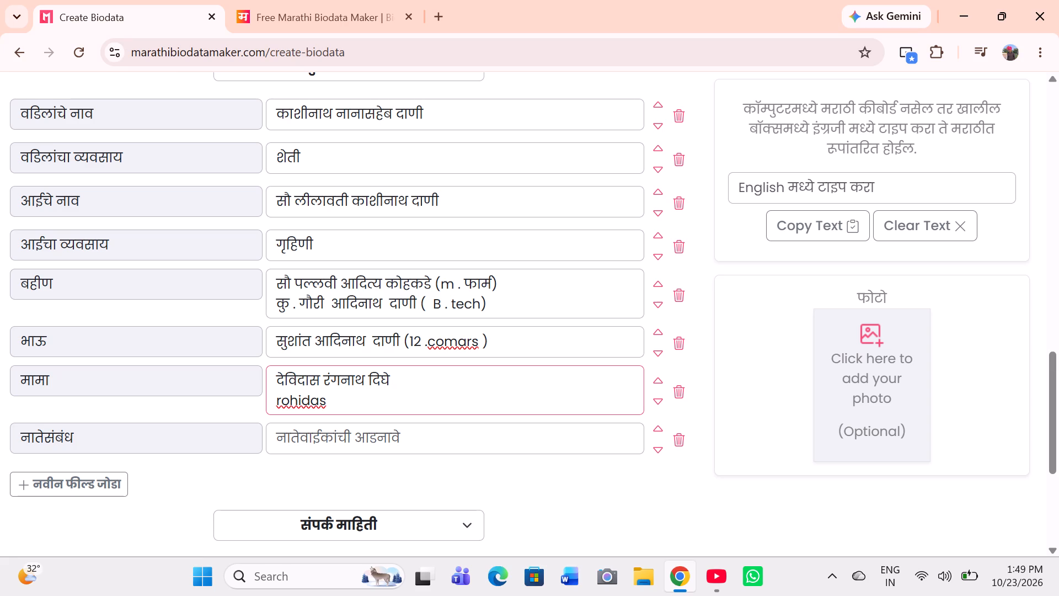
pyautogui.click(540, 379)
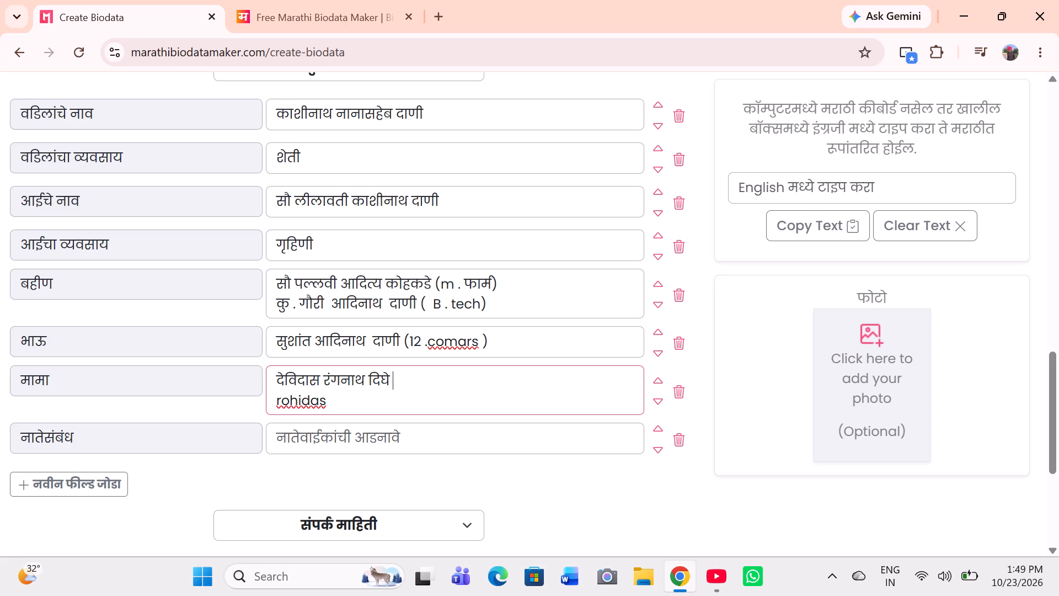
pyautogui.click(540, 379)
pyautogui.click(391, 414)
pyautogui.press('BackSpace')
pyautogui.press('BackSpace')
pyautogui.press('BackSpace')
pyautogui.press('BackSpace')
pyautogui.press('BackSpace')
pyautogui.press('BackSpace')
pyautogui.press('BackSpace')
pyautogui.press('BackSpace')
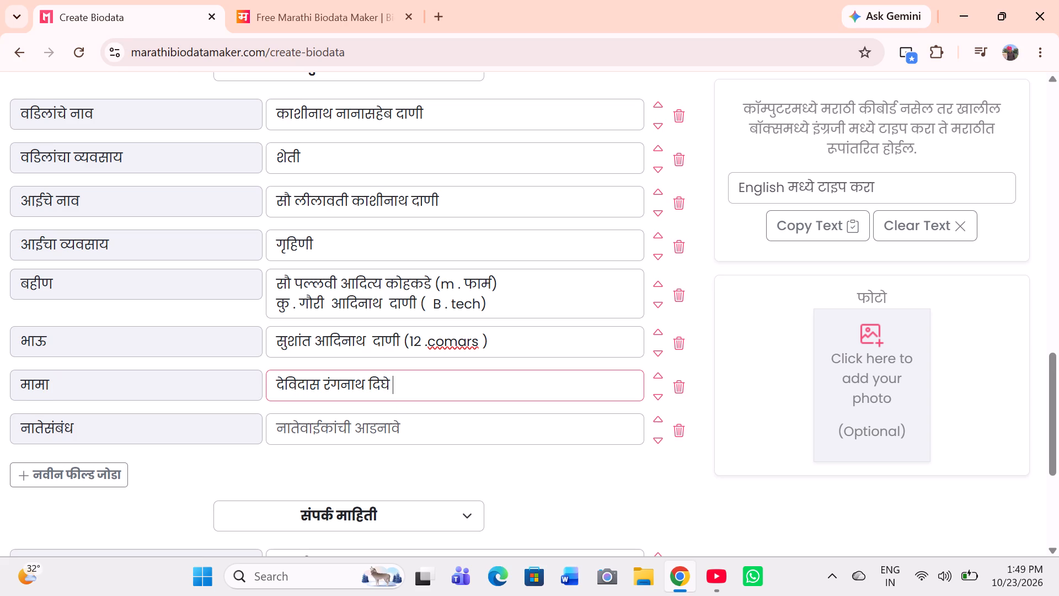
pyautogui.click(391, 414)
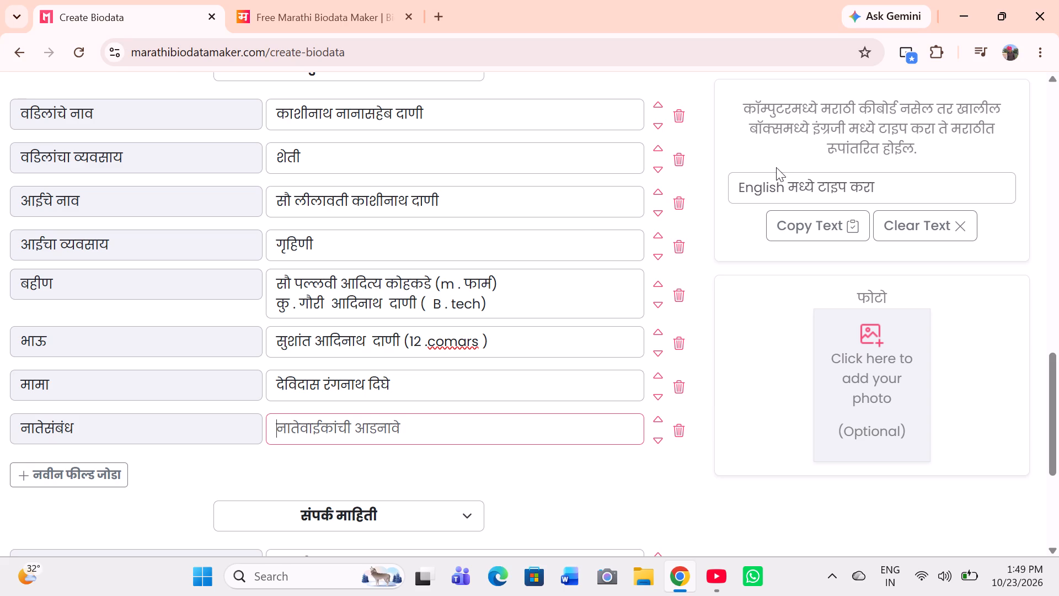
# Transliterate the second maternal uncle's first name, rohidas, as रोहिदास in the English-to-Marathi conversion box.
pyautogui.click(774, 188)
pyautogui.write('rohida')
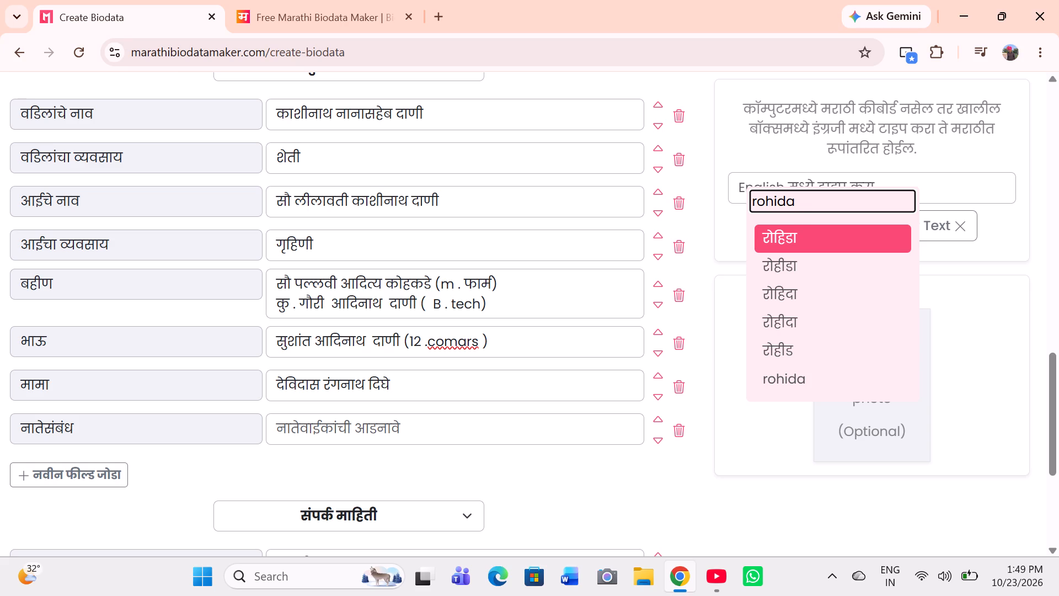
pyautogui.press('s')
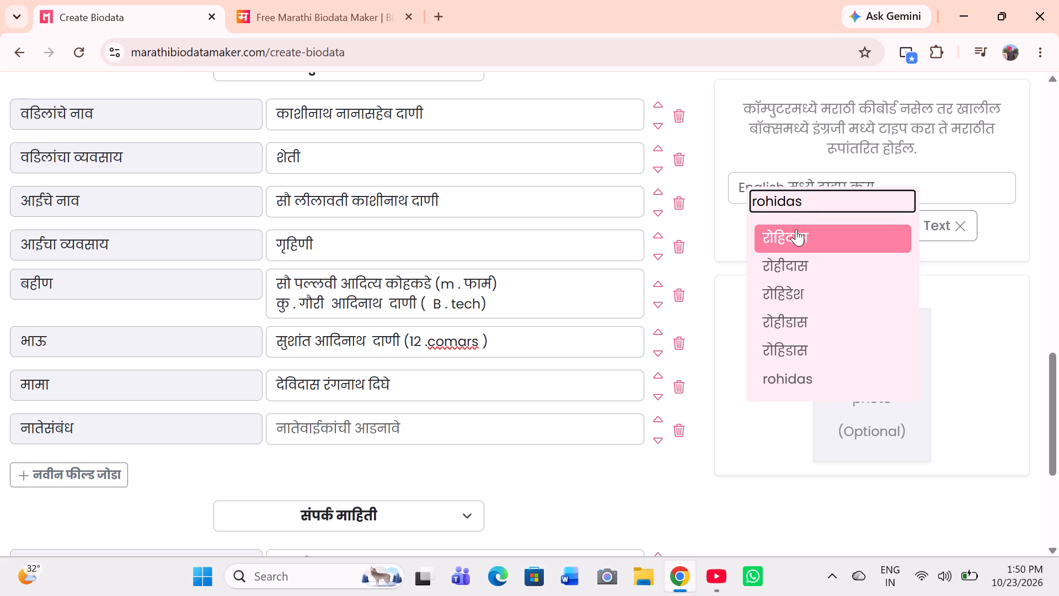
pyautogui.click(796, 229)
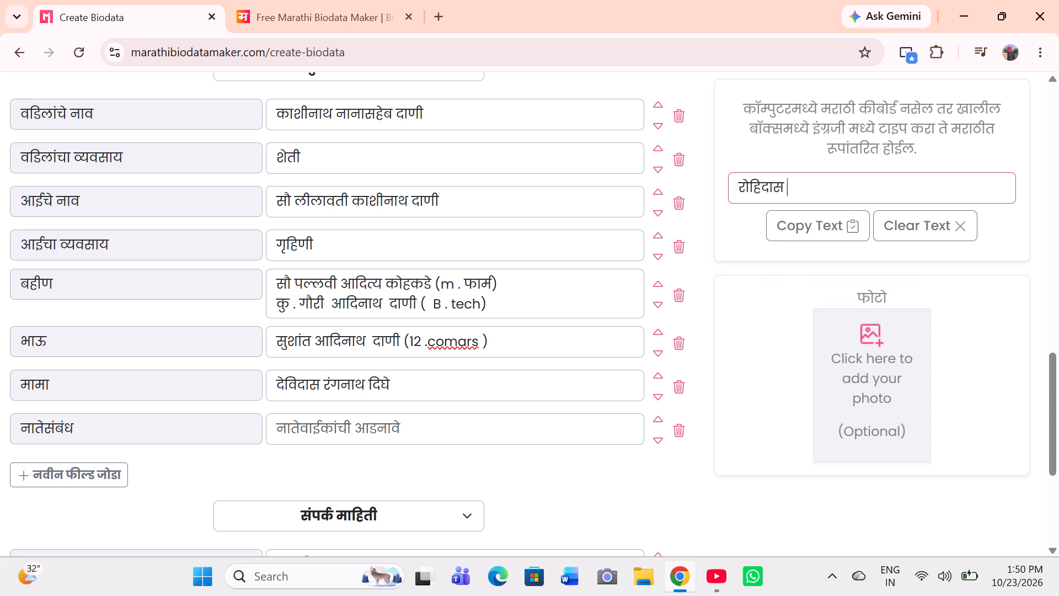
# Copy the first maternal uncle's middle name and surname onto a new second line in the मामा field.
pyautogui.moveTo(324, 382); pyautogui.dragTo(400, 382)
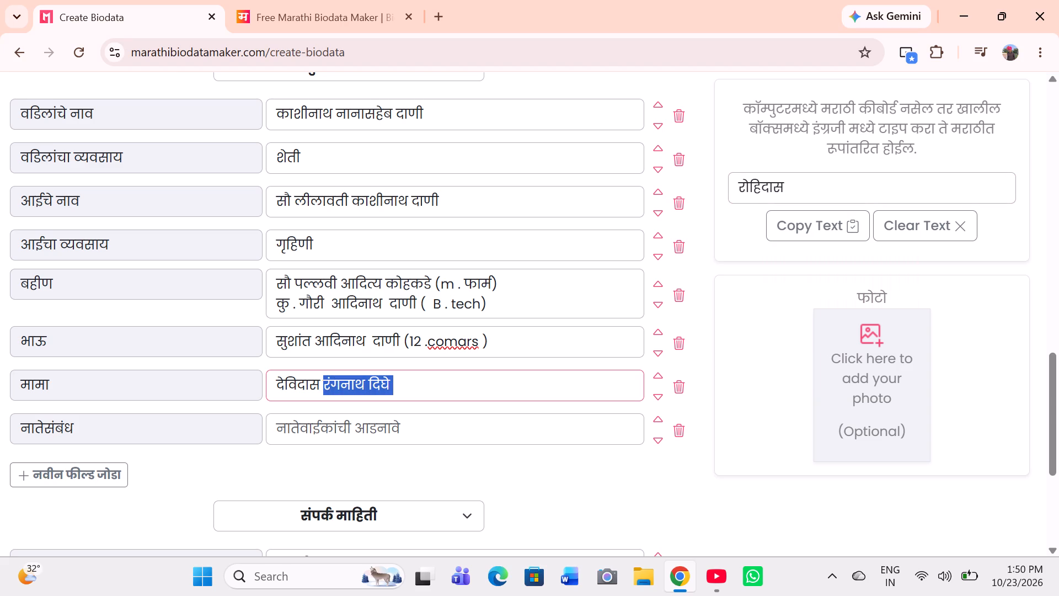
pyautogui.hotkey('ctrl', 'c')
pyautogui.click(448, 391)
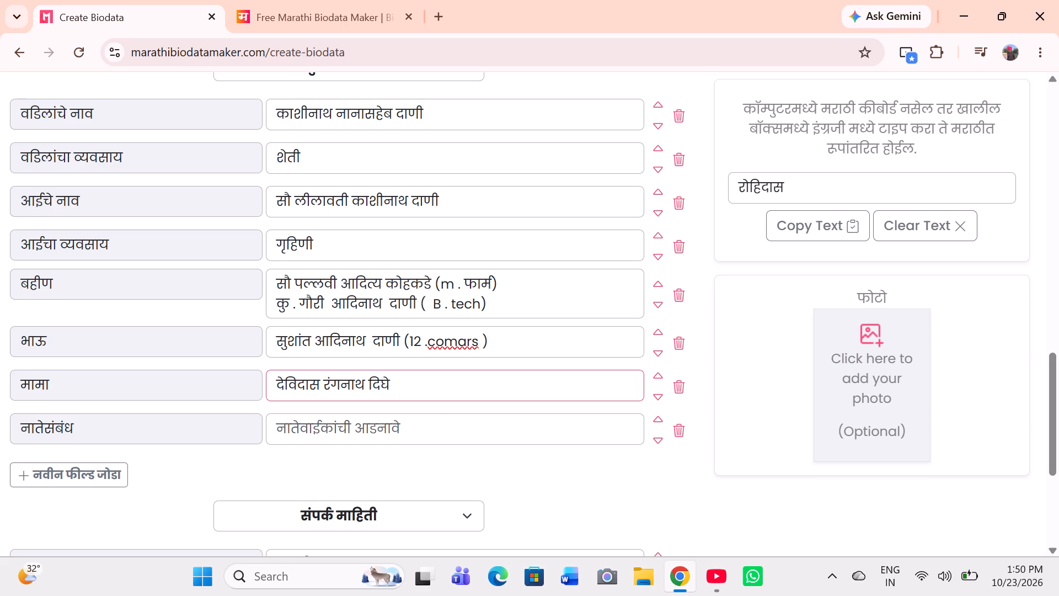
pyautogui.press('Return')
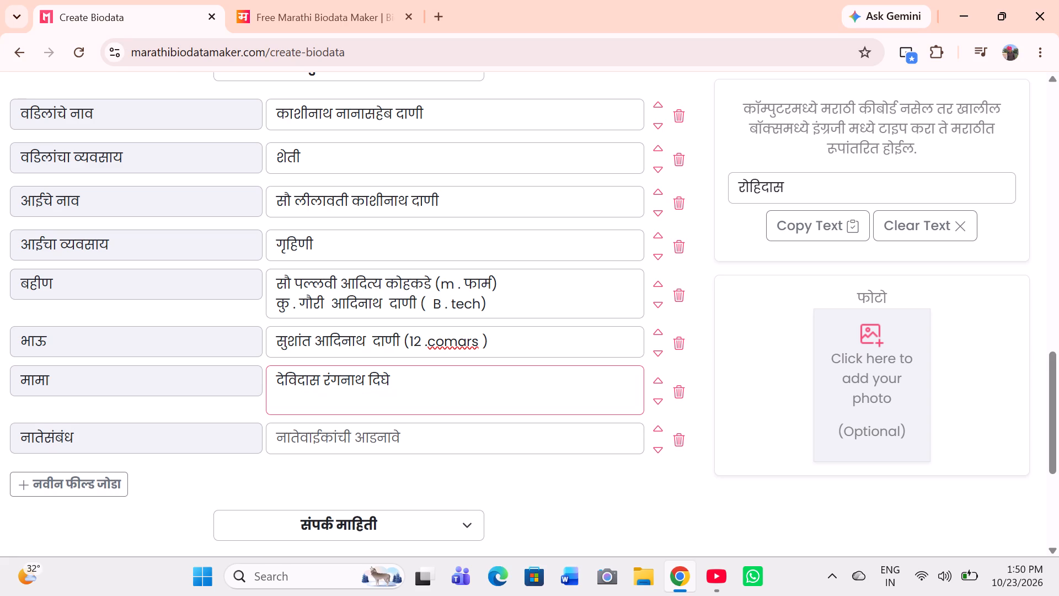
pyautogui.hotkey('ctrl', 'v')
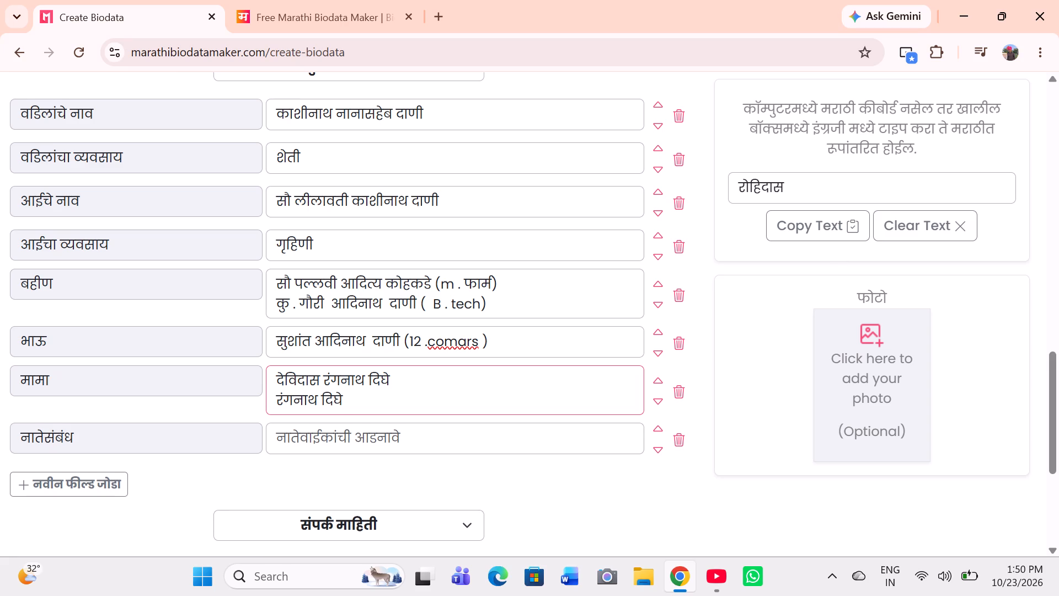
# Copy रोहिदास from the conversion box and paste it after the surname on the मामा field's second line.
pyautogui.moveTo(741, 185); pyautogui.dragTo(807, 228)
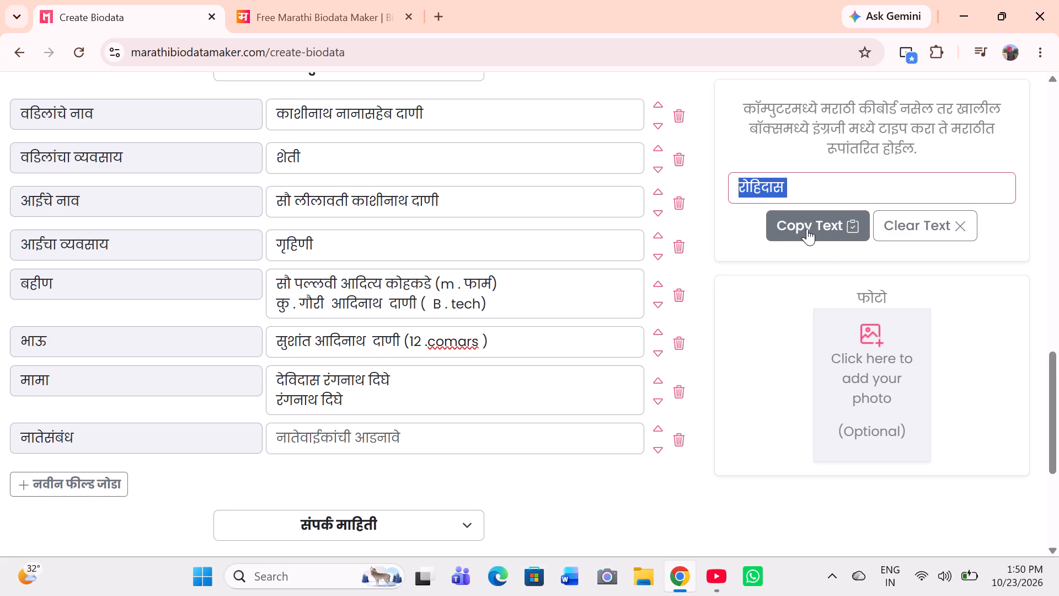
pyautogui.click(807, 228)
pyautogui.click(370, 404)
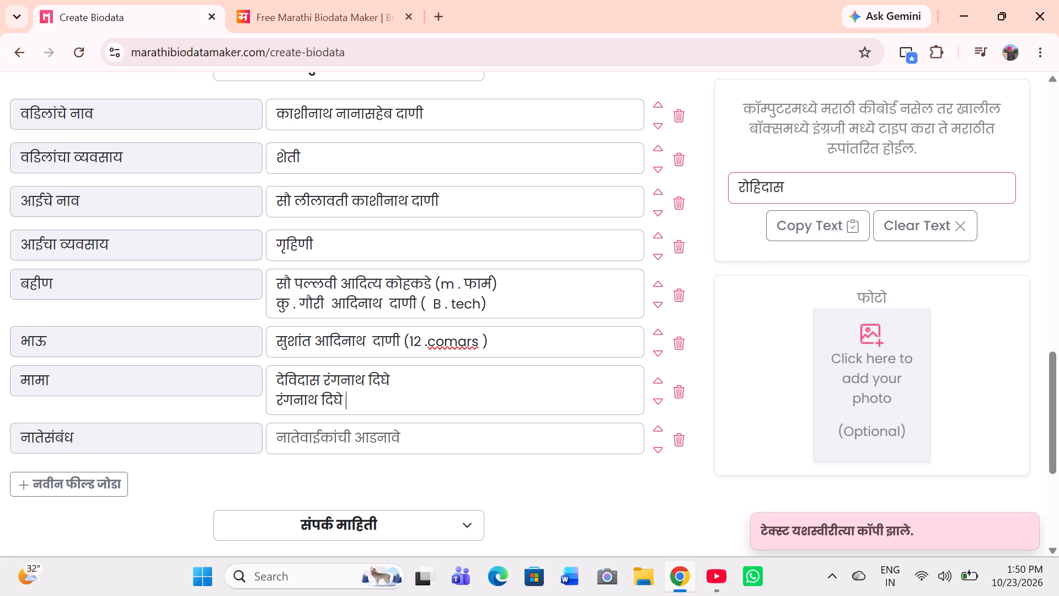
pyautogui.hotkey('ctrl', 'v')
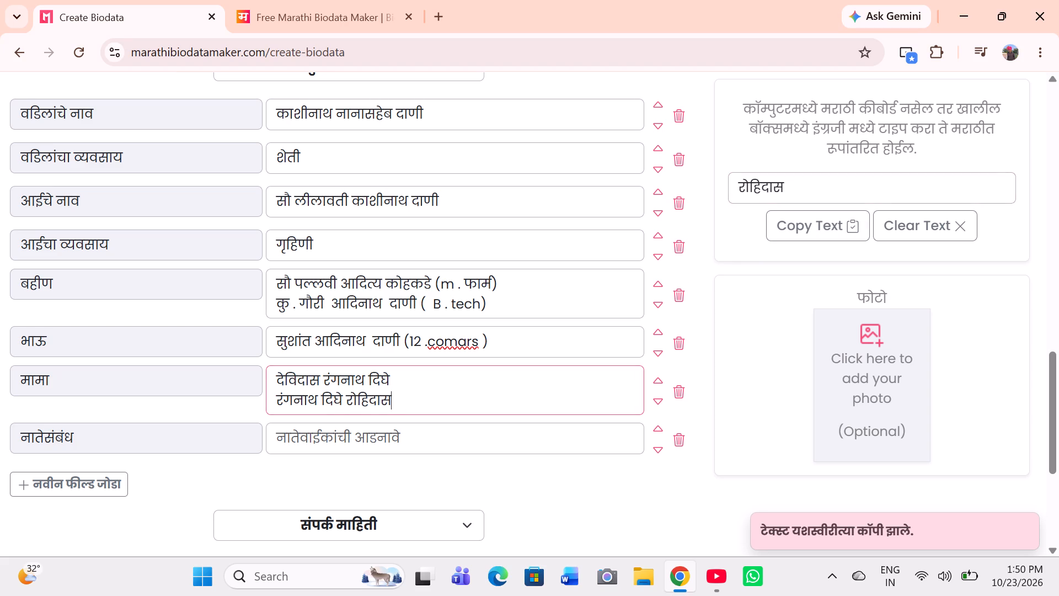
# Move रोहिदास to the start of the मामा field's second line, removing the stray रं before it and adding a space after it.
pyautogui.moveTo(404, 397); pyautogui.dragTo(347, 397)
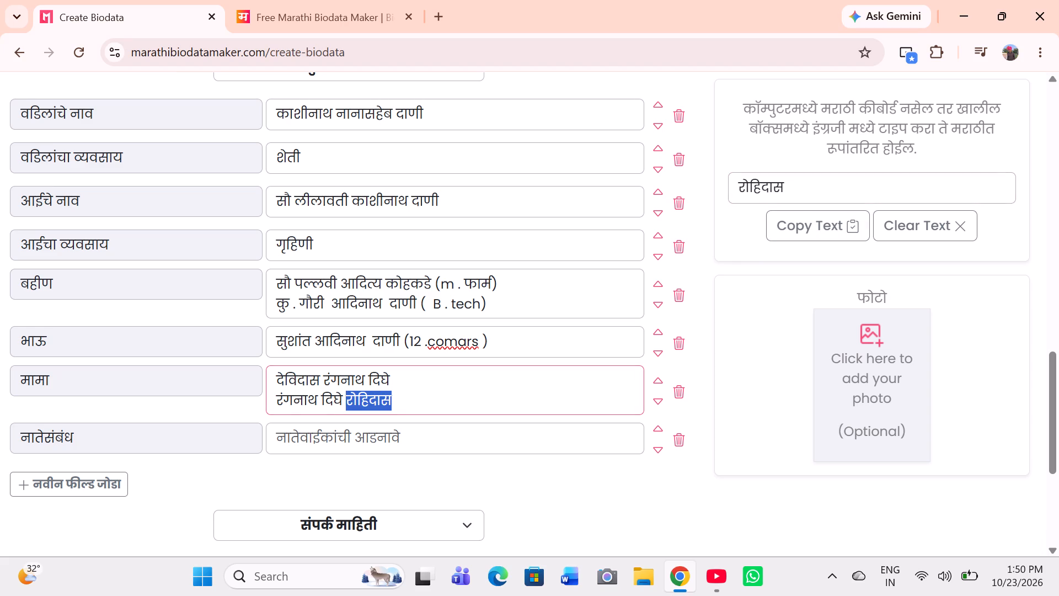
pyautogui.moveTo(357, 402); pyautogui.dragTo(274, 399)
pyautogui.moveTo(274, 399); pyautogui.dragTo(272, 399)
pyautogui.moveTo(272, 399); pyautogui.dragTo(270, 408)
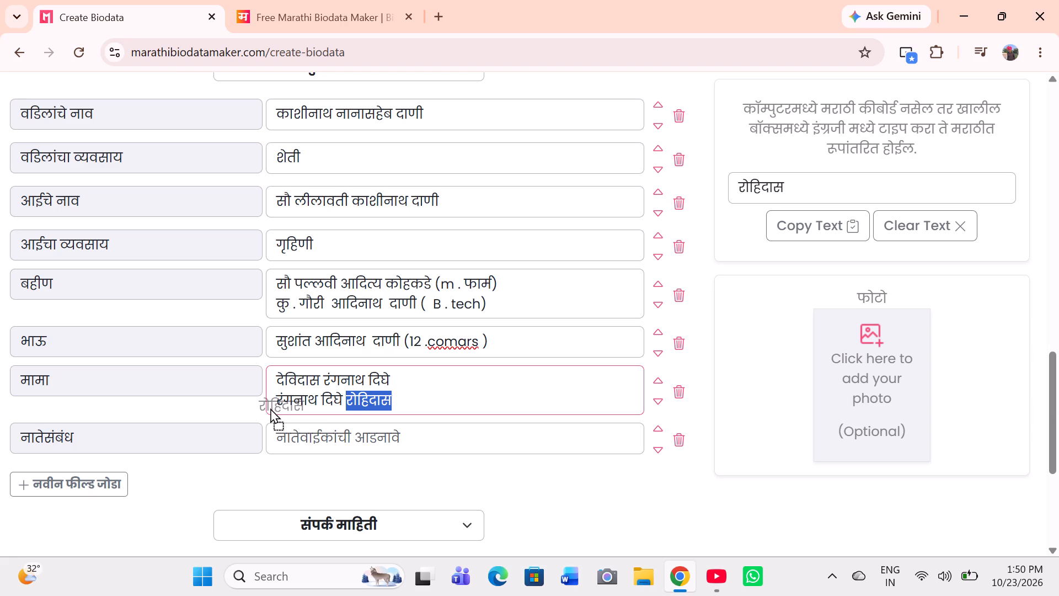
pyautogui.moveTo(270, 408); pyautogui.dragTo(281, 409)
pyautogui.click(280, 399)
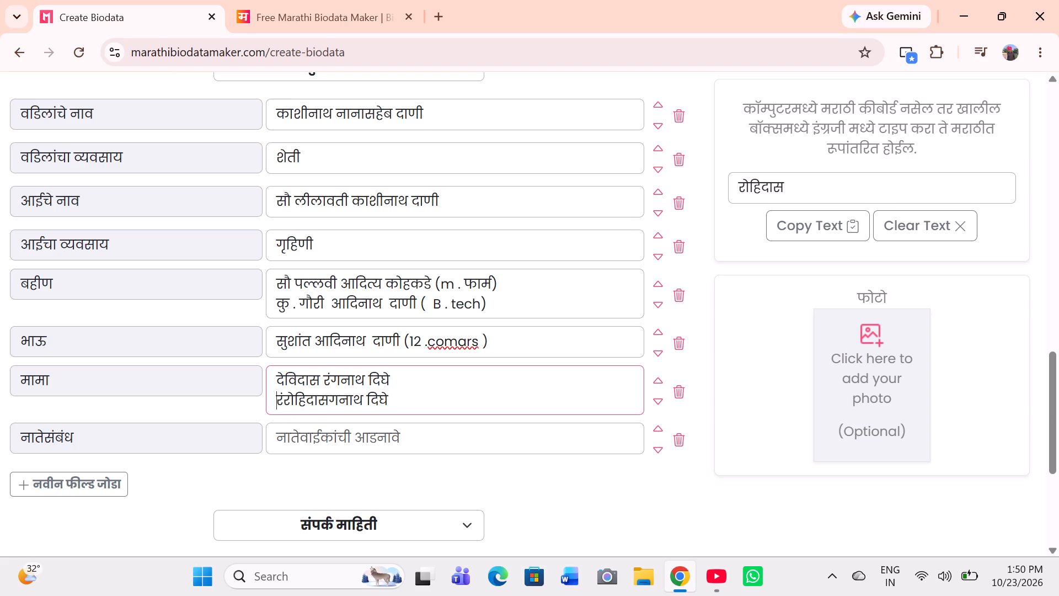
pyautogui.click(284, 399)
pyautogui.press('BackSpace')
pyautogui.press('BackSpace')
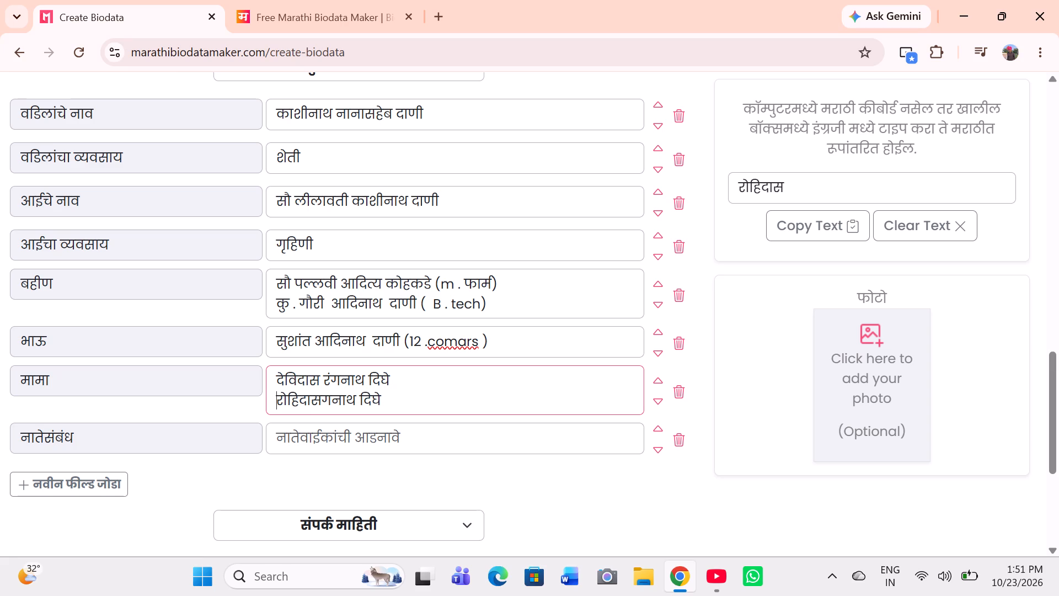
pyautogui.click(319, 398)
pyautogui.click(319, 398)
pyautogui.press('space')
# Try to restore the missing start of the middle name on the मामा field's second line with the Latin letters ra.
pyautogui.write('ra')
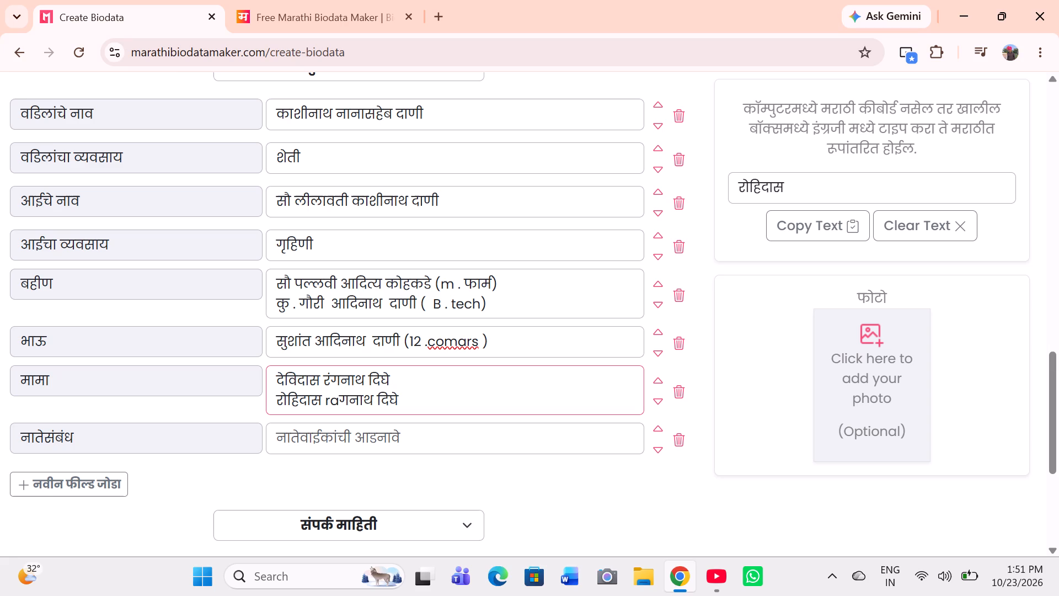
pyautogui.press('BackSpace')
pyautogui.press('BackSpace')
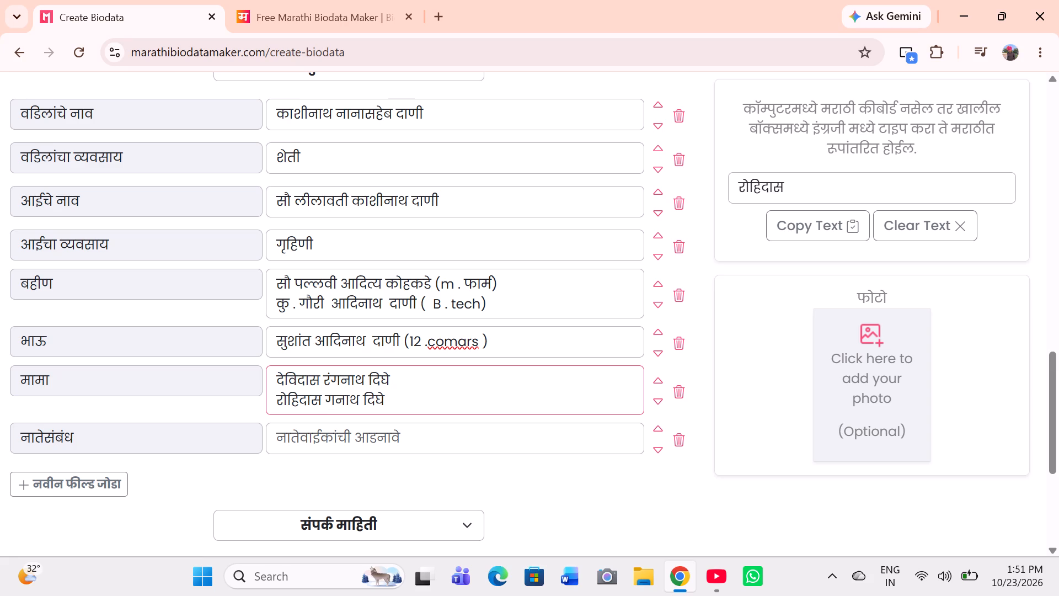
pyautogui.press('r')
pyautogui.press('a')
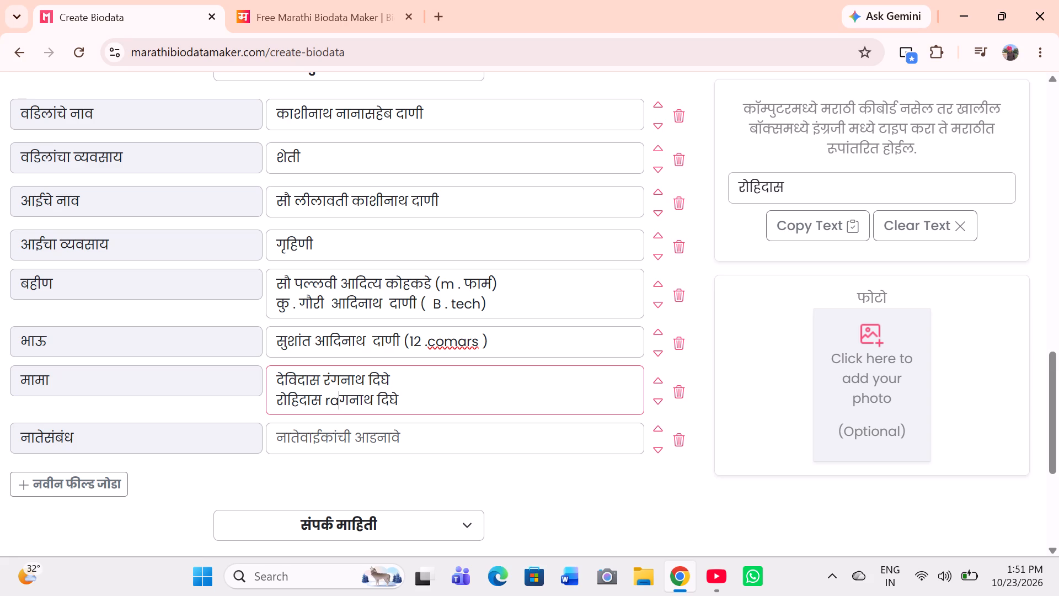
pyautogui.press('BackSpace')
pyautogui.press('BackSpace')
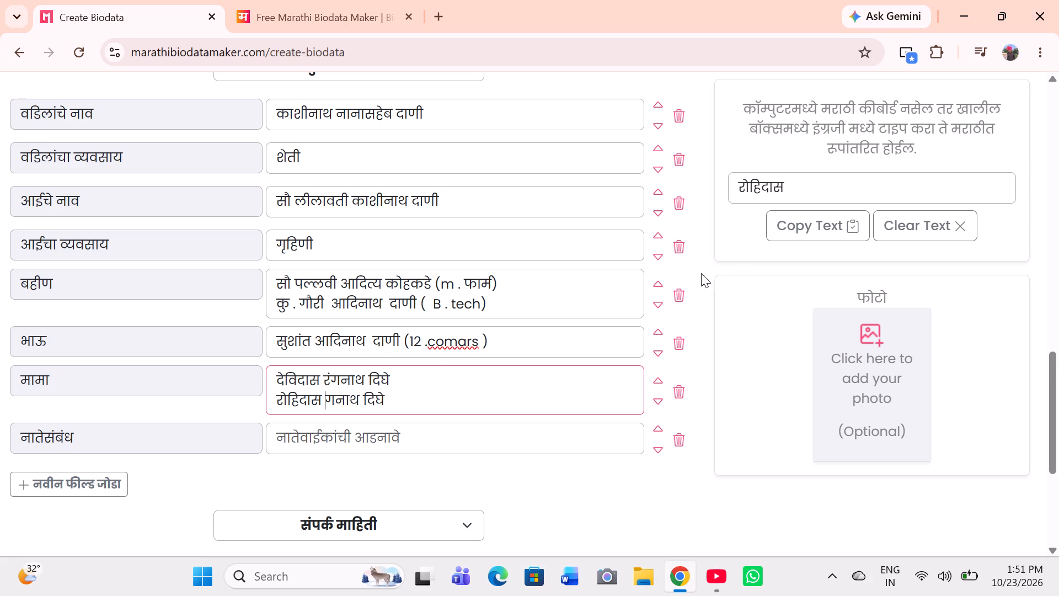
# Clear रोहिदास from the English-to-Marathi conversion box.
pyautogui.click(825, 186)
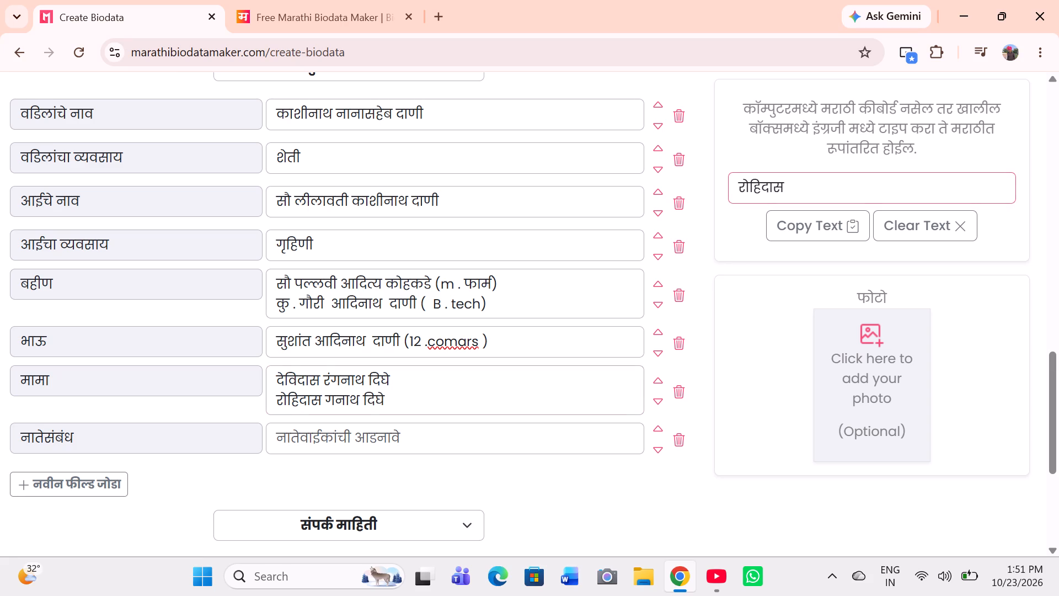
pyautogui.press('BackSpace')
pyautogui.press('BackSpace')
pyautogui.press('BackSpace')
pyautogui.press('BackSpace')
pyautogui.press('BackSpace')
pyautogui.press('BackSpace')
pyautogui.press('BackSpace')
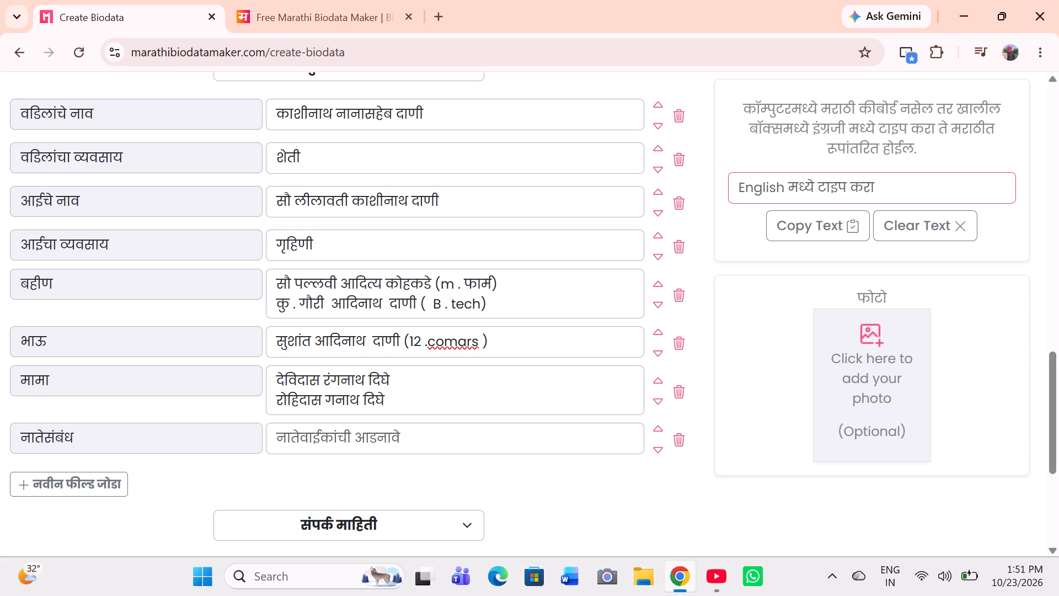
# Delete the leftover गनाथ between the first name and surname on the मामा field's second line.
pyautogui.click(359, 400)
pyautogui.press('BackSpace')
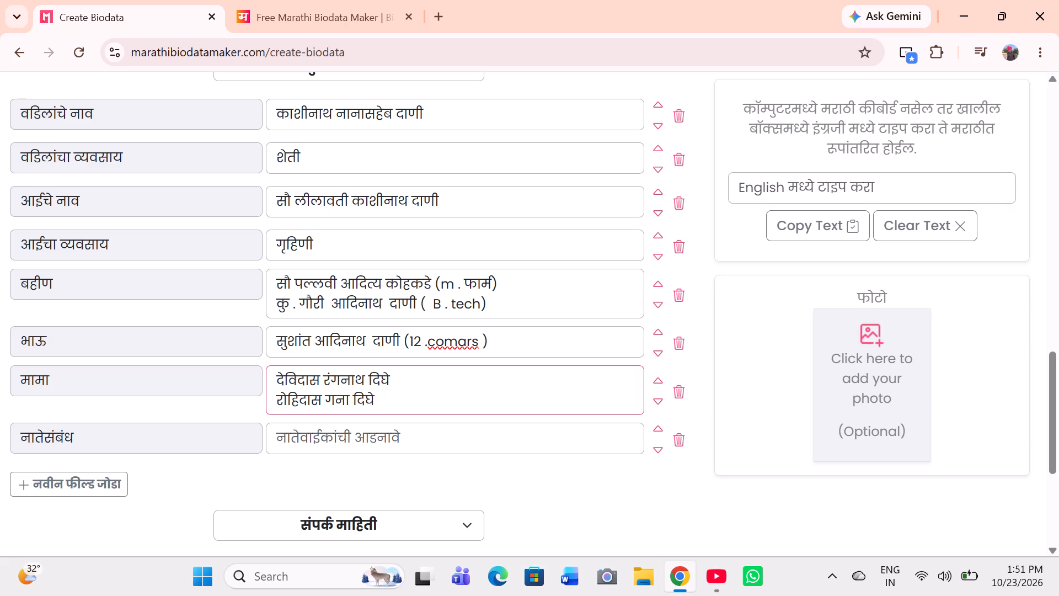
pyautogui.press('BackSpace')
pyautogui.press('BackSpace')
pyautogui.press('BackSpace')
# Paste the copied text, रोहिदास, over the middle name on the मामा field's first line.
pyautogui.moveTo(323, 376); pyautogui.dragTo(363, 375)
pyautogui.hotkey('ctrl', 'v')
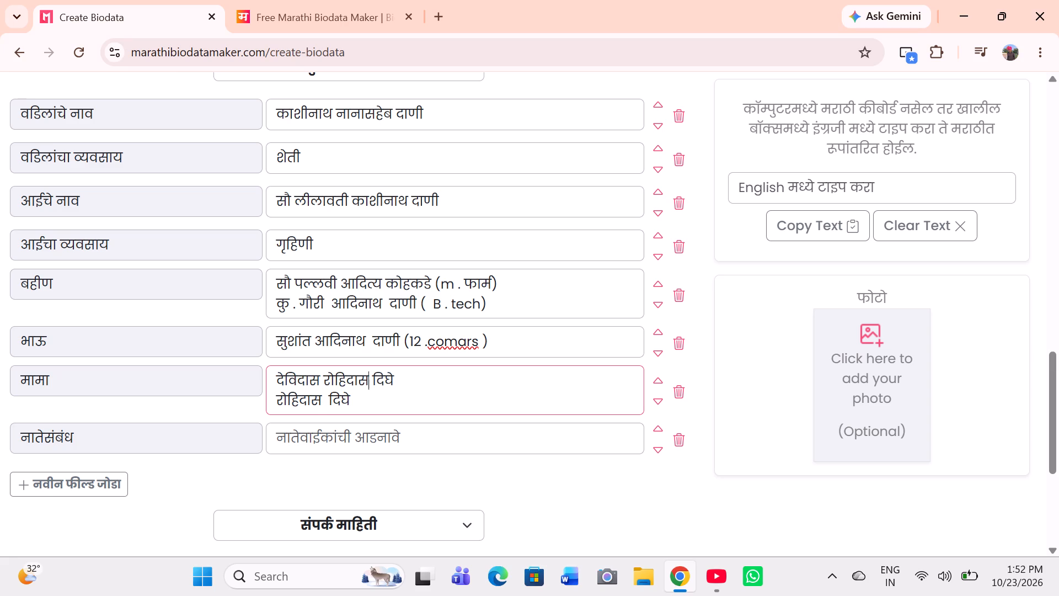
# Paste रोहिदास directly after the first name on the मामा field's second line and delete the स before the pasted text.
pyautogui.click(321, 405)
pyautogui.hotkey('ctrl', 'v')
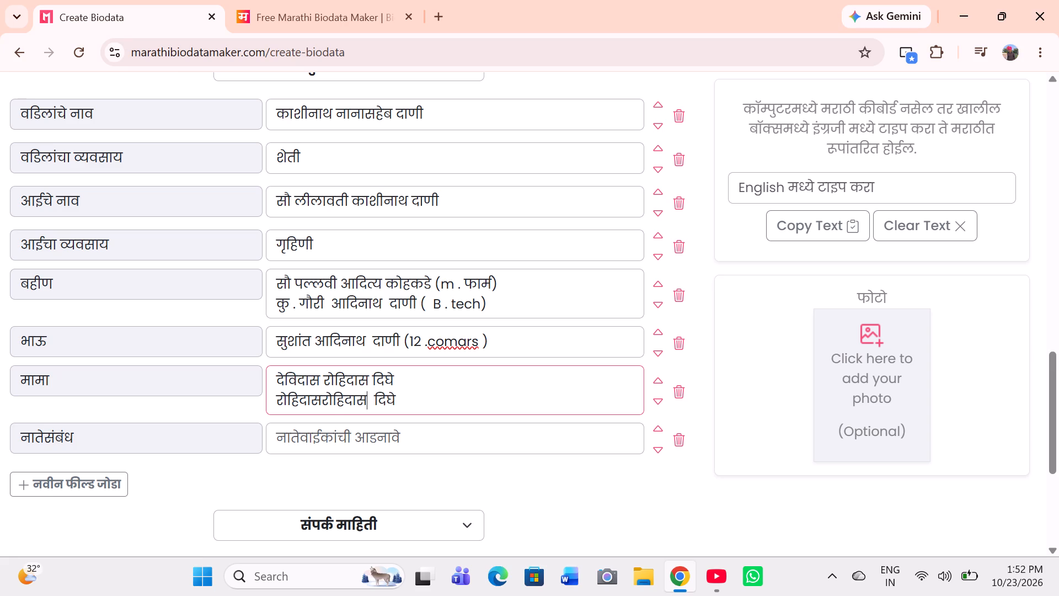
pyautogui.click(321, 398)
pyautogui.press('BackSpace')
# Delete everything after देविदास on the मामा field's first line, keeping a trailing space.
pyautogui.click(438, 374)
pyautogui.press('BackSpace')
pyautogui.press('BackSpace')
pyautogui.press('BackSpace')
pyautogui.press('BackSpace')
pyautogui.press('BackSpace')
pyautogui.press('BackSpace')
pyautogui.press('BackSpace')
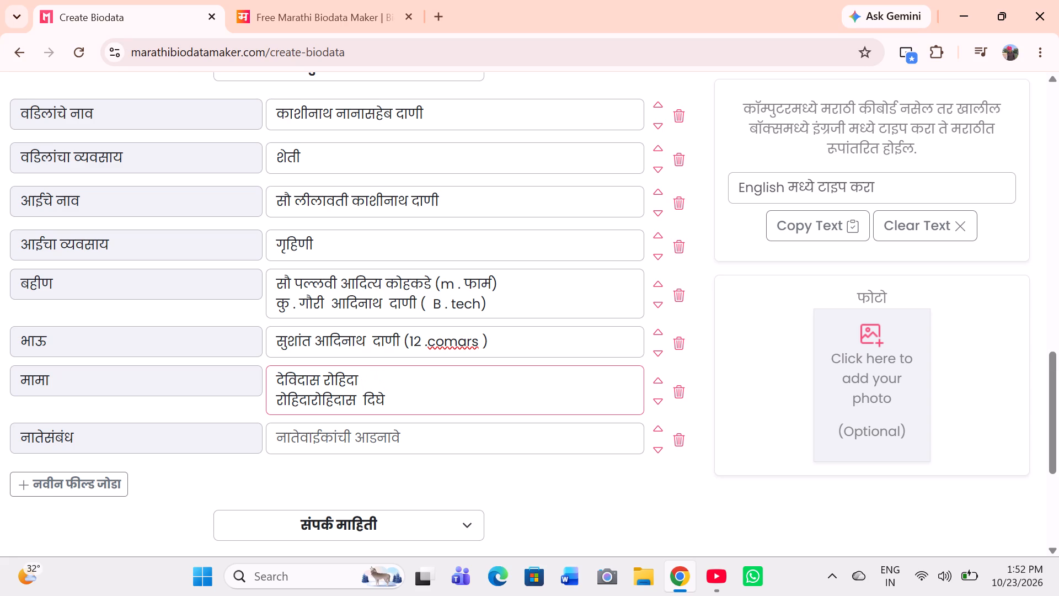
pyautogui.press('BackSpace')
pyautogui.press('BackSpace')
pyautogui.press('BackSpace')
pyautogui.press('BackSpace')
pyautogui.press('BackSpace')
pyautogui.press('BackSpace')
pyautogui.press('BackSpace')
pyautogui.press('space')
# Transliterate the maternal uncles' middle name, ragnath, as रंगनाथ and their surname into Marathi in the English-to-Marathi conversion box.
pyautogui.click(822, 187)
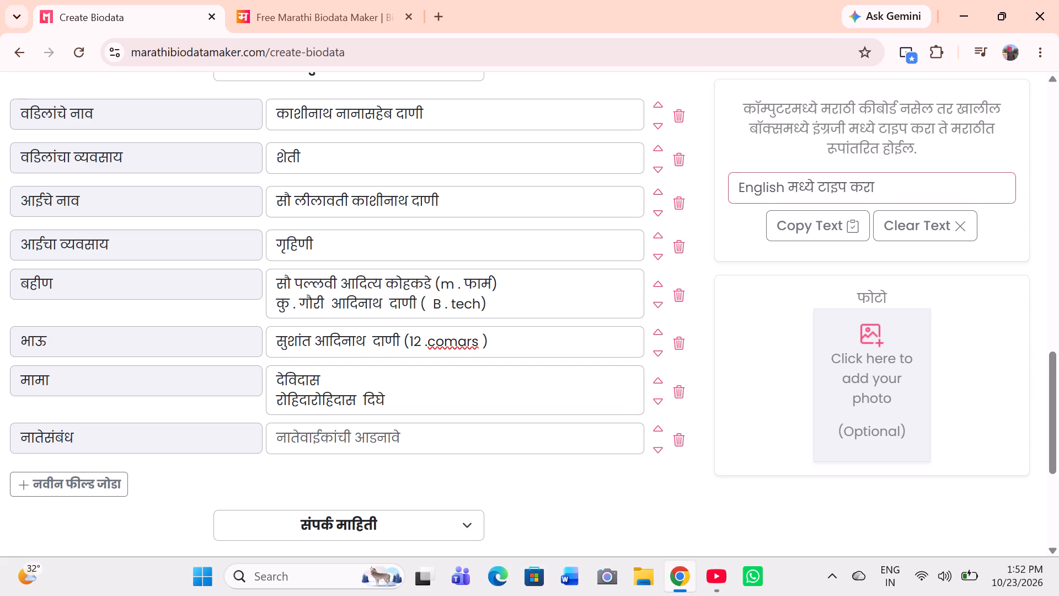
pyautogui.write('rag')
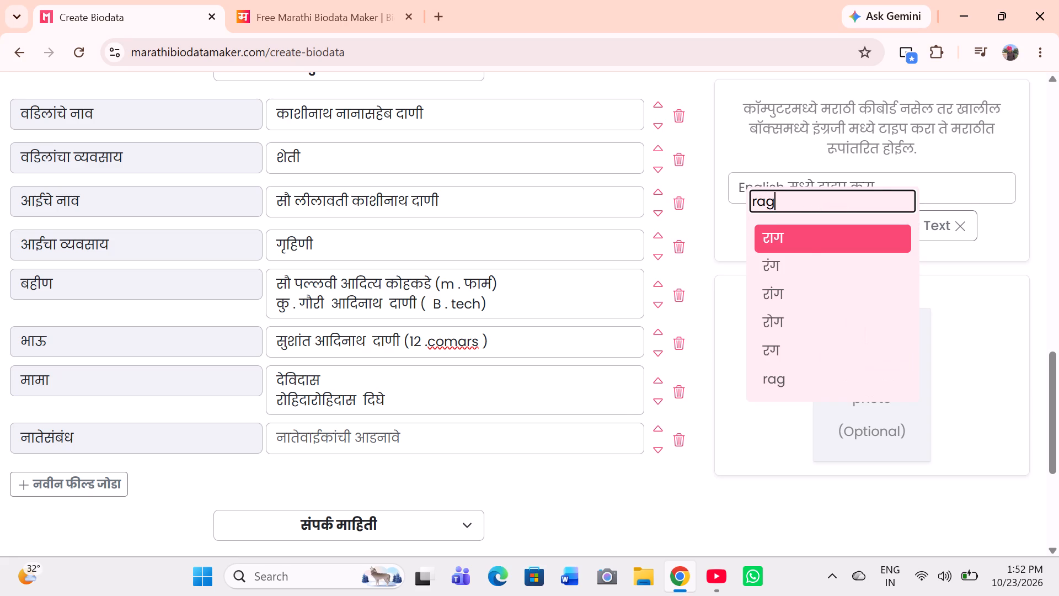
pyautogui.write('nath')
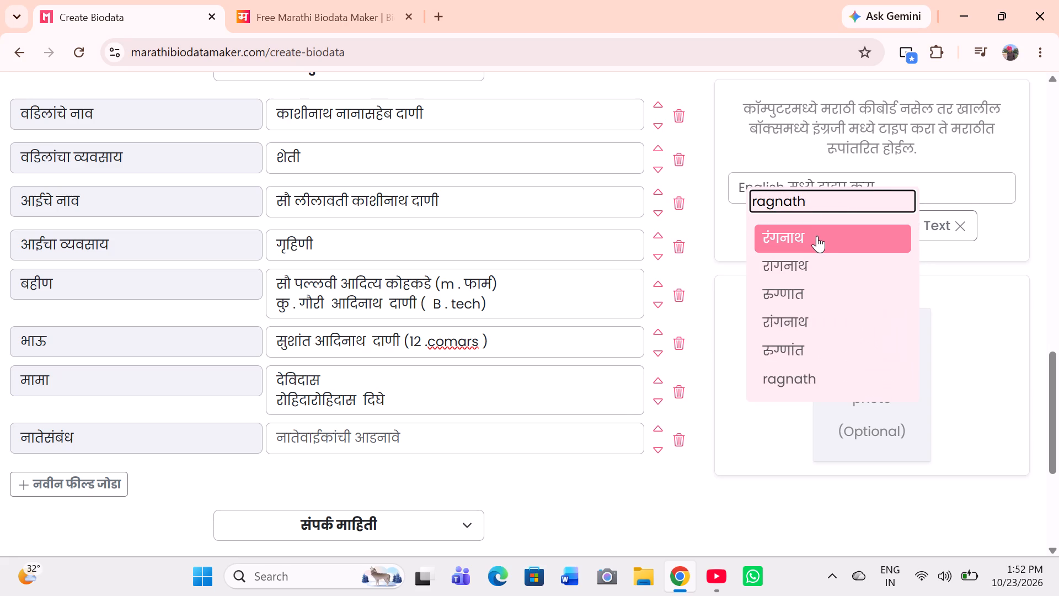
pyautogui.click(816, 238)
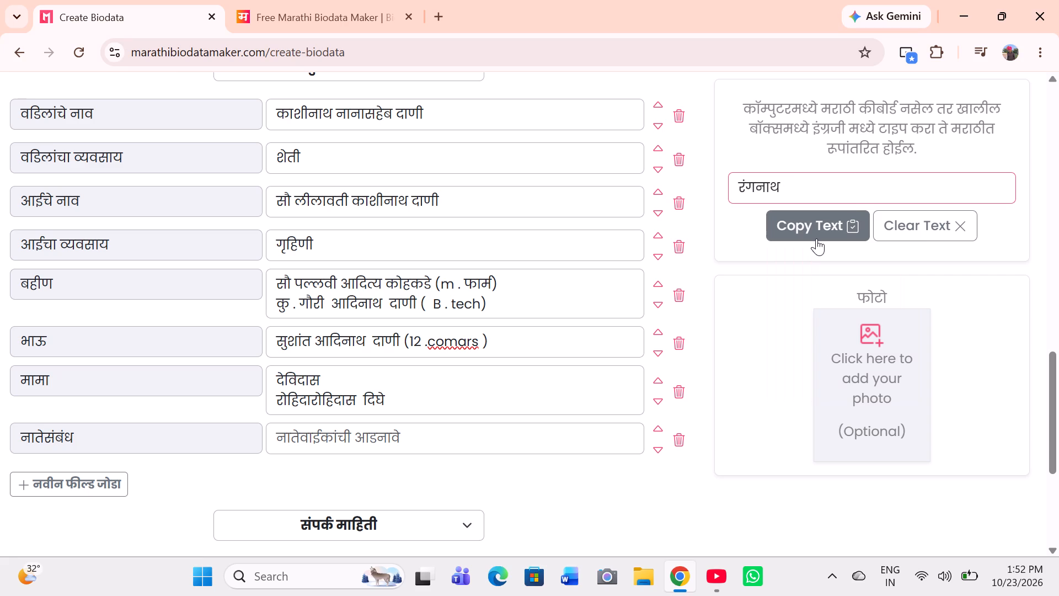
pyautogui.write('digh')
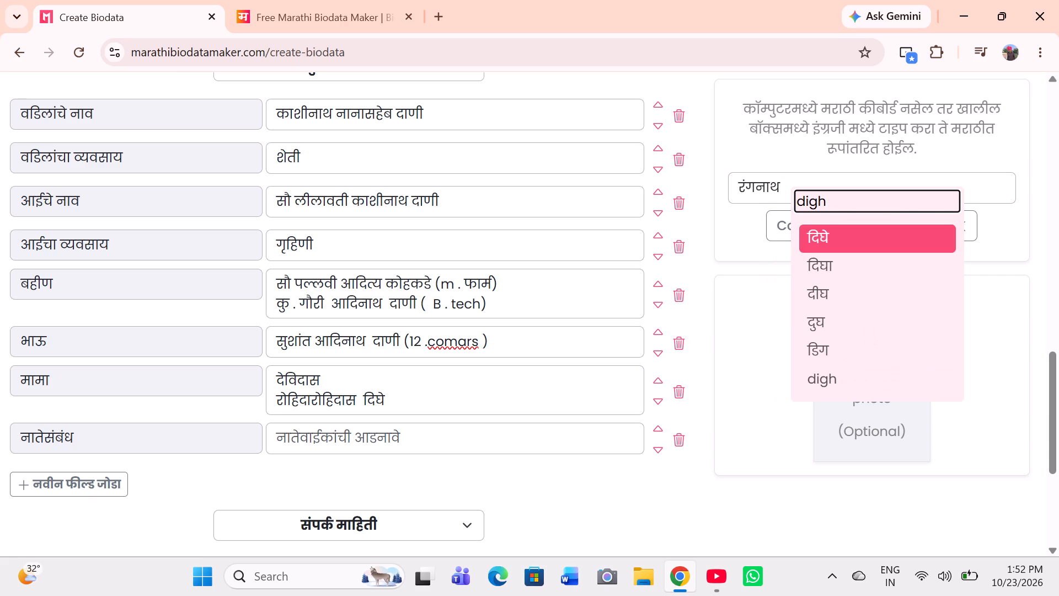
pyautogui.click(854, 227)
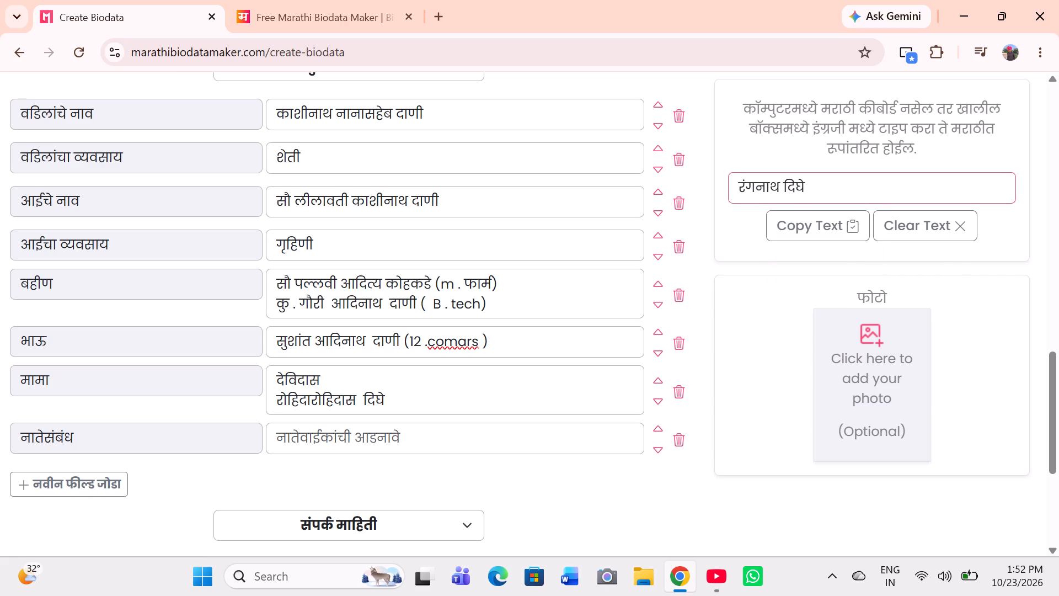
# Copy the converted middle name and surname and paste them after देविदास on the मामा field's first line.
pyautogui.click(806, 222)
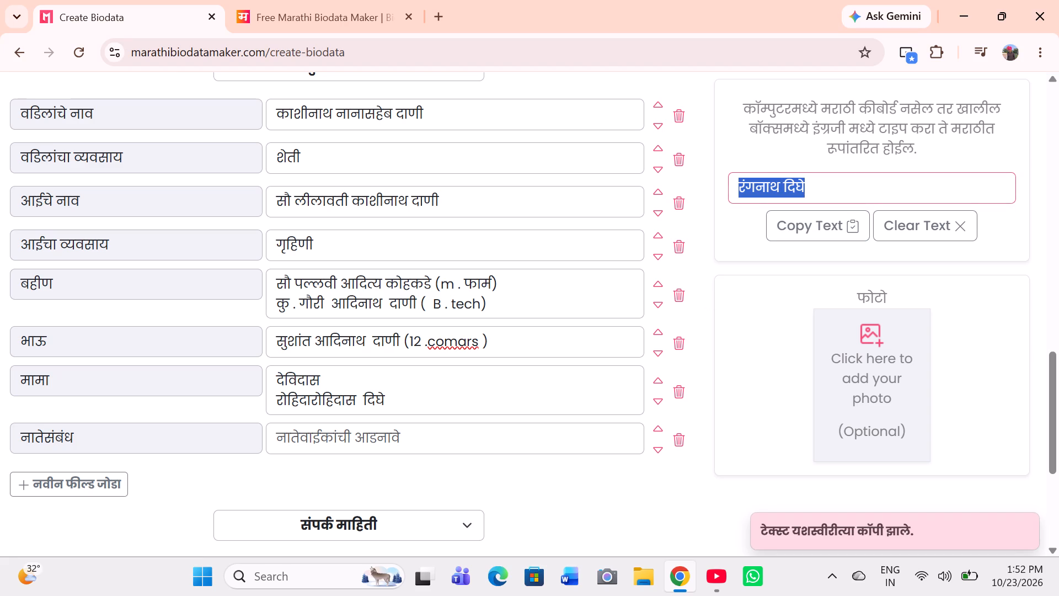
pyautogui.click(346, 378)
pyautogui.hotkey('ctrl', 'v')
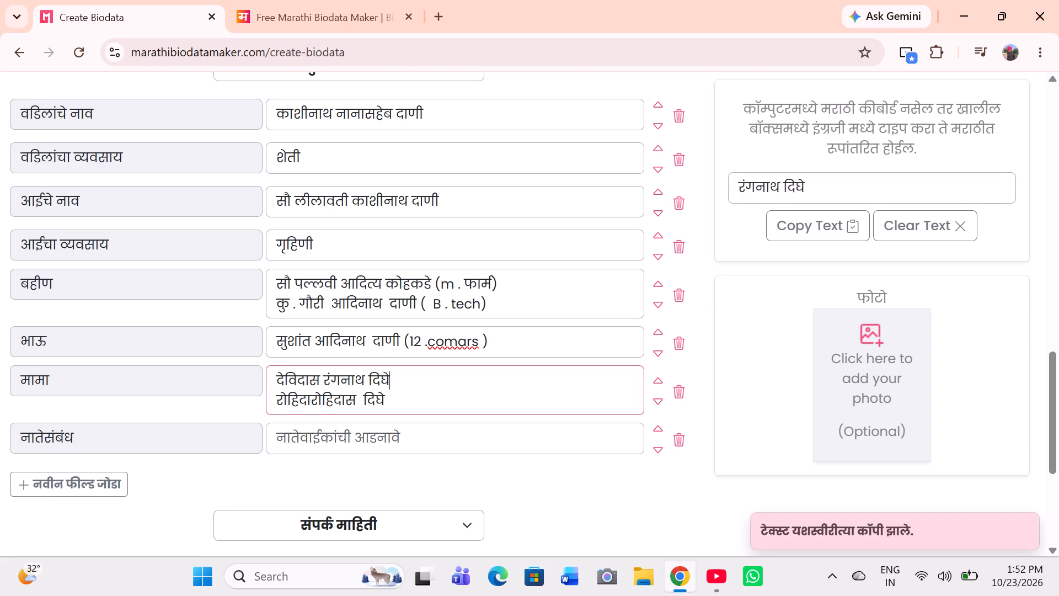
# Delete all the text on the मामा field's second line, leaving the line empty.
pyautogui.click(404, 402)
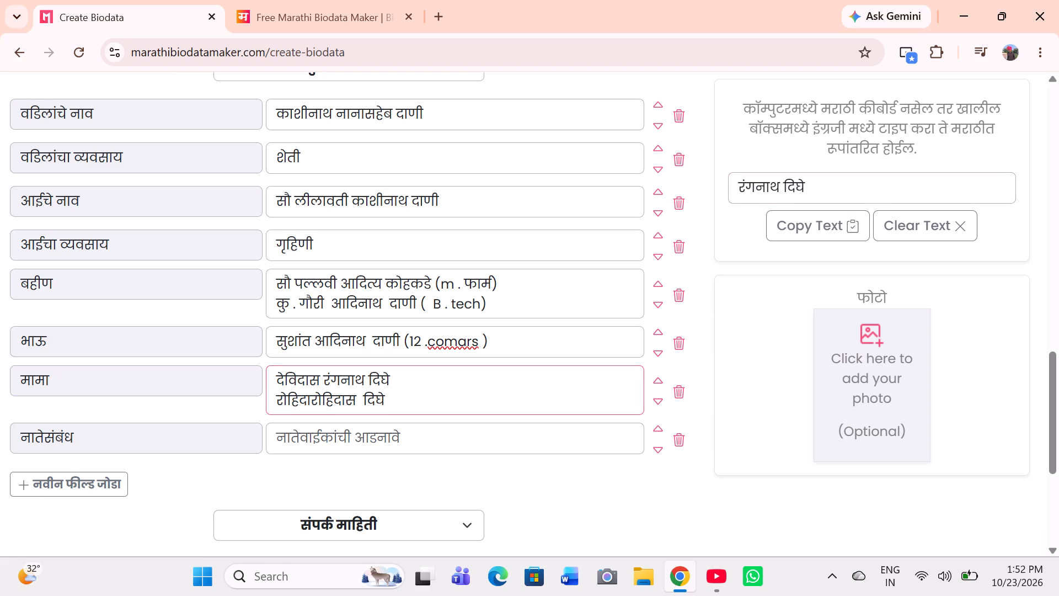
pyautogui.press('BackSpace')
pyautogui.press('BackSpace')
pyautogui.press('BackSpace')
pyautogui.press('BackSpace')
pyautogui.press('BackSpace')
pyautogui.press('BackSpace')
pyautogui.press('BackSpace')
pyautogui.press('BackSpace')
pyautogui.press('BackSpace')
pyautogui.press('BackSpace')
pyautogui.press('BackSpace')
pyautogui.press('BackSpace')
pyautogui.press('BackSpace')
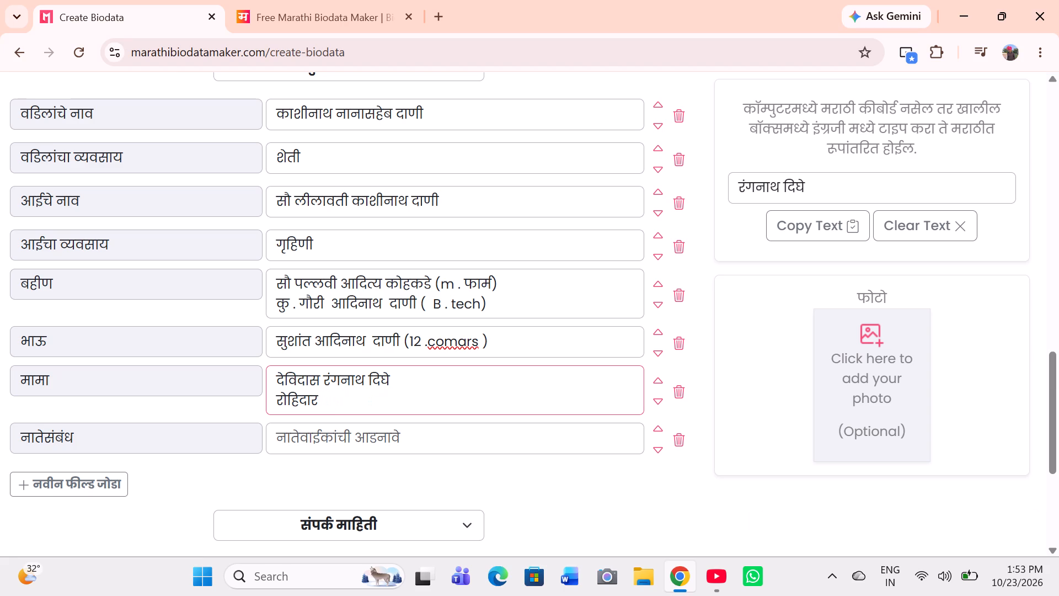
pyautogui.press('BackSpace')
pyautogui.press('BackSpace')
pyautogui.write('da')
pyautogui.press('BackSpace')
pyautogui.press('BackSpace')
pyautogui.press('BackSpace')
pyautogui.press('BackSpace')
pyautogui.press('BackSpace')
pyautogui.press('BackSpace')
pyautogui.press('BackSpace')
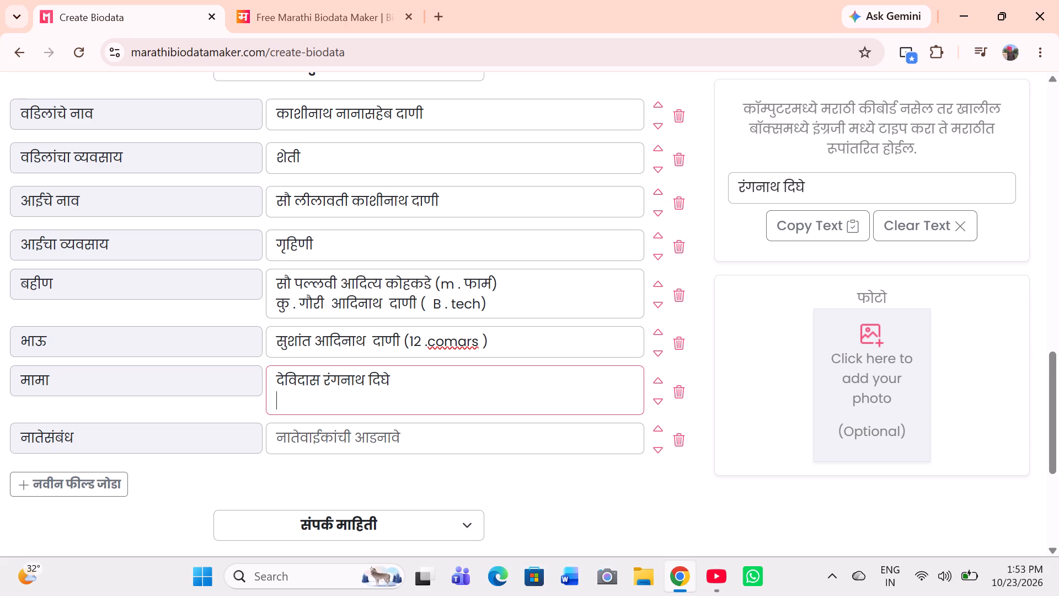
# Transliterate rohidas as रोहिदास in front of the existing middle name and surname in the English-to-Marathi conversion box.
pyautogui.click(738, 184)
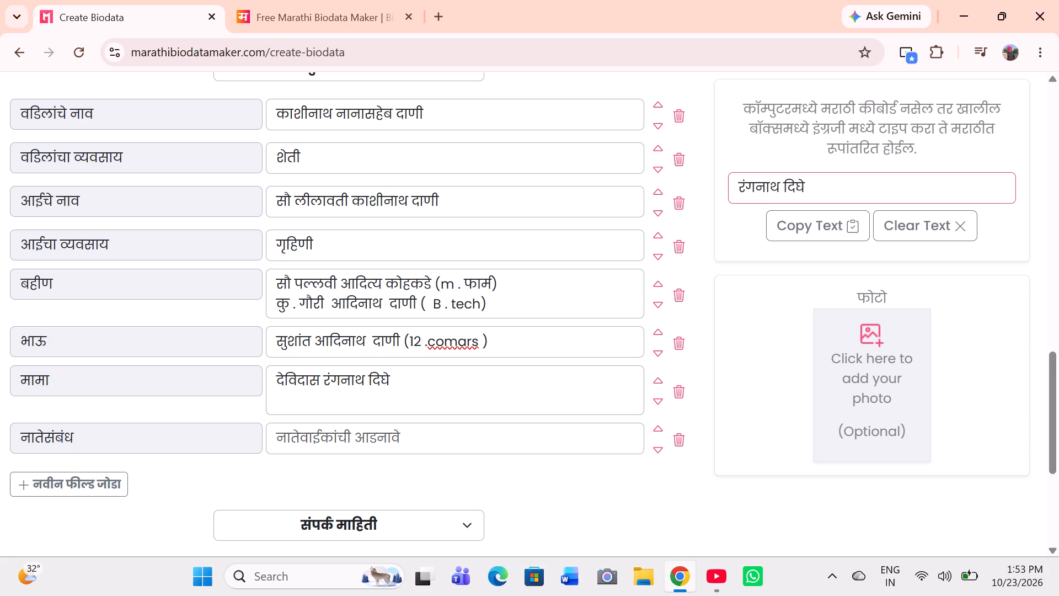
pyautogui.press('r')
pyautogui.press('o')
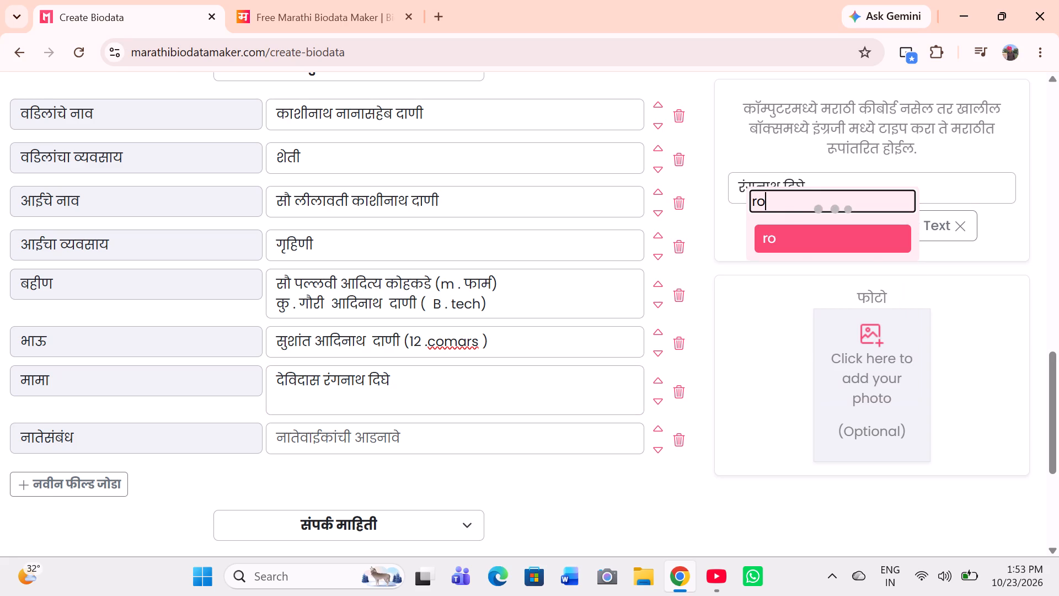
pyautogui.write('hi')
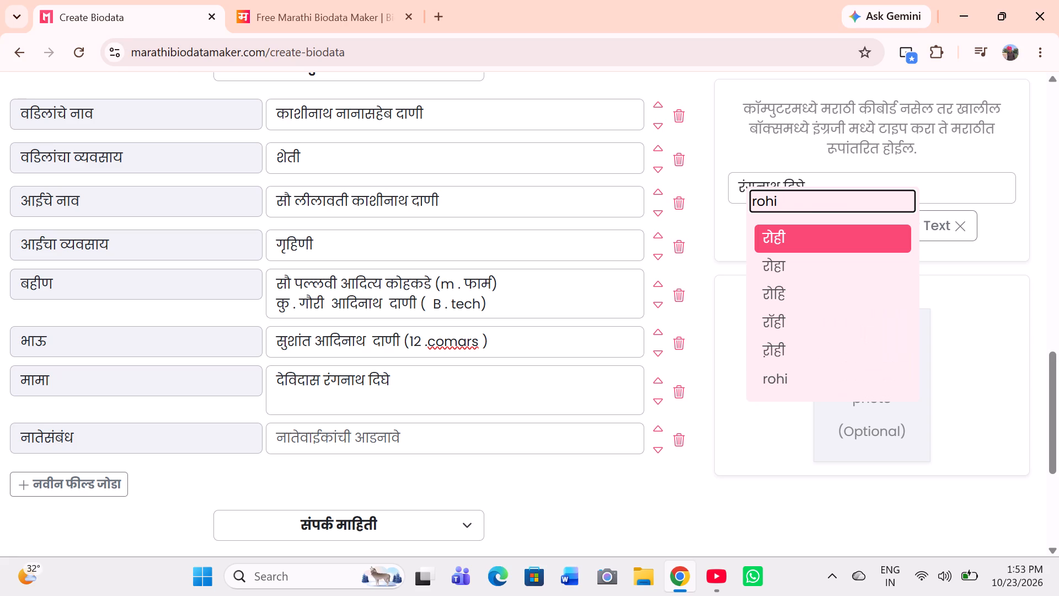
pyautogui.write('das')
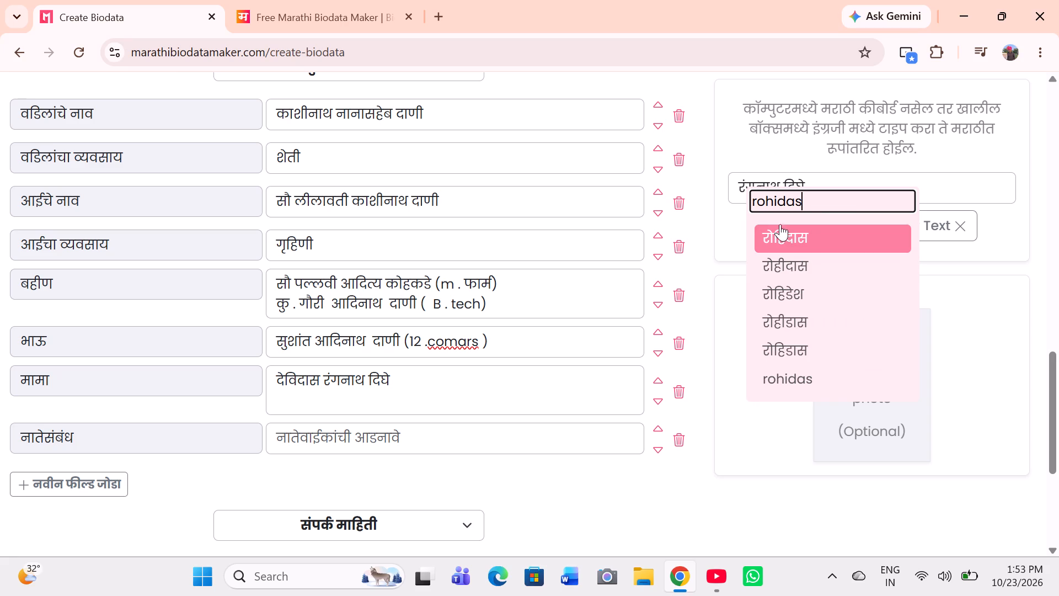
pyautogui.click(783, 228)
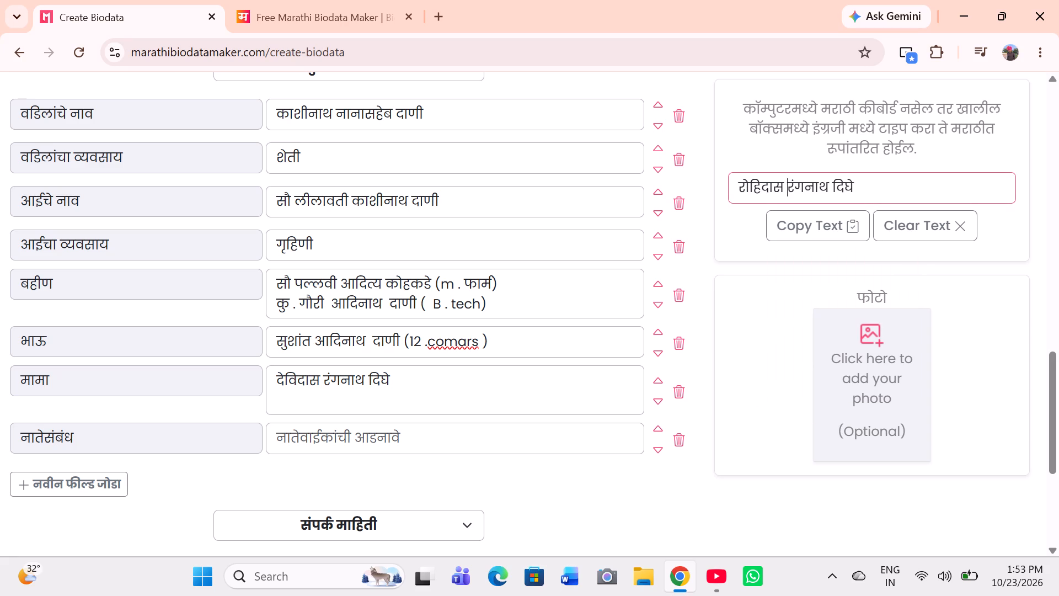
# Copy the second maternal uncle's full name from the conversion box and paste it on the मामा field's empty second line.
pyautogui.click(806, 215)
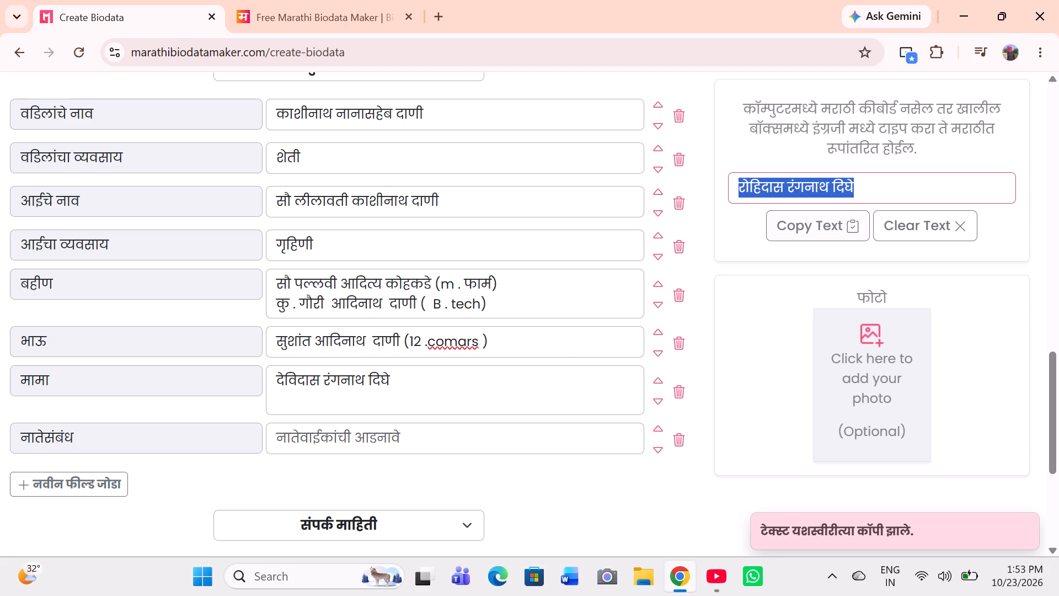
pyautogui.click(334, 406)
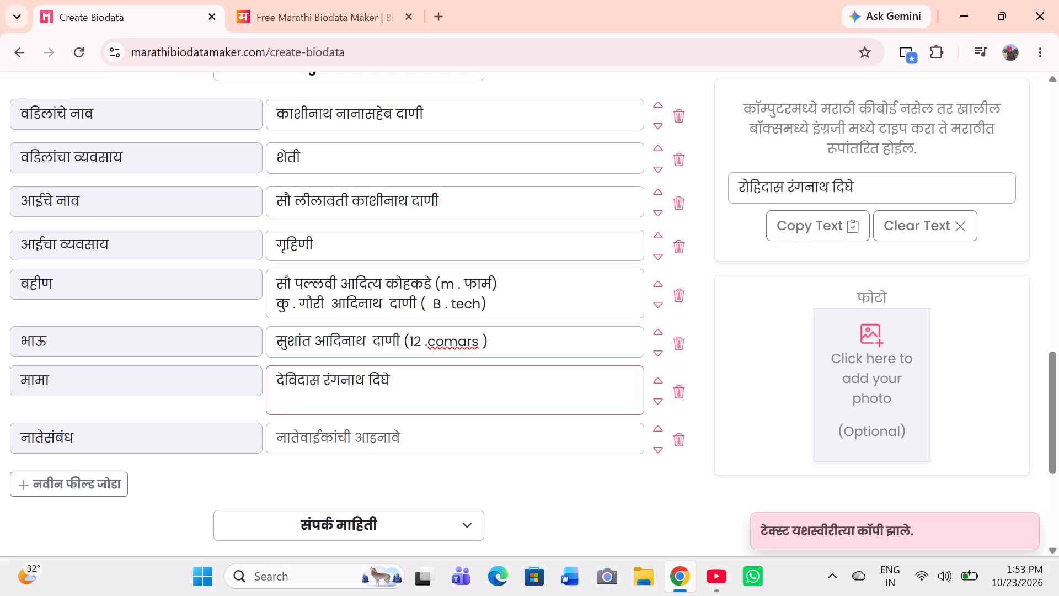
pyautogui.hotkey('ctrl', 'v')
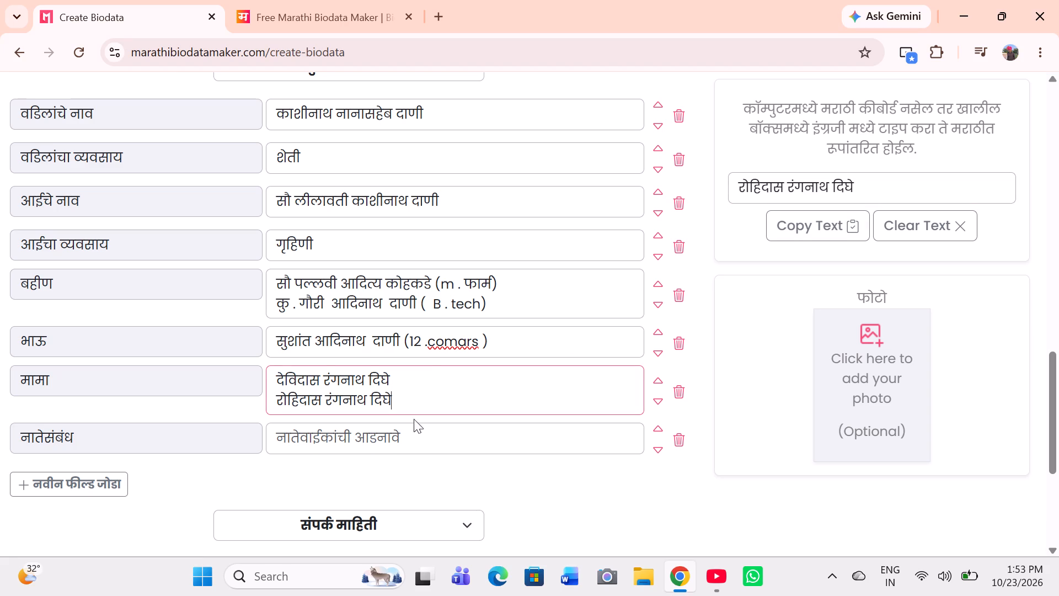
pyautogui.click(603, 379)
# Clear all the text from the English-to-Marathi conversion box.
pyautogui.click(873, 182)
pyautogui.press('BackSpace')
pyautogui.press('BackSpace')
pyautogui.press('BackSpace')
pyautogui.press('BackSpace')
pyautogui.press('BackSpace')
pyautogui.press('BackSpace')
pyautogui.press('BackSpace')
pyautogui.press('BackSpace')
pyautogui.press('BackSpace')
pyautogui.press('BackSpace')
pyautogui.press('BackSpace')
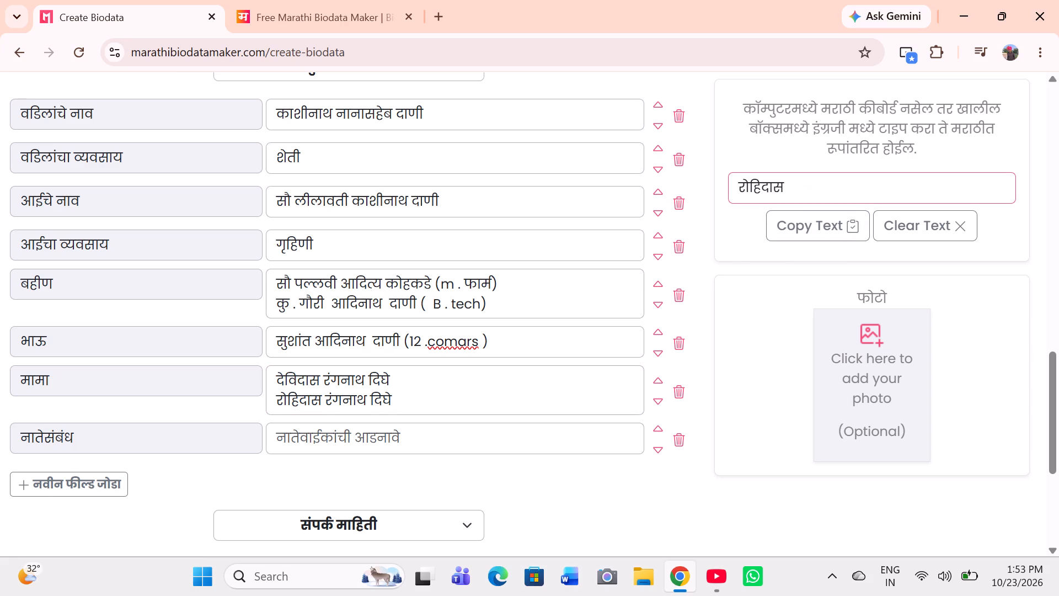
pyautogui.press('BackSpace')
pyautogui.press('BackSpace')
pyautogui.press('BackSpace')
pyautogui.press('BackSpace')
pyautogui.press('BackSpace')
pyautogui.press('BackSpace')
pyautogui.press('BackSpace')
pyautogui.press('BackSpace')
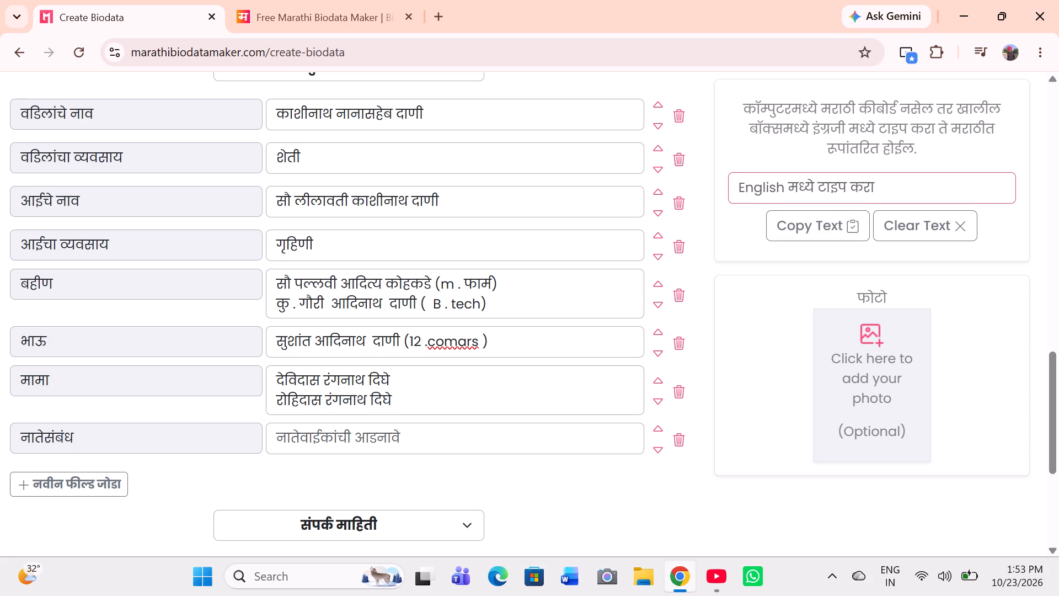
pyautogui.press('BackSpace')
# Add a new blank field to the family section, below नातेसंबंध.
pyautogui.scroll(-5, 873, 182)
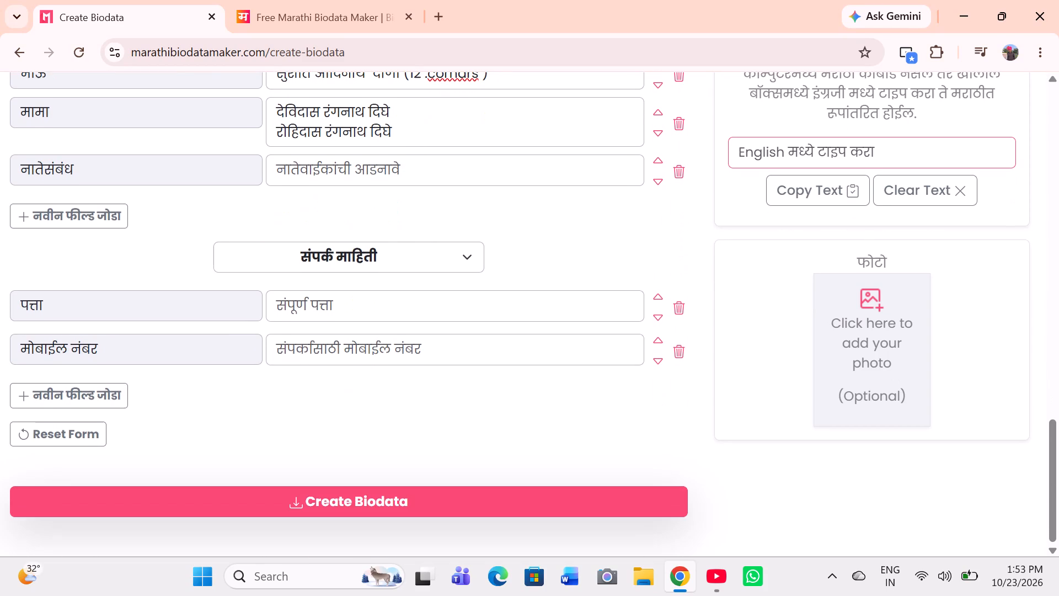
pyautogui.scroll(-1, 873, 182)
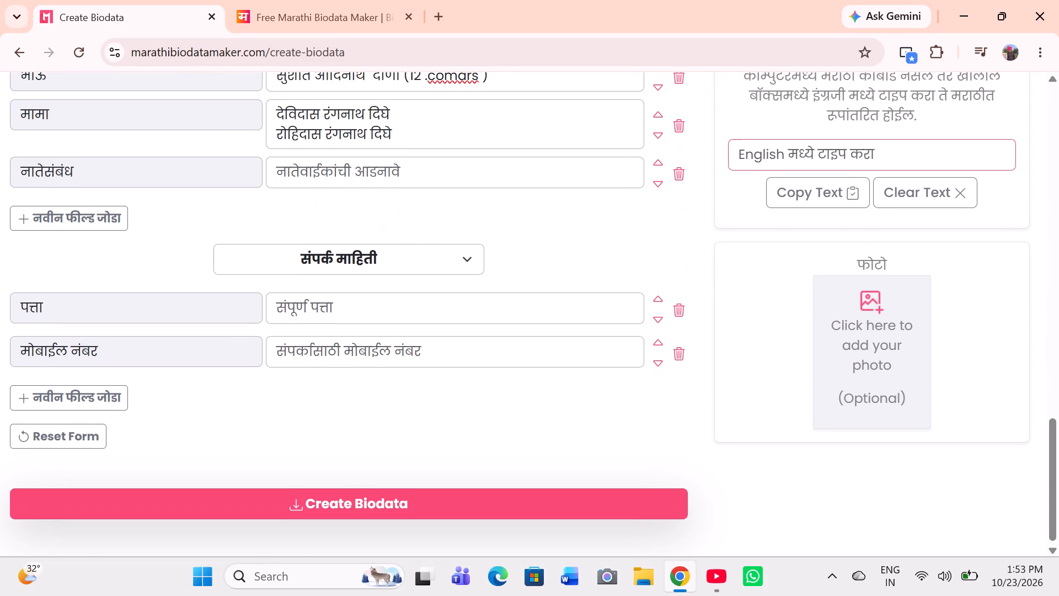
pyautogui.scroll(-2, 873, 182)
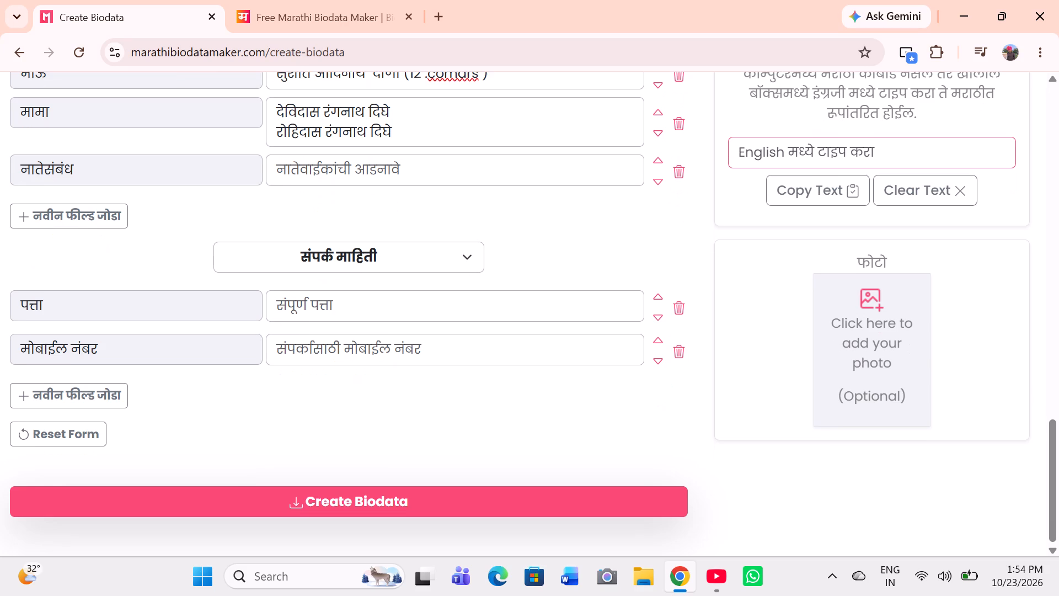
pyautogui.scroll(-2, 873, 182)
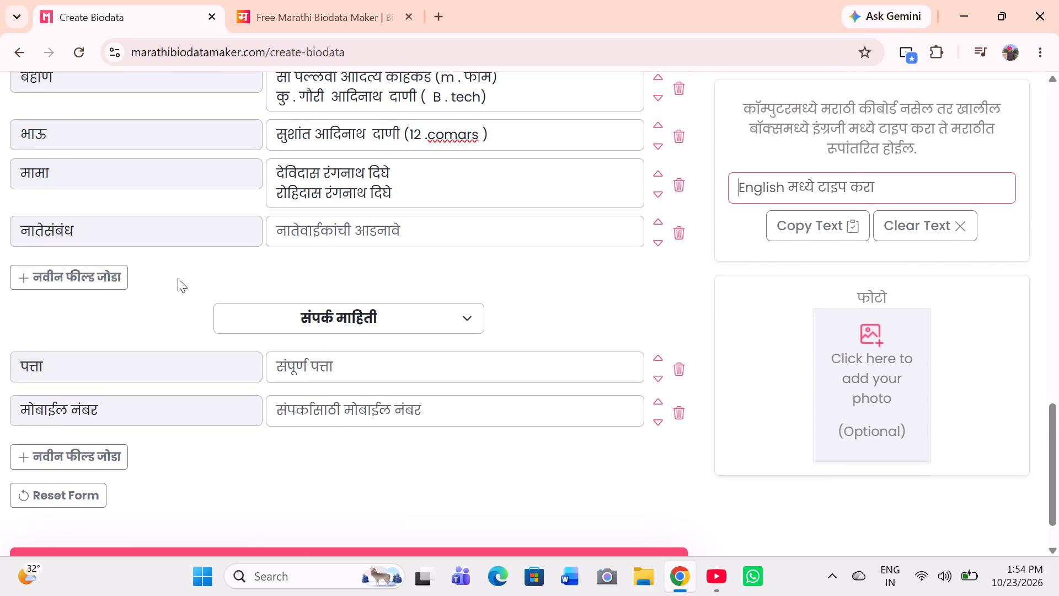
pyautogui.click(91, 274)
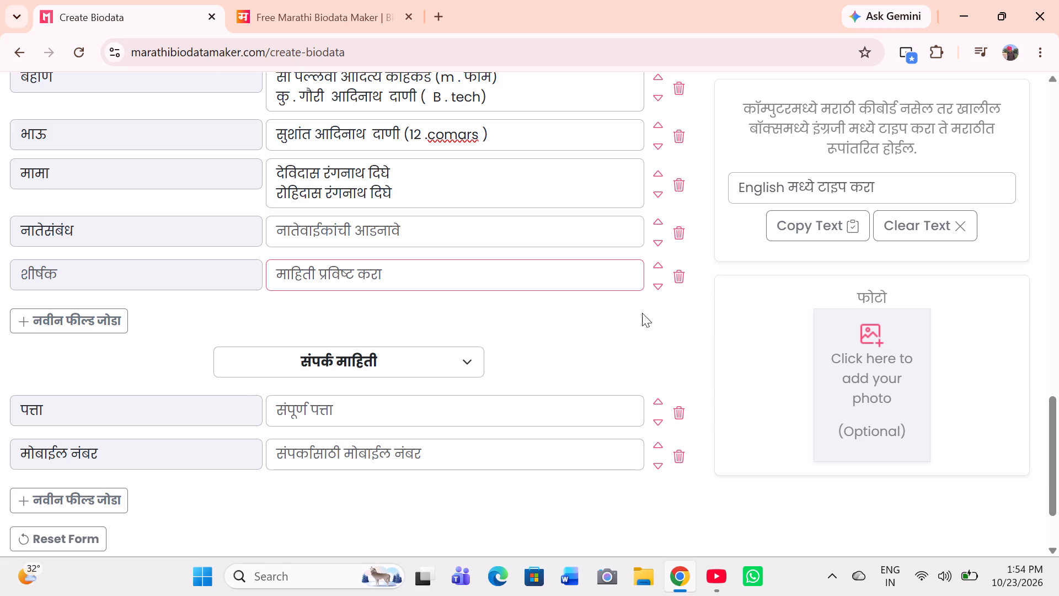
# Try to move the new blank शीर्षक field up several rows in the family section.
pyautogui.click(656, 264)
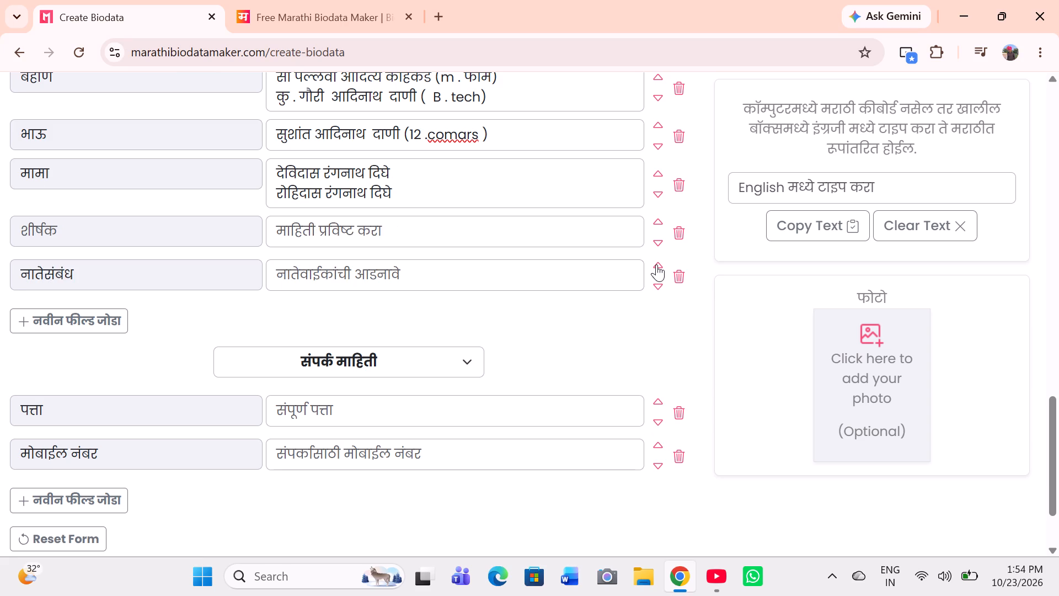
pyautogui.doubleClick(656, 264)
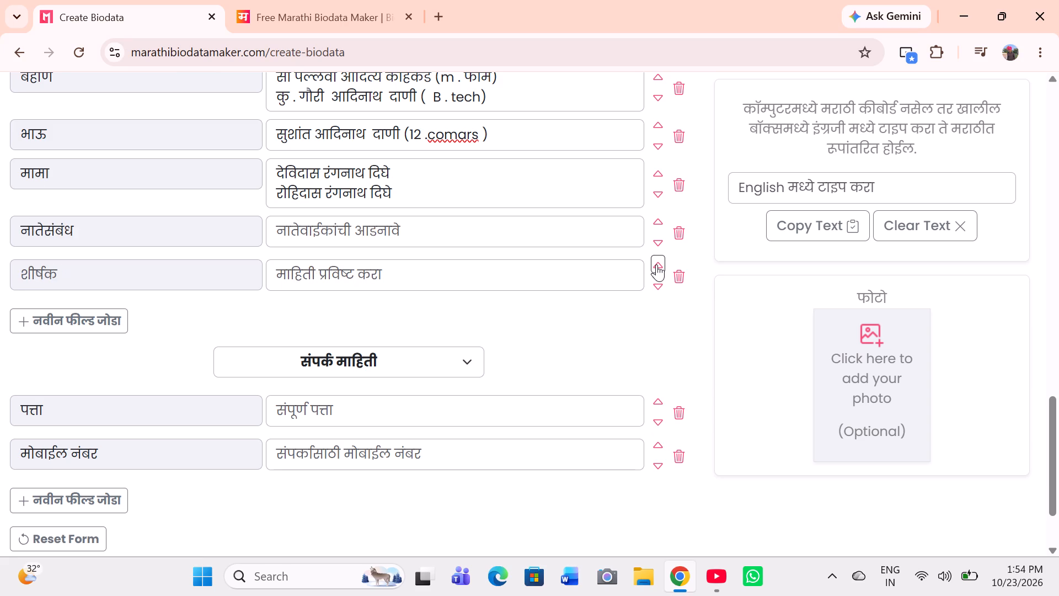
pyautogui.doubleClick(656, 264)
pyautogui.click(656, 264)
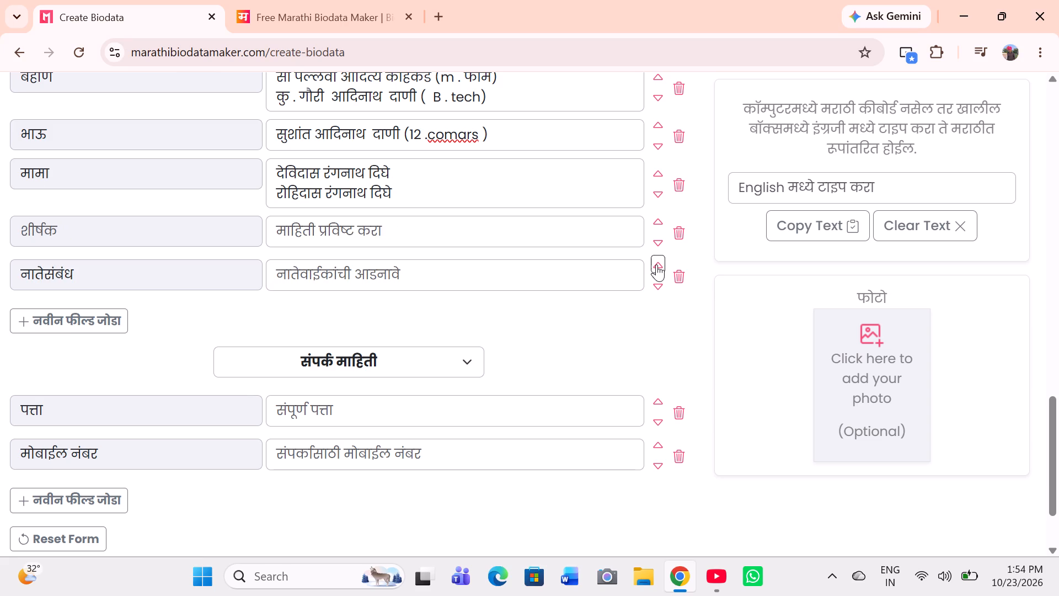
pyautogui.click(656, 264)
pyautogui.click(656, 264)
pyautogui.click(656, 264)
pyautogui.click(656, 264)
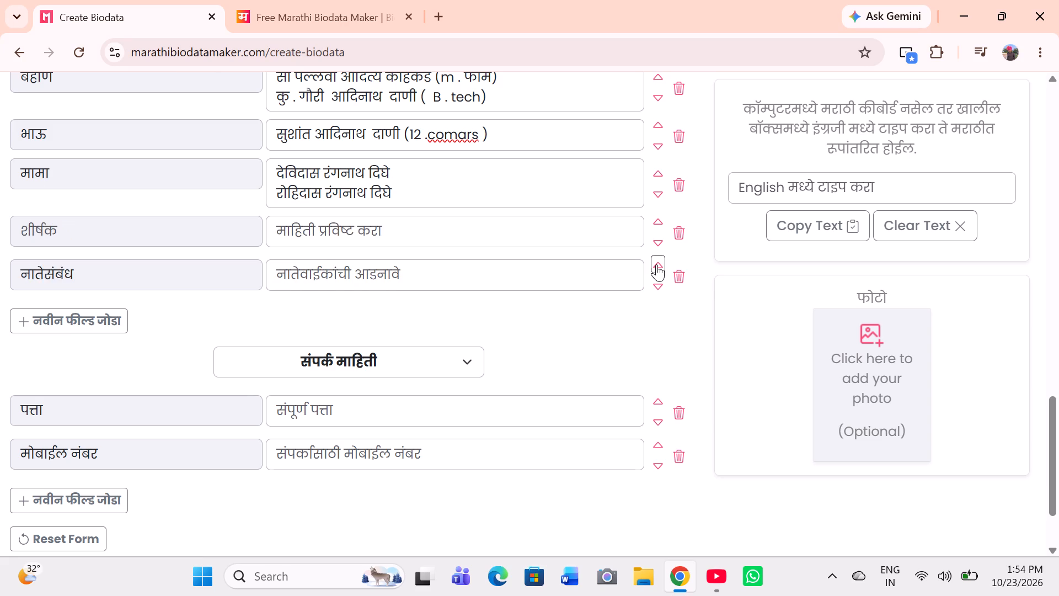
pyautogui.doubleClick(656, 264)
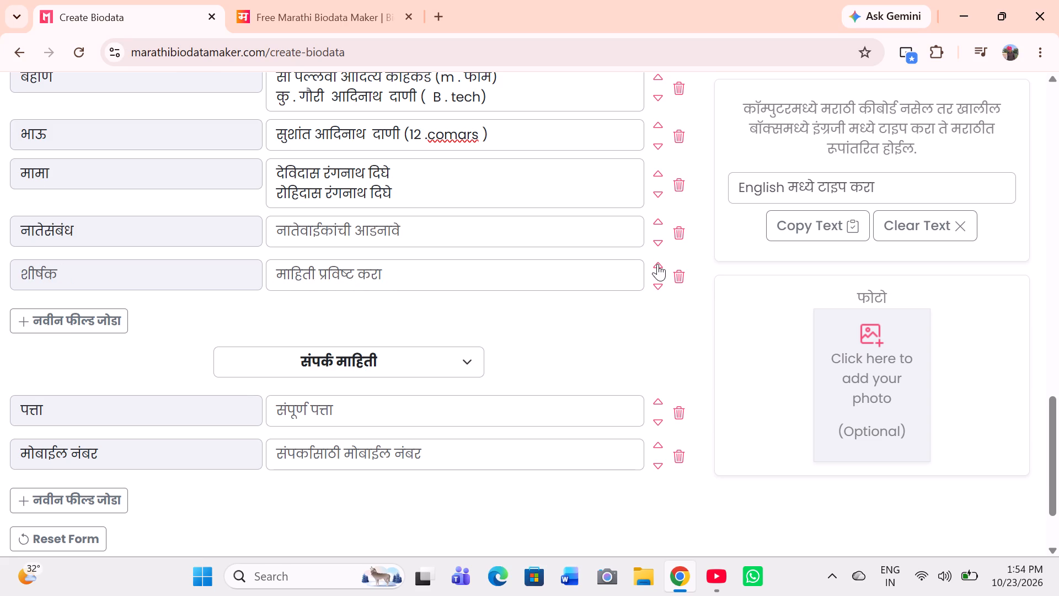
# Move the blank शीर्षक field up the family section so it sits directly below आईचा व्यवसाय.
pyautogui.click(657, 264)
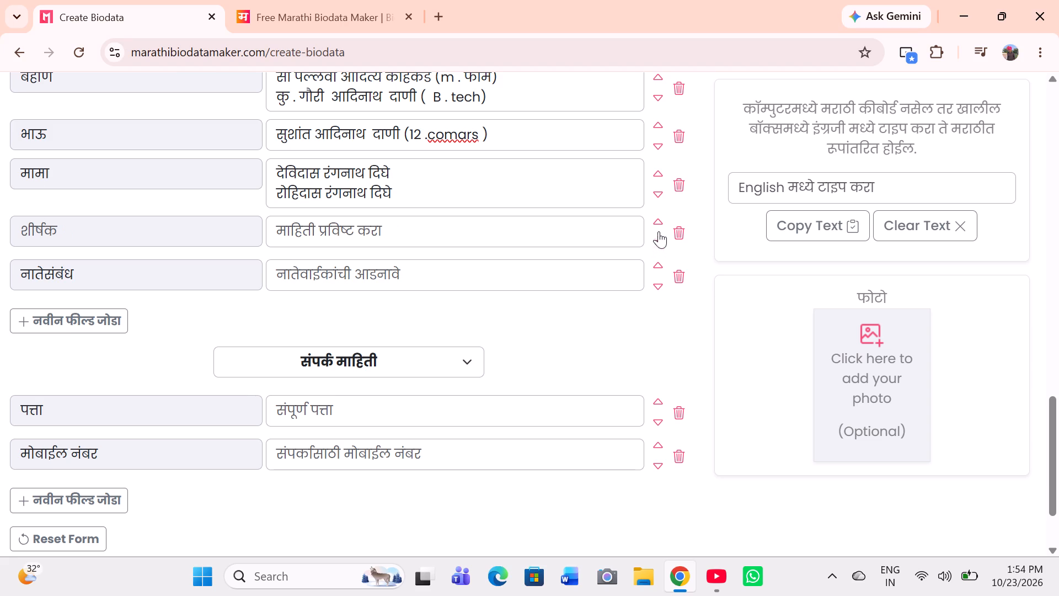
pyautogui.click(660, 221)
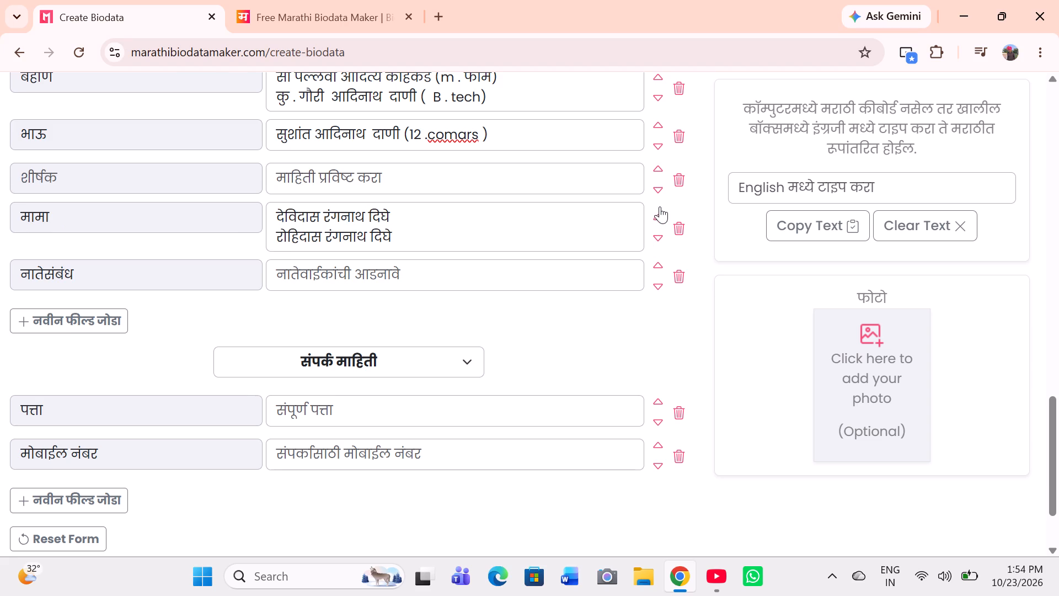
pyautogui.click(659, 172)
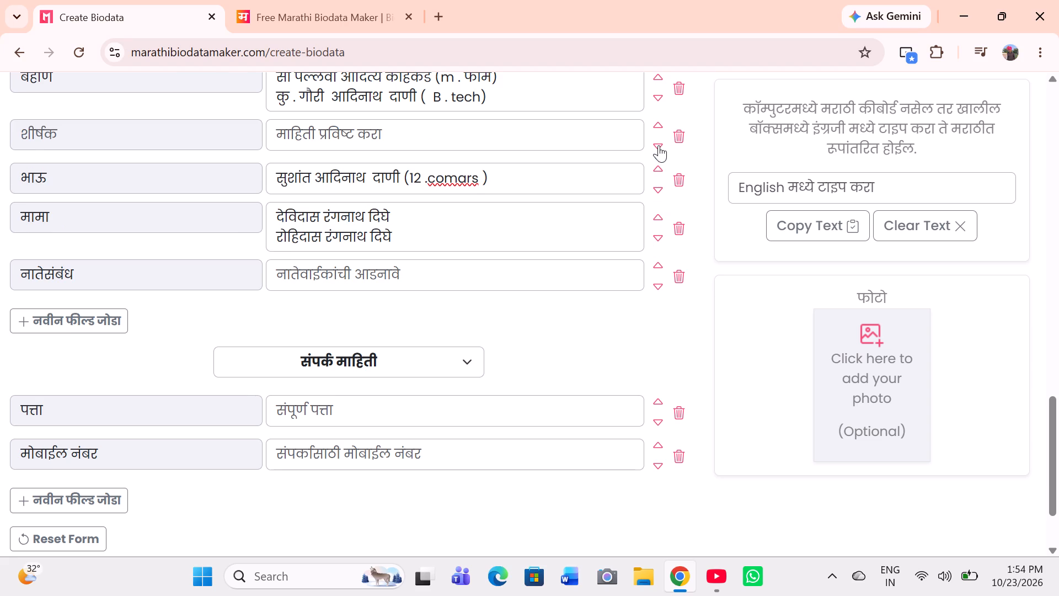
pyautogui.click(656, 127)
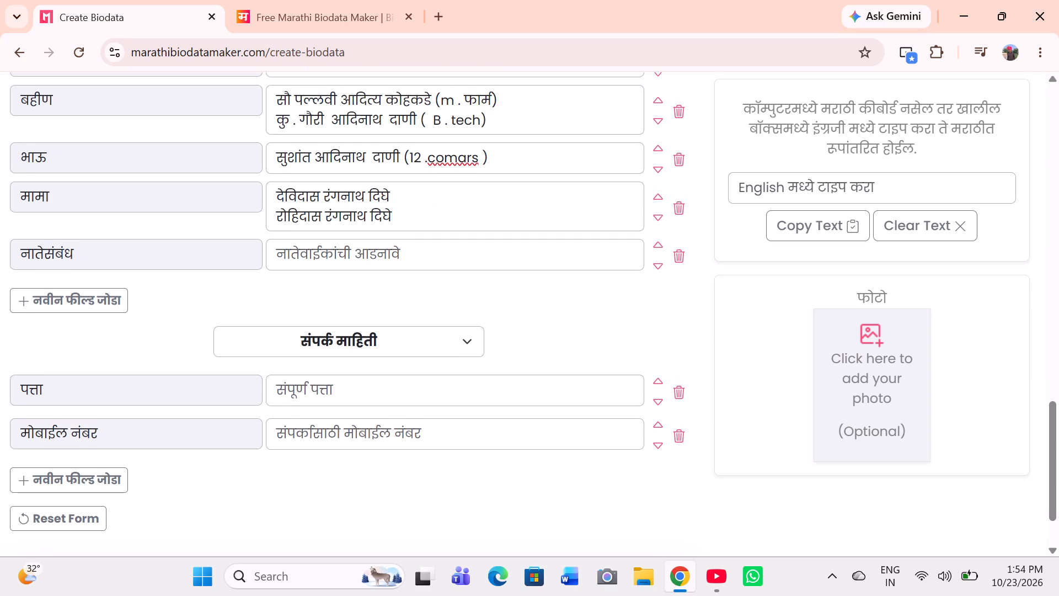
pyautogui.scroll(2, 549, 145)
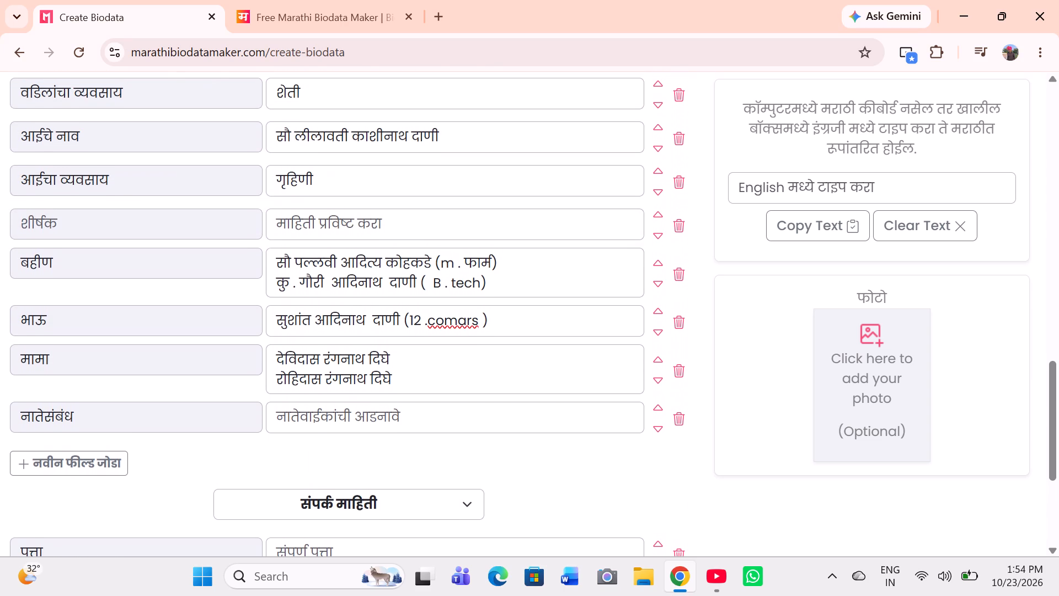
pyautogui.click(656, 212)
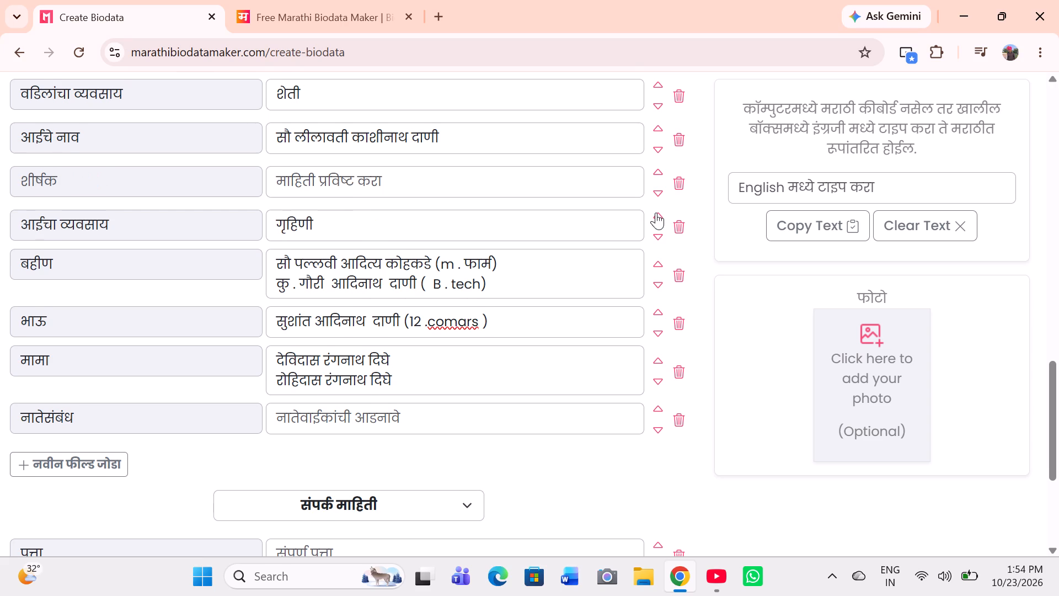
pyautogui.scroll(3, 656, 212)
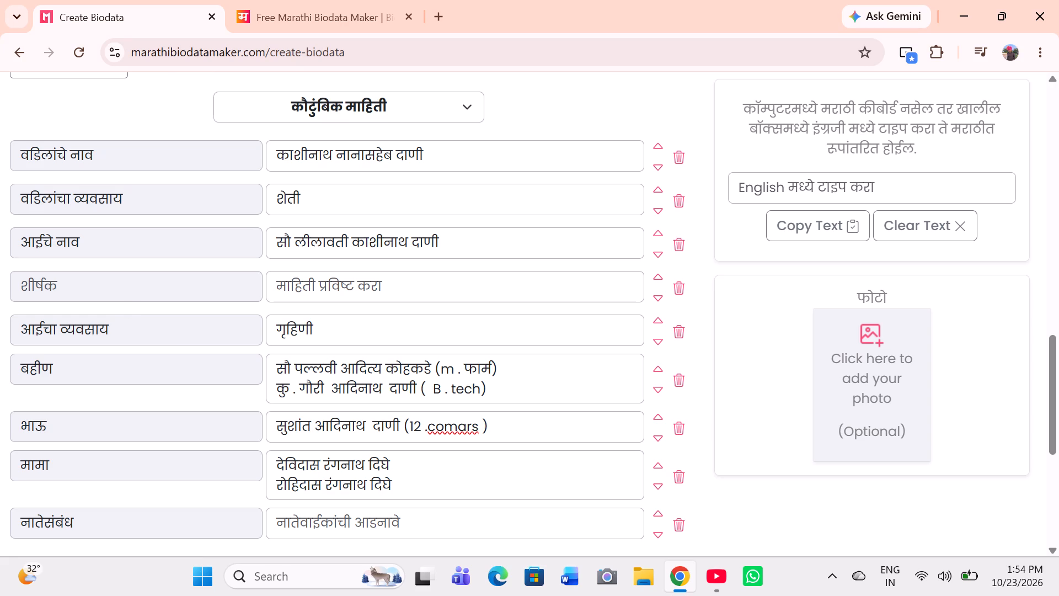
pyautogui.click(656, 296)
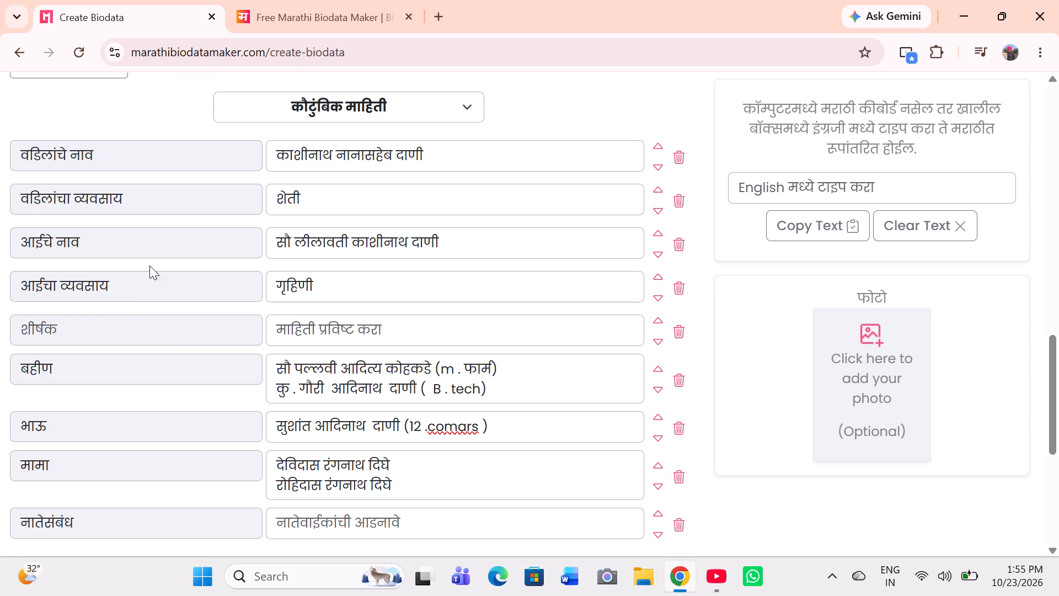
# Convert "kaka" to काका in the English-to-Marathi conversion box.
pyautogui.click(191, 335)
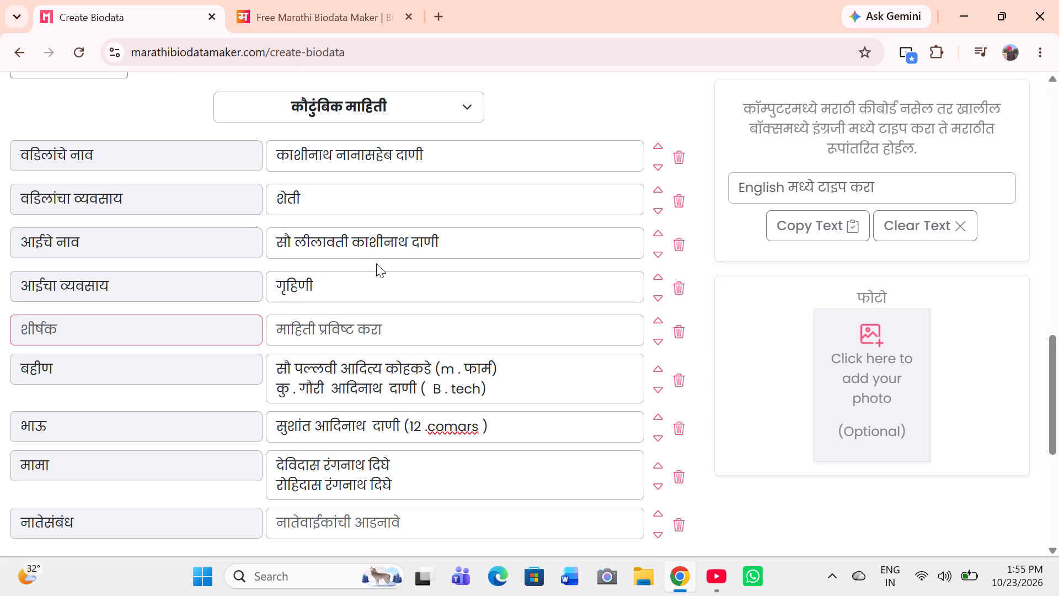
pyautogui.click(779, 189)
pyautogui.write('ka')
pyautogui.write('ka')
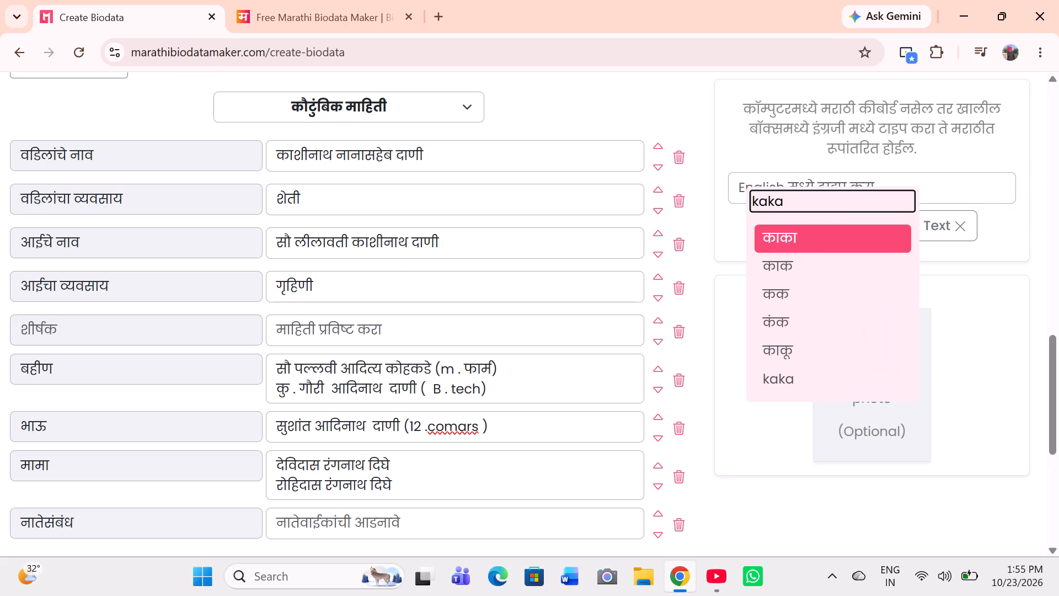
pyautogui.click(784, 227)
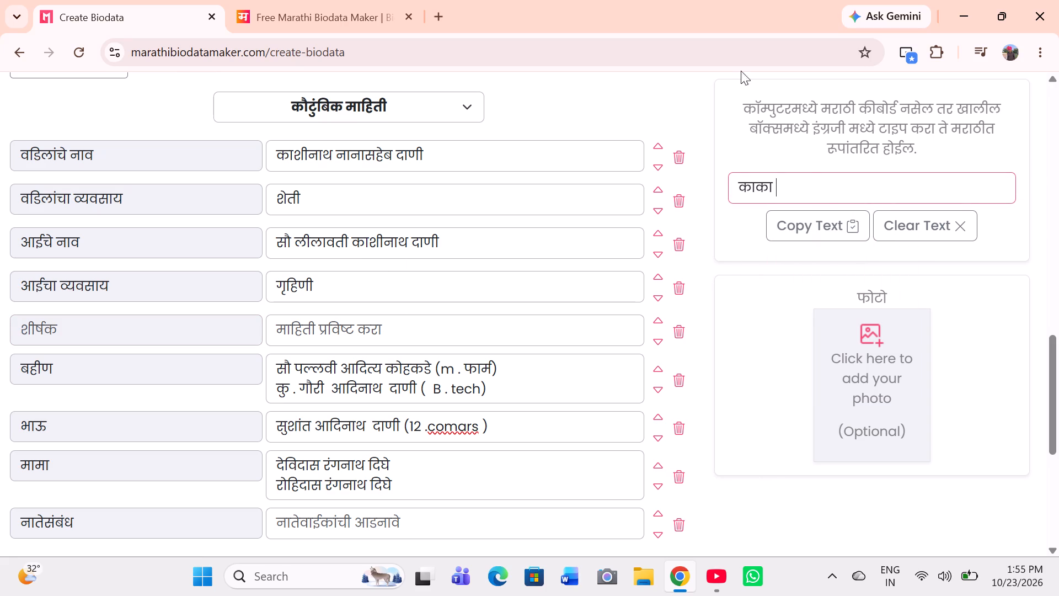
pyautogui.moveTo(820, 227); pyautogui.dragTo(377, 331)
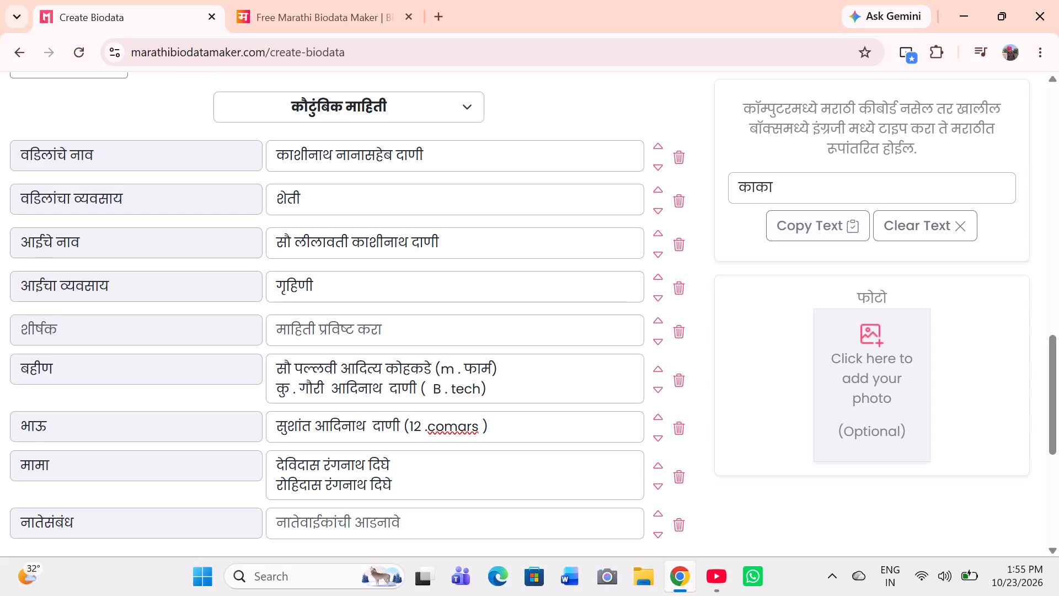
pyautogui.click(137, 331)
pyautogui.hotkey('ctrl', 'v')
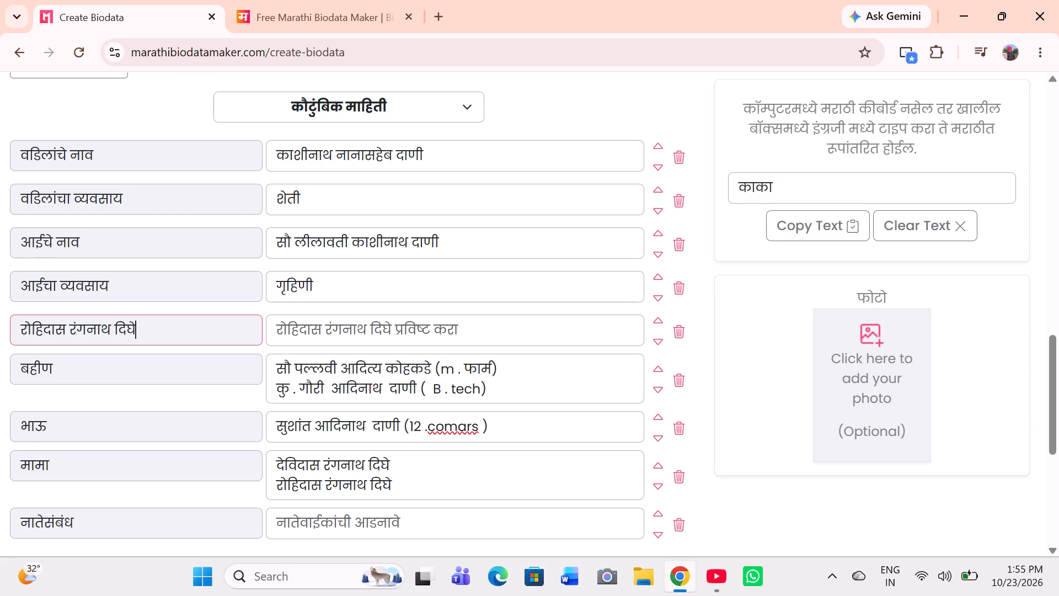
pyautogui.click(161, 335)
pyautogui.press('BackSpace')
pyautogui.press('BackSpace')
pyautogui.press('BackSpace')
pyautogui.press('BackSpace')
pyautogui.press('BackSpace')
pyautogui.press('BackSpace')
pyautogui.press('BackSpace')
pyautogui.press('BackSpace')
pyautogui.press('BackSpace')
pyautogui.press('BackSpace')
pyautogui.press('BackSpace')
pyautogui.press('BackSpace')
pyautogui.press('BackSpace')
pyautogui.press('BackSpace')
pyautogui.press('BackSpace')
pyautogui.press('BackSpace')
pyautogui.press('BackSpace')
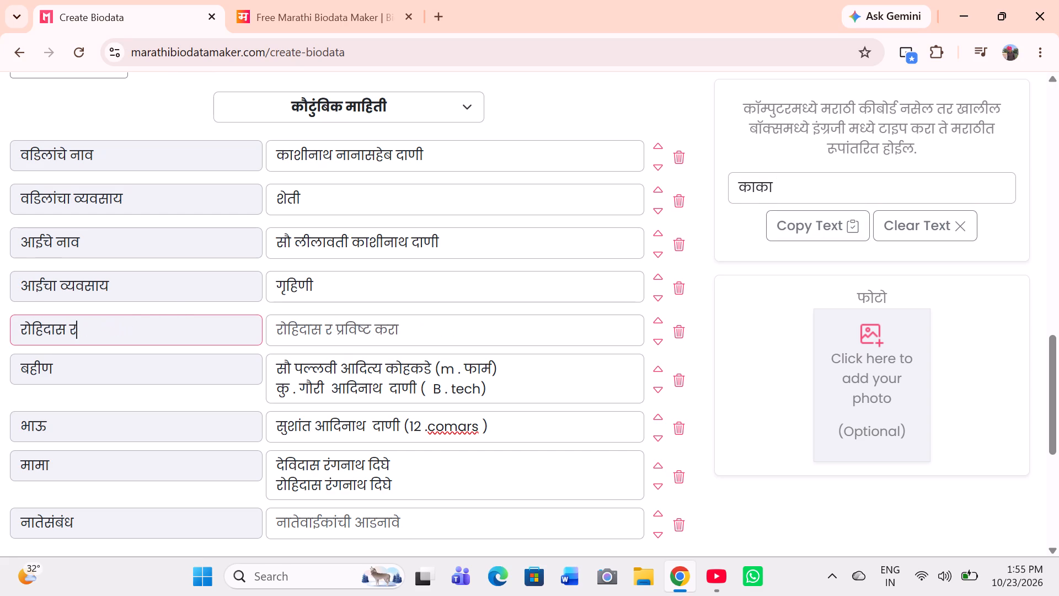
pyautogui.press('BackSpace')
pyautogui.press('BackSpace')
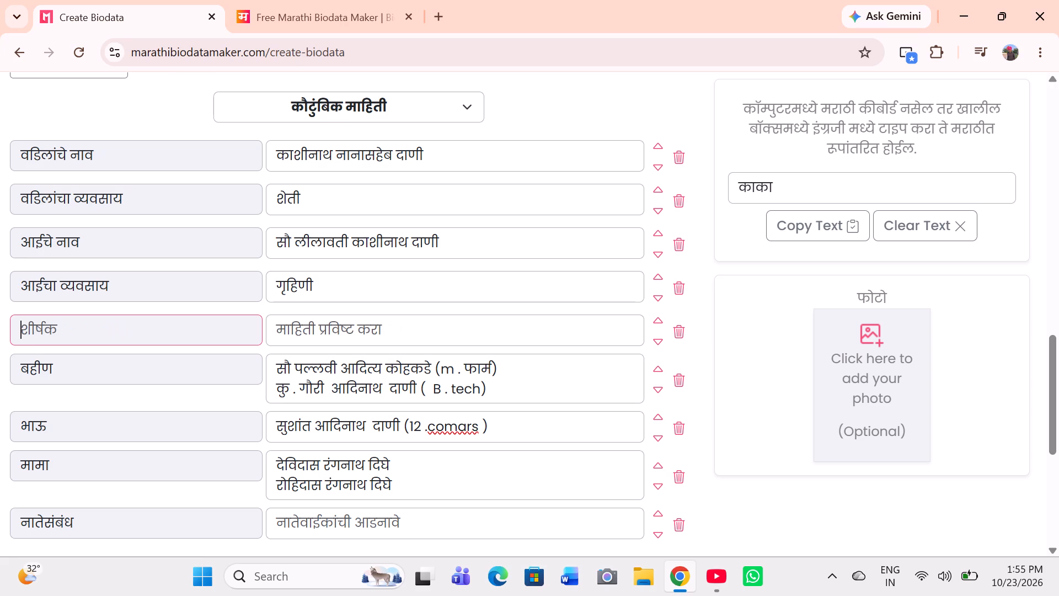
# Copy काका from the conversion box and paste it as the title of the blank field below आईचा व्यवसाय.
pyautogui.click(791, 230)
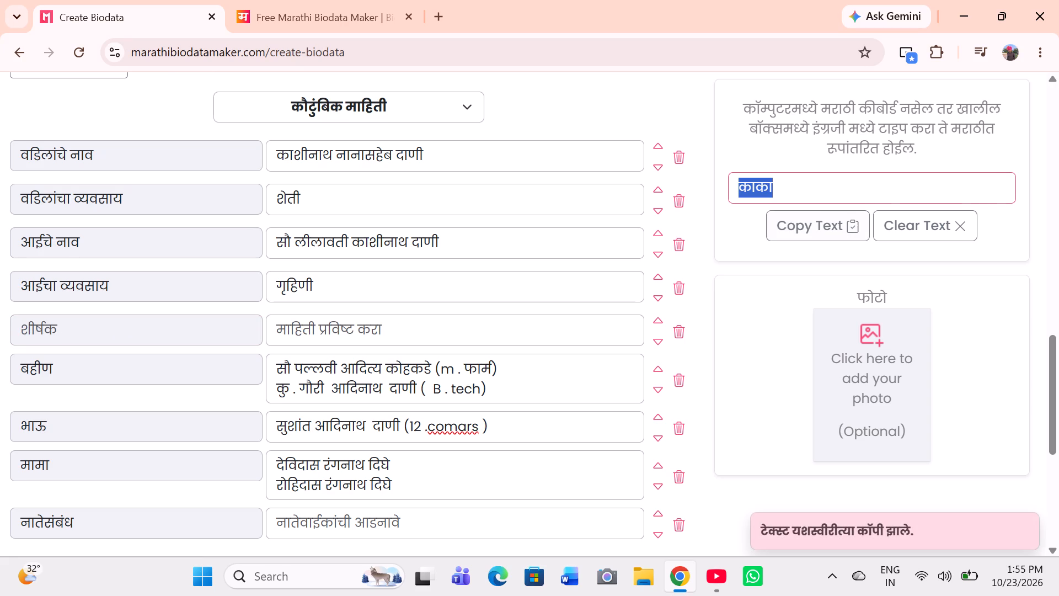
pyautogui.click(72, 337)
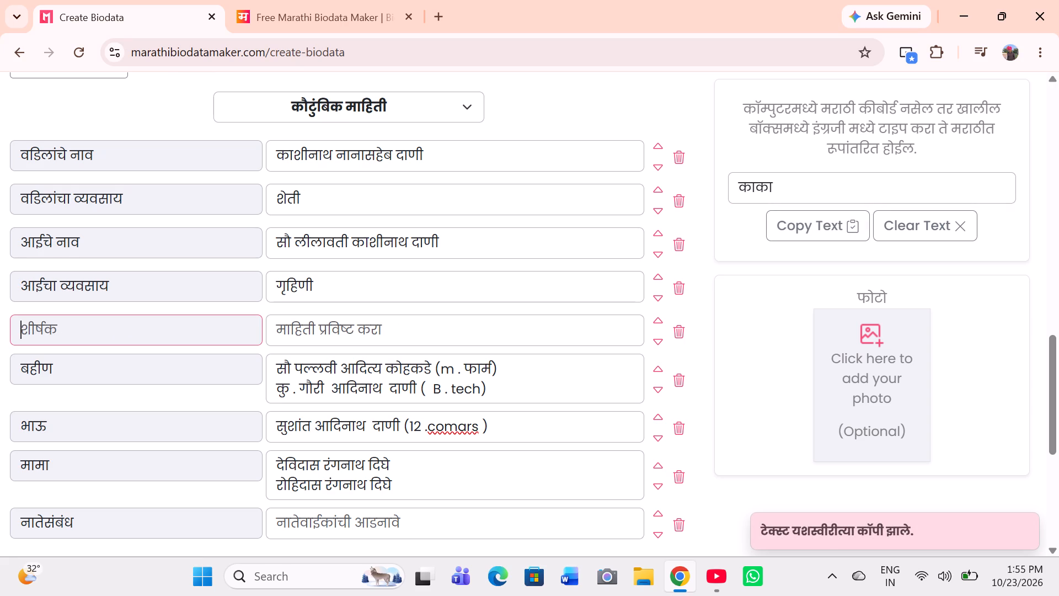
pyautogui.hotkey('ctrl', 'v')
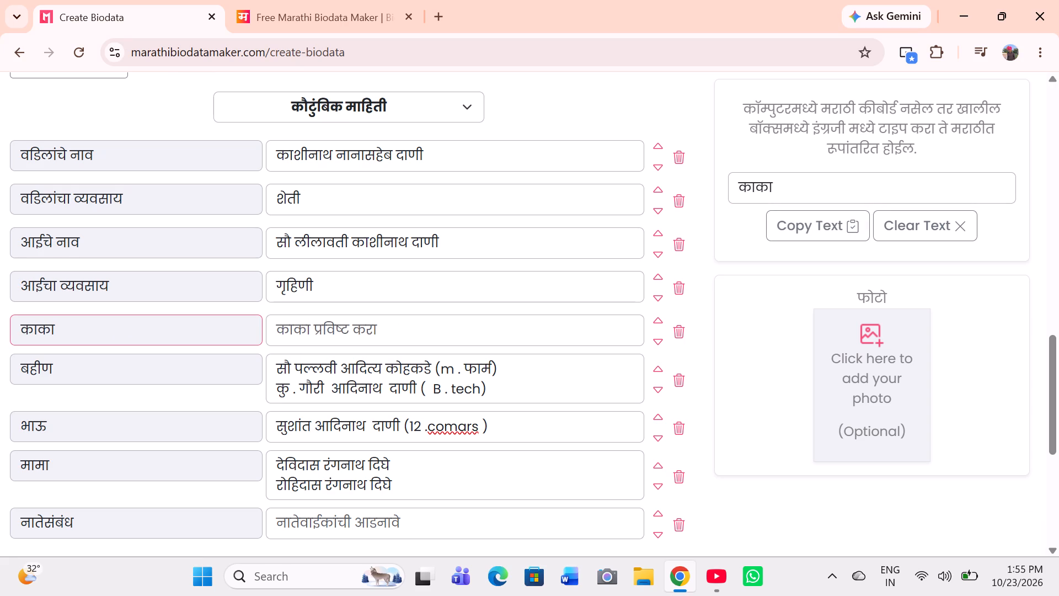
# Clear the conversion box and convert the paternal uncle's first name "adinath" to आदिनाथ.
pyautogui.moveTo(343, 319); pyautogui.dragTo(804, 181)
pyautogui.click(804, 181)
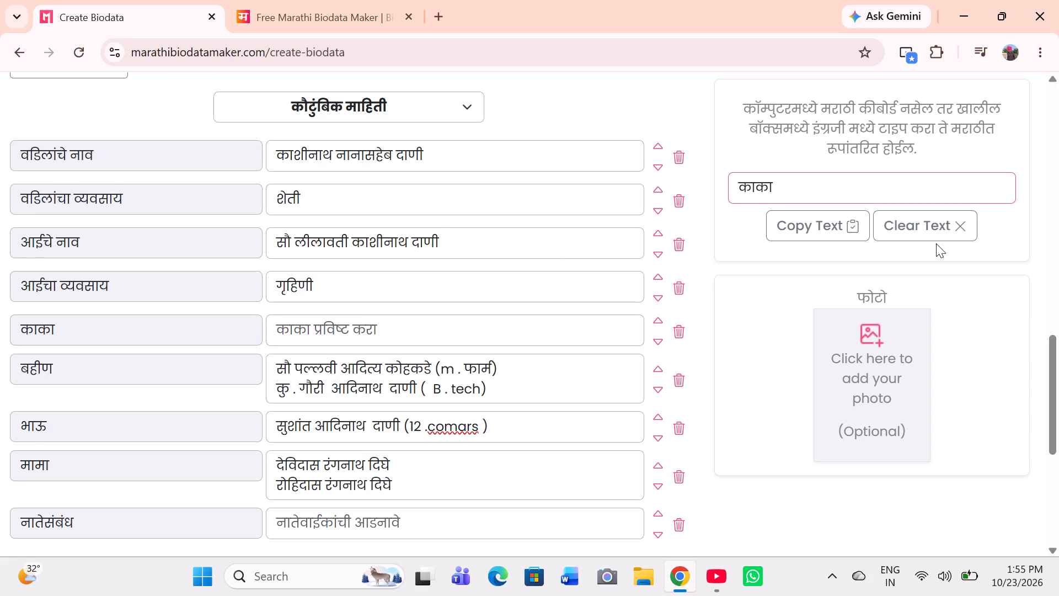
pyautogui.click(932, 227)
pyautogui.click(868, 186)
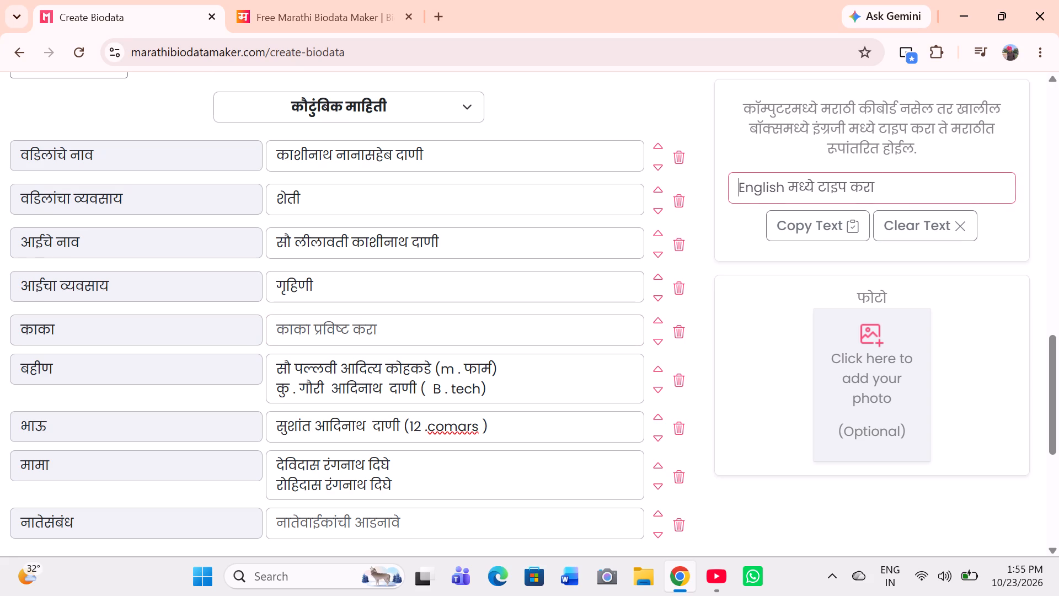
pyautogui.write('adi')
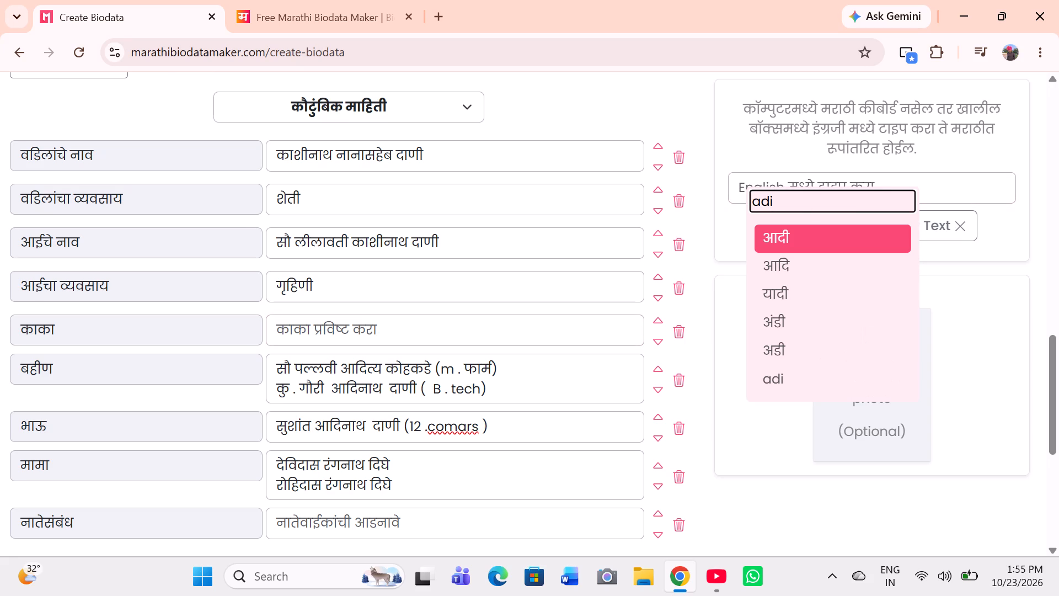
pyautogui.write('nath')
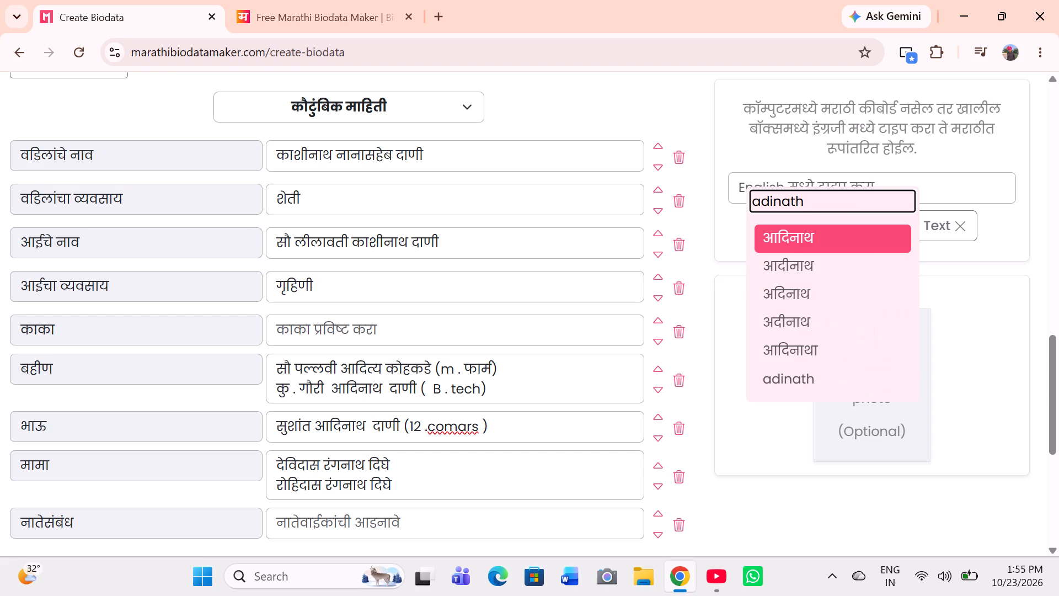
pyautogui.click(838, 244)
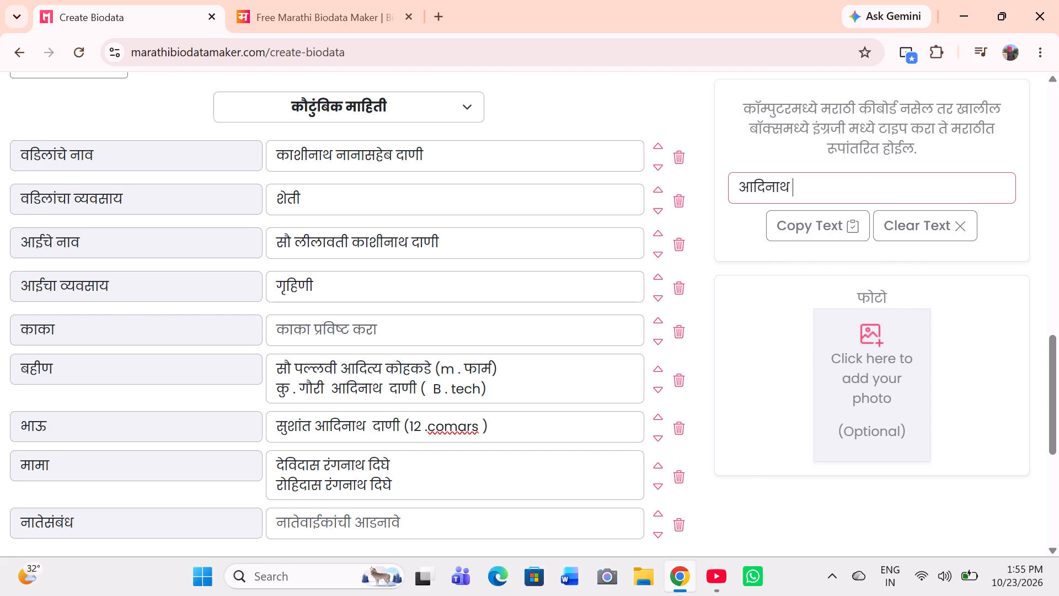
# Copy आदिनाथ from the conversion box and paste it as the value of the काका field.
pyautogui.click(826, 226)
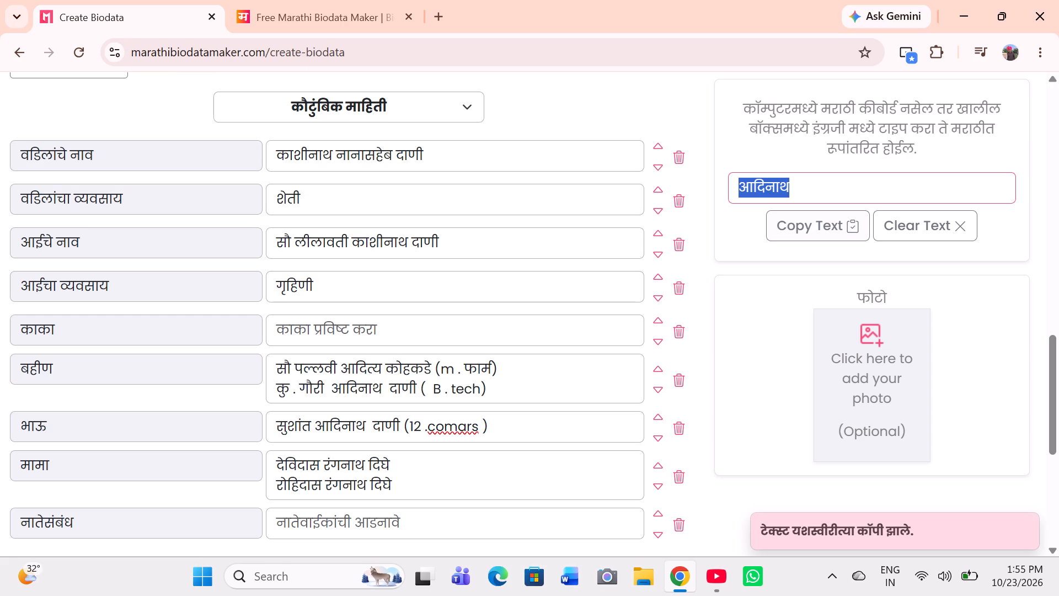
pyautogui.hotkey('ctrl', 'v')
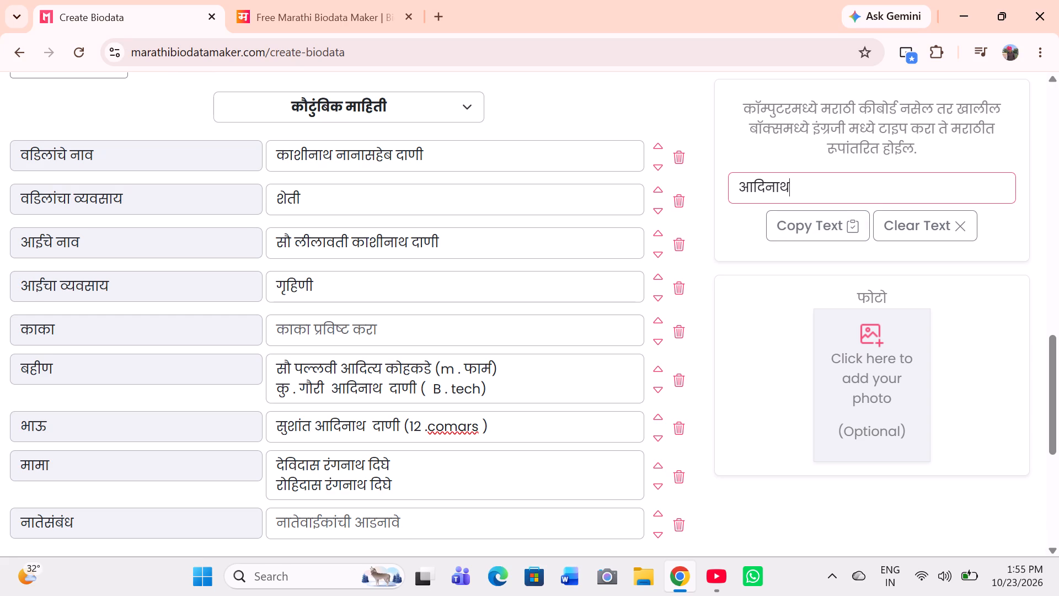
pyautogui.click(806, 226)
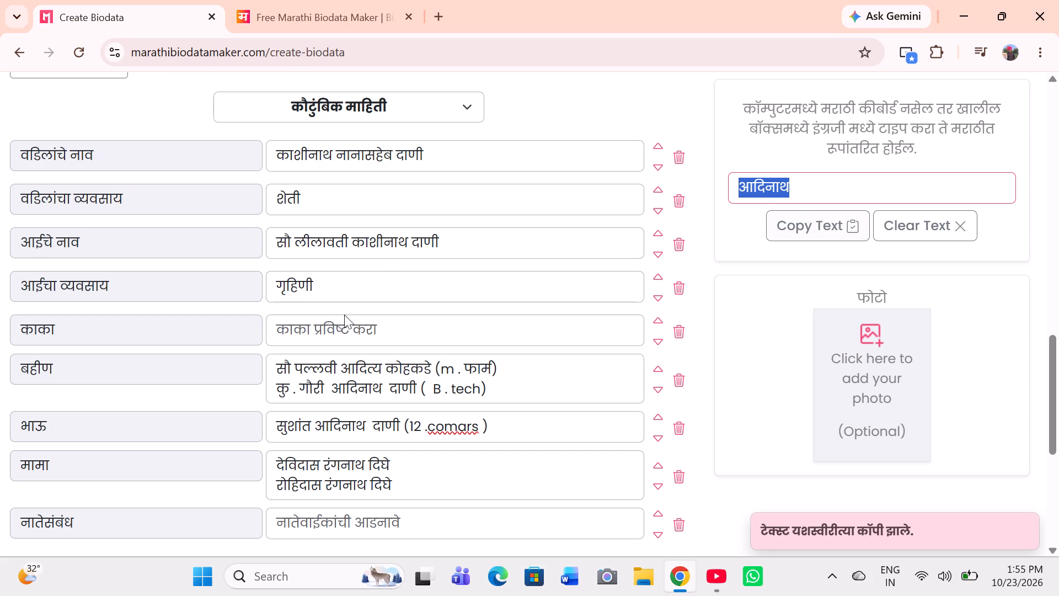
pyautogui.click(343, 331)
pyautogui.hotkey('ctrl', 'v')
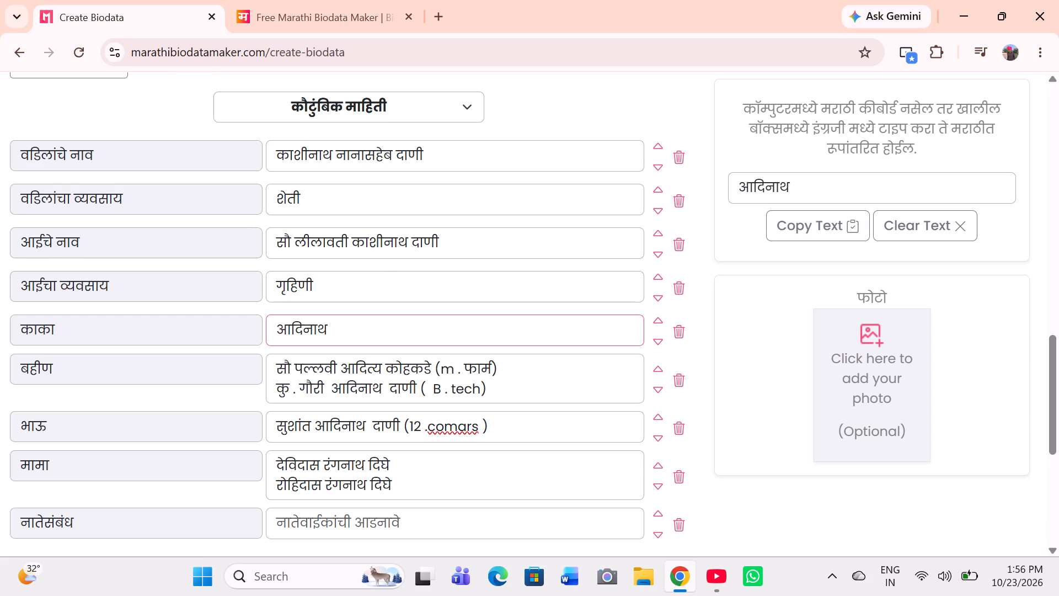
# Copy the middle name and surname from the वडिलांचे नाव value and append them, after a space, to the काका value.
pyautogui.moveTo(335, 156); pyautogui.dragTo(431, 149)
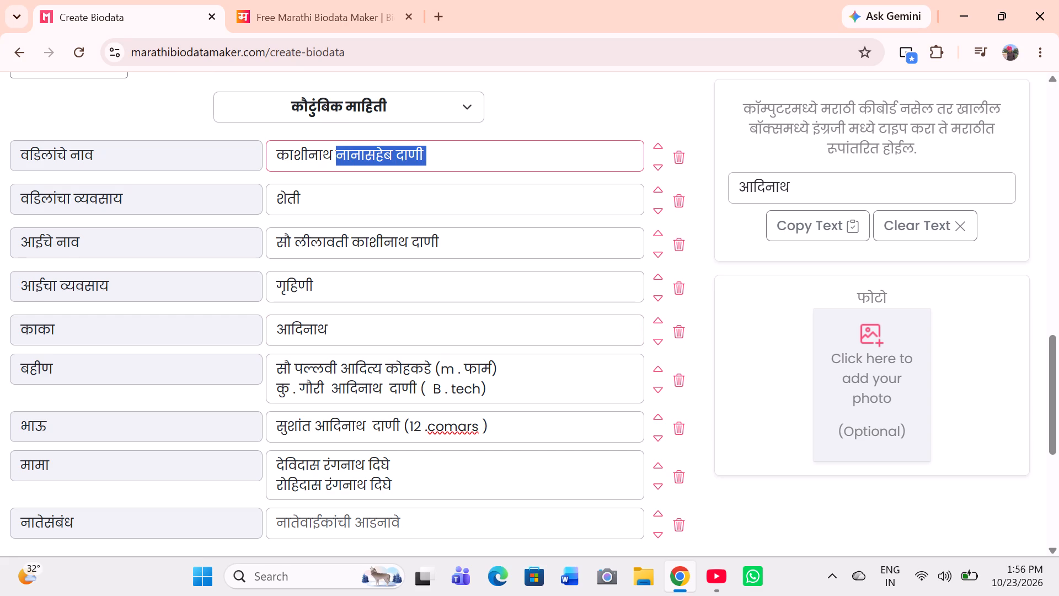
pyautogui.moveTo(431, 149); pyautogui.dragTo(435, 150)
pyautogui.hotkey('ctrl', 'c')
pyautogui.click(404, 336)
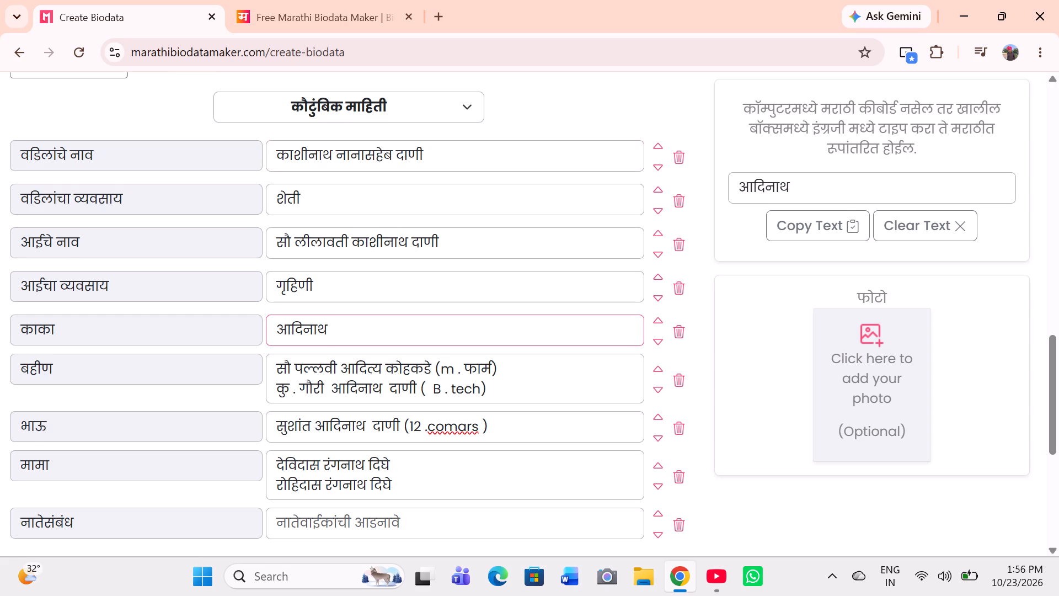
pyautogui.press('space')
pyautogui.hotkey('ctrl', 'v')
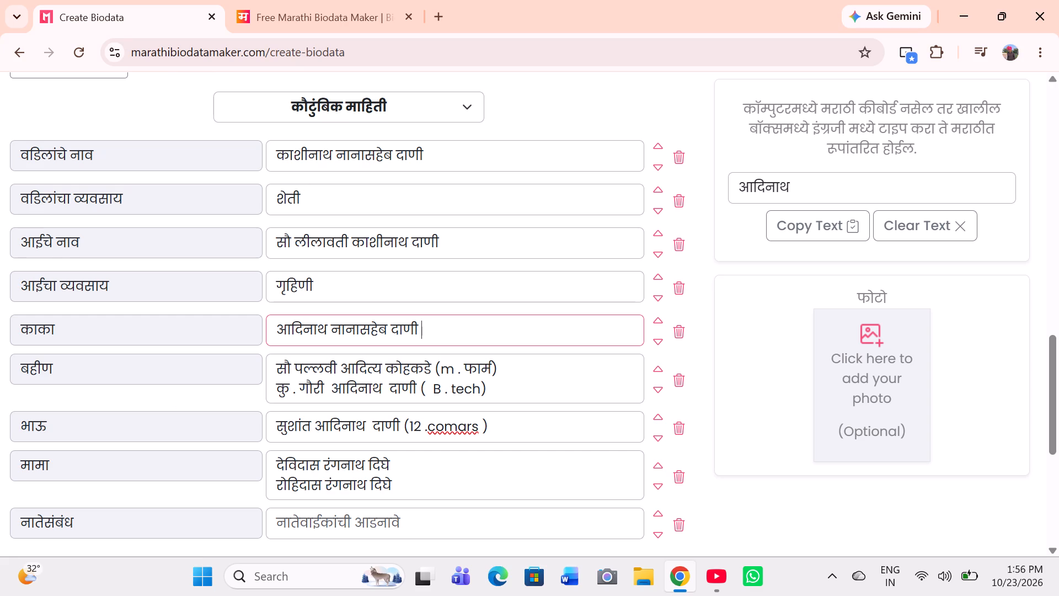
# Add another new blank field to the family section, below नातेसंबंध.
pyautogui.scroll(-5, 298, 163)
pyautogui.scroll(-1, 296, 106)
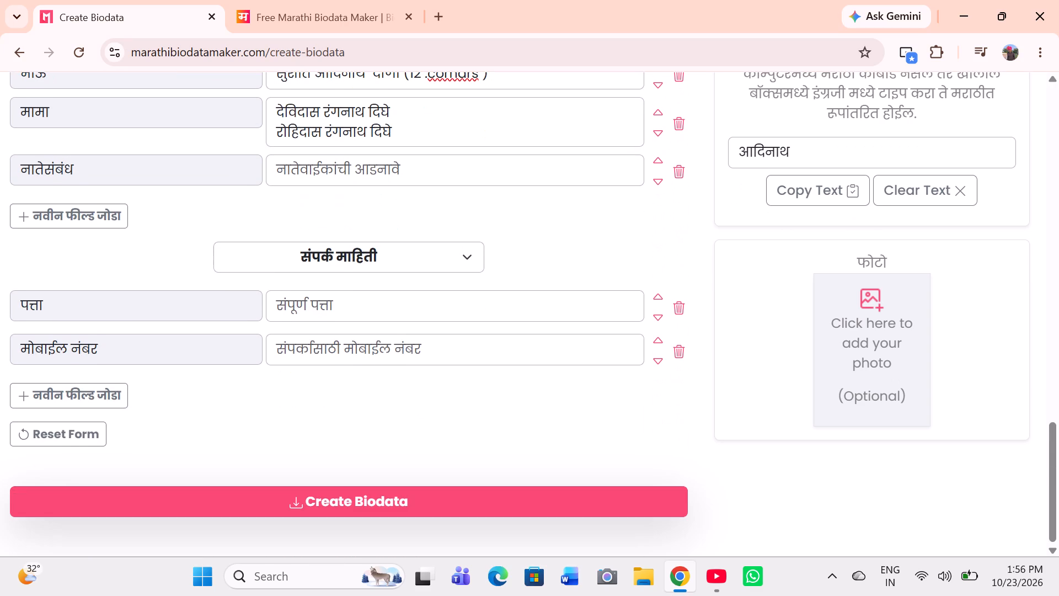
pyautogui.click(43, 218)
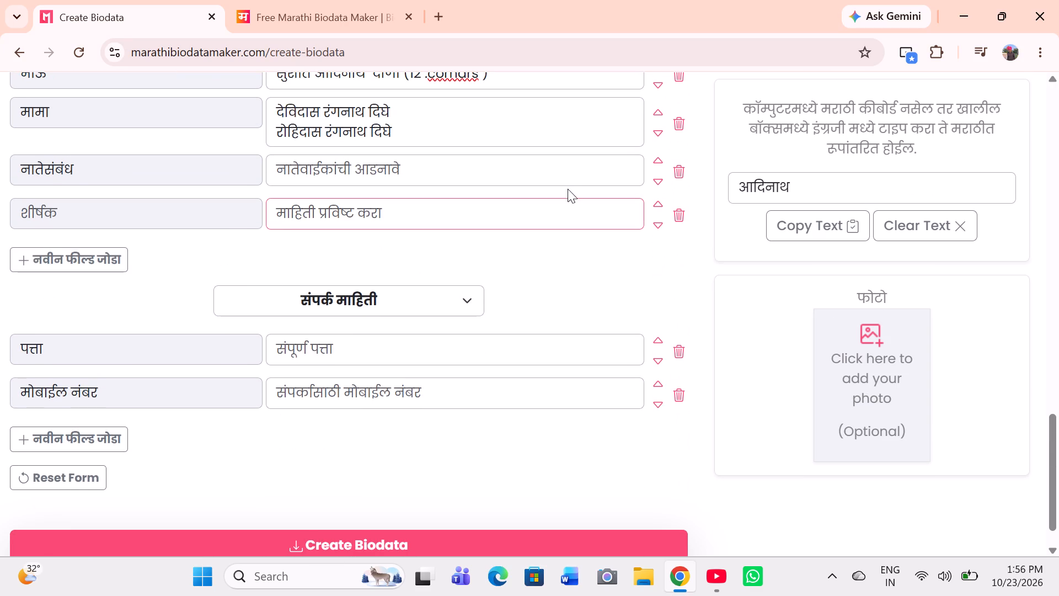
# Move the blank शीर्षक field up through the family section to sit directly below the काका field.
pyautogui.tripleClick(657, 195)
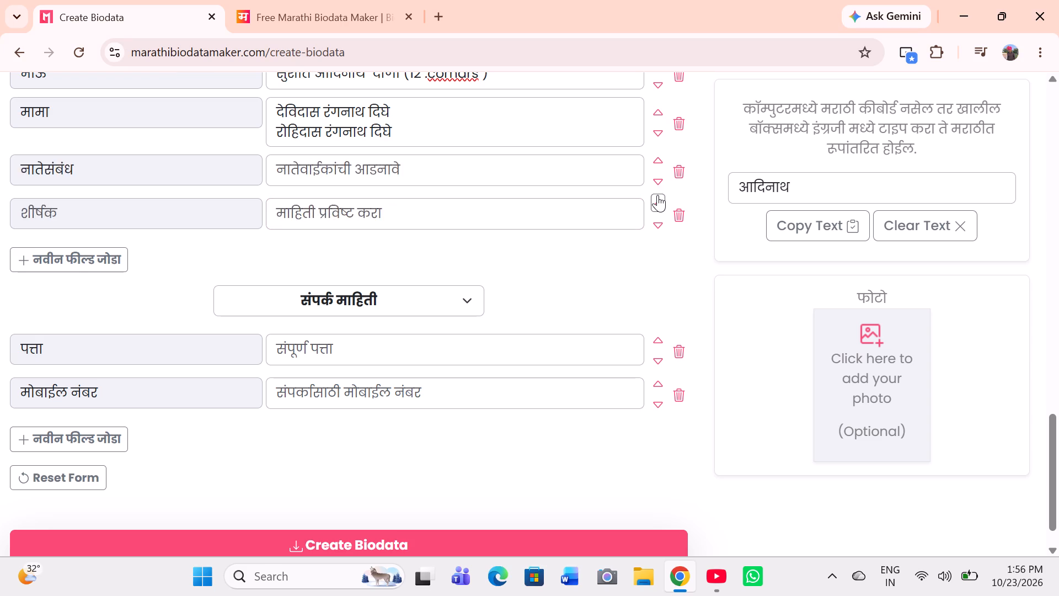
pyautogui.click(657, 195)
pyautogui.click(658, 204)
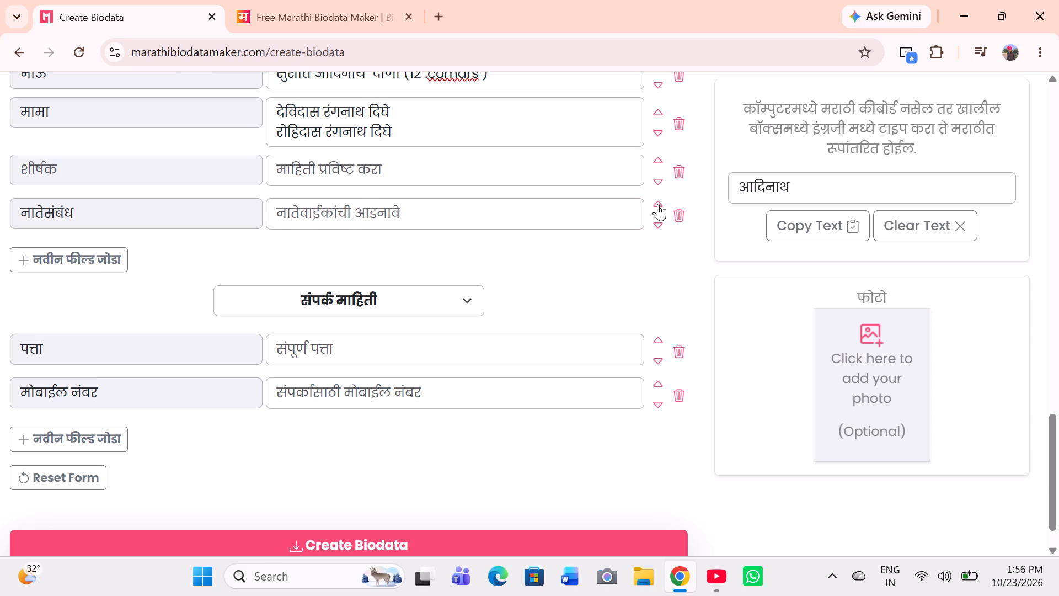
pyautogui.click(655, 155)
pyautogui.click(657, 104)
pyautogui.scroll(1, 657, 104)
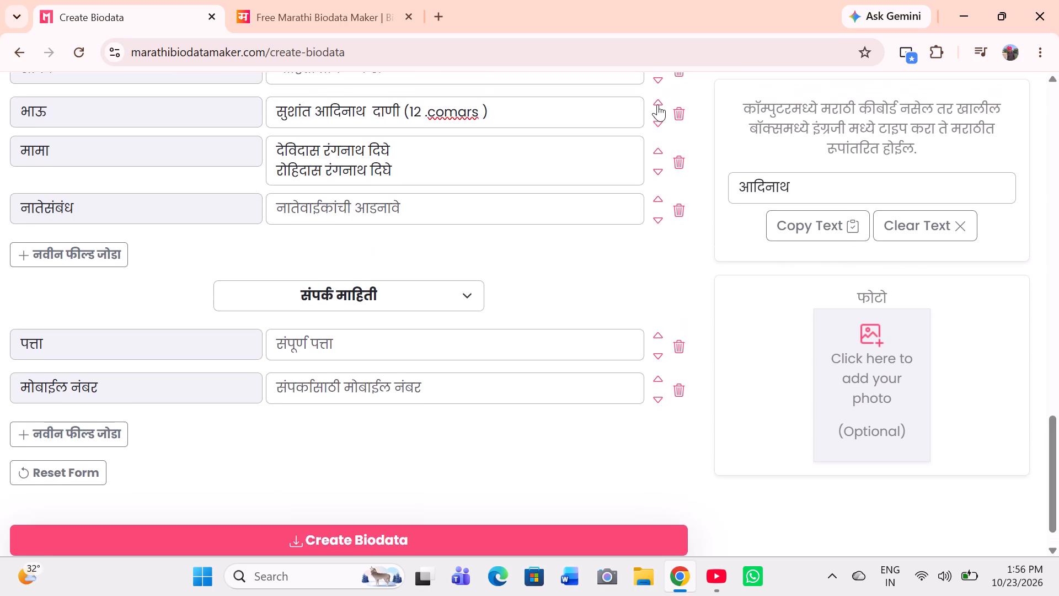
pyautogui.scroll(4, 657, 104)
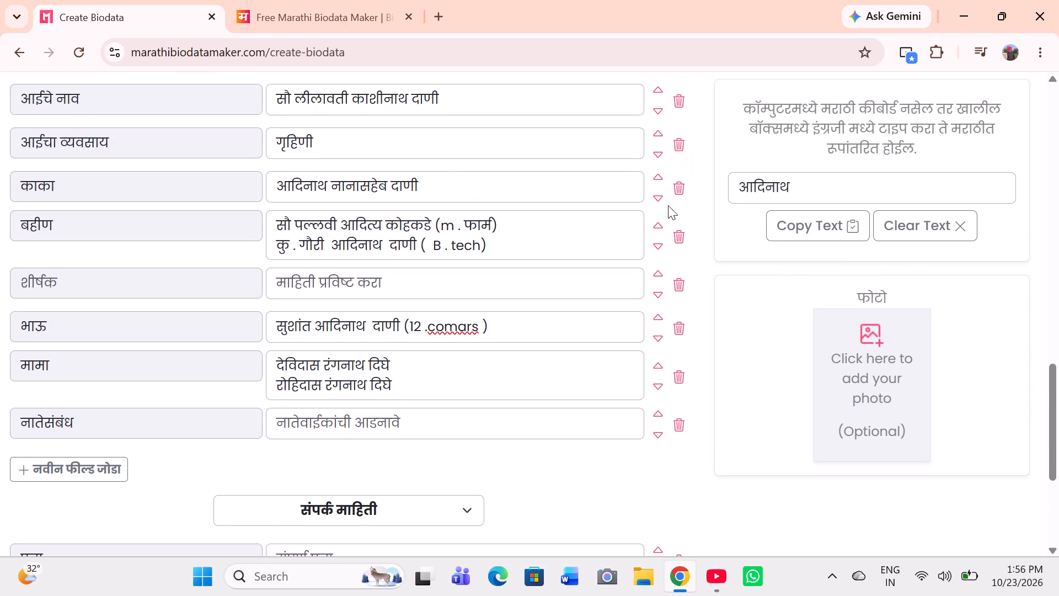
pyautogui.click(658, 274)
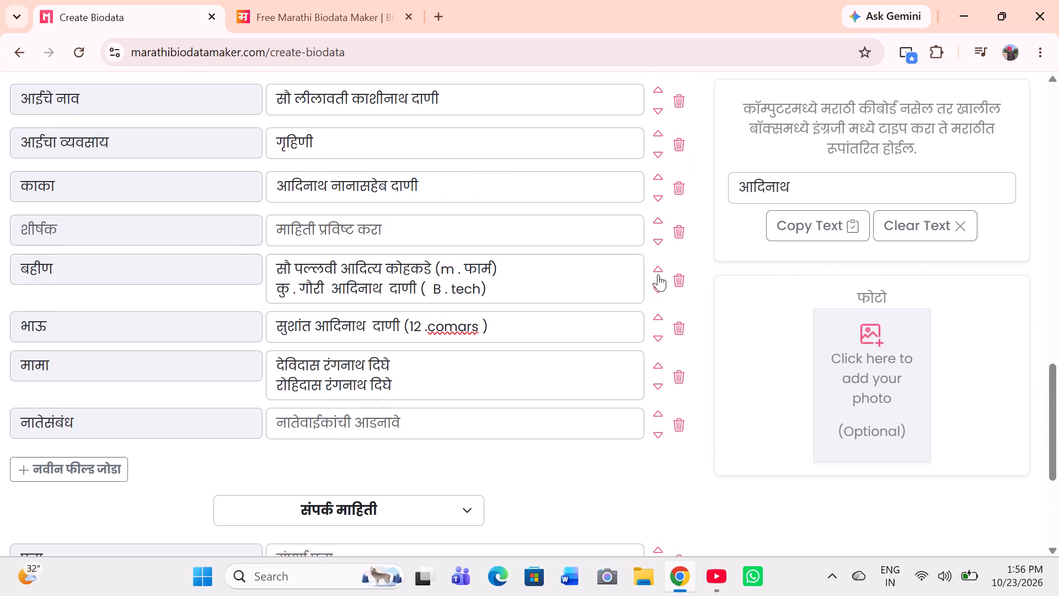
# Clear the conversion box and convert "oysay" to वयसाय.
pyautogui.scroll(3, 658, 274)
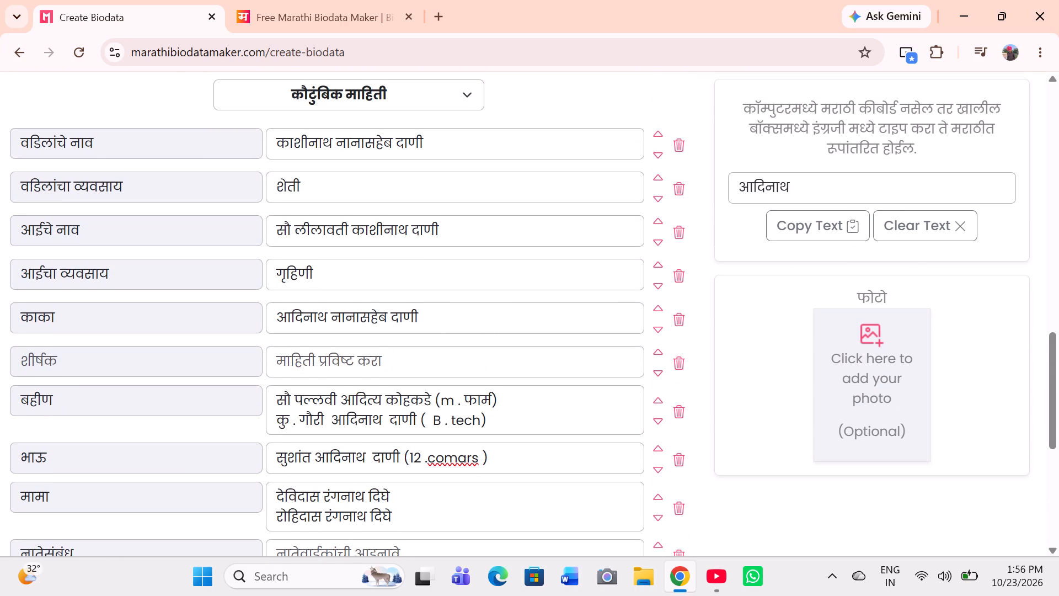
pyautogui.click(946, 230)
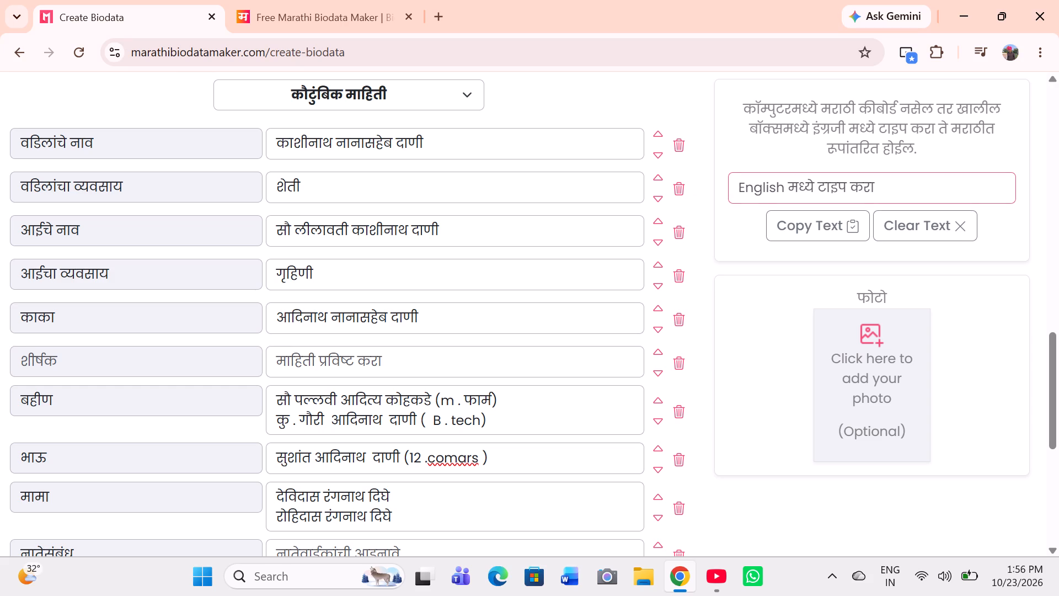
pyautogui.click(874, 190)
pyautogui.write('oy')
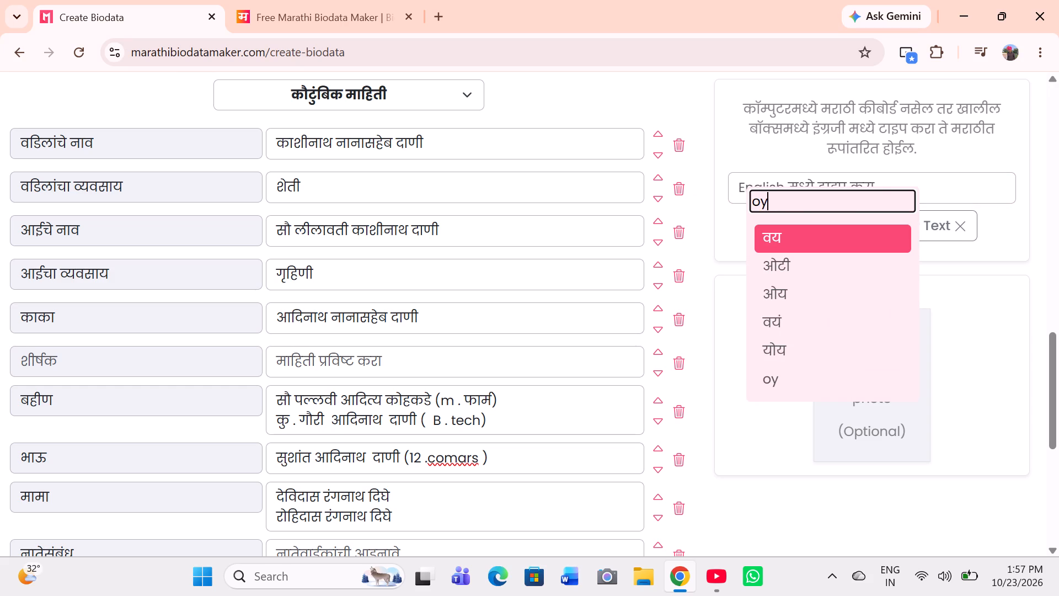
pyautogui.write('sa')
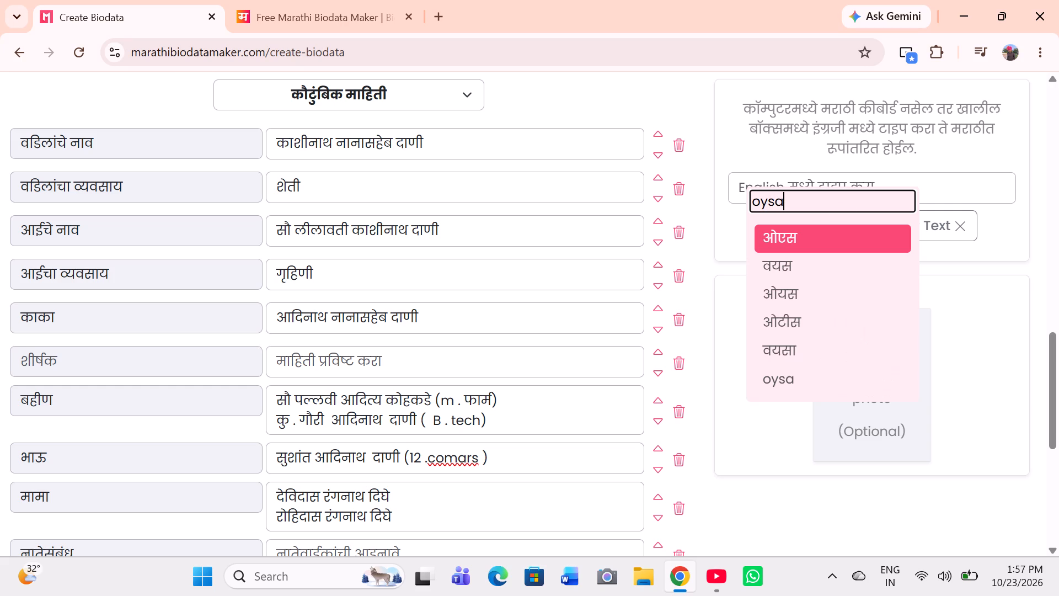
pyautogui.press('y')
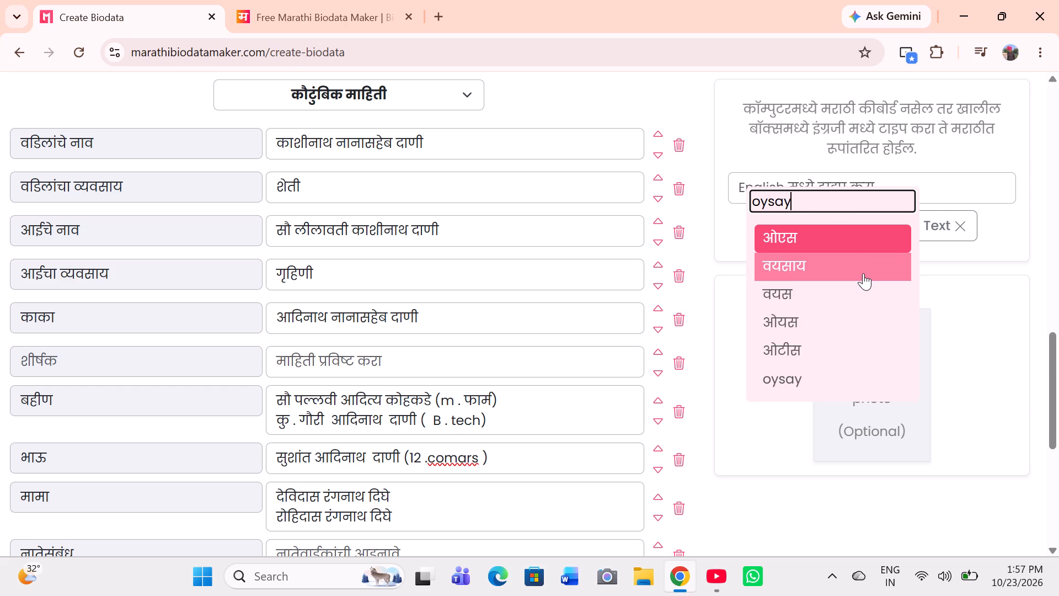
pyautogui.click(863, 272)
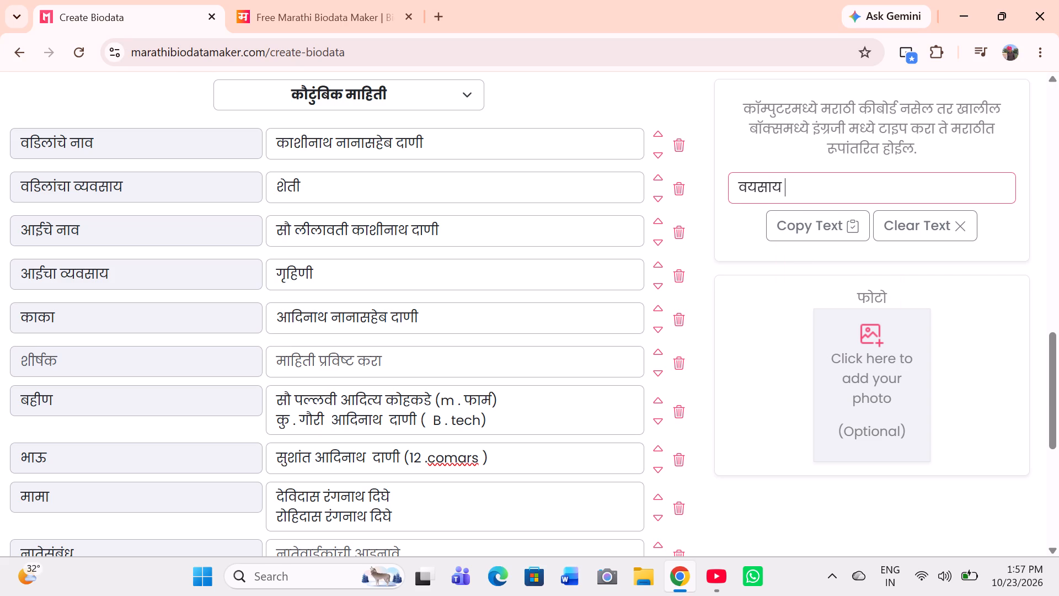
# Copy वयसाय from the conversion box and paste it as the title of the blank field below काका.
pyautogui.click(793, 230)
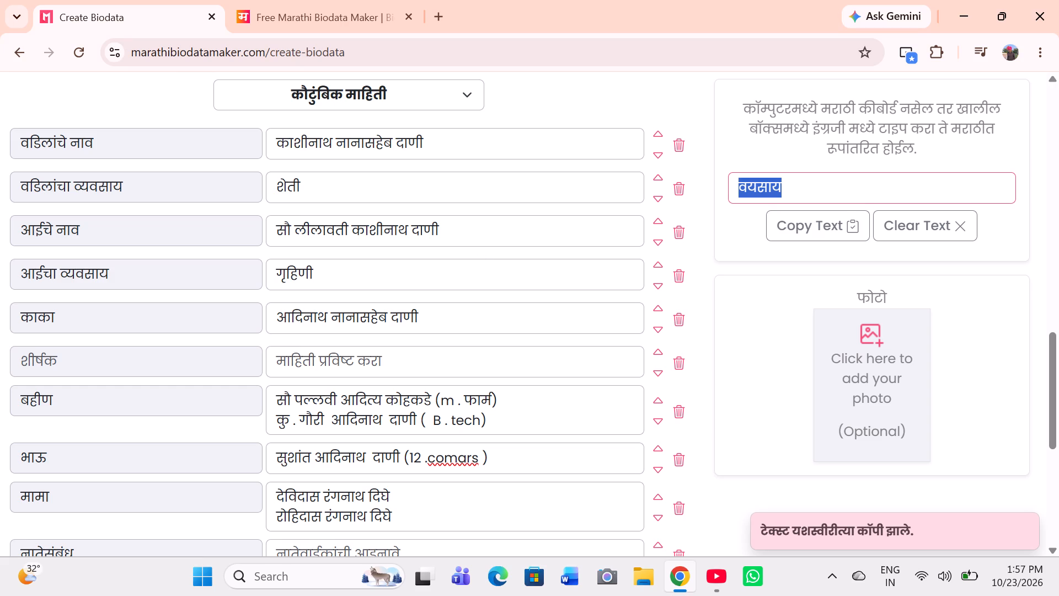
pyautogui.click(195, 361)
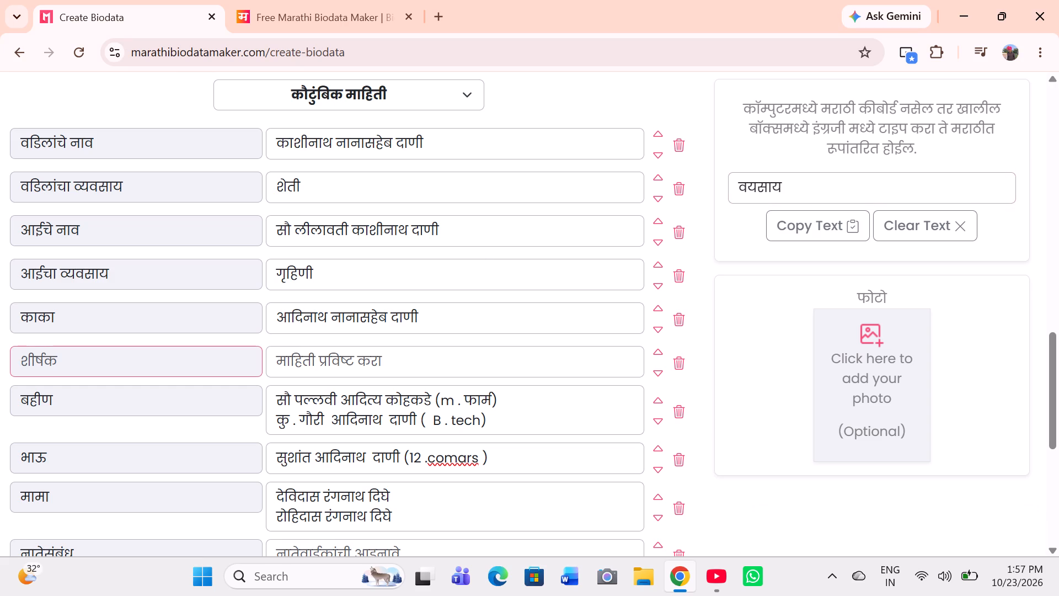
pyautogui.hotkey('ctrl', 'v')
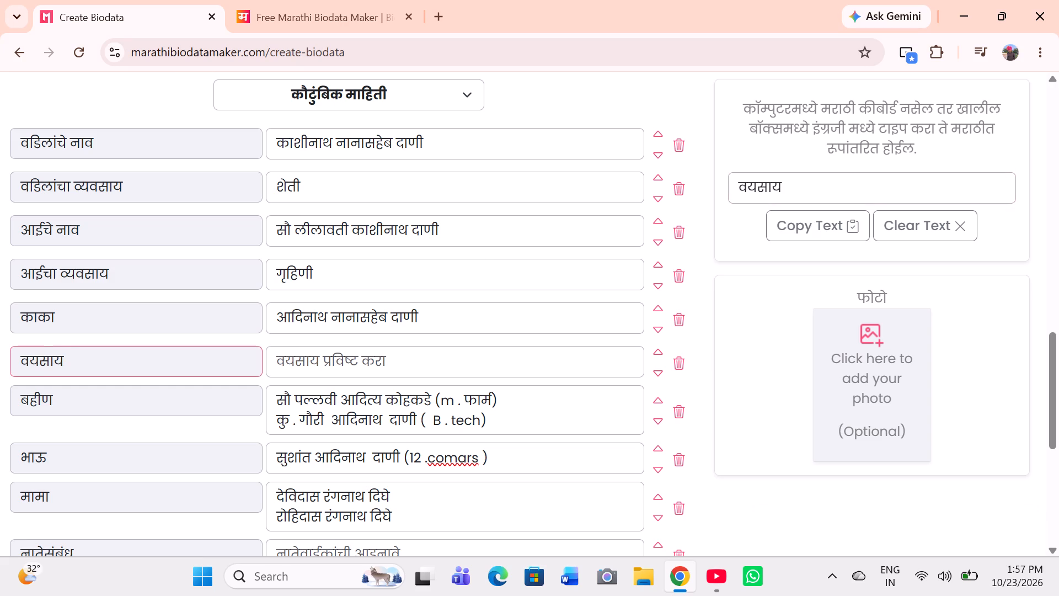
# Replace the text in the conversion box with सुशांत, converted from "sushant" and followed by a space.
pyautogui.click(322, 368)
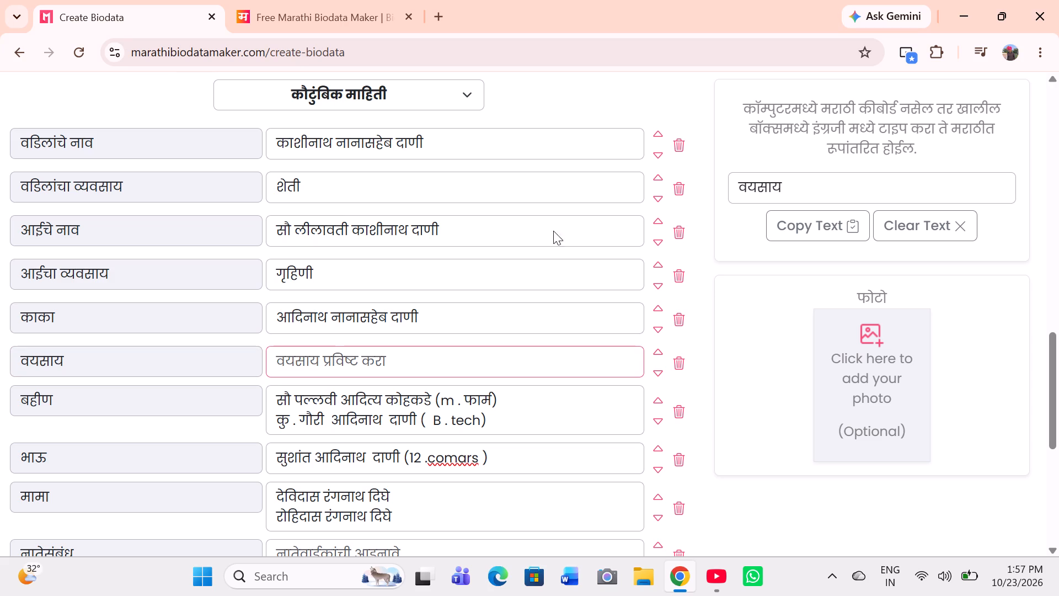
pyautogui.click(816, 193)
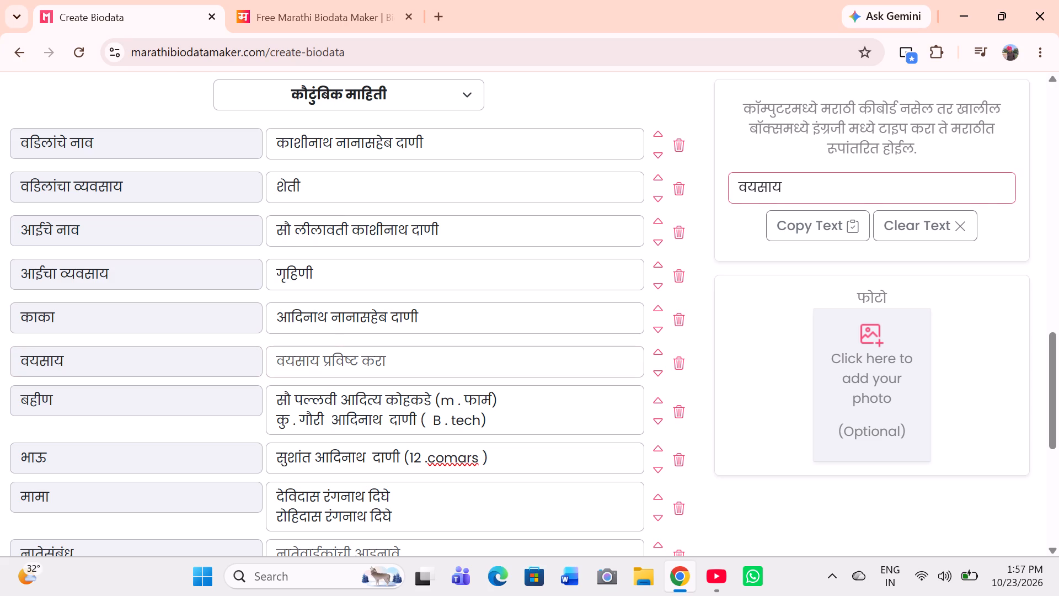
pyautogui.press('BackSpace')
pyautogui.press('BackSpace')
pyautogui.press('BackSpace')
pyautogui.press('BackSpace')
pyautogui.press('BackSpace')
pyautogui.press('BackSpace')
pyautogui.press('BackSpace')
pyautogui.press('BackSpace')
pyautogui.press('BackSpace')
pyautogui.press('BackSpace')
pyautogui.press('BackSpace')
pyautogui.press('BackSpace')
pyautogui.press('BackSpace')
pyautogui.press('BackSpace')
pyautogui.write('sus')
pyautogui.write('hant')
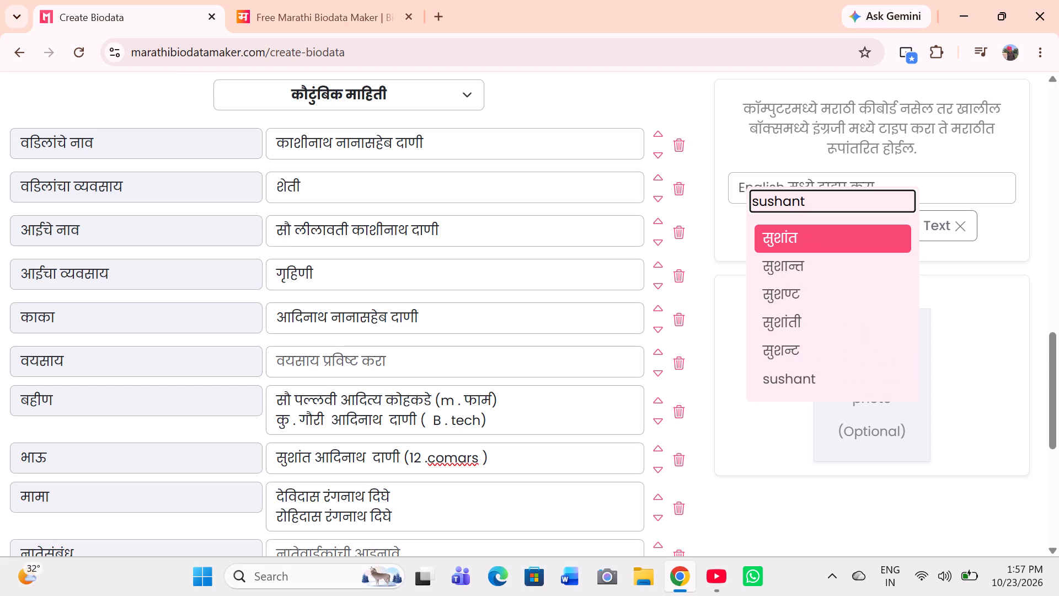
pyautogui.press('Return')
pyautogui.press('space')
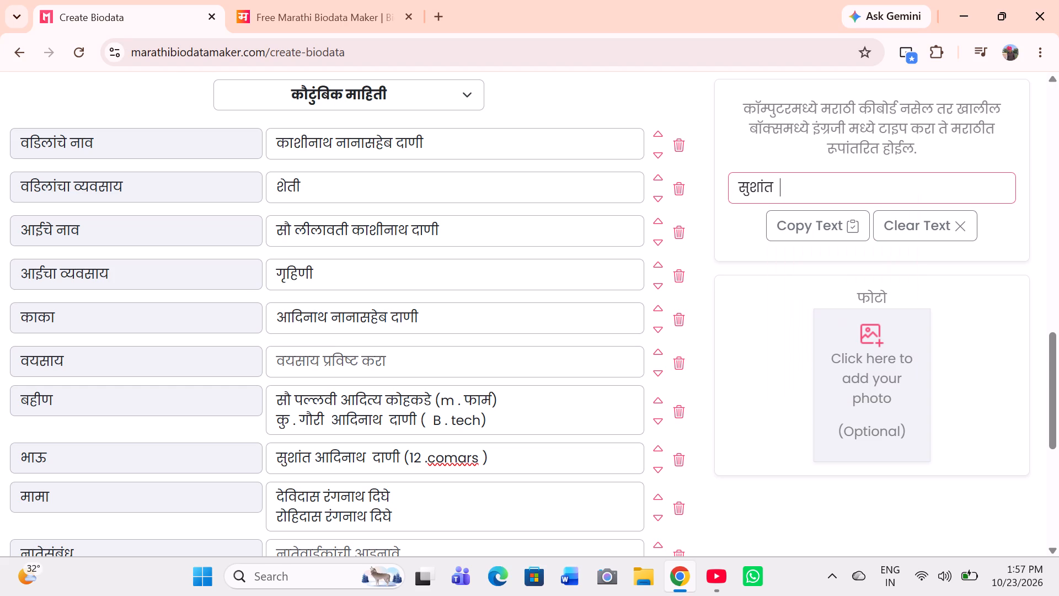
# Add उदयोग समूह after सुशांत in the conversion box, converting "udog" to उदयोग and "samuh" to समूह.
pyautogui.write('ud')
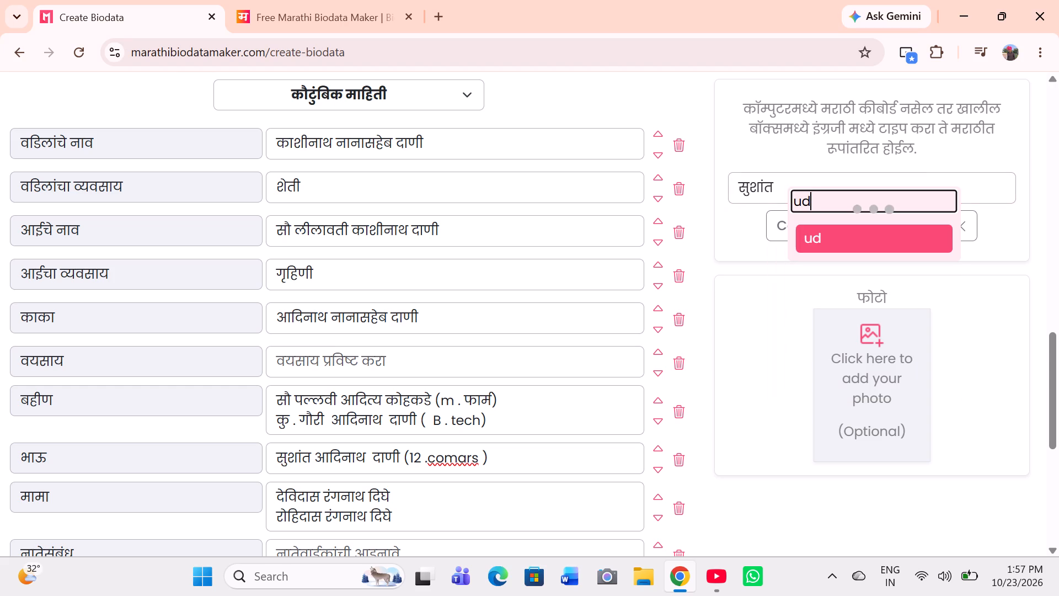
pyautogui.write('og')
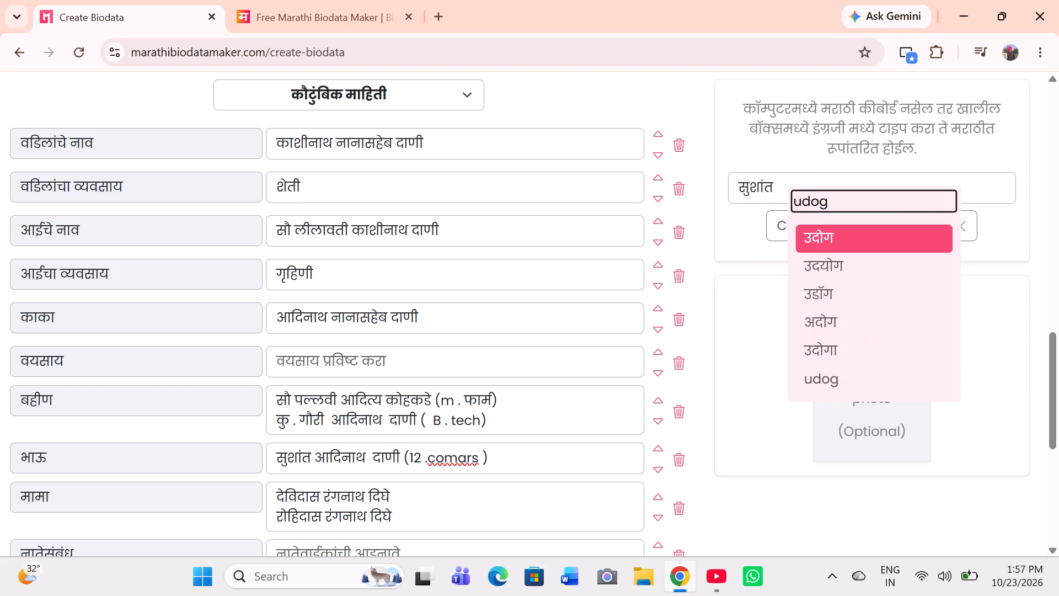
pyautogui.click(827, 267)
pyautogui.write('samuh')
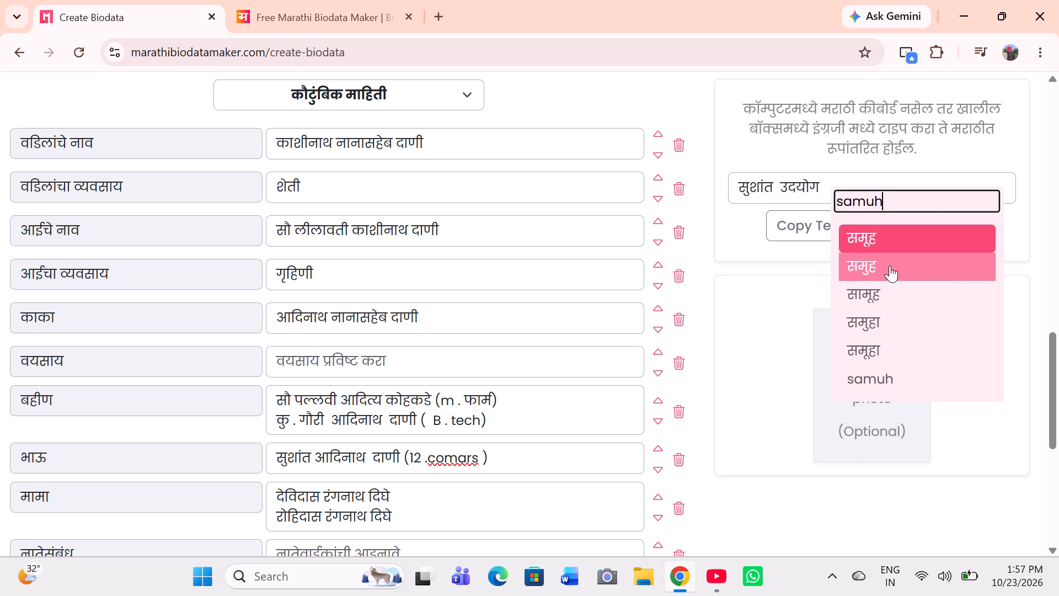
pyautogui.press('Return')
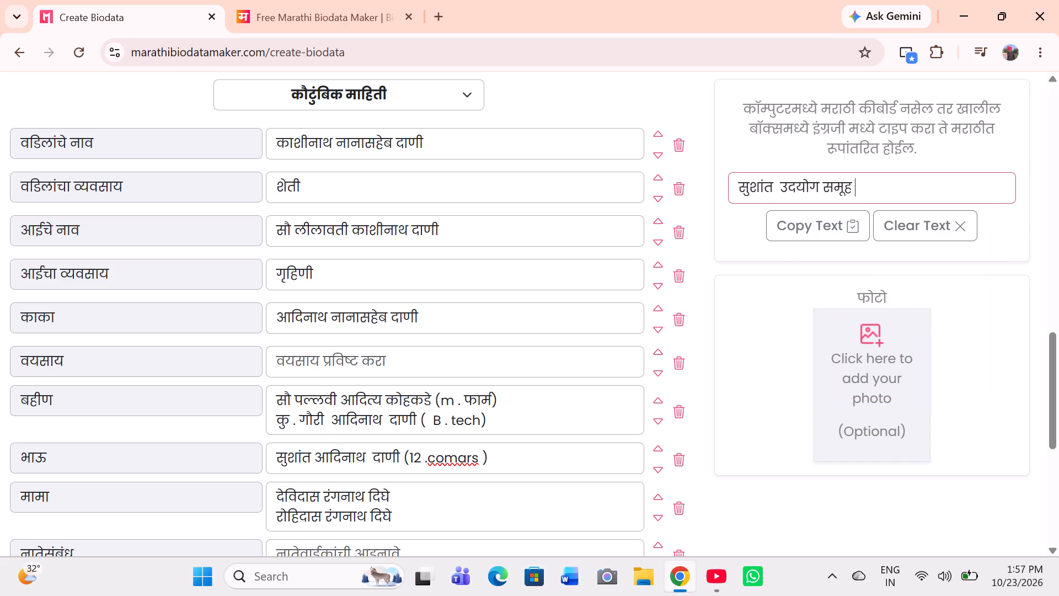
# Copy सुशांत उदयोग समूह from the conversion box and paste it as the value of the वयसाय field.
pyautogui.click(828, 238)
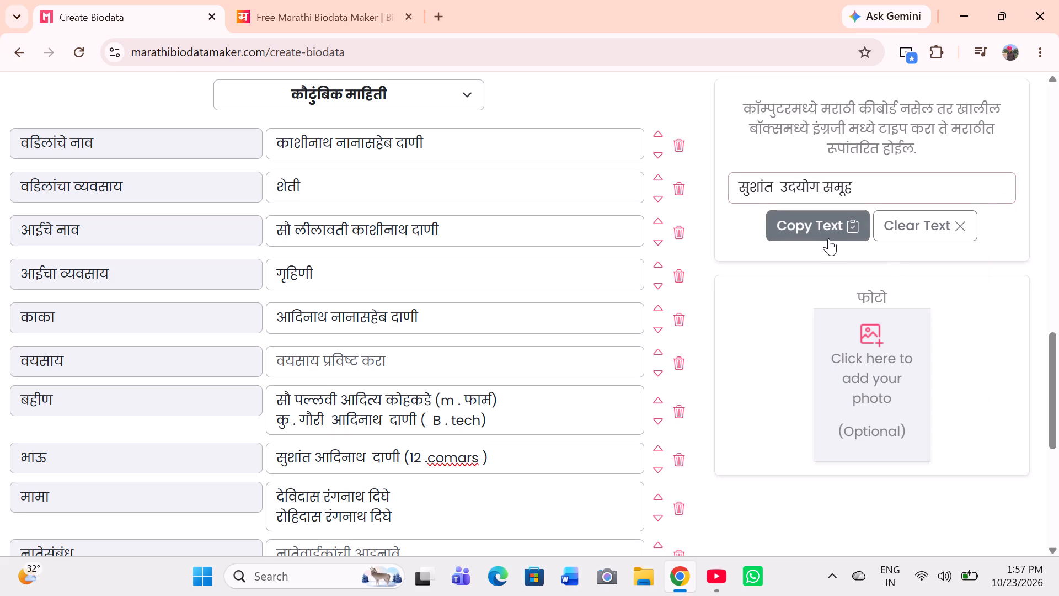
pyautogui.click(377, 364)
pyautogui.hotkey('ctrl', 'v')
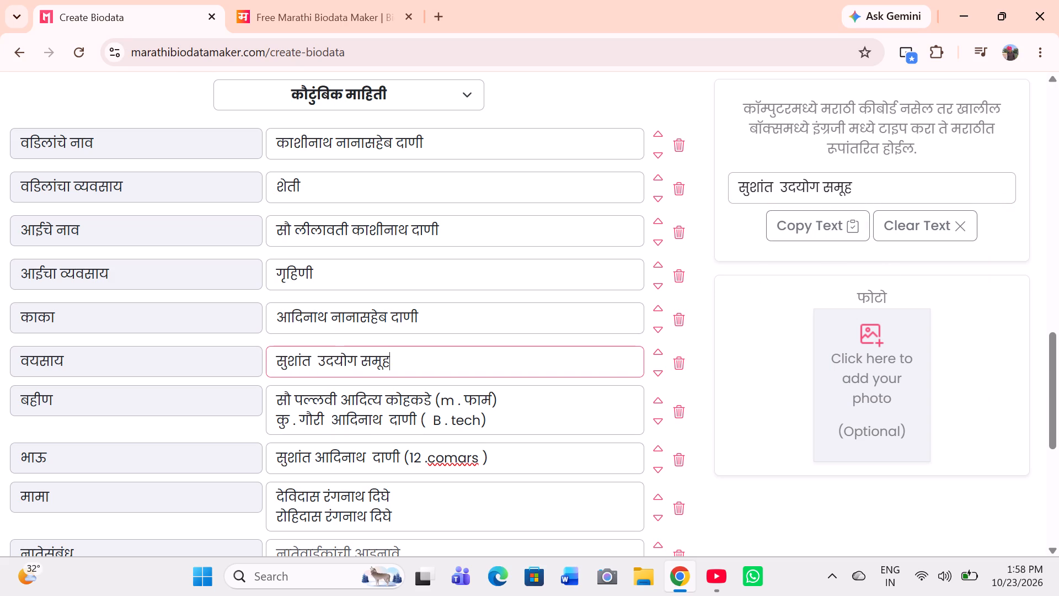
pyautogui.press('Left')
pyautogui.press('Left')
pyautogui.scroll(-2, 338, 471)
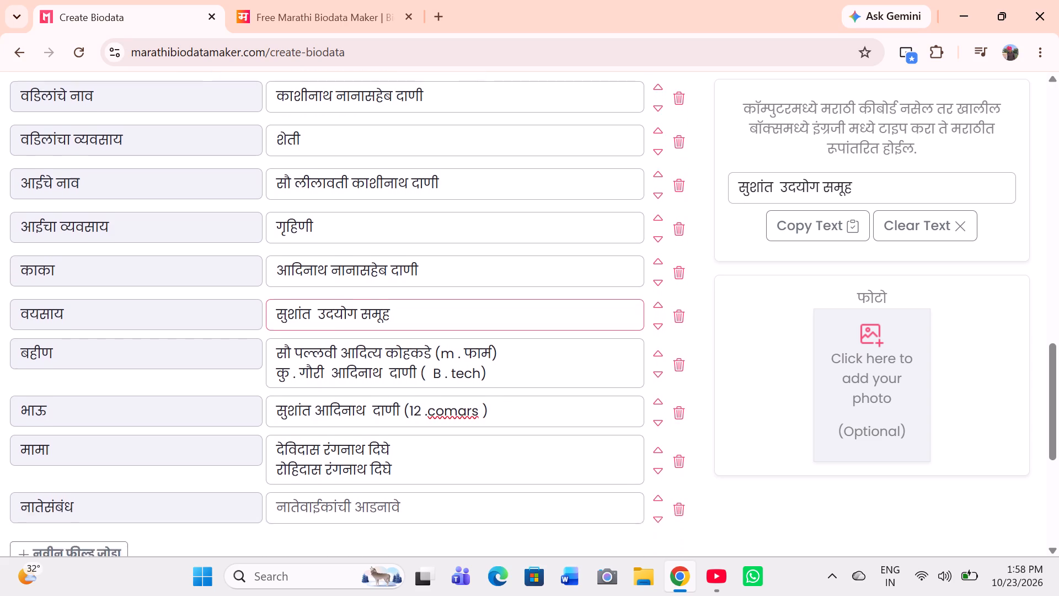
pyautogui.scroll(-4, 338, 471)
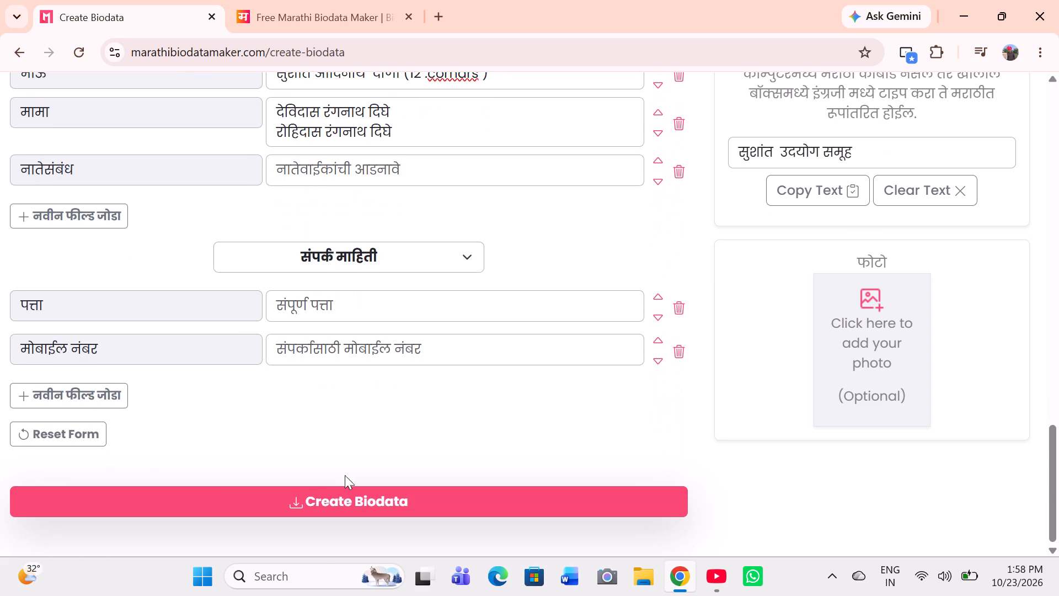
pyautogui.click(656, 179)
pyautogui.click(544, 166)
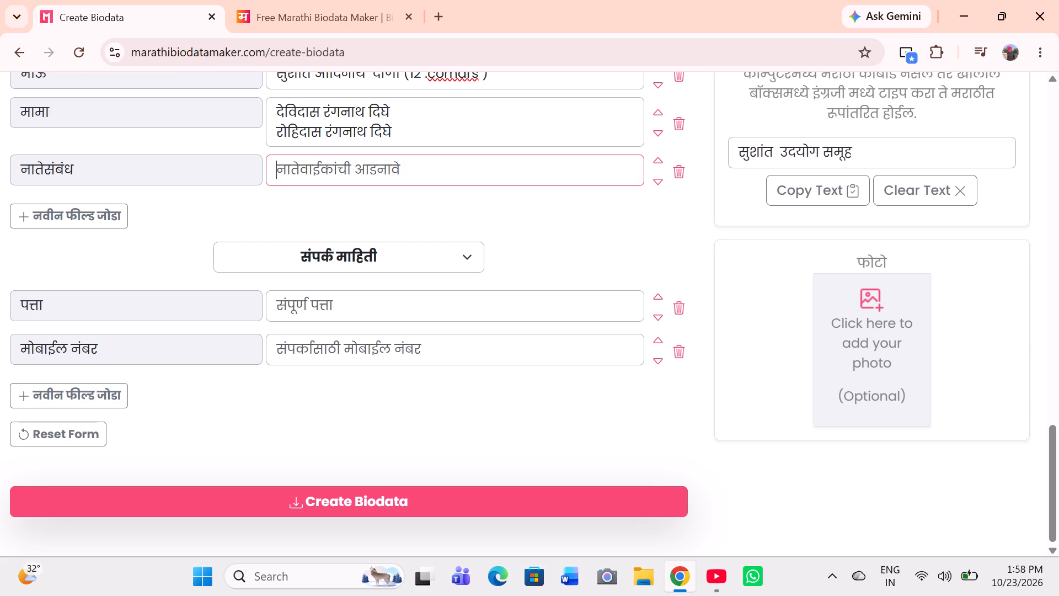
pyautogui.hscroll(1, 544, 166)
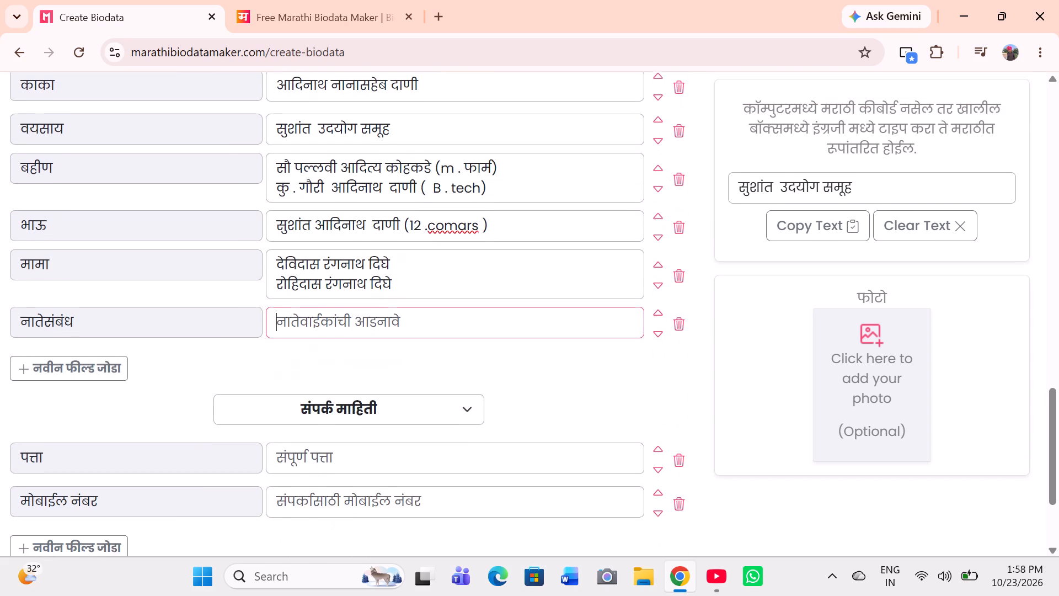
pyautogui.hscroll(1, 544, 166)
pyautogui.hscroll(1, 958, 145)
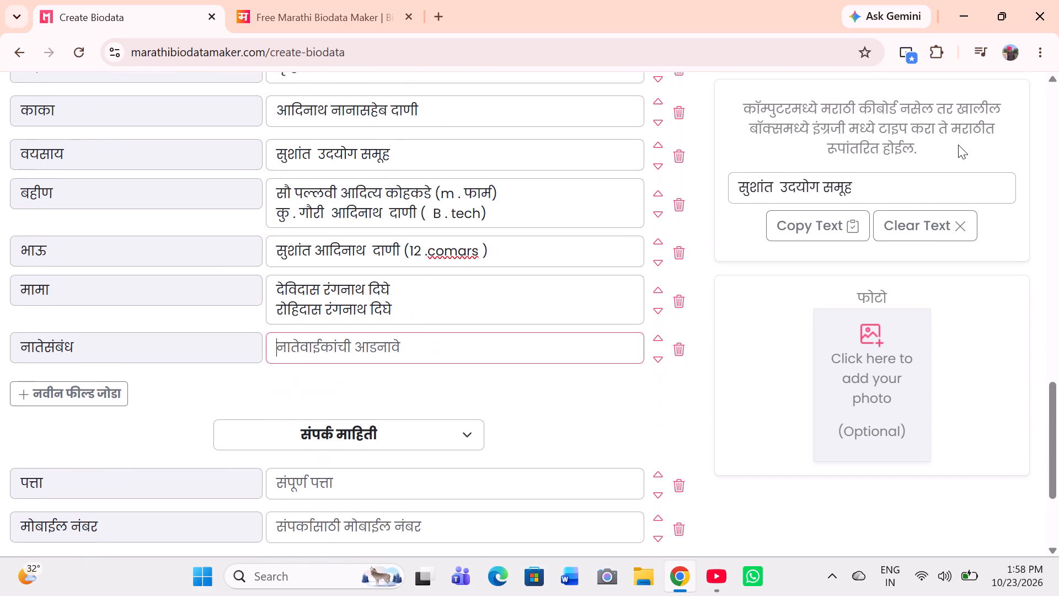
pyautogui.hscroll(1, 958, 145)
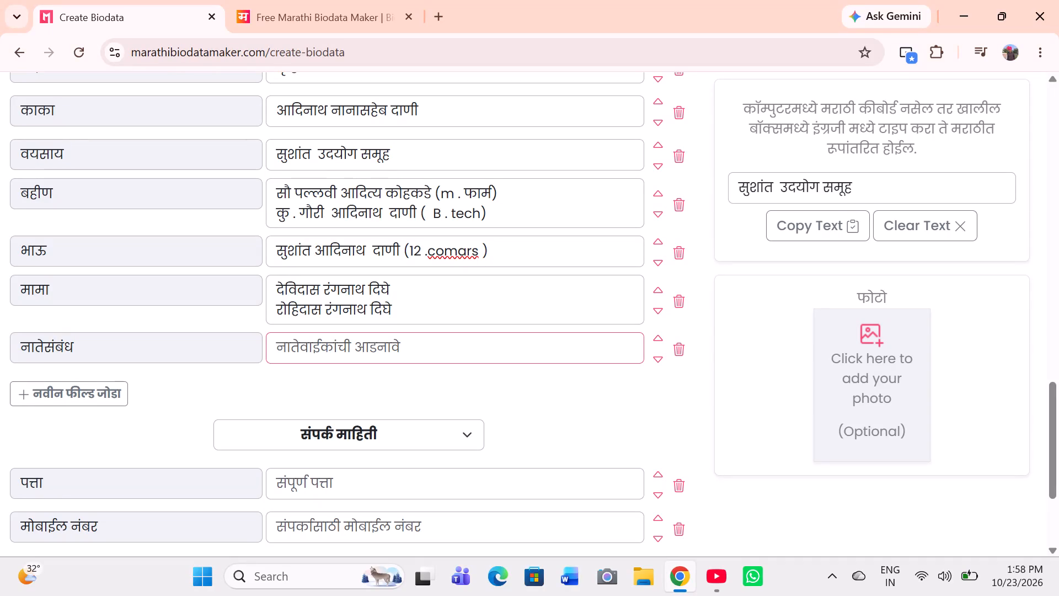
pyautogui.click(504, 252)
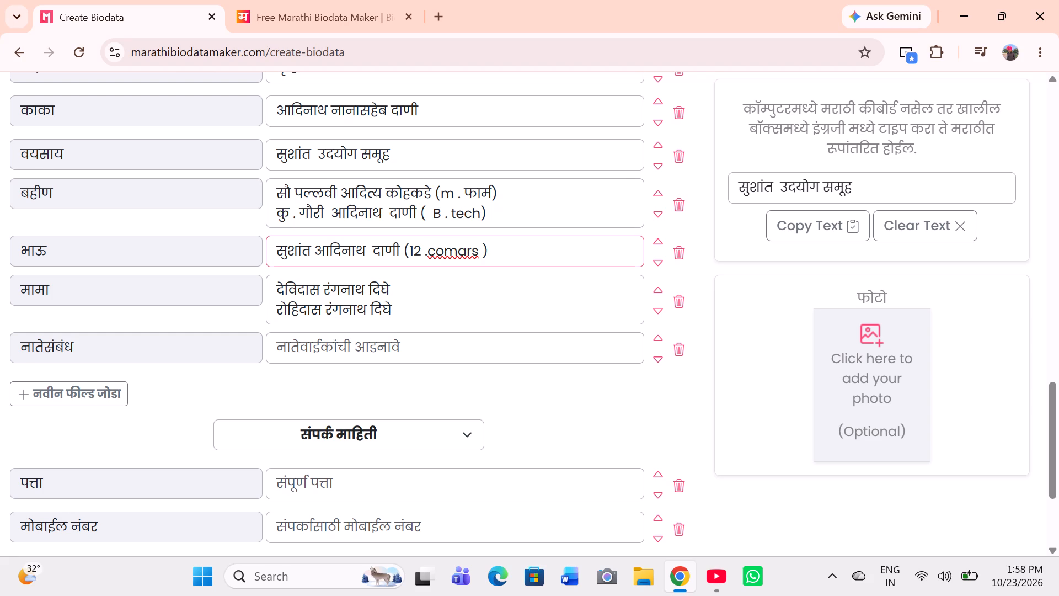
# Capitalize the T in the second sister's qualification in the बहीण field so it reads B . Tech.
pyautogui.click(454, 214)
pyautogui.press('BackSpace')
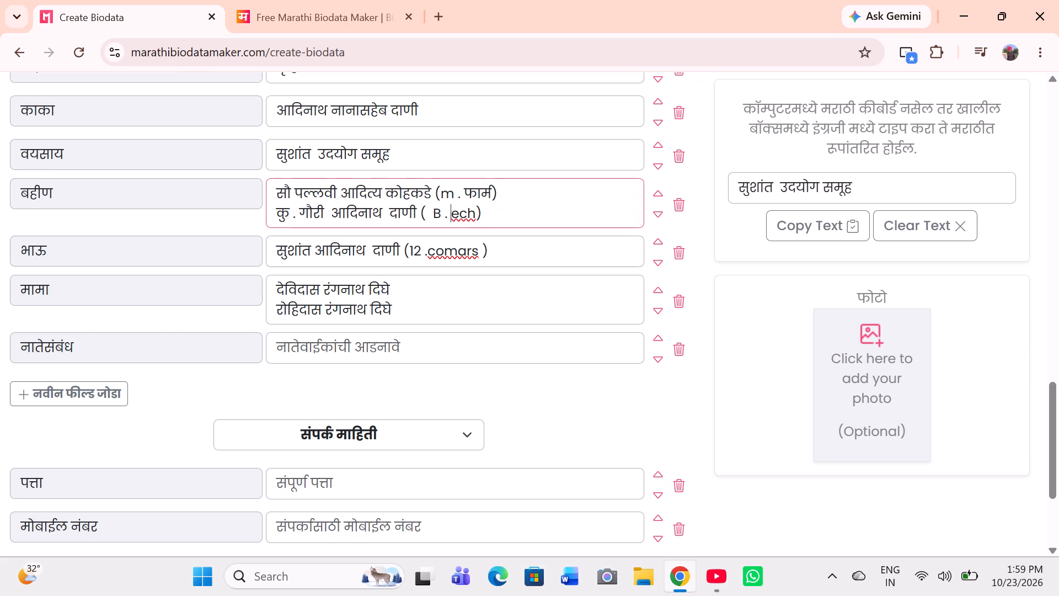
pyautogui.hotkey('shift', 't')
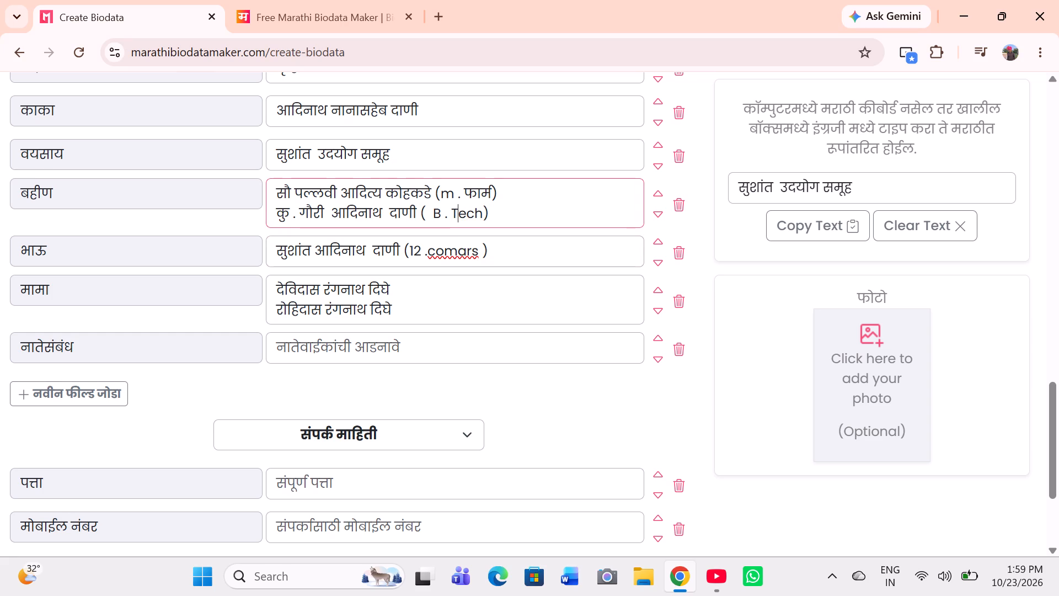
# Replace फार्म with Pharm in the first sister's qualification in the बहीण field.
pyautogui.click(489, 190)
pyautogui.press('BackSpace')
pyautogui.press('BackSpace')
pyautogui.press('BackSpace')
pyautogui.press('BackSpace')
pyautogui.press('BackSpace')
pyautogui.press('BackSpace')
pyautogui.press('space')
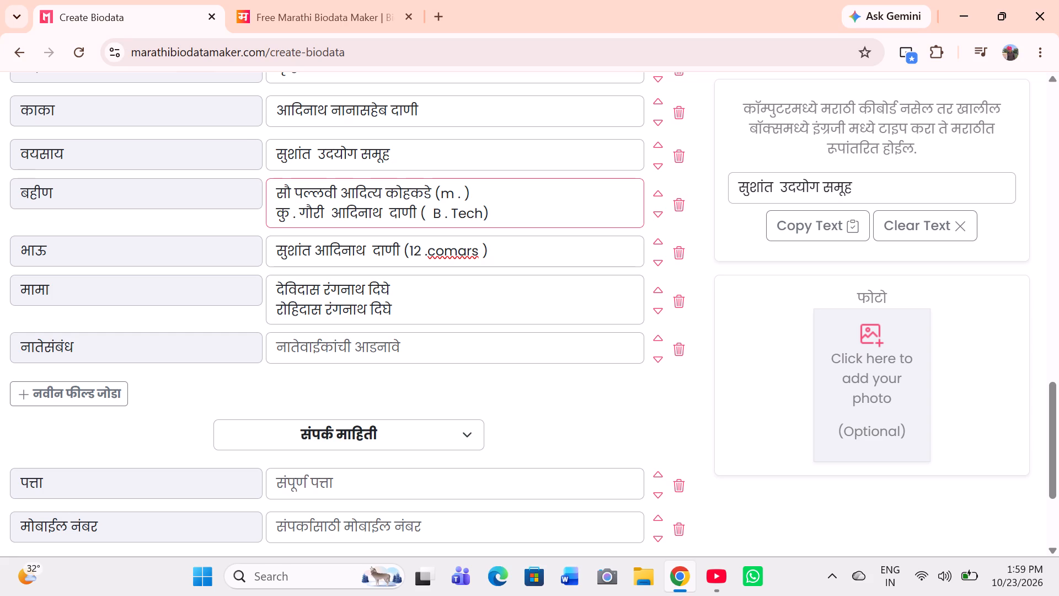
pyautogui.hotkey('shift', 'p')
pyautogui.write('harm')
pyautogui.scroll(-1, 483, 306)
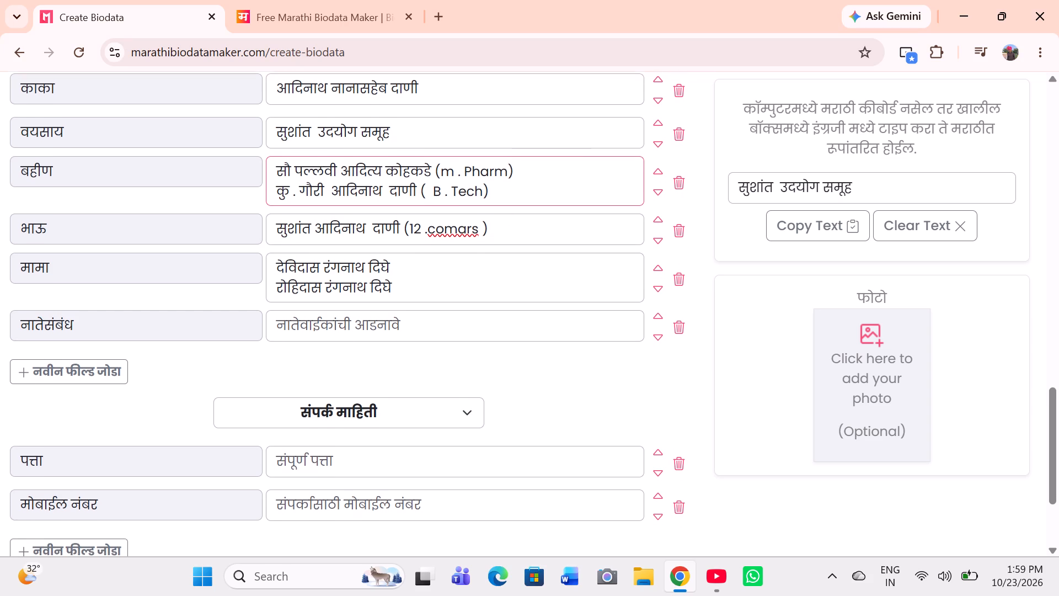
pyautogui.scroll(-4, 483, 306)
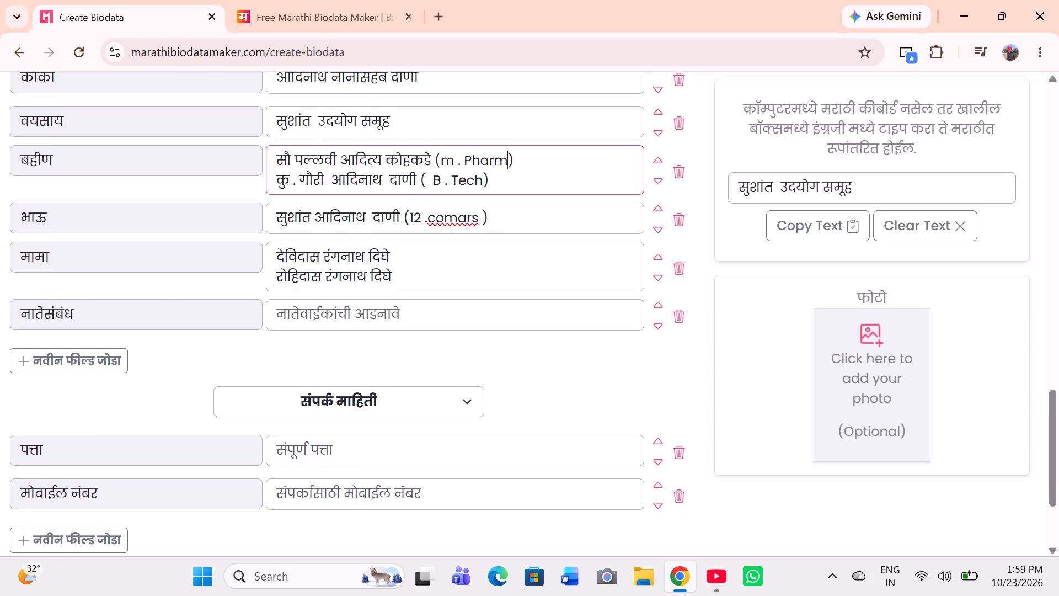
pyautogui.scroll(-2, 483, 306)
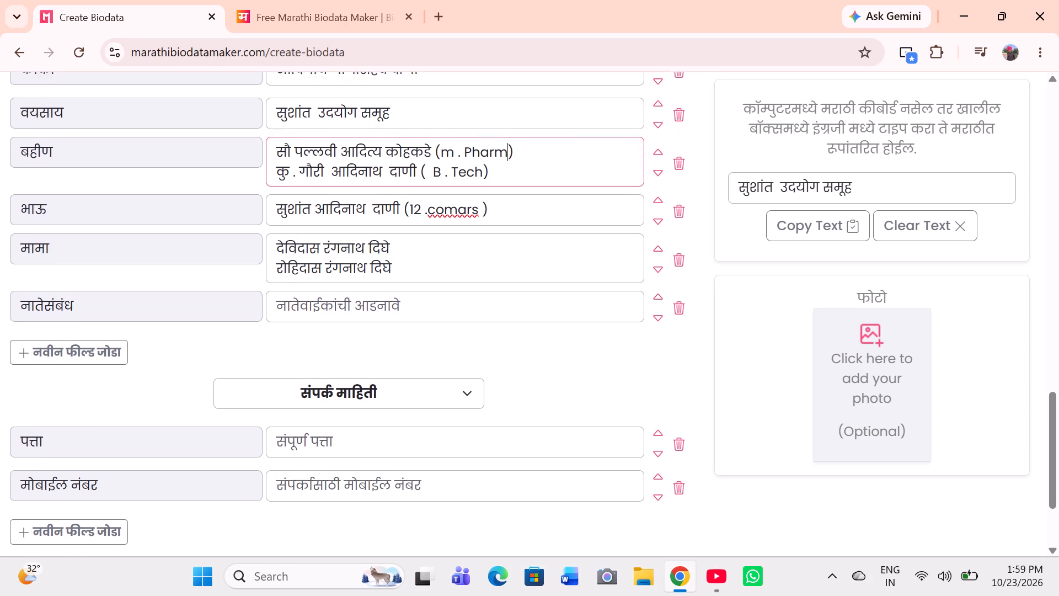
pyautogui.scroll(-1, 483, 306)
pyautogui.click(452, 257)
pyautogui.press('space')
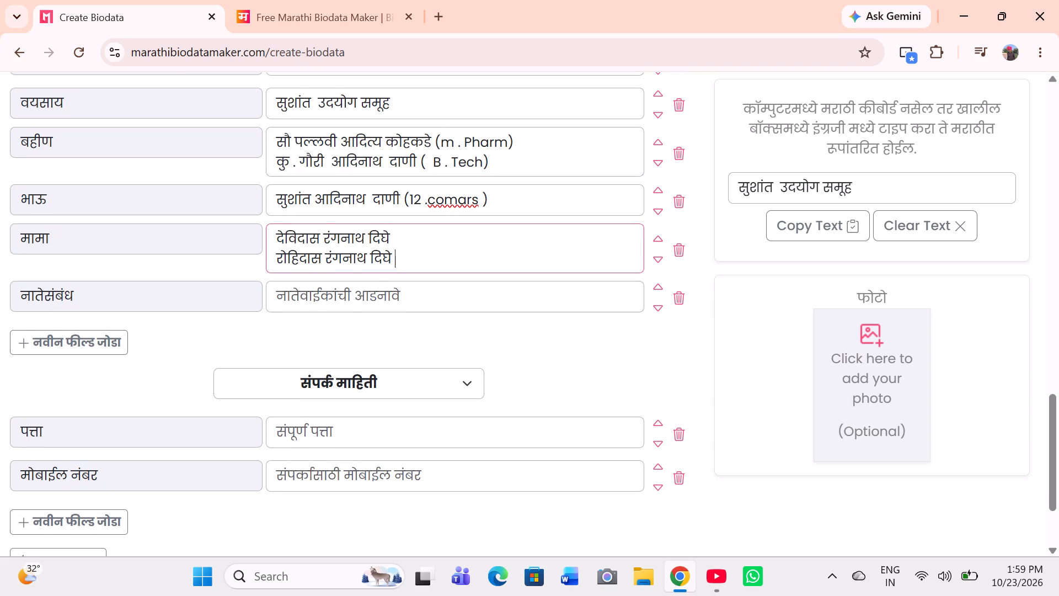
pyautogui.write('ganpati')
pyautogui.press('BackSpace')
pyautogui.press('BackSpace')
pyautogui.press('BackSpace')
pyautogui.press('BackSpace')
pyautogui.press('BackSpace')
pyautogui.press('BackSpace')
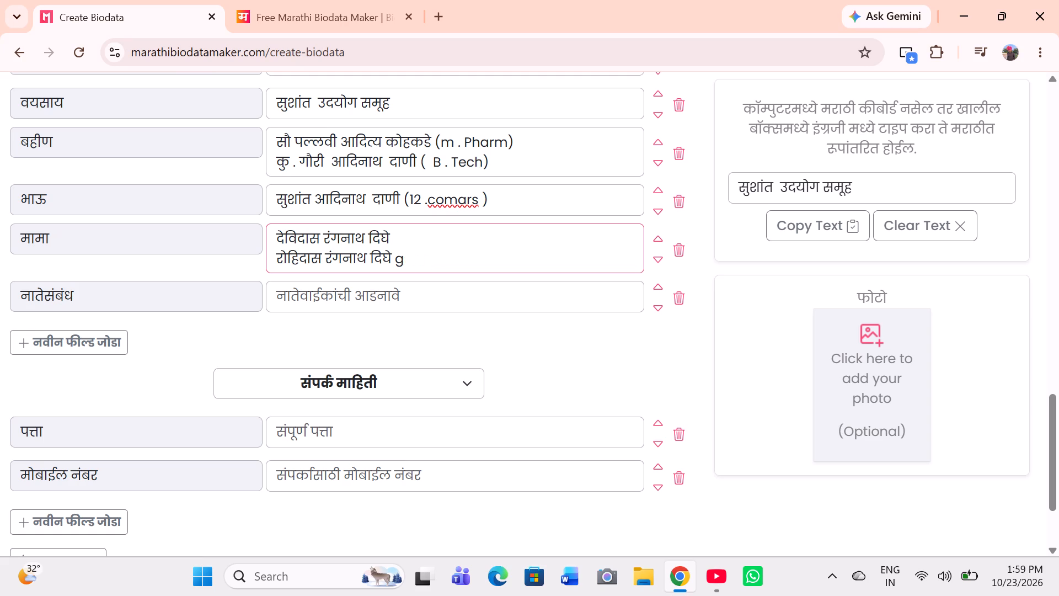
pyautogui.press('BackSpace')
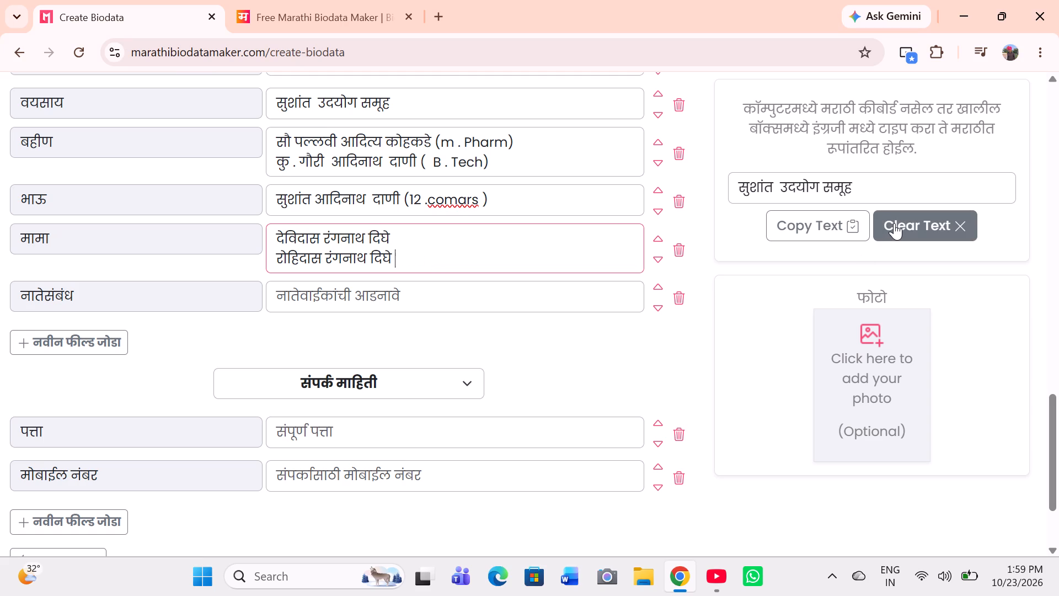
# Replace the text in the conversion box with गणपती, converted from "ganpati".
pyautogui.click(894, 223)
pyautogui.click(879, 180)
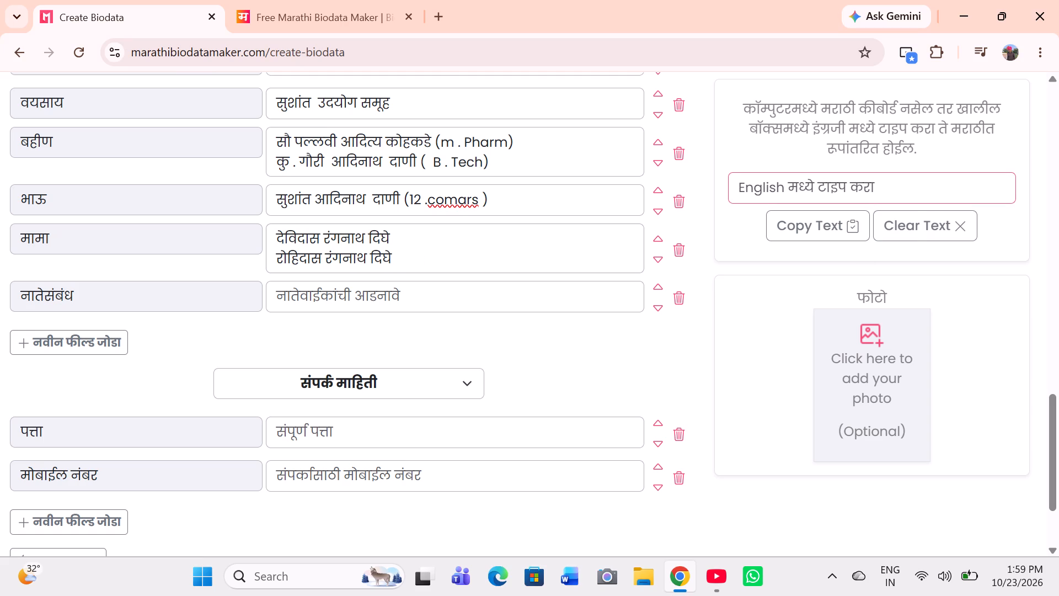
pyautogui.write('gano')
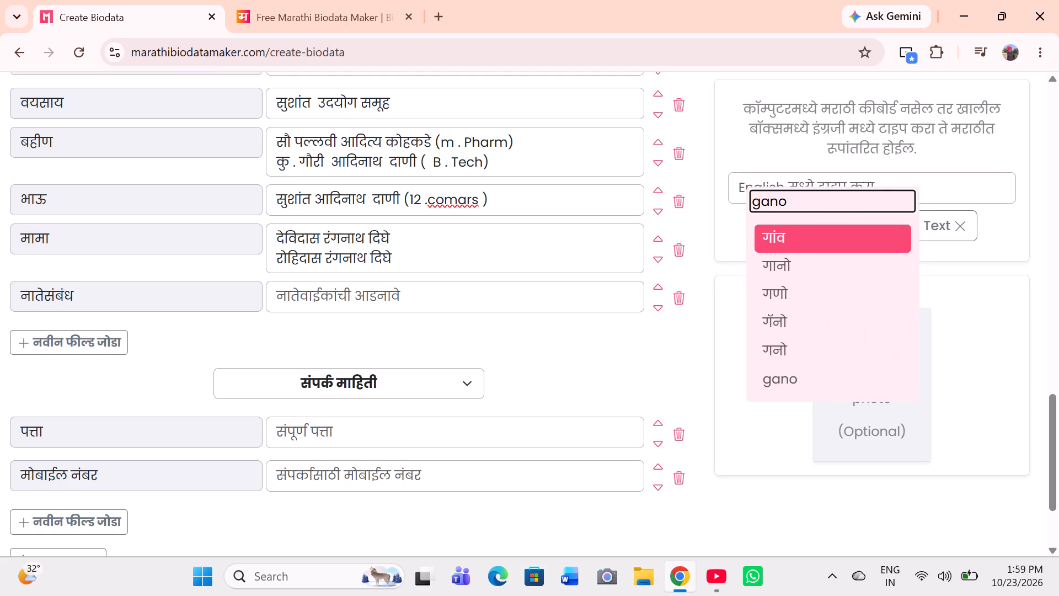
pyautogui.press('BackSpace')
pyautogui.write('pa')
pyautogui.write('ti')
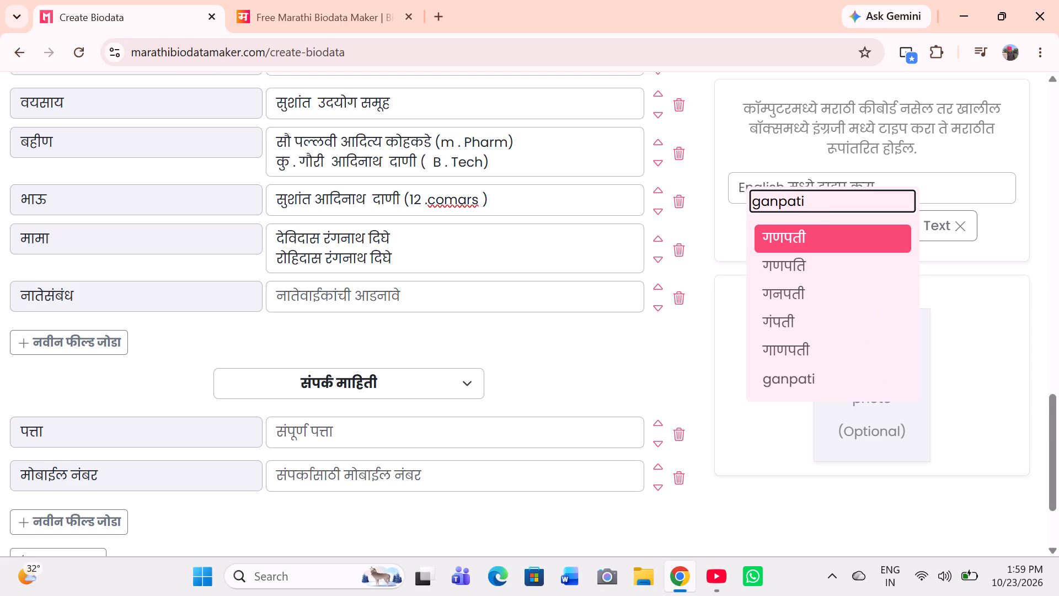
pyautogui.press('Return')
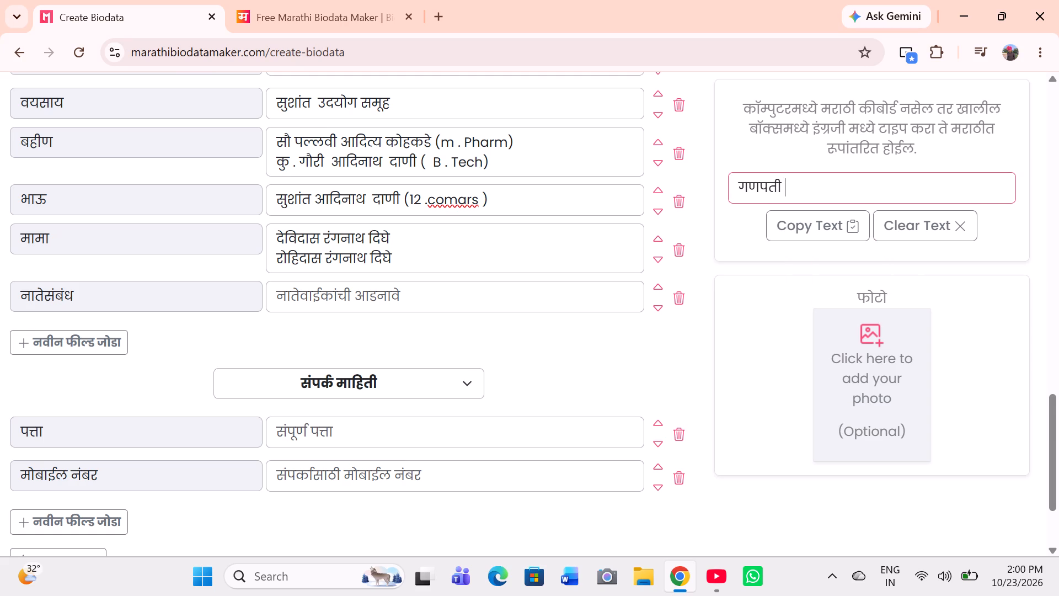
# Add आव्हा after गणपती in the conversion box by converting "aavan" to आव्हानं and trimming its ending.
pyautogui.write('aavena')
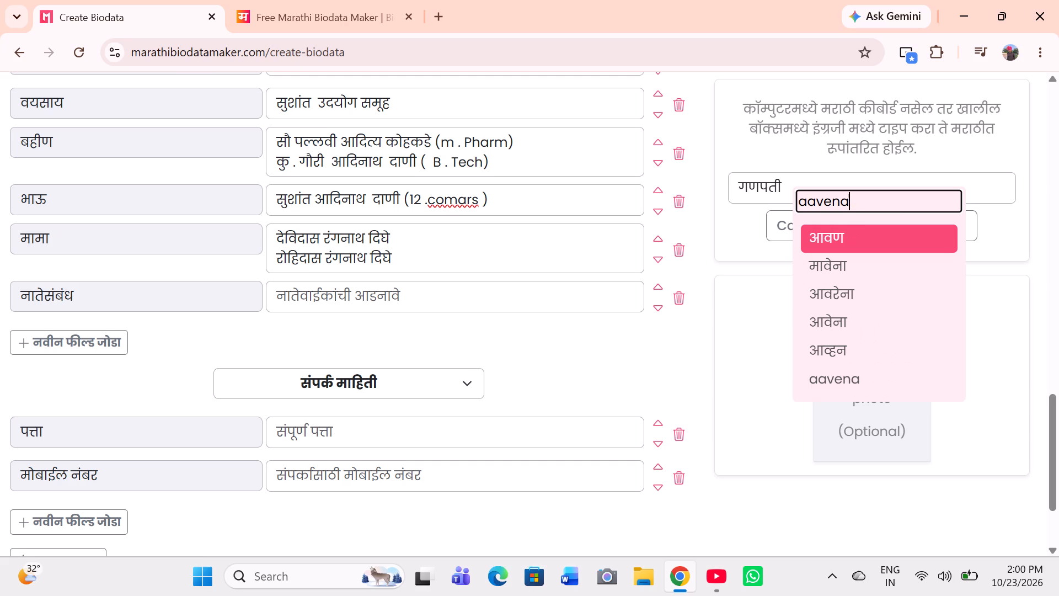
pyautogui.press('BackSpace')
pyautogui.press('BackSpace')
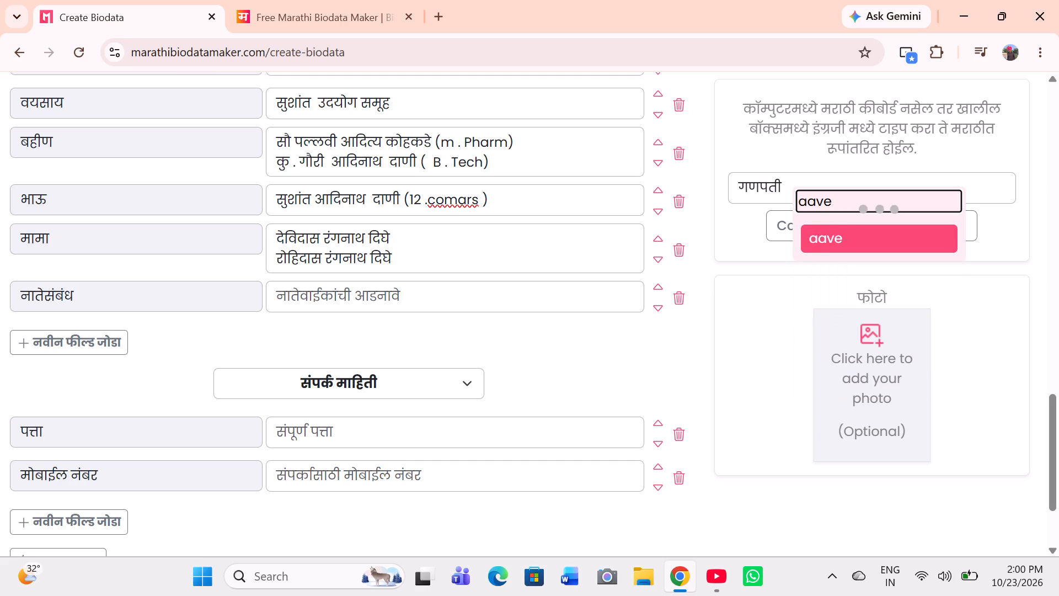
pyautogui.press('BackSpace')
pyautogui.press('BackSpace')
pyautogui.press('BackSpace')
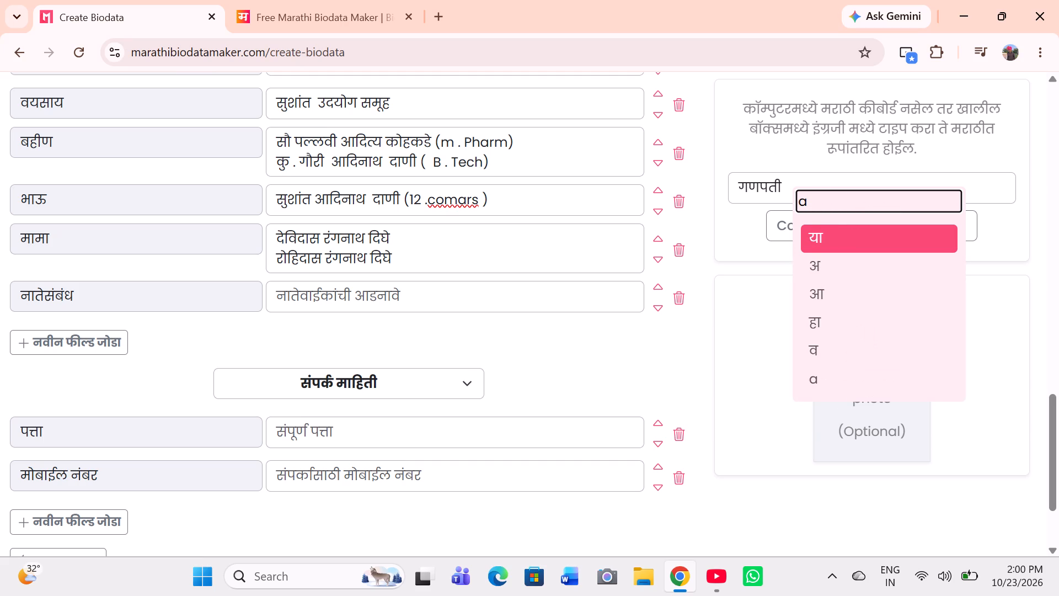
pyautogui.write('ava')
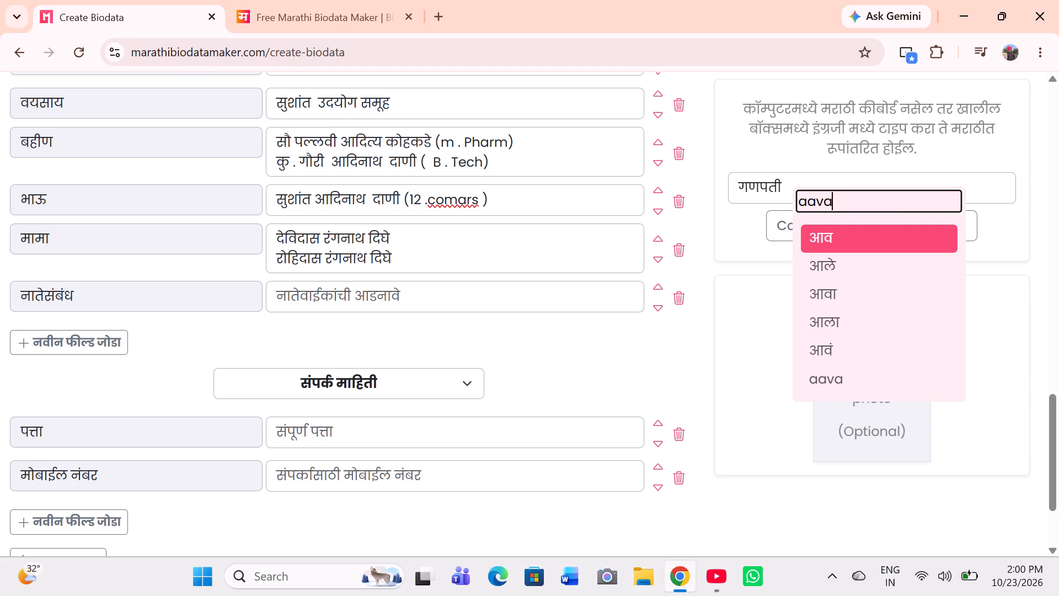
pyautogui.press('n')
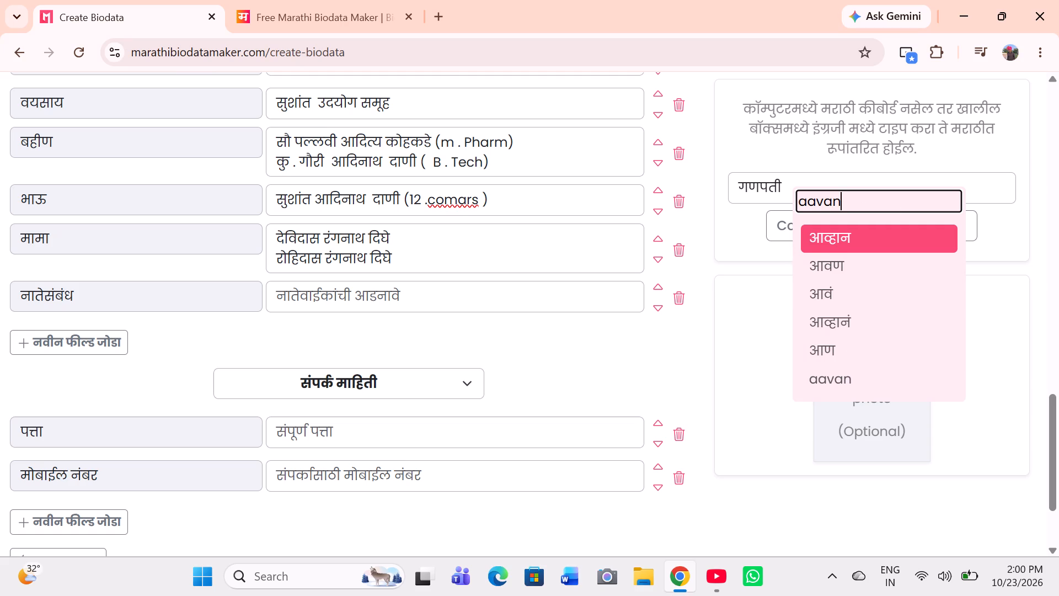
pyautogui.click(858, 318)
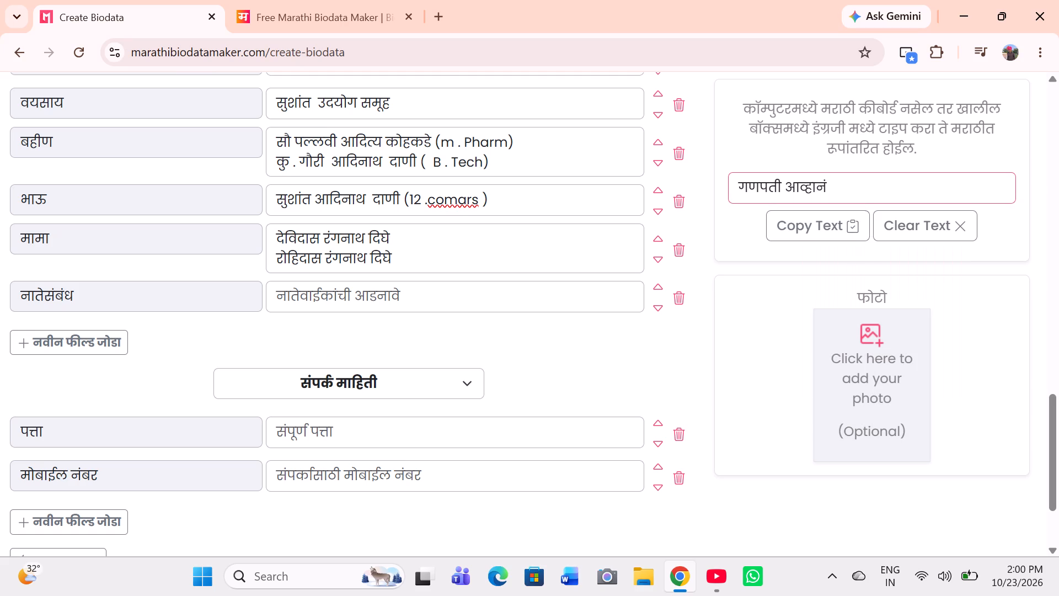
pyautogui.press('BackSpace')
pyautogui.press('BackSpace')
pyautogui.press('BackSpace')
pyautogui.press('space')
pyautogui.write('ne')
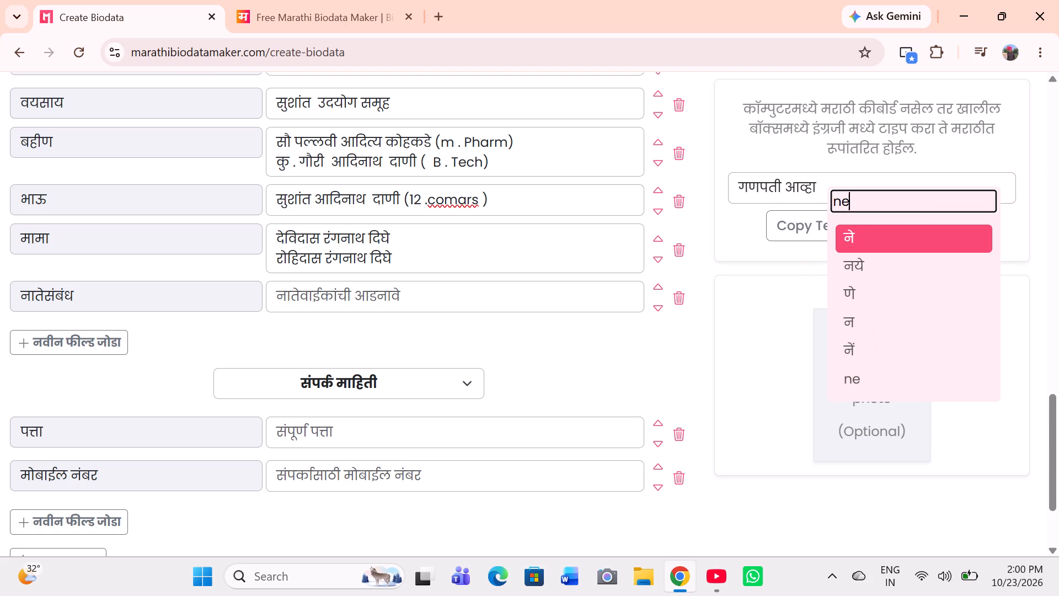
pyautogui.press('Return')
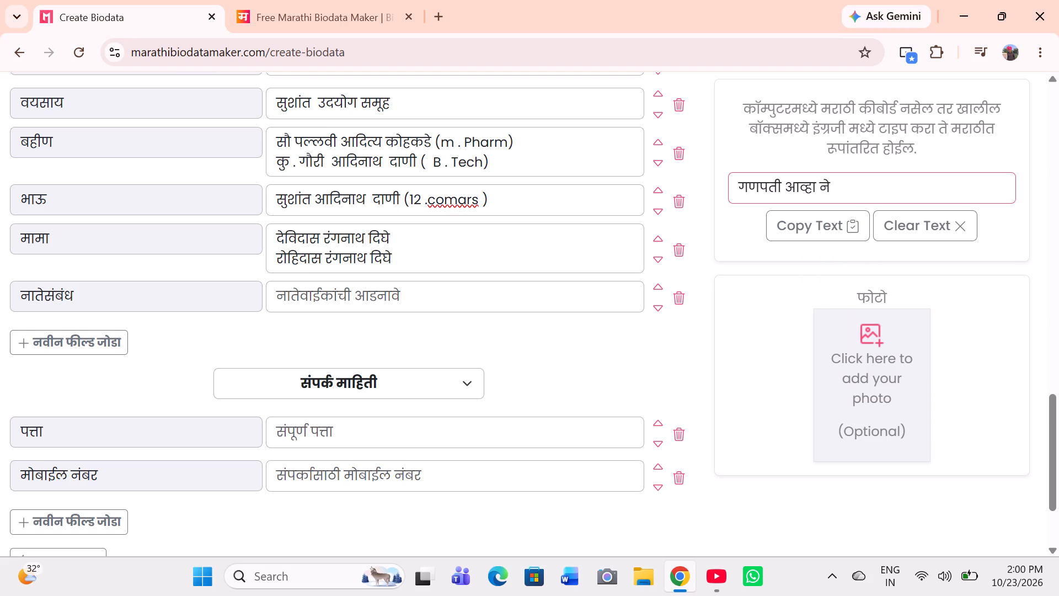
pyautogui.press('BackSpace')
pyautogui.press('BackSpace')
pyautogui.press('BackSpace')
# Convert "ne" to णे in the conversion box and join it to आव्हा to form आव्हाणे, followed by a space.
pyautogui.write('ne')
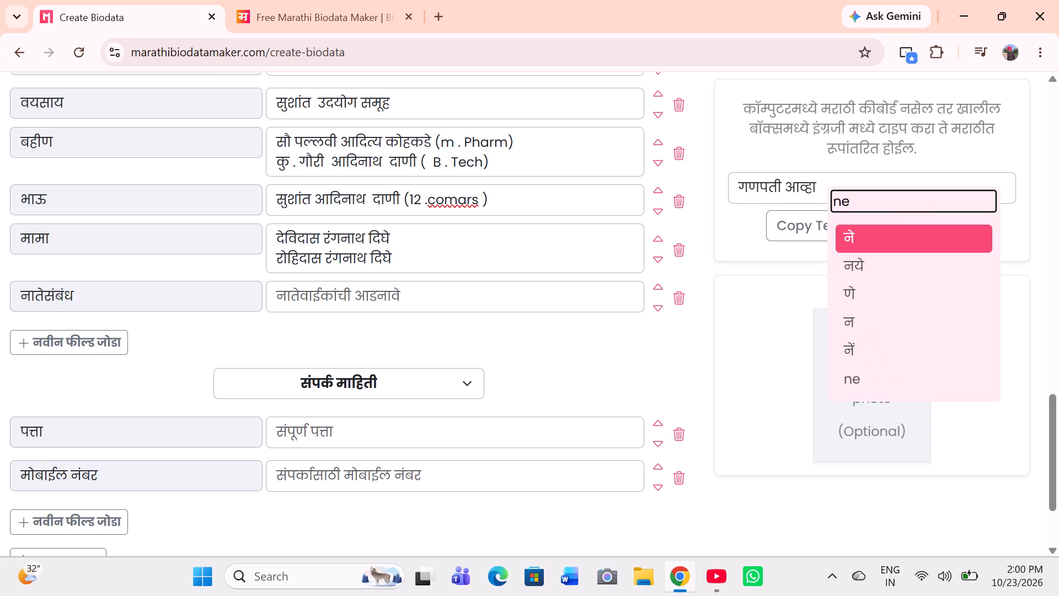
pyautogui.click(851, 293)
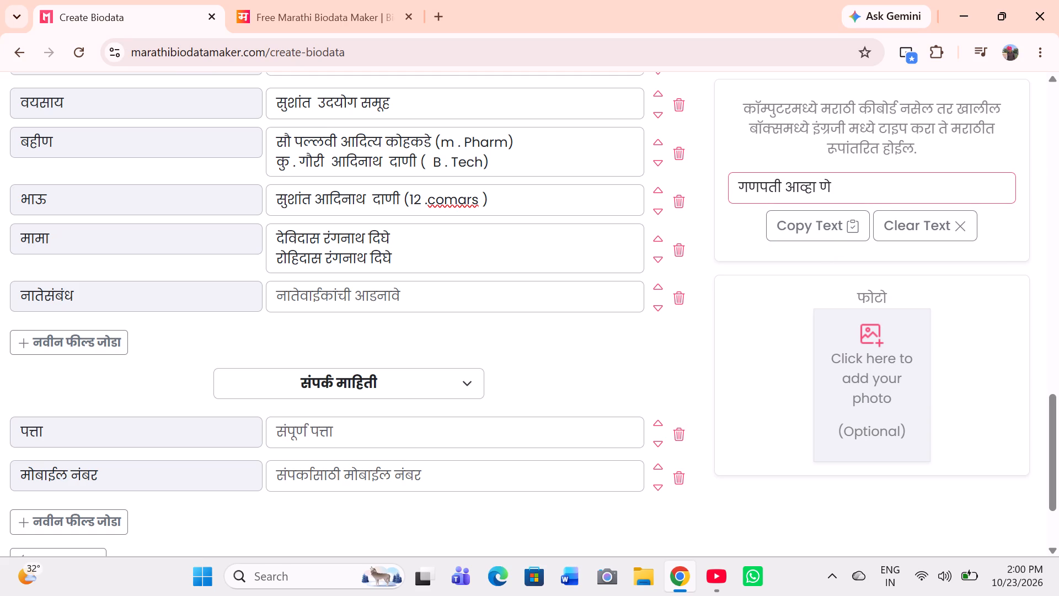
pyautogui.click(821, 187)
pyautogui.press('BackSpace')
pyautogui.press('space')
pyautogui.press('BackSpace')
pyautogui.press('Right')
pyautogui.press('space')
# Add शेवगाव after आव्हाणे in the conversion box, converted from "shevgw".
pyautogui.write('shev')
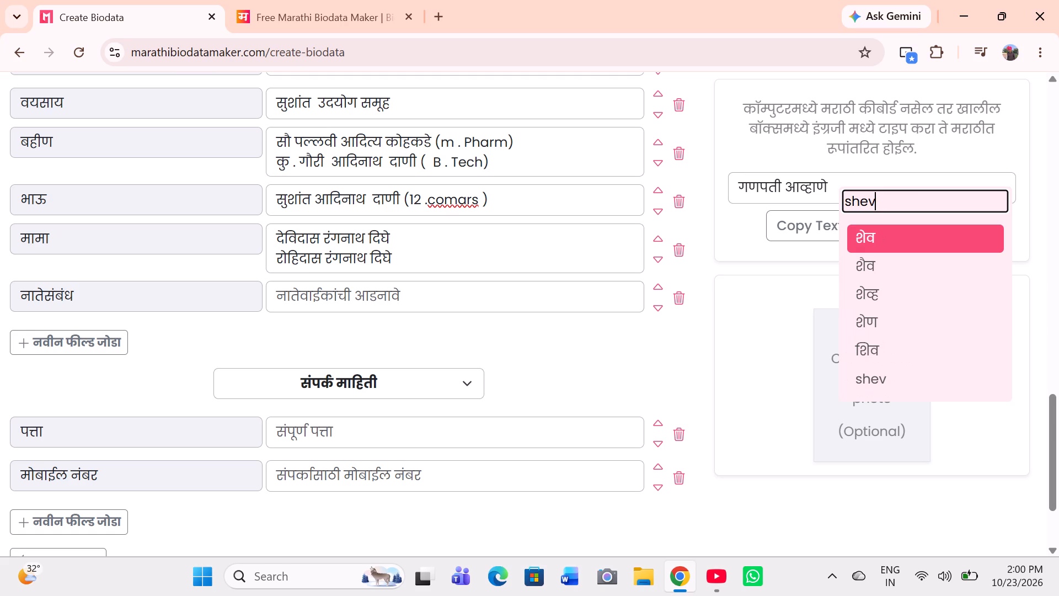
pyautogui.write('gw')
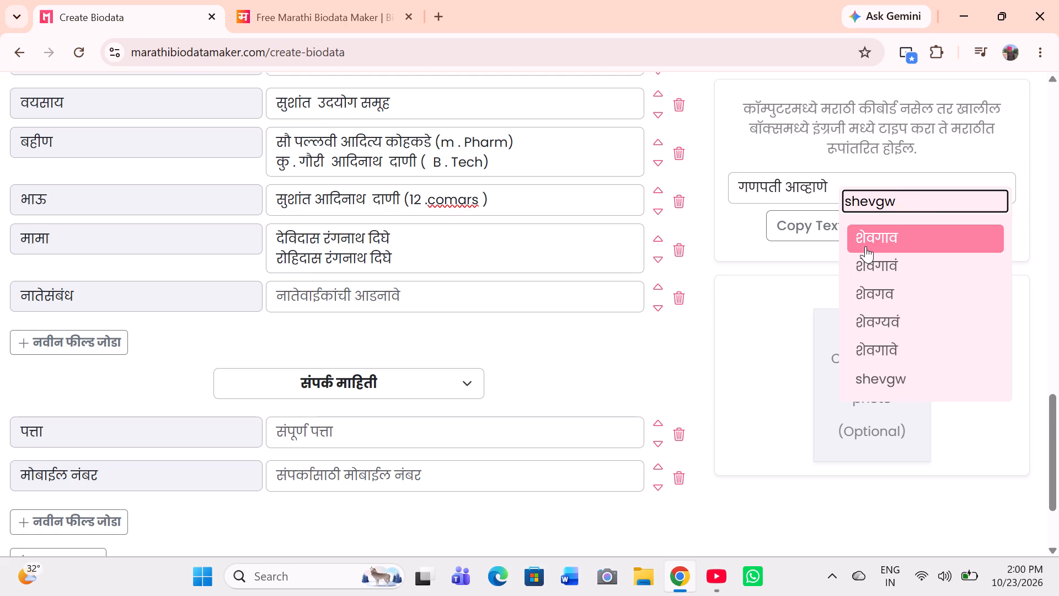
pyautogui.click(865, 246)
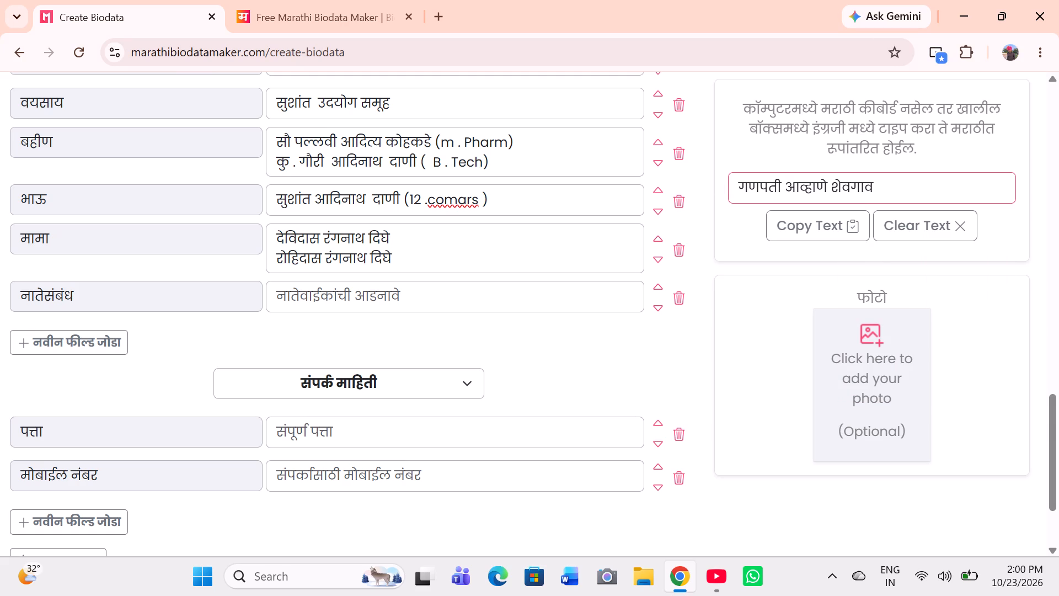
pyautogui.moveTo(739, 186); pyautogui.dragTo(884, 193)
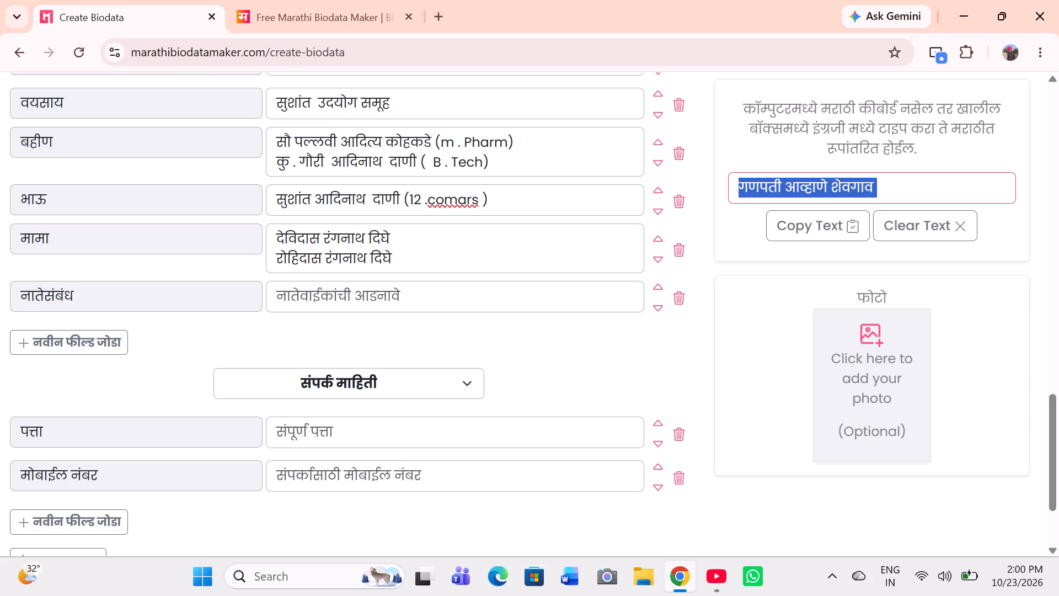
pyautogui.hotkey('ctrl', 'c')
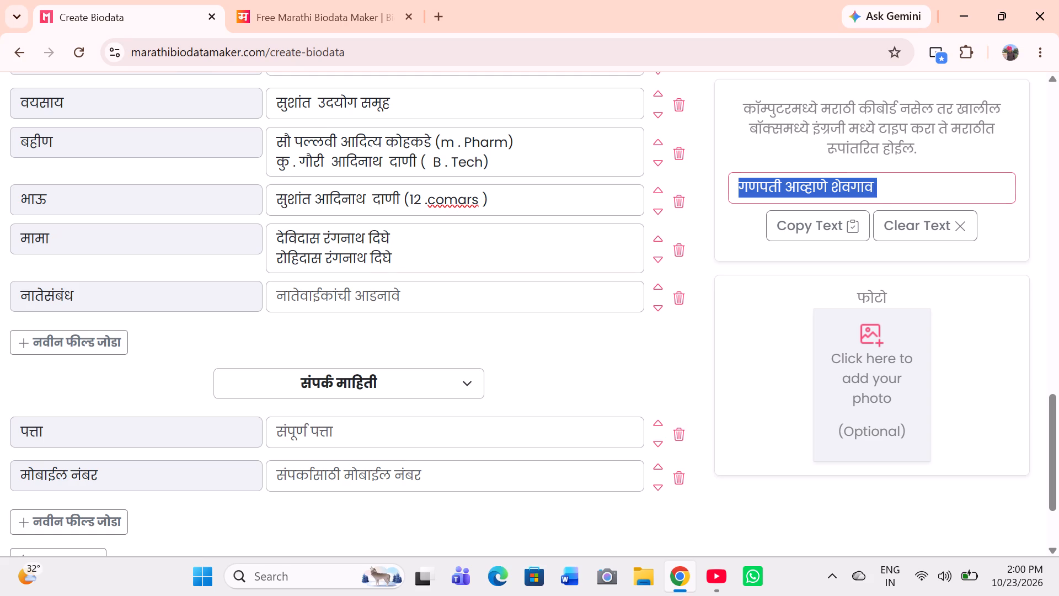
pyautogui.click(509, 262)
pyautogui.hotkey('ctrl', 'v')
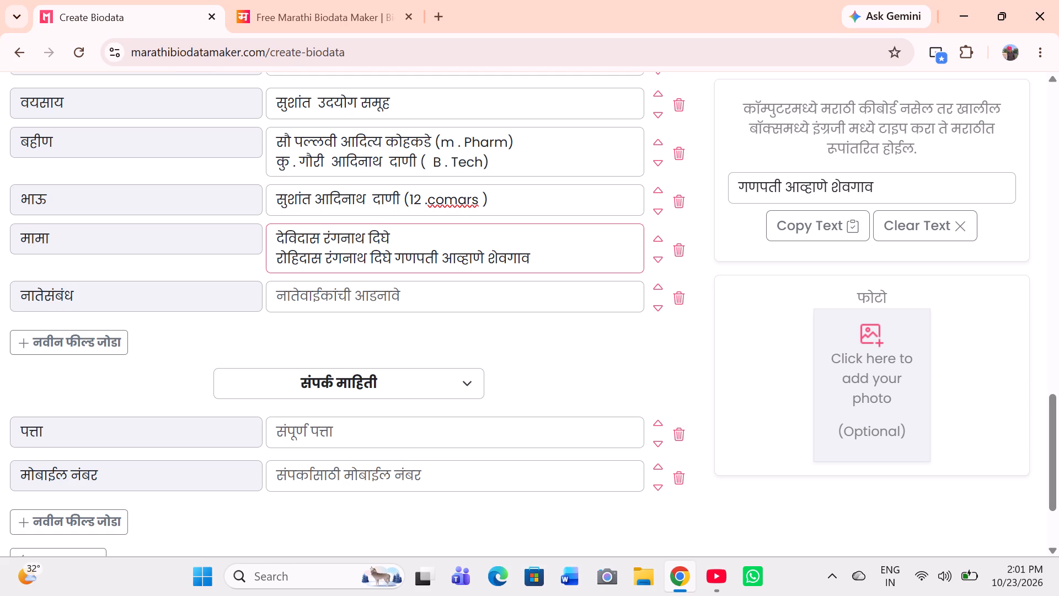
pyautogui.press('Return')
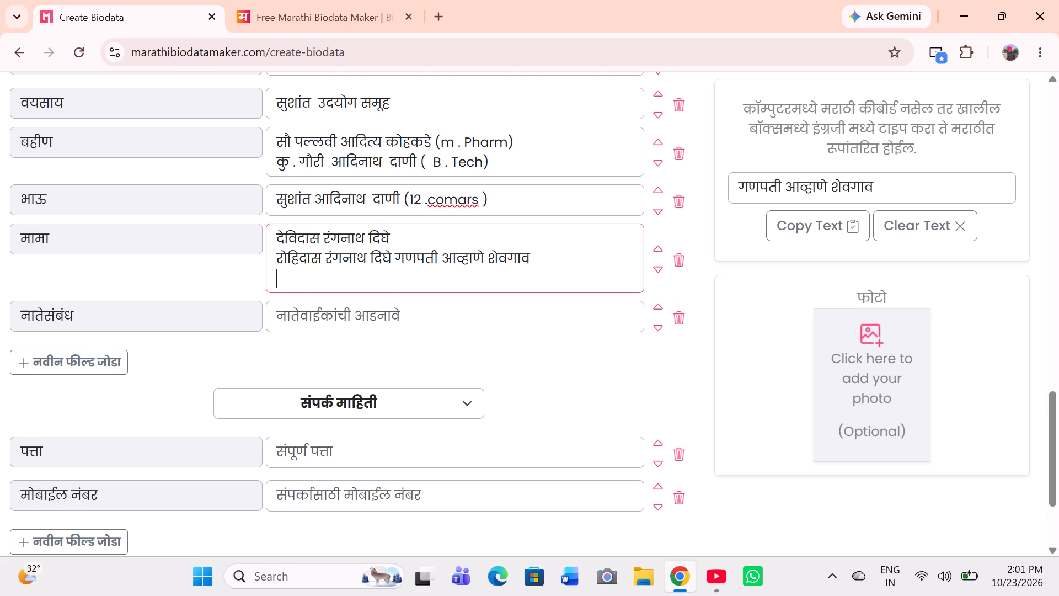
pyautogui.press('BackSpace')
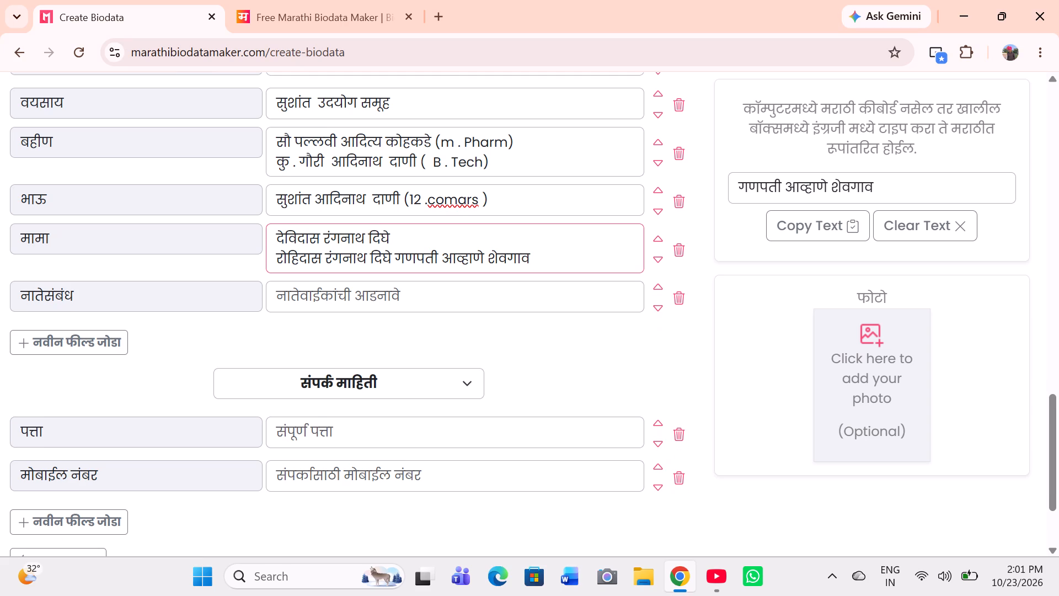
# Insert a comma before गणपती in the second line of the मामा field.
pyautogui.press('Left')
pyautogui.press('Left')
pyautogui.press('Left')
pyautogui.press('Left')
pyautogui.press('Left')
pyautogui.press('Left')
pyautogui.press('Left')
pyautogui.press('Left')
pyautogui.press('Left')
pyautogui.press('Left')
pyautogui.press('Left')
pyautogui.press('Left')
pyautogui.press('Left')
pyautogui.press('Left')
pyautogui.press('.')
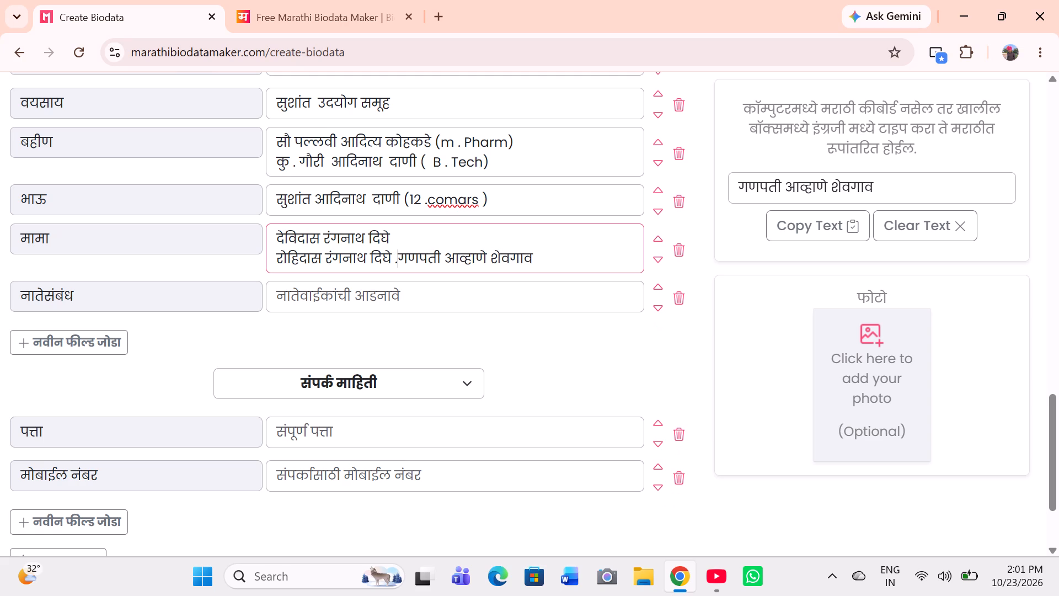
pyautogui.press('BackSpace')
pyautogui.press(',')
# Review the filled-in biodata entries, from the family details up through the personal details.
pyautogui.scroll(4, 474, 194)
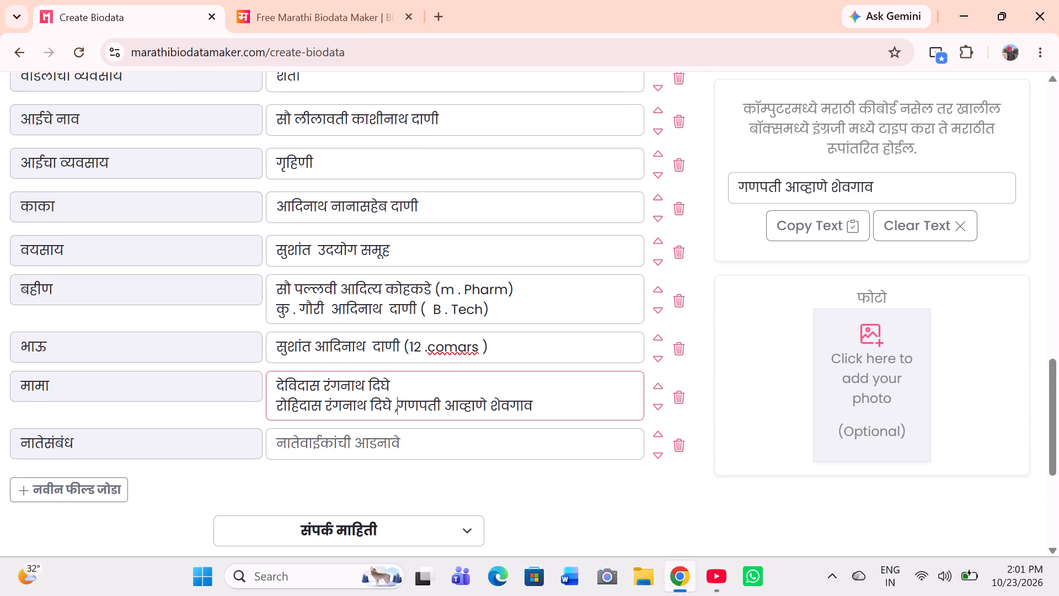
pyautogui.scroll(2, 474, 194)
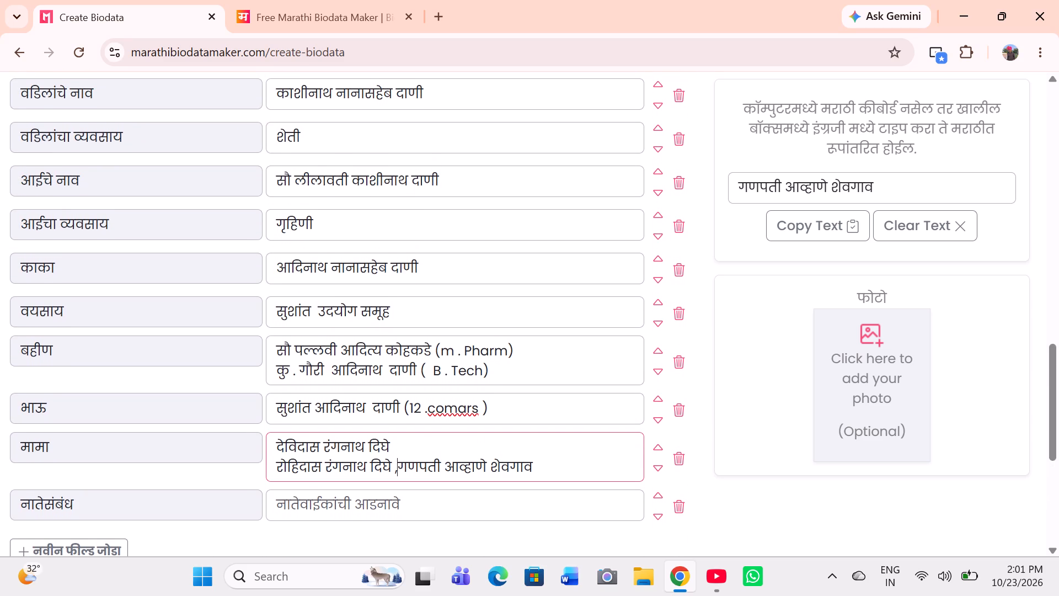
pyautogui.scroll(6, 474, 194)
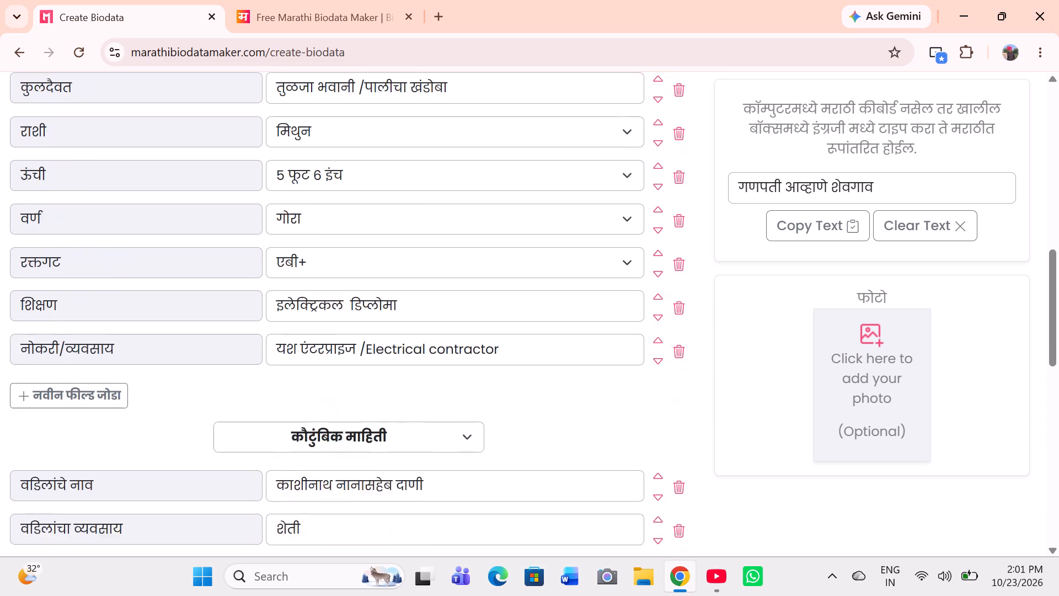
pyautogui.scroll(4, 474, 194)
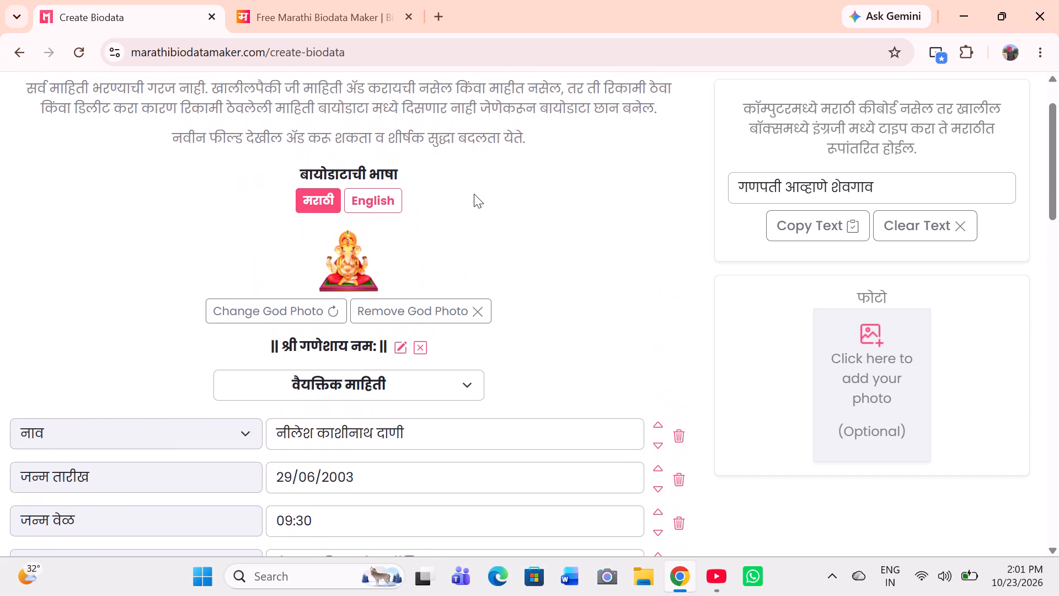
pyautogui.scroll(-3, 474, 194)
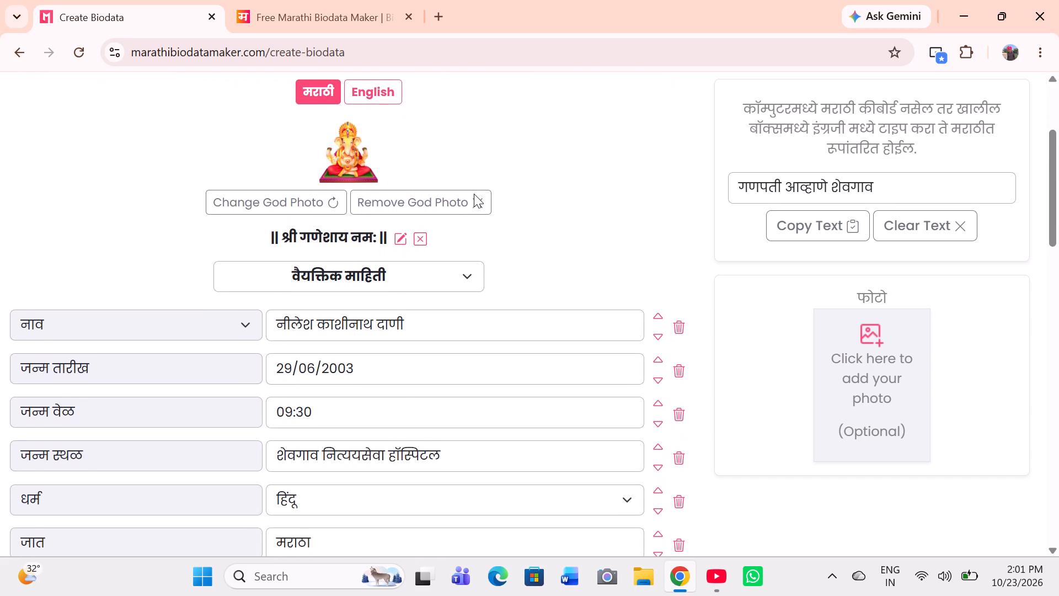
pyautogui.scroll(-2, 474, 194)
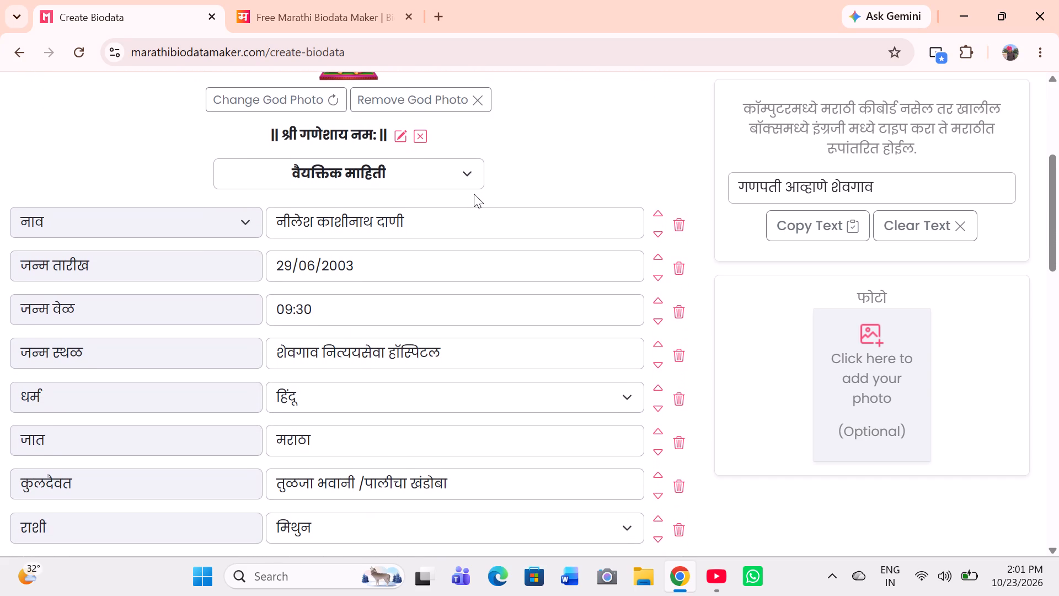
pyautogui.hscroll(1, 446, 281)
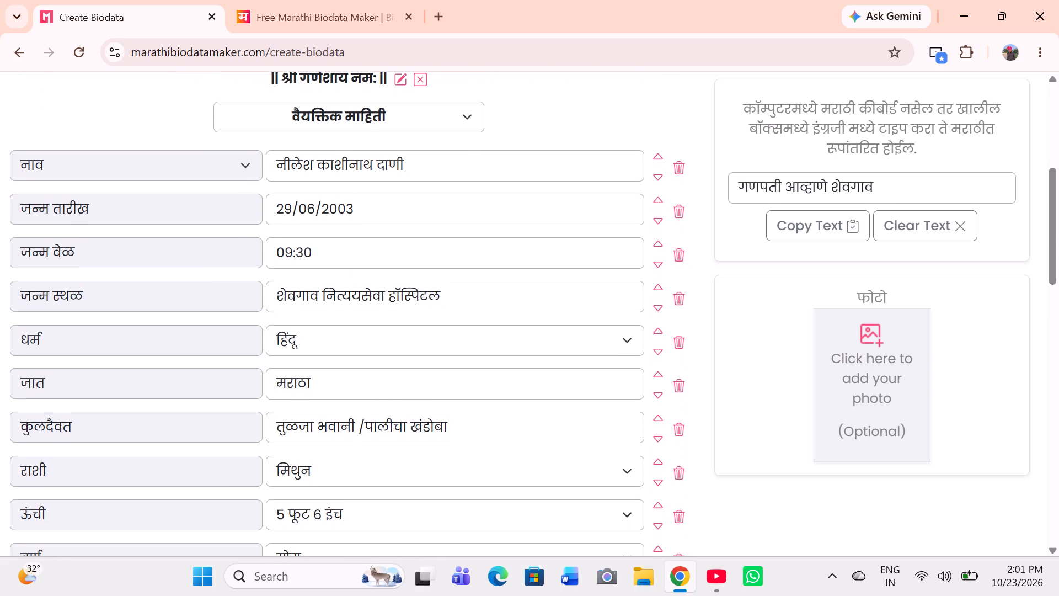
pyautogui.hscroll(2, 446, 281)
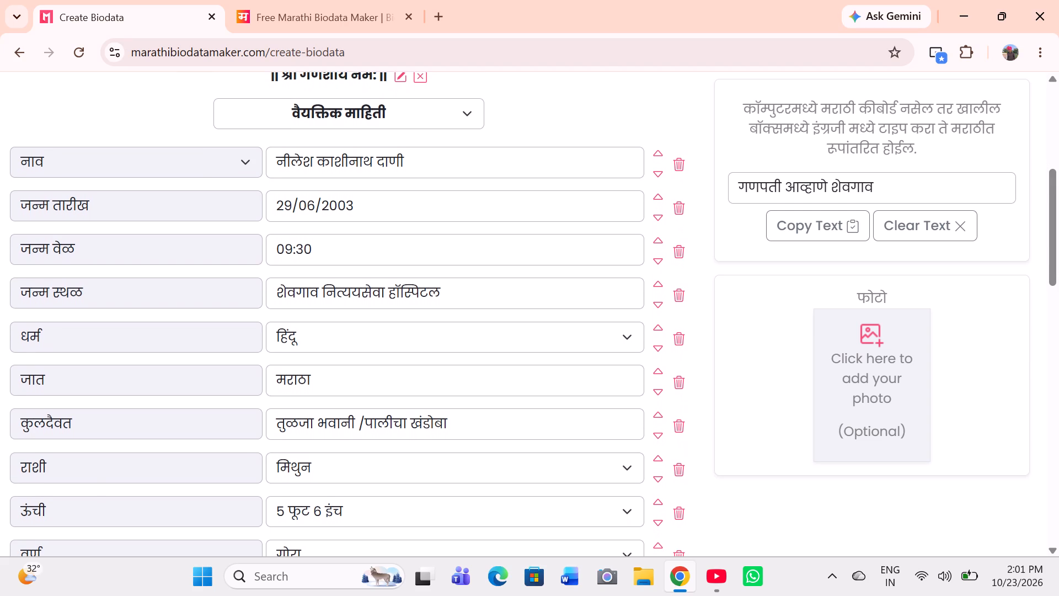
pyautogui.hscroll(2, 446, 281)
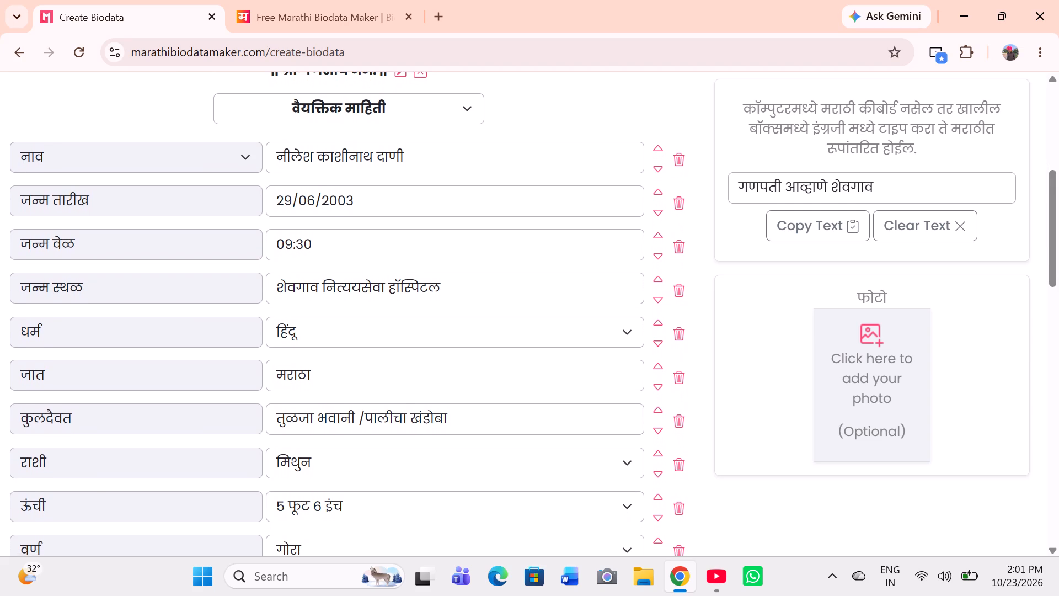
pyautogui.hscroll(1, 446, 281)
pyautogui.scroll(-1, 446, 281)
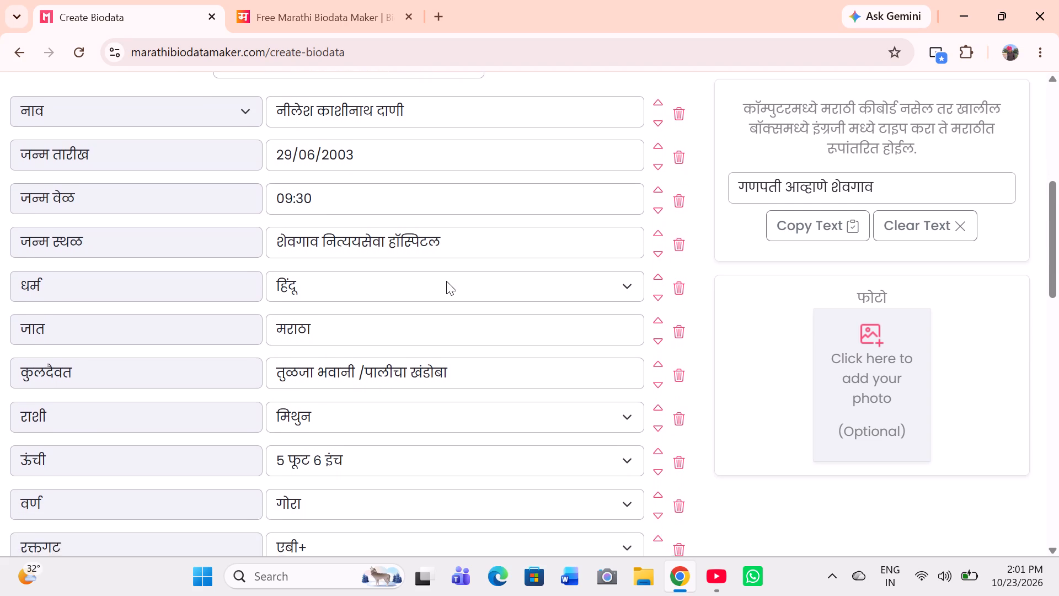
pyautogui.scroll(-1, 446, 281)
pyautogui.hscroll(2, 446, 281)
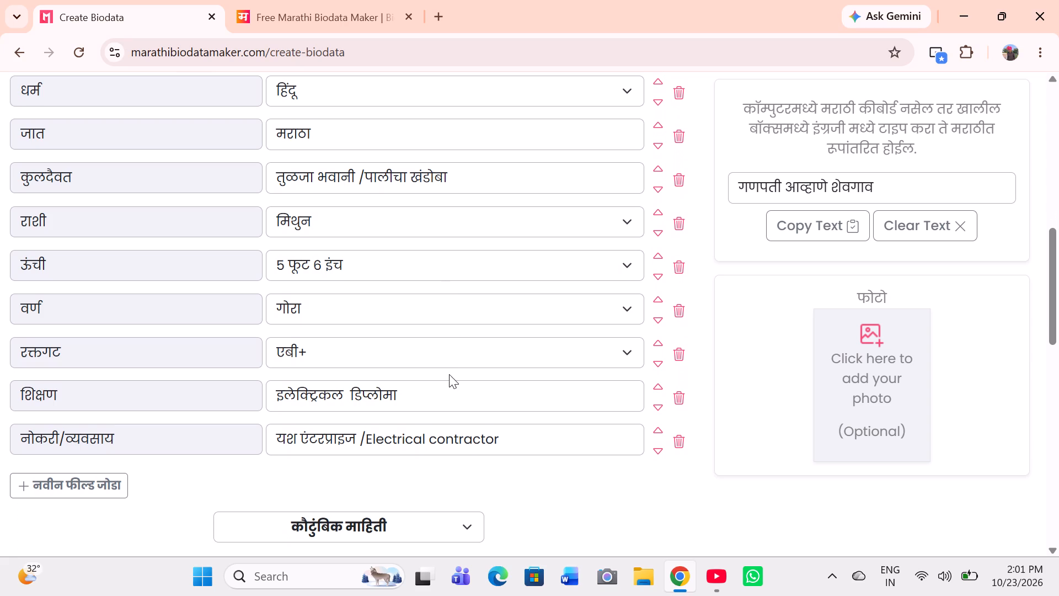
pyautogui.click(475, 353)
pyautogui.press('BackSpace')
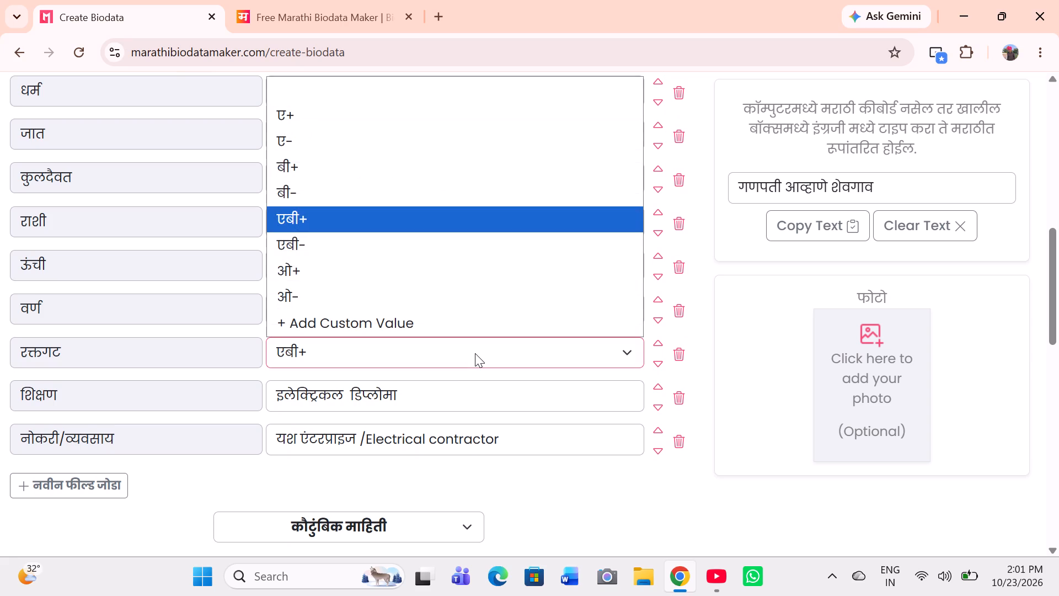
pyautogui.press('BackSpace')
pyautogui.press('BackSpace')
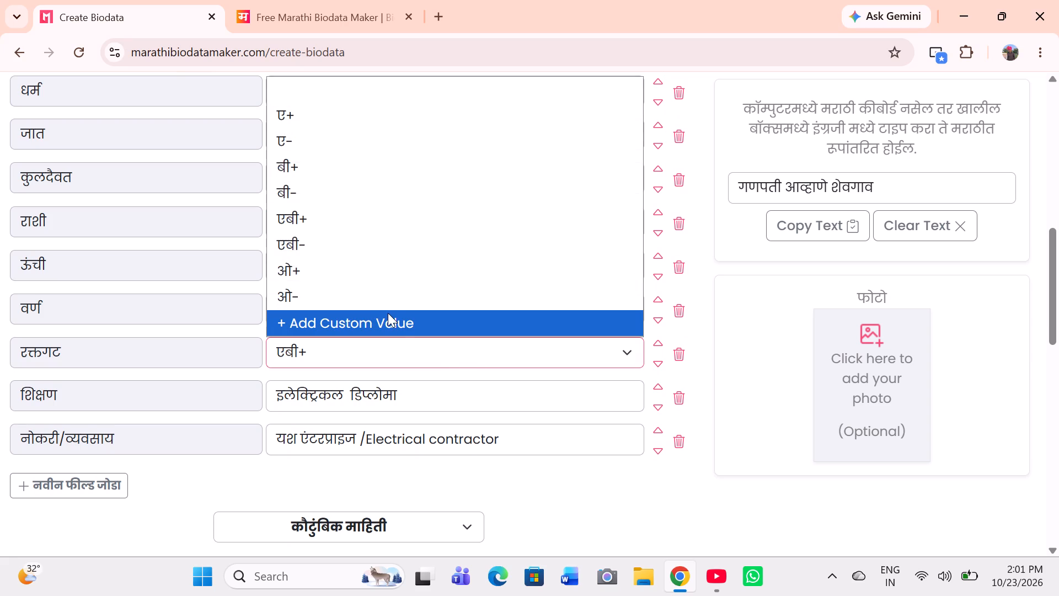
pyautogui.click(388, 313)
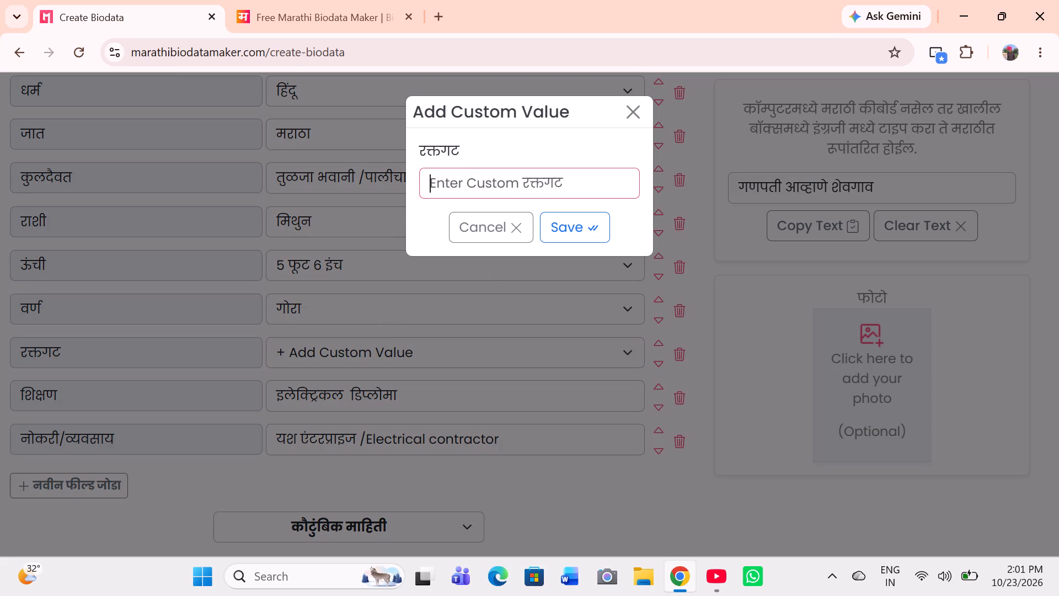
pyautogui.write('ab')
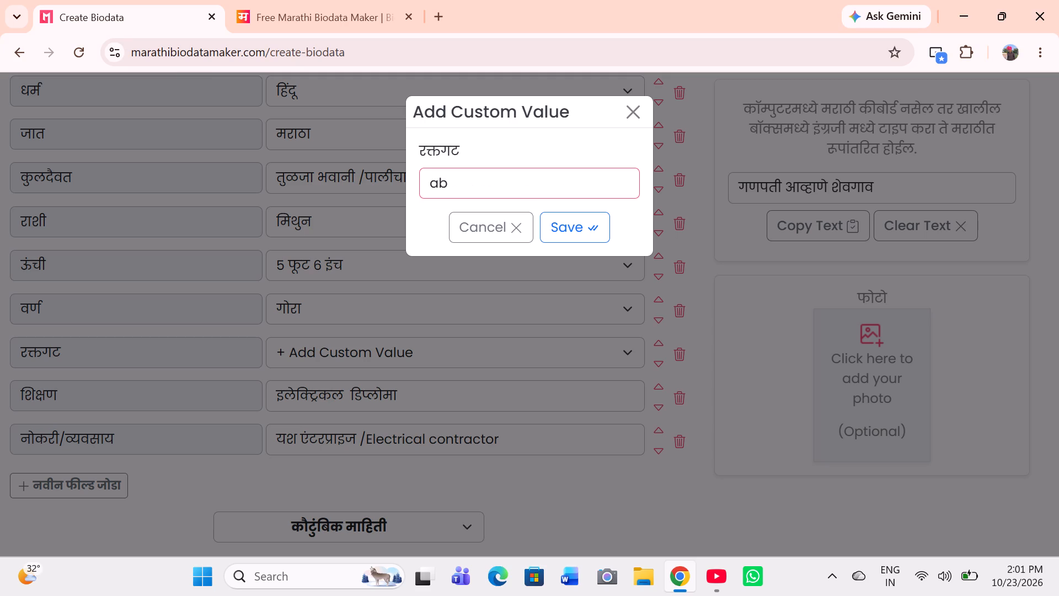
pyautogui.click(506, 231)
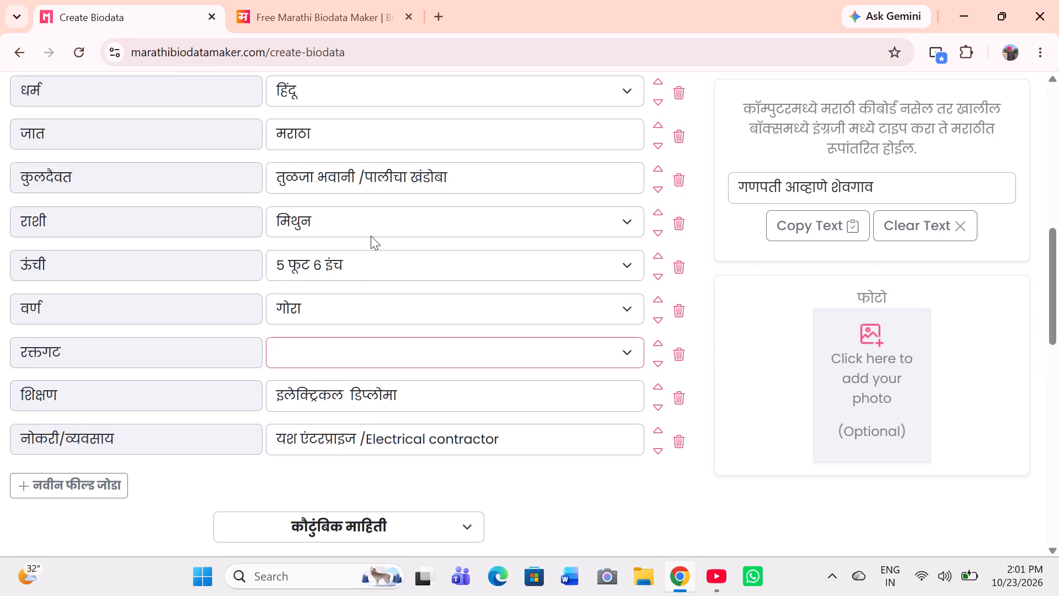
# Set the blood group (रक्तगट) to एबी+ in the personal details.
pyautogui.scroll(3, 371, 236)
pyautogui.hscroll(1, 371, 236)
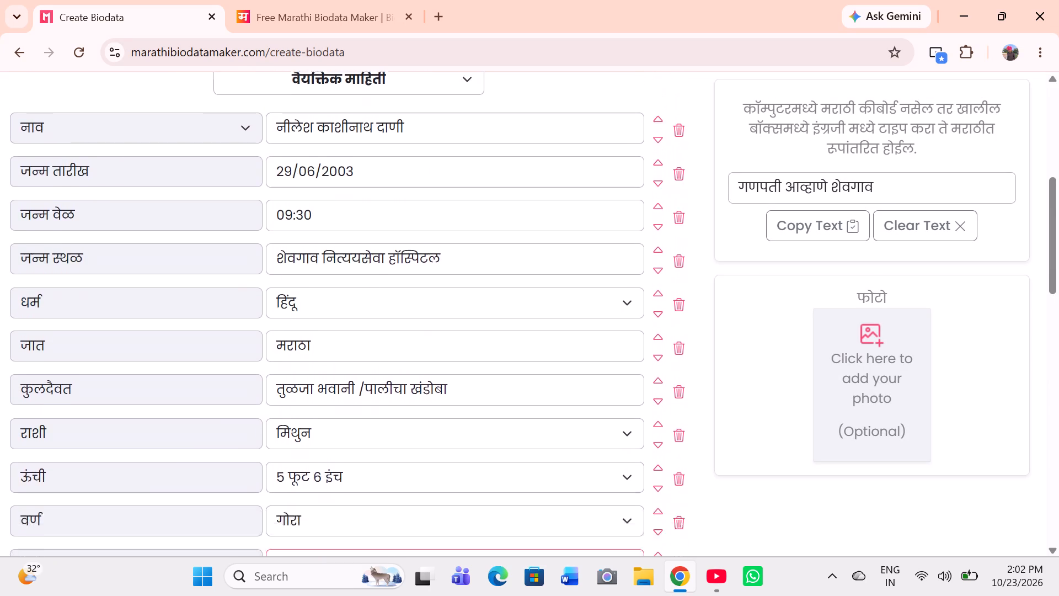
pyautogui.hscroll(1, 371, 236)
pyautogui.click(306, 437)
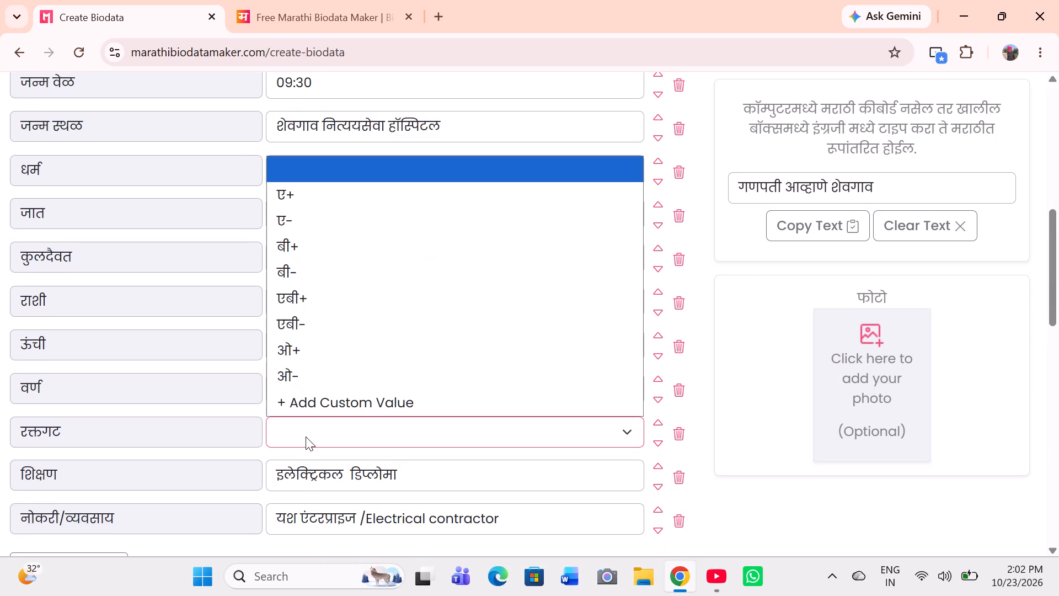
pyautogui.click(309, 429)
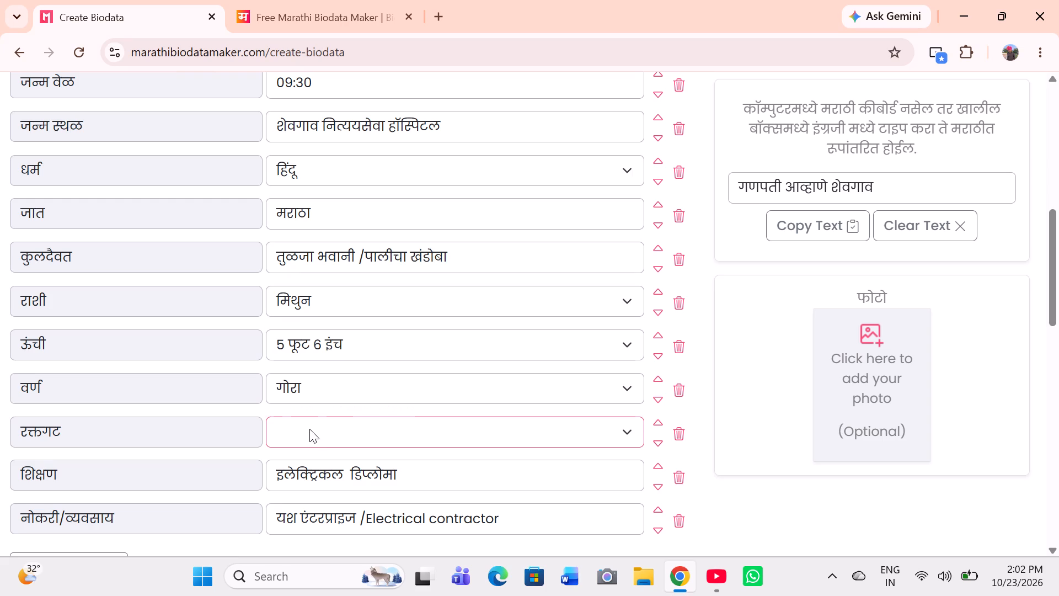
pyautogui.click(629, 433)
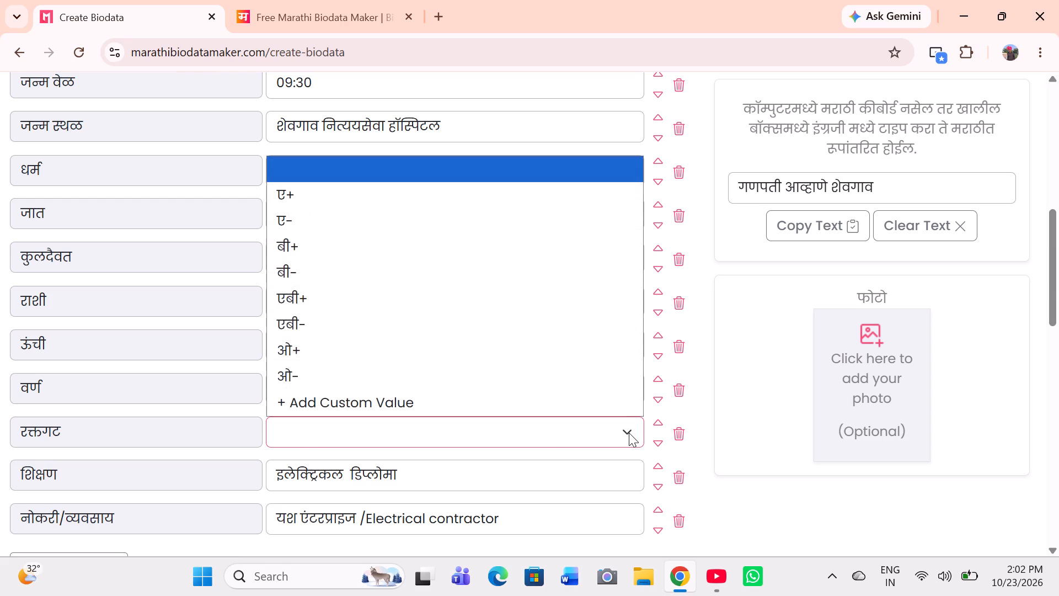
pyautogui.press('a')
pyautogui.click(608, 429)
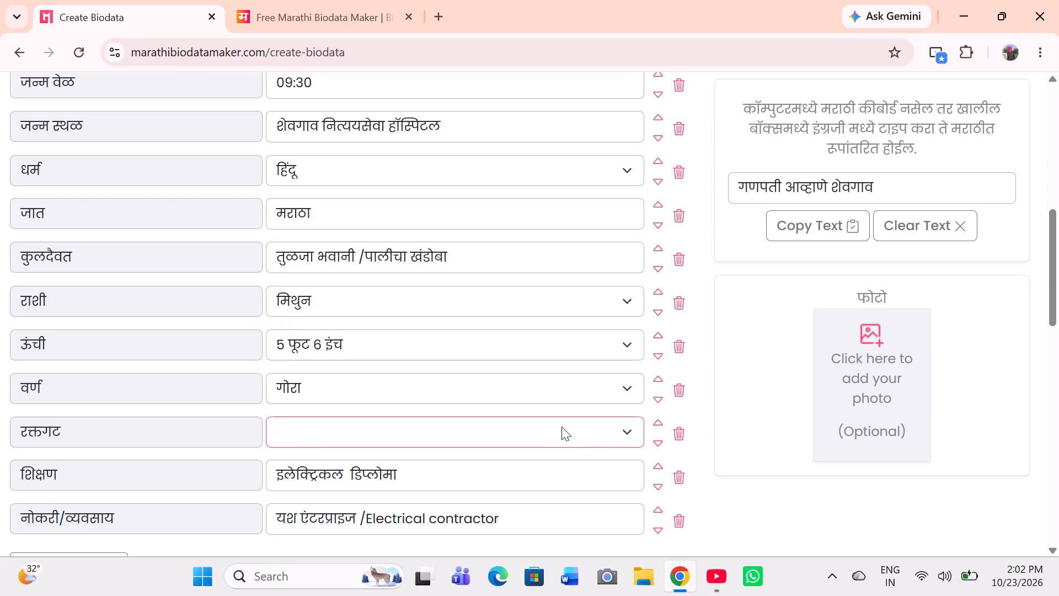
pyautogui.doubleClick(560, 427)
pyautogui.click(560, 427)
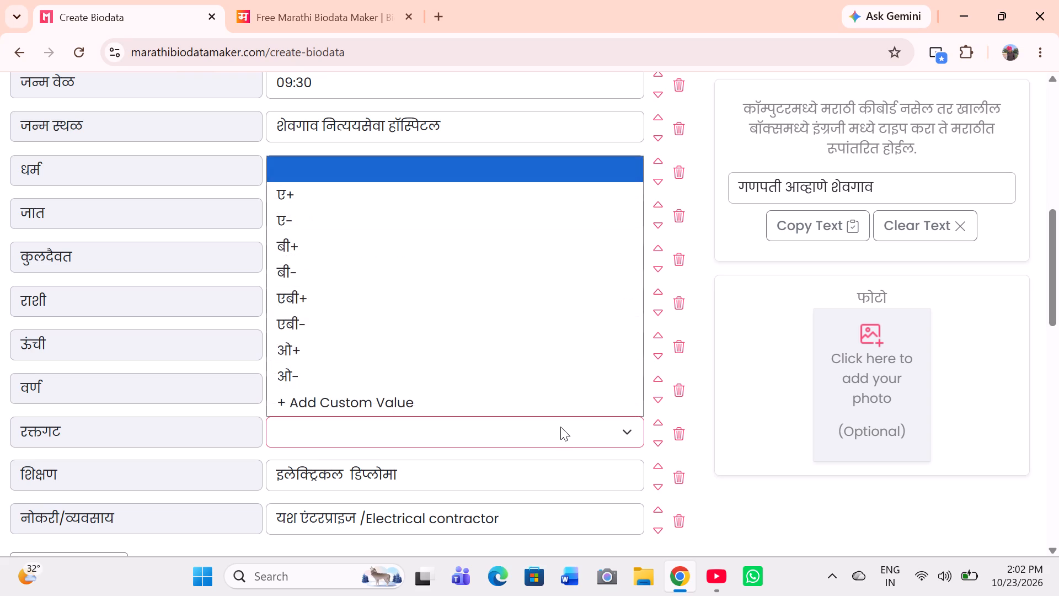
pyautogui.click(547, 305)
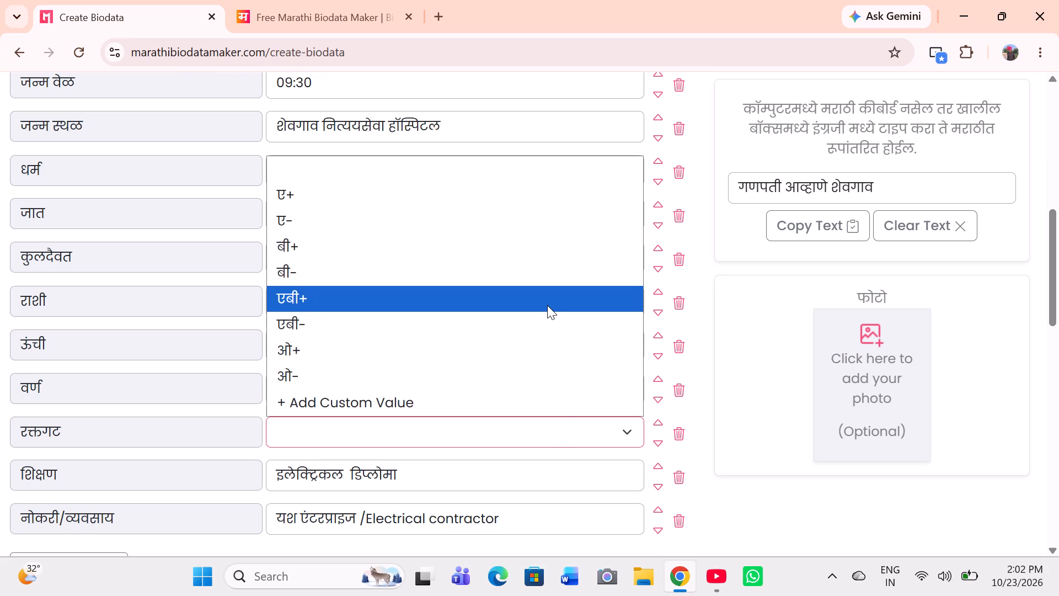
pyautogui.click(488, 433)
pyautogui.click(488, 433)
pyautogui.doubleClick(488, 433)
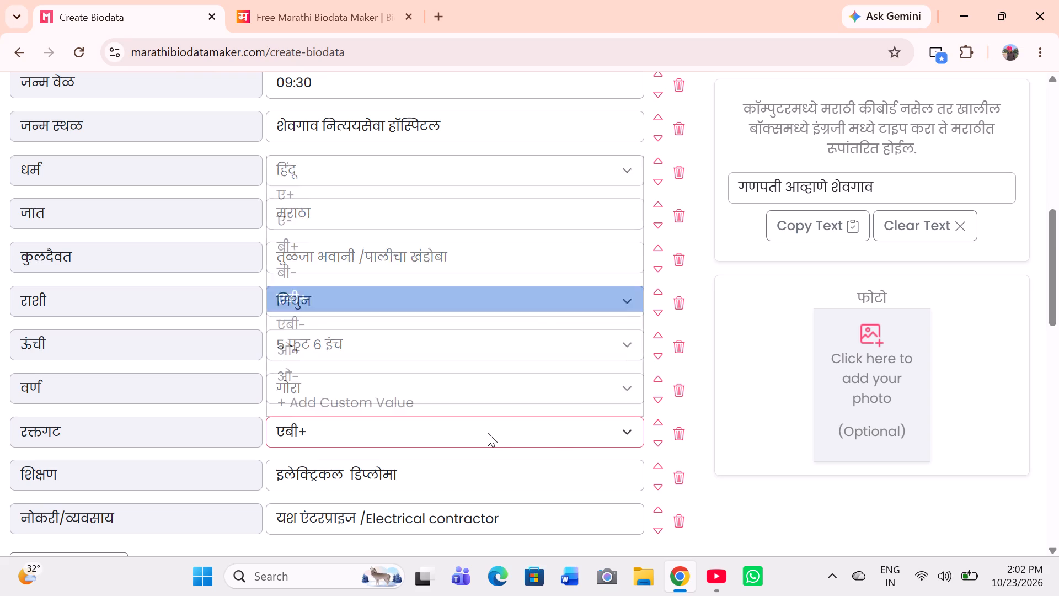
pyautogui.scroll(-2, 488, 433)
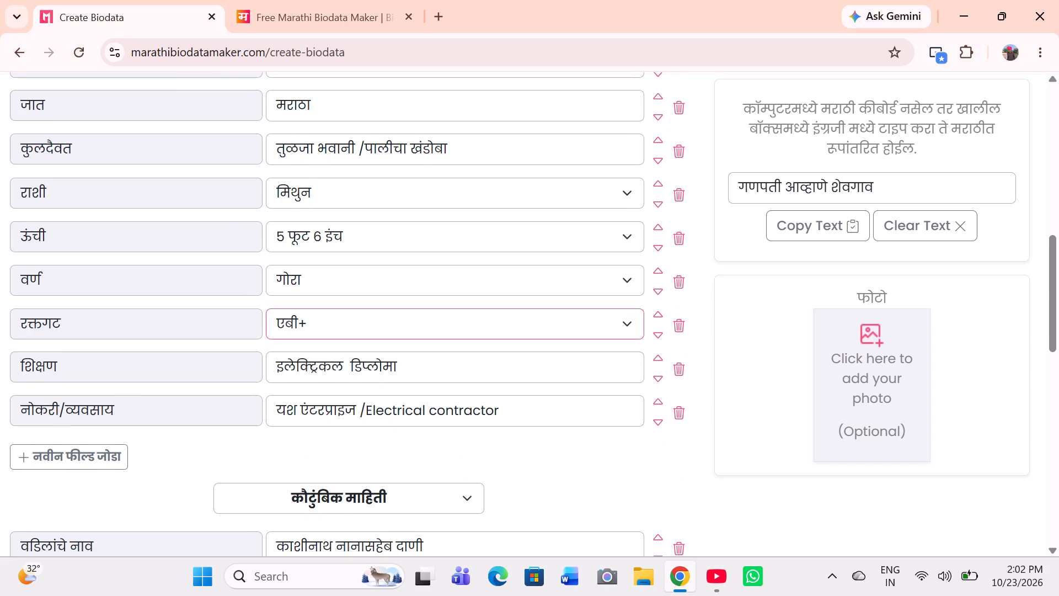
pyautogui.click(929, 215)
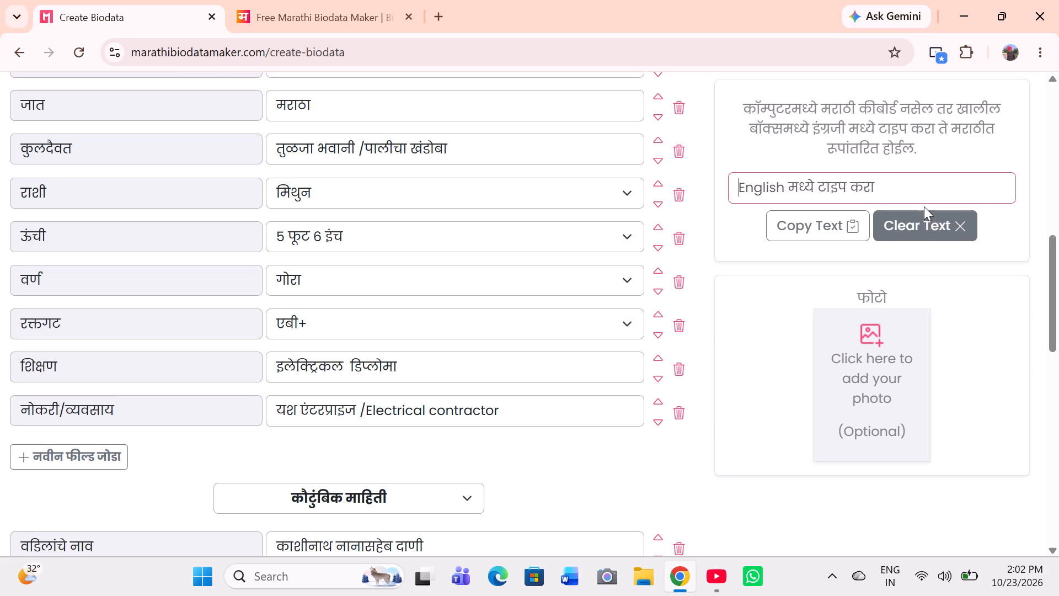
pyautogui.click(914, 192)
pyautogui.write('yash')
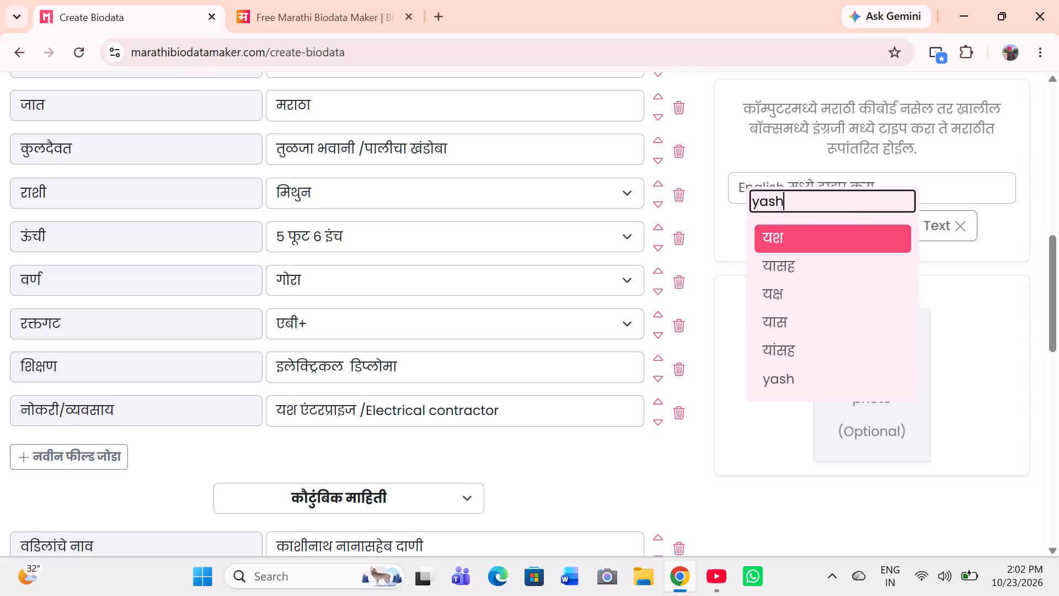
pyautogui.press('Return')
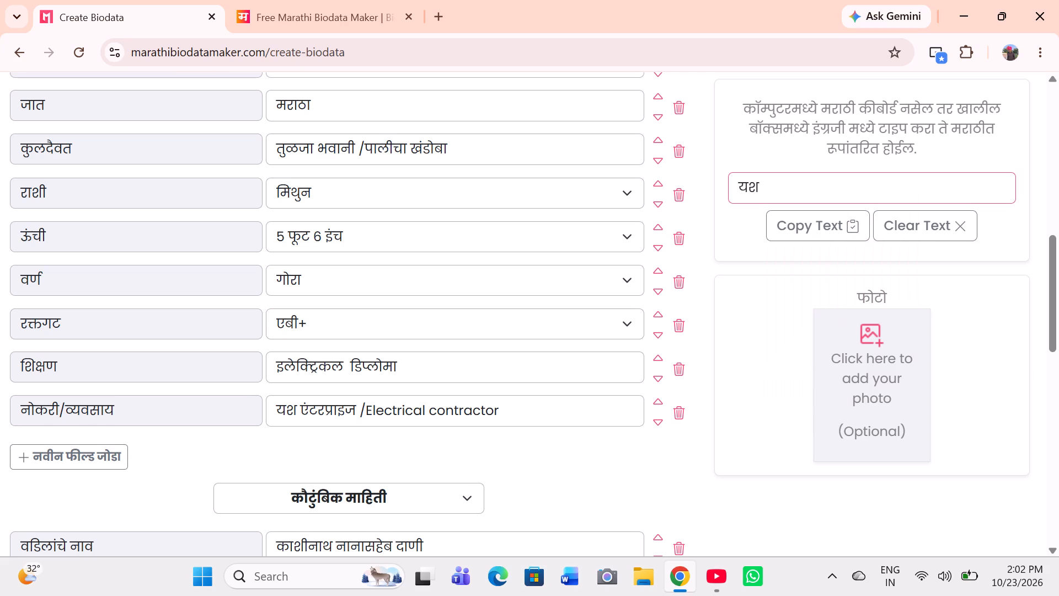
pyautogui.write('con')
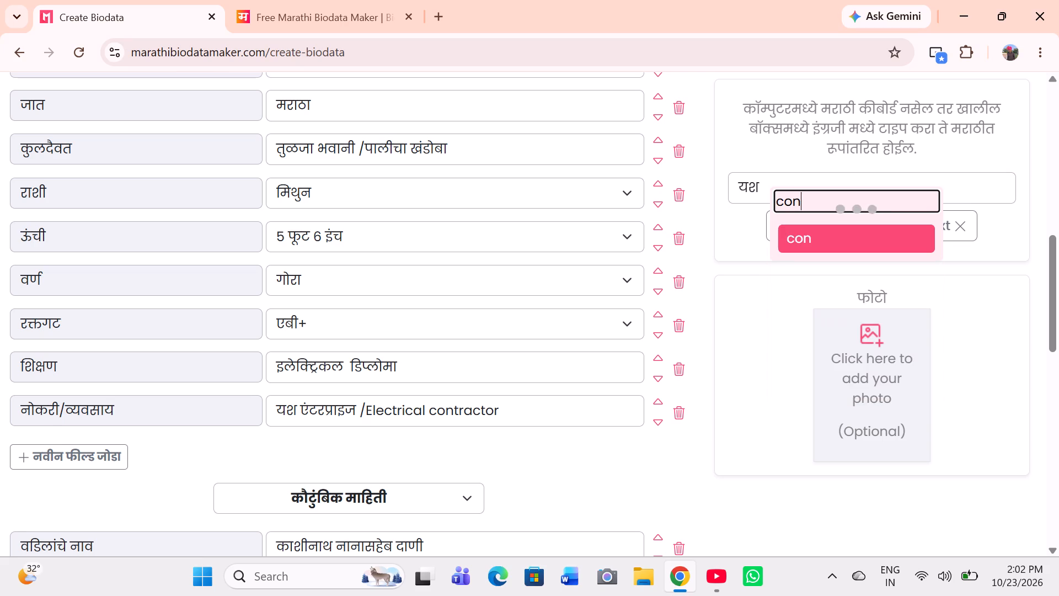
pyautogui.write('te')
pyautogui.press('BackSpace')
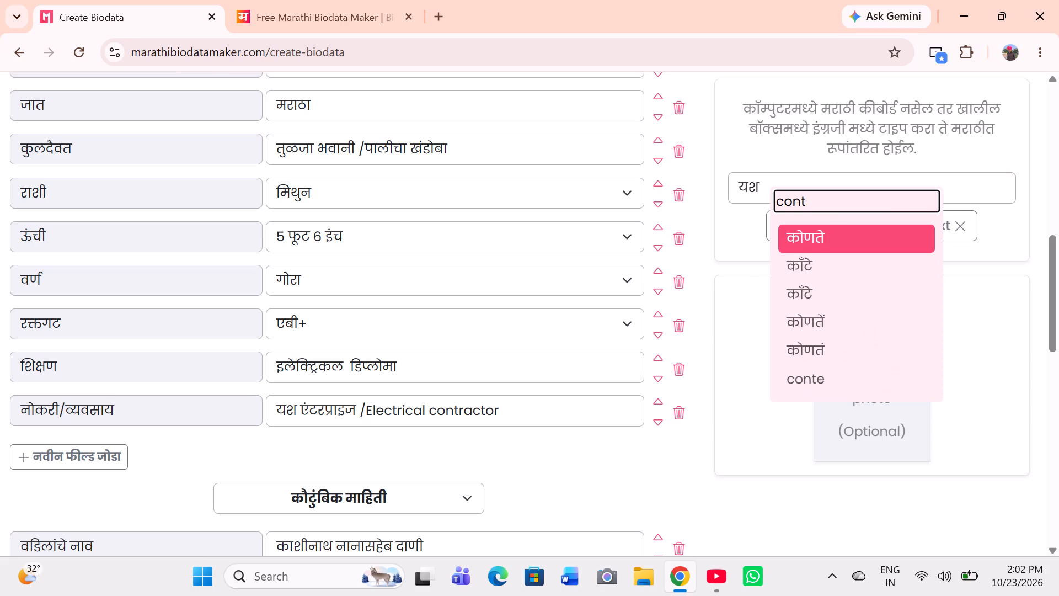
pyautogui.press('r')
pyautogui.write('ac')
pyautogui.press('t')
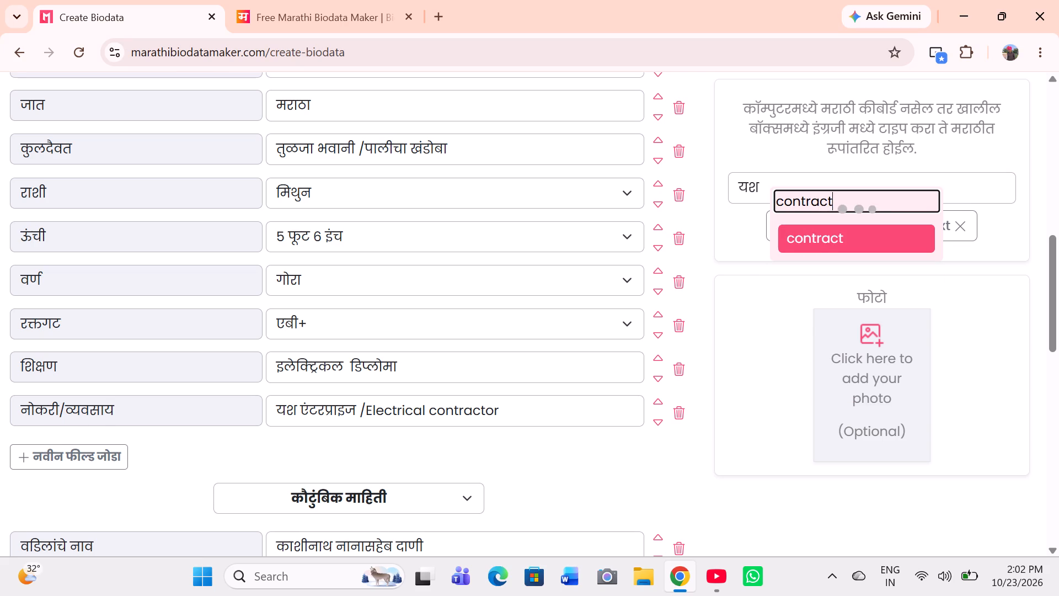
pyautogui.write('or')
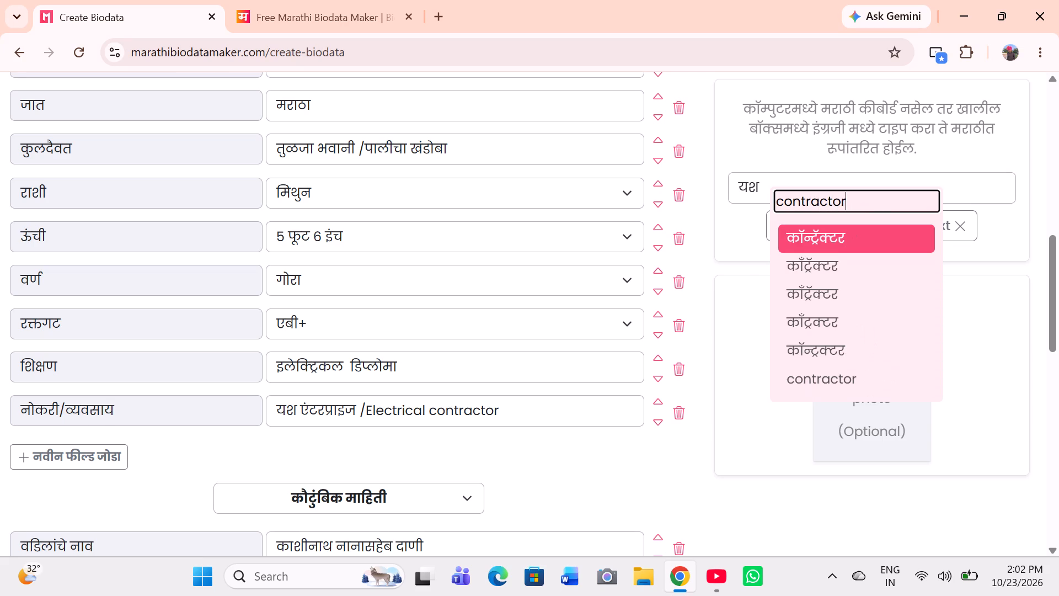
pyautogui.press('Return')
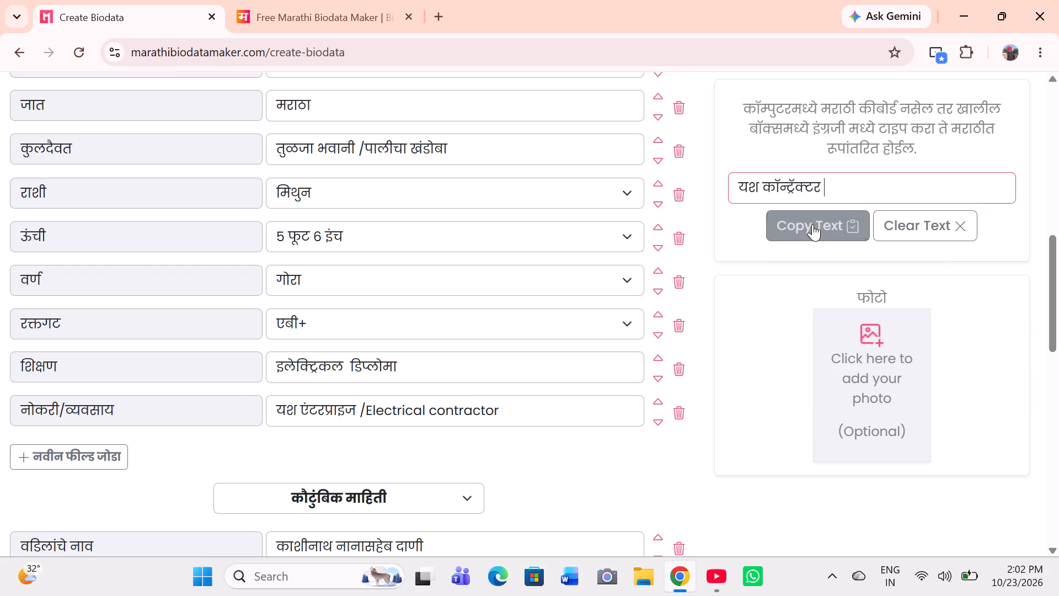
# Replace Electrical contractor in the नोकरी/व्यवसाय field with यश कॉन्ट्रॅक्टर copied from the conversion box.
pyautogui.click(812, 224)
pyautogui.doubleClick(812, 224)
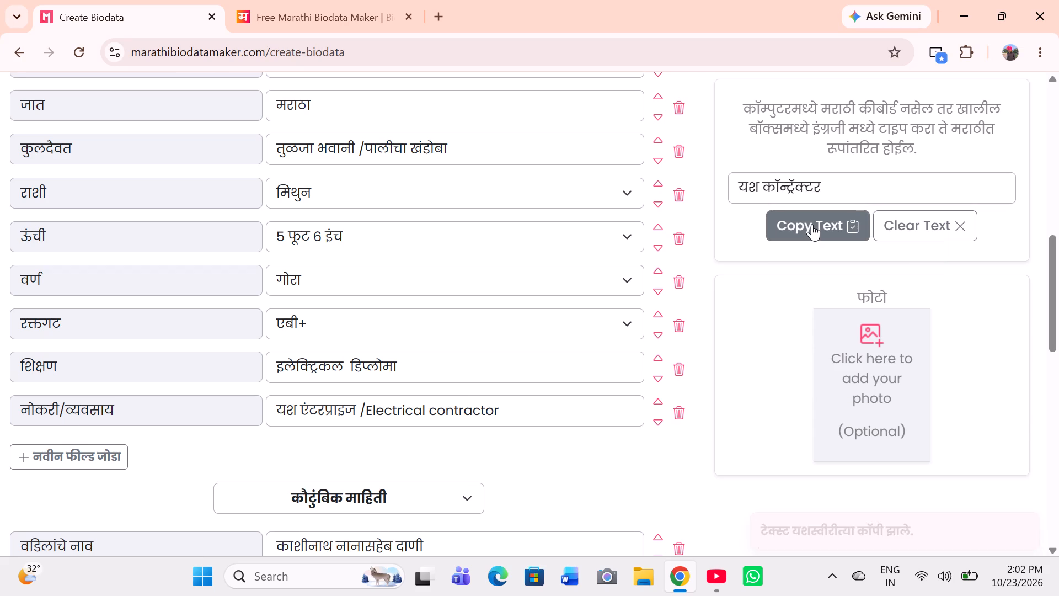
pyautogui.click(511, 419)
pyautogui.press('BackSpace')
pyautogui.press('BackSpace')
pyautogui.press('BackSpace')
pyautogui.press('BackSpace')
pyautogui.press('BackSpace')
pyautogui.press('BackSpace')
pyautogui.press('BackSpace')
pyautogui.press('BackSpace')
pyautogui.press('BackSpace')
pyautogui.press('BackSpace')
pyautogui.press('BackSpace')
pyautogui.press('BackSpace')
pyautogui.press('BackSpace')
pyautogui.press('BackSpace')
pyautogui.press('BackSpace')
pyautogui.press('BackSpace')
pyautogui.press('BackSpace')
pyautogui.press('BackSpace')
pyautogui.press('BackSpace')
pyautogui.press('BackSpace')
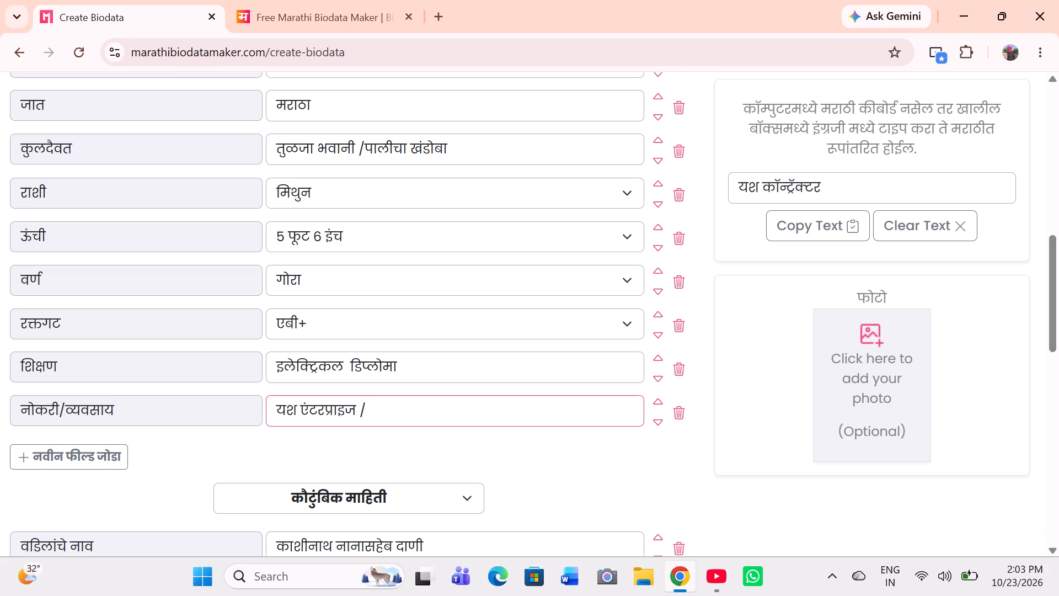
pyautogui.hotkey('ctrl', 'v')
# Insert a single space after the slash in the नोकरी/व्यवसाय entry.
pyautogui.click(363, 414)
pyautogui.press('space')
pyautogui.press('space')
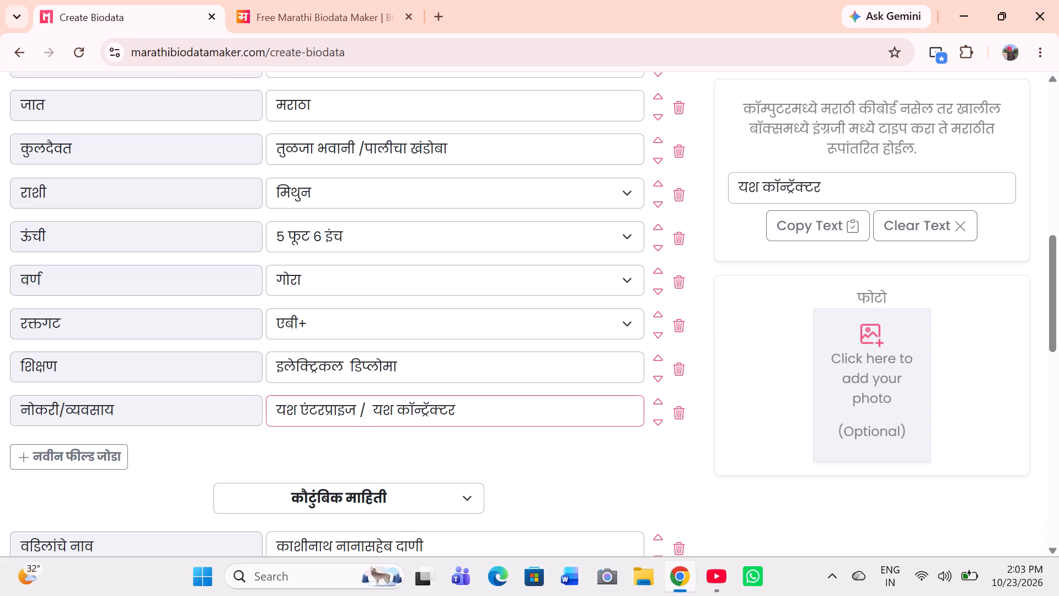
pyautogui.press('BackSpace')
pyautogui.click(466, 406)
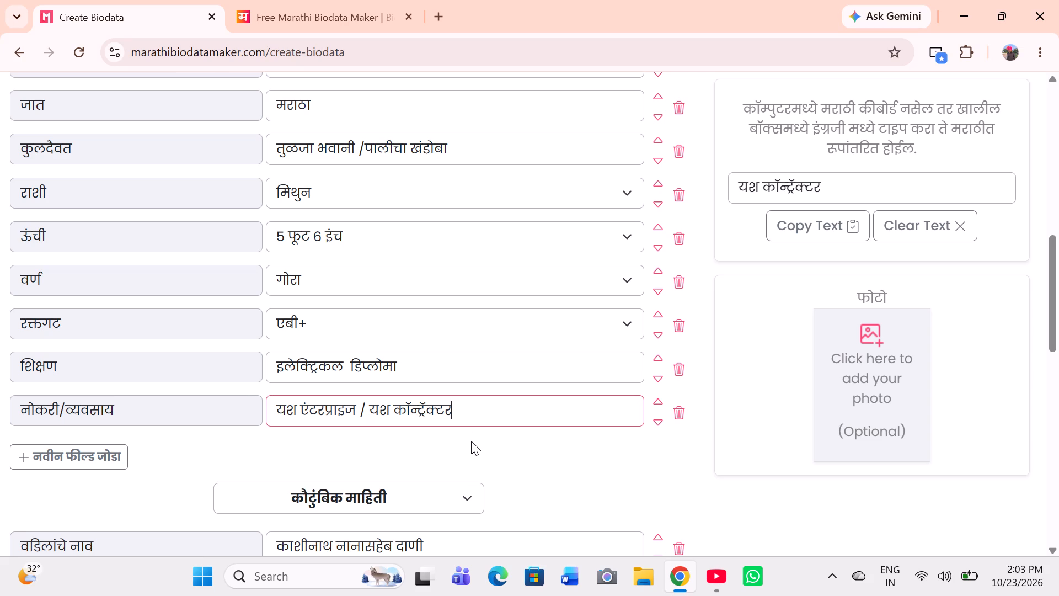
# Add a new blank field to the personal details and move it up to sit between जन्म स्थळ and धर्म.
pyautogui.scroll(-2, 471, 441)
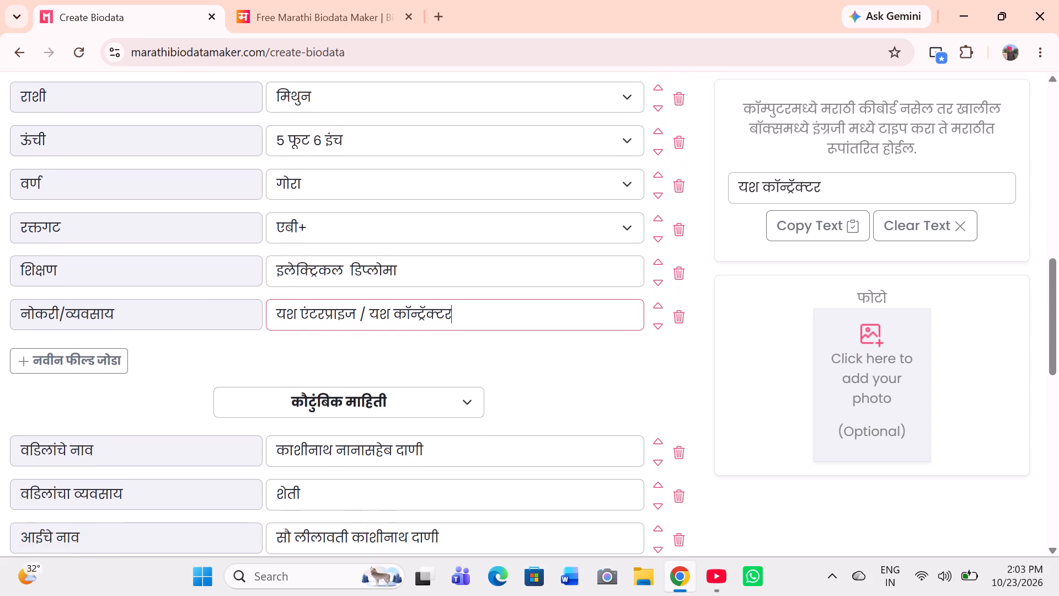
pyautogui.click(74, 369)
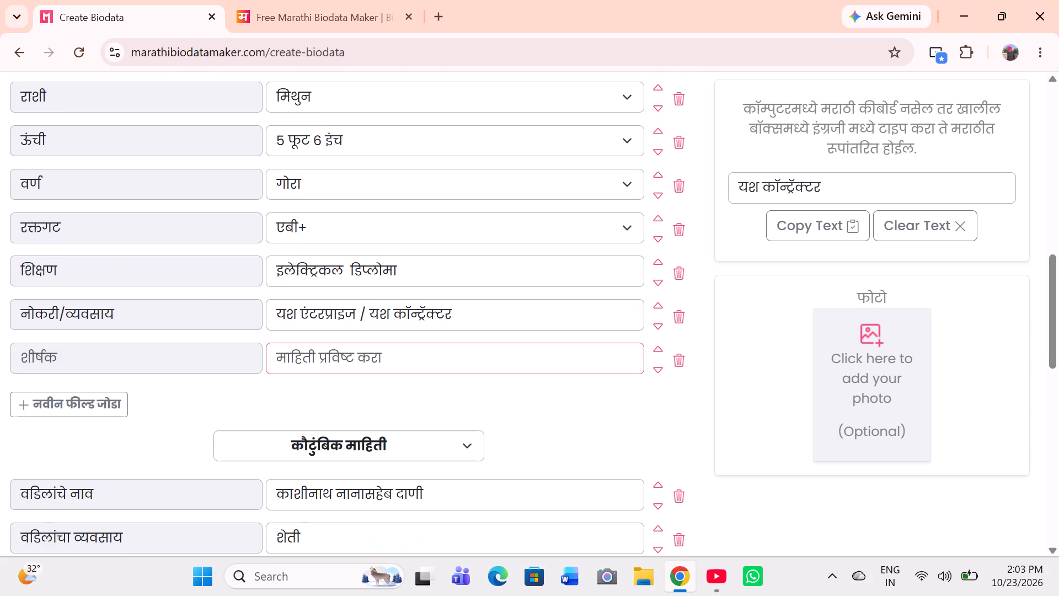
pyautogui.tripleClick(661, 347)
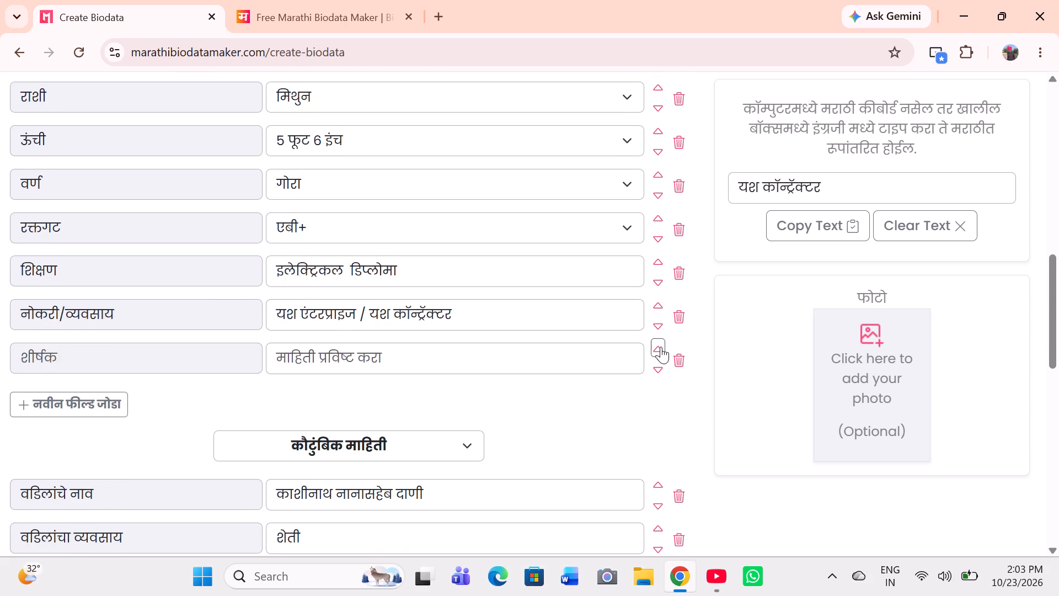
pyautogui.click(661, 347)
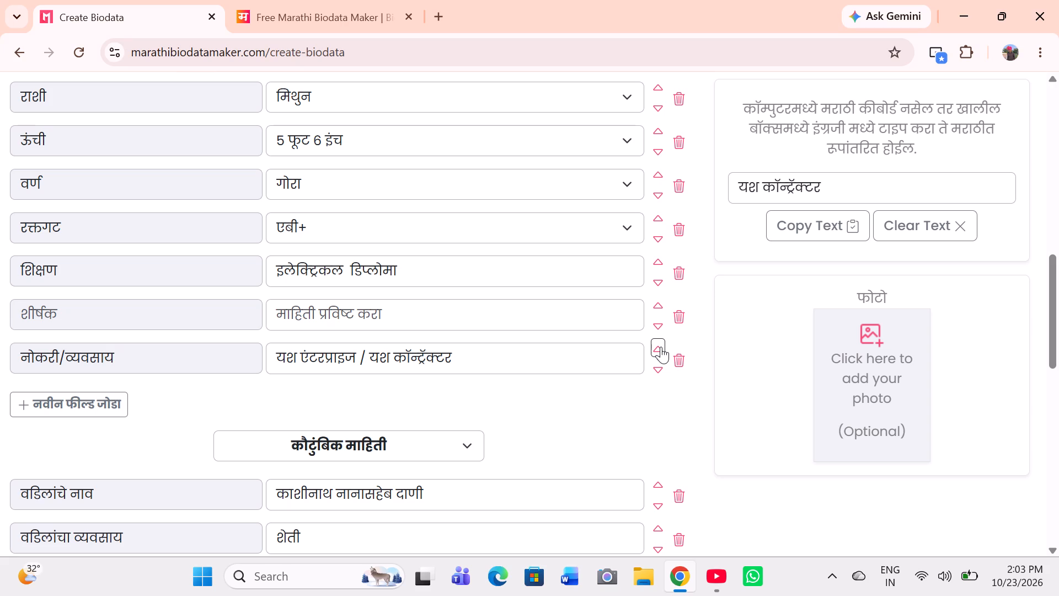
pyautogui.click(657, 353)
pyautogui.click(658, 302)
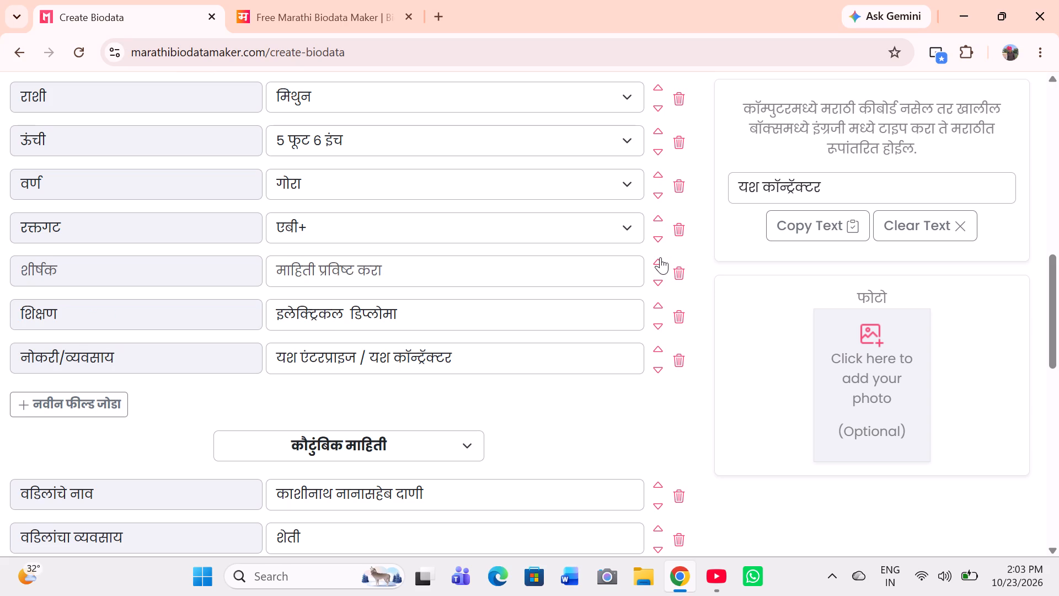
pyautogui.click(660, 257)
pyautogui.click(653, 216)
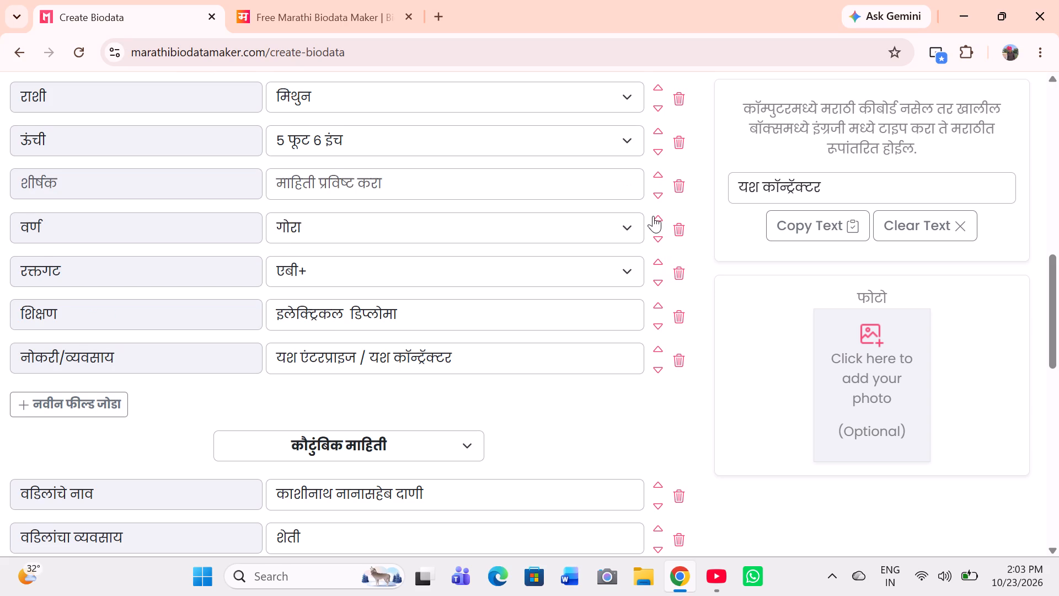
pyautogui.scroll(4, 653, 216)
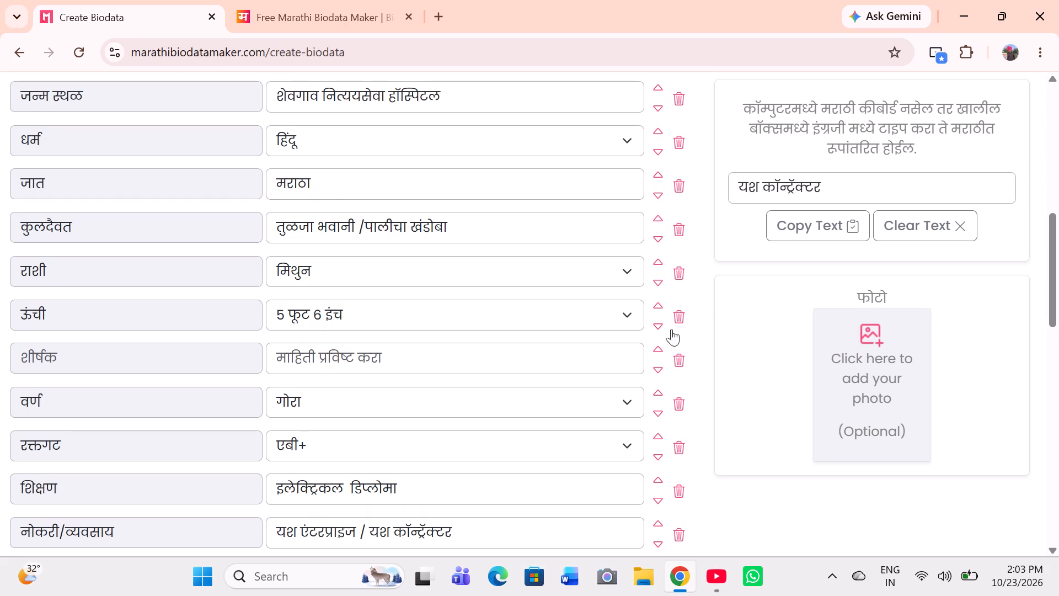
pyautogui.click(655, 350)
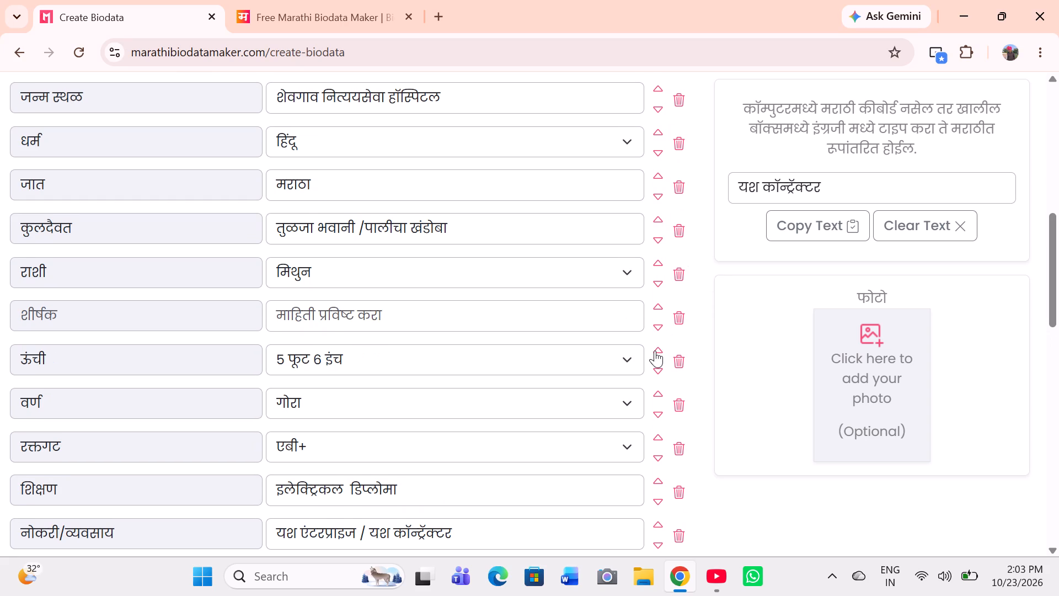
pyautogui.click(659, 306)
pyautogui.click(656, 261)
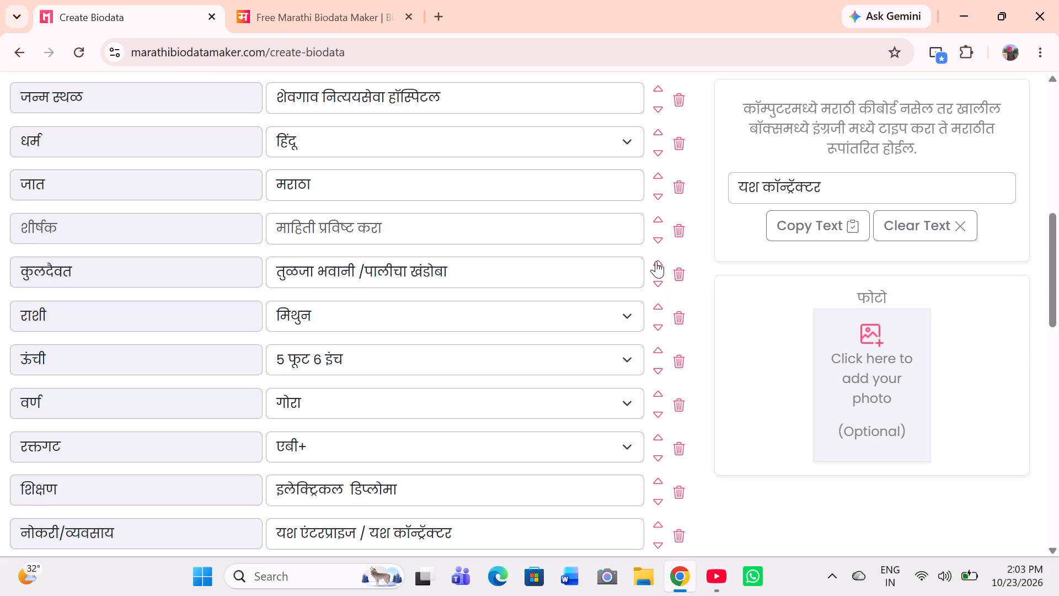
pyautogui.click(654, 220)
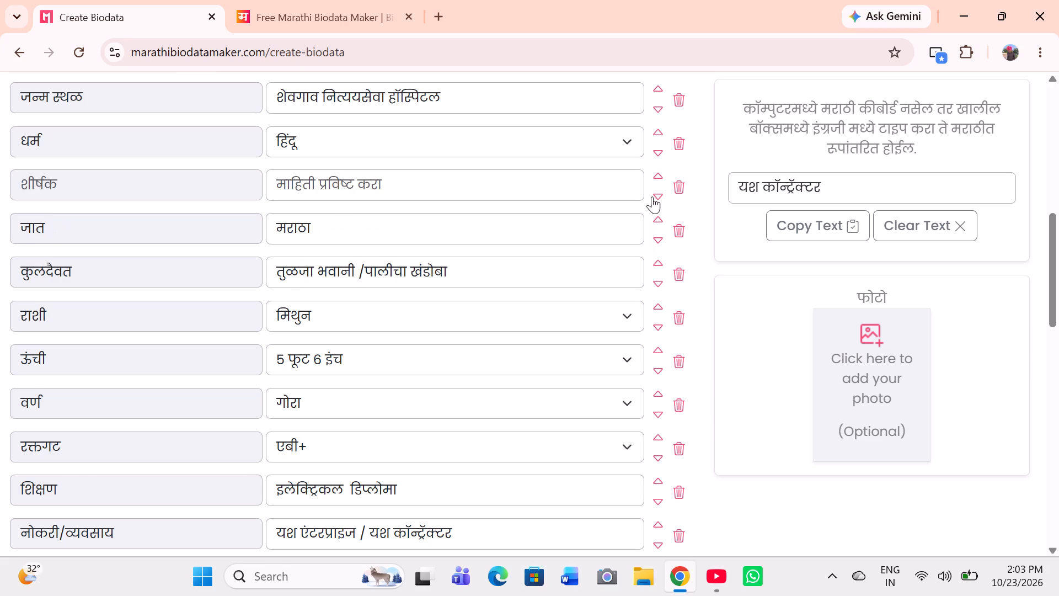
pyautogui.click(659, 174)
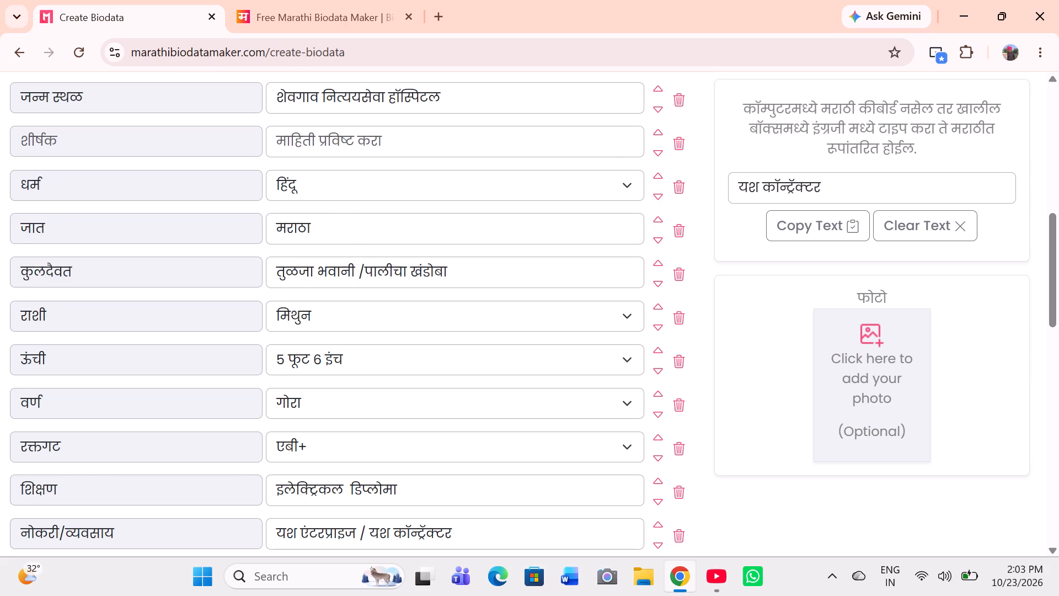
# Convert ras nav to रास नाव in the cleared conversion box and copy it in as the new field's title.
pyautogui.click(179, 149)
pyautogui.moveTo(902, 220); pyautogui.dragTo(831, 182)
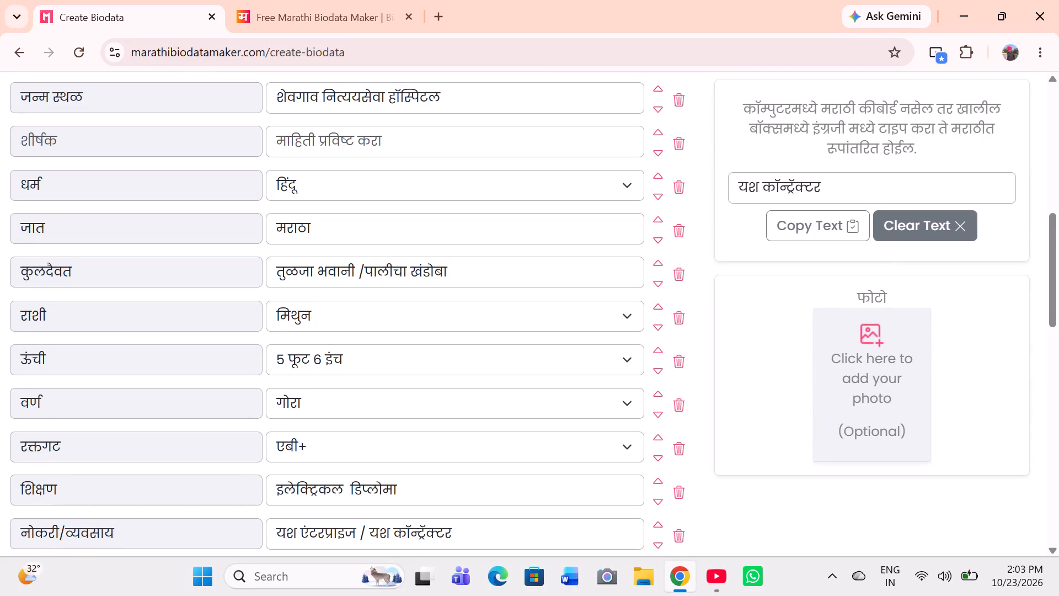
pyautogui.moveTo(831, 182); pyautogui.dragTo(878, 218)
pyautogui.moveTo(878, 218); pyautogui.dragTo(854, 185)
pyautogui.click(854, 185)
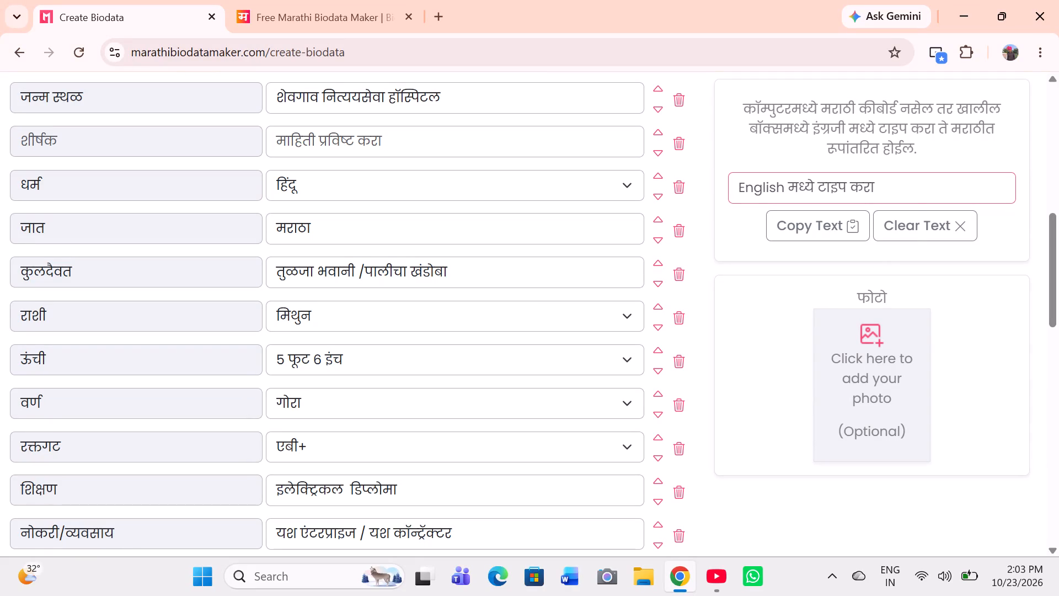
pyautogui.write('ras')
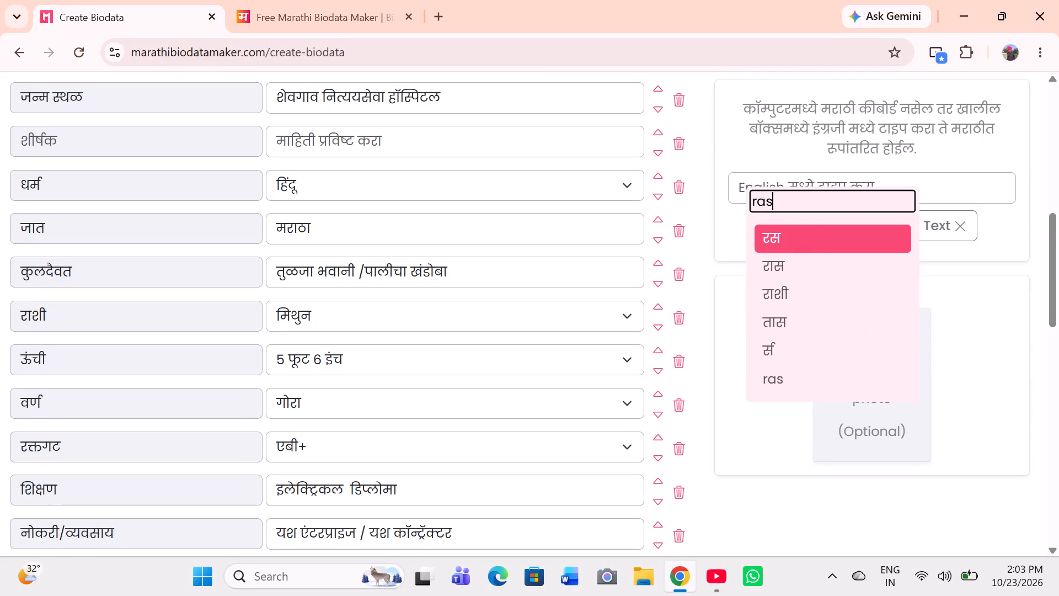
pyautogui.click(848, 262)
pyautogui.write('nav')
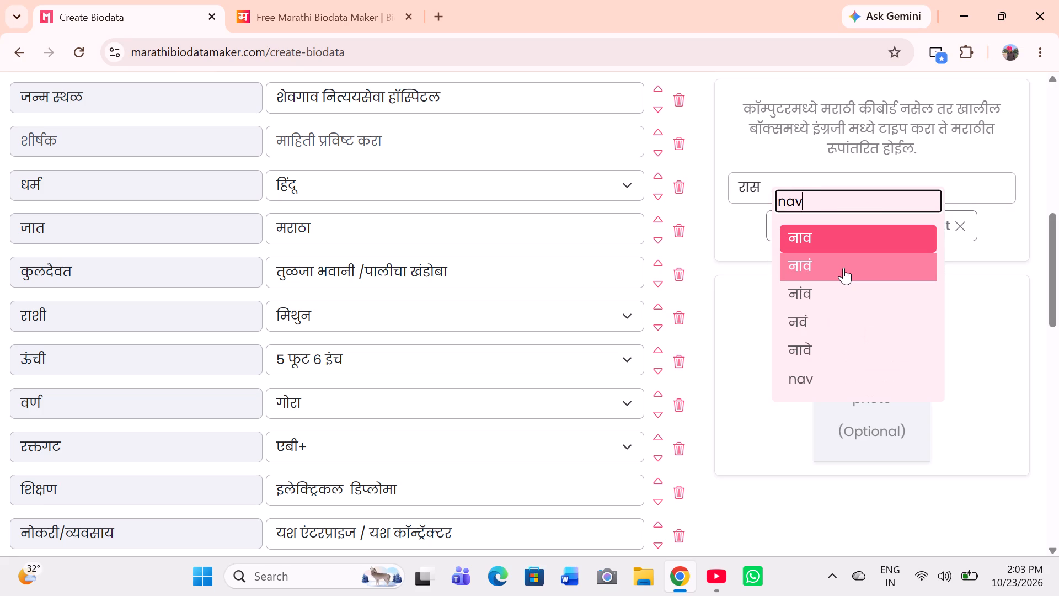
pyautogui.click(844, 248)
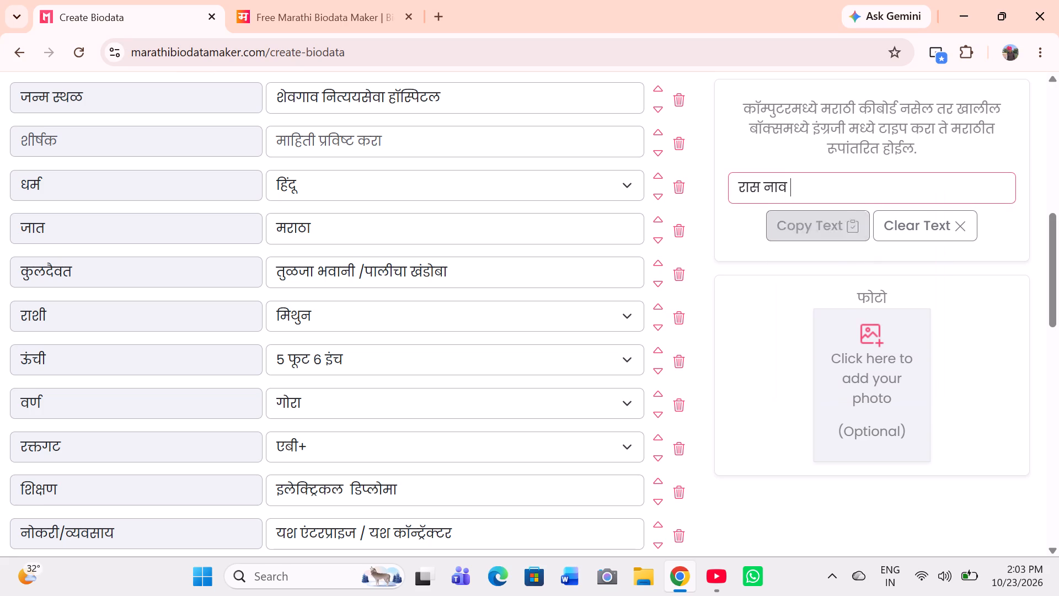
pyautogui.click(798, 228)
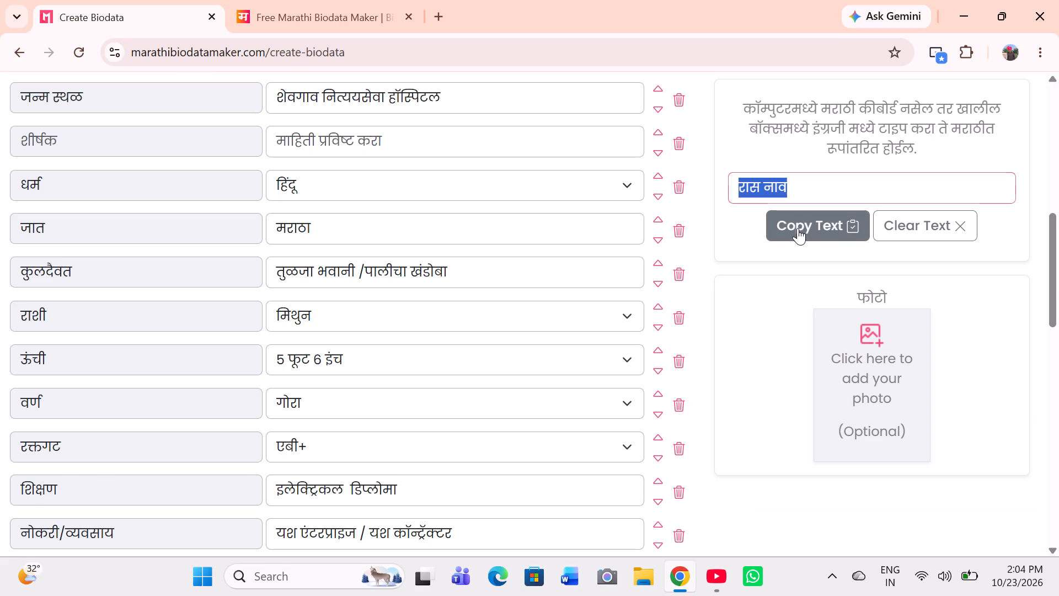
pyautogui.click(220, 139)
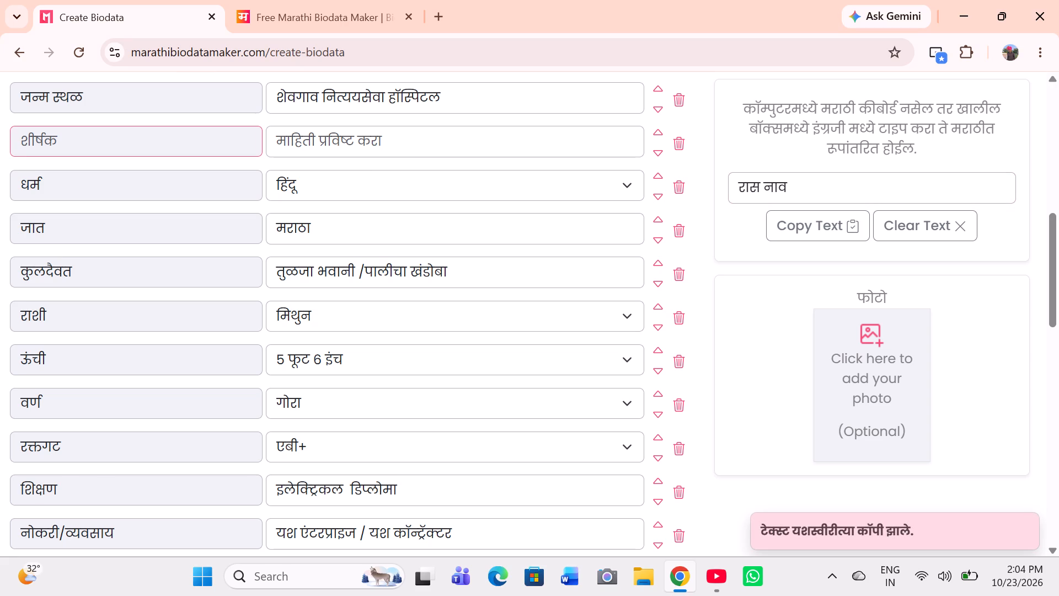
pyautogui.hotkey('ctrl', 'v')
# Clear the English-to-Marathi conversion box for a new entry.
pyautogui.click(340, 148)
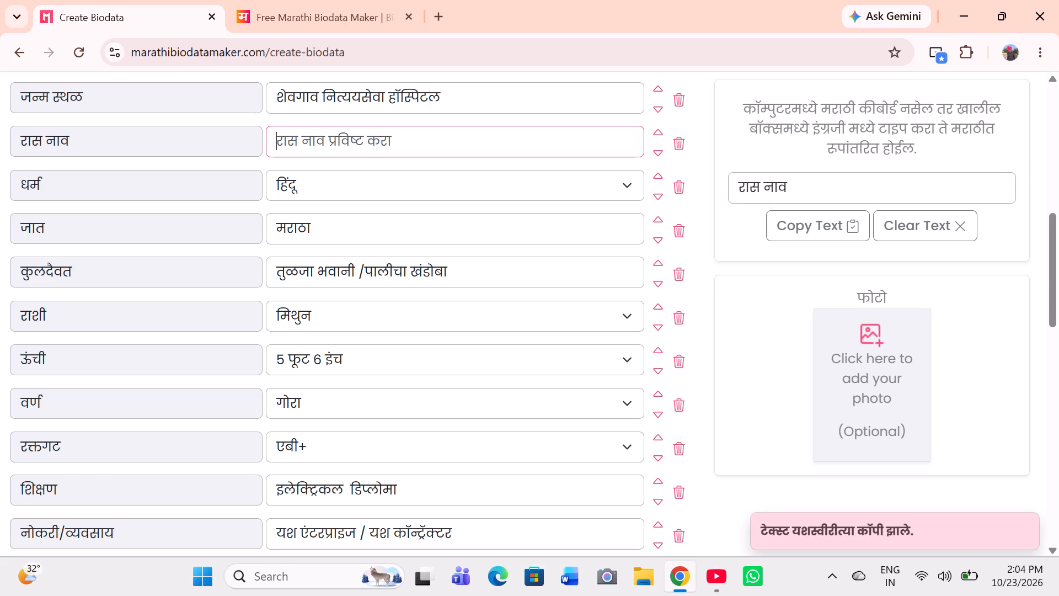
pyautogui.click(918, 218)
pyautogui.click(854, 185)
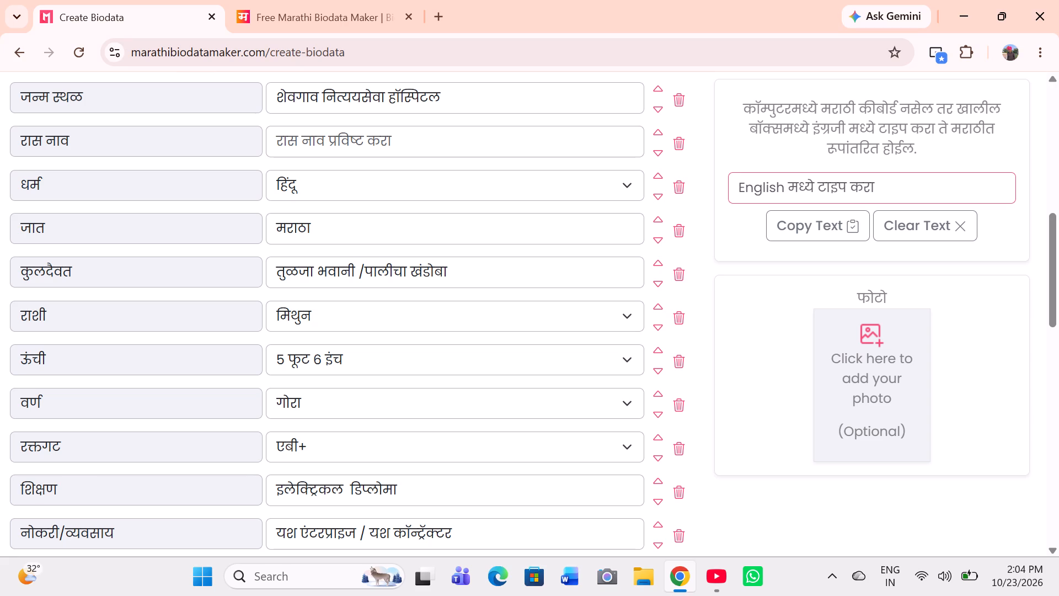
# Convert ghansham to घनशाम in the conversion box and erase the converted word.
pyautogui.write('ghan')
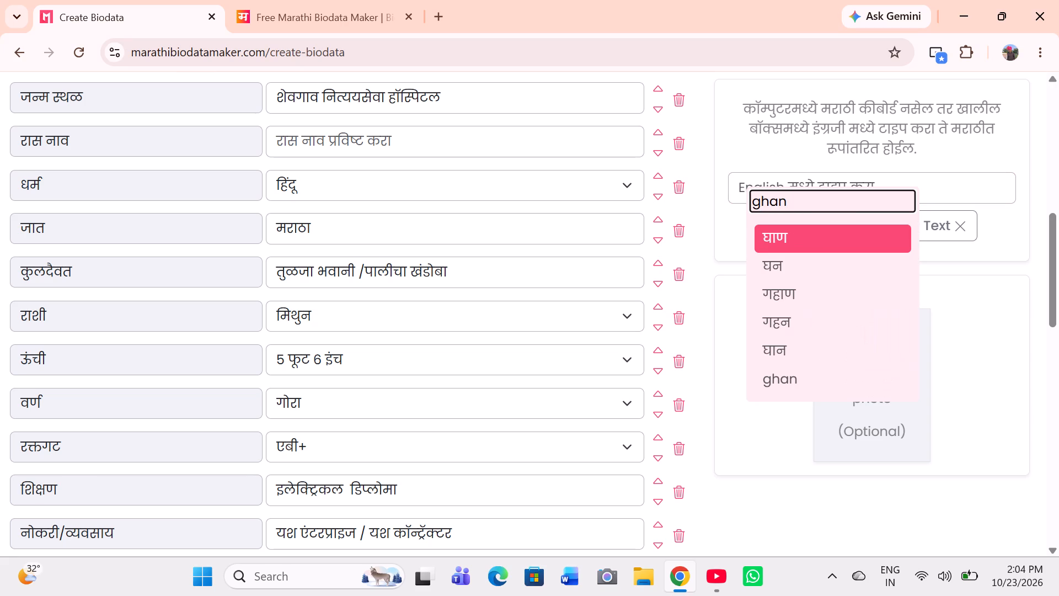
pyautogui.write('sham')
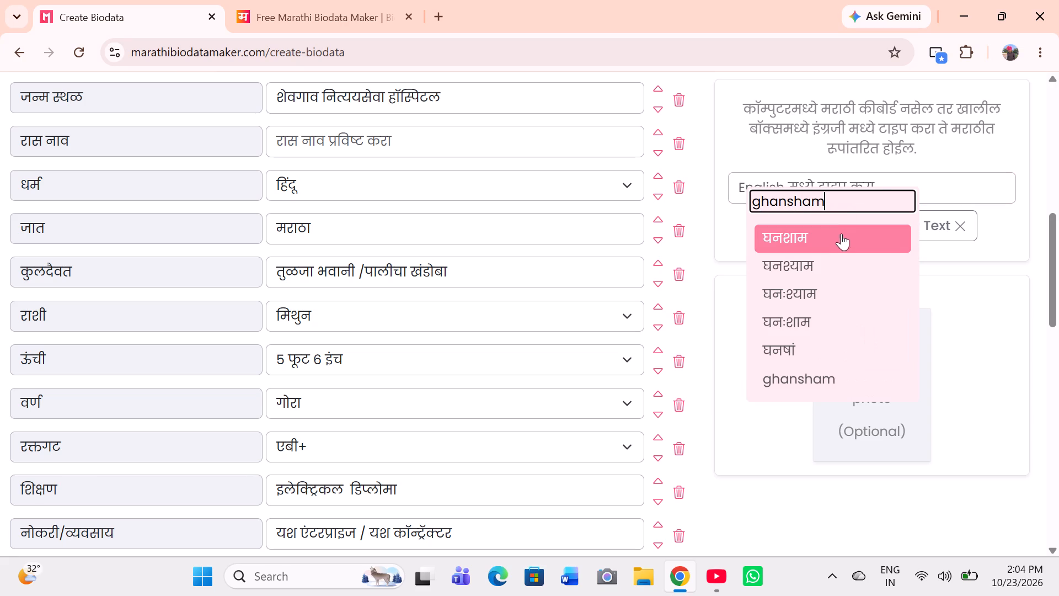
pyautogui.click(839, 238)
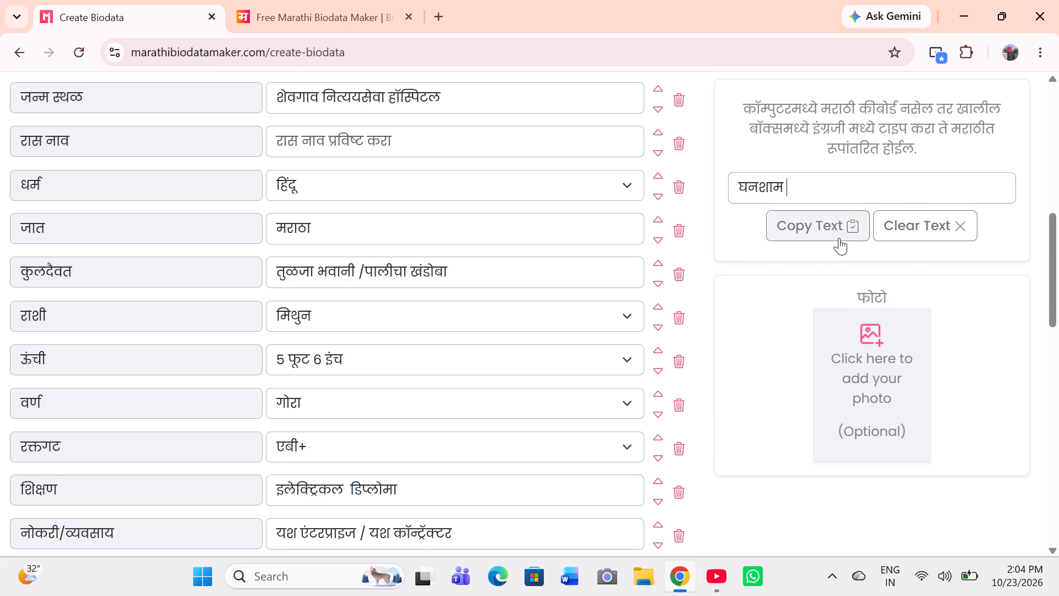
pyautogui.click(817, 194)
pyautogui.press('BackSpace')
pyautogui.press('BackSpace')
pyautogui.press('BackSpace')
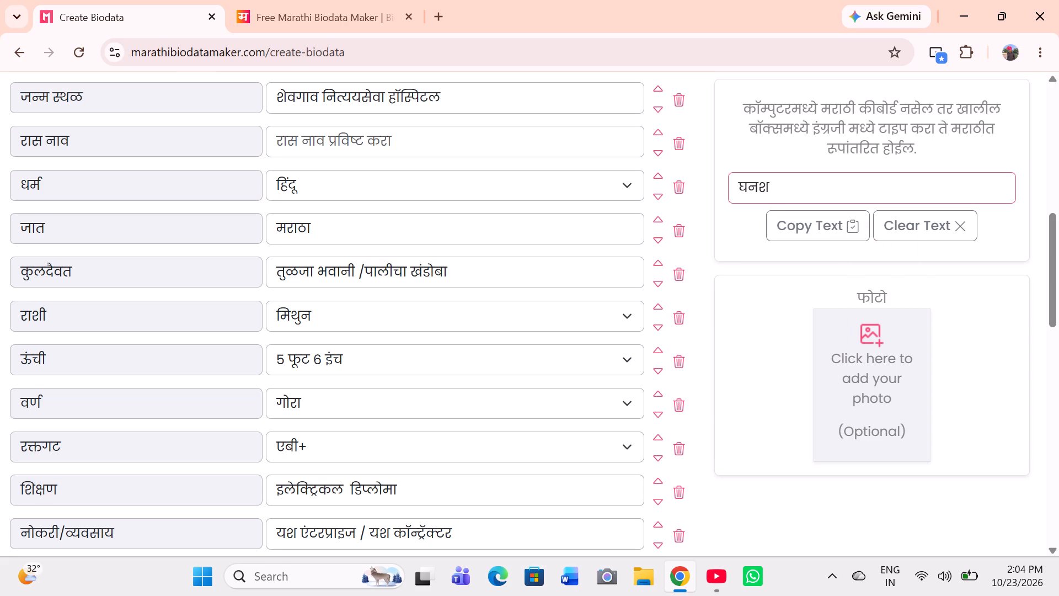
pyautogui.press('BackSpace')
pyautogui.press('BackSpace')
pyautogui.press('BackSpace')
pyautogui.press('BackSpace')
# Convert ghan and sham in the conversion box, join them as घाणशाम, and copy it in as the रास नाव value.
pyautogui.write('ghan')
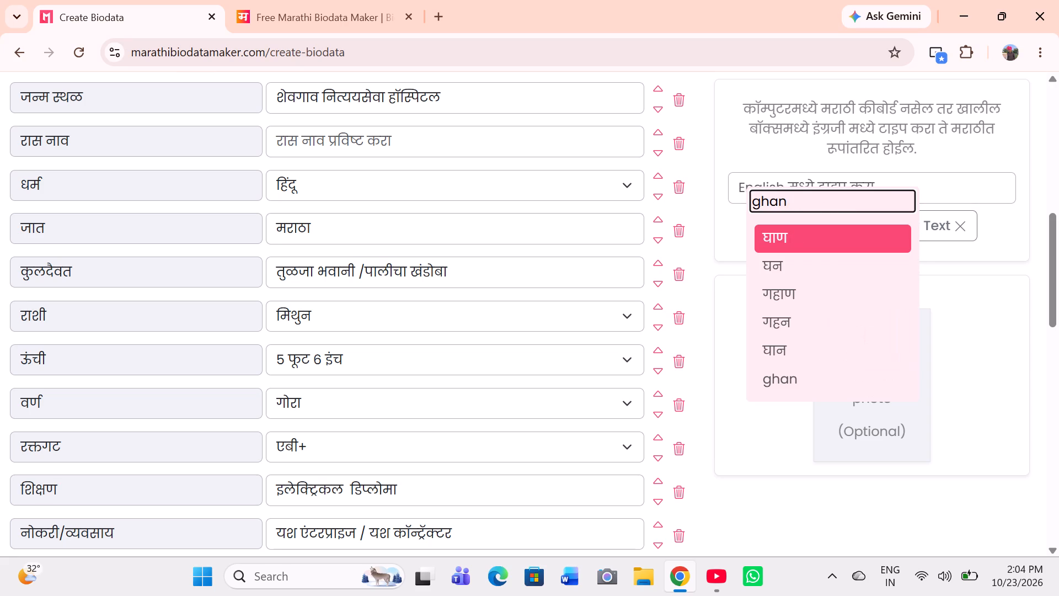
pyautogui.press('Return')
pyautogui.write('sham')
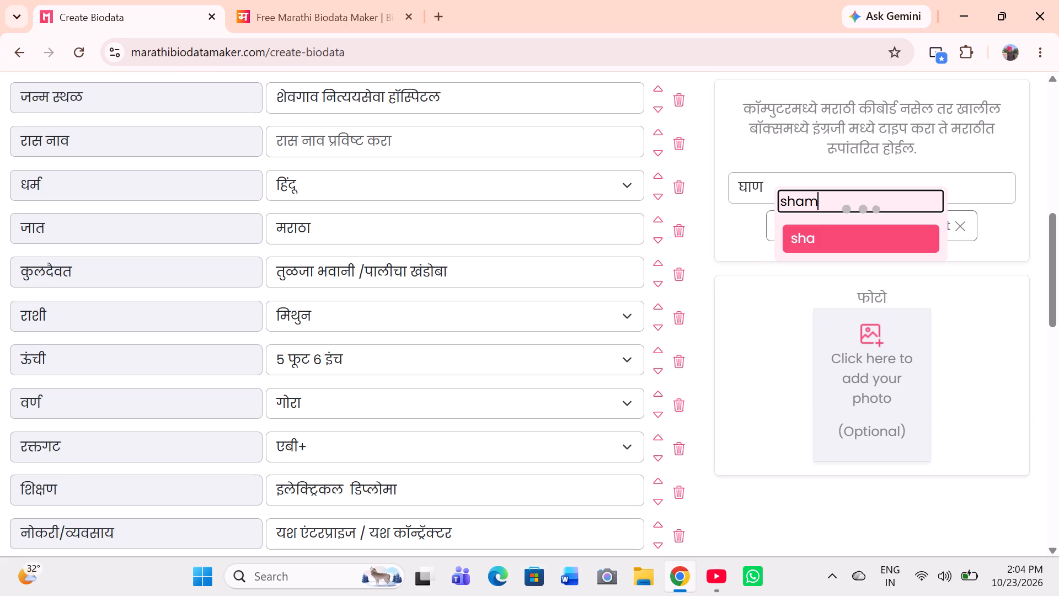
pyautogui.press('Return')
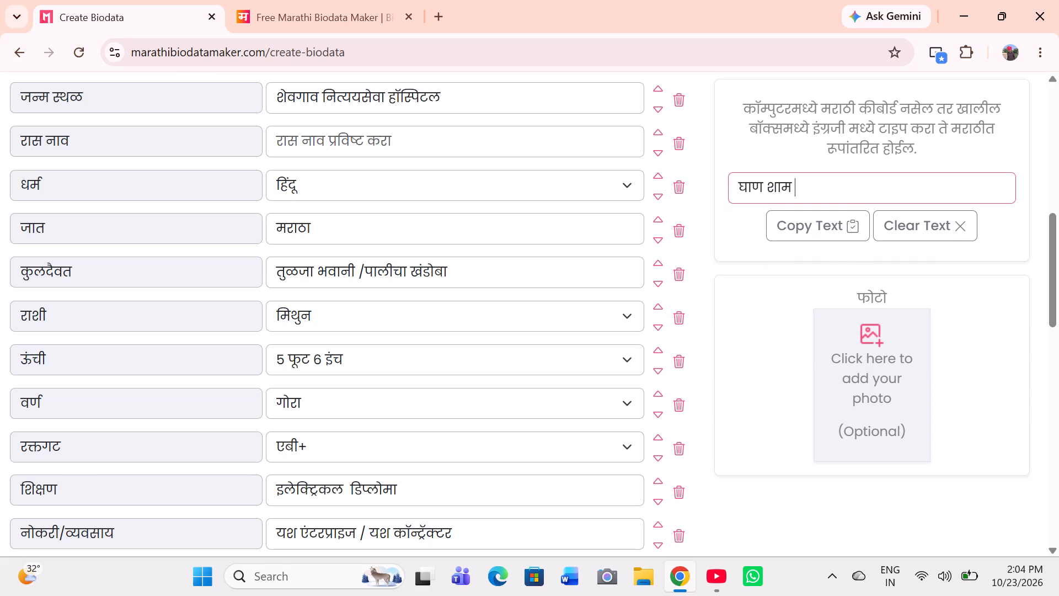
pyautogui.click(768, 189)
pyautogui.press('BackSpace')
pyautogui.tripleClick(797, 216)
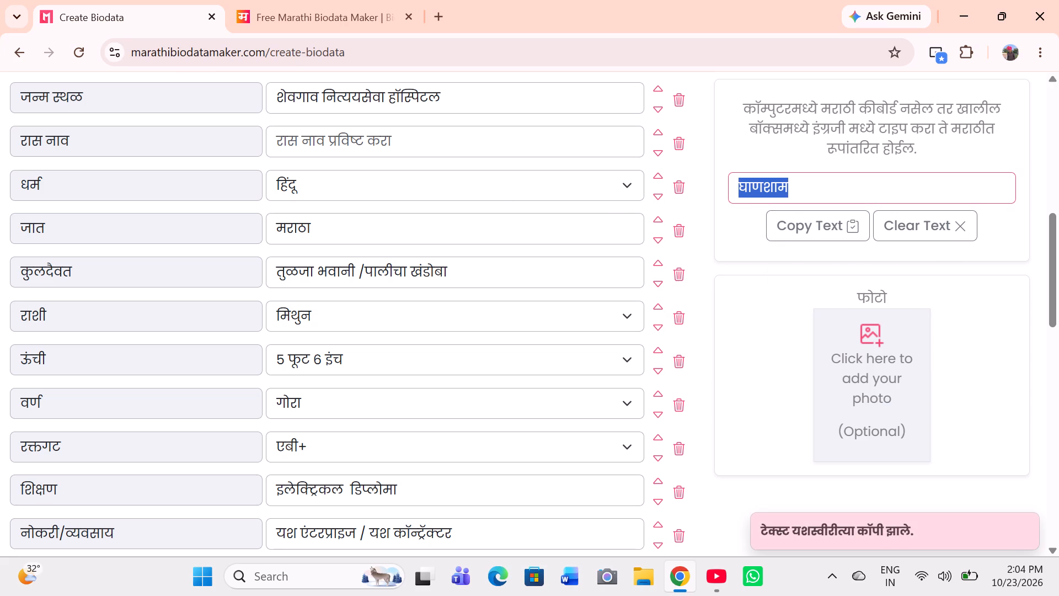
pyautogui.click(458, 143)
pyautogui.hotkey('ctrl', 'v')
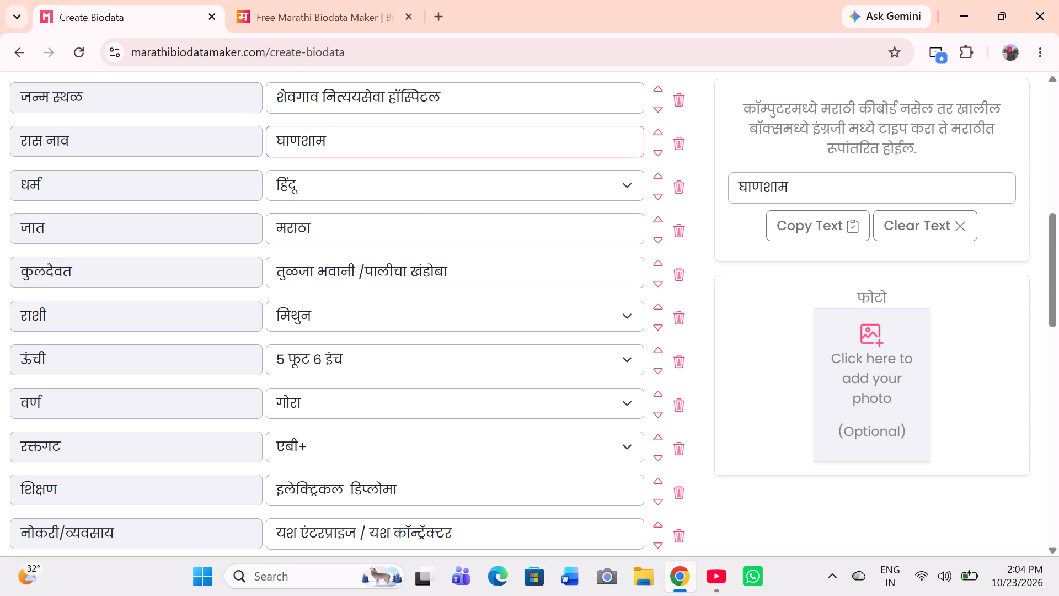
# Convert devi to देवी in the cleared conversion box and insert it after तुळजा भवानी in the कुलदैवत entry.
pyautogui.click(887, 221)
pyautogui.click(838, 199)
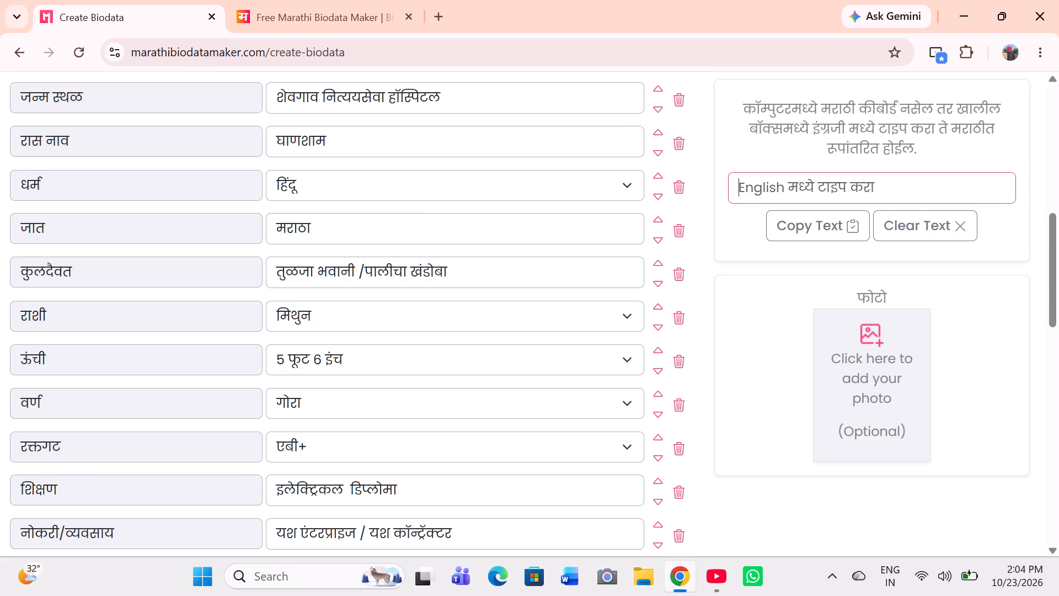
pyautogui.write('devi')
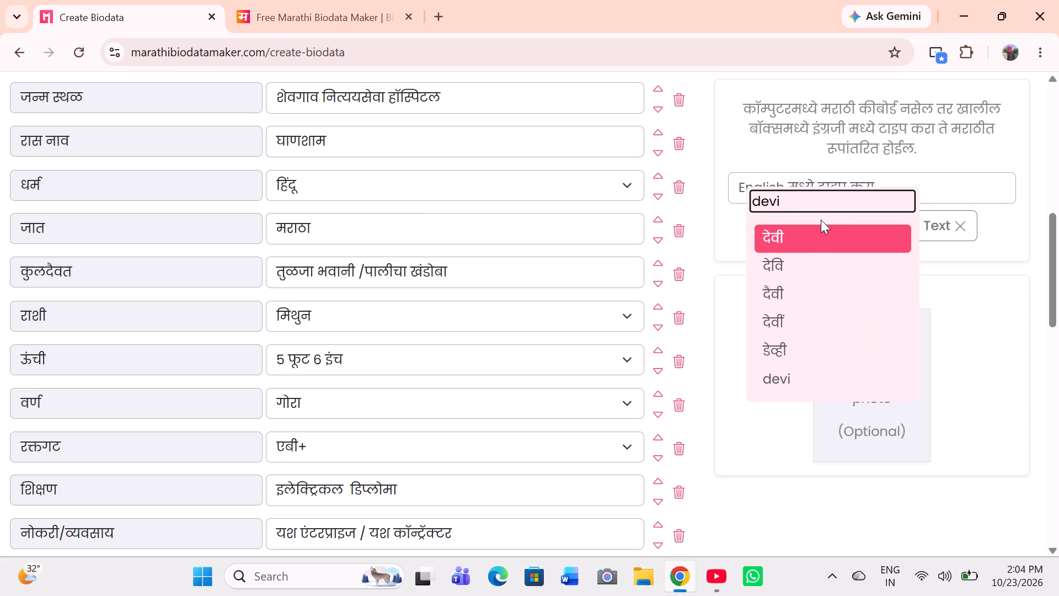
pyautogui.click(816, 231)
pyautogui.tripleClick(816, 231)
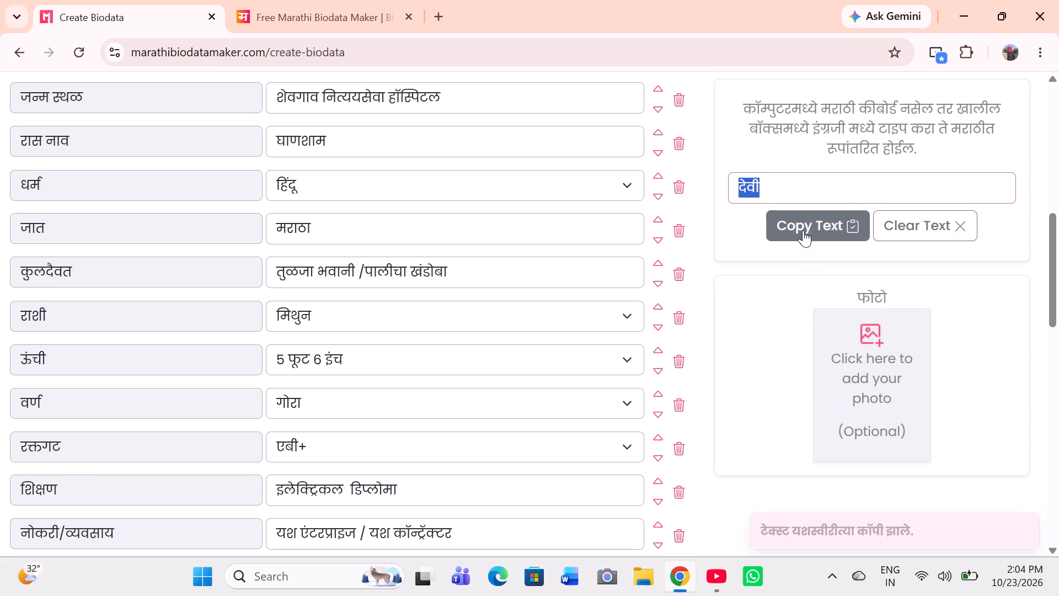
pyautogui.click(357, 272)
pyautogui.hotkey('ctrl', 'v')
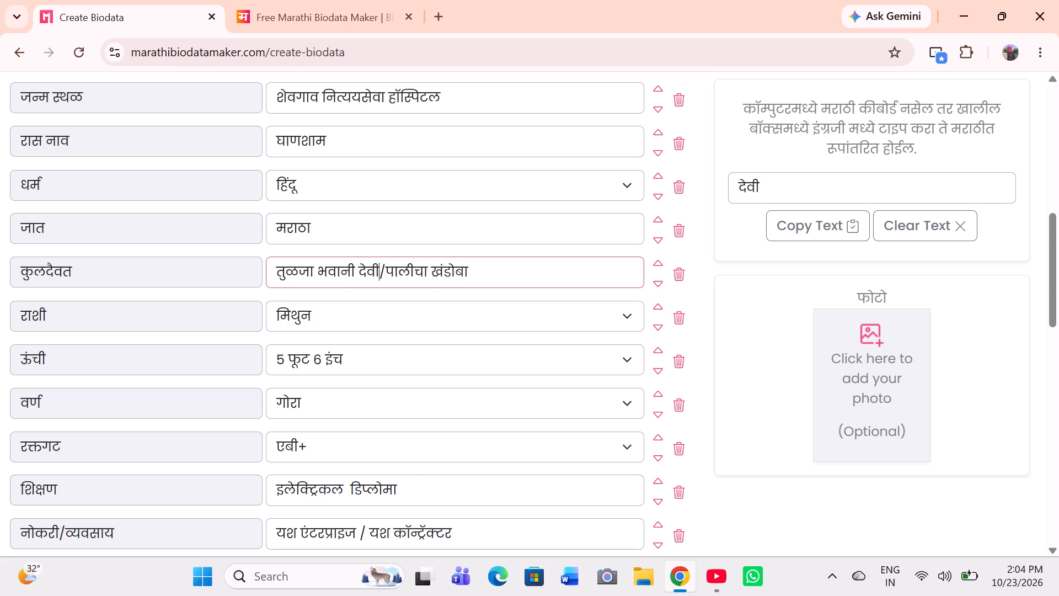
# Insert a single space on each side of the slash in the कुलदैवत entry.
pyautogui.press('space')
pyautogui.press('Right')
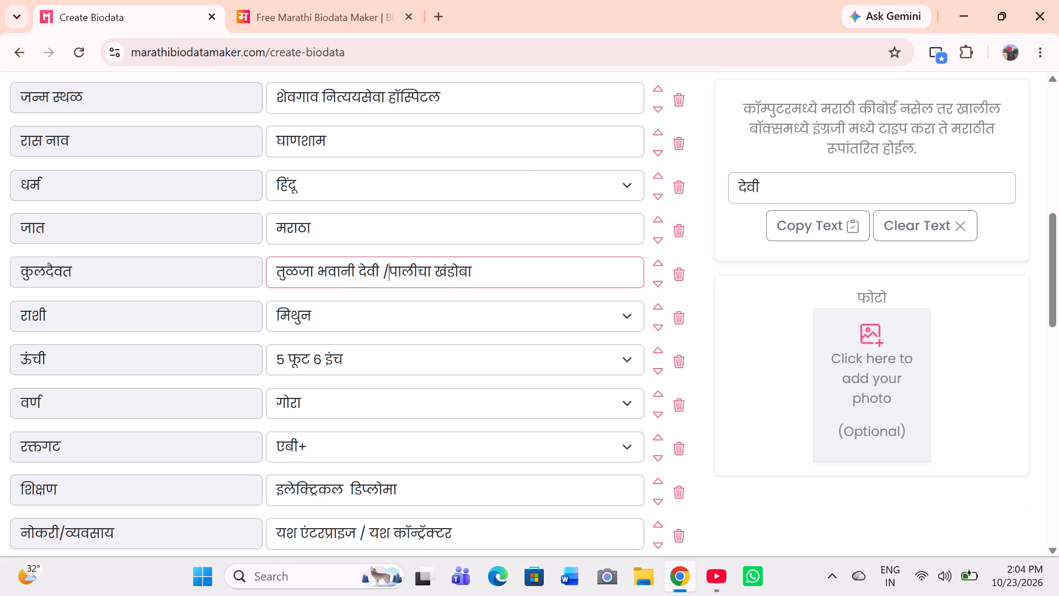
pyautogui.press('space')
pyautogui.click(518, 269)
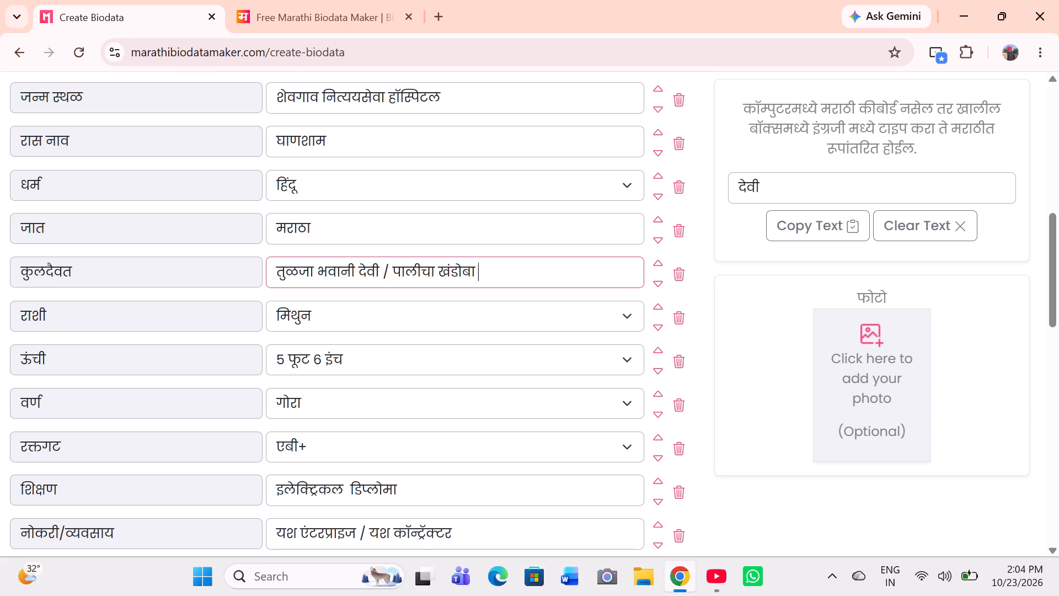
# Add a new blank field to the personal details and move it up to sit between कुलदैवत and राशी.
pyautogui.scroll(-7, 480, 374)
pyautogui.scroll(1, 480, 374)
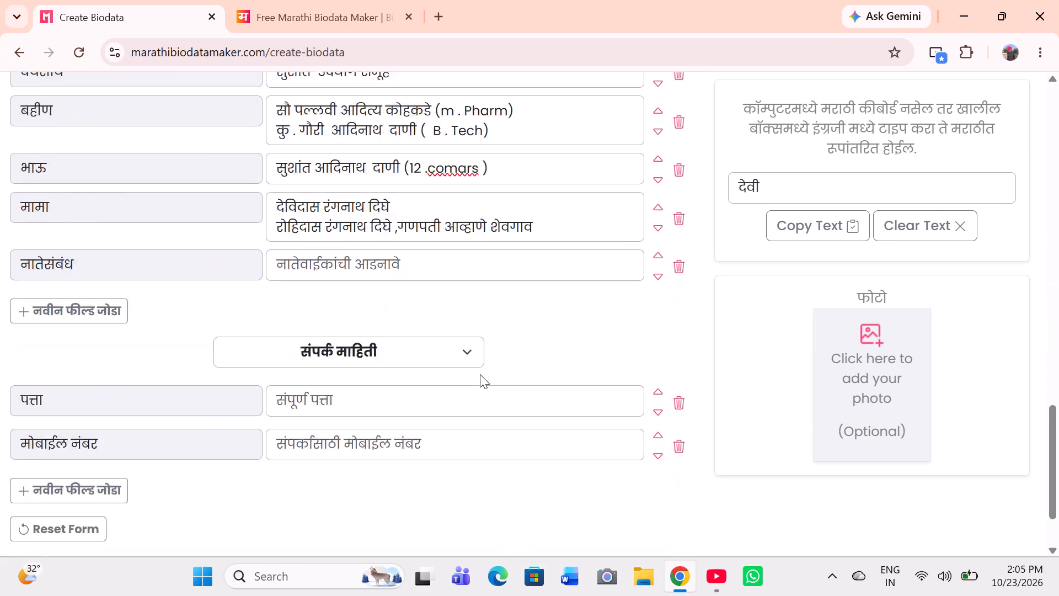
pyautogui.scroll(1, 480, 374)
pyautogui.scroll(-1, 480, 374)
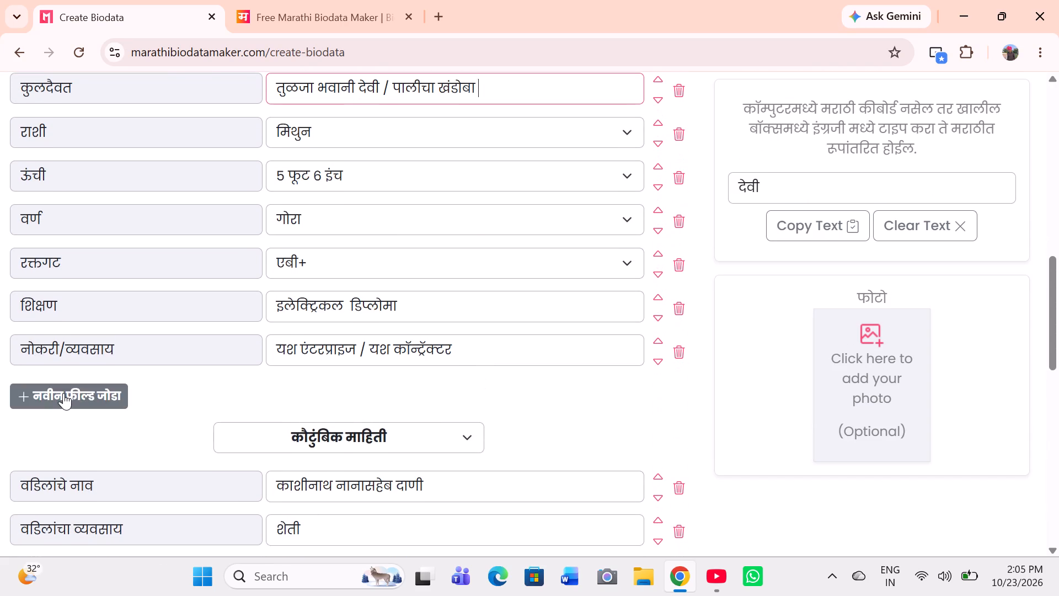
pyautogui.click(63, 393)
pyautogui.click(660, 385)
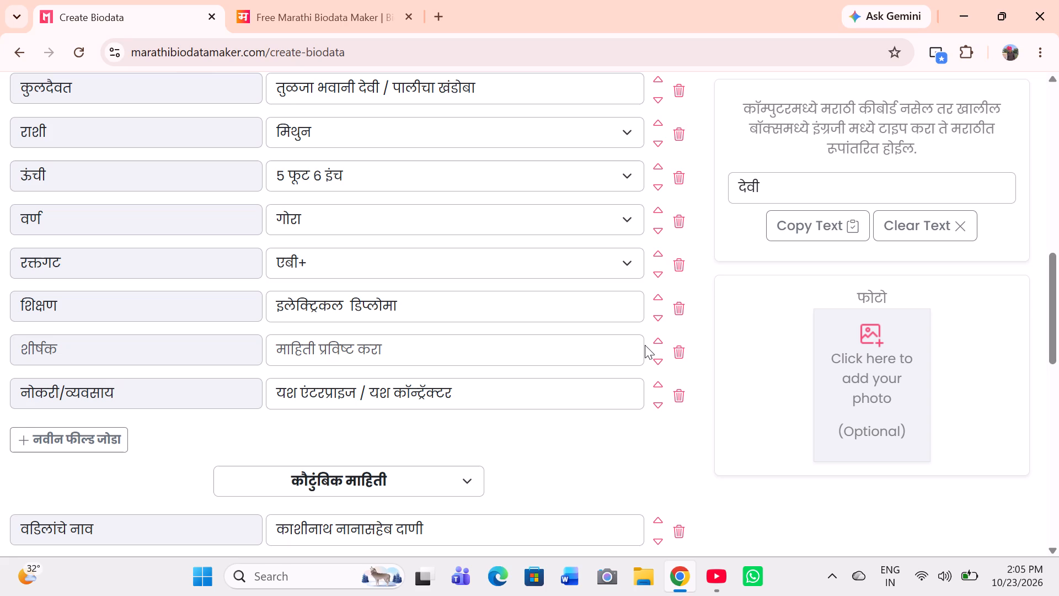
pyautogui.moveTo(645, 345); pyautogui.dragTo(654, 304)
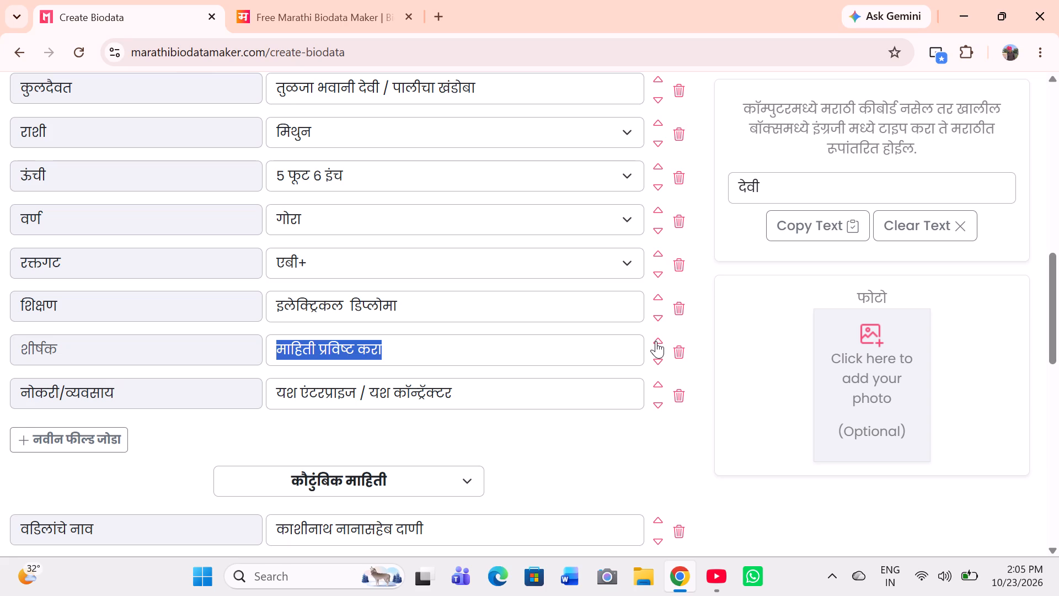
pyautogui.click(656, 343)
pyautogui.click(658, 294)
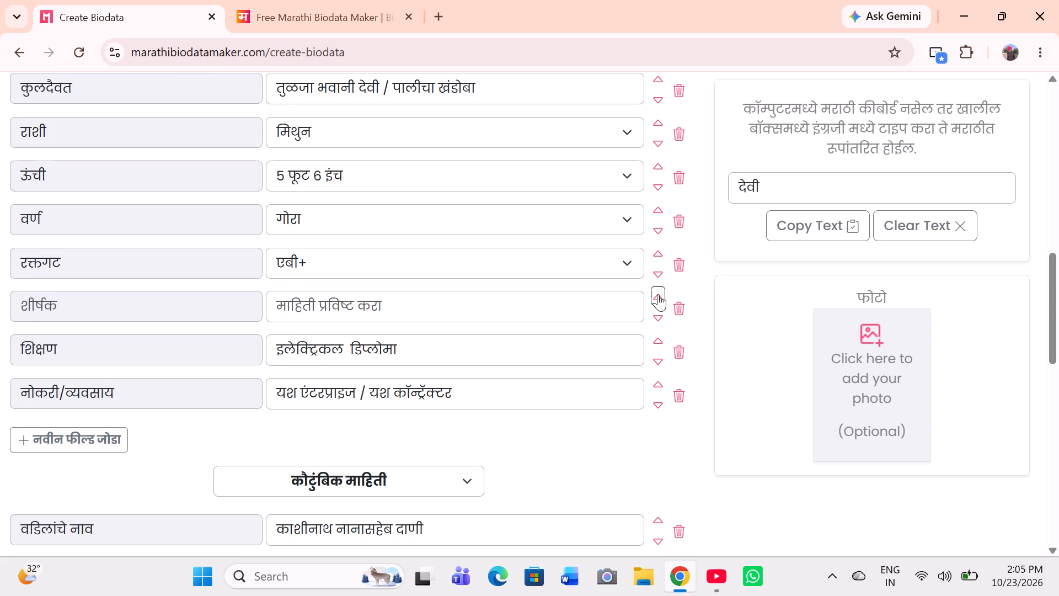
pyautogui.press('Up')
pyautogui.press('Up')
pyautogui.press('Up')
pyautogui.press('Up')
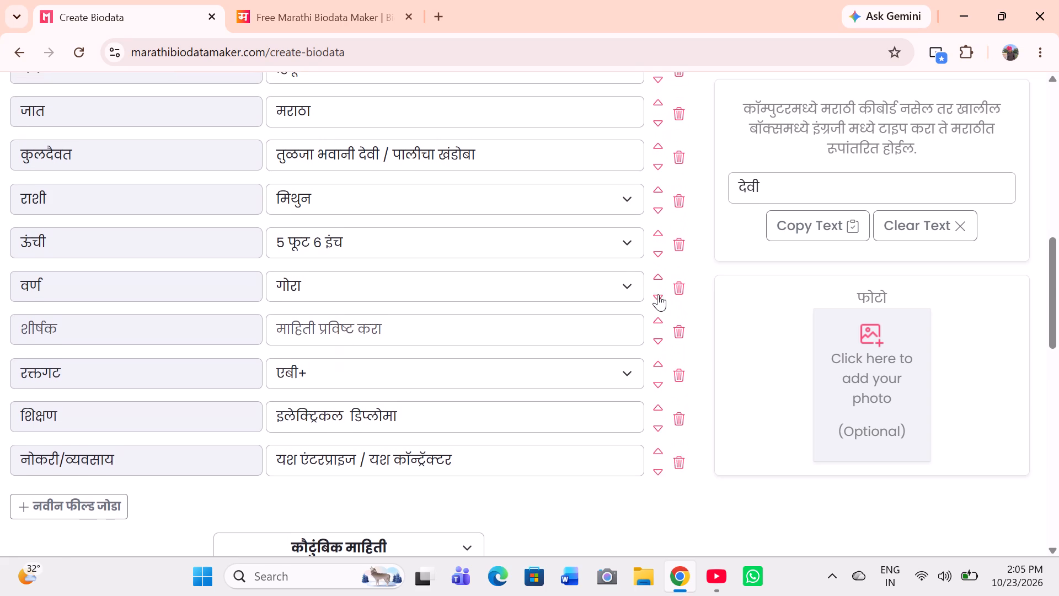
pyautogui.press('Up')
pyautogui.press('Up')
pyautogui.press('Up')
pyautogui.press('Up')
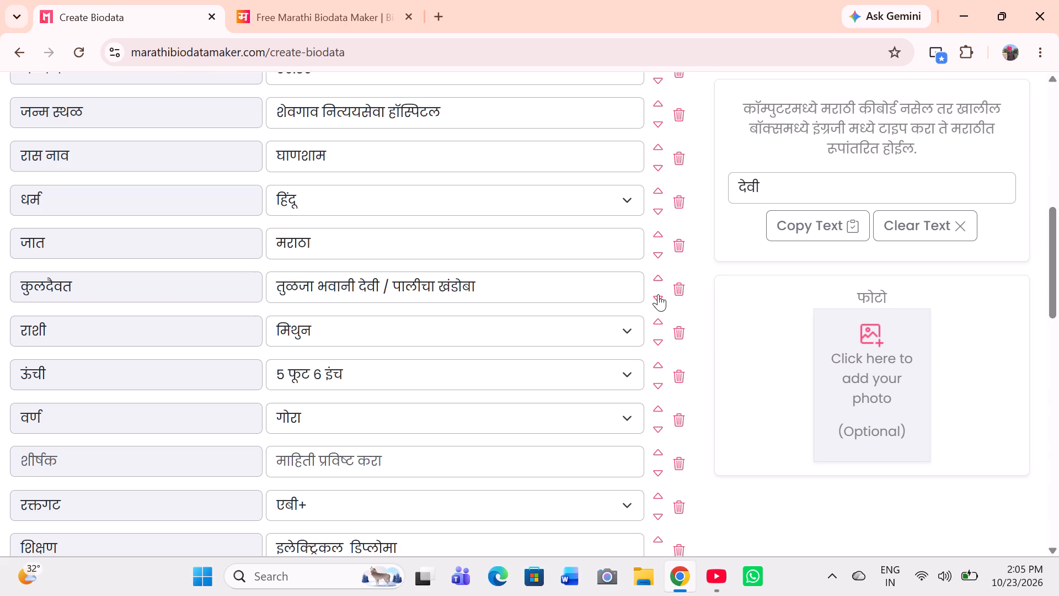
pyautogui.click(654, 452)
pyautogui.click(657, 408)
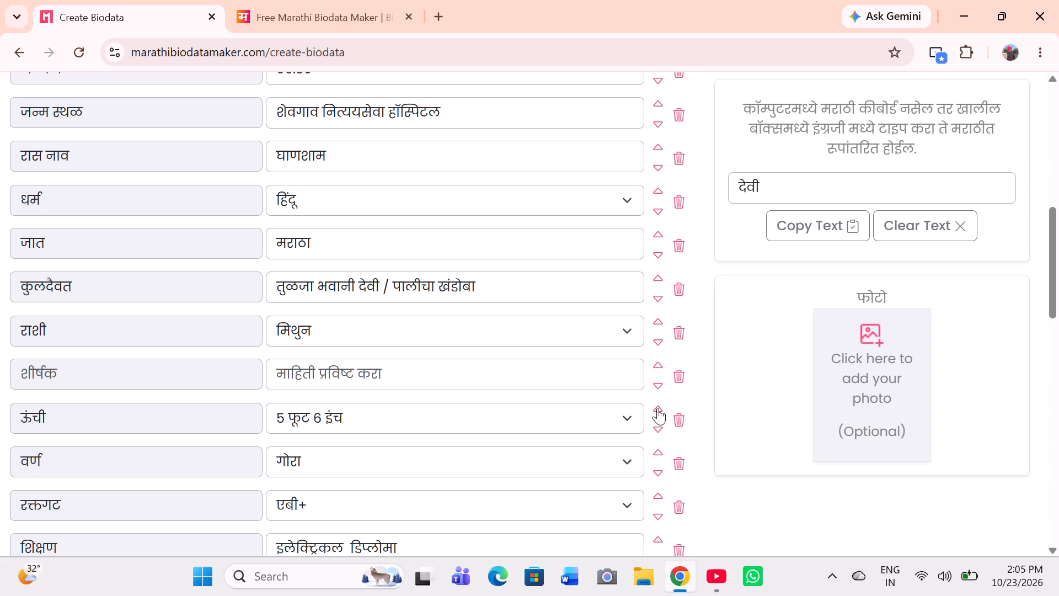
pyautogui.click(659, 357)
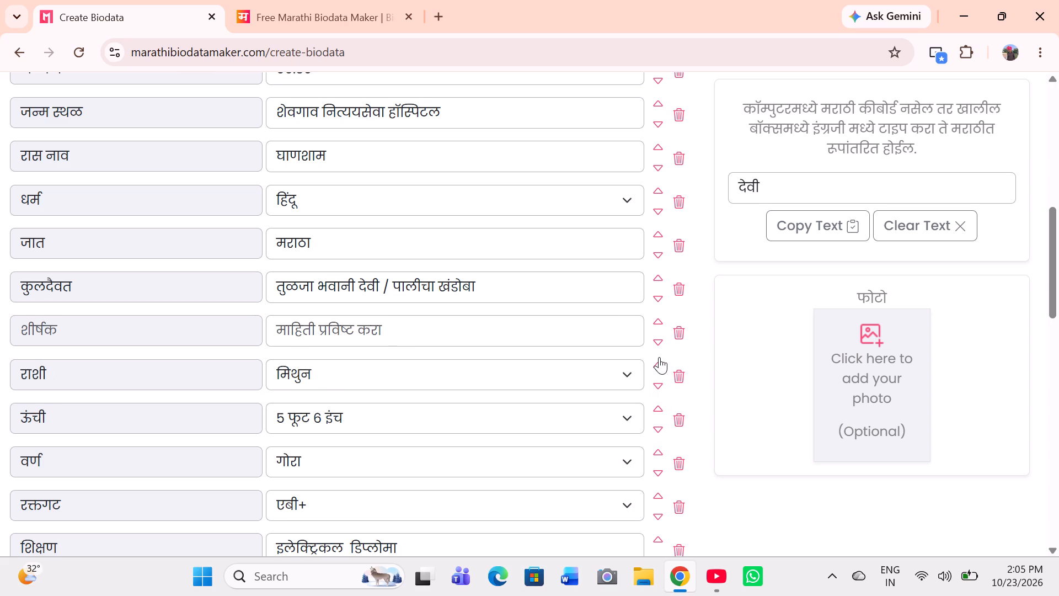
# Convert devek to देवक in the cleared conversion box and copy it in as the new field's title.
pyautogui.click(204, 326)
pyautogui.click(944, 228)
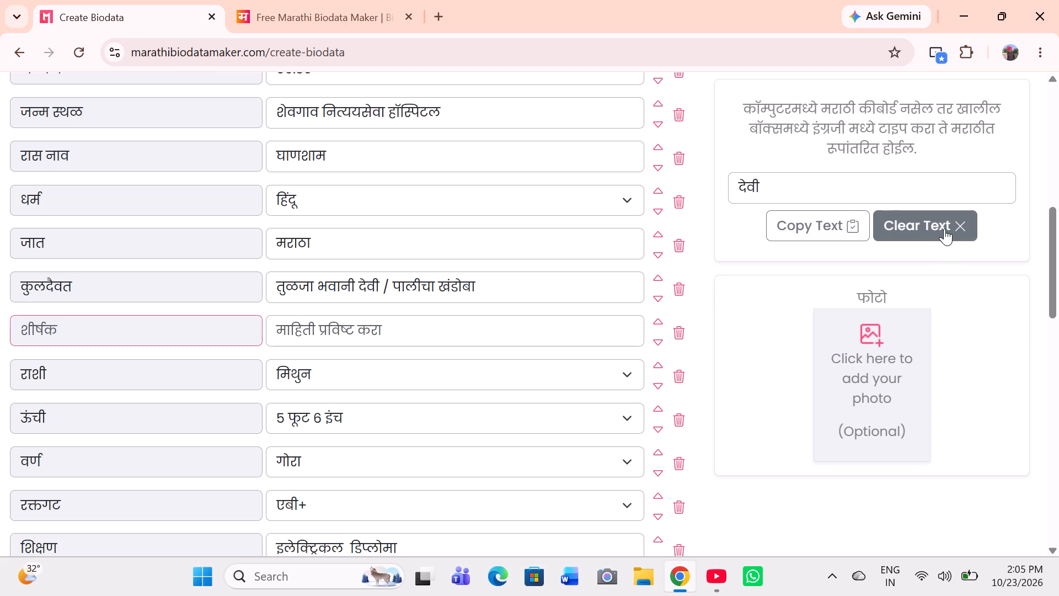
pyautogui.click(858, 175)
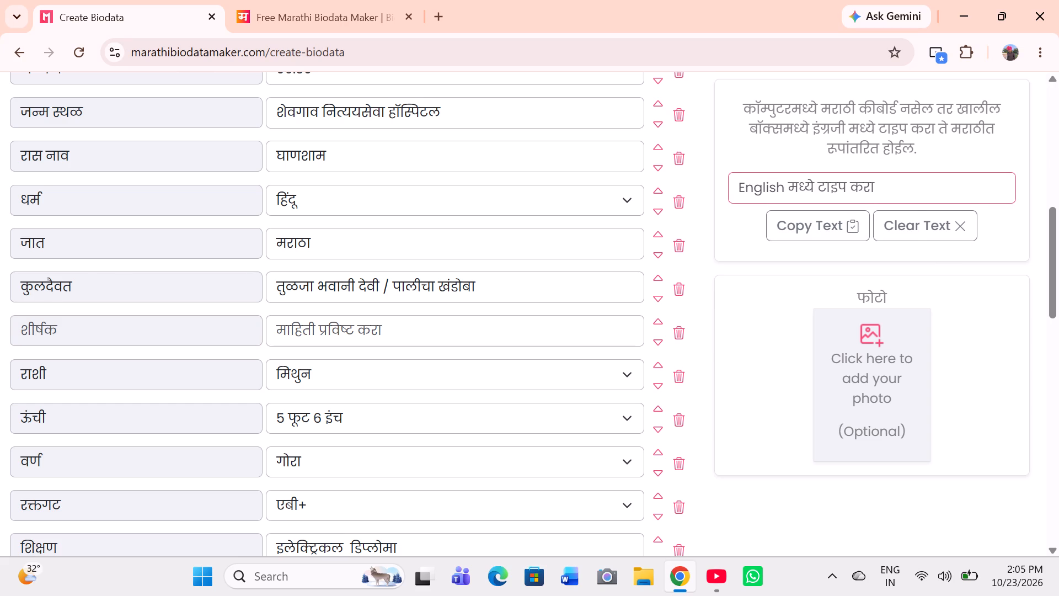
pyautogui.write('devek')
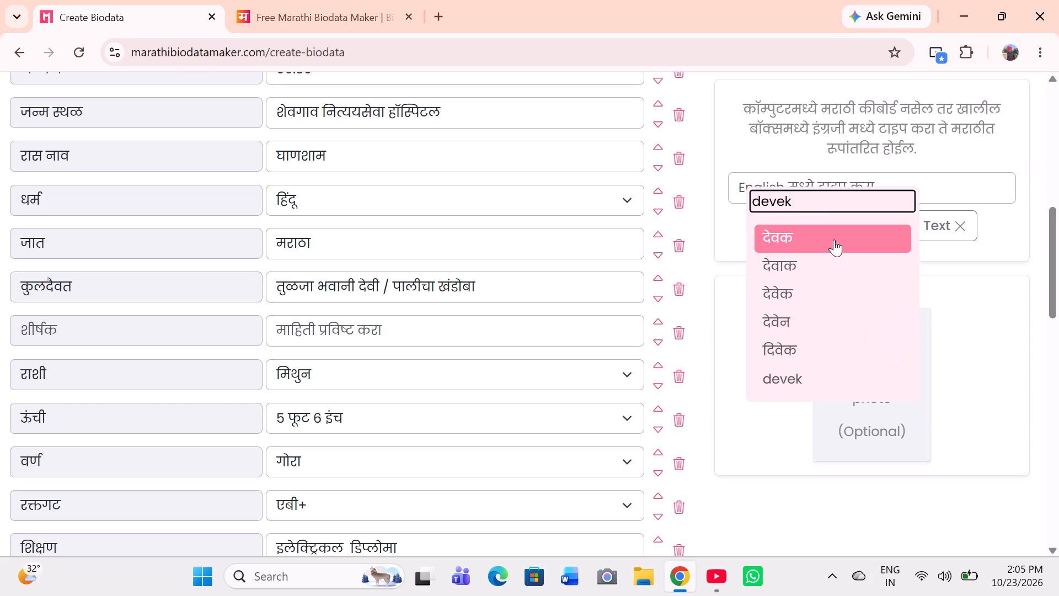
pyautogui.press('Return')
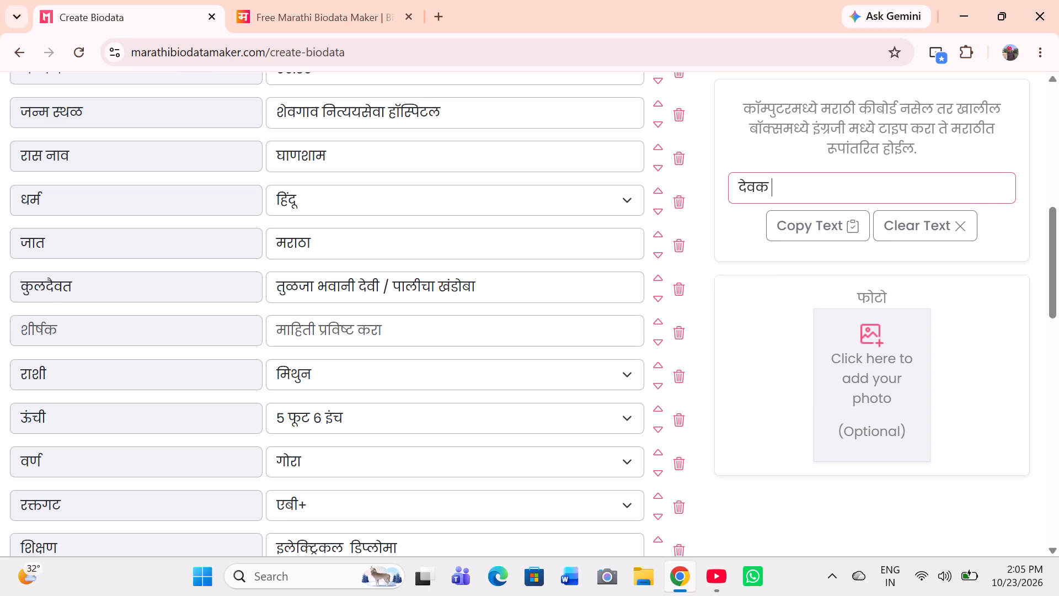
pyautogui.doubleClick(827, 223)
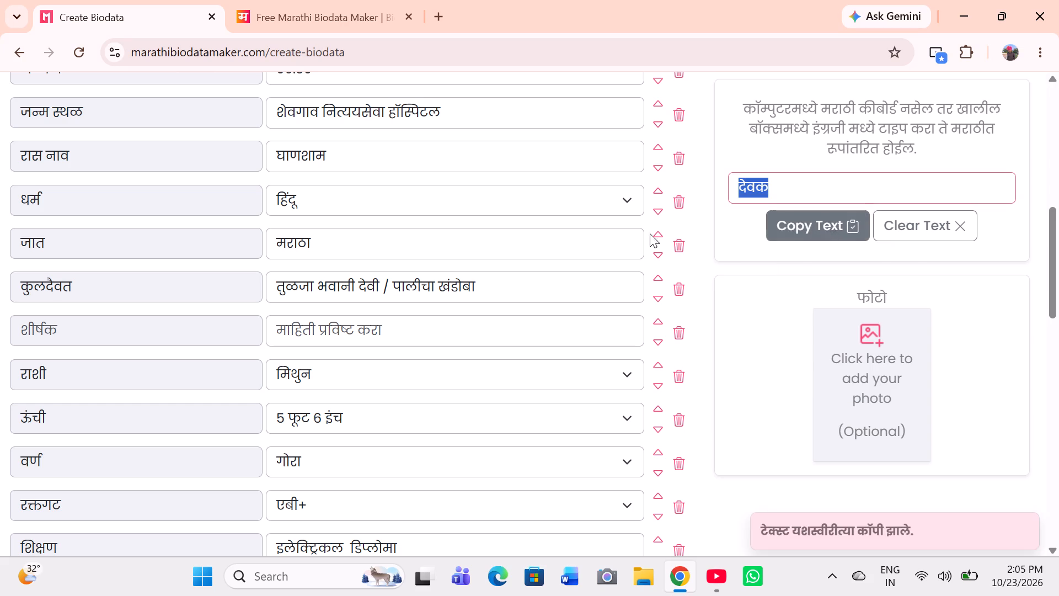
pyautogui.click(136, 318)
pyautogui.hotkey('ctrl', 'v')
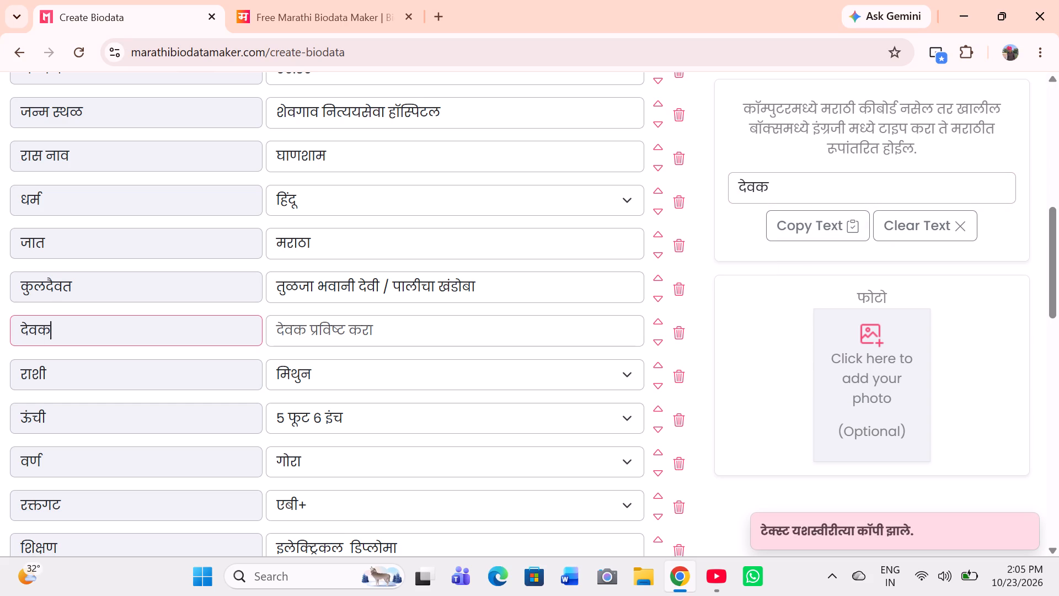
# Clear देवक from the Marathi conversion box so it is ready for new text.
pyautogui.click(317, 334)
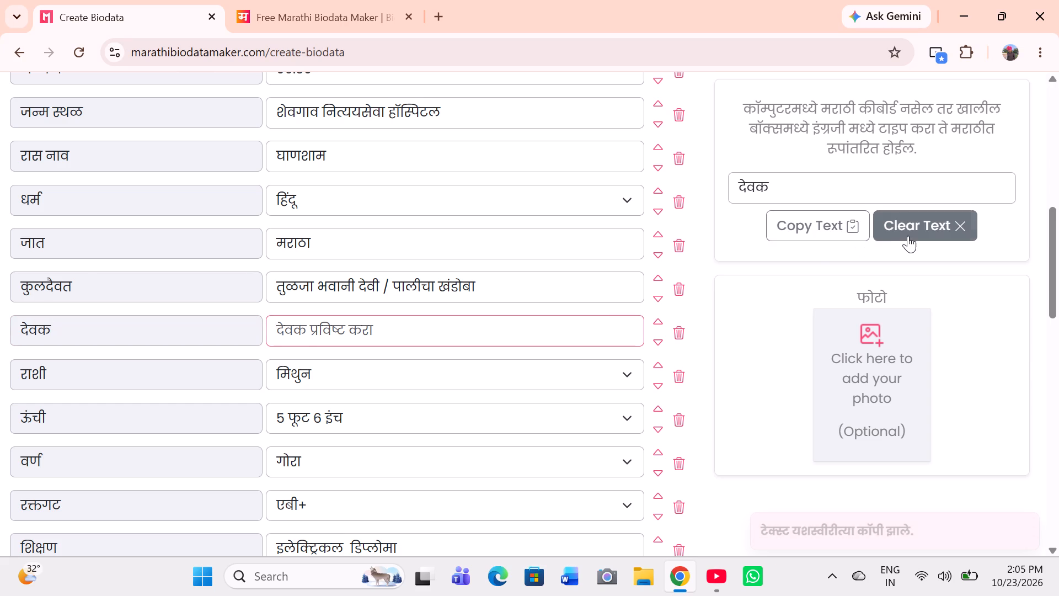
pyautogui.click(908, 236)
pyautogui.click(844, 186)
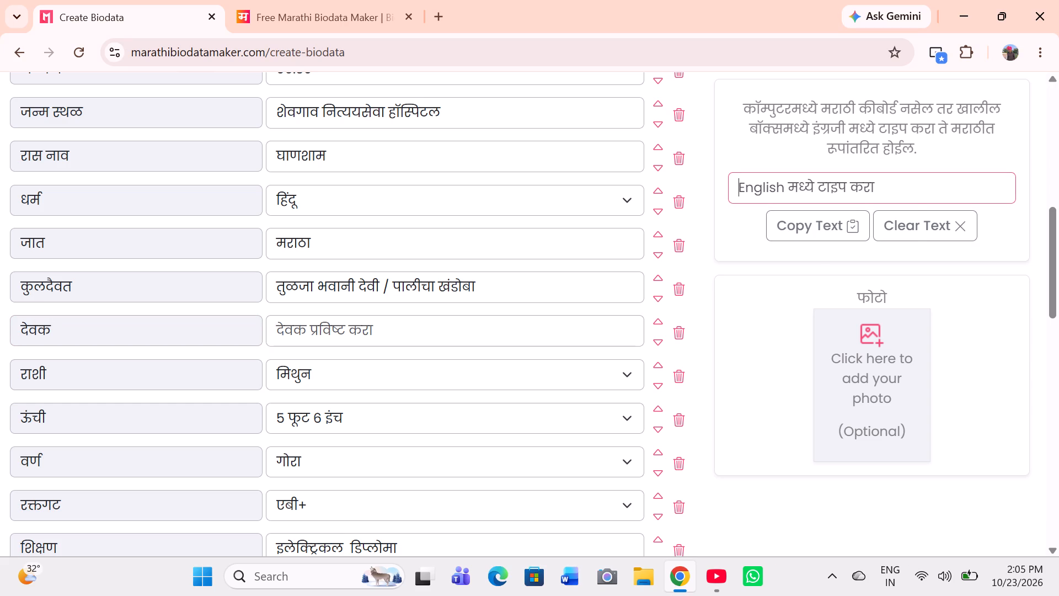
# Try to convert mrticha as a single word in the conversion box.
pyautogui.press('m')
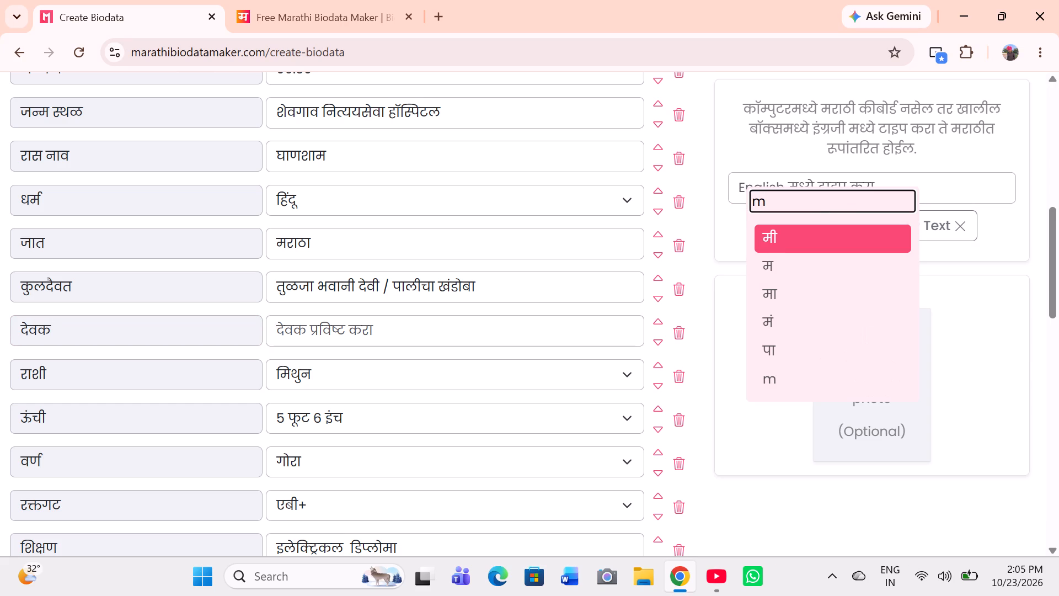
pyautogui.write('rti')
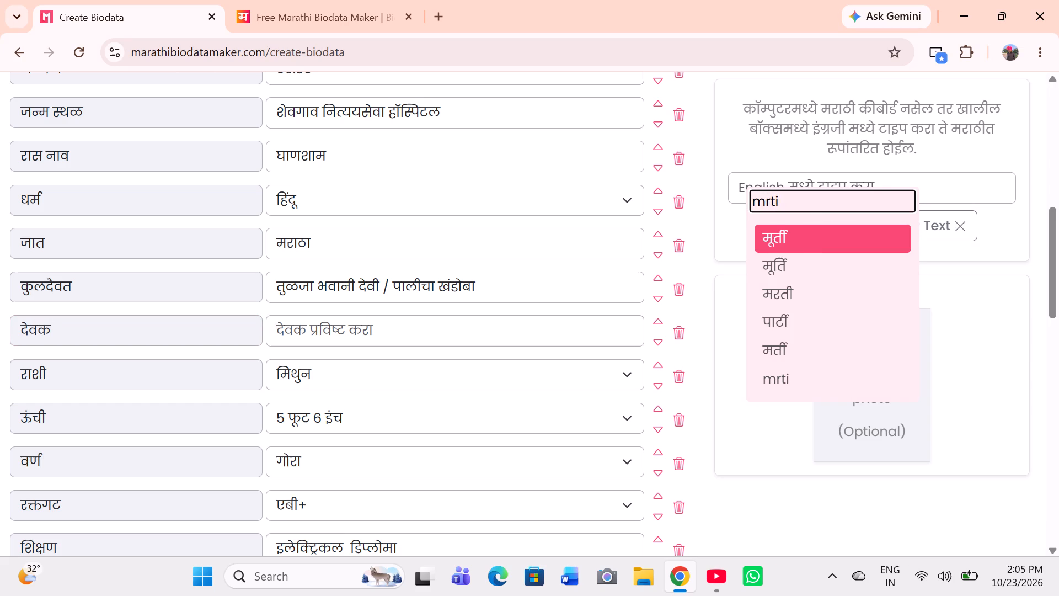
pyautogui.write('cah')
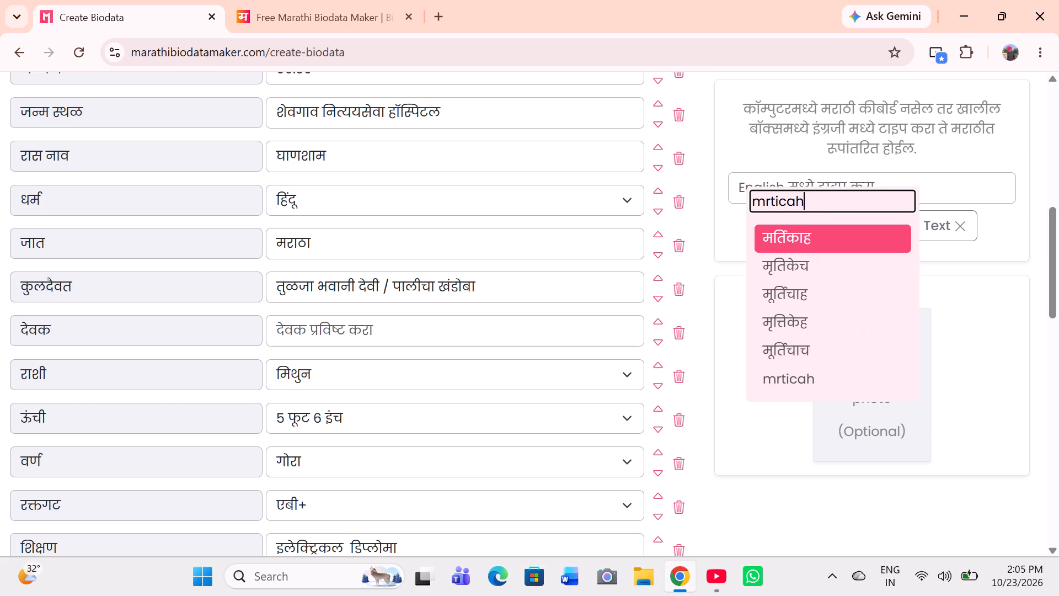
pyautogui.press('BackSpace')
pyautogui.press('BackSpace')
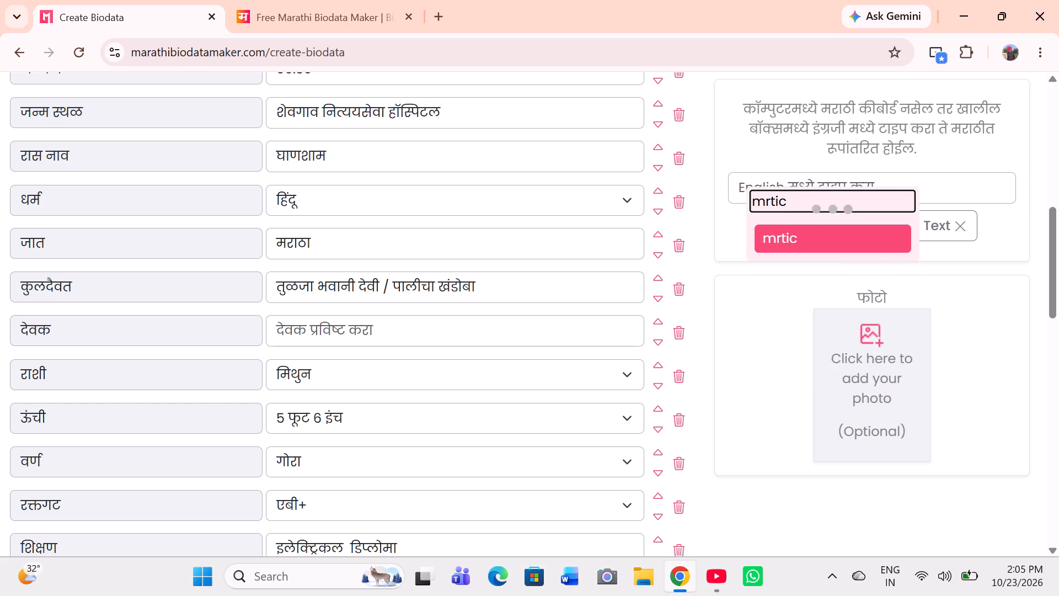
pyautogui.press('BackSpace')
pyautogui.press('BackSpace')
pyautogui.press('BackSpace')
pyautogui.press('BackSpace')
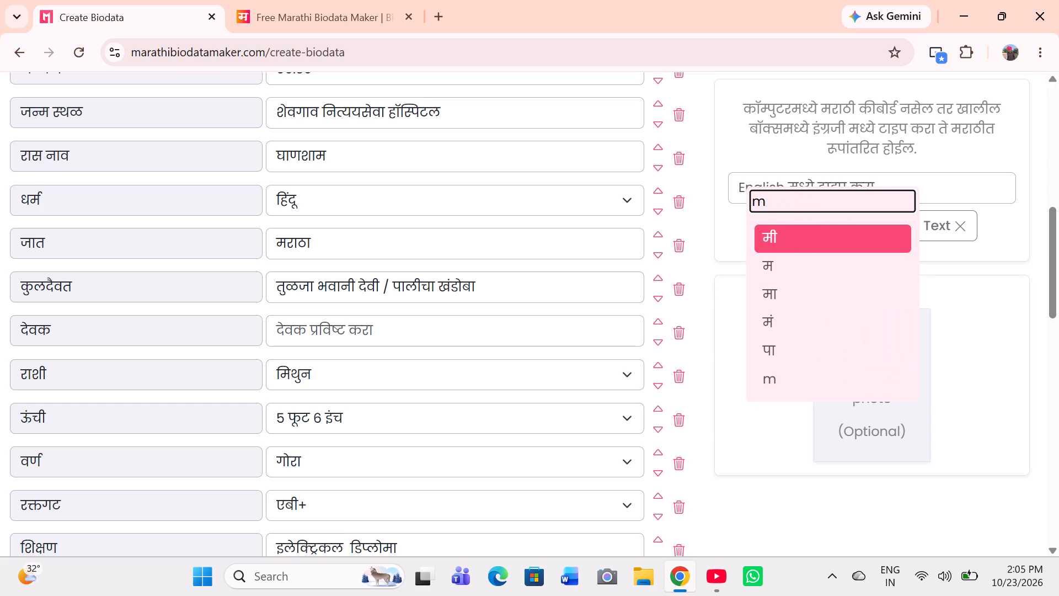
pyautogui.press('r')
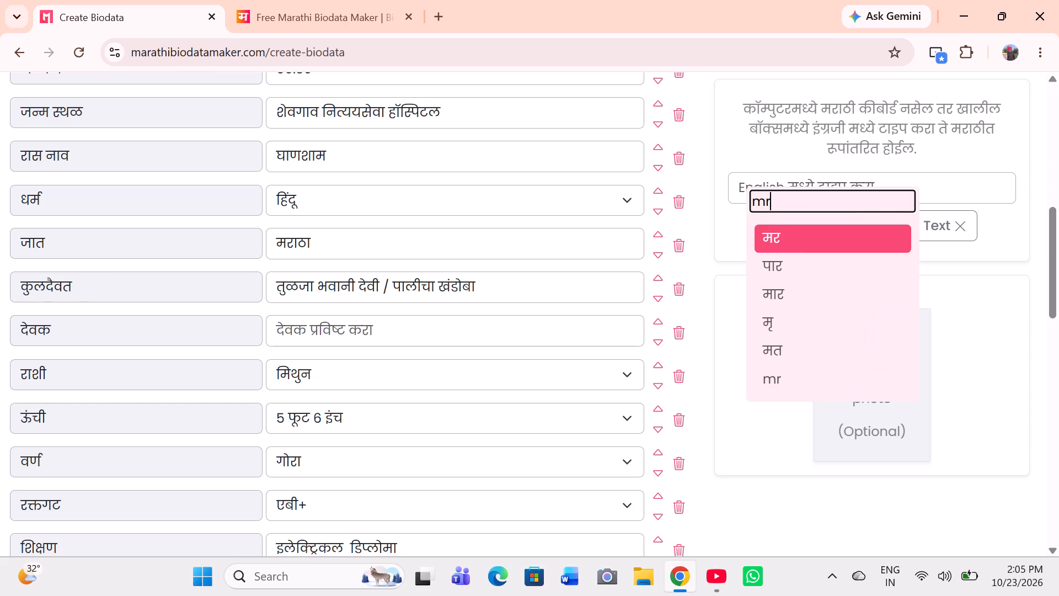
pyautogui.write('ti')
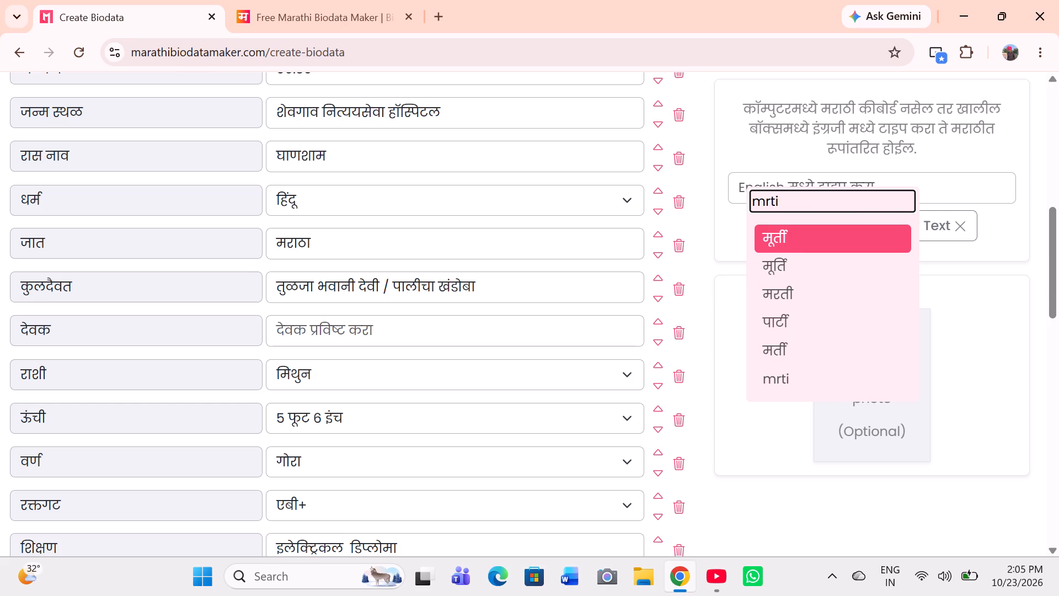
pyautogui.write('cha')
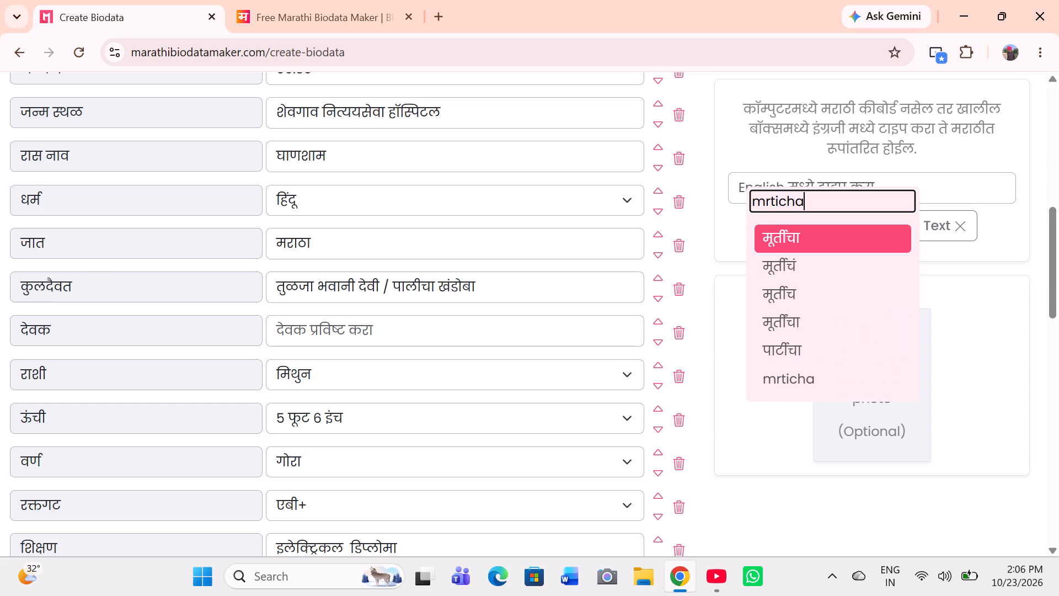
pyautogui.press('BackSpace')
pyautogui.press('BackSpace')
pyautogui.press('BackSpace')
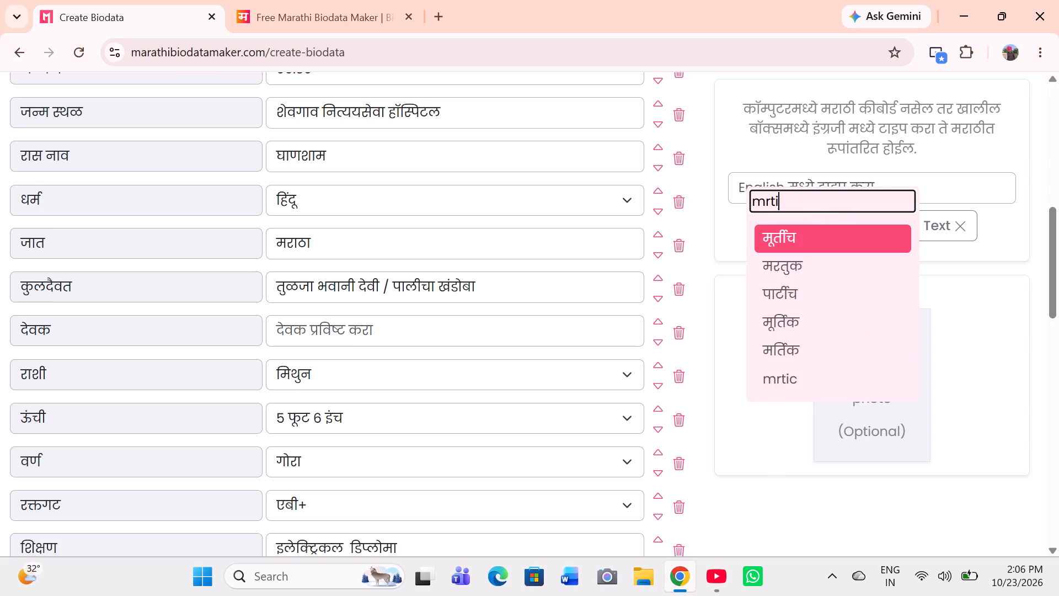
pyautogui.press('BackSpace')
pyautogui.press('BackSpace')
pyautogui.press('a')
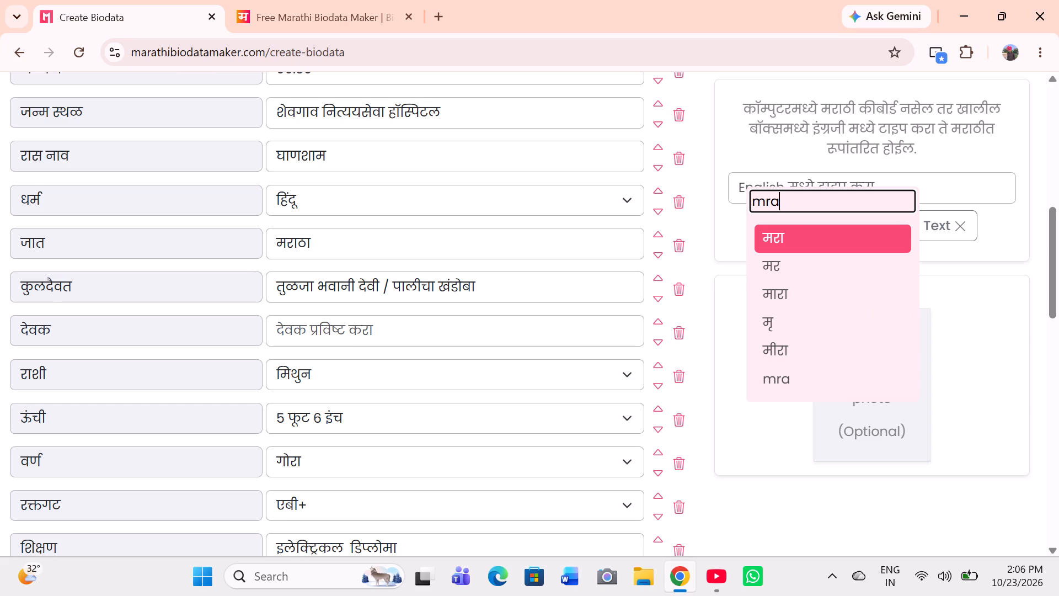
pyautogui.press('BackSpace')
# Build the text in separate parts in the conversion box: mri as मरी, ti as ती and cha as चा.
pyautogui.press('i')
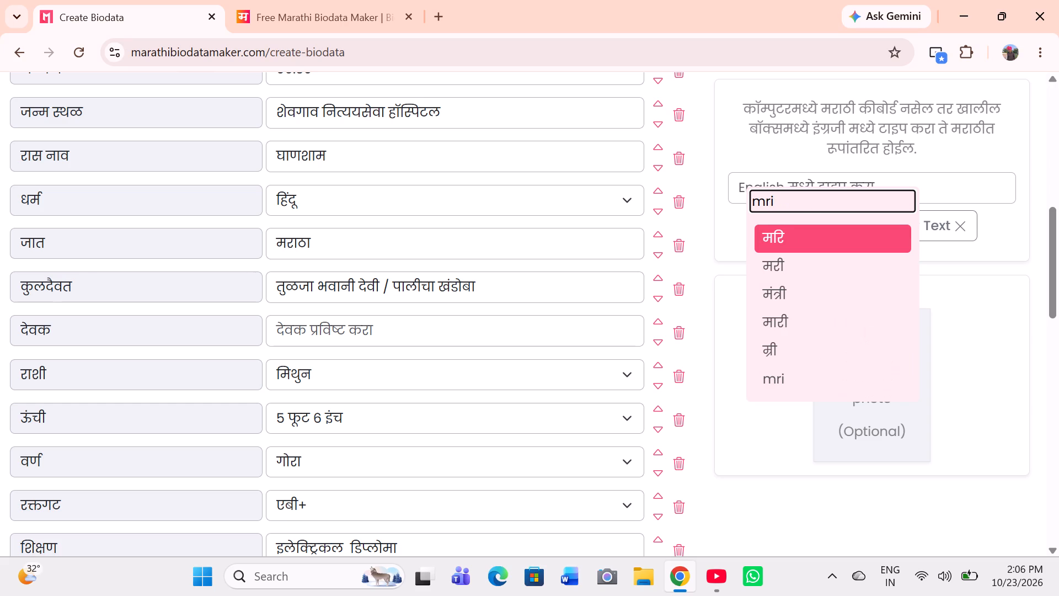
pyautogui.click(853, 261)
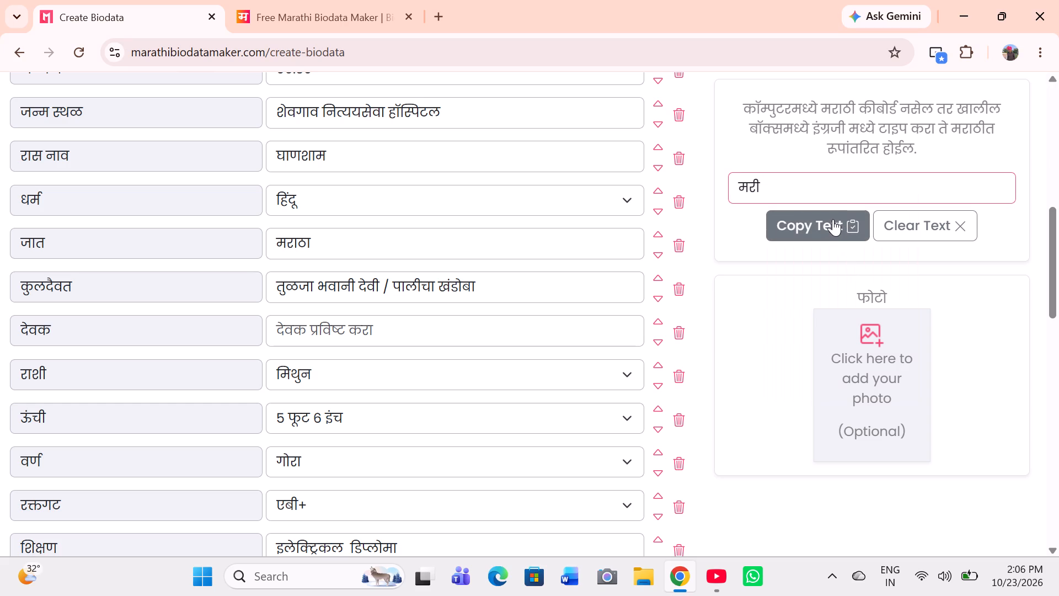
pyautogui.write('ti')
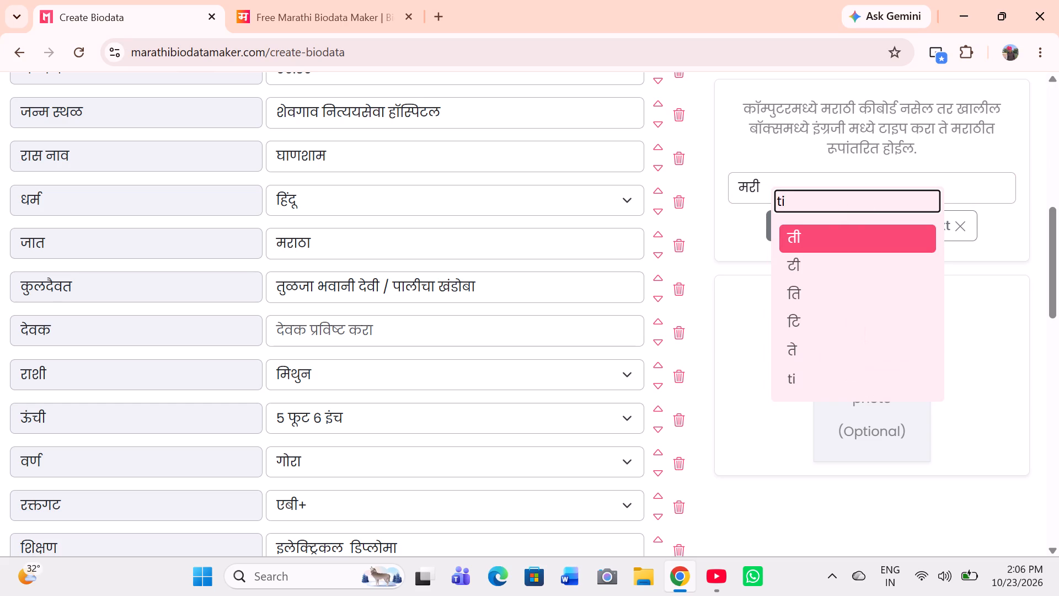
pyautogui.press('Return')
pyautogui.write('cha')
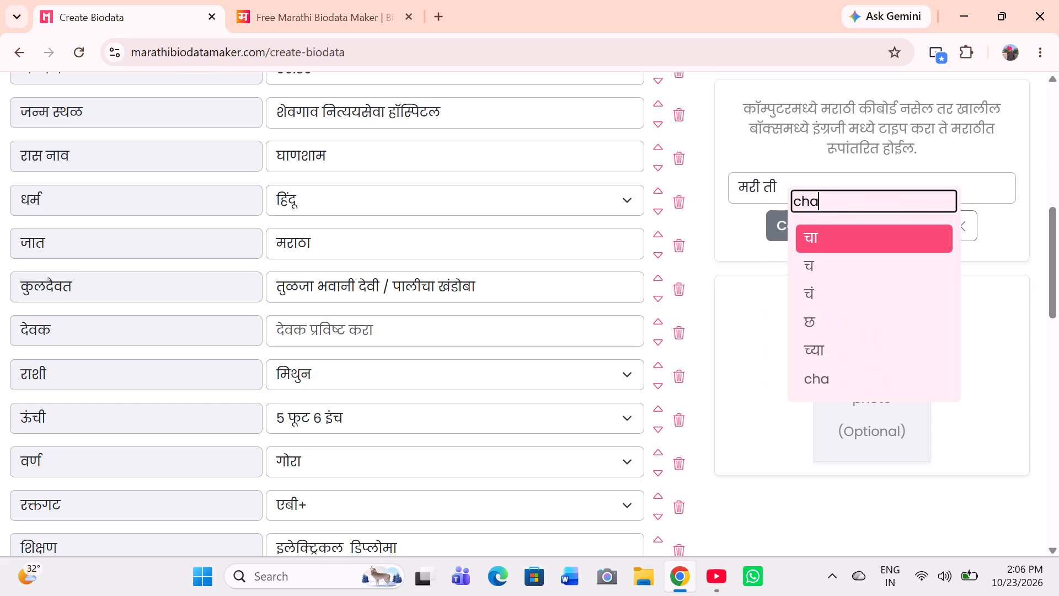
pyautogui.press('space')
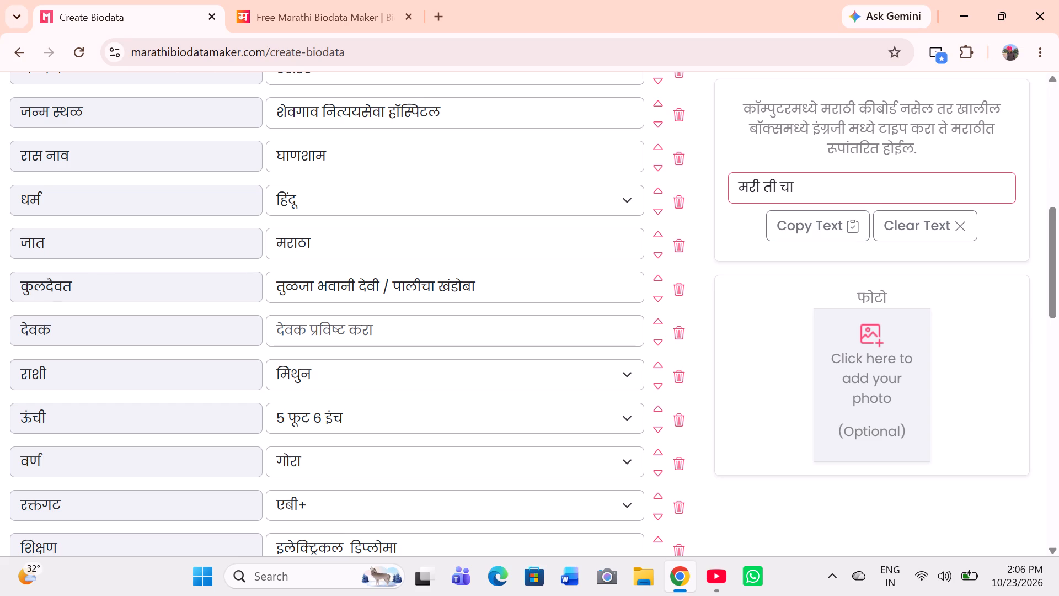
# Replace the middle syllable ती in the conversion box with ता, converted from ta.
pyautogui.click(774, 189)
pyautogui.press('BackSpace')
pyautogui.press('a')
pyautogui.press('BackSpace')
pyautogui.press('BackSpace')
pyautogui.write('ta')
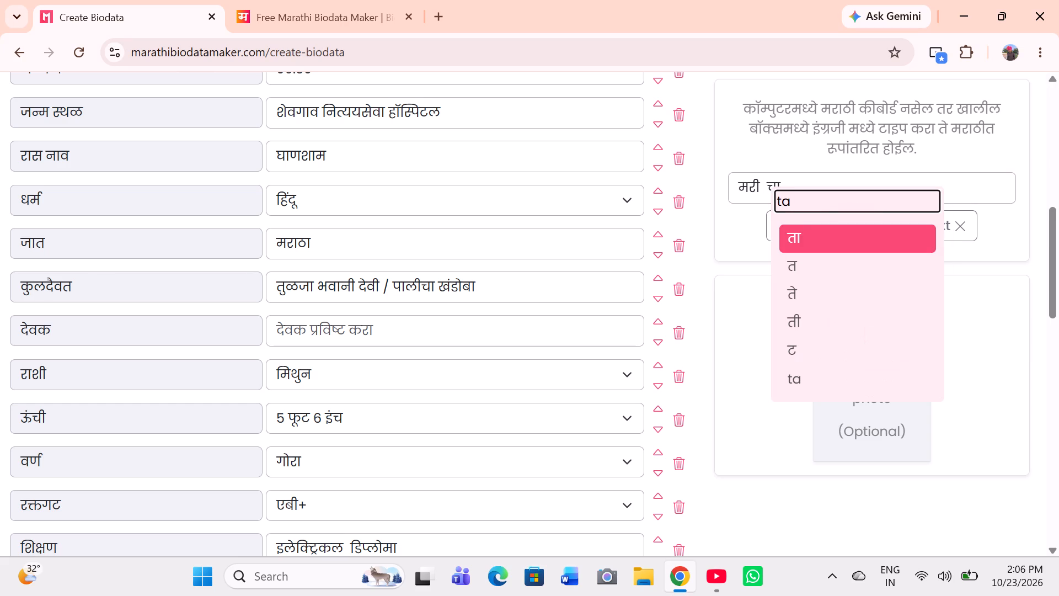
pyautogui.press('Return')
# Add vel as वेल at the end of the text in the conversion box.
pyautogui.click(803, 187)
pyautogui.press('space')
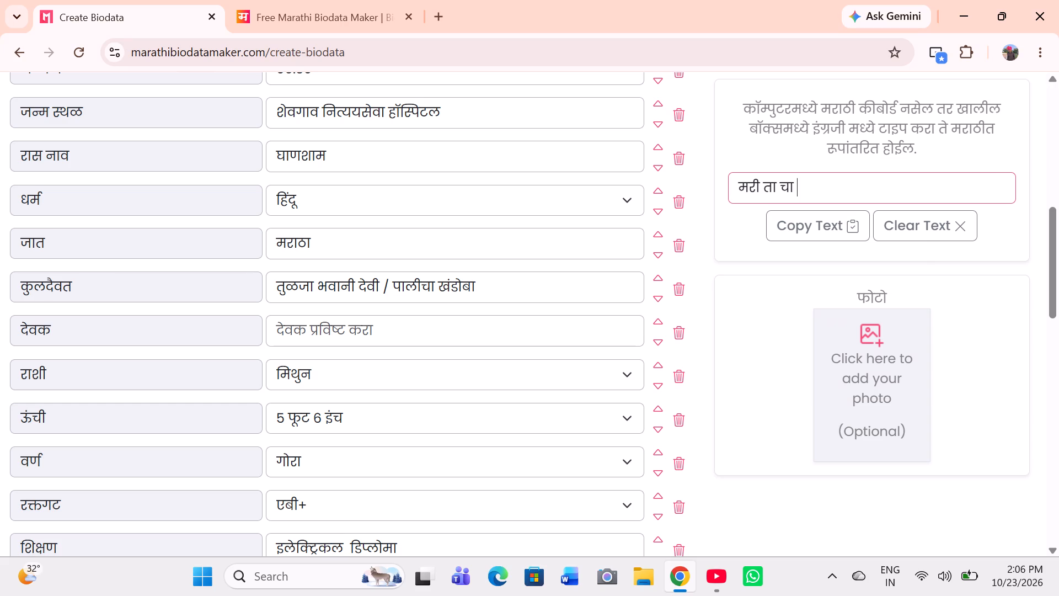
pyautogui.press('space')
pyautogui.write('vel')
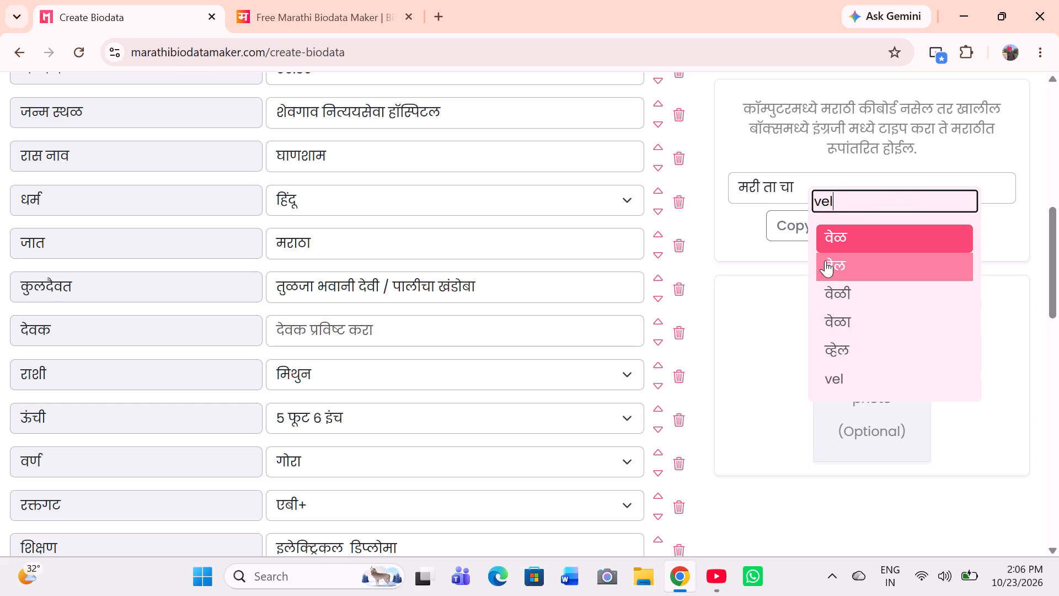
pyautogui.click(825, 260)
# Remove the extra spaces in the conversion box so the text reads मरीताचा वेल.
pyautogui.click(776, 185)
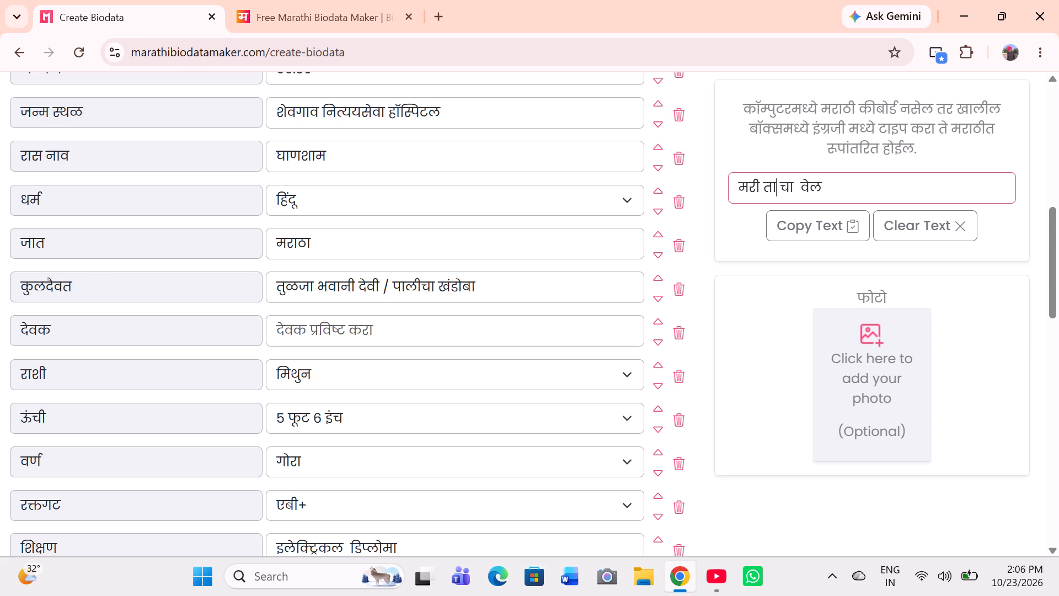
pyautogui.press('Right')
pyautogui.press('BackSpace')
pyautogui.press('Left')
pyautogui.press('BackSpace')
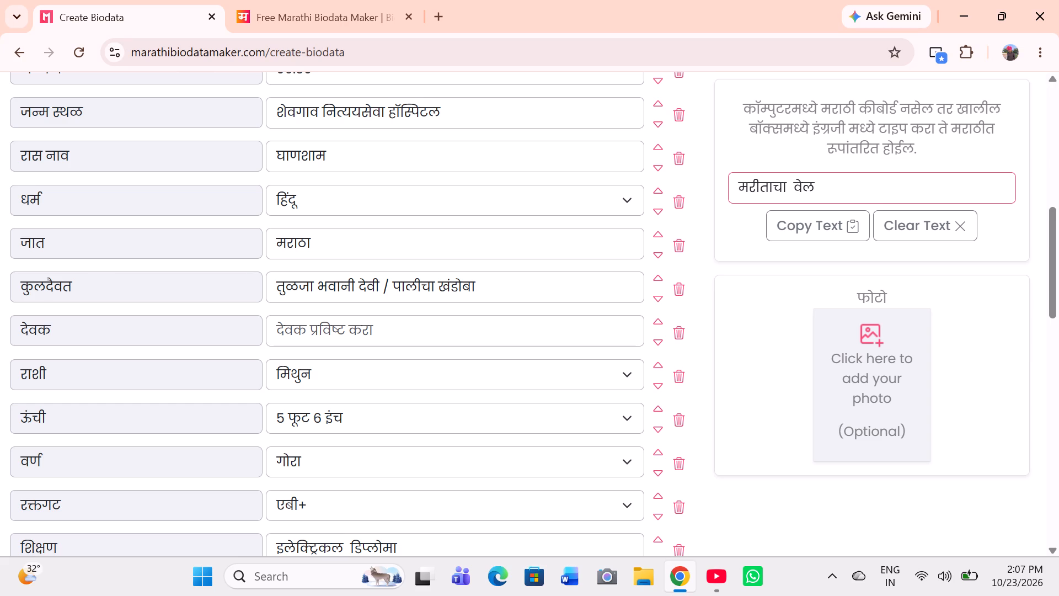
pyautogui.click(796, 189)
pyautogui.press('BackSpace')
# Copy मरीताचा वेल from the conversion box into the देवक field as its value.
pyautogui.tripleClick(851, 222)
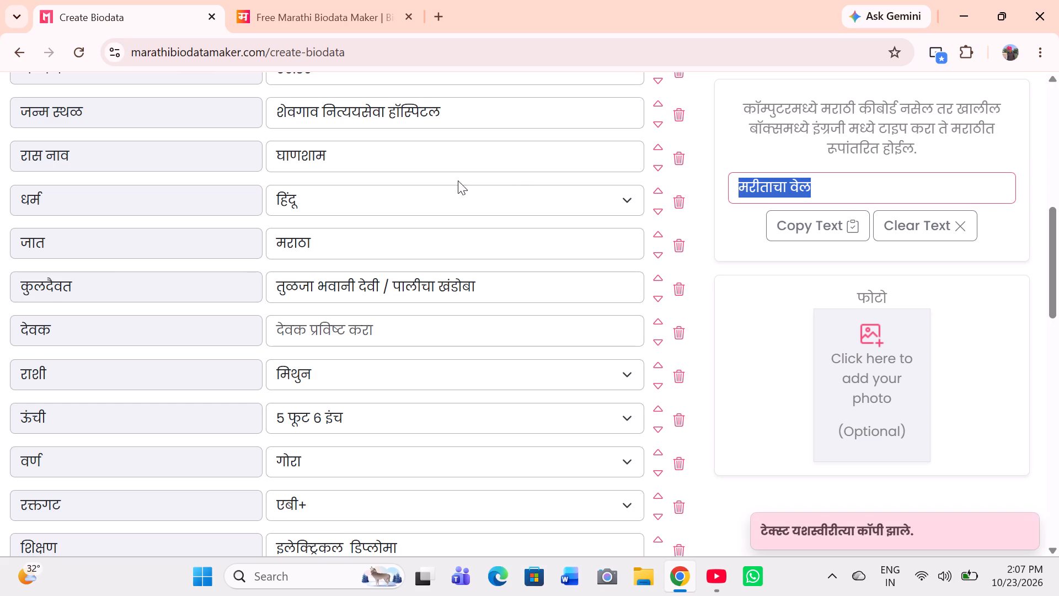
pyautogui.click(370, 328)
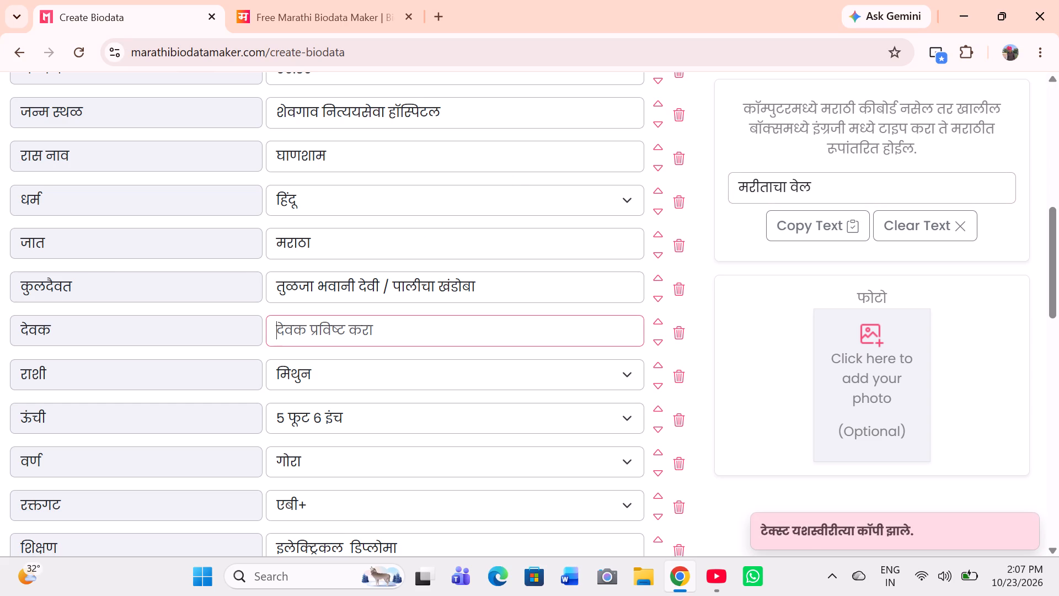
pyautogui.hotkey('ctrl', 'v')
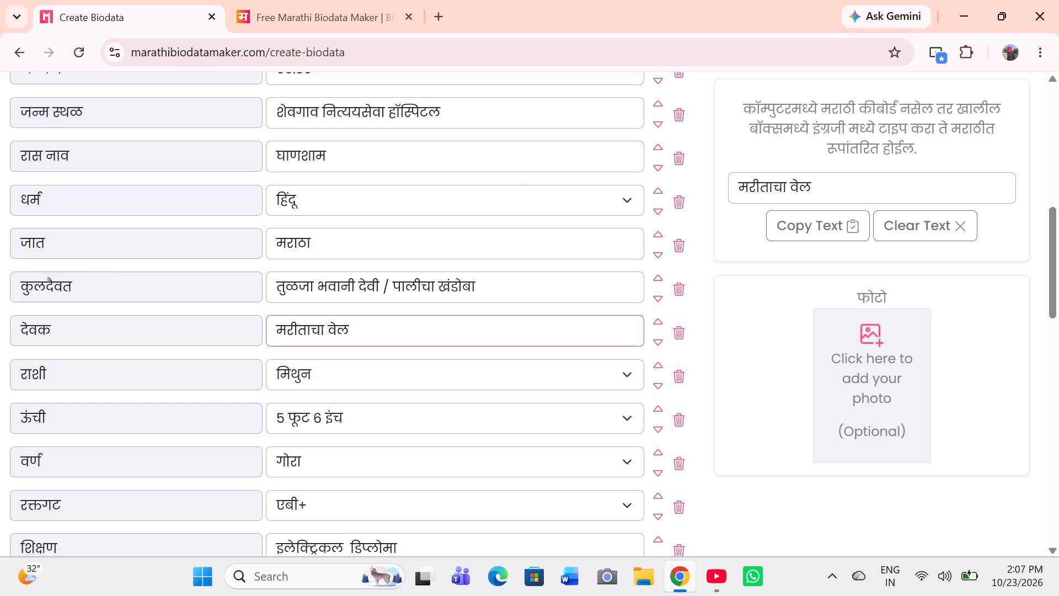
# Move the रक्तगट field up one place so it sits between ऊंची and वर्ण.
pyautogui.scroll(-1, 370, 328)
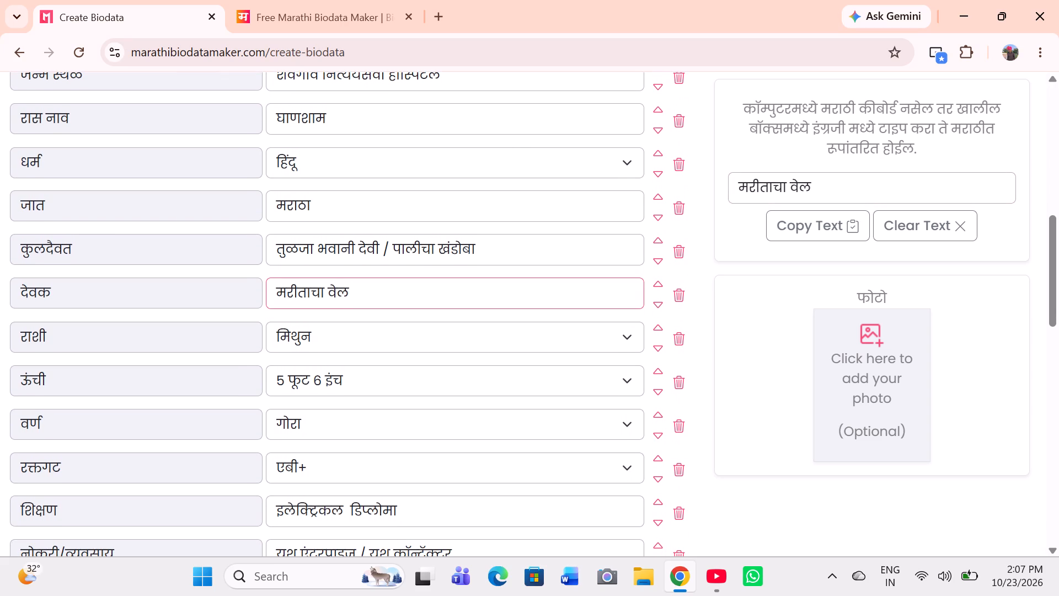
pyautogui.scroll(-1, 370, 328)
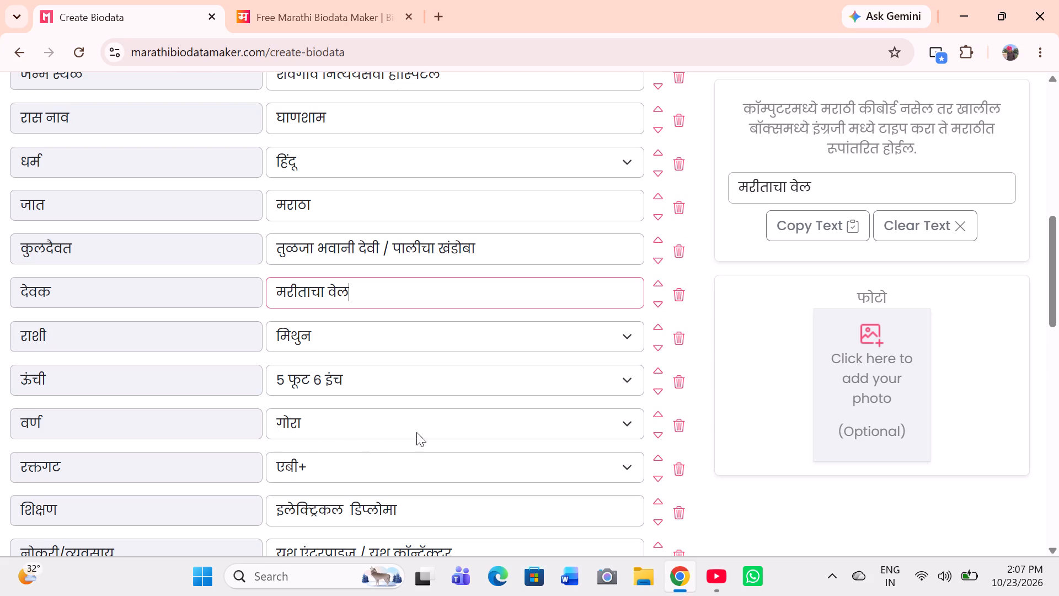
pyautogui.click(659, 461)
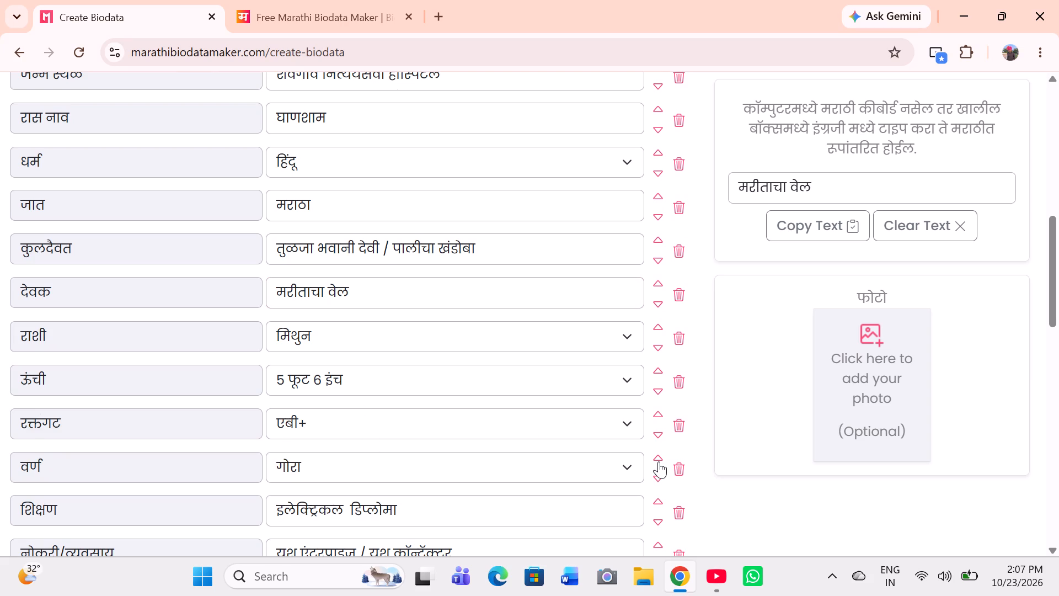
# Delete the वर्ण field from the personal details.
pyautogui.scroll(-1, 659, 461)
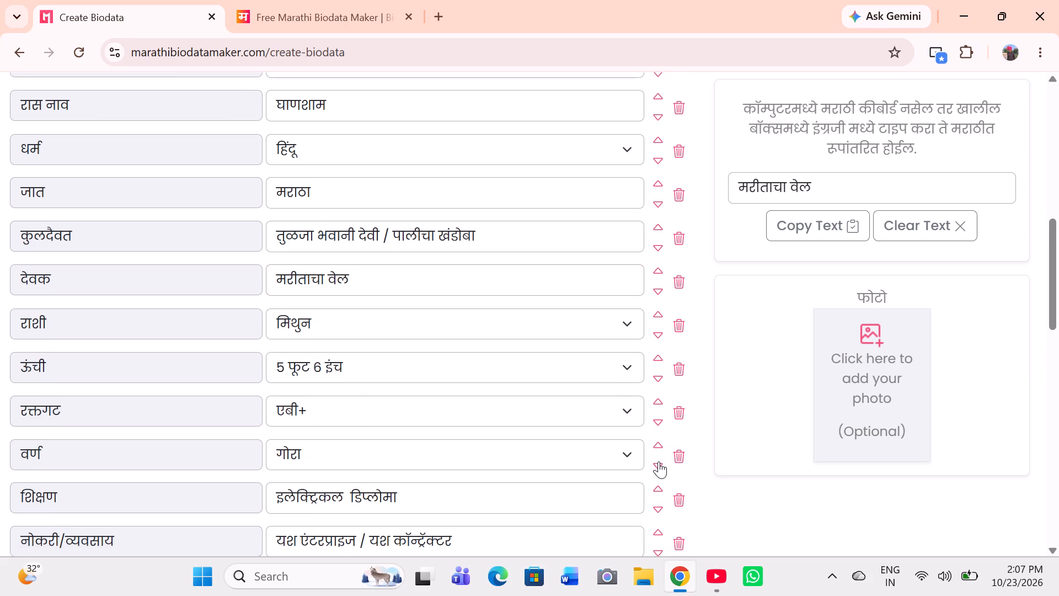
pyautogui.scroll(-1, 659, 461)
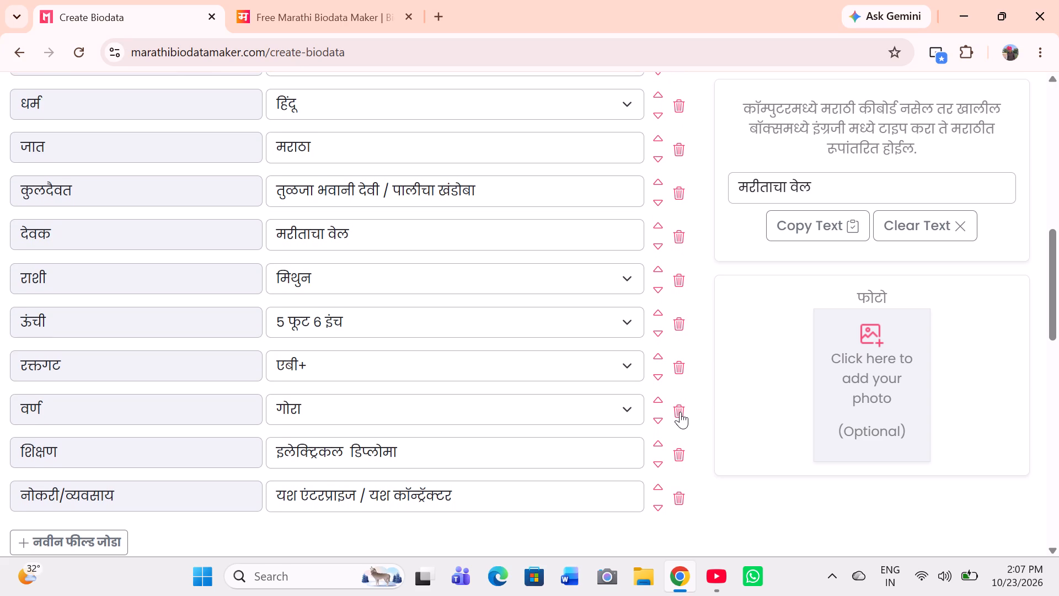
pyautogui.click(680, 412)
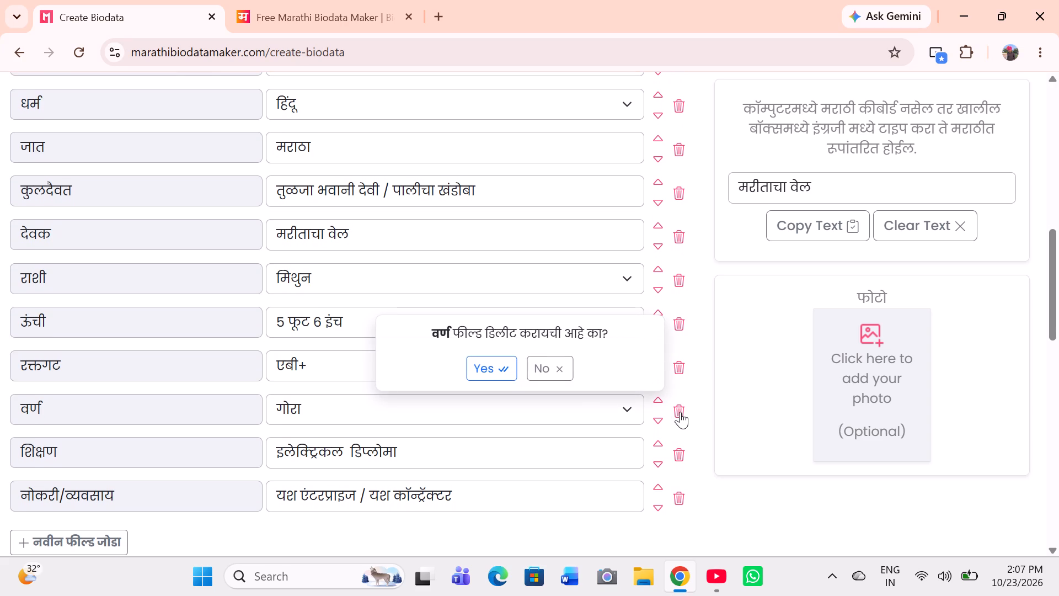
pyautogui.click(504, 360)
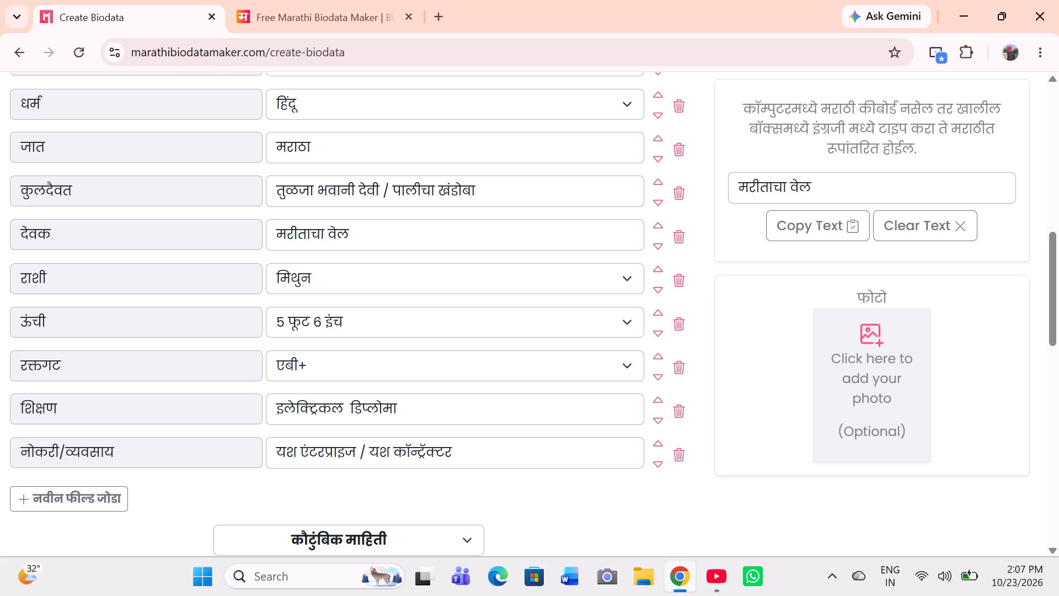
# Clear the conversion box and convert shri to श्री in it.
pyautogui.scroll(-3, 507, 465)
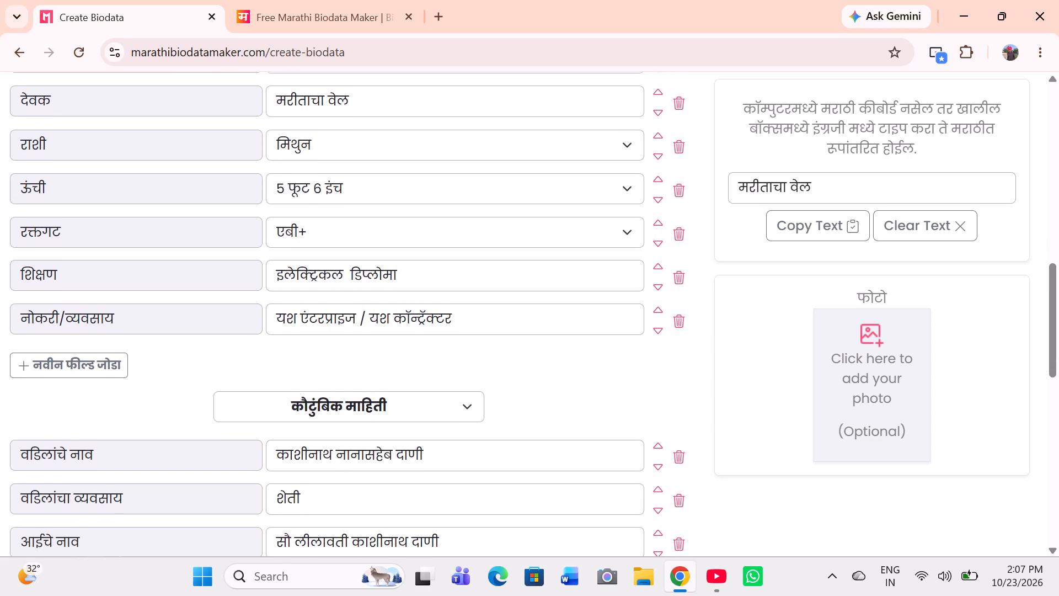
pyautogui.scroll(-3, 507, 465)
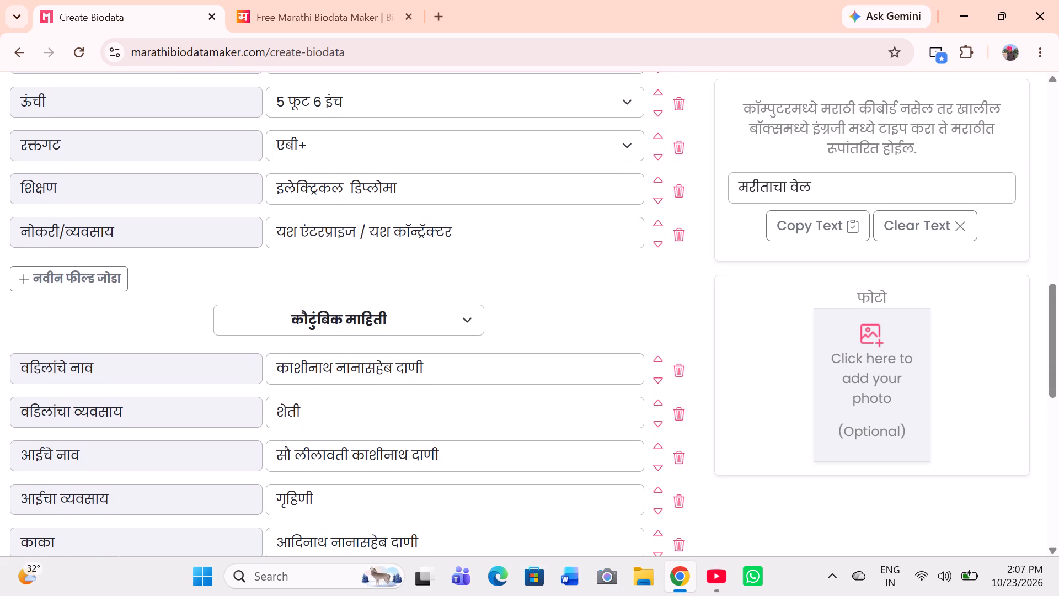
pyautogui.scroll(-1, 507, 465)
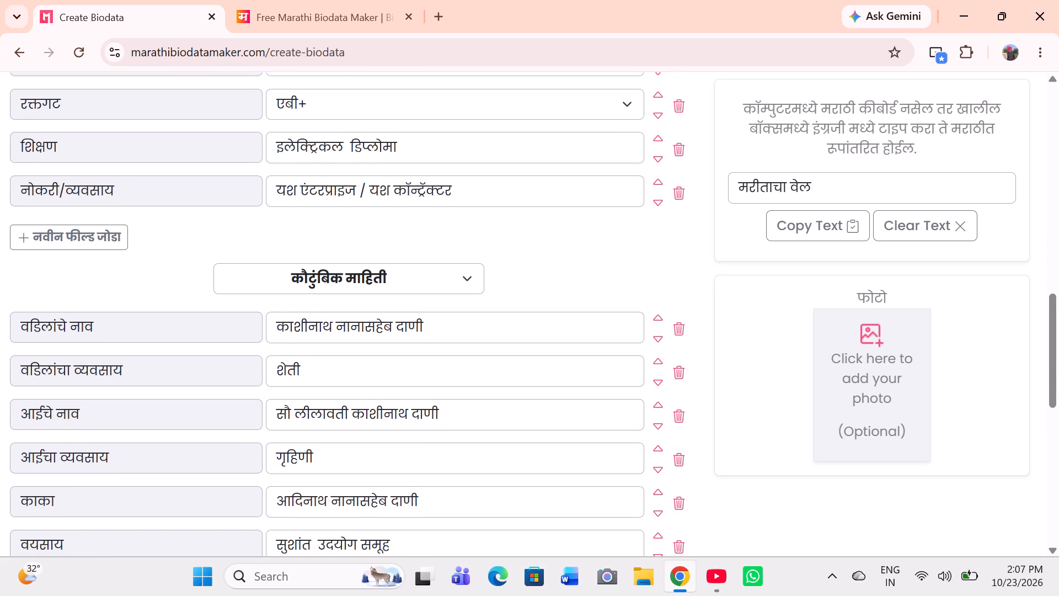
pyautogui.click(279, 328)
pyautogui.click(905, 231)
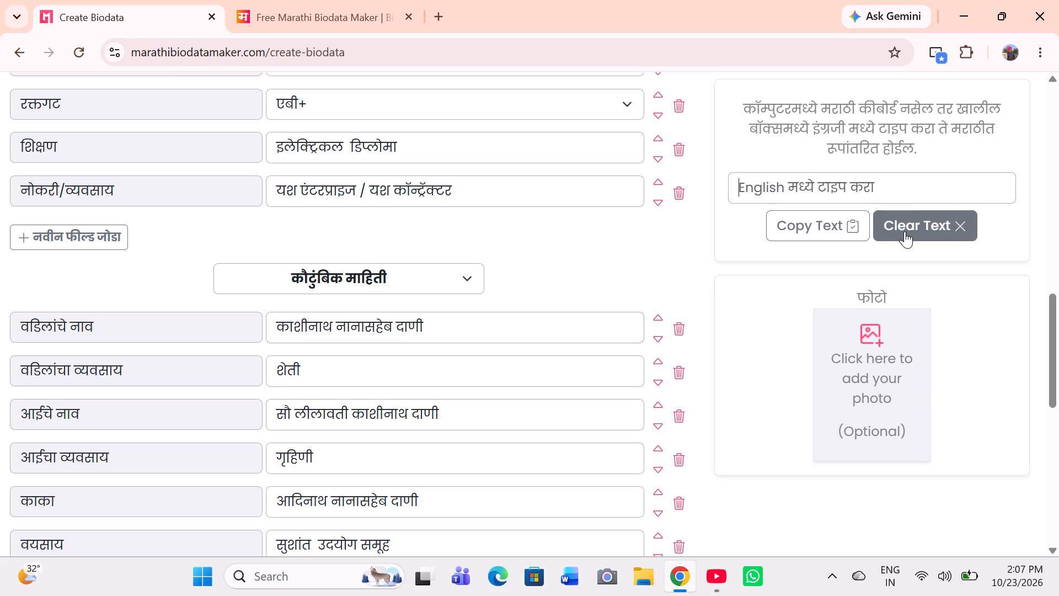
pyautogui.click(839, 180)
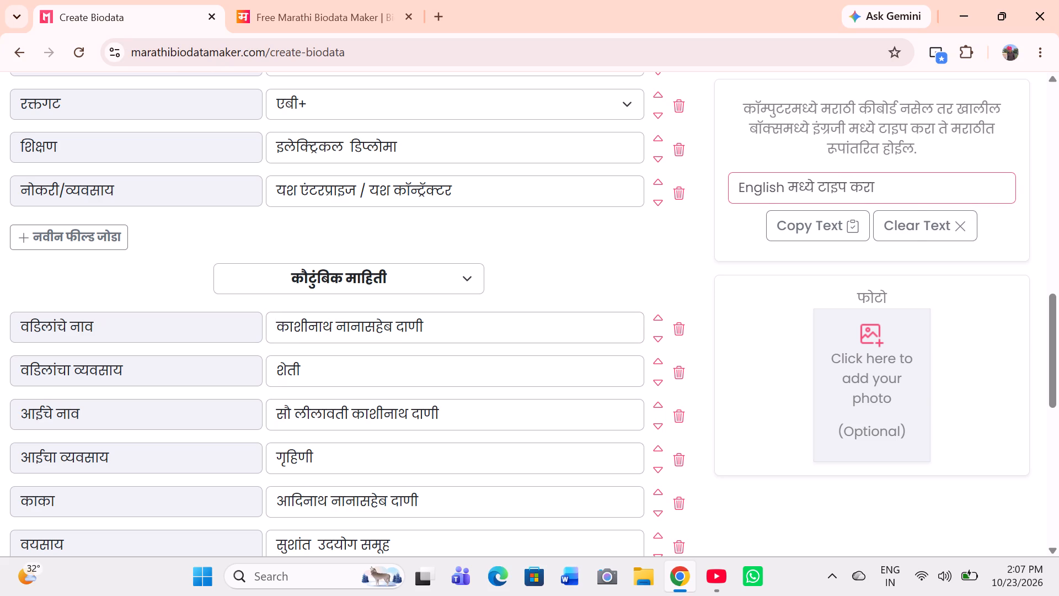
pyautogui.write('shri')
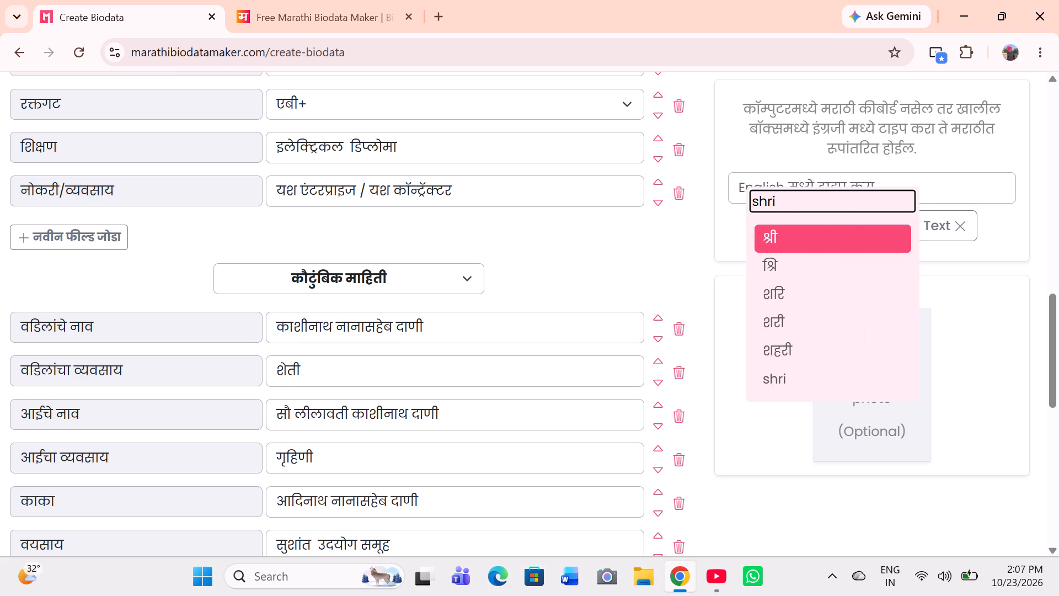
pyautogui.click(838, 244)
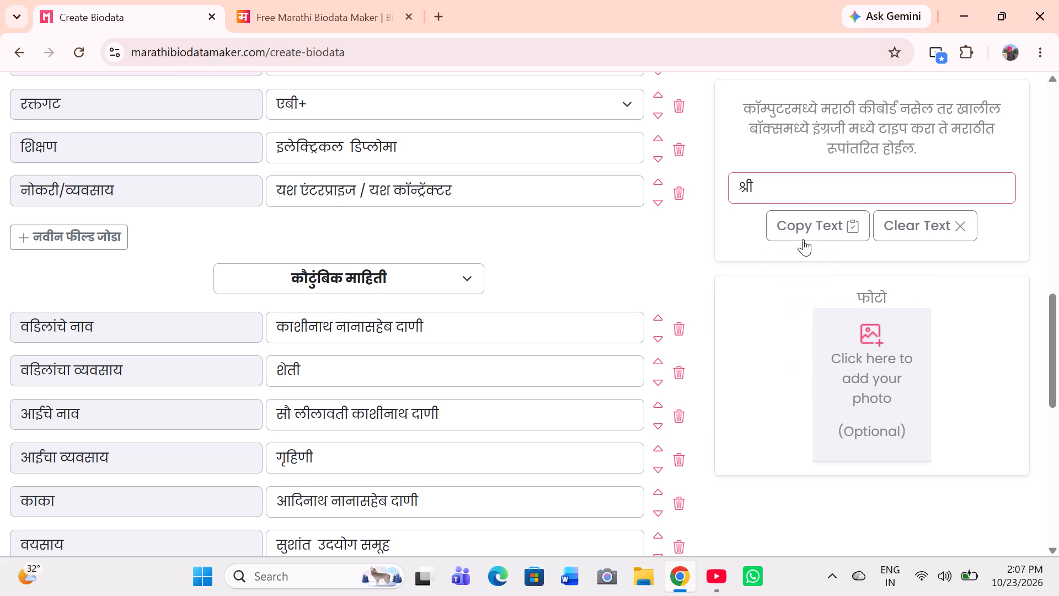
# Copy श्री from the conversion box to the start of the वडिलांचे नाव value, followed by a space.
pyautogui.moveTo(803, 242); pyautogui.dragTo(801, 227)
pyautogui.click(801, 227)
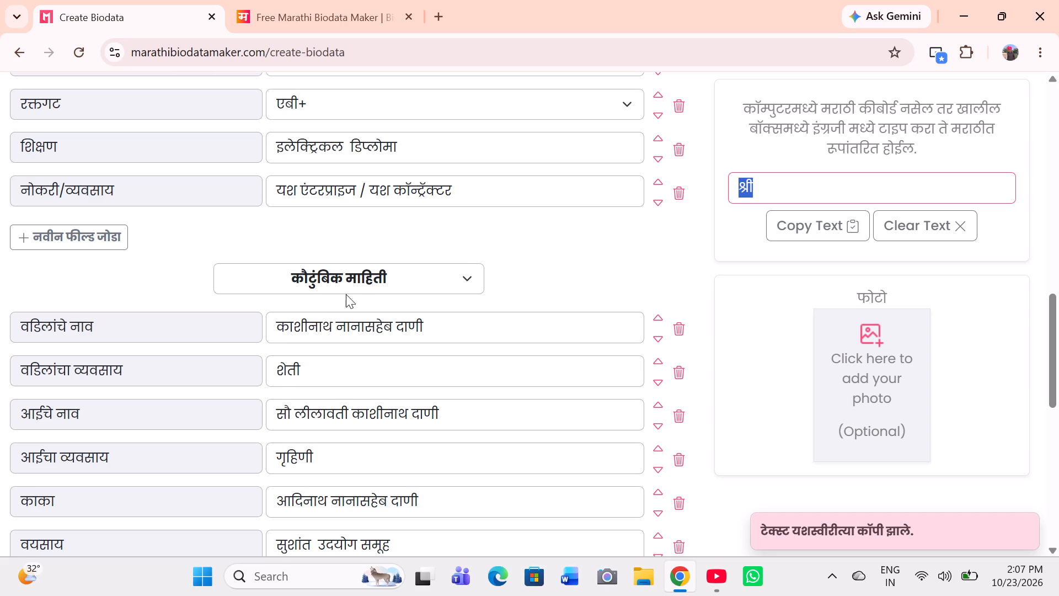
pyautogui.click(276, 323)
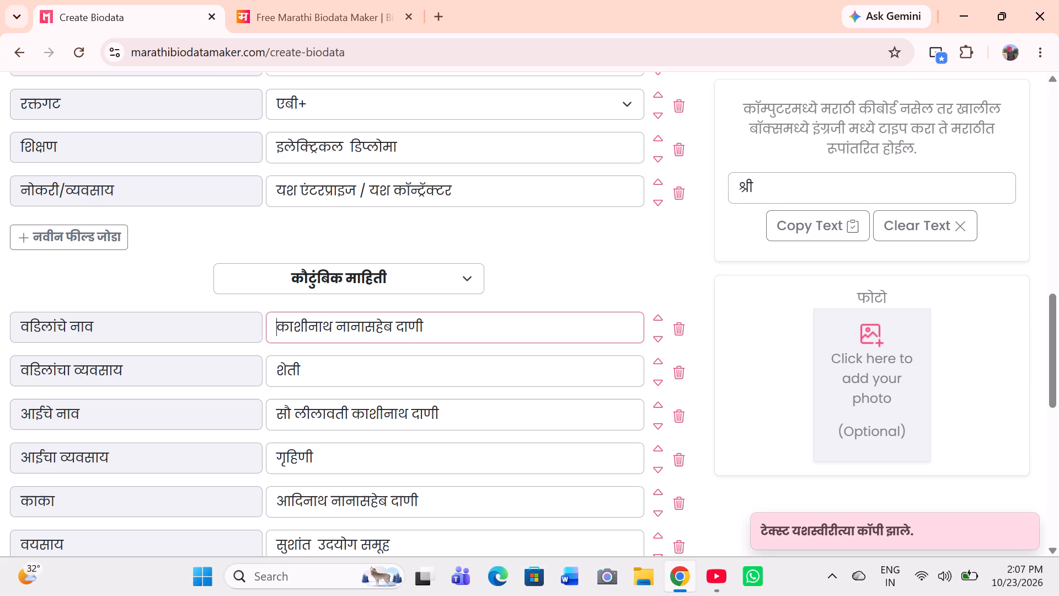
pyautogui.hotkey('ctrl', 'v')
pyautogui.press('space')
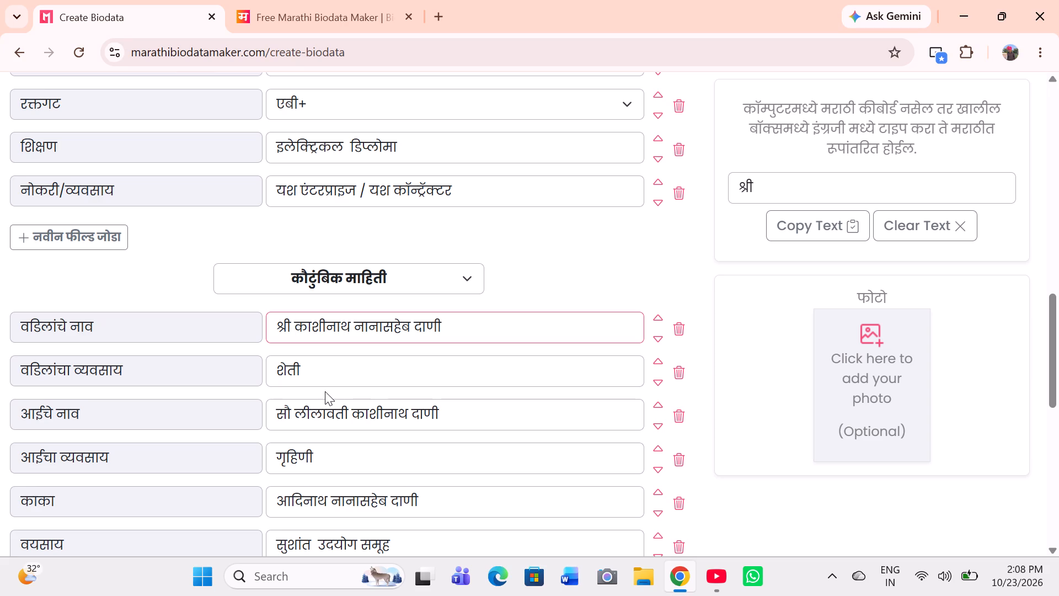
# Add a new field to the कौटुंबिक माहिती section and move it up between वडिलांचा व्यवसाय and आईचे नाव.
pyautogui.scroll(-6, 325, 391)
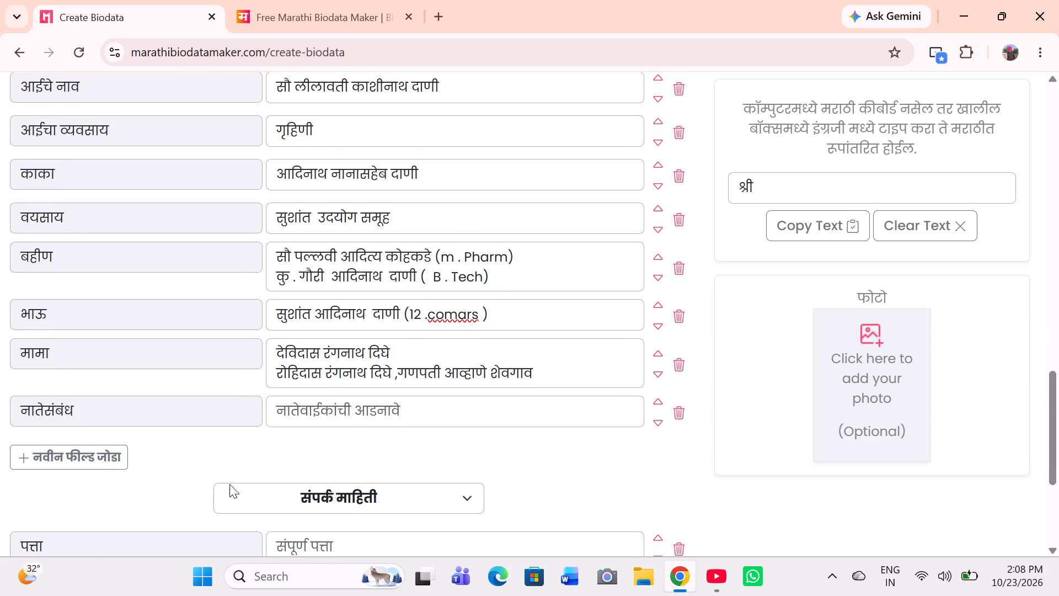
pyautogui.click(89, 455)
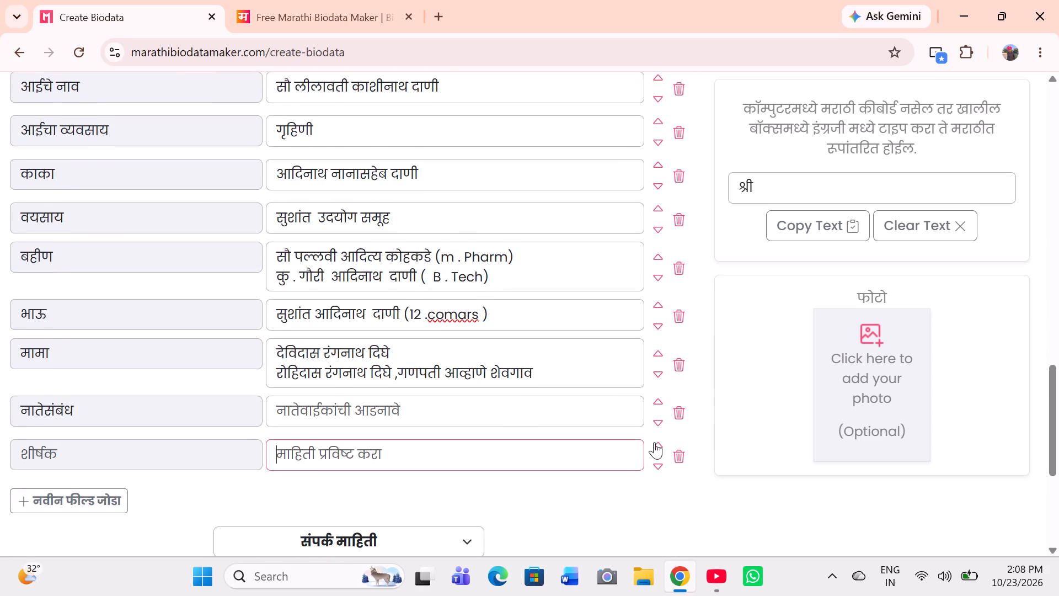
pyautogui.click(651, 438)
pyautogui.click(657, 398)
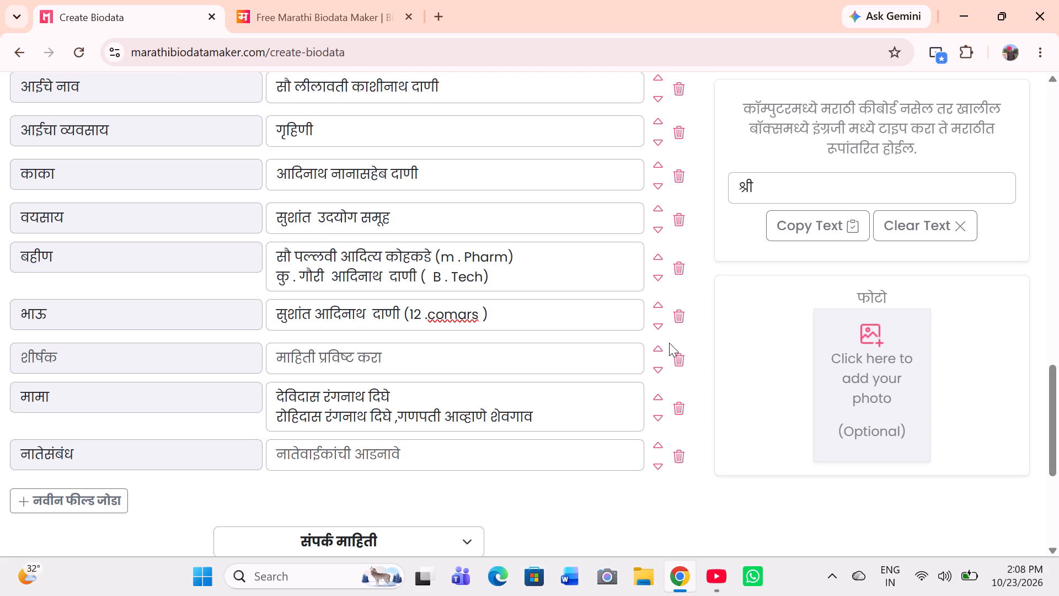
pyautogui.click(655, 344)
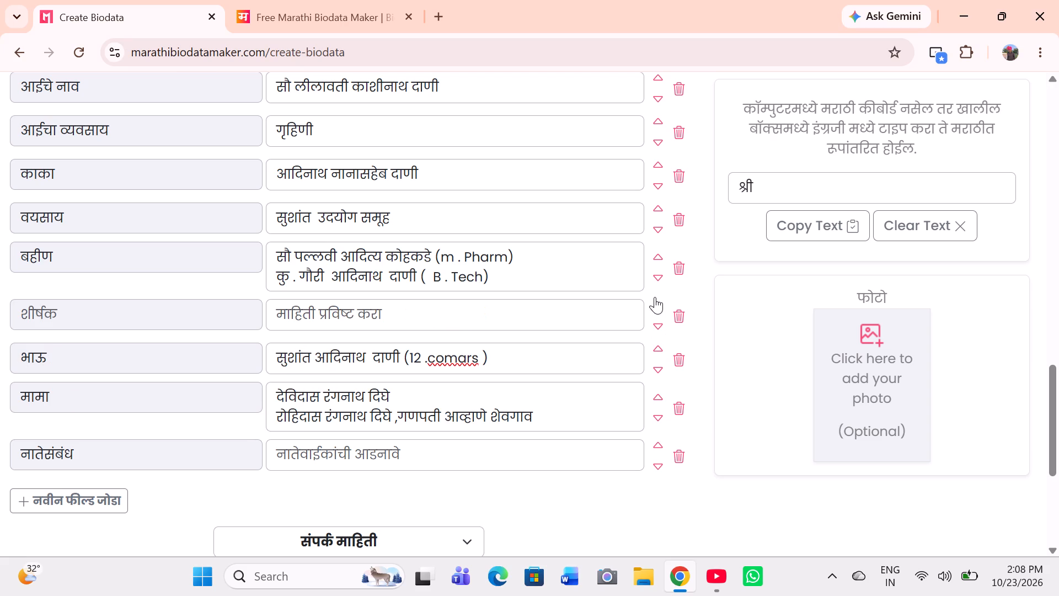
pyautogui.click(655, 297)
pyautogui.click(655, 247)
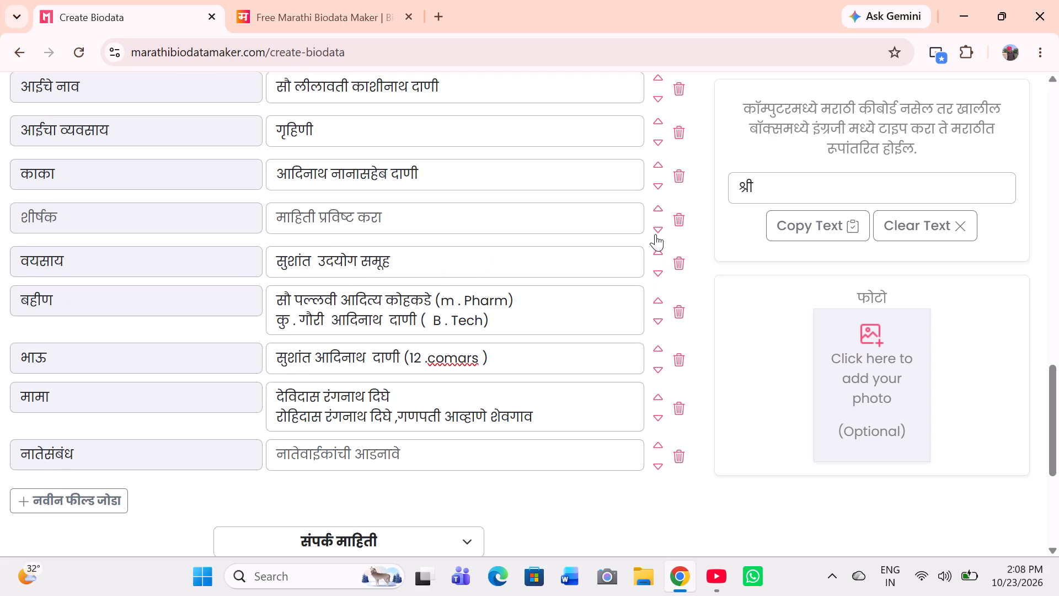
pyautogui.click(661, 206)
pyautogui.scroll(1, 661, 206)
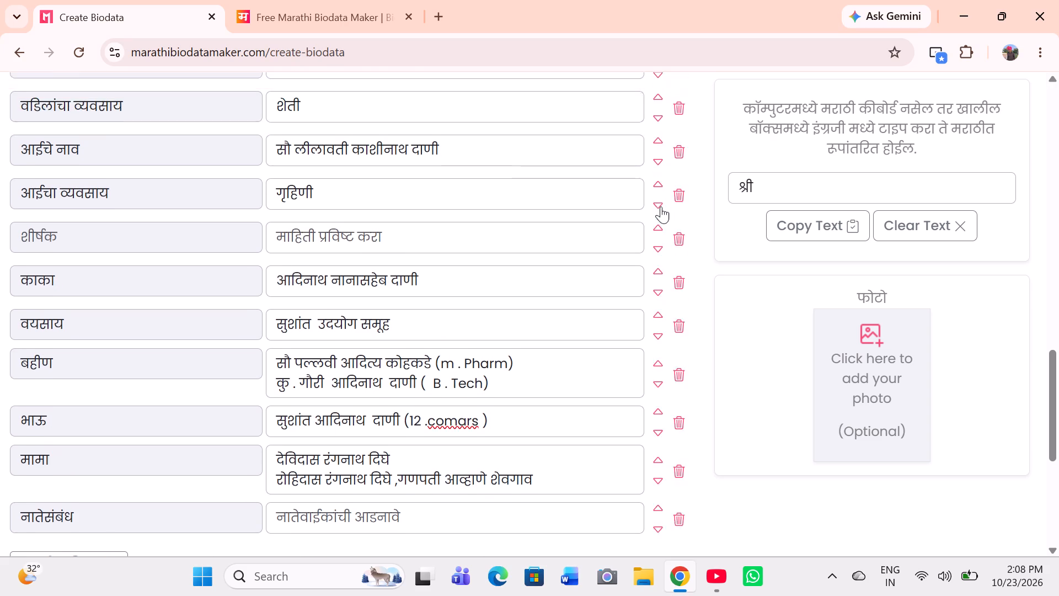
pyautogui.scroll(2, 661, 206)
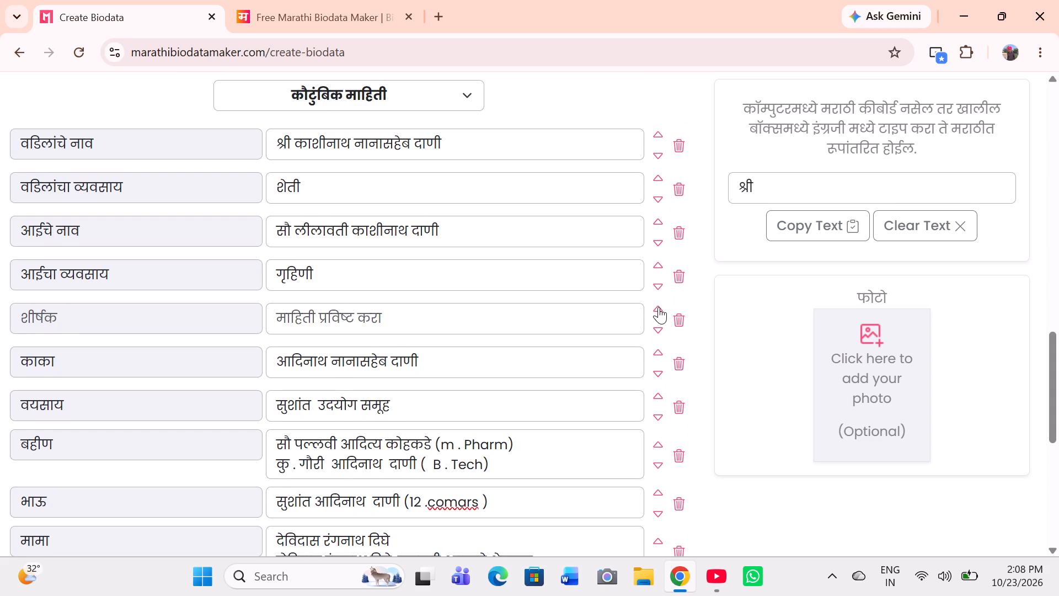
pyautogui.click(659, 307)
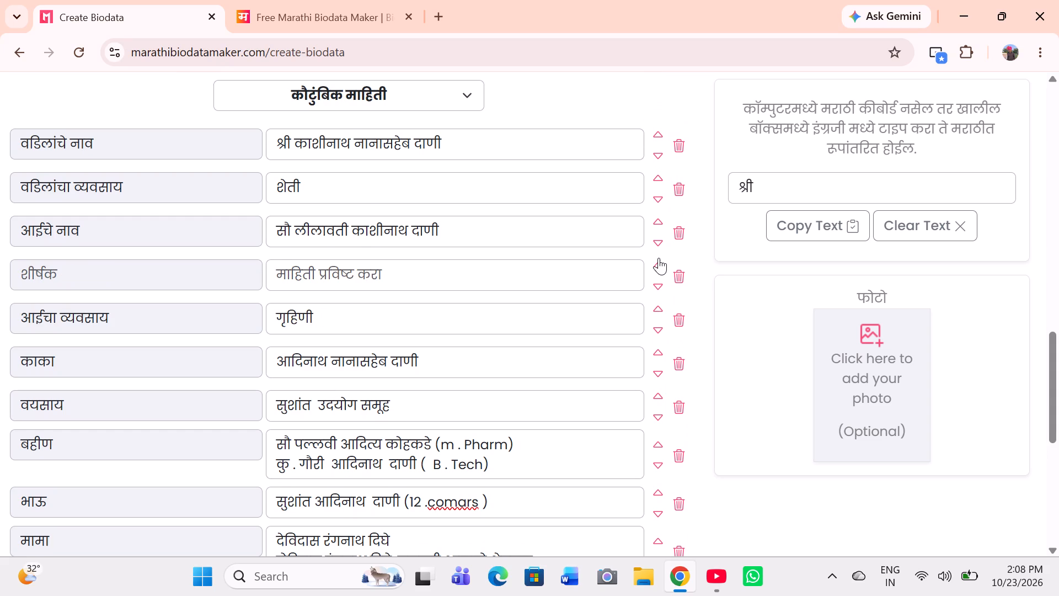
pyautogui.click(659, 258)
# Replace the text in the conversion box with patta converted to पत्ता.
pyautogui.click(160, 241)
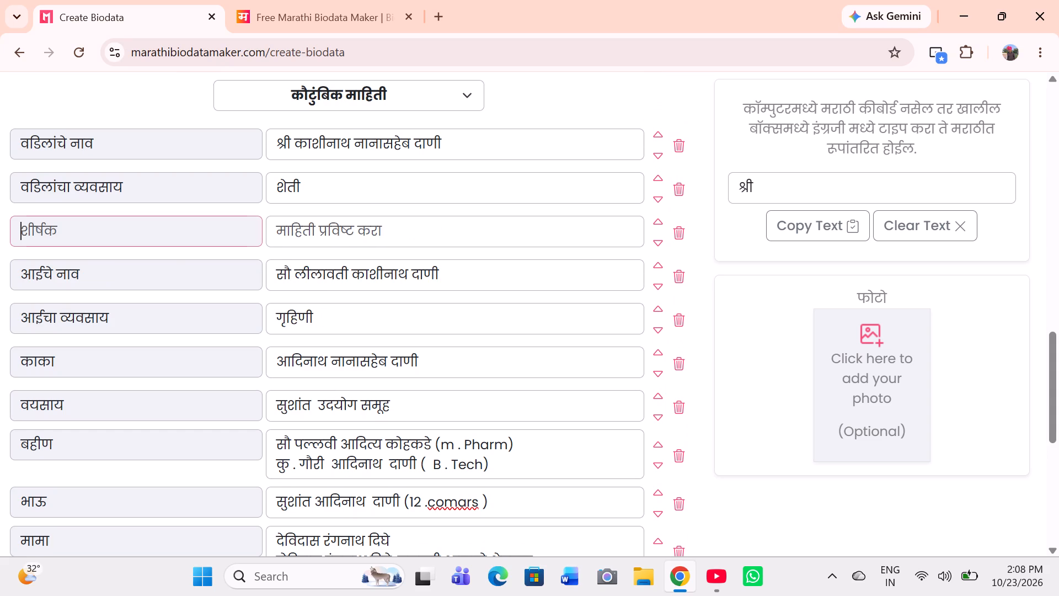
pyautogui.click(764, 187)
pyautogui.press('BackSpace')
pyautogui.press('BackSpace')
pyautogui.press('BackSpace')
pyautogui.press('BackSpace')
pyautogui.press('BackSpace')
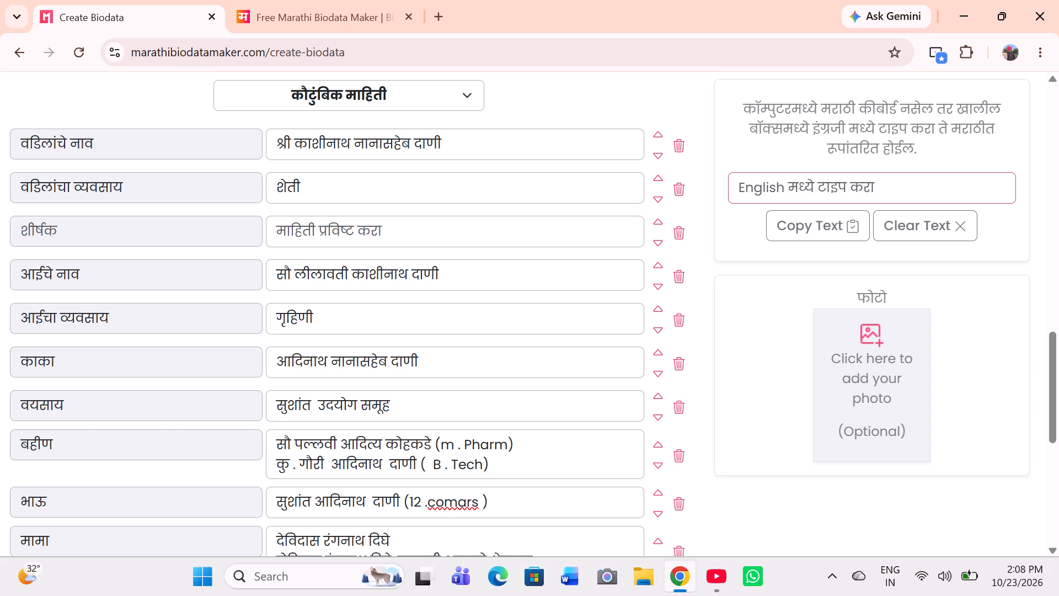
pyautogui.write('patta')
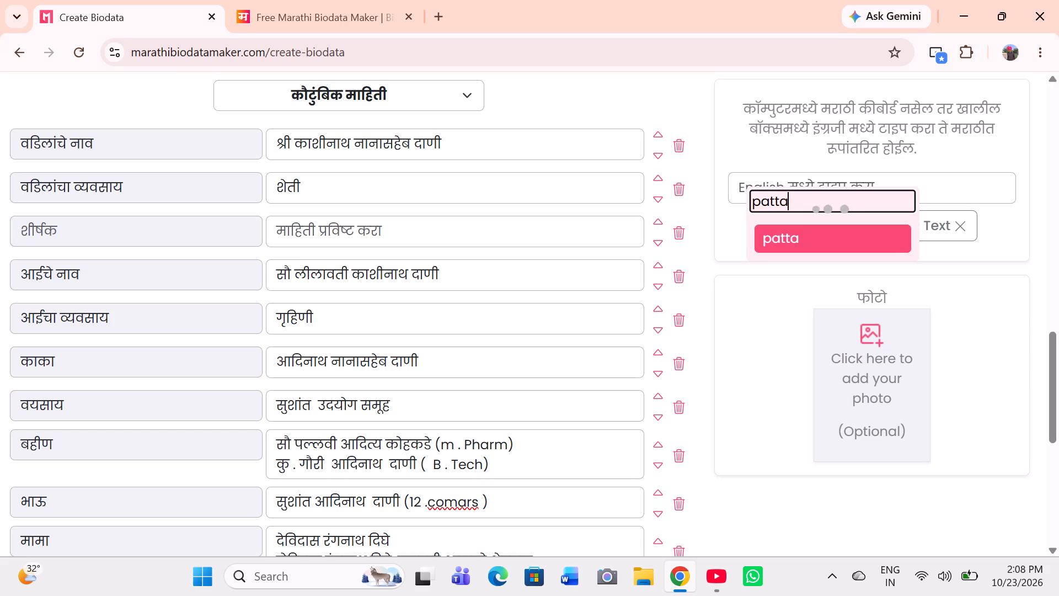
pyautogui.click(782, 249)
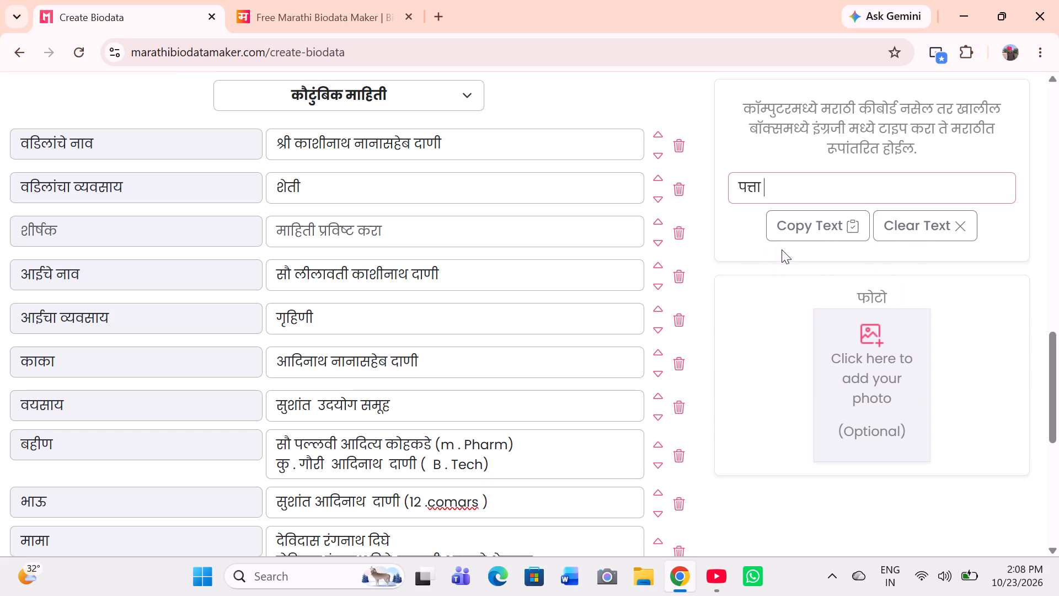
# Copy पत्ता from the conversion box into the new family field as its title.
pyautogui.doubleClick(819, 226)
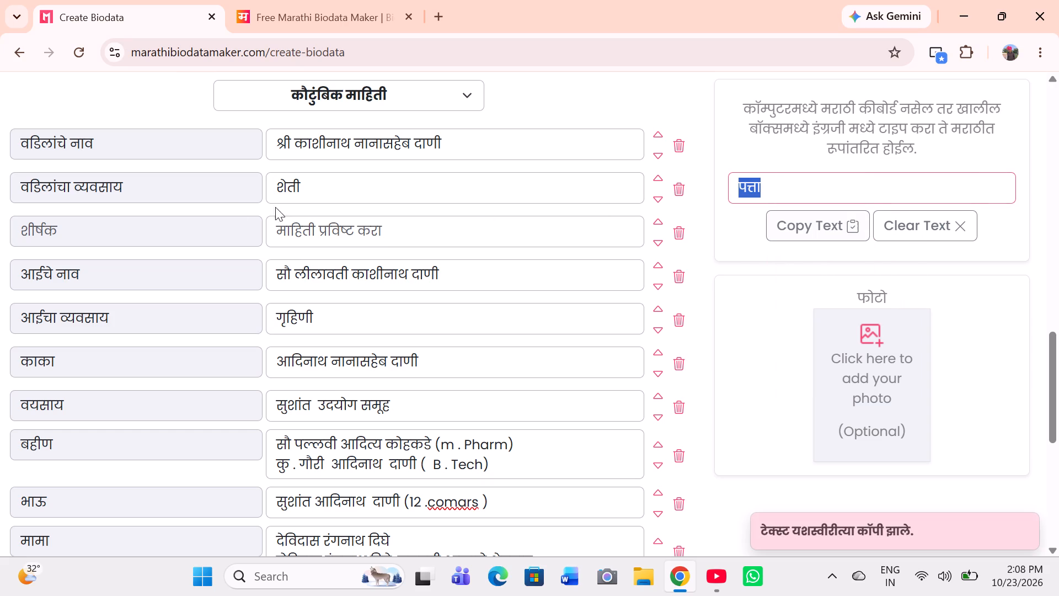
pyautogui.click(95, 239)
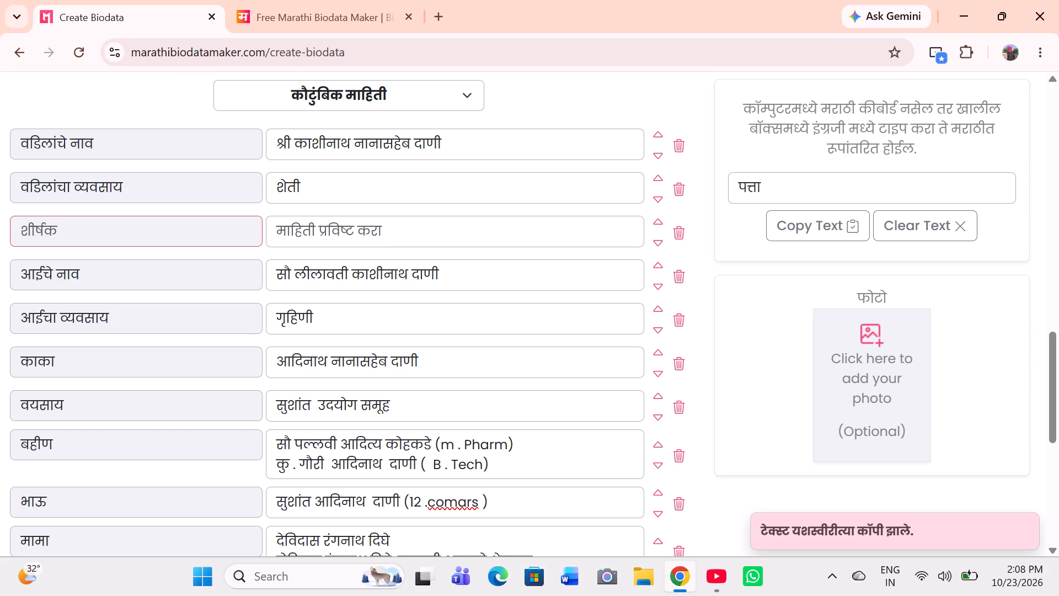
pyautogui.click(95, 238)
pyautogui.hotkey('ctrl', 'v')
# Open the value of the new पत्ता field in the family details for entry.
pyautogui.click(294, 236)
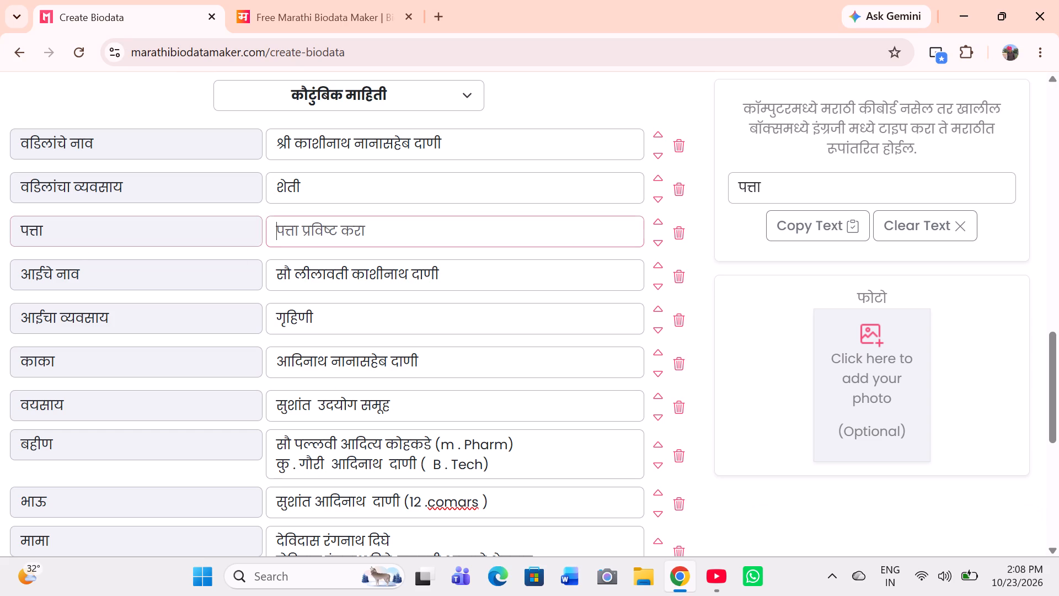
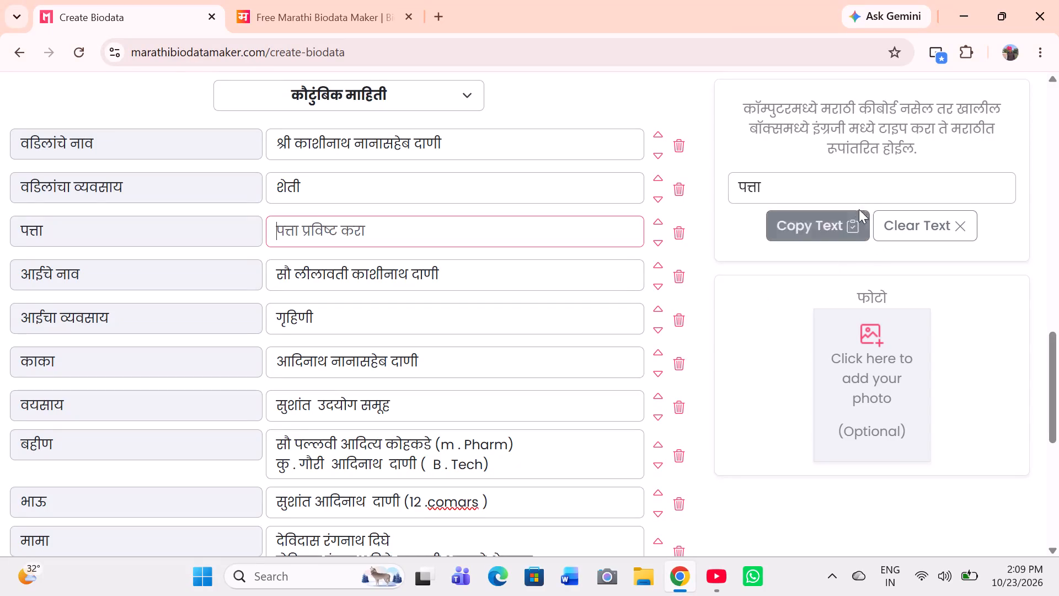
# Replace the conversion box text with the abbreviation मु. and the family's village name in Marathi.
pyautogui.click(846, 189)
pyautogui.press('BackSpace')
pyautogui.press('BackSpace')
pyautogui.press('BackSpace')
pyautogui.press('BackSpace')
pyautogui.press('BackSpace')
pyautogui.press('BackSpace')
pyautogui.press('BackSpace')
pyautogui.press('BackSpace')
pyautogui.press('BackSpace')
pyautogui.press('BackSpace')
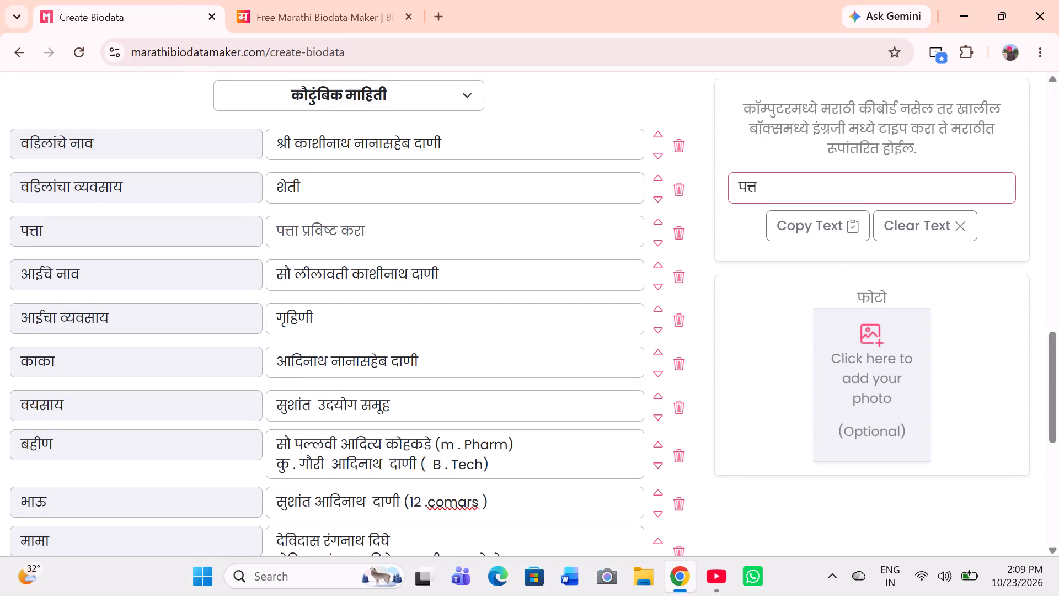
pyautogui.write('mu')
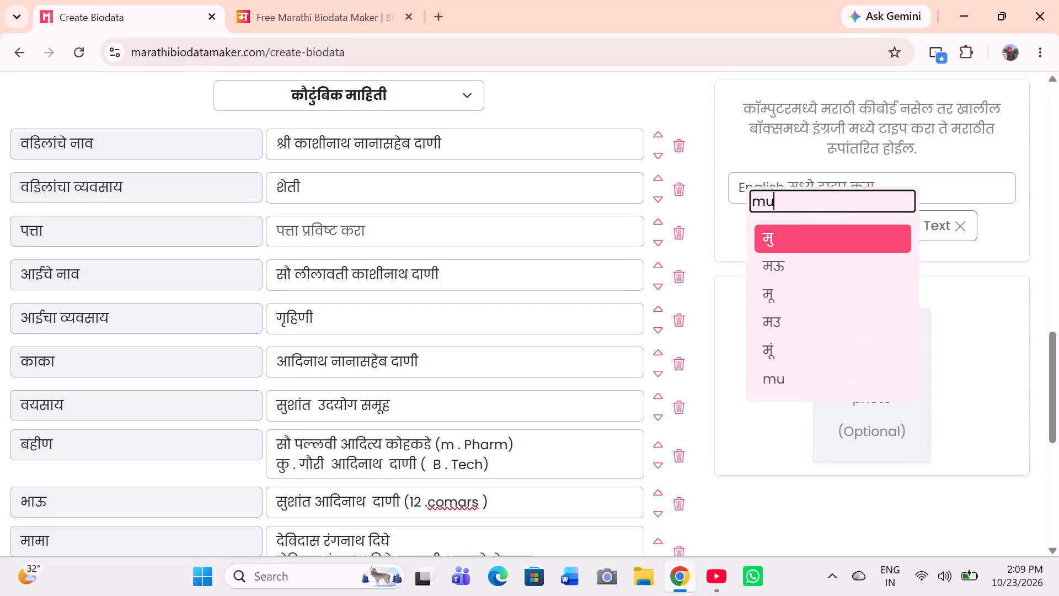
pyautogui.click(848, 236)
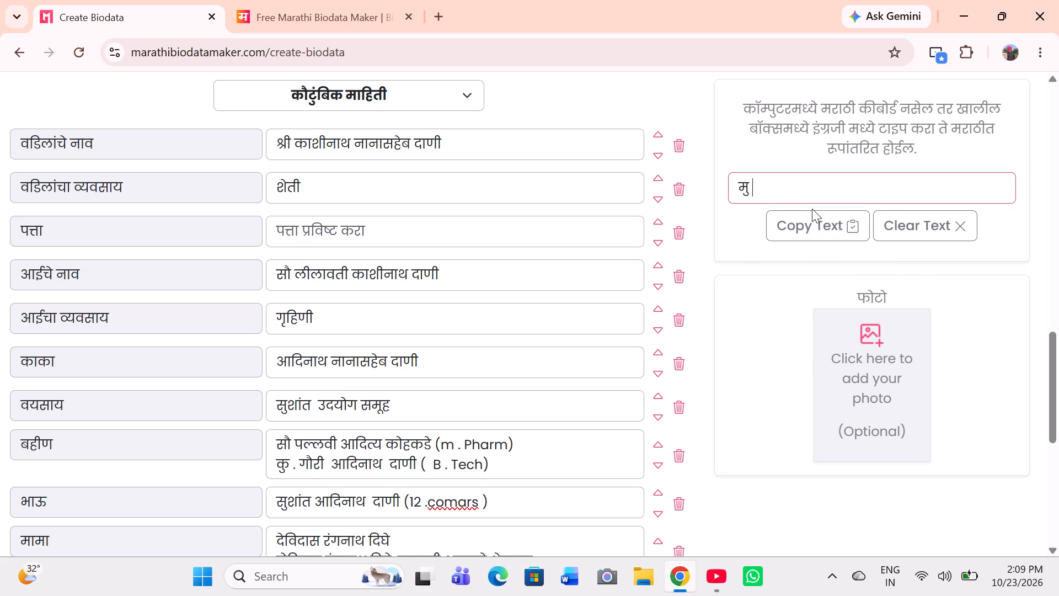
pyautogui.press('BackSpace')
pyautogui.press('.')
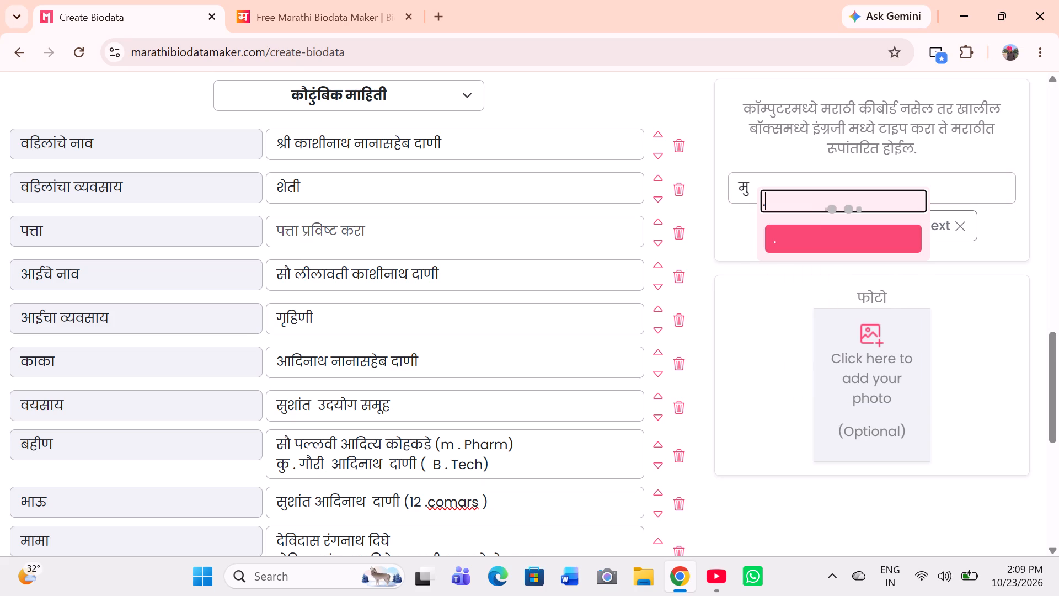
pyautogui.press('Return')
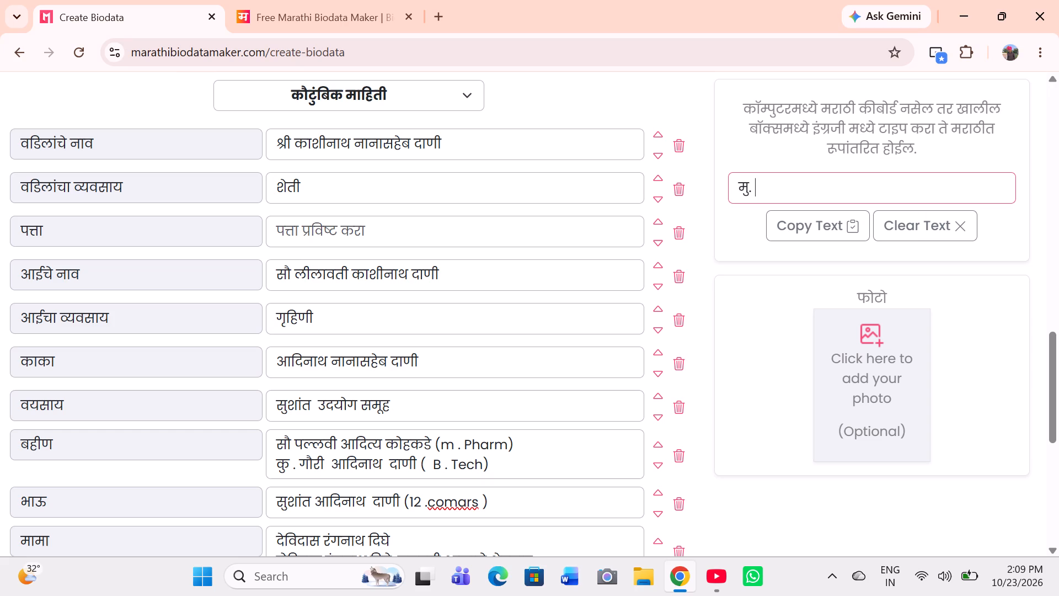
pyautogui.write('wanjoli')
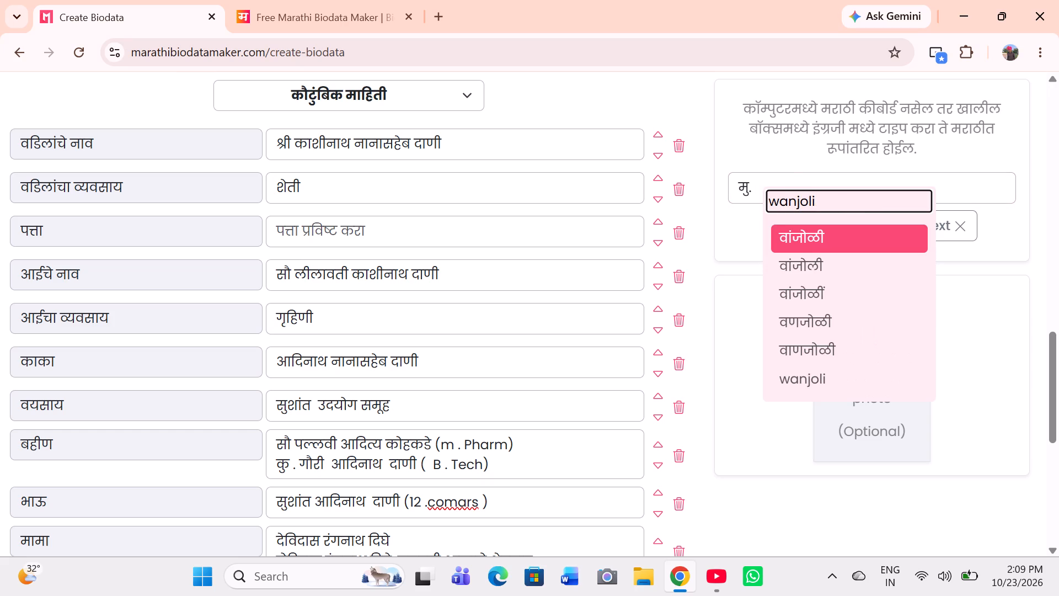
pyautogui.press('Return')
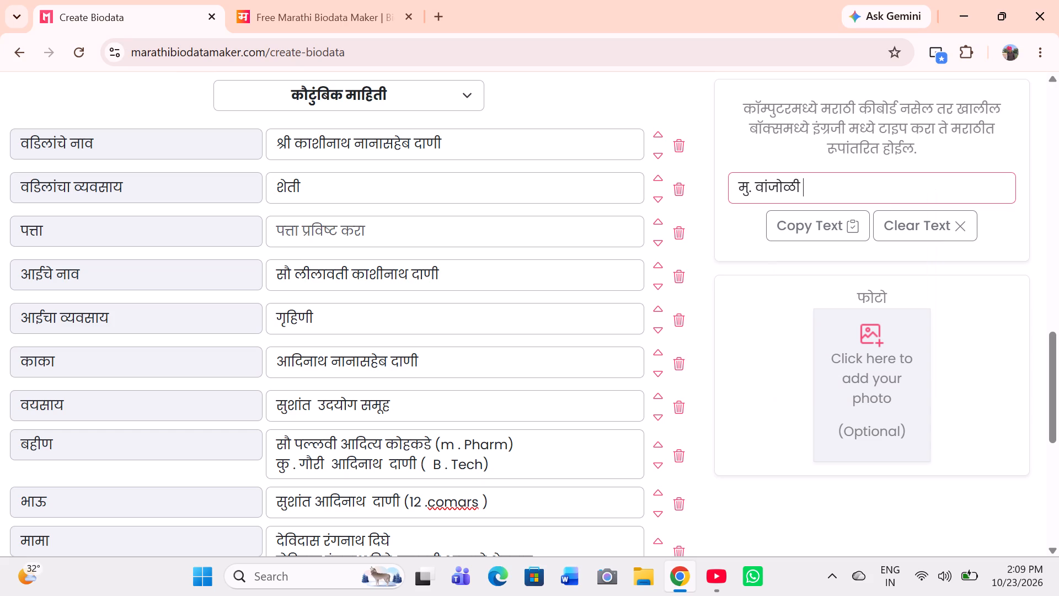
# Append the abbreviation ता. and the family's taluka name in Marathi to the address in the conversion box.
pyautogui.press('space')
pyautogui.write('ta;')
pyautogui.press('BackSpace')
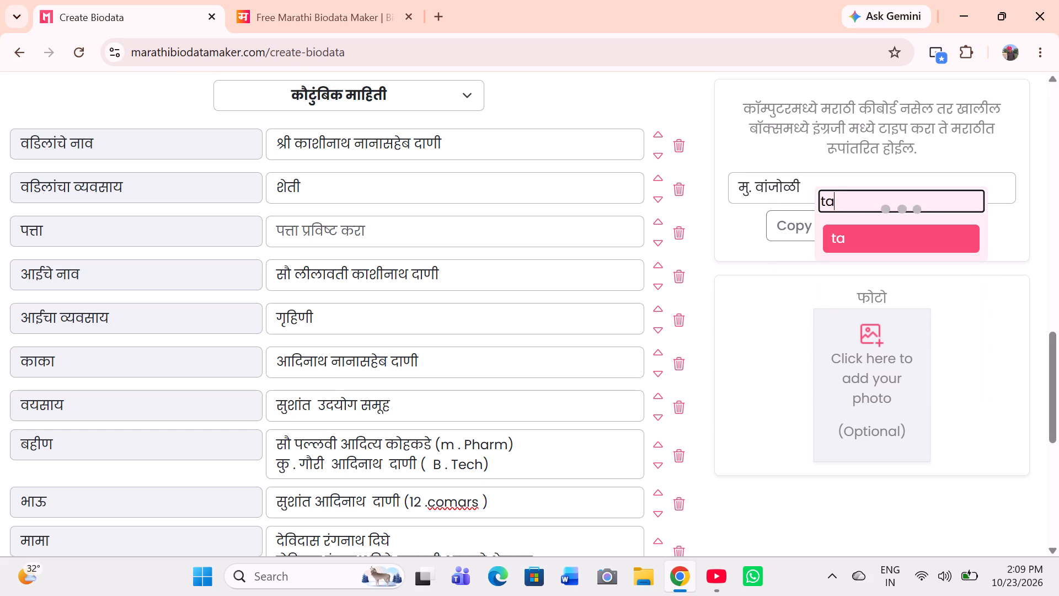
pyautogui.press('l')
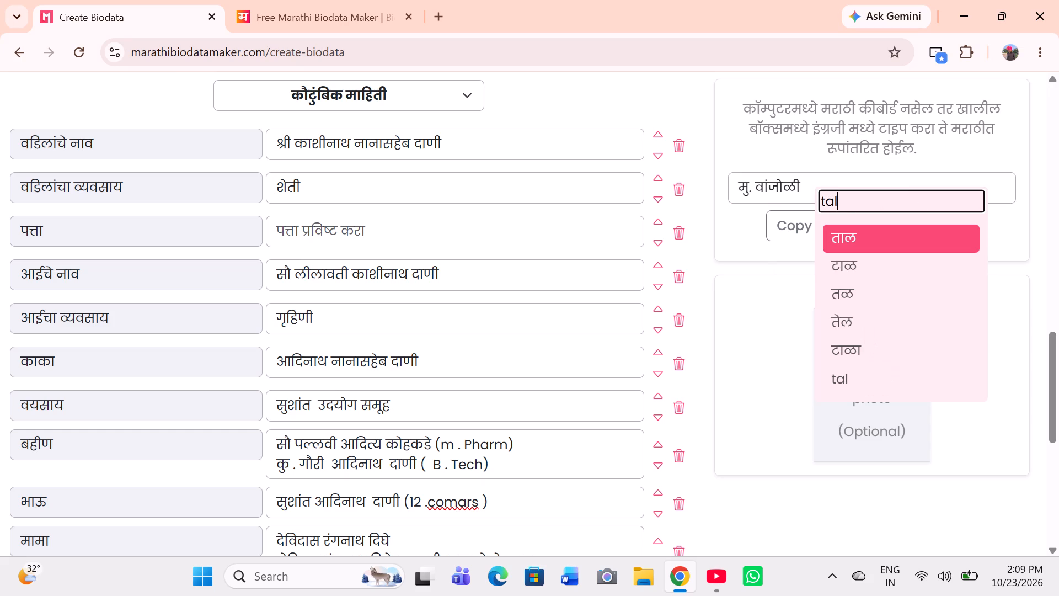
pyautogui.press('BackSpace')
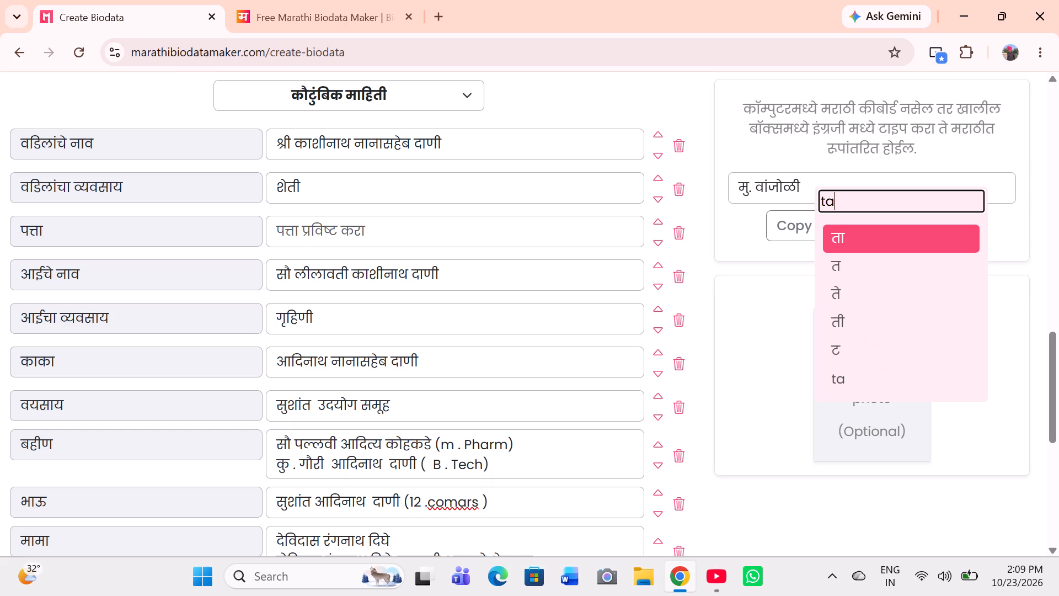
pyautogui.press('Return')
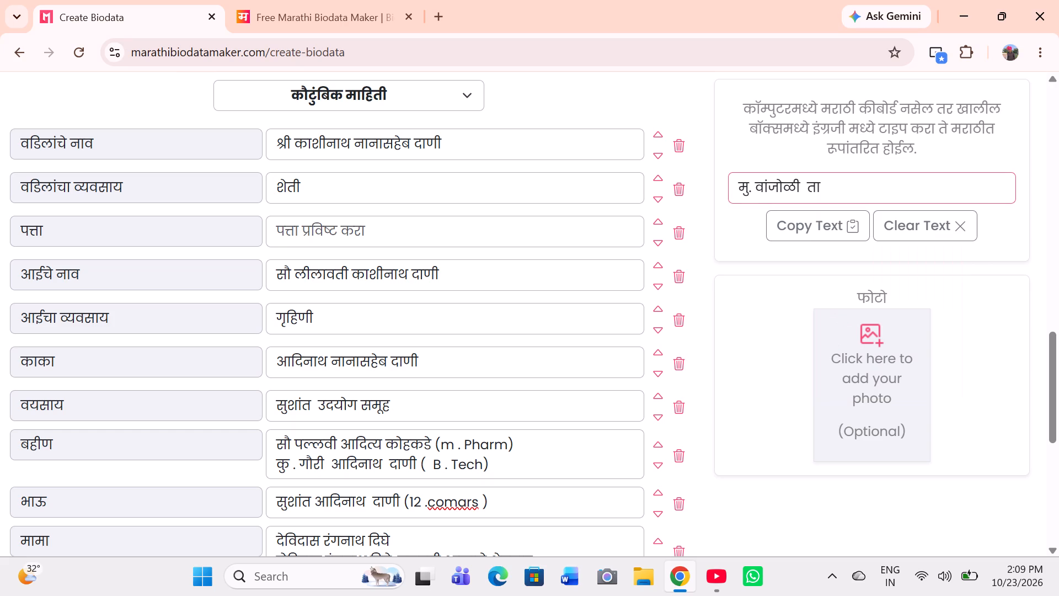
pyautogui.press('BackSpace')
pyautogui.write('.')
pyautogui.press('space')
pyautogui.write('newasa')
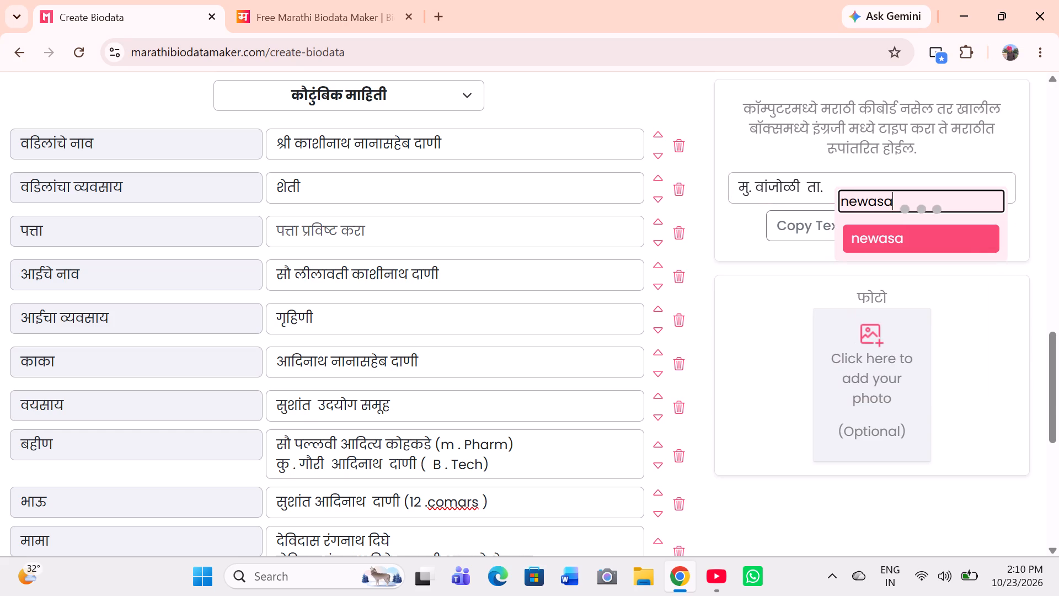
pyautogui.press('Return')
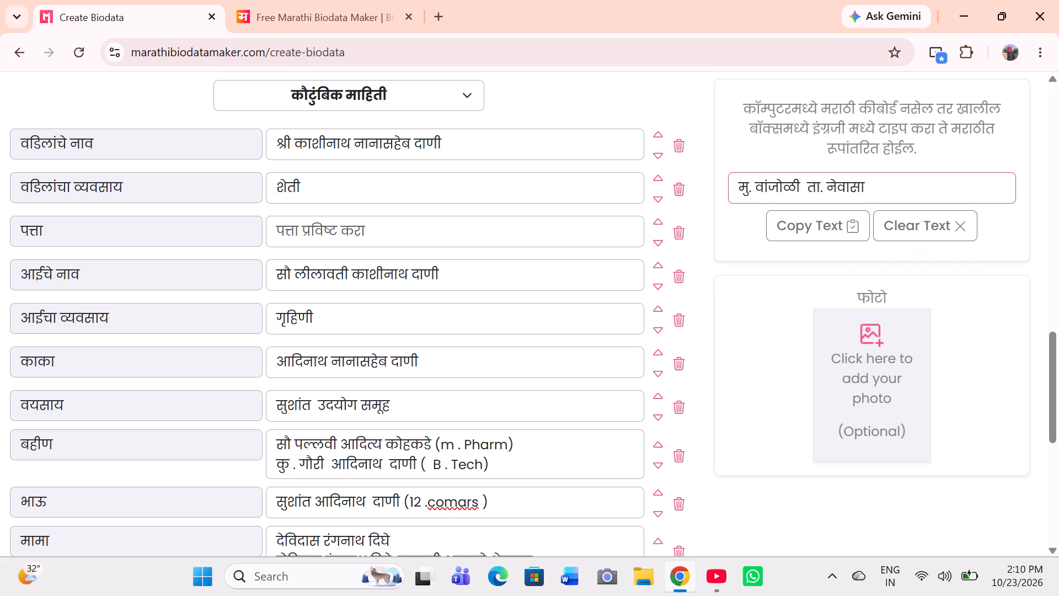
# Append the district abbreviation जी. and the initial अ to the address in the conversion box.
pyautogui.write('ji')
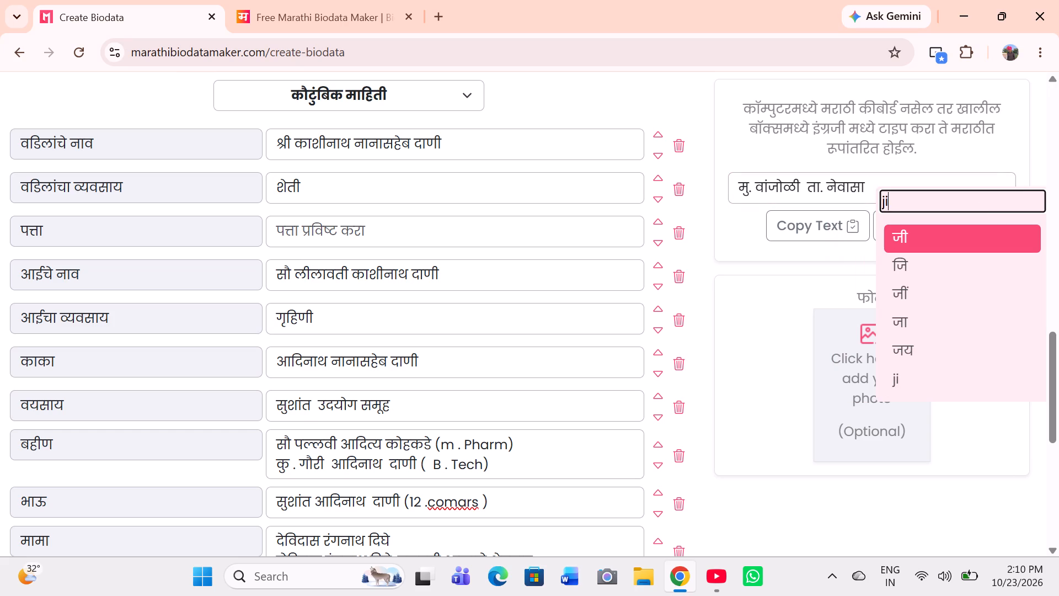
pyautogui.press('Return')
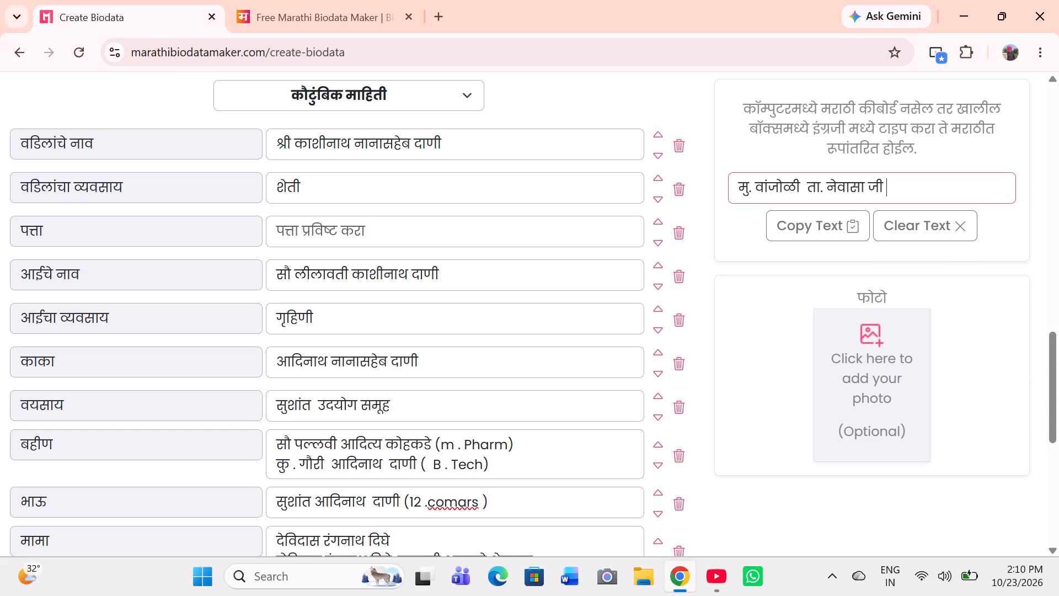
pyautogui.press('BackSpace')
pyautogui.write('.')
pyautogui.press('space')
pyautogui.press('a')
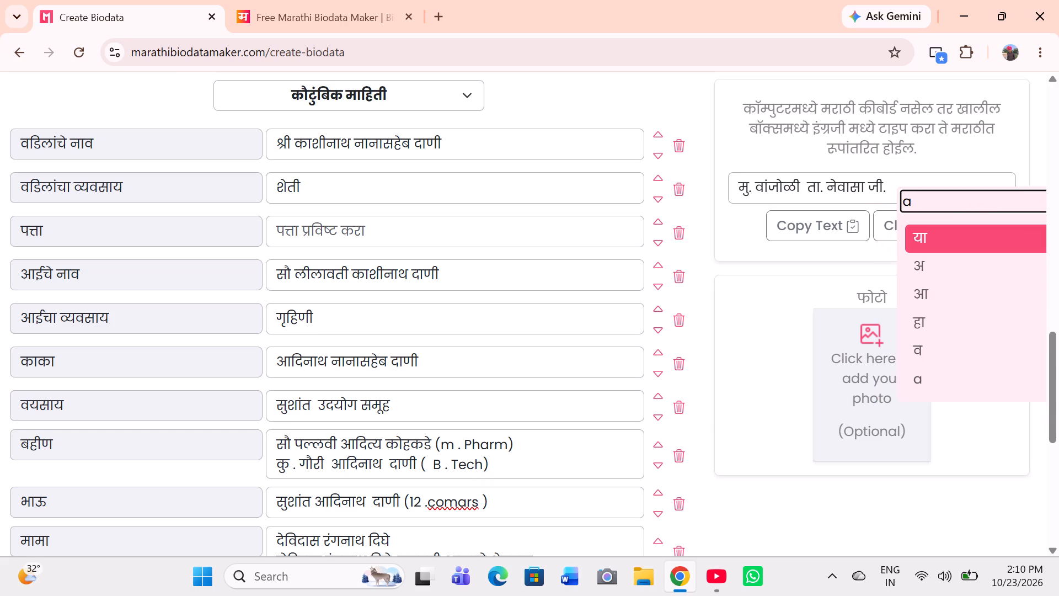
pyautogui.click(812, 209)
pyautogui.click(924, 259)
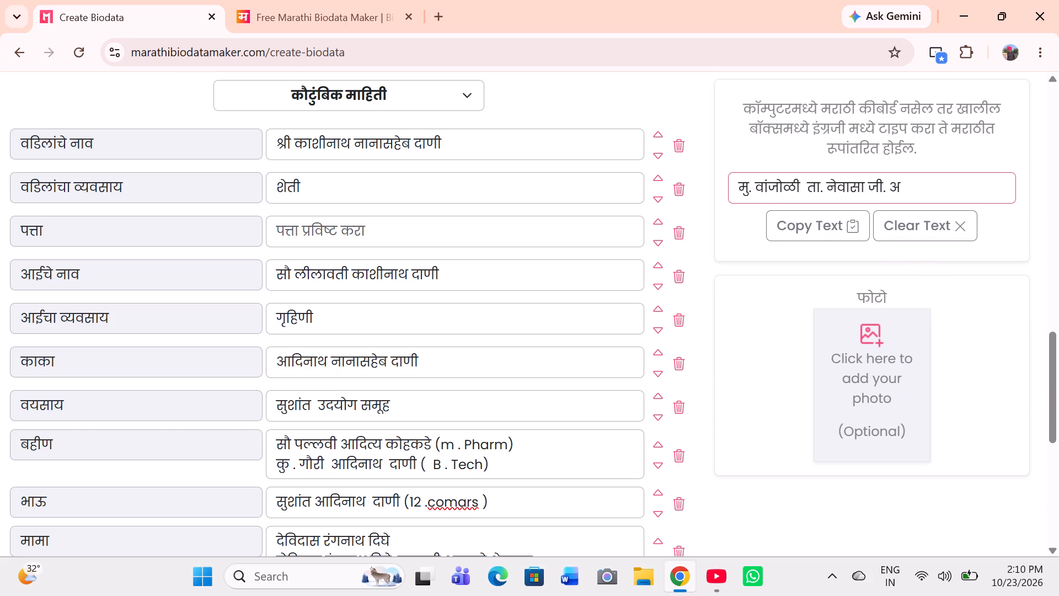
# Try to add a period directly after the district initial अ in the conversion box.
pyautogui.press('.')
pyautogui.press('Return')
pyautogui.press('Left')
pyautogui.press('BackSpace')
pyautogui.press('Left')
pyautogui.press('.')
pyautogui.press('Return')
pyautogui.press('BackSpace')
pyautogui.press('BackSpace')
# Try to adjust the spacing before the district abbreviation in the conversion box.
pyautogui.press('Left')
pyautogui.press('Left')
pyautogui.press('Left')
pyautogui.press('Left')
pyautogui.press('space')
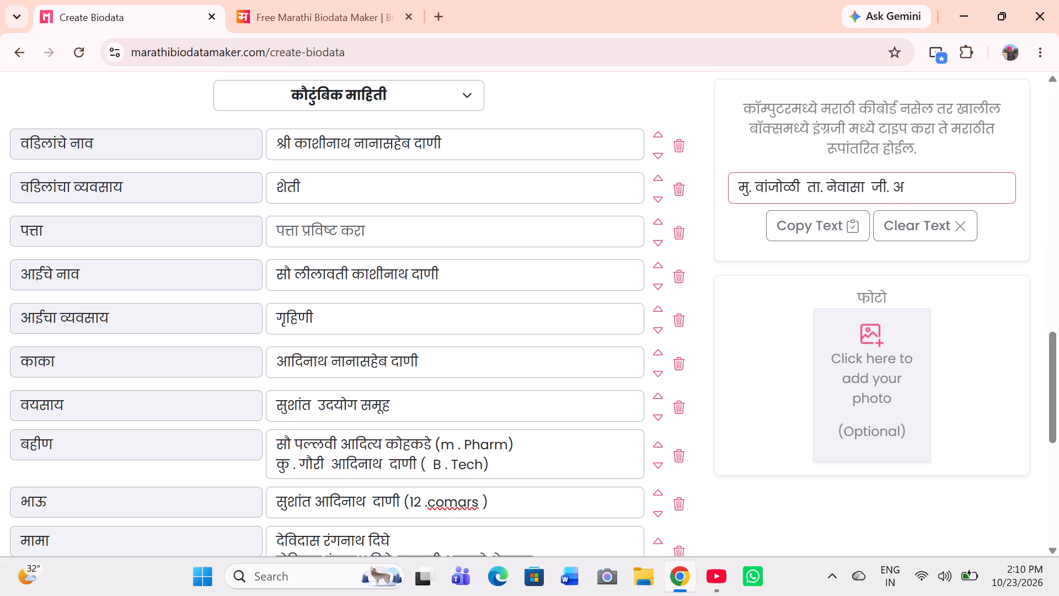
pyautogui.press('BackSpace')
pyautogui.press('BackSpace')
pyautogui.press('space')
# Correct the district abbreviation in the conversion box's address to जि., with no space before its period.
pyautogui.press('Right')
pyautogui.press('Right')
pyautogui.press('Left')
pyautogui.press('BackSpace')
pyautogui.press('BackSpace')
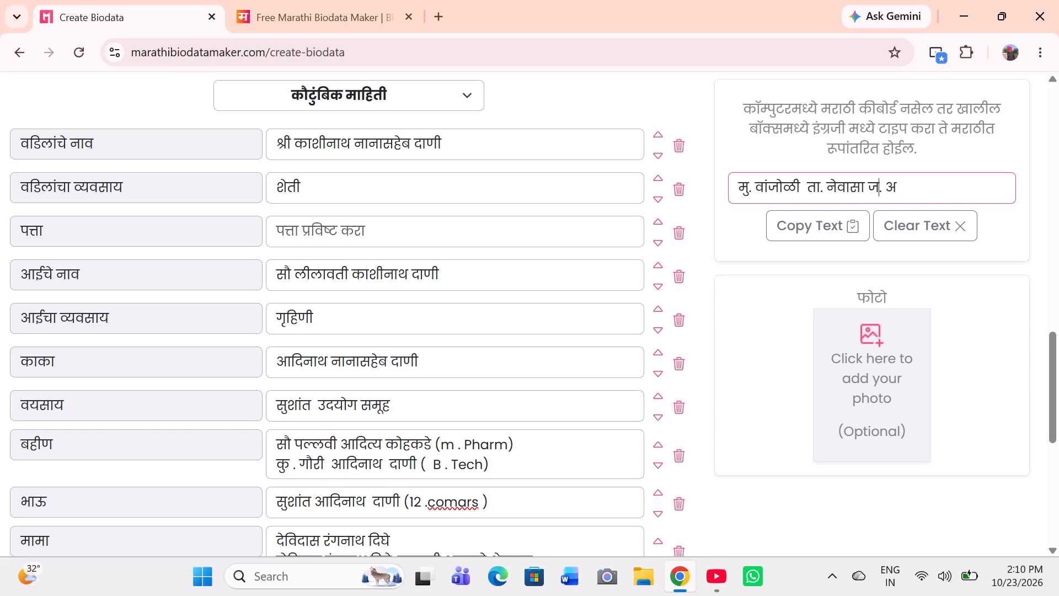
pyautogui.write('ji')
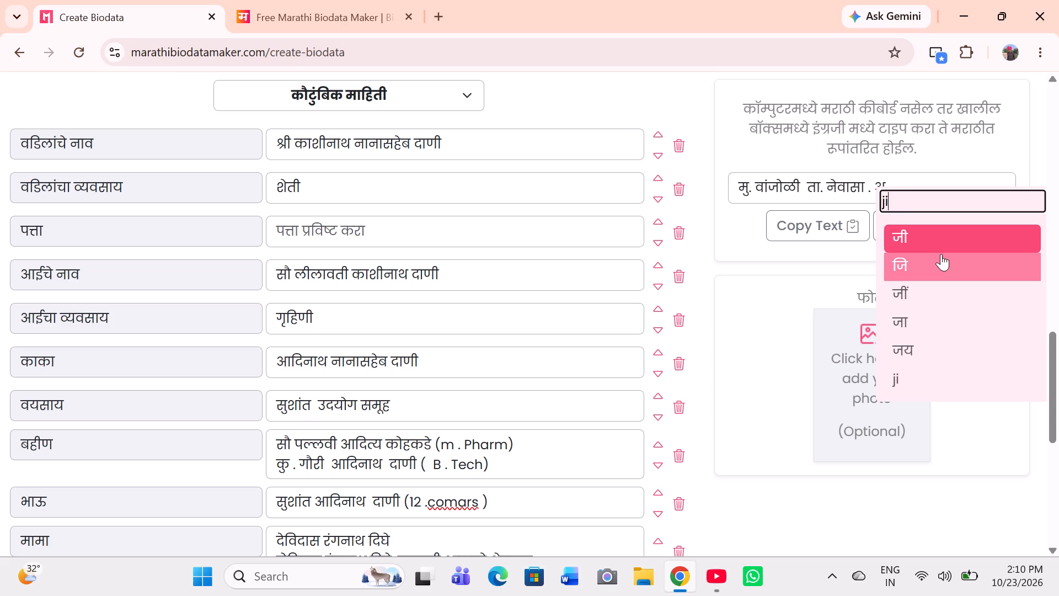
pyautogui.click(933, 267)
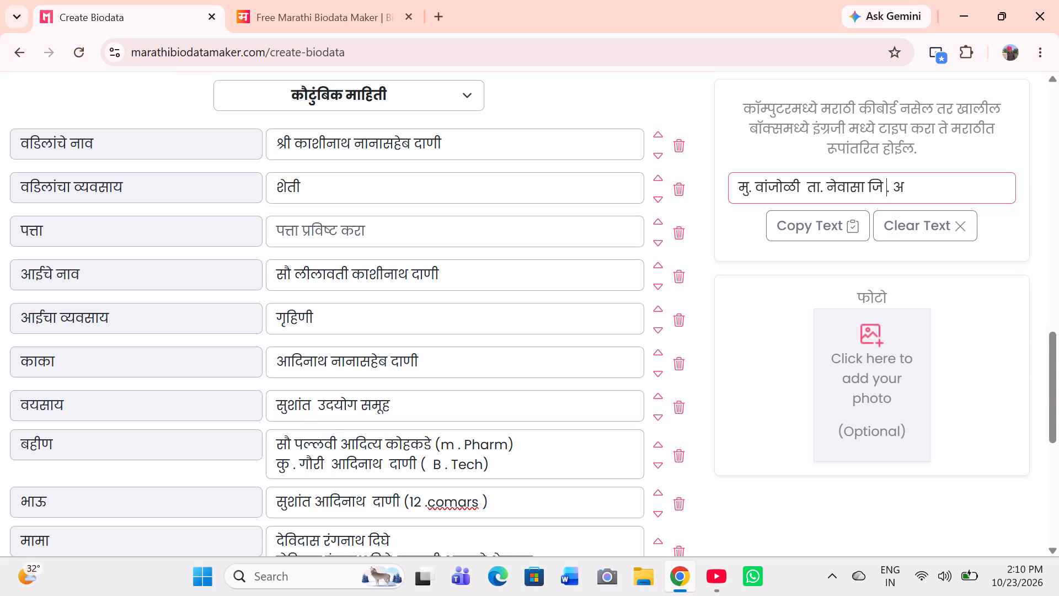
pyautogui.press('BackSpace')
pyautogui.press('Right')
pyautogui.press('Right')
pyautogui.press('Right')
# Complete the district name in the conversion box's address by adding a period after अ, followed by नगर.
pyautogui.press('.')
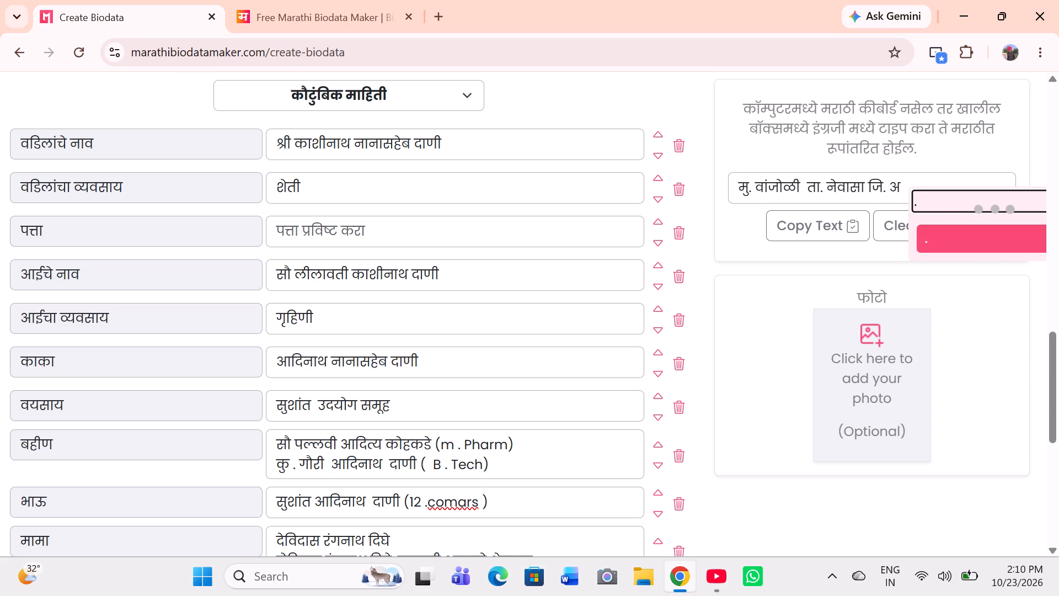
pyautogui.press('Return')
pyautogui.write('nagar')
pyautogui.press('Return')
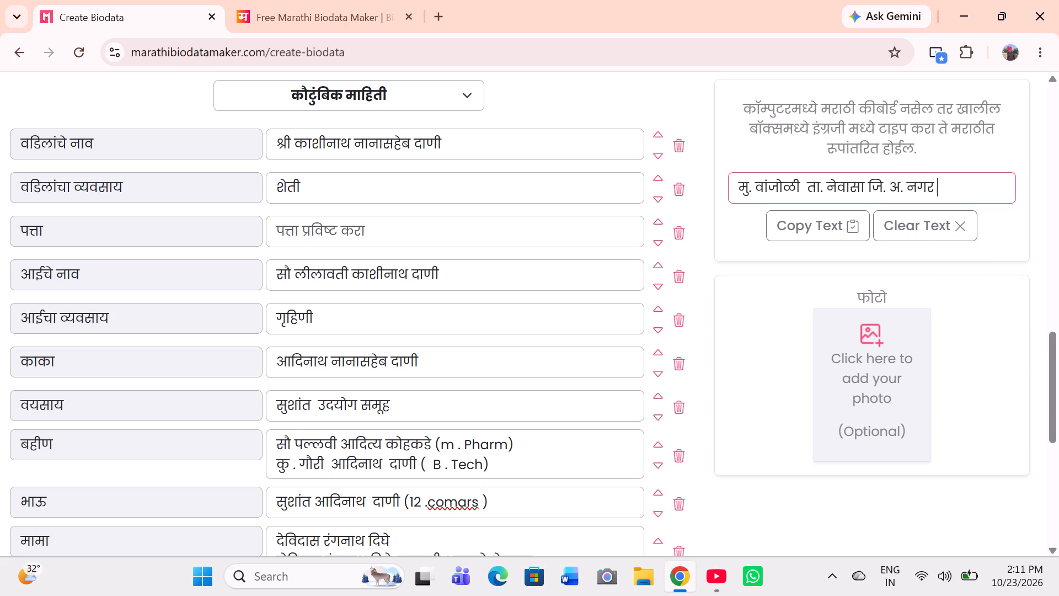
# Copy the converted Marathi address from the conversion box into the पत्ता field of the family details.
pyautogui.tripleClick(783, 222)
pyautogui.click(783, 222)
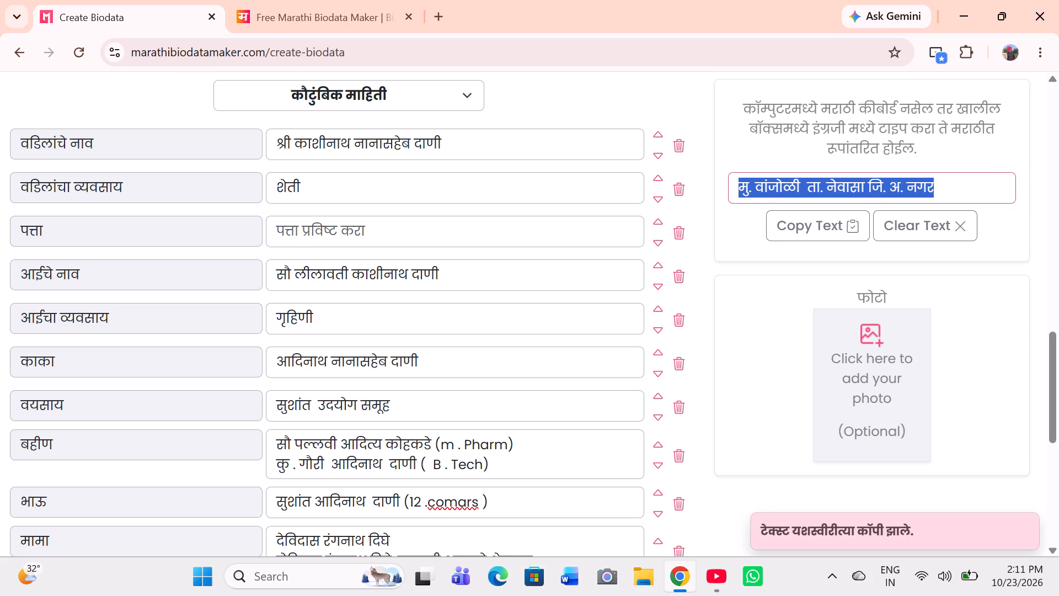
pyautogui.click(575, 222)
pyautogui.hotkey('ctrl', 'v')
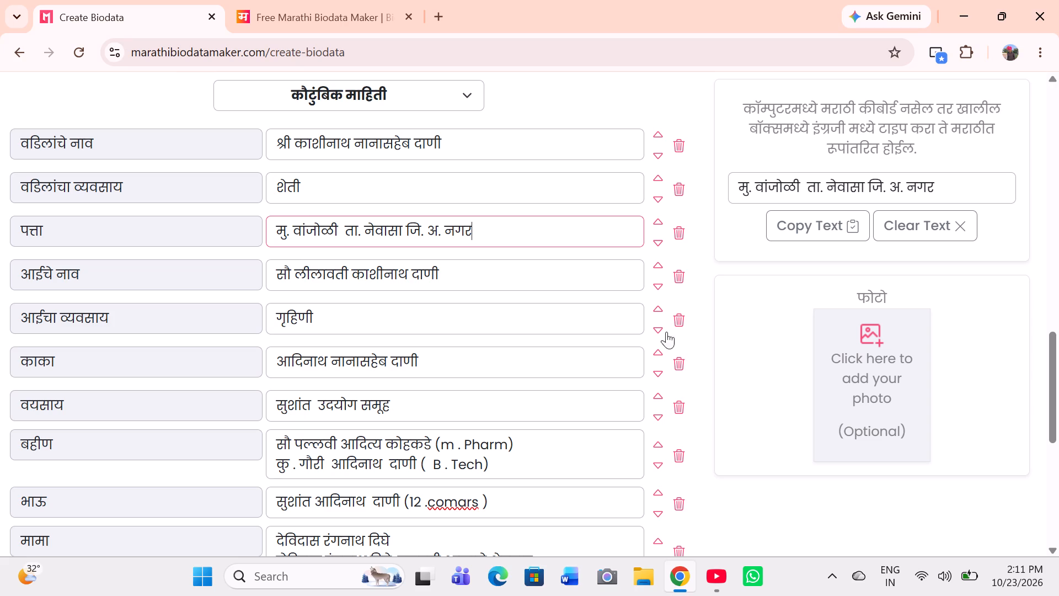
# Delete the आईचा व्यवसाय field from the family details.
pyautogui.click(679, 320)
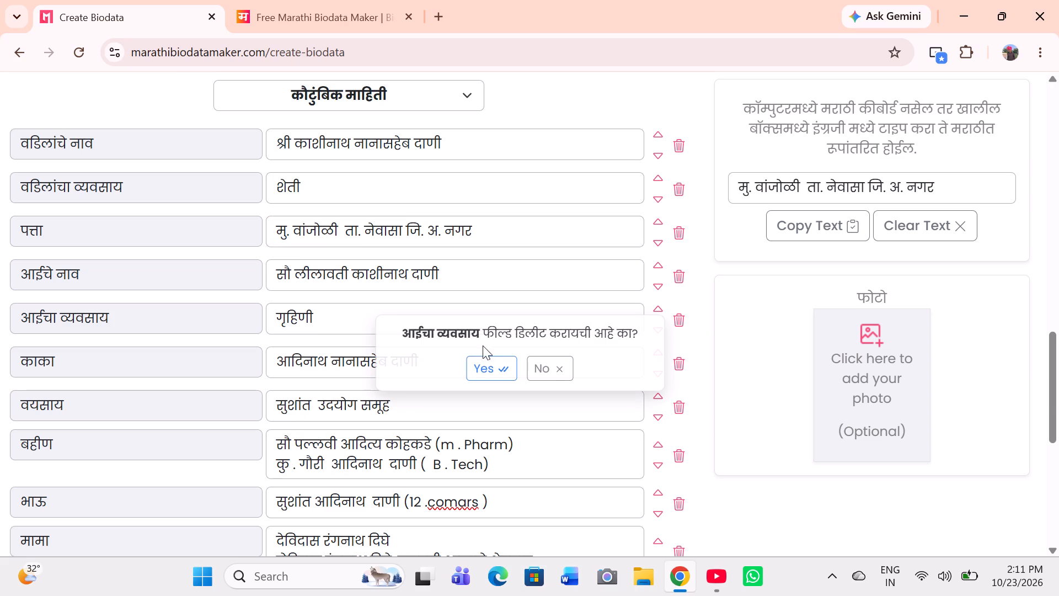
pyautogui.click(483, 363)
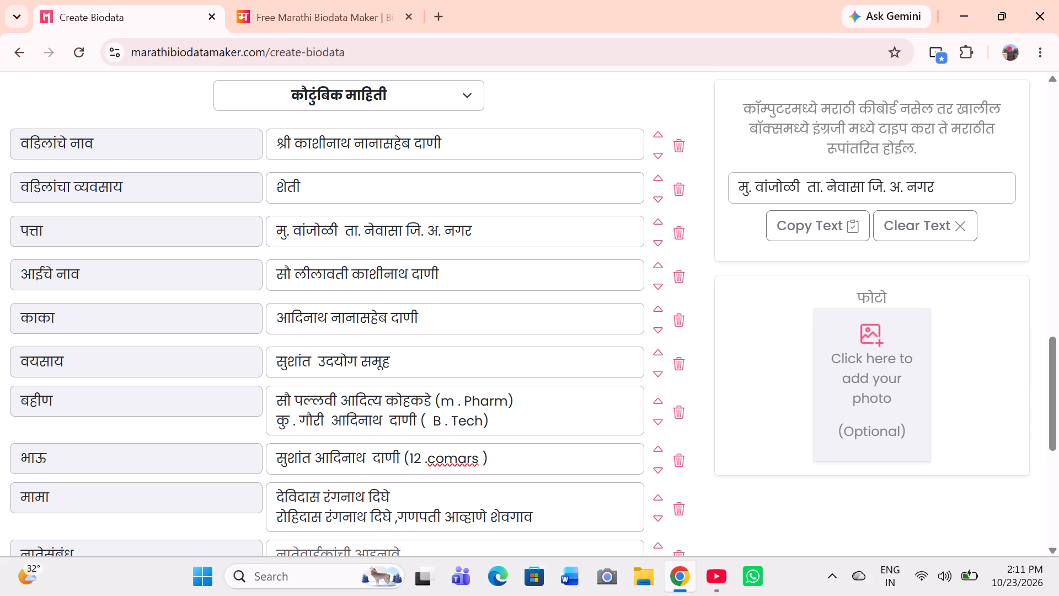
# Add a period after the title सौ in the आईचे नाव field.
pyautogui.click(290, 278)
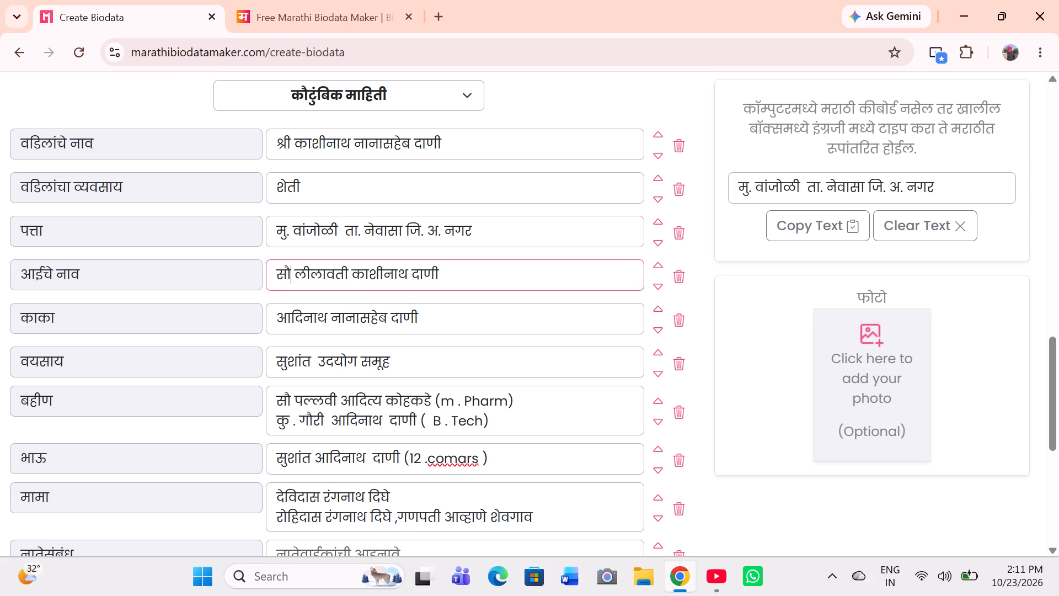
pyautogui.press('.')
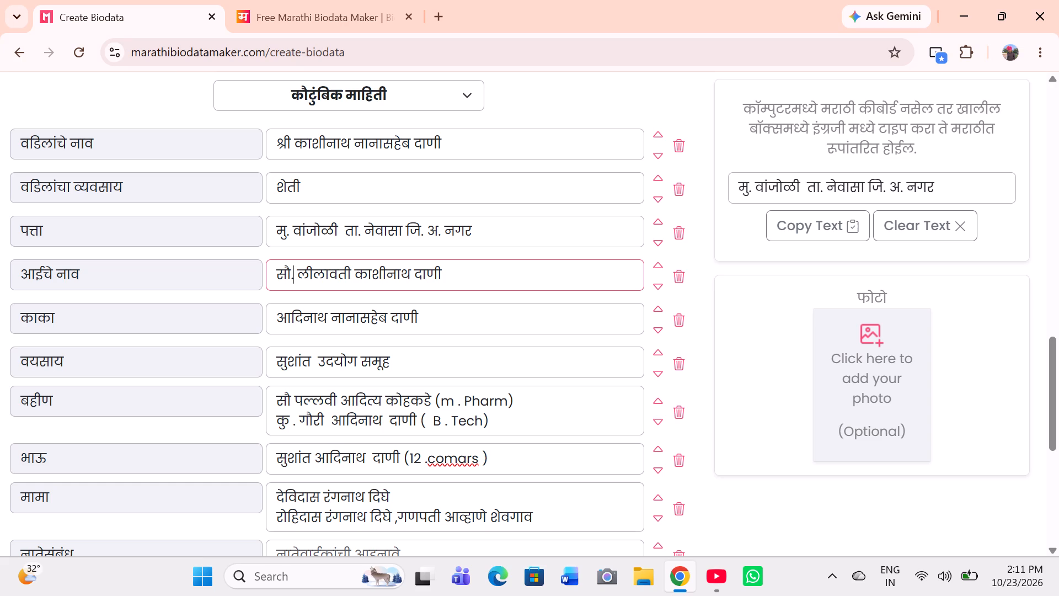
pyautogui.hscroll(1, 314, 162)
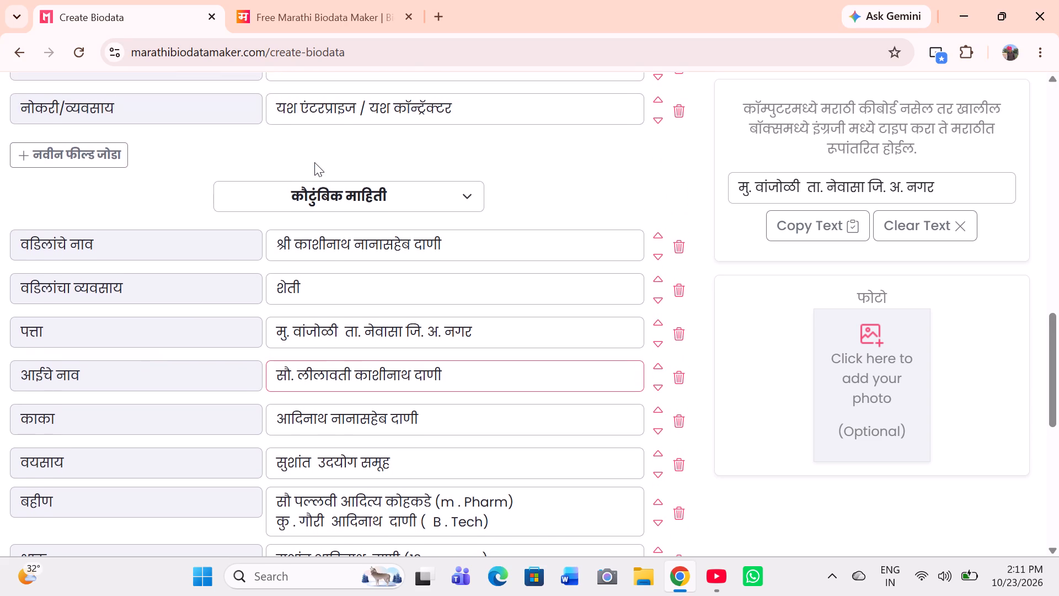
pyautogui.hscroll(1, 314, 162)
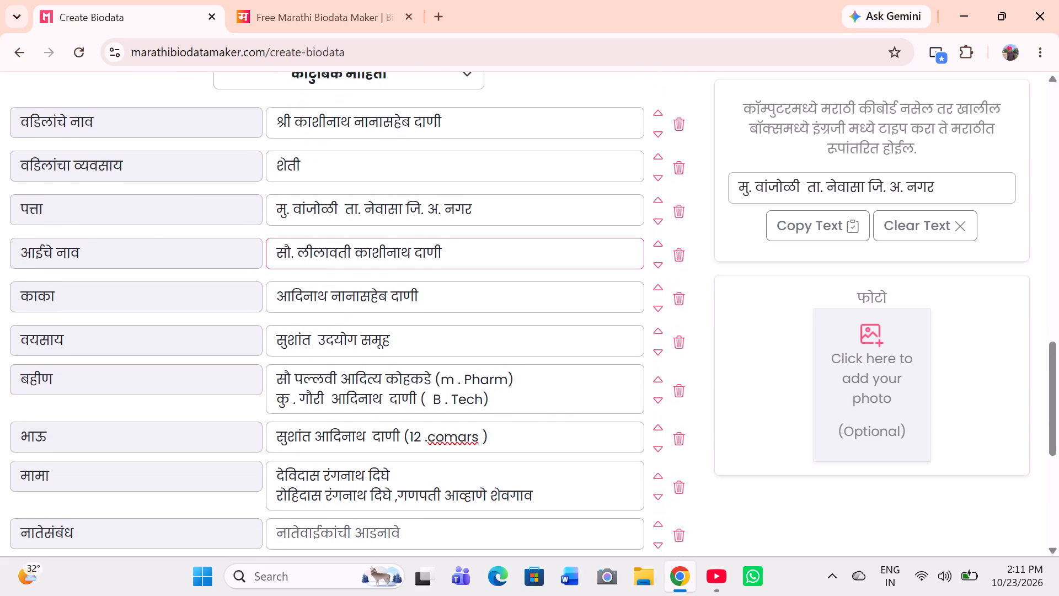
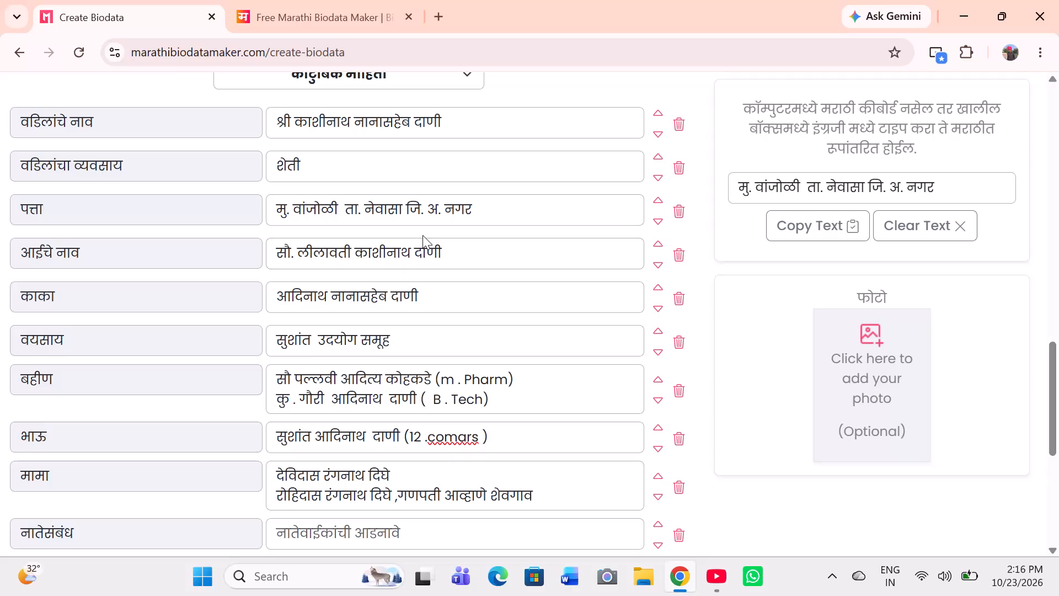
# Rename the काका field label in the family details as चुलते, converting it from "chulte" in the conversion box.
pyautogui.click(422, 235)
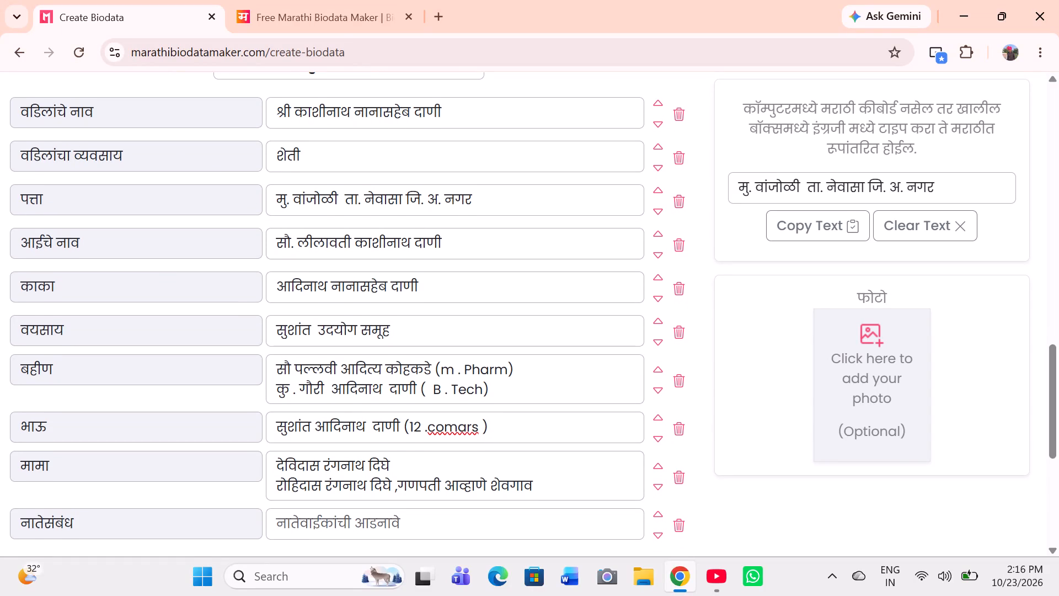
pyautogui.click(164, 293)
pyautogui.press('BackSpace')
pyautogui.press('BackSpace')
pyautogui.press('BackSpace')
pyautogui.press('BackSpace')
pyautogui.press('BackSpace')
pyautogui.press('BackSpace')
pyautogui.press('BackSpace')
pyautogui.press('BackSpace')
pyautogui.press('BackSpace')
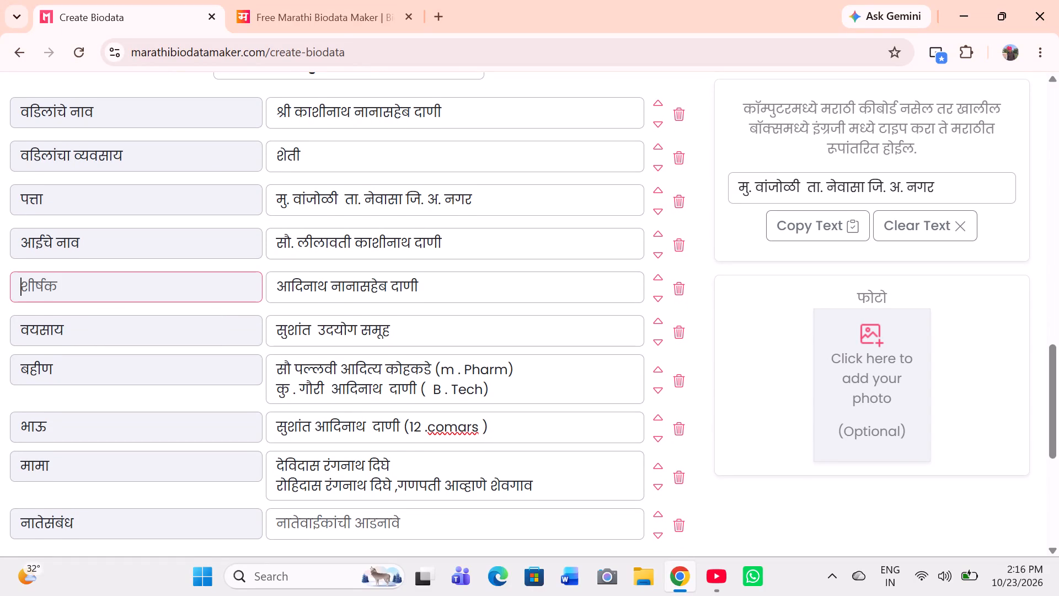
pyautogui.click(950, 236)
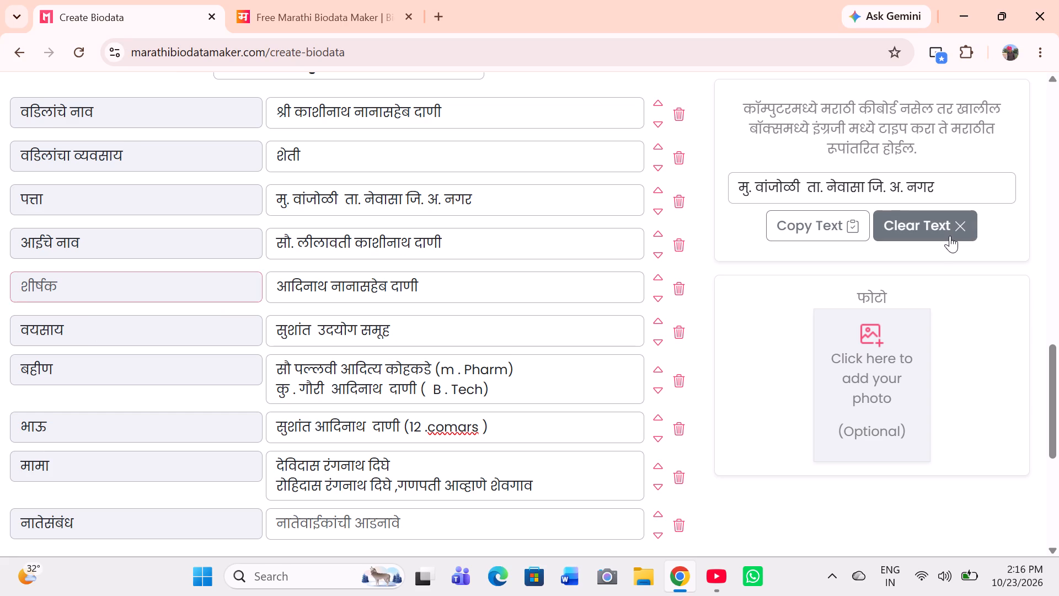
pyautogui.click(921, 191)
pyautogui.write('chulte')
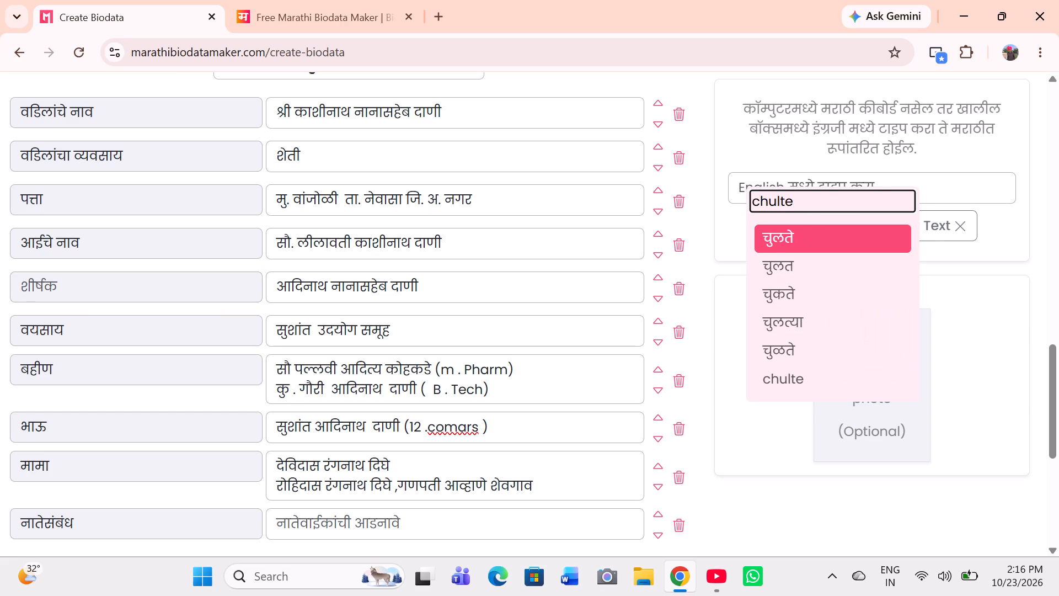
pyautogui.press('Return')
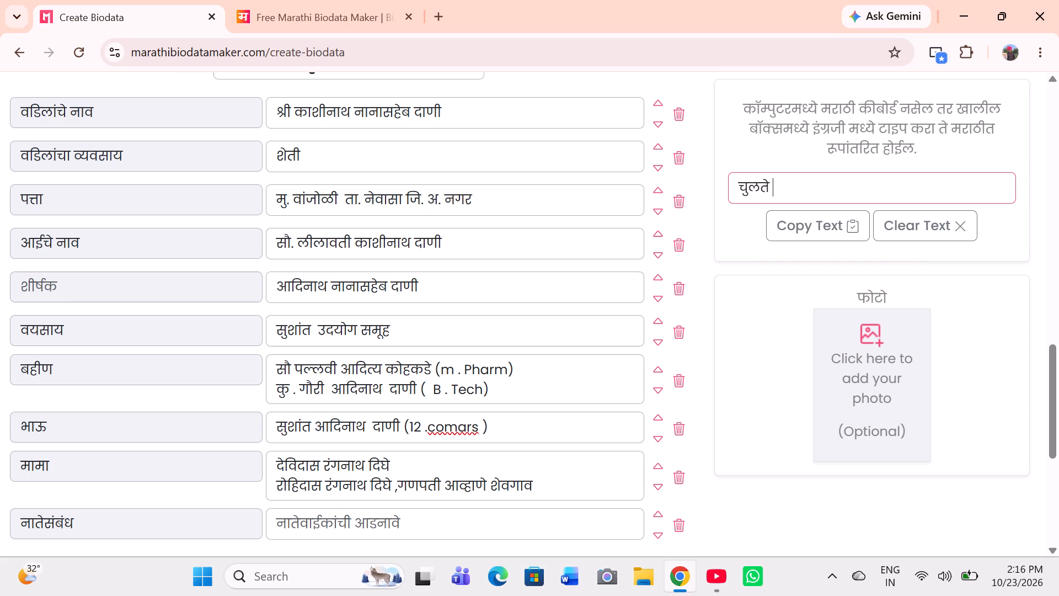
pyautogui.click(843, 228)
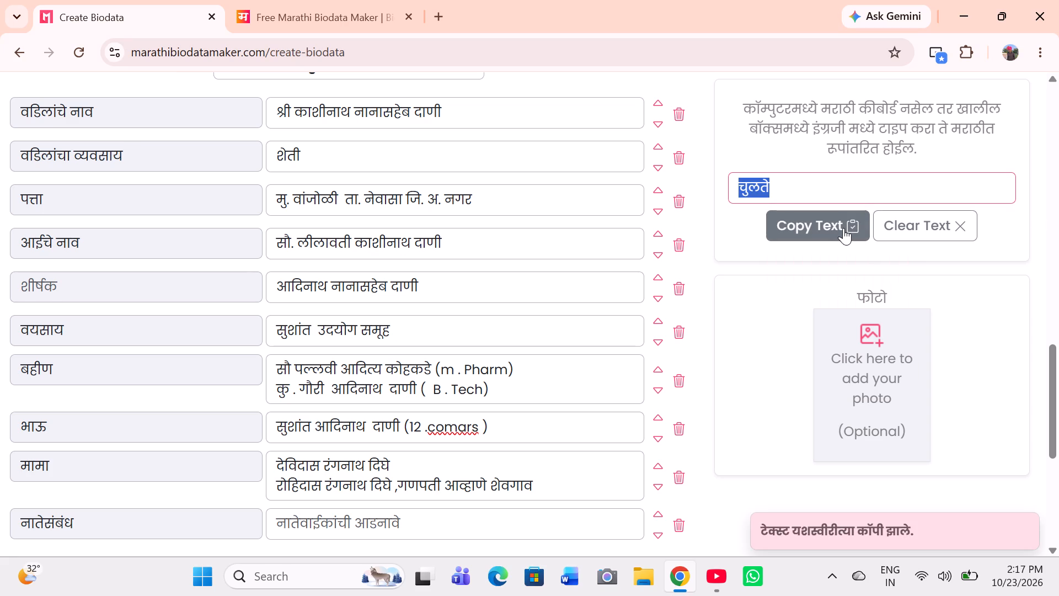
pyautogui.moveTo(226, 271); pyautogui.dragTo(207, 308)
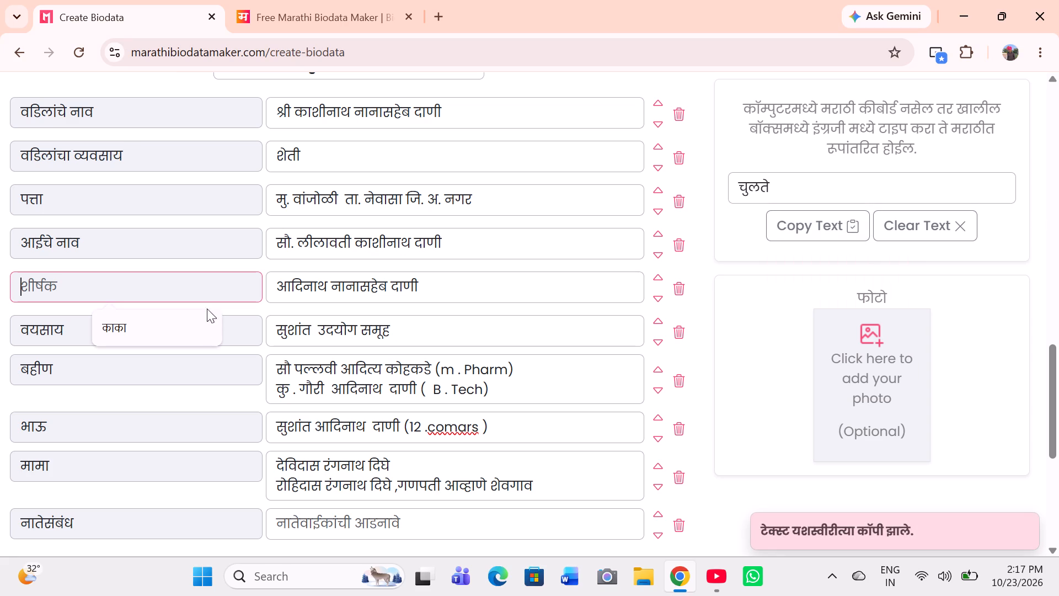
pyautogui.moveTo(207, 308); pyautogui.dragTo(210, 286)
pyautogui.hotkey('ctrl', 'v')
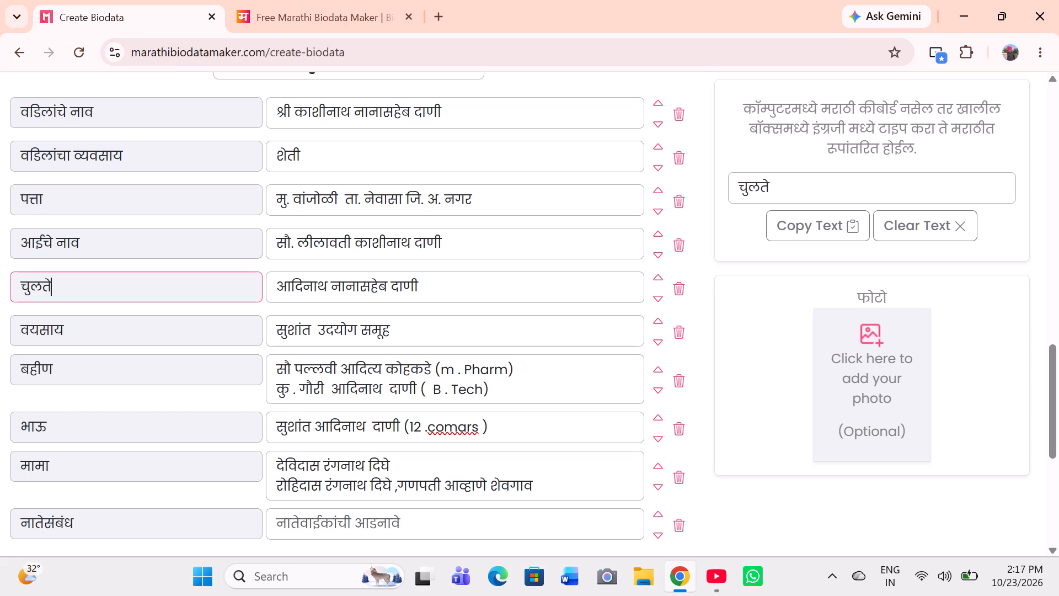
# Reduce the double space between सुशांत and उदयोग in the वयसाय field to a single space.
pyautogui.click(318, 332)
pyautogui.press('BackSpace')
pyautogui.press('BackSpace')
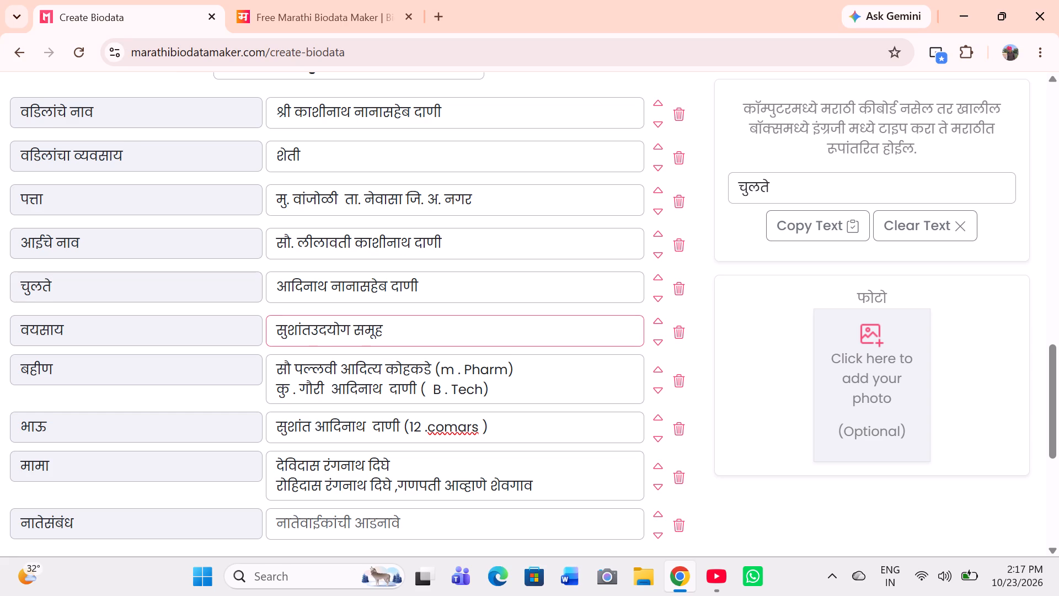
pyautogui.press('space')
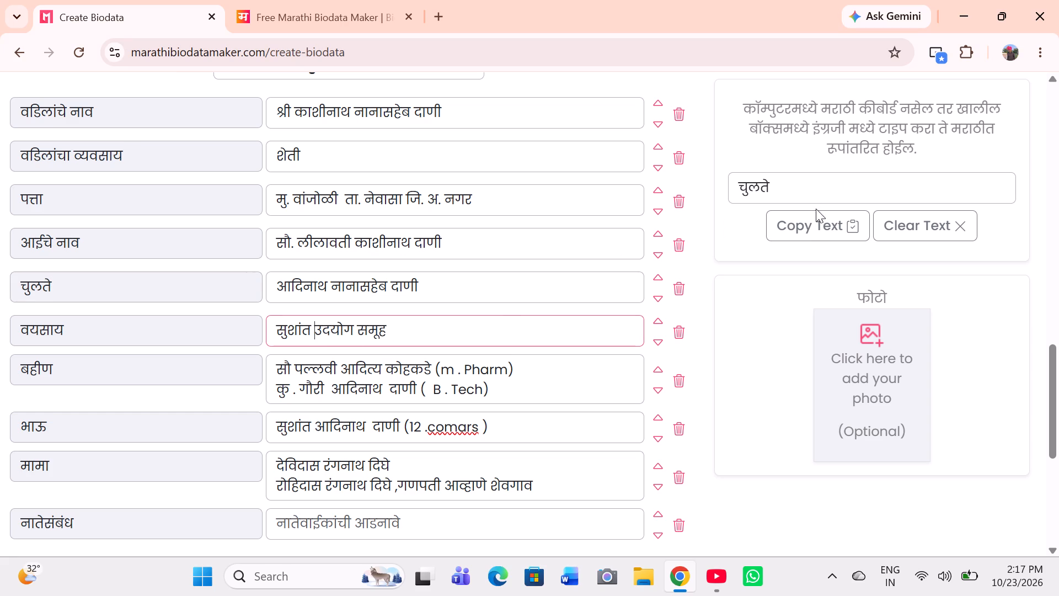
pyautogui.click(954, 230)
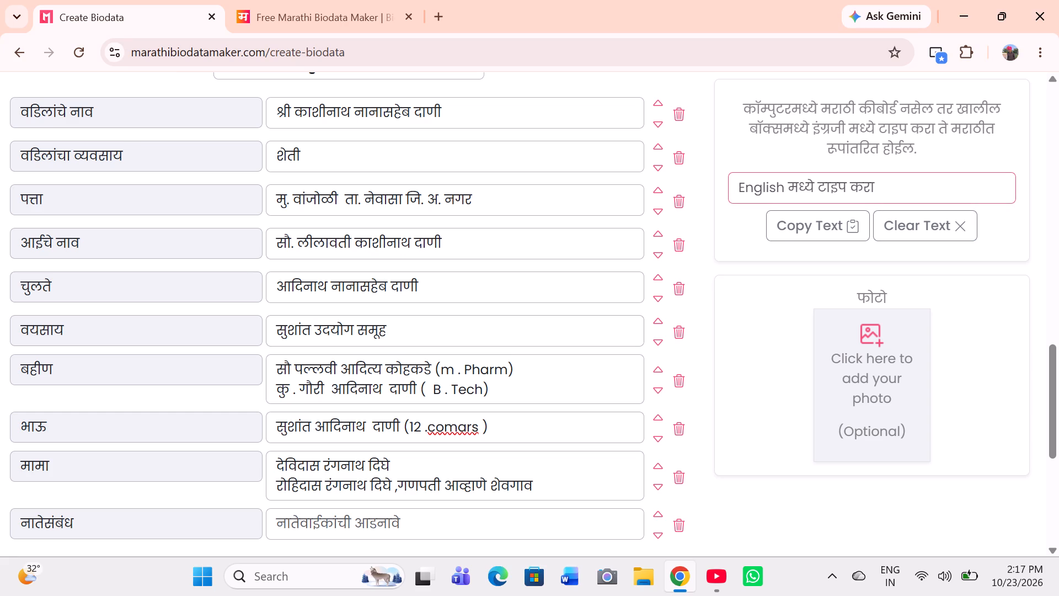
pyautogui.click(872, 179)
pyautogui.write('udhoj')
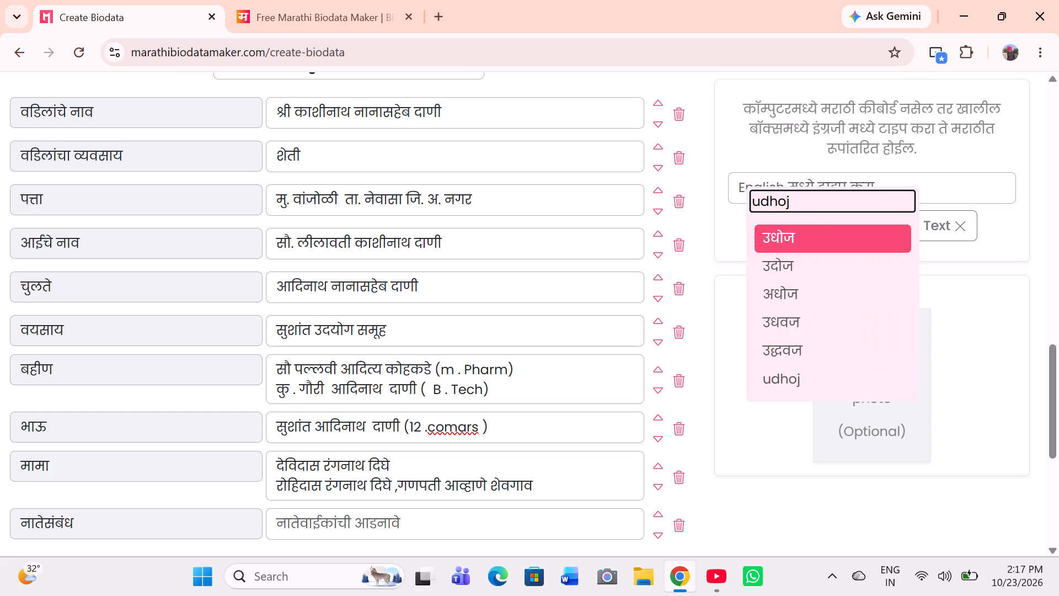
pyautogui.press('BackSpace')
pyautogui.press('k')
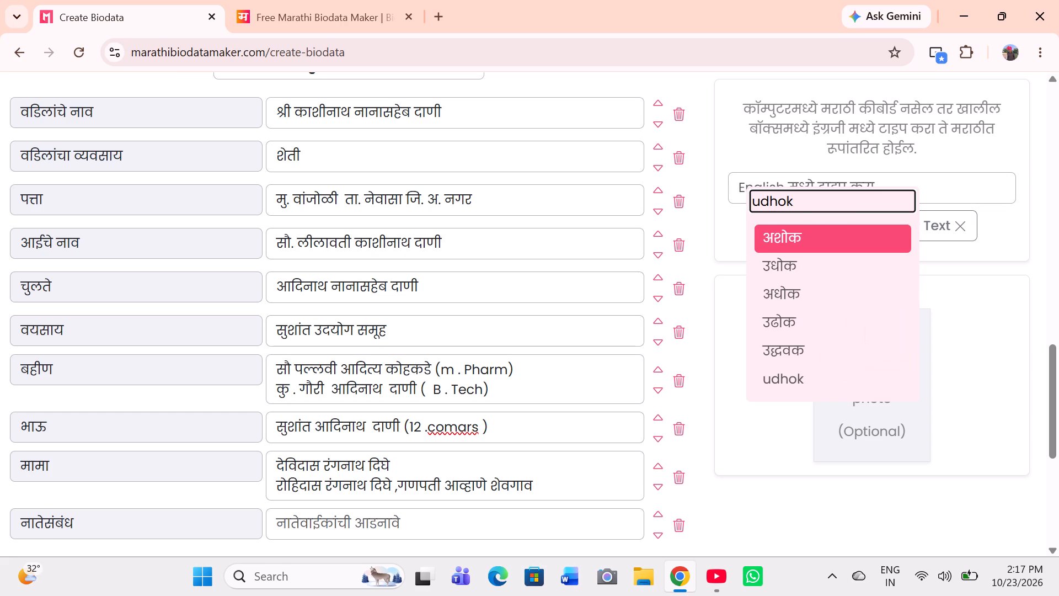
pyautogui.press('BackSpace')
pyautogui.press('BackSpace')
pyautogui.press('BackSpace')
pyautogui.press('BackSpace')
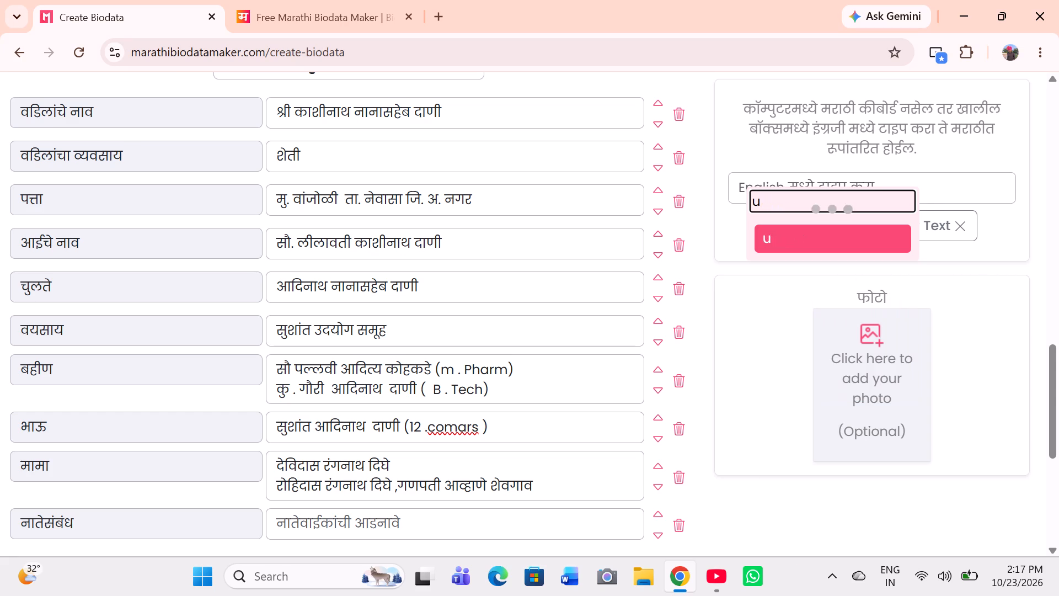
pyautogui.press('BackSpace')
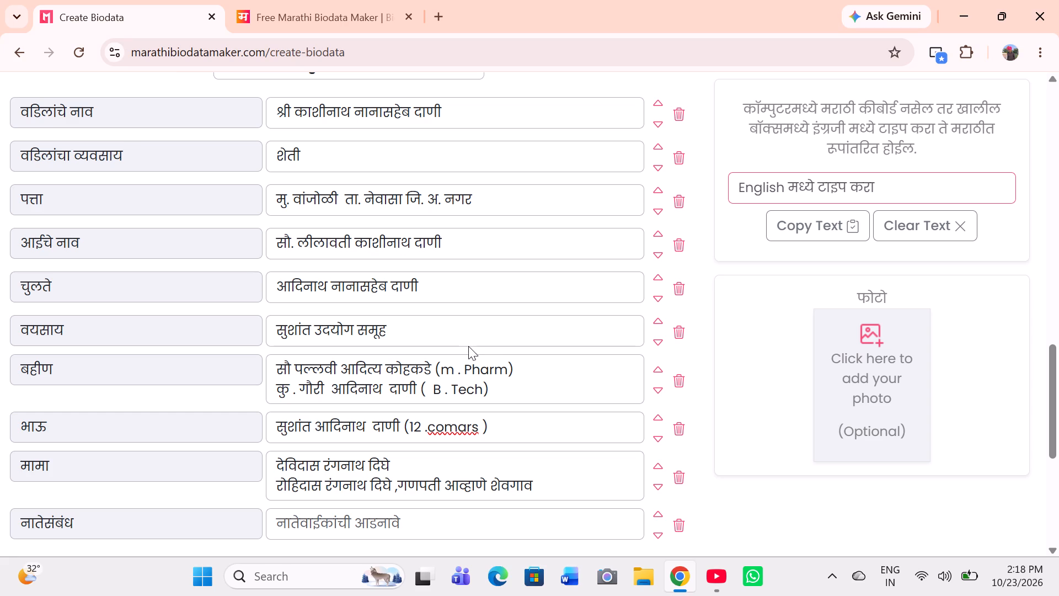
# Move the भाऊ field up one place so it comes before the बहीण field.
pyautogui.click(252, 379)
pyautogui.scroll(-1, 252, 379)
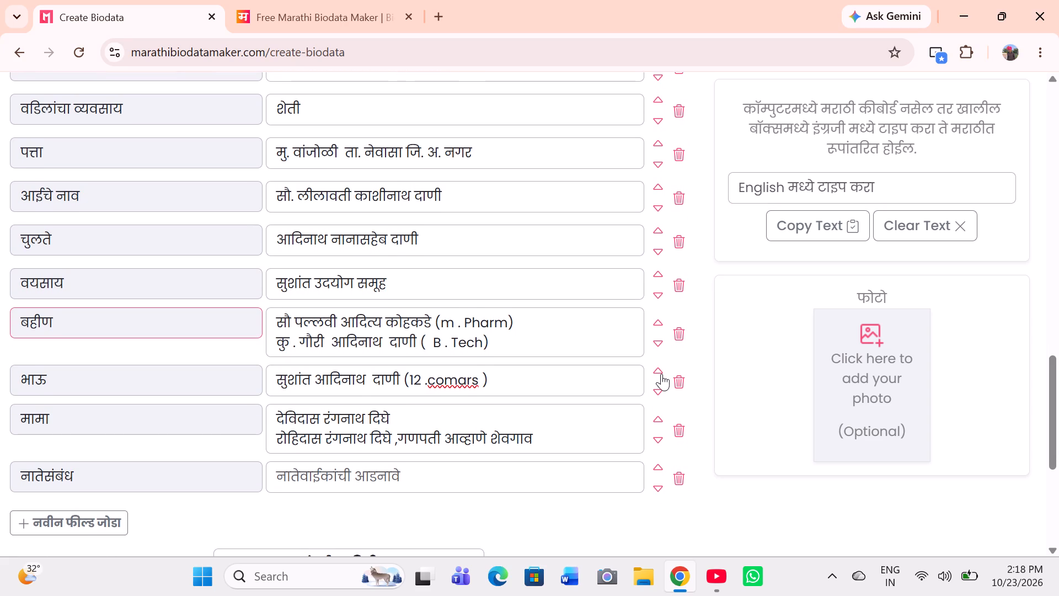
pyautogui.click(661, 369)
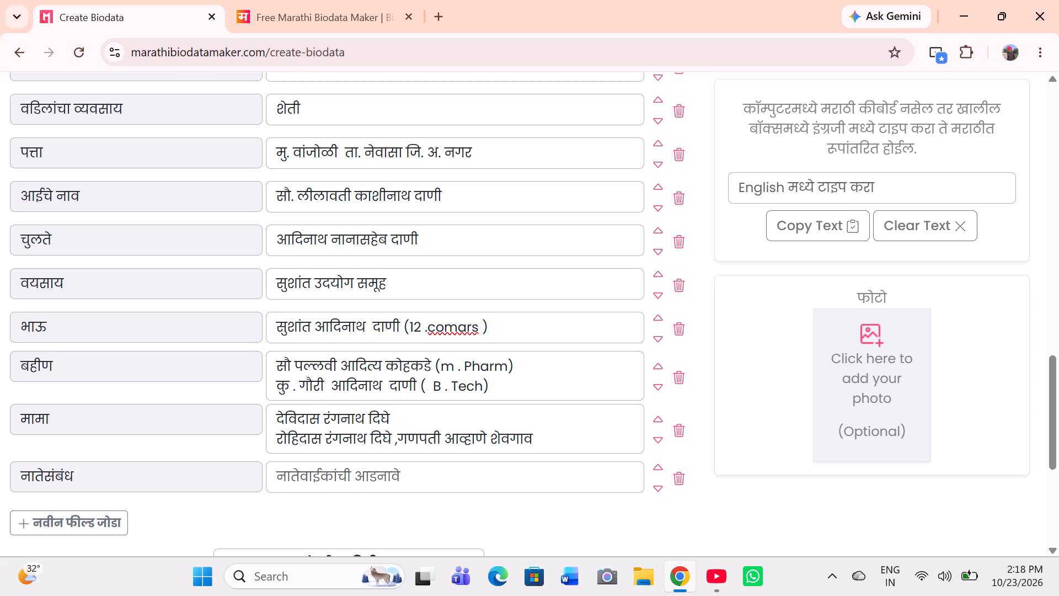
# Add the title चि. and a space before सुशांत in the वयसाय field, converting it from "chi".
pyautogui.click(273, 280)
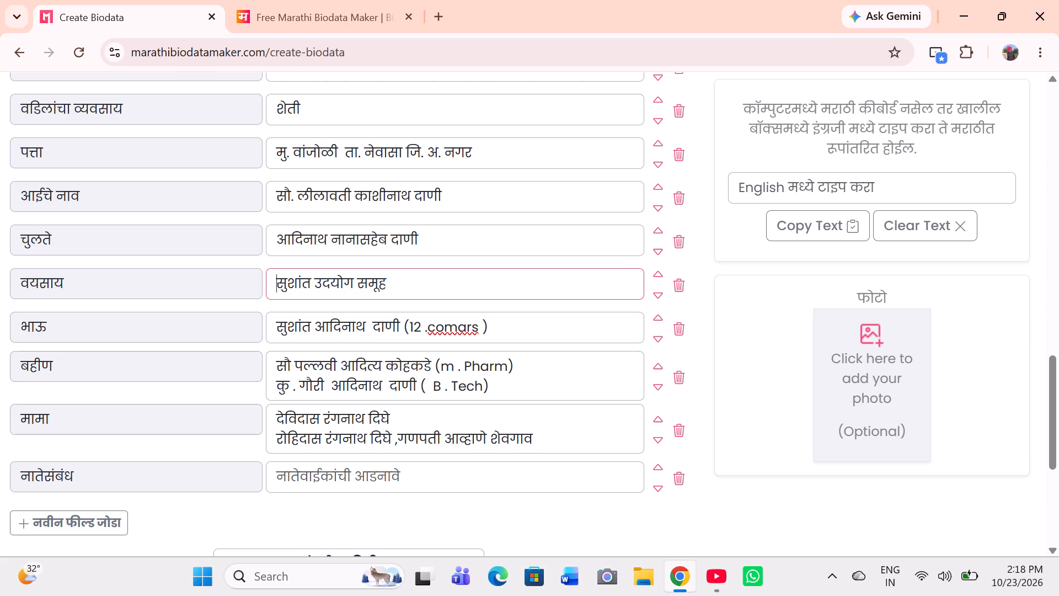
pyautogui.click(846, 189)
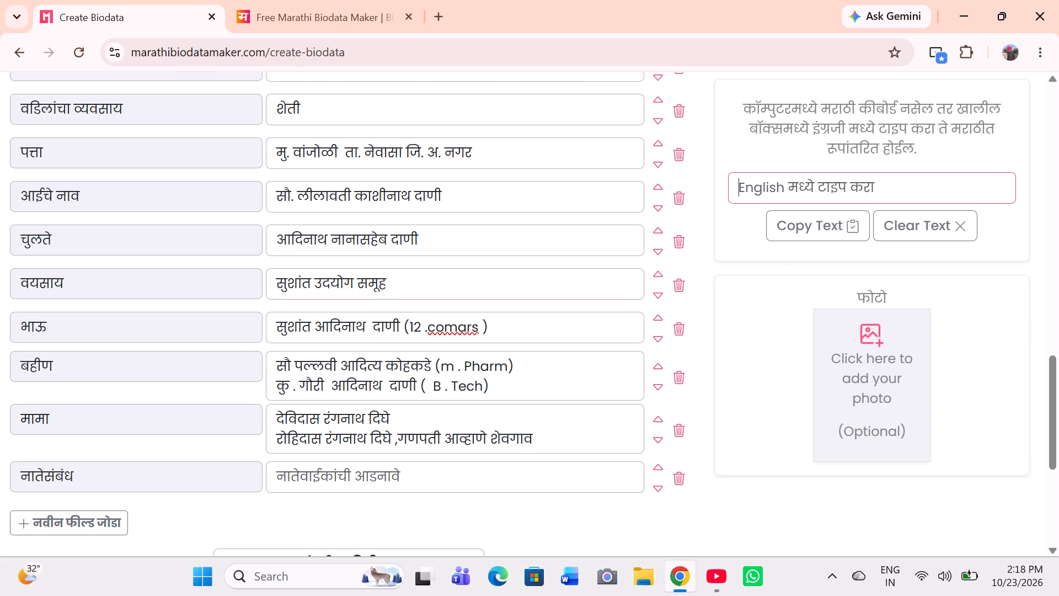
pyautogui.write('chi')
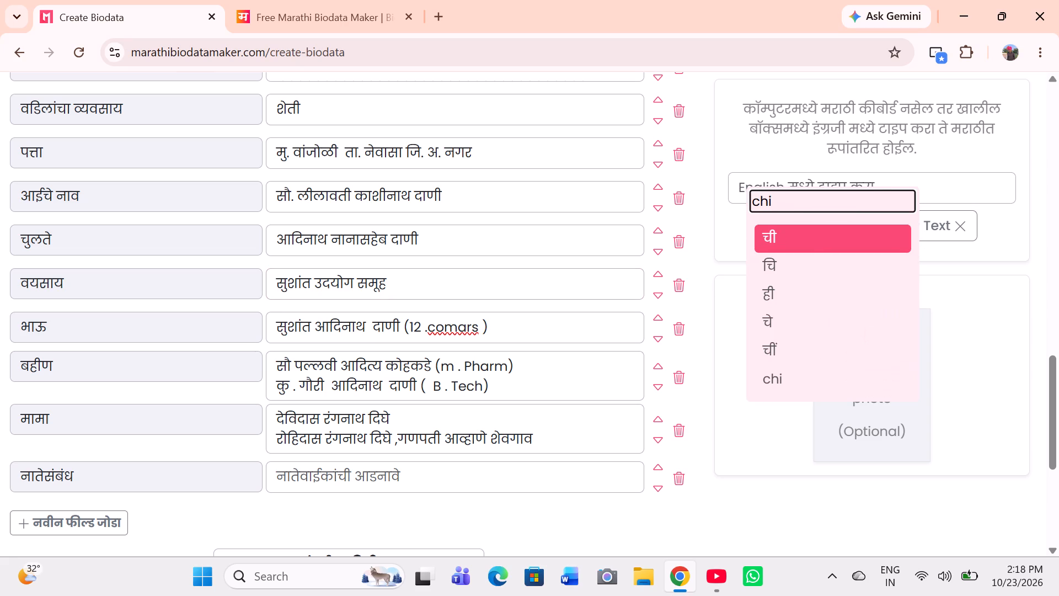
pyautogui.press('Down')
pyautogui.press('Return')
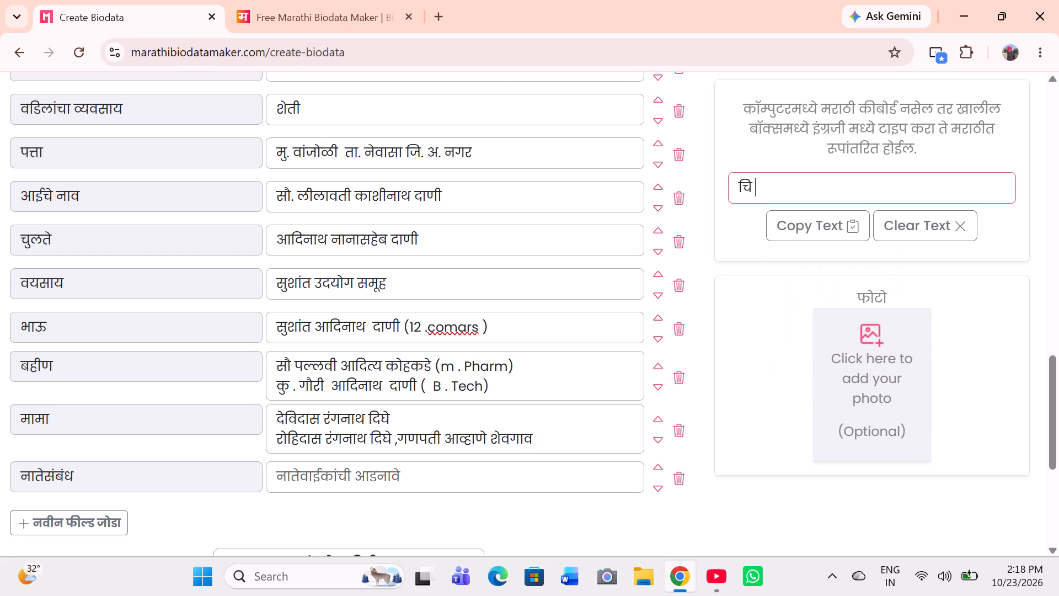
pyautogui.click(787, 229)
pyautogui.doubleClick(787, 229)
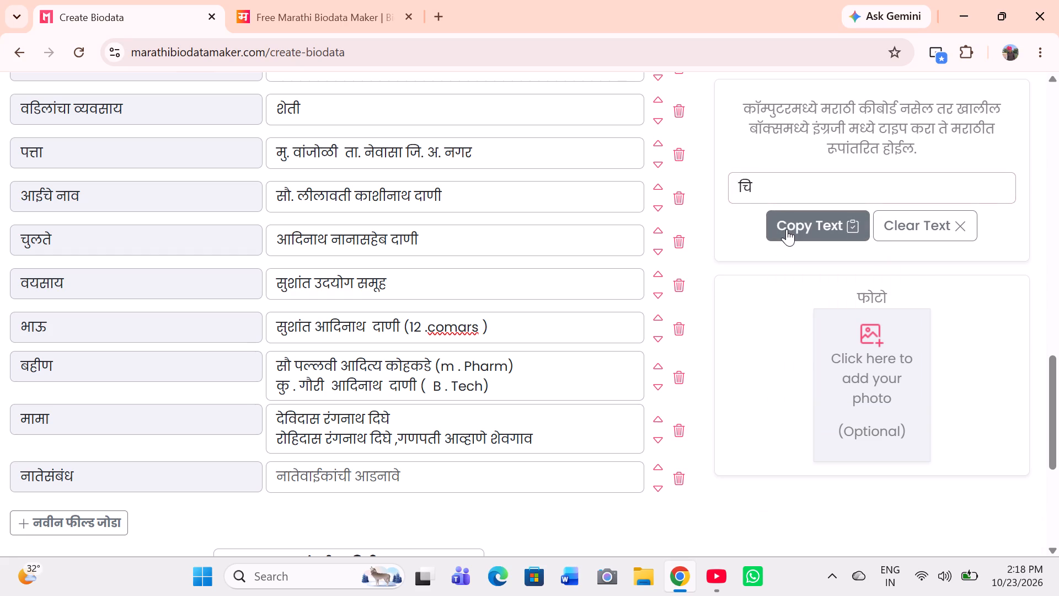
pyautogui.click(274, 289)
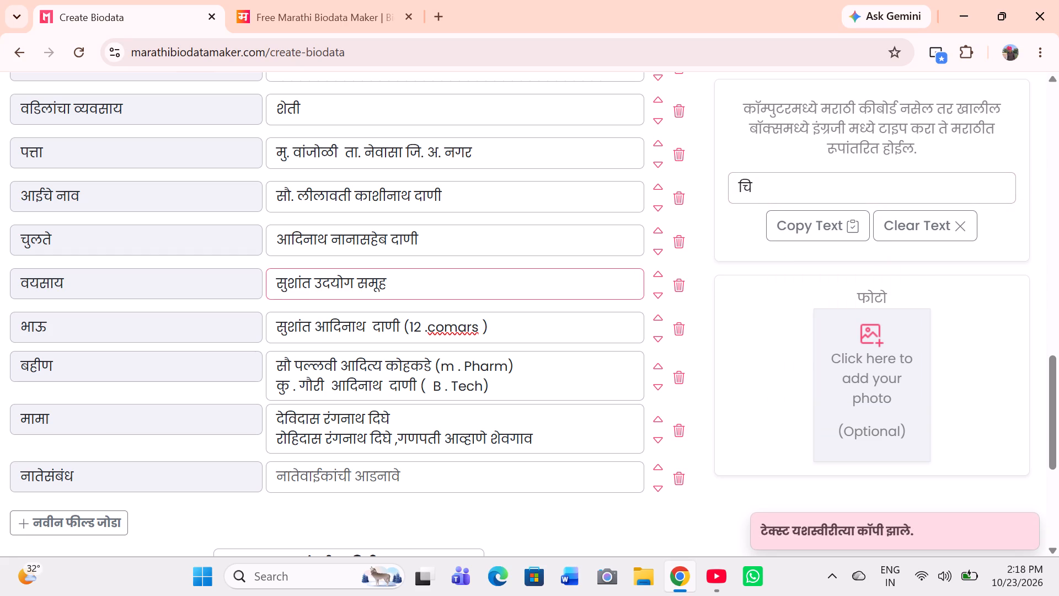
pyautogui.hotkey('ctrl', 'v')
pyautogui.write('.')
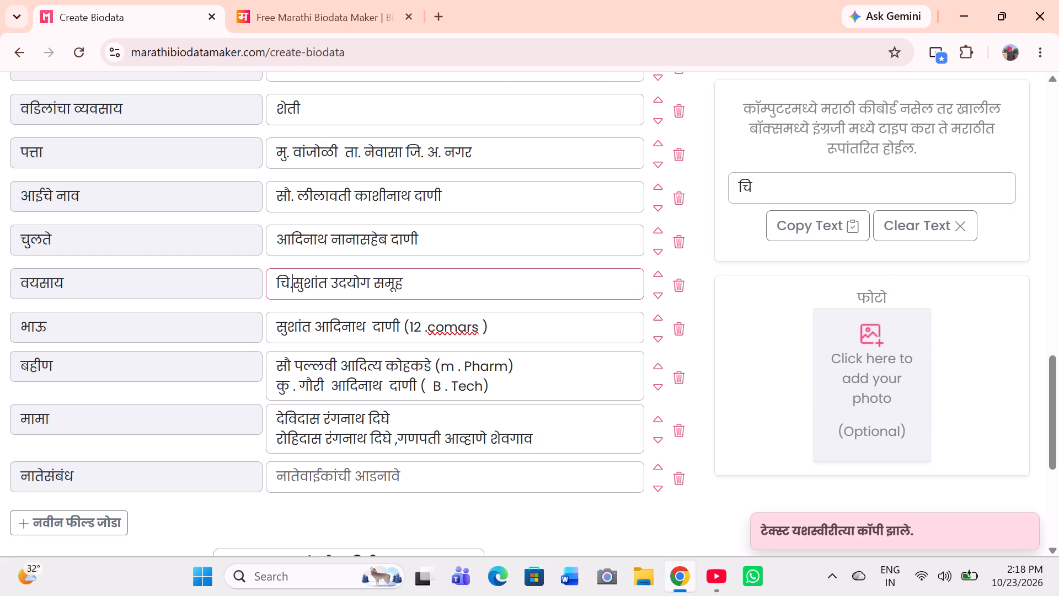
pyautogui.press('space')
pyautogui.click(439, 285)
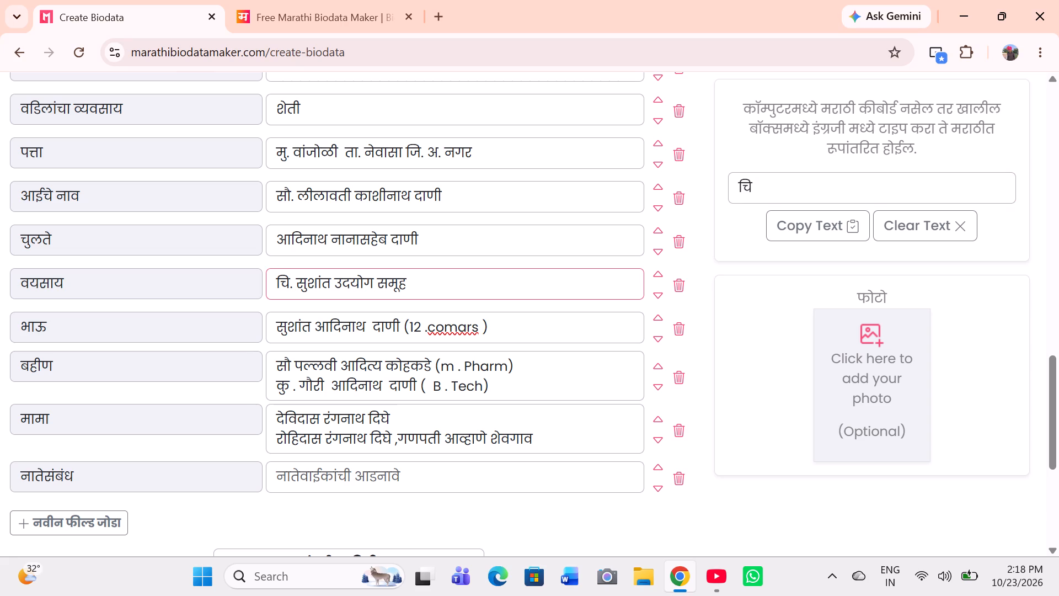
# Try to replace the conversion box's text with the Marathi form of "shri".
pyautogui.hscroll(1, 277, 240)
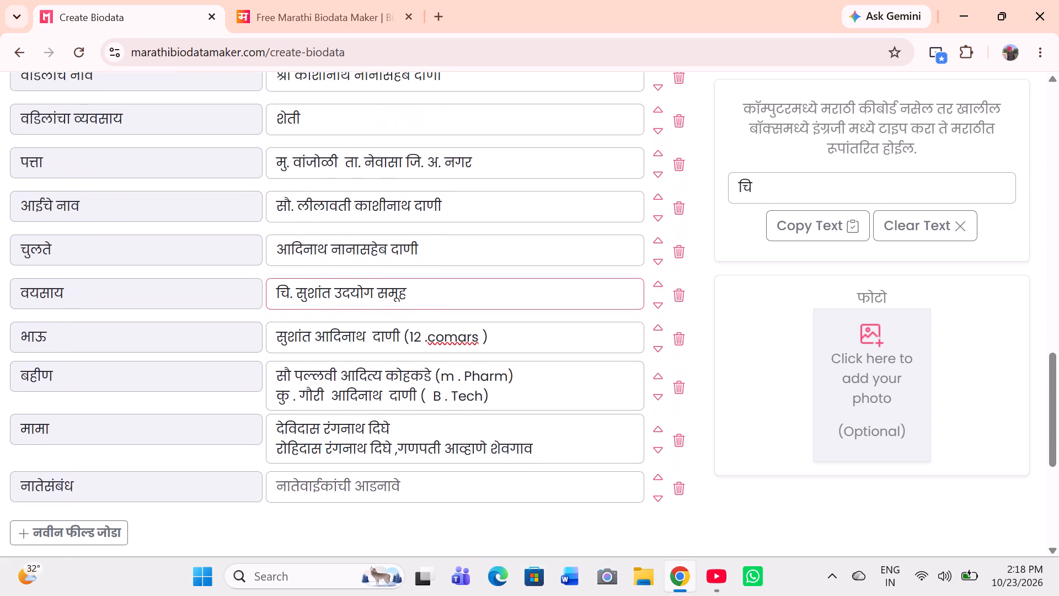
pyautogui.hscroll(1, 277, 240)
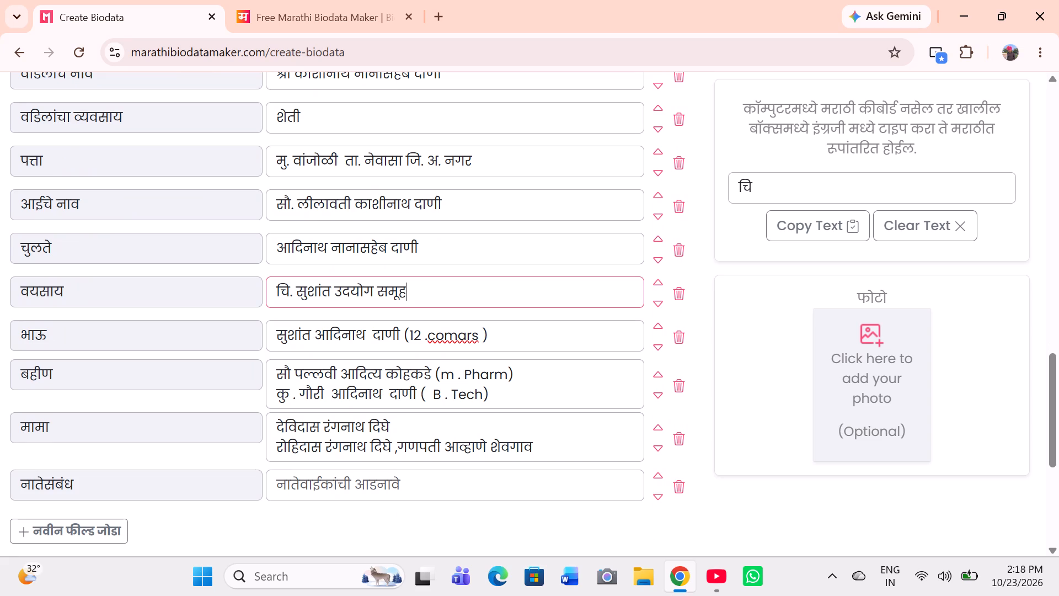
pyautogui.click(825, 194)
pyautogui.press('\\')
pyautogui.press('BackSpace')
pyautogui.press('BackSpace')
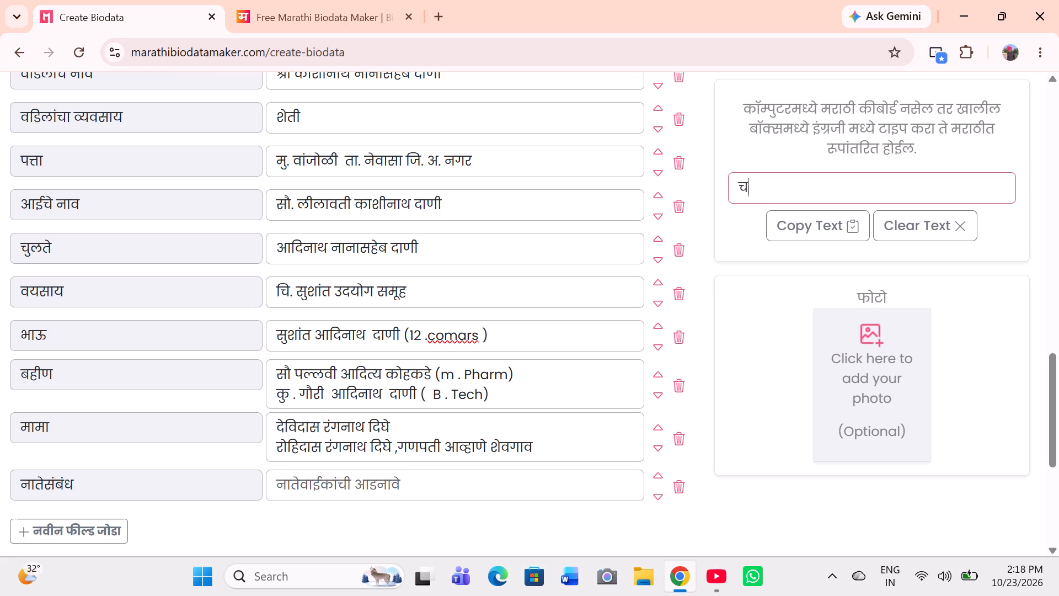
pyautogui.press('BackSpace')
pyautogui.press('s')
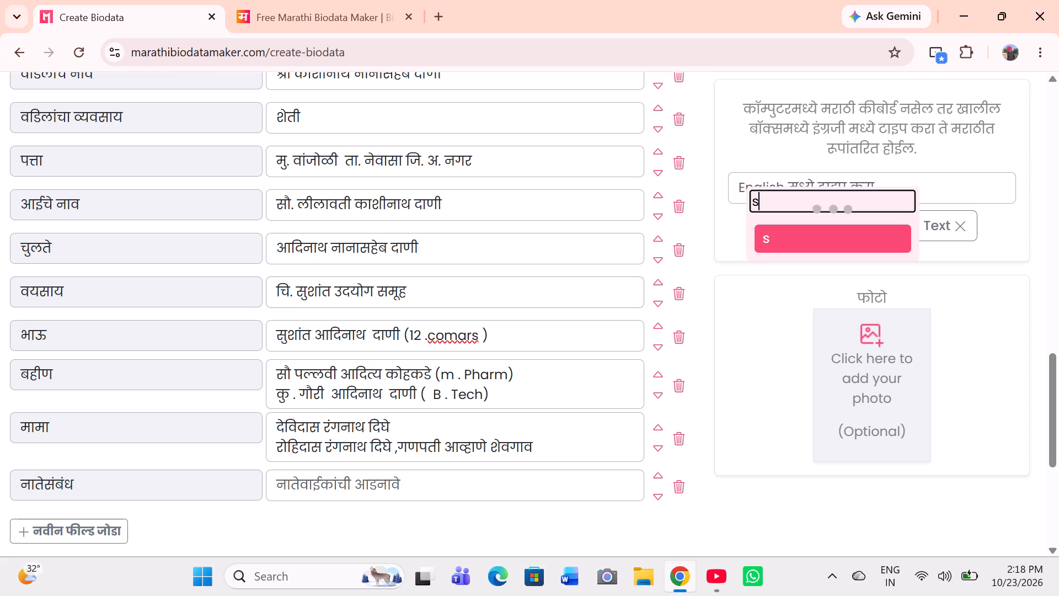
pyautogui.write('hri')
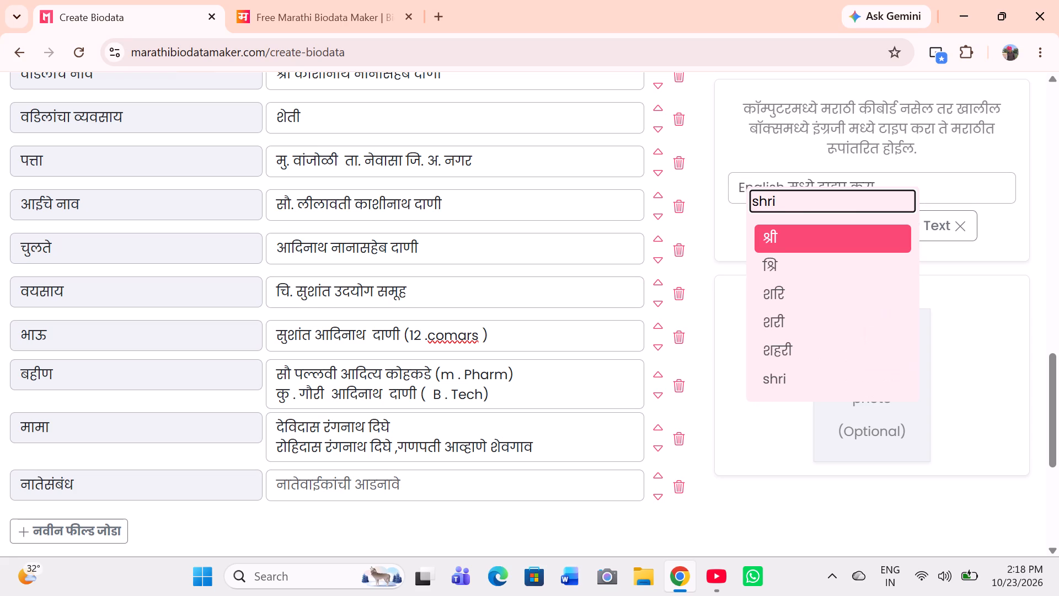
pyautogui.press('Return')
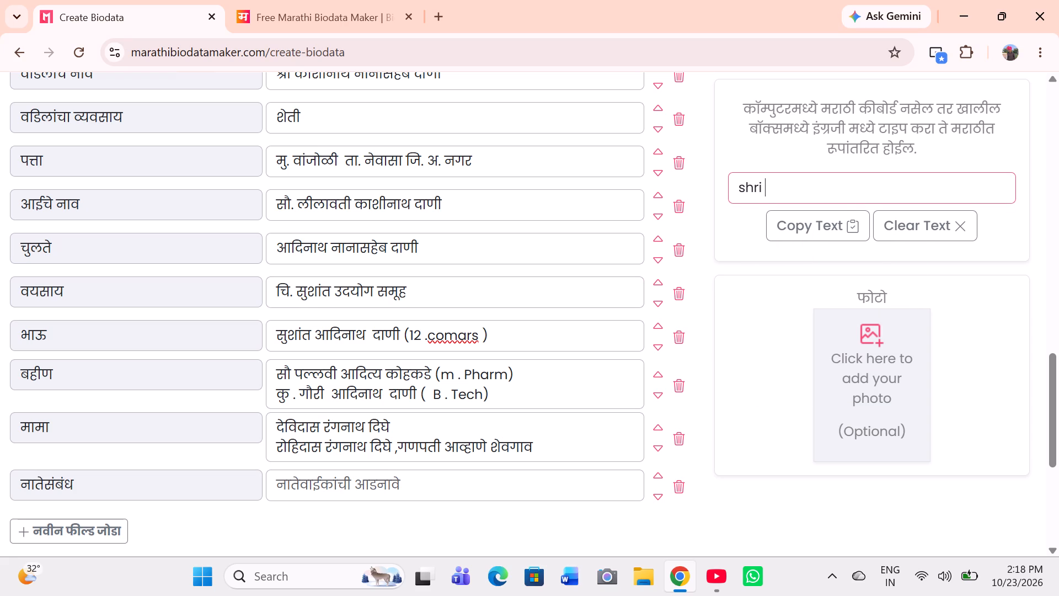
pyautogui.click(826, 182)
# Add the title श्री. and a space before the name in the चुलते field, converting it from "shri".
pyautogui.click(922, 235)
pyautogui.click(849, 194)
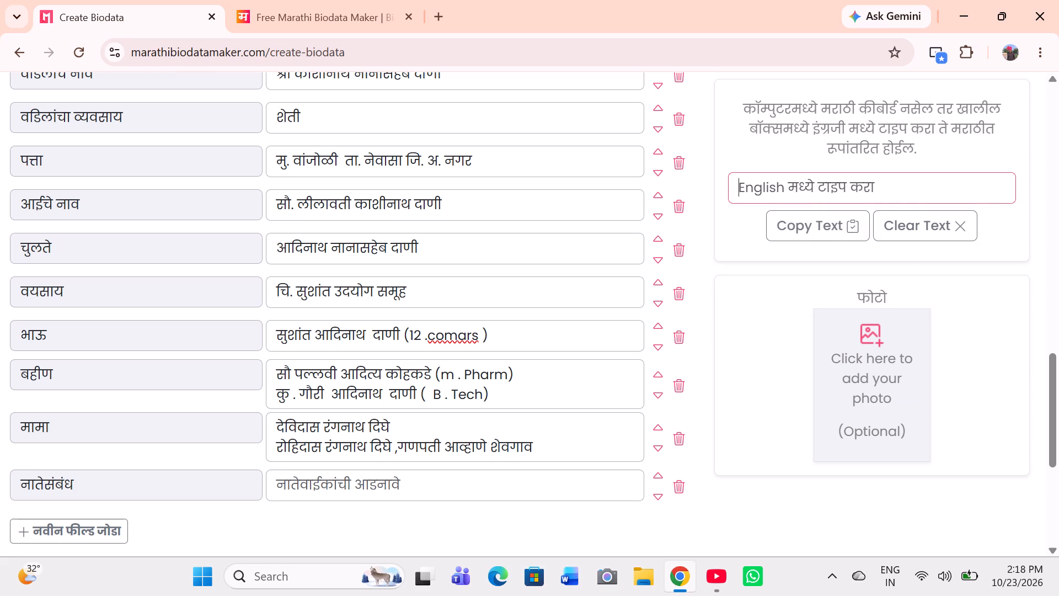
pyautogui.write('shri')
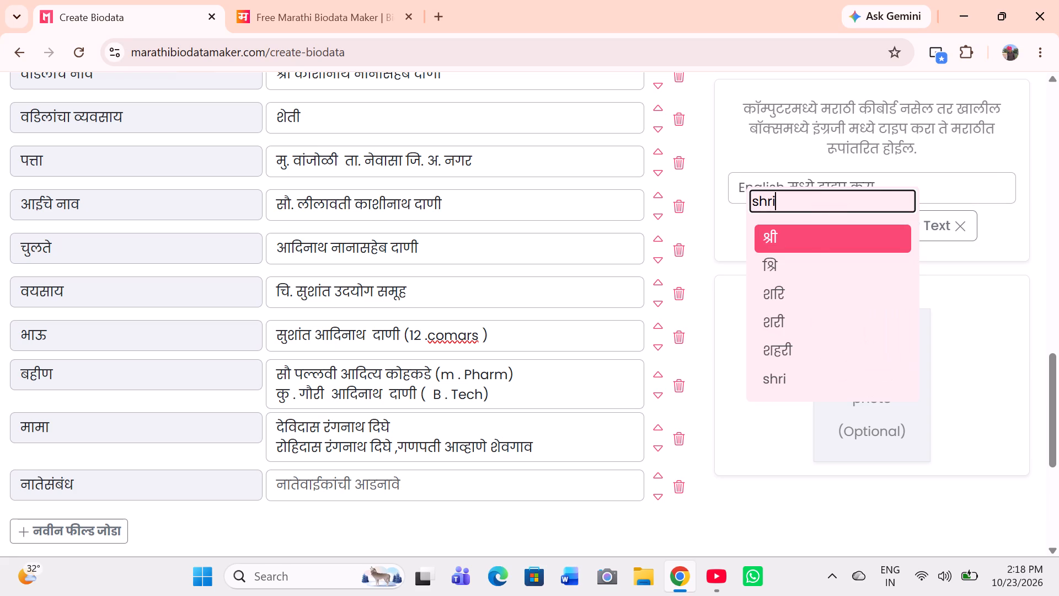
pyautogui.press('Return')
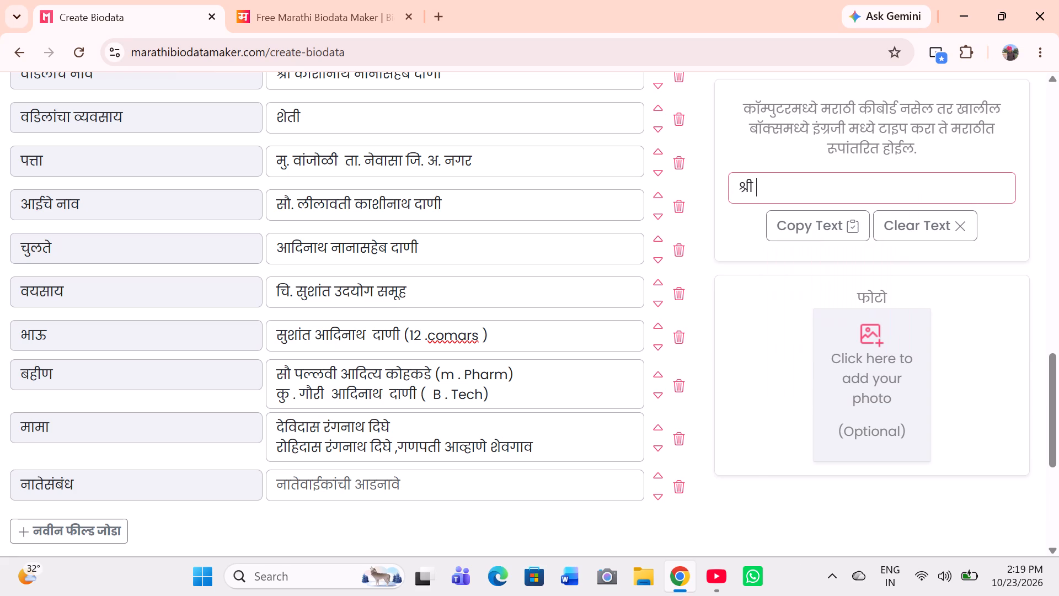
pyautogui.click(815, 222)
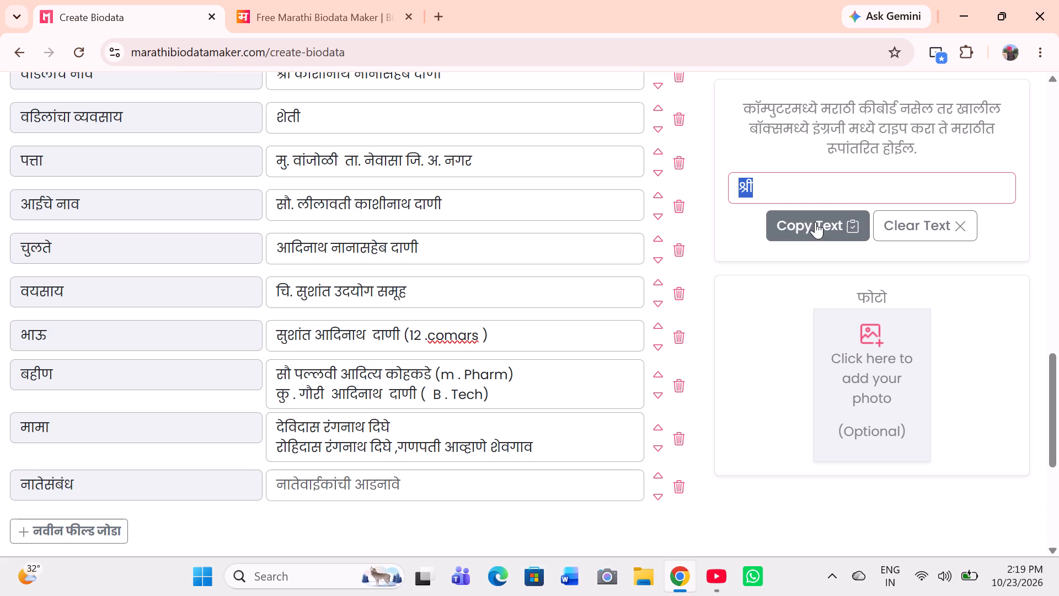
pyautogui.click(272, 245)
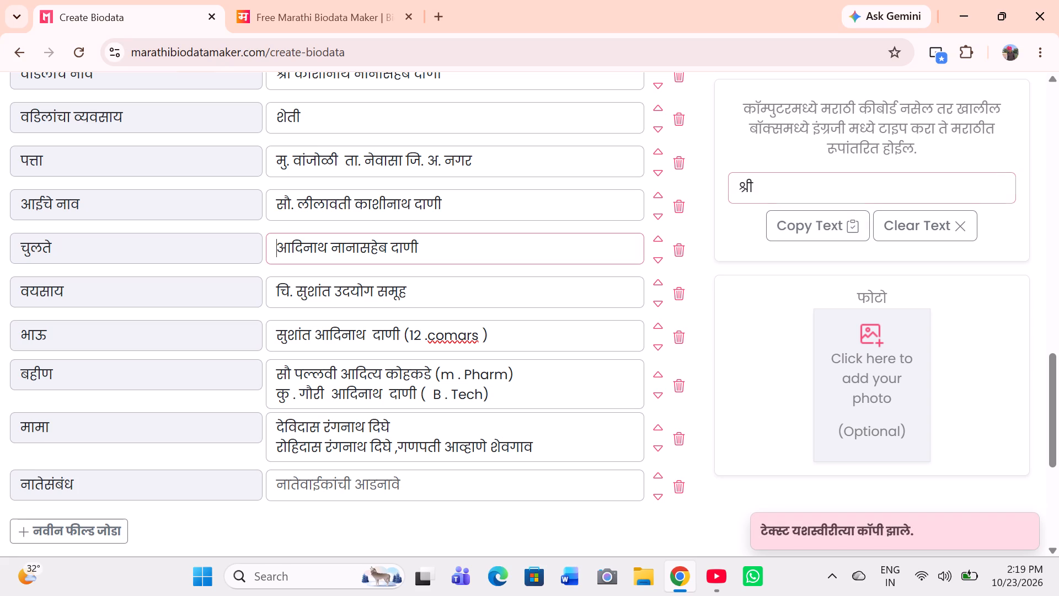
pyautogui.hotkey('ctrl', 'v')
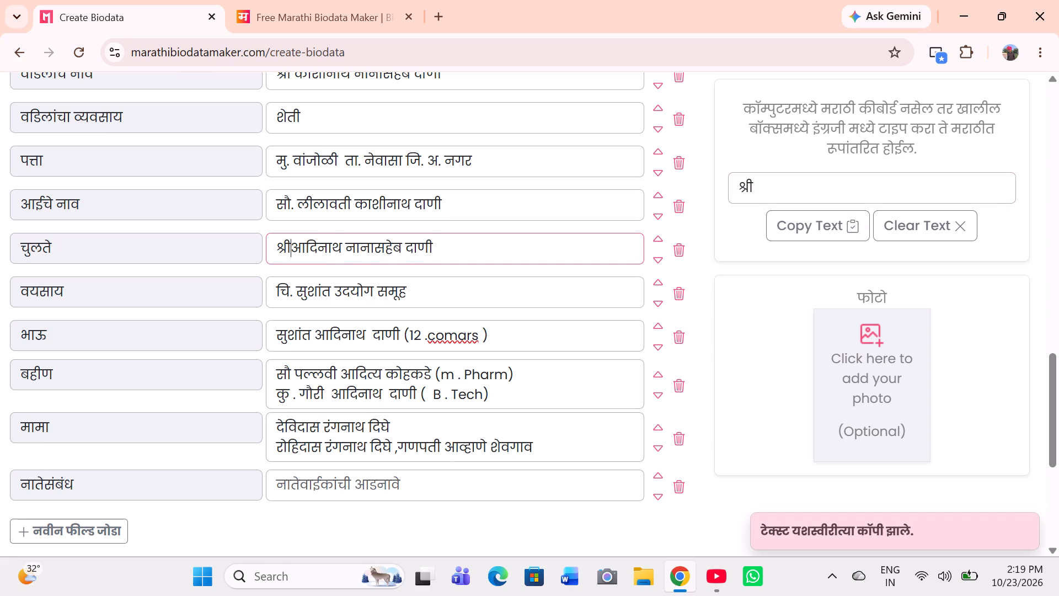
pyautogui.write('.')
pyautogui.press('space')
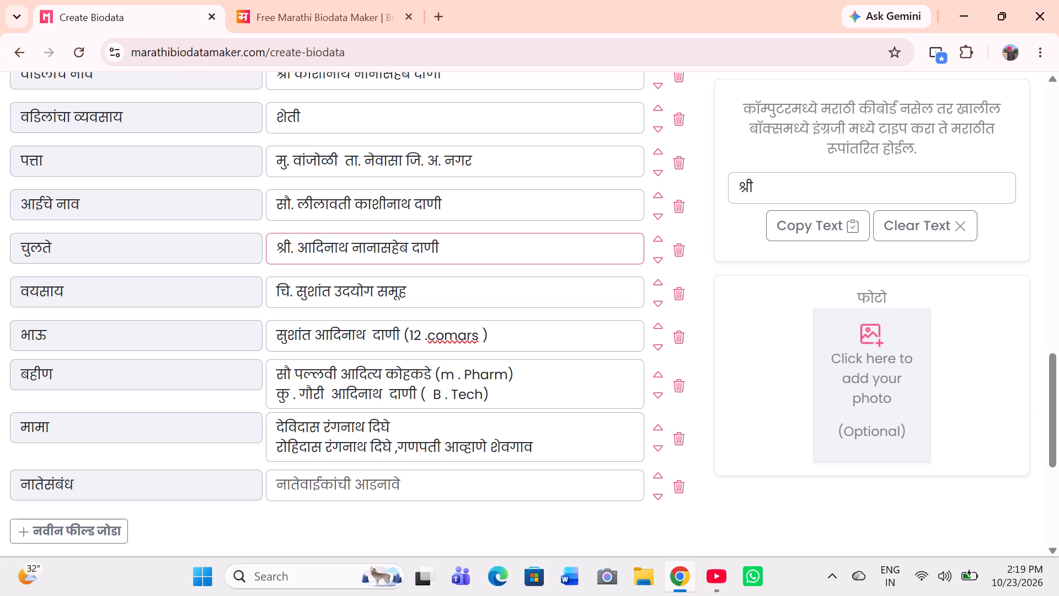
# Move the title चि. from the वयसाय field to the start of the भाऊ field, followed by a space.
pyautogui.doubleClick(288, 293)
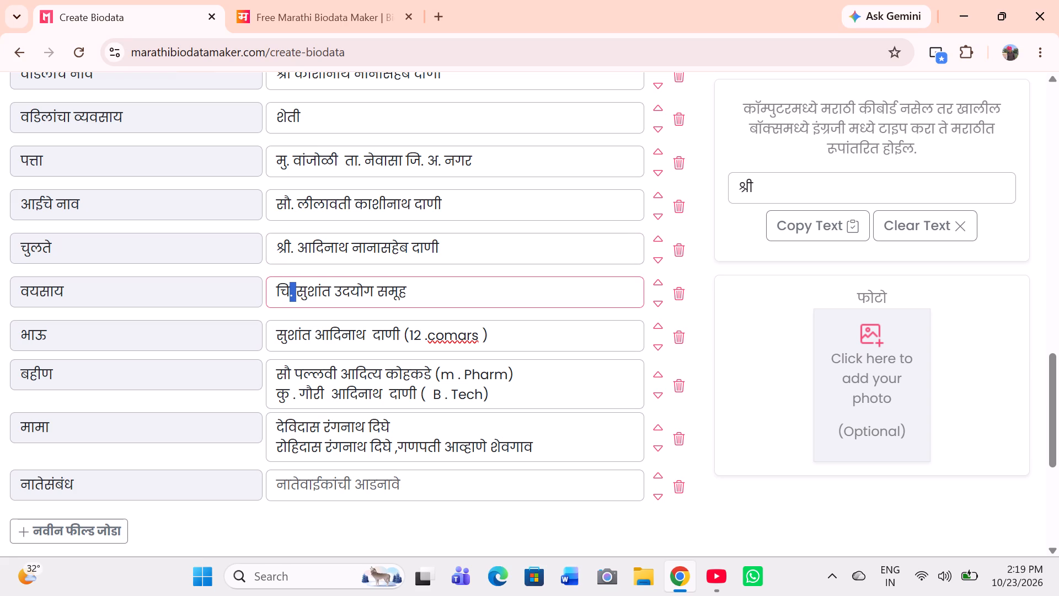
pyautogui.doubleClick(277, 290)
pyautogui.hotkey('ctrl', 'c')
pyautogui.press('BackSpace')
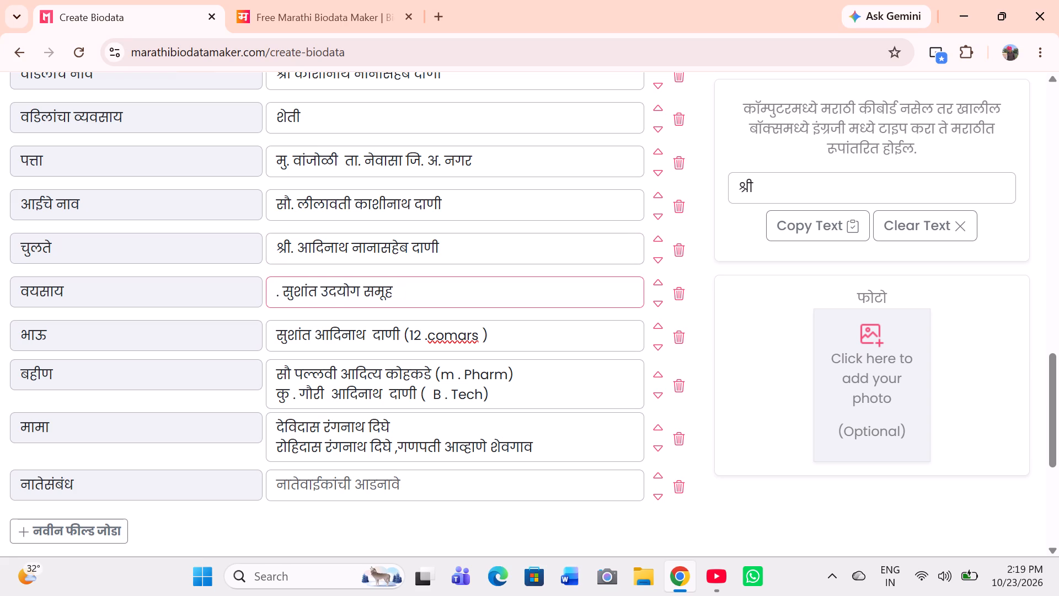
pyautogui.press('Right')
pyautogui.press('BackSpace')
pyautogui.press('BackSpace')
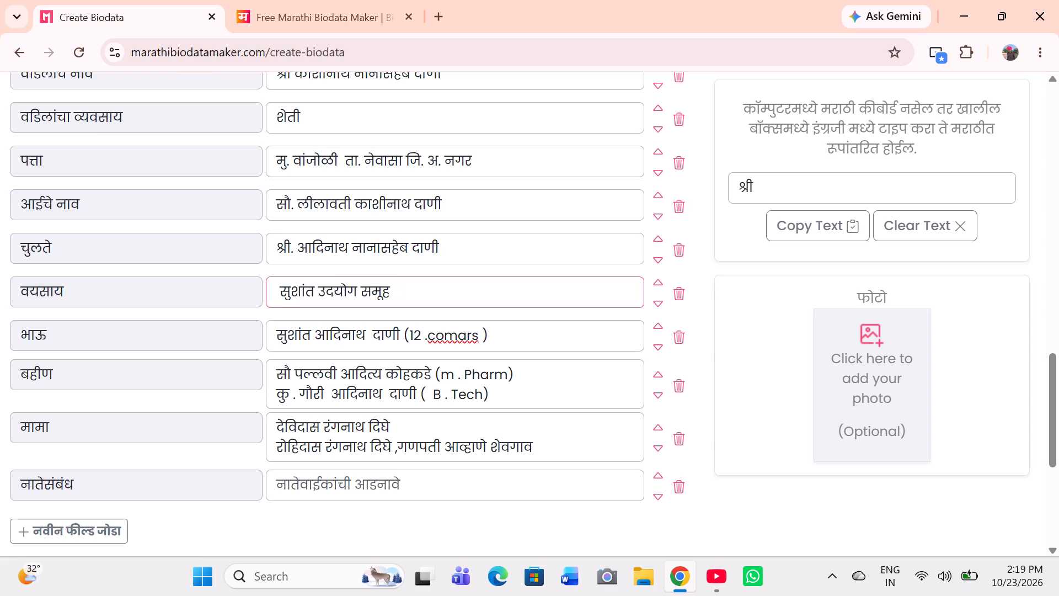
pyautogui.click(274, 340)
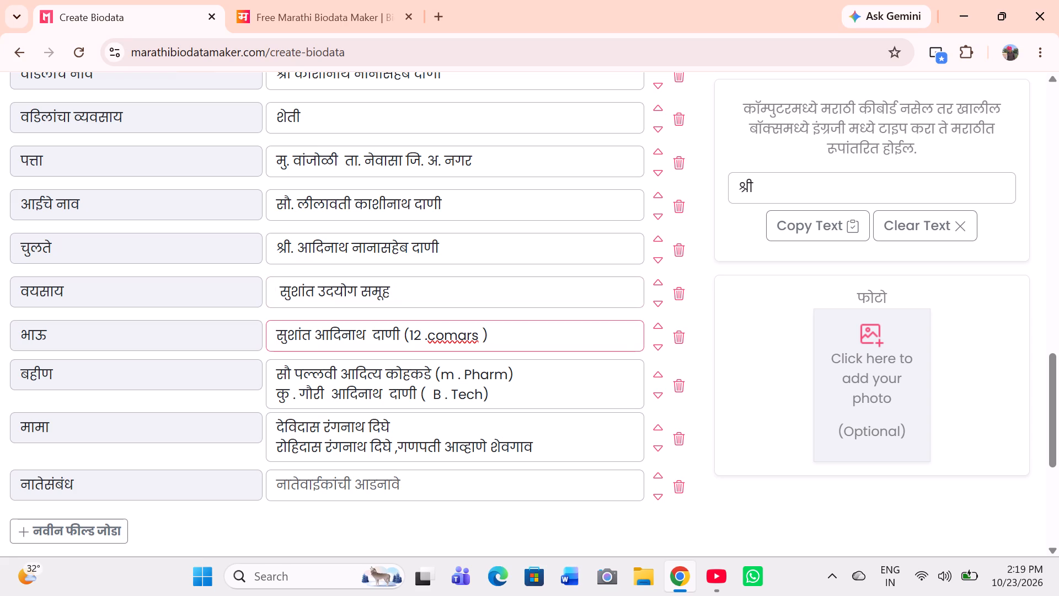
pyautogui.hotkey('ctrl', 'v')
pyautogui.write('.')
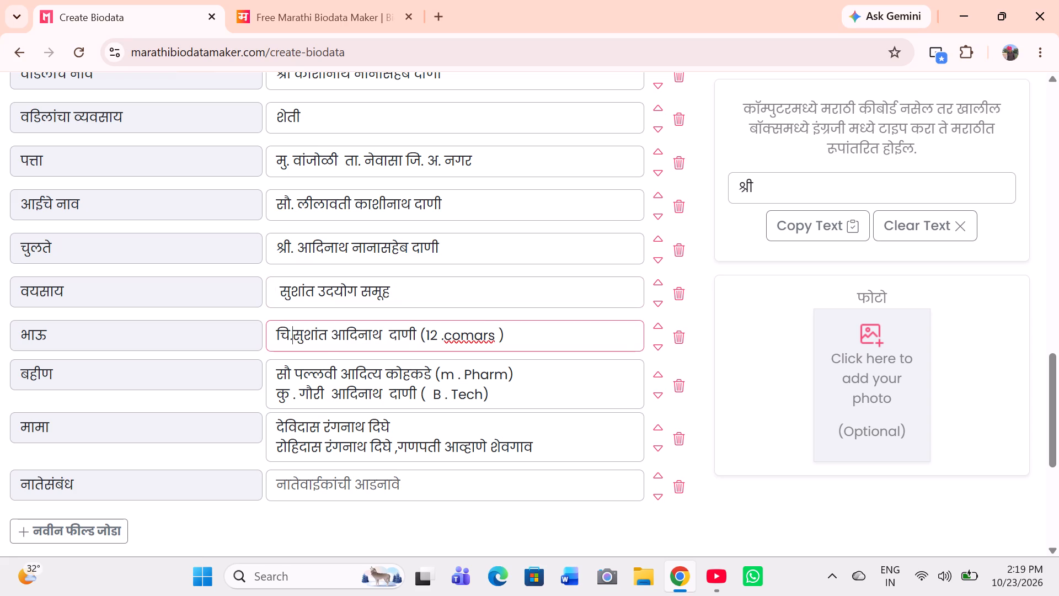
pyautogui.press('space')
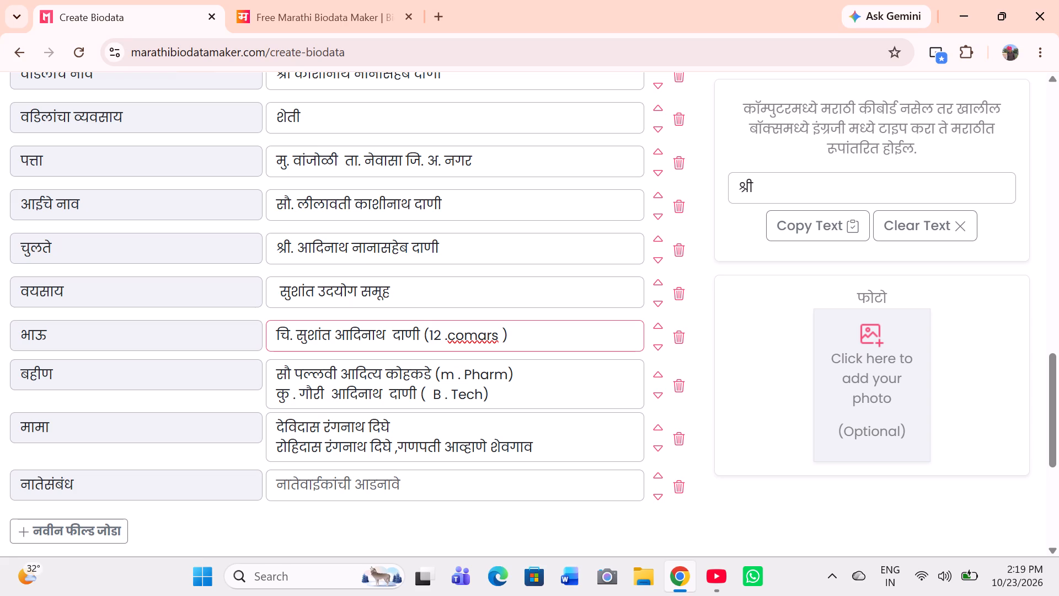
# Delete the bracketed education note after the name in the भाऊ field.
pyautogui.click(520, 339)
pyautogui.press('BackSpace')
pyautogui.press('BackSpace')
pyautogui.press('BackSpace')
pyautogui.press('BackSpace')
pyautogui.press('BackSpace')
pyautogui.press('BackSpace')
pyautogui.press('BackSpace')
pyautogui.press('BackSpace')
pyautogui.press('BackSpace')
pyautogui.press('BackSpace')
pyautogui.press('BackSpace')
pyautogui.press('BackSpace')
pyautogui.press('BackSpace')
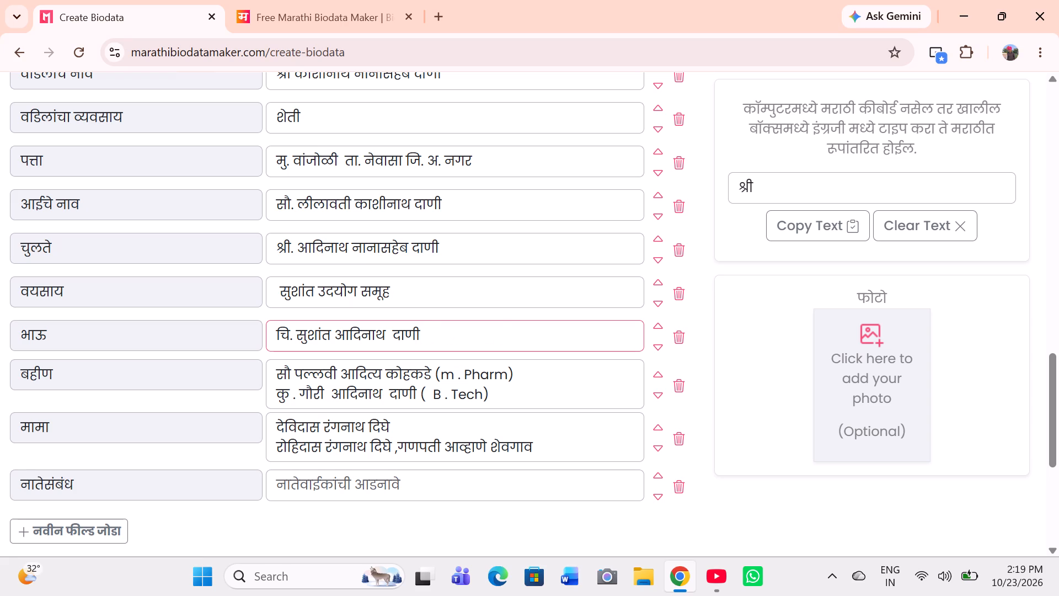
# Reduce the double space before the surname in the भाऊ field to a single space.
pyautogui.press('Left')
pyautogui.press('Left')
pyautogui.press('Left')
pyautogui.press('BackSpace')
pyautogui.press('BackSpace')
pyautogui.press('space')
# Add a period and a single space after the title सौ on the first line of the बहीण field.
pyautogui.scroll(-1, 509, 353)
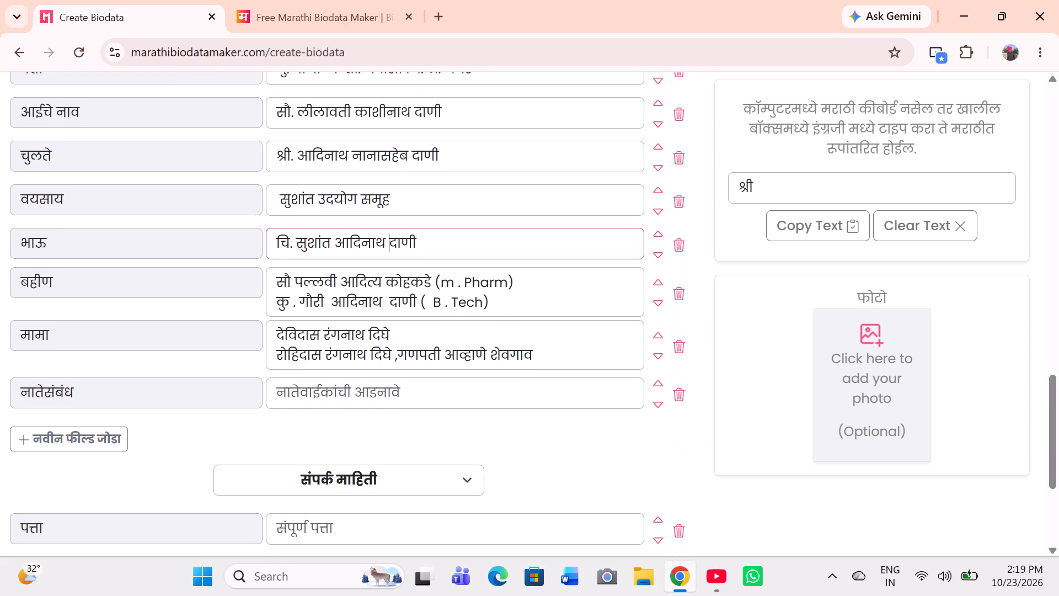
pyautogui.click(296, 280)
pyautogui.press('BackSpace')
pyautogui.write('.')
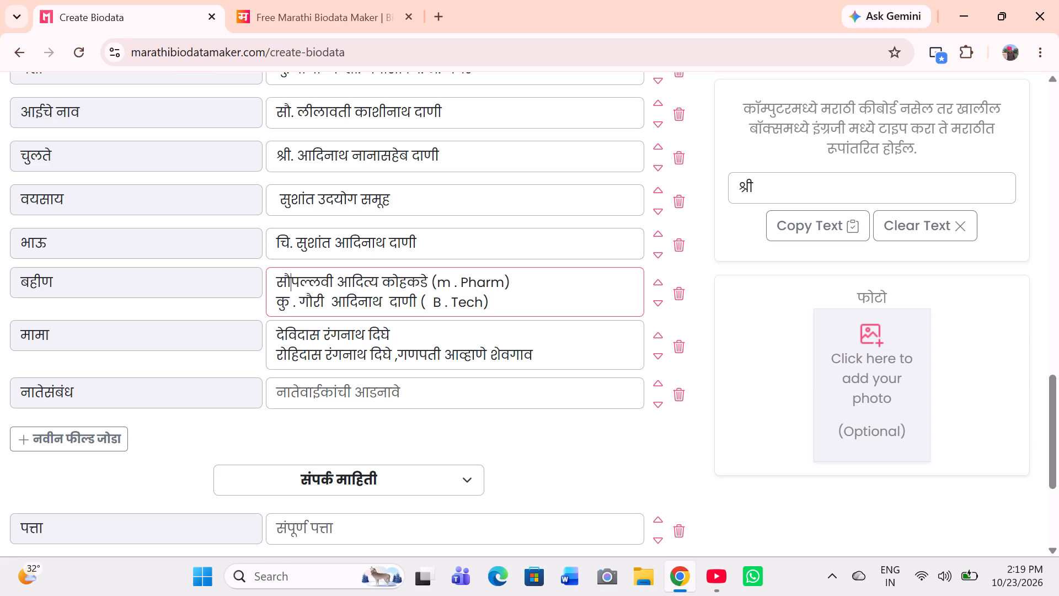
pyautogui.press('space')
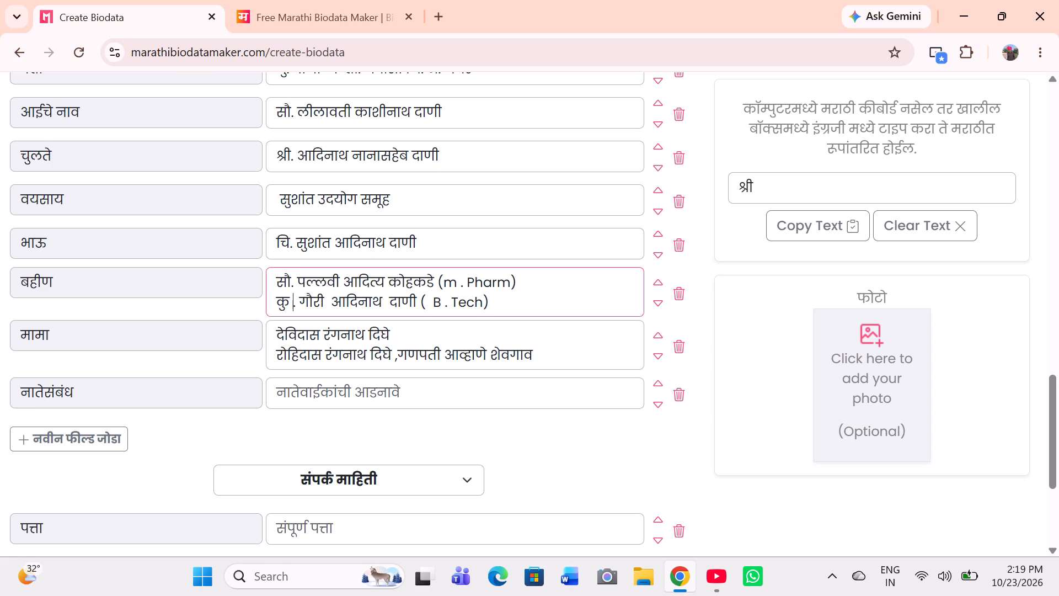
# Remove the title कु. from the second line of the बहीण field, keeping that sister's entry on its own line.
pyautogui.click(292, 303)
pyautogui.press('BackSpace')
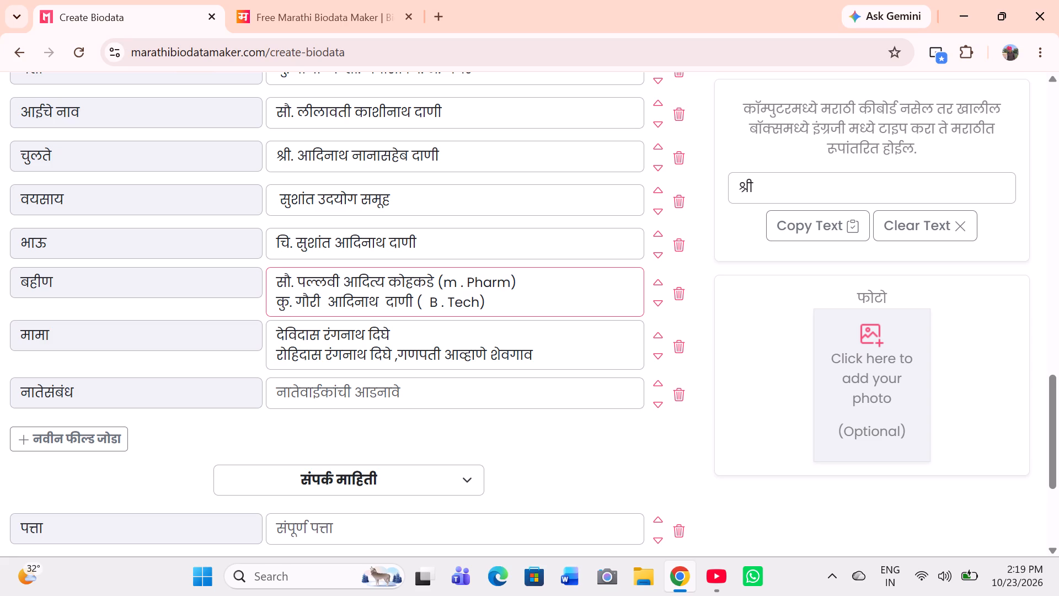
pyautogui.click(296, 303)
pyautogui.press('BackSpace')
pyautogui.press('BackSpace')
pyautogui.press('BackSpace')
pyautogui.press('BackSpace')
pyautogui.press('BackSpace')
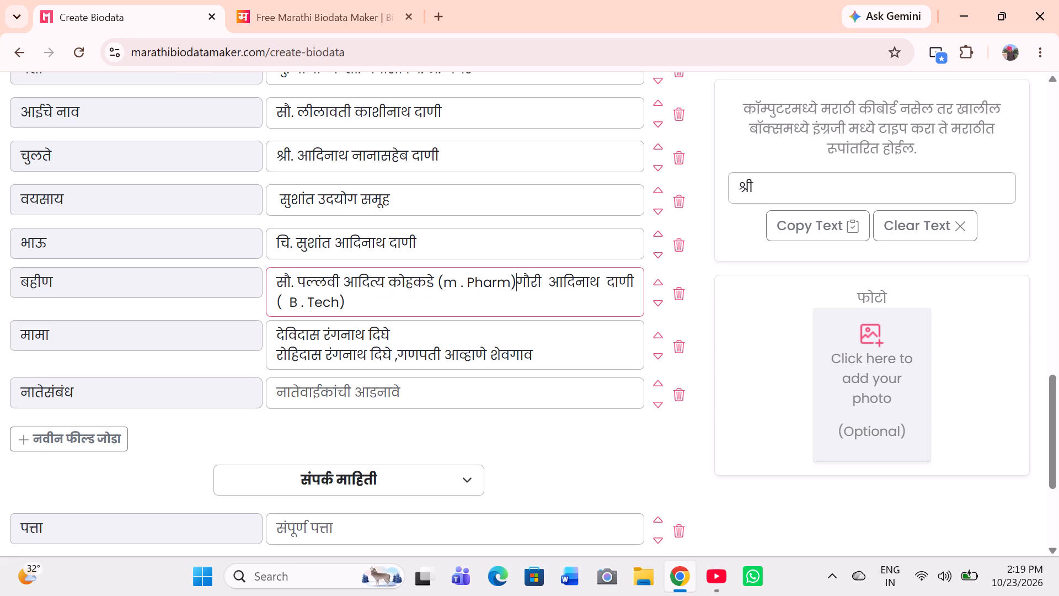
pyautogui.press('BackSpace')
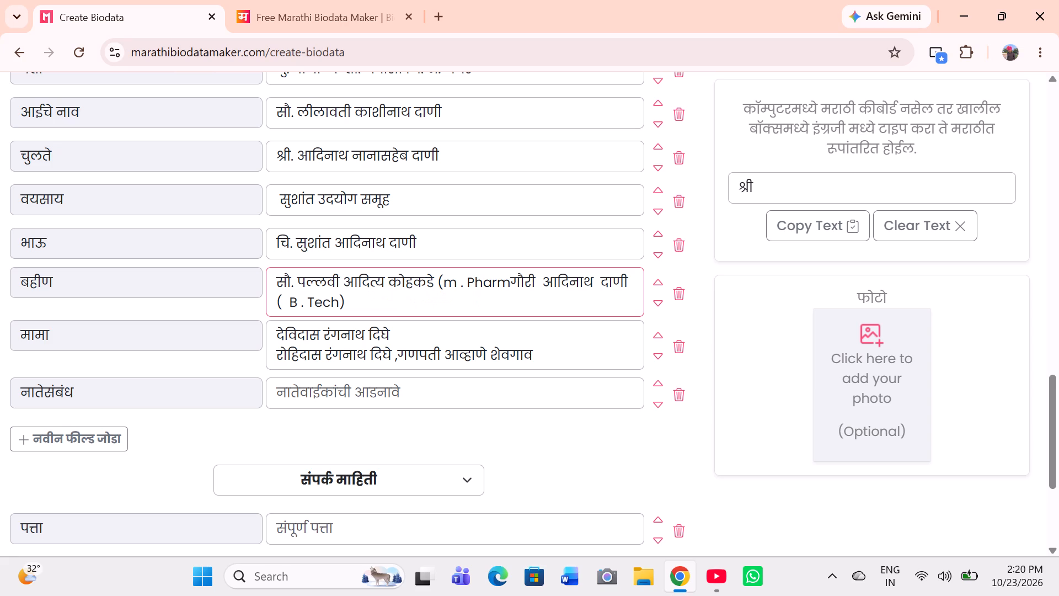
pyautogui.hotkey('shift', ')')
pyautogui.press('Return')
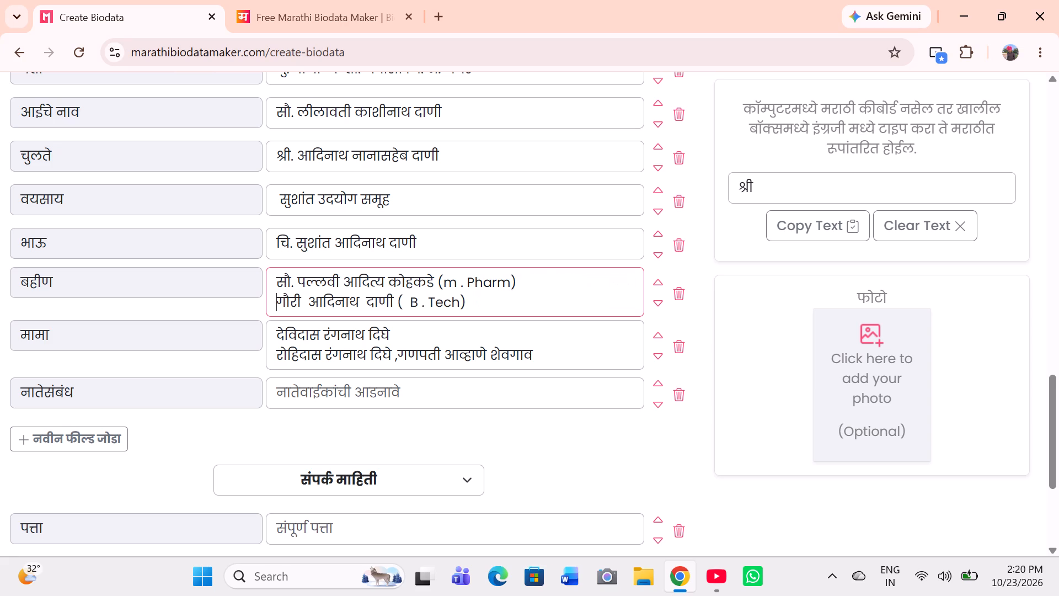
# Find a sample through the "biodata maker marathi" image results, open marathibiodata.ai from it, and examine the sample's कौटुंबिक माहिती section for titles and layout.
pyautogui.click(300, 13)
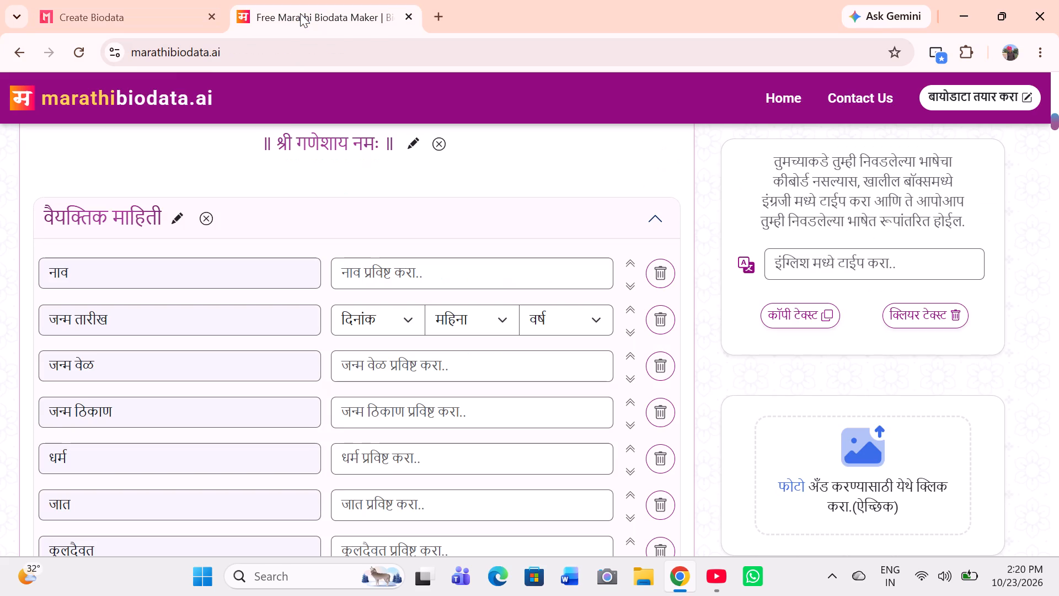
pyautogui.click(17, 47)
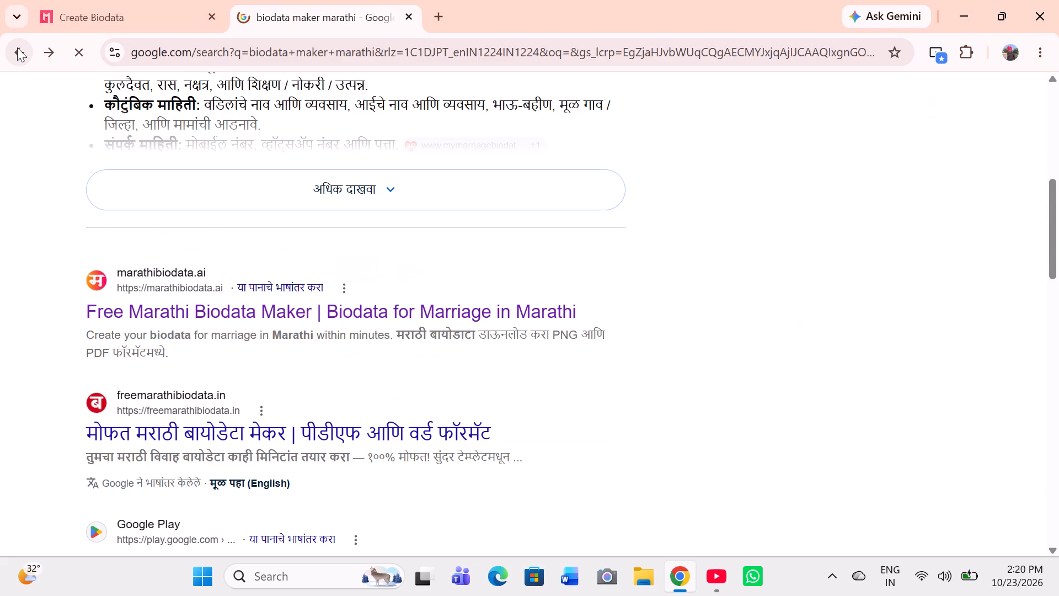
pyautogui.scroll(7, 146, 209)
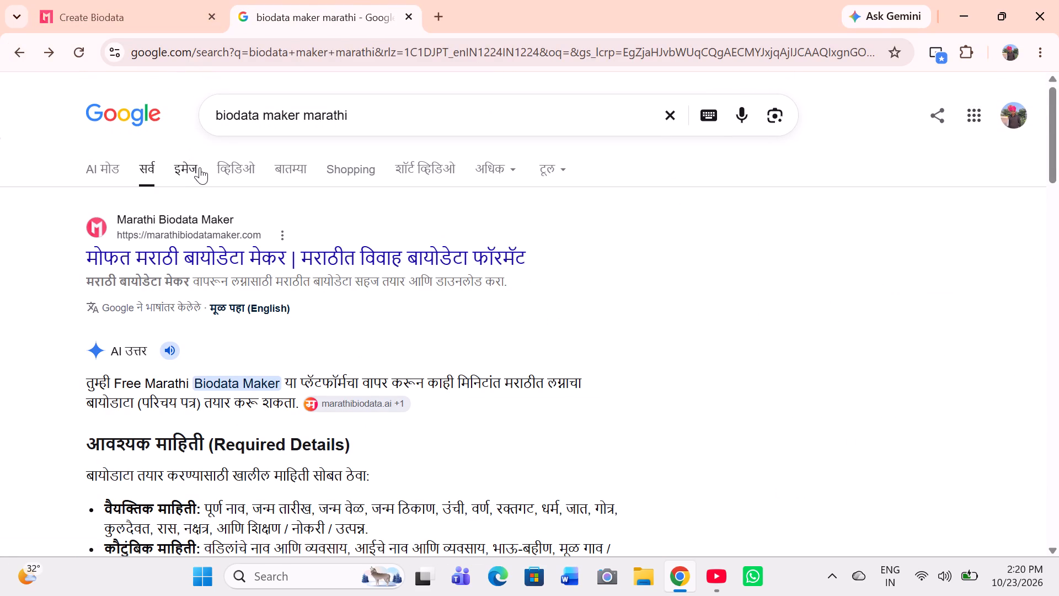
pyautogui.click(190, 166)
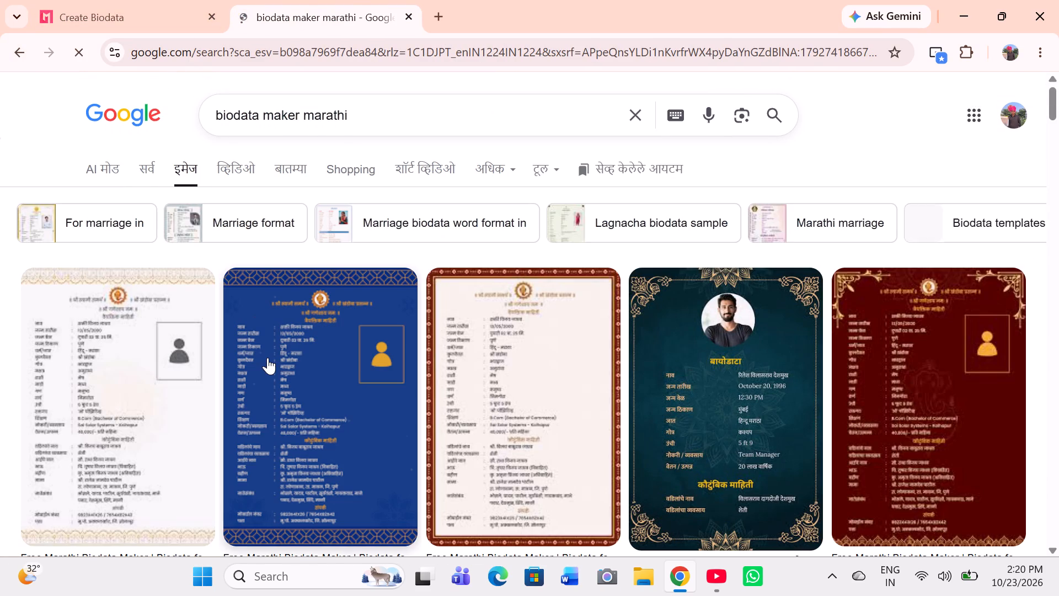
pyautogui.click(269, 358)
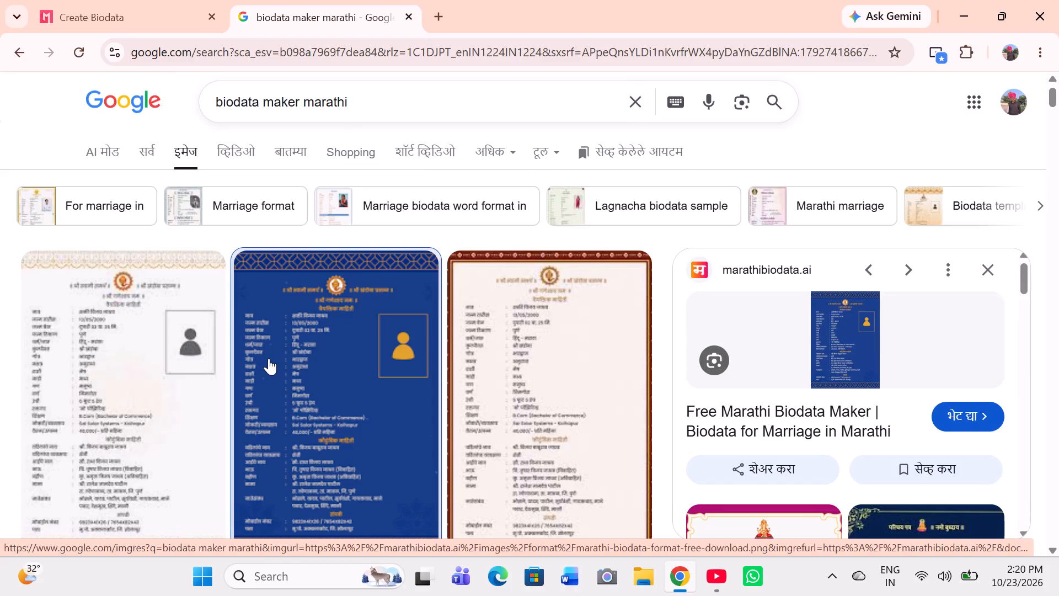
pyautogui.click(269, 358)
pyautogui.click(480, 358)
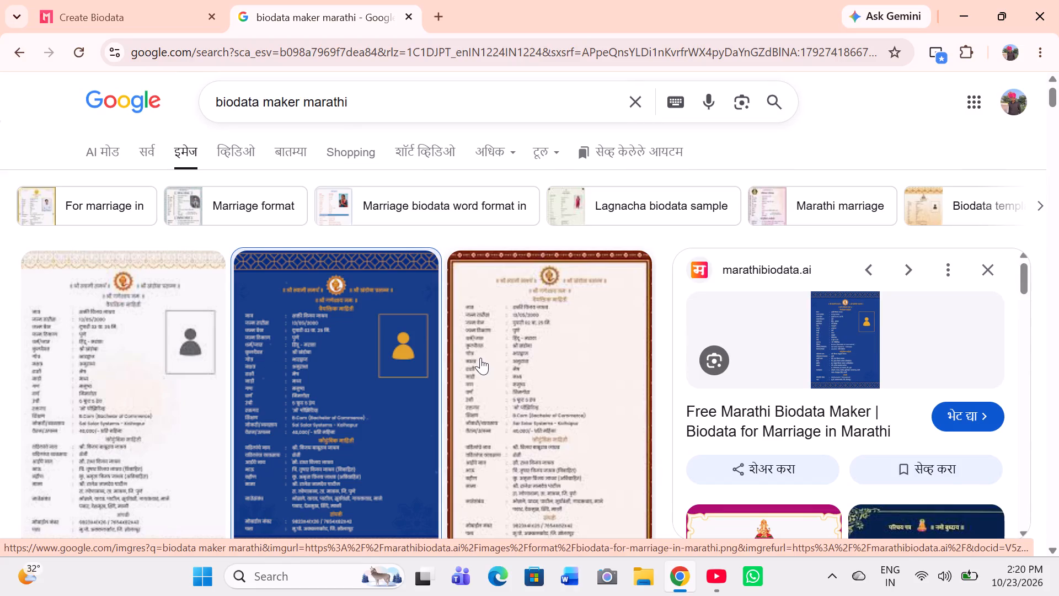
pyautogui.scroll(-1, 480, 358)
pyautogui.click(844, 246)
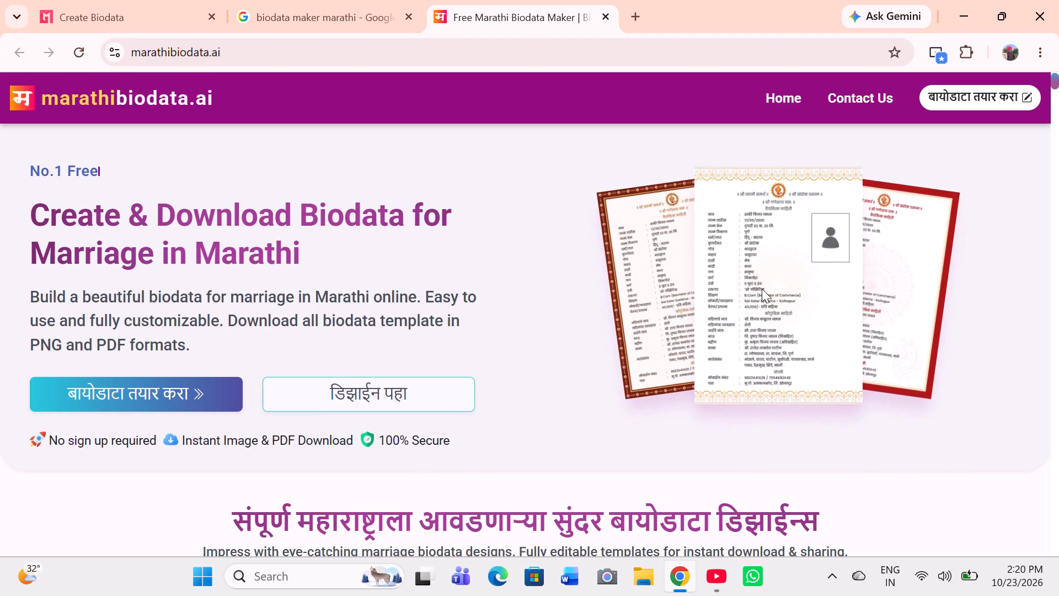
pyautogui.hscroll(-1, 762, 289)
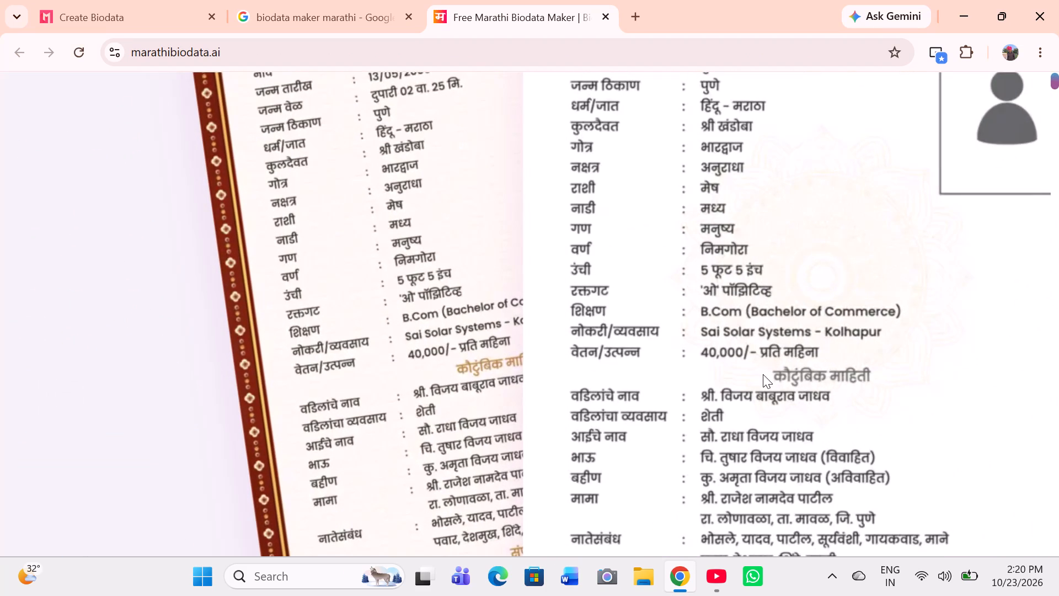
pyautogui.scroll(-2, 763, 374)
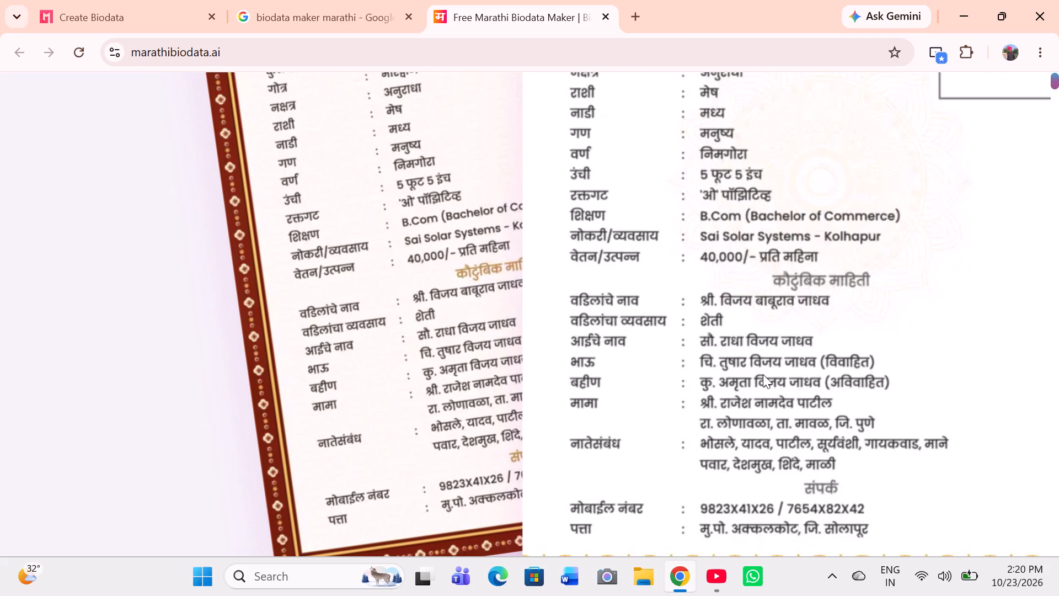
# Compare the sample biodata's वैयक्तिक माहिती and कौटुंबिक माहिती sections for how names and titles are written.
pyautogui.hscroll(-1, 714, 211)
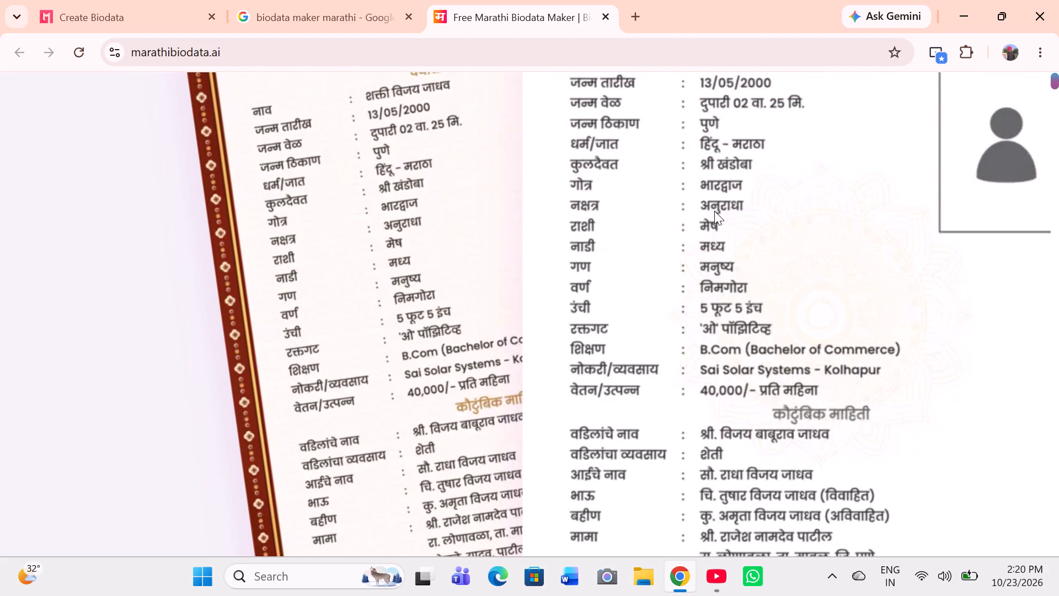
pyautogui.hscroll(-2, 714, 211)
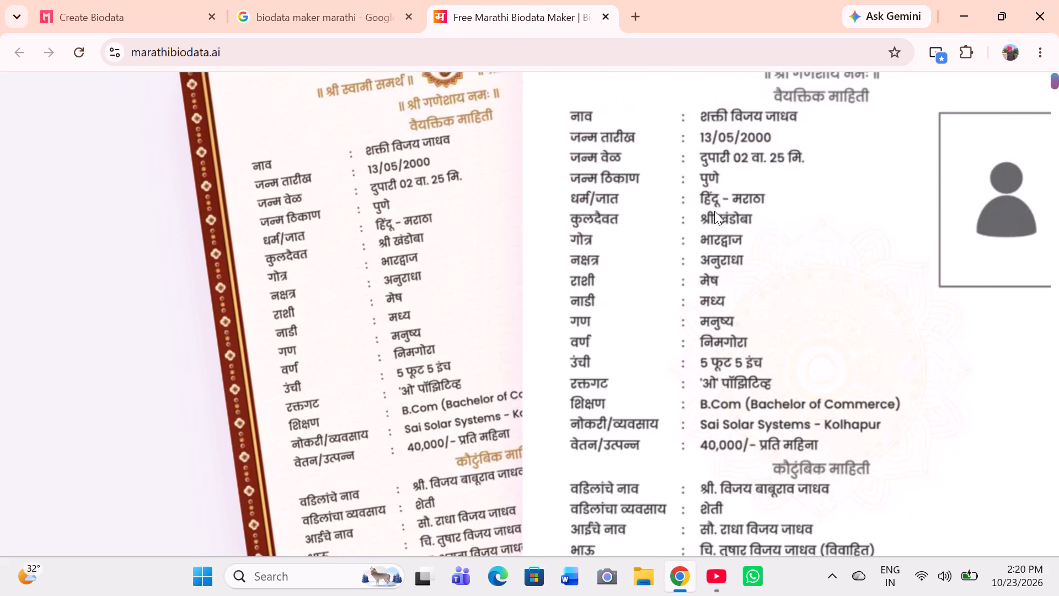
pyautogui.hscroll(-1, 714, 211)
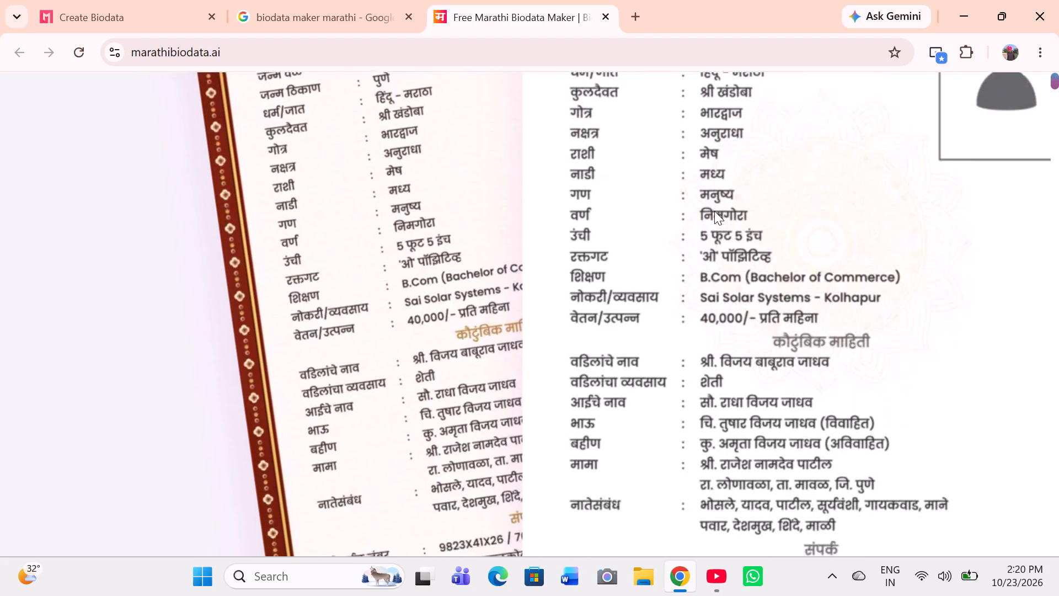
pyautogui.hscroll(-1, 714, 211)
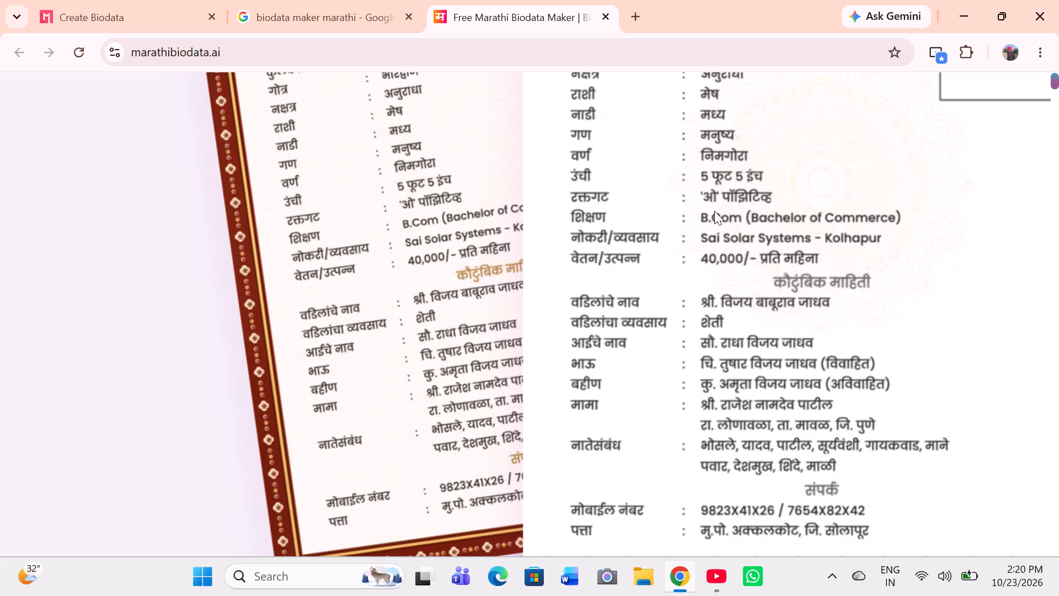
pyautogui.scroll(1, 714, 211)
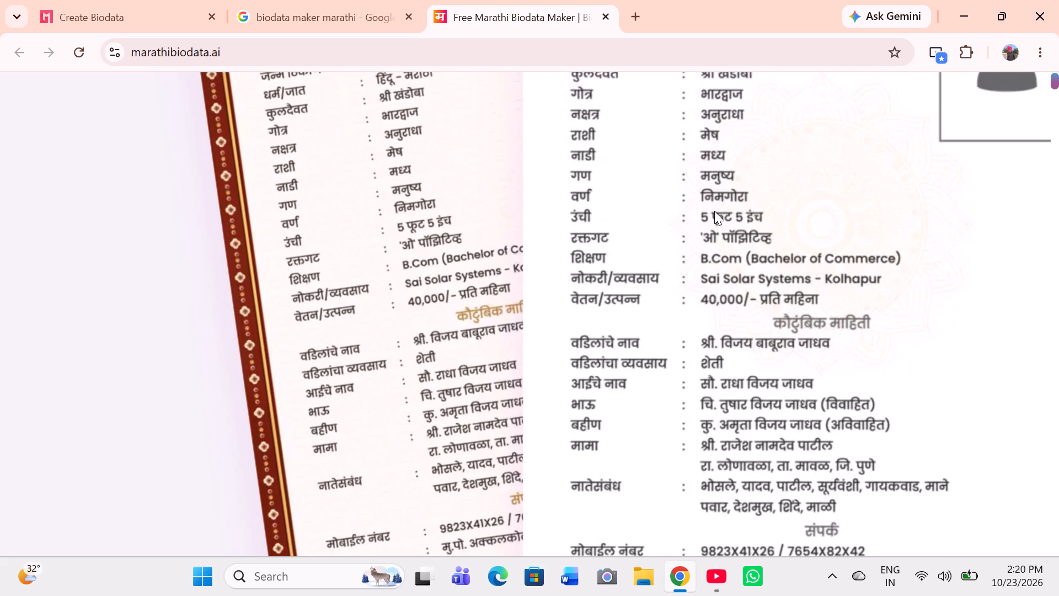
# Transliterate "ku" to कु and insert it with a period and a space at the start of the बहीण field's second line.
pyautogui.click(170, 12)
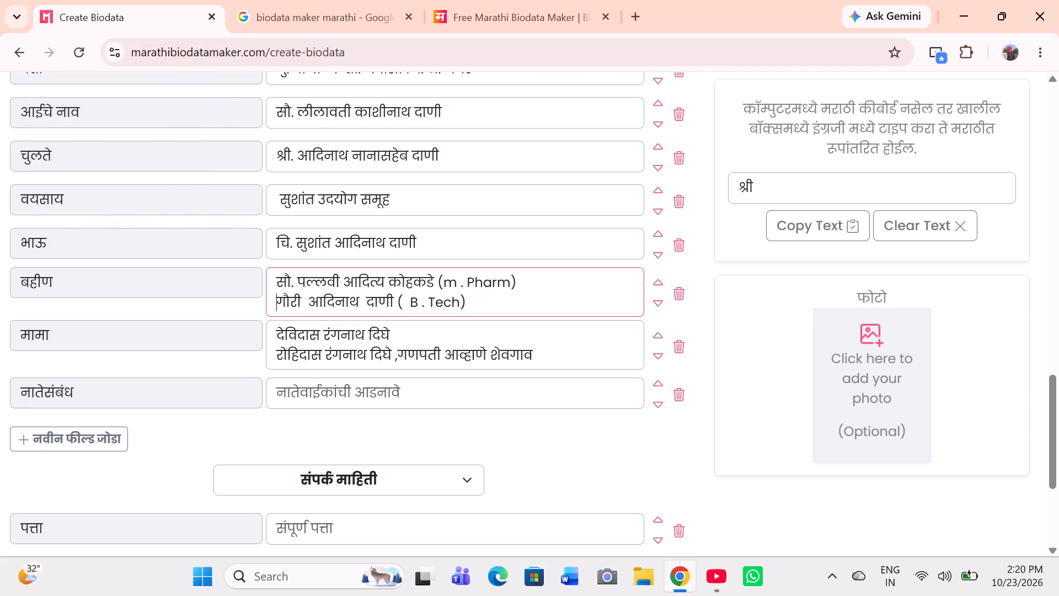
pyautogui.doubleClick(767, 197)
pyautogui.press('BackSpace')
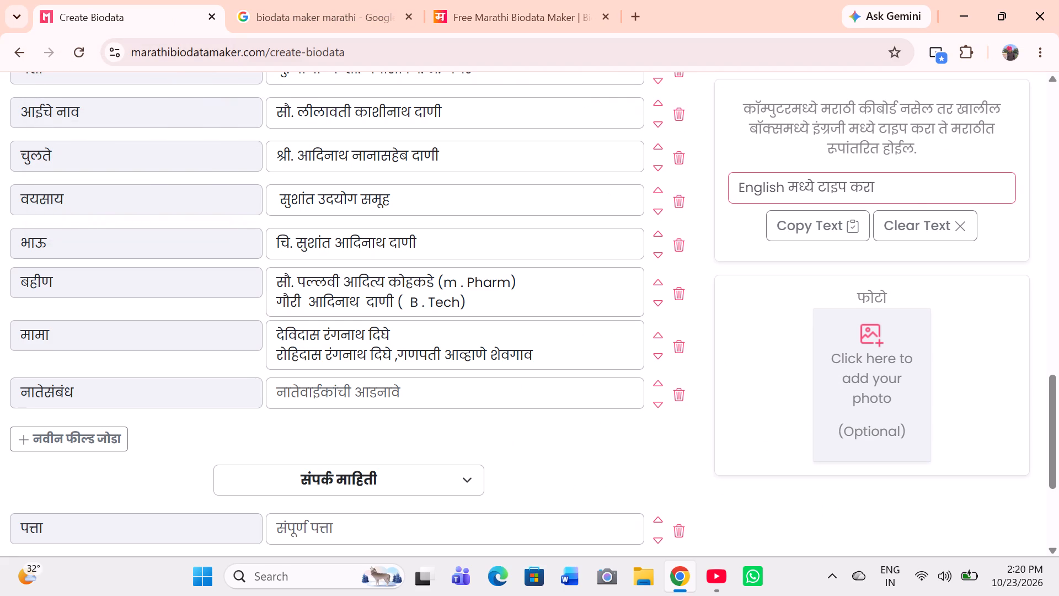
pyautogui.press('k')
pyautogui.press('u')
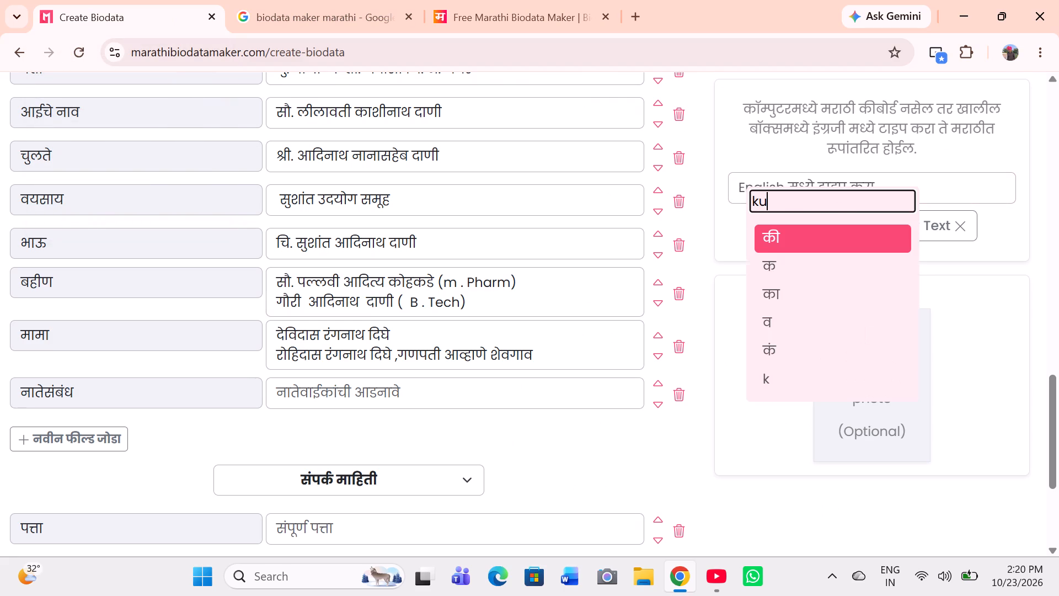
pyautogui.press('Return')
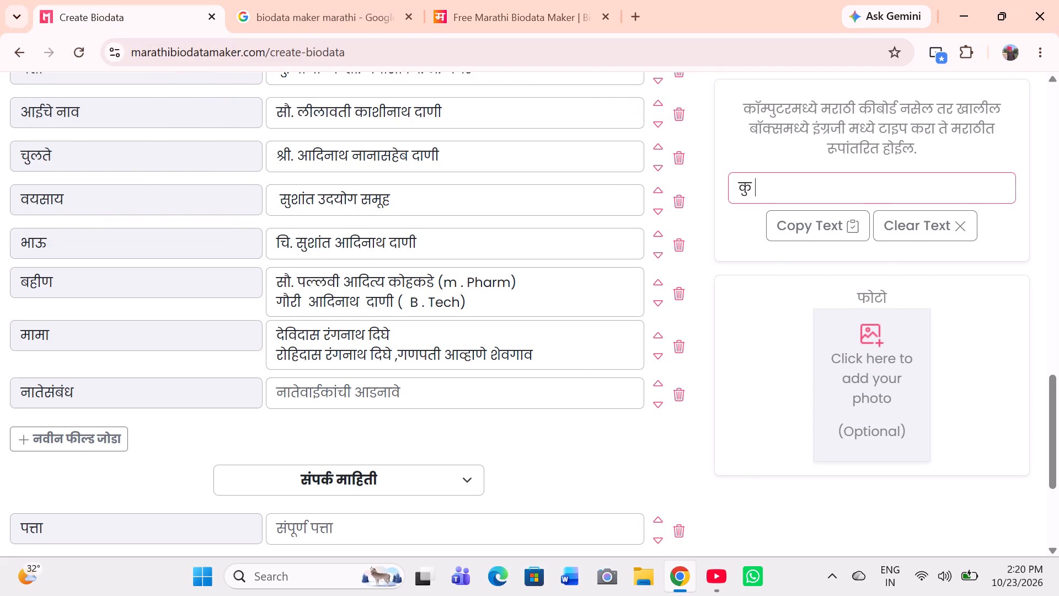
pyautogui.click(832, 225)
pyautogui.click(832, 225)
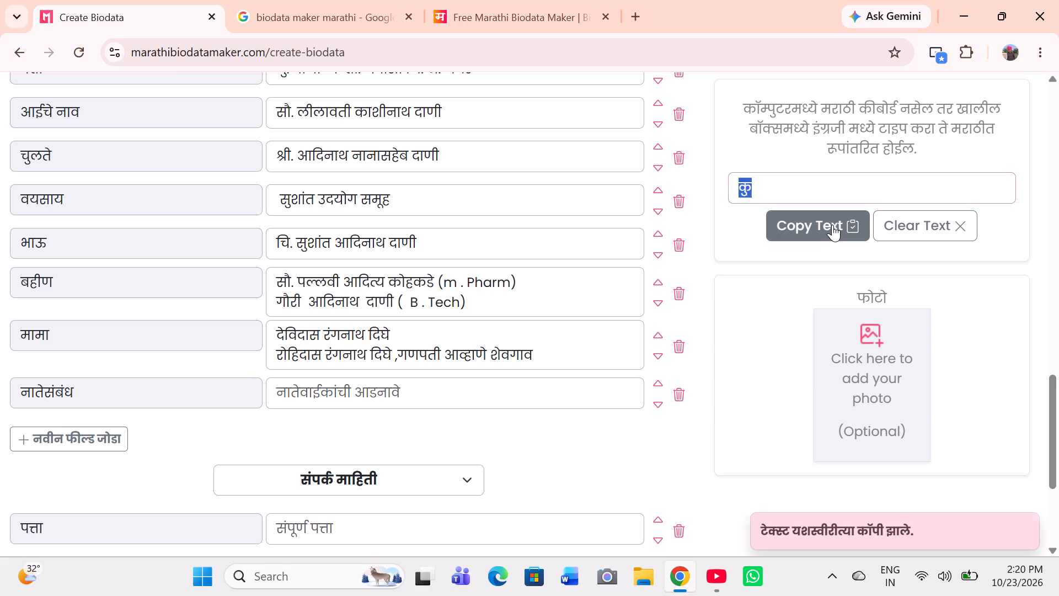
pyautogui.moveTo(832, 225); pyautogui.dragTo(279, 300)
pyautogui.click(279, 300)
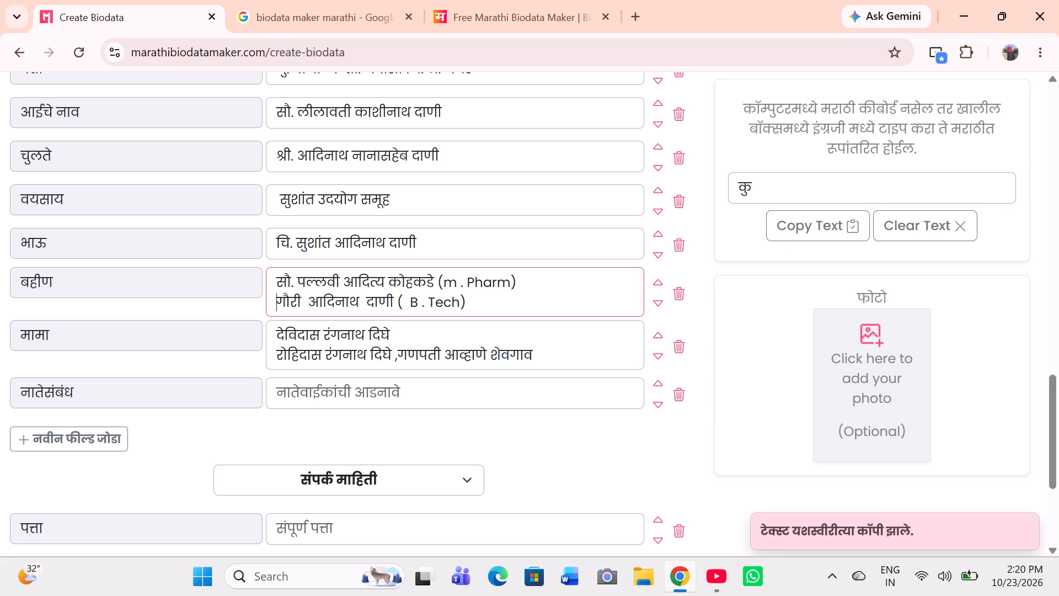
pyautogui.hotkey('ctrl', 'v')
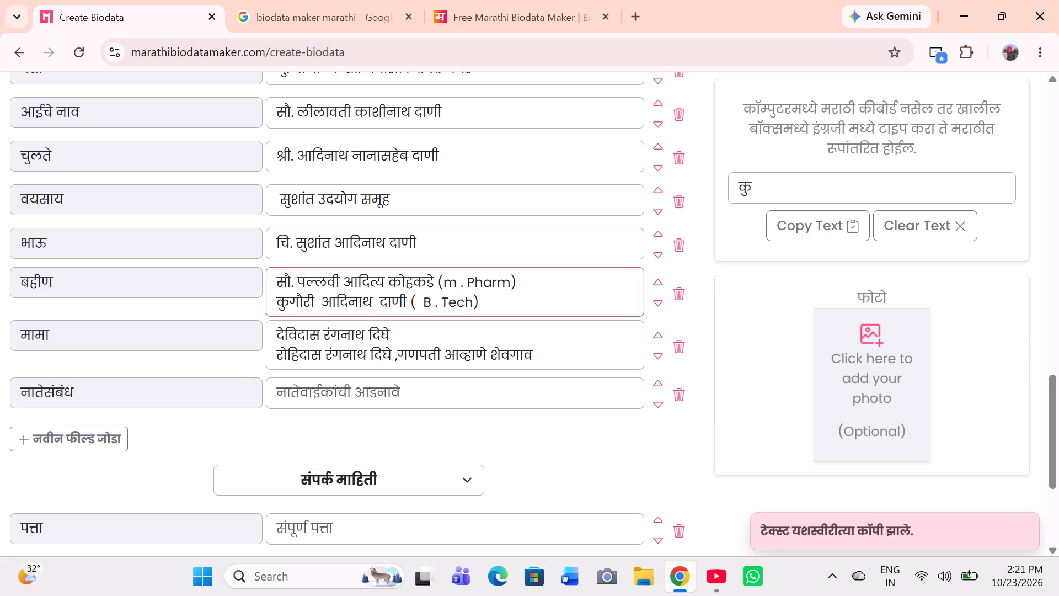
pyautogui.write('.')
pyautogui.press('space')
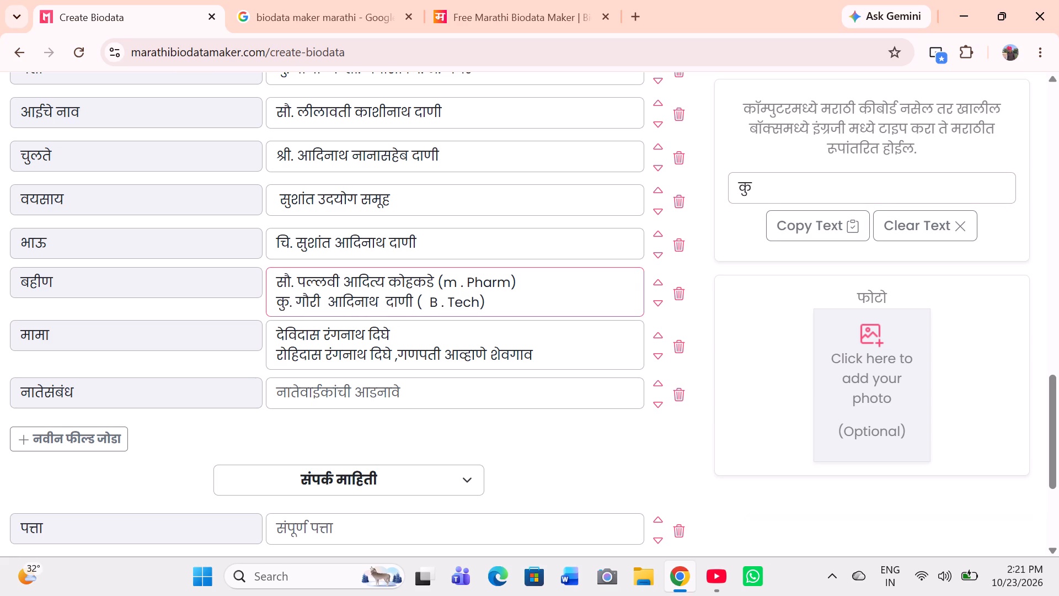
# Add a period after the title श्री in the वडिलांचे नाव field.
pyautogui.scroll(3, 303, 214)
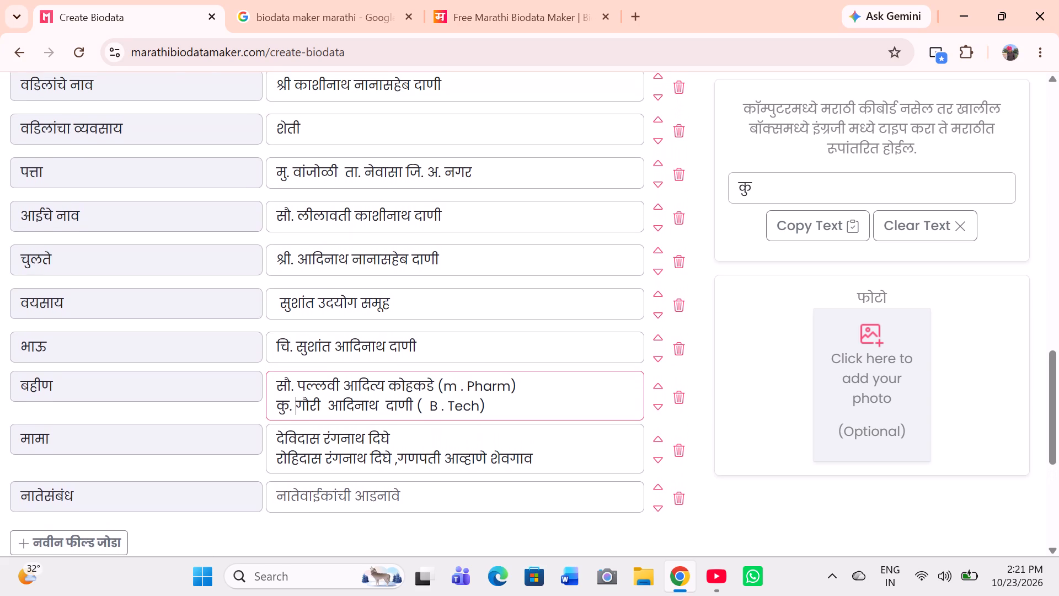
pyautogui.scroll(1, 303, 214)
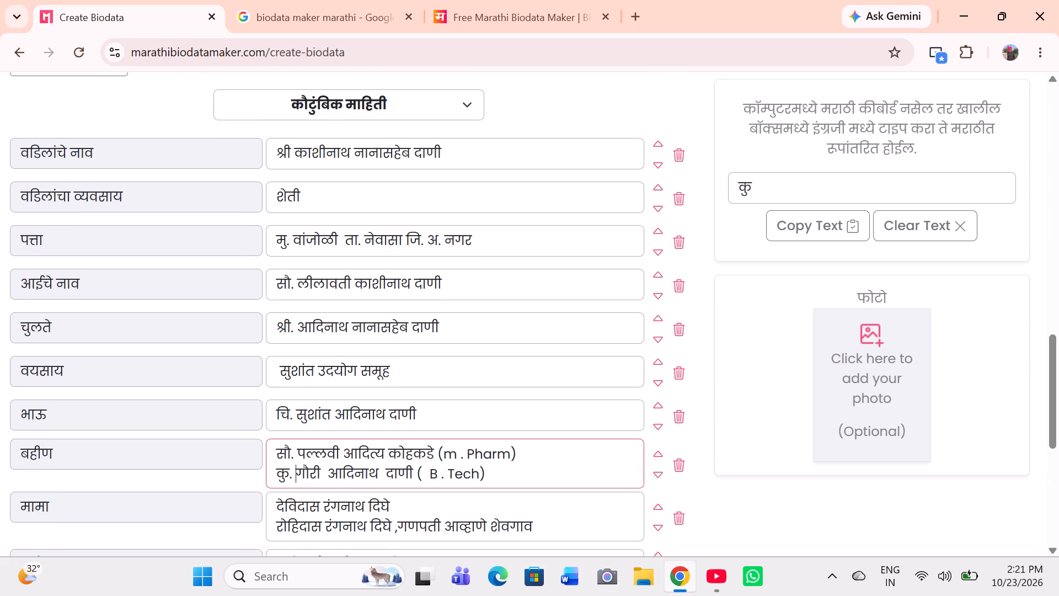
pyautogui.click(290, 148)
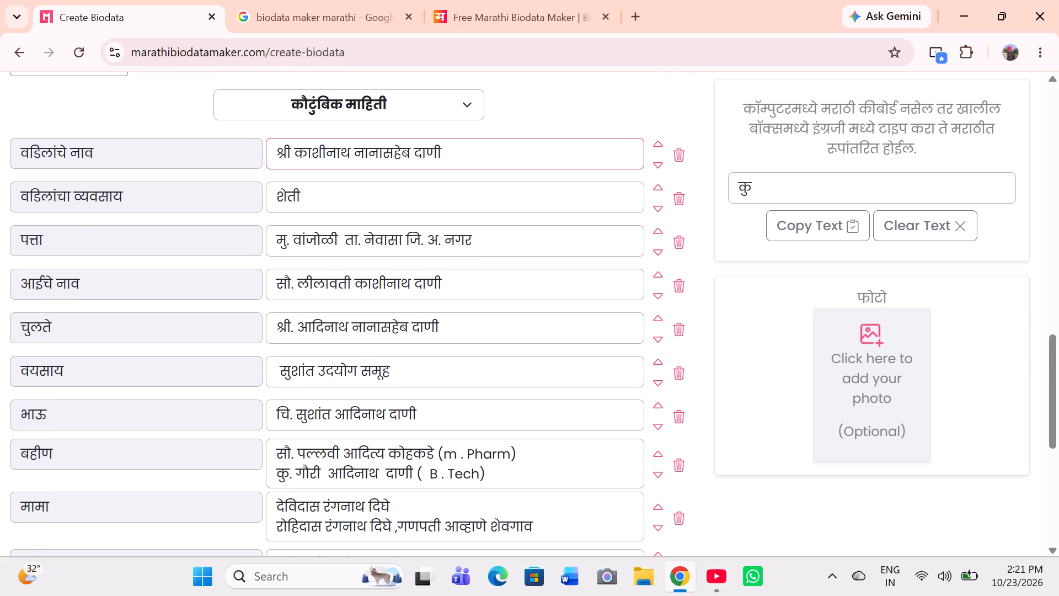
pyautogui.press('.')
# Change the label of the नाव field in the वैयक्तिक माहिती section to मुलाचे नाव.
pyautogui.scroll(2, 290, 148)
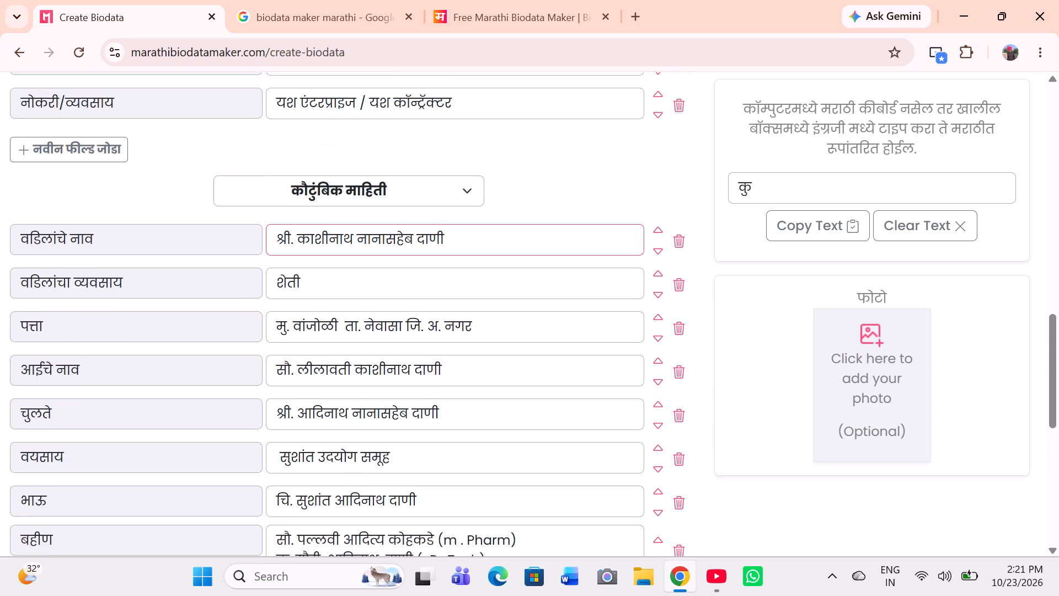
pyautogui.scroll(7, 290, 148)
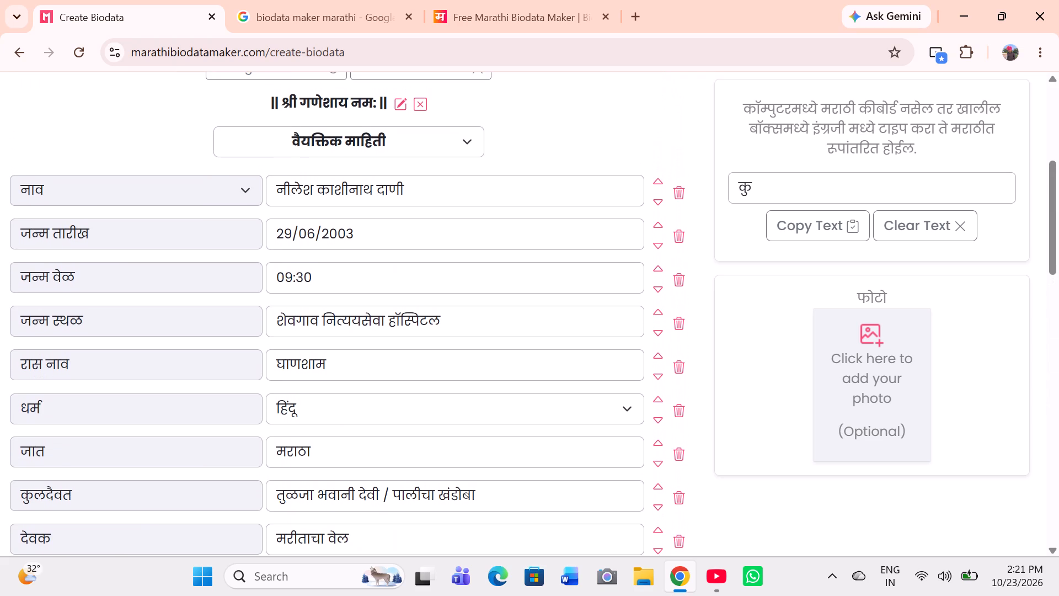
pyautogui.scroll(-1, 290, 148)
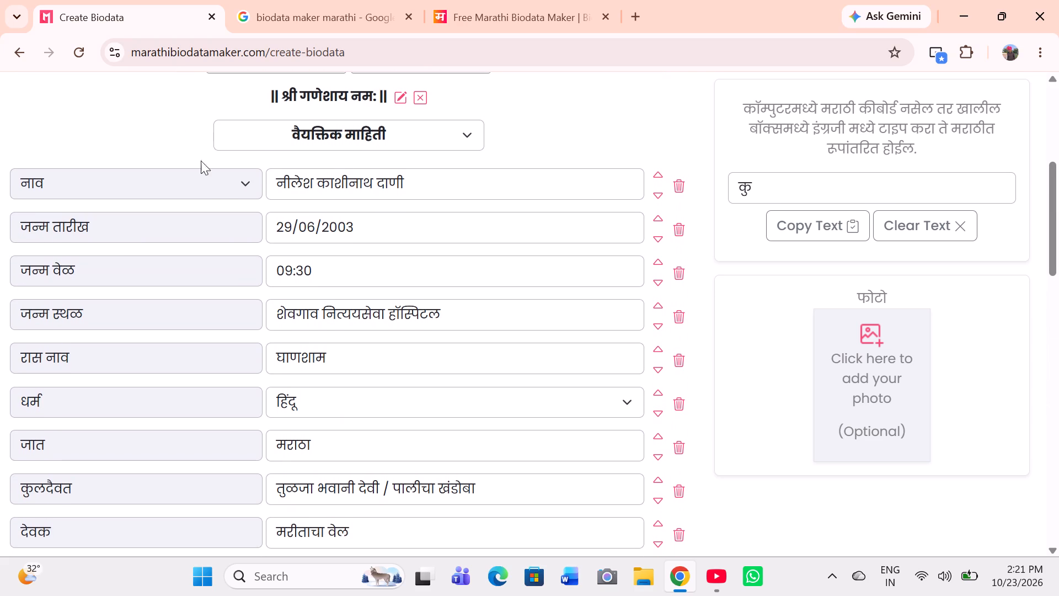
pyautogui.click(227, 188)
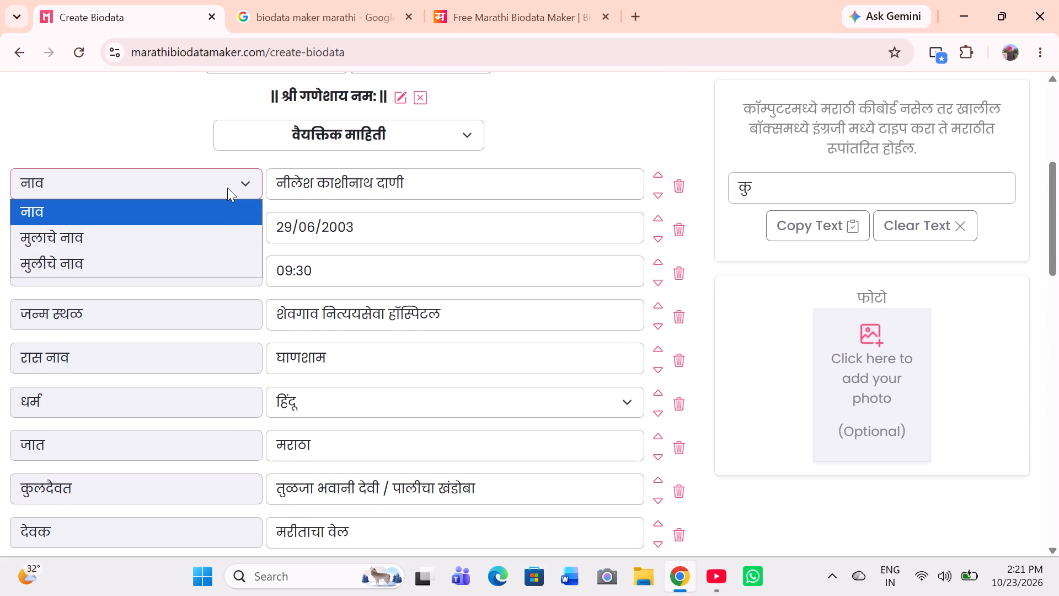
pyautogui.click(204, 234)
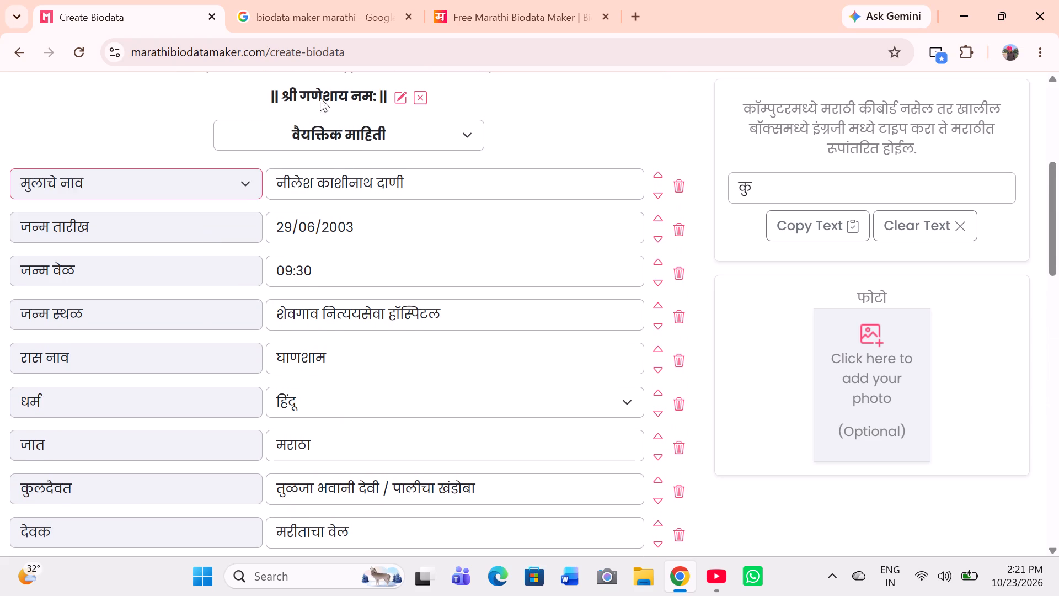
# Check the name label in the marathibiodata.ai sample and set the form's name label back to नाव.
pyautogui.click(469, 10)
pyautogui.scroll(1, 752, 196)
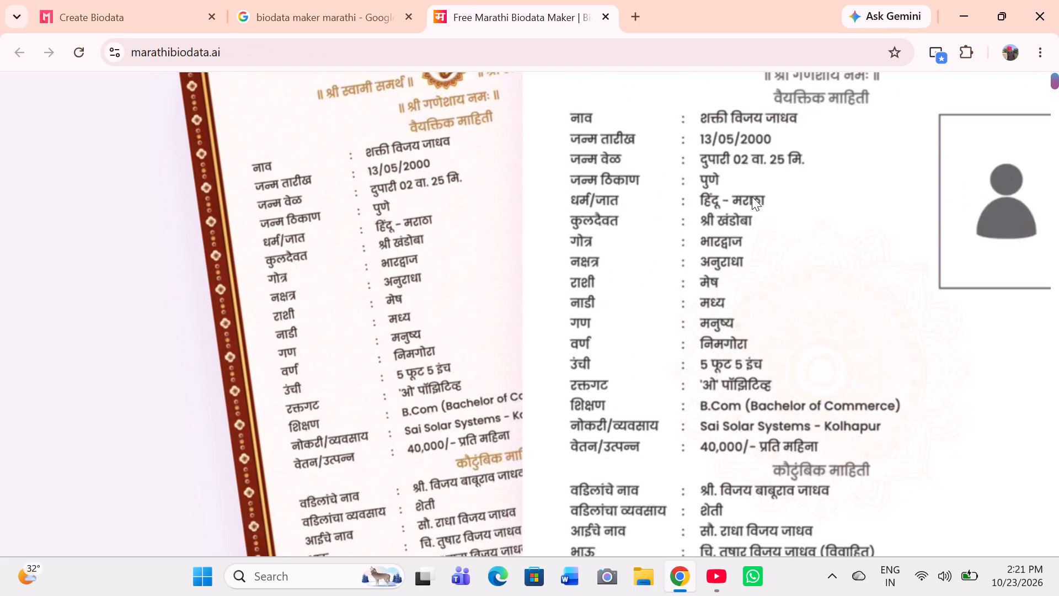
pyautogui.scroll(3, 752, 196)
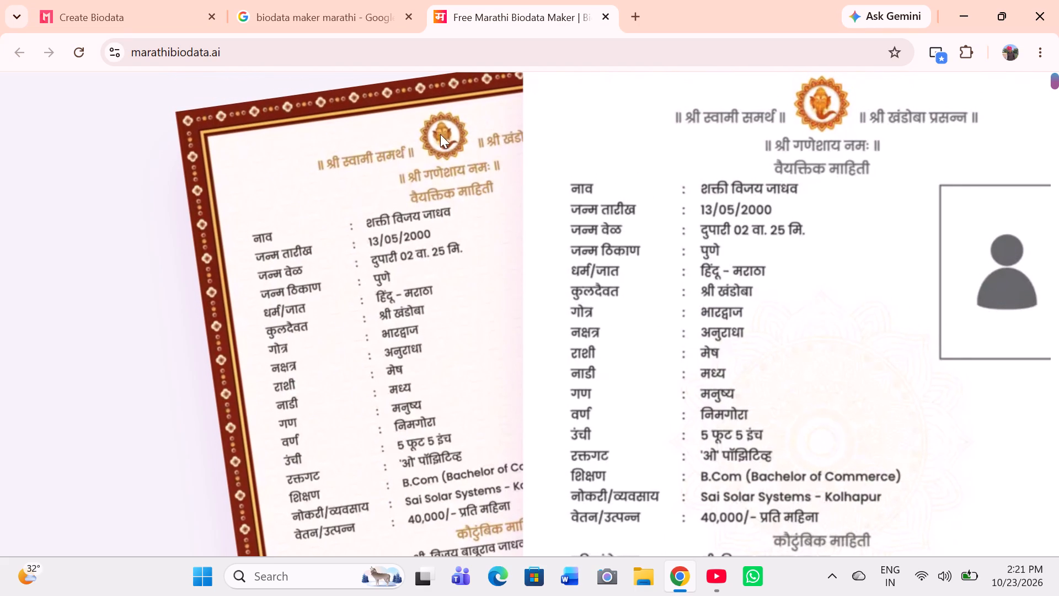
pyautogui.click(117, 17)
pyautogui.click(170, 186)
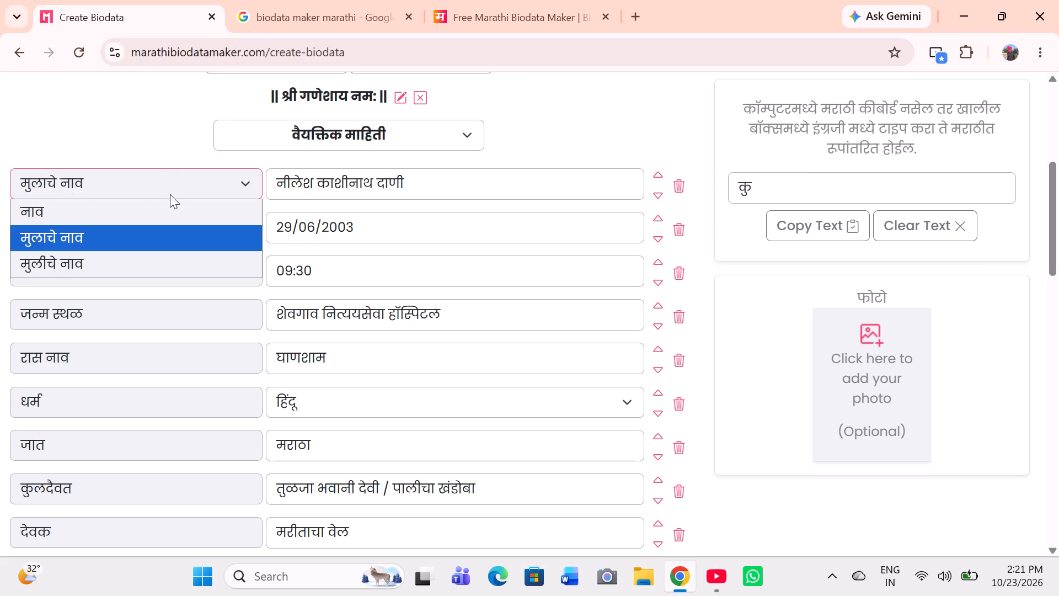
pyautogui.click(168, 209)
# Add a space after the comma on the second line of the मामा field, before गणपती.
pyautogui.scroll(-7, 347, 248)
pyautogui.hscroll(2, 347, 248)
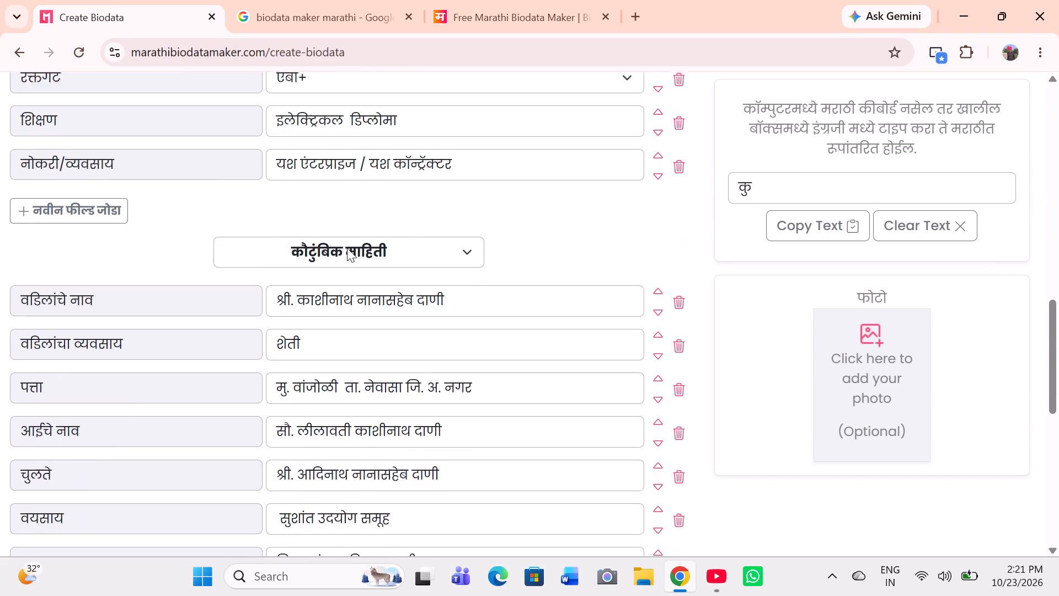
pyautogui.hscroll(1, 347, 248)
pyautogui.scroll(-2, 347, 248)
pyautogui.hscroll(1, 347, 248)
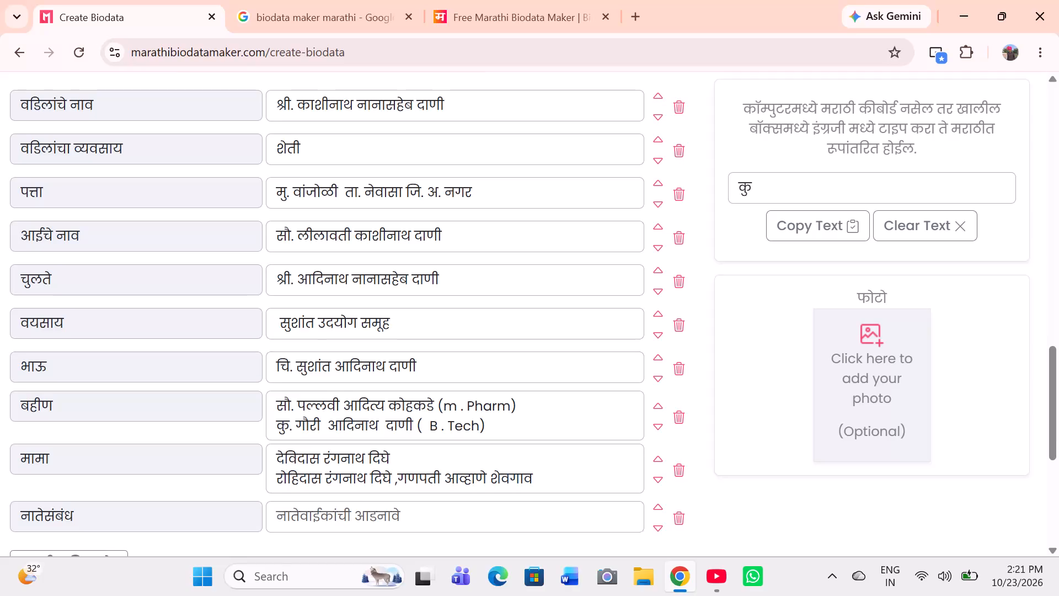
pyautogui.hscroll(2, 347, 248)
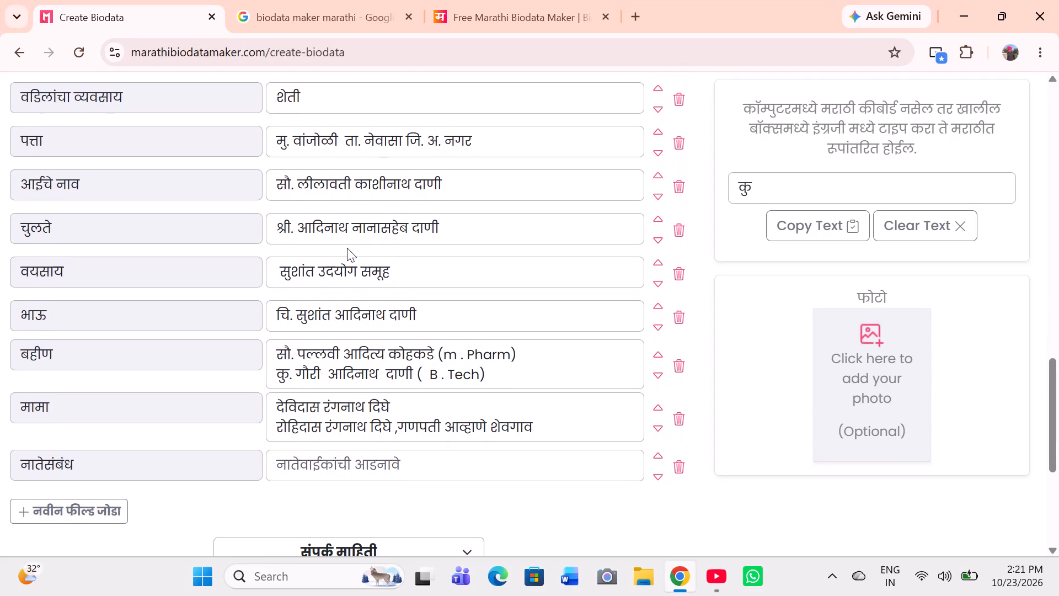
pyautogui.hscroll(3, 347, 248)
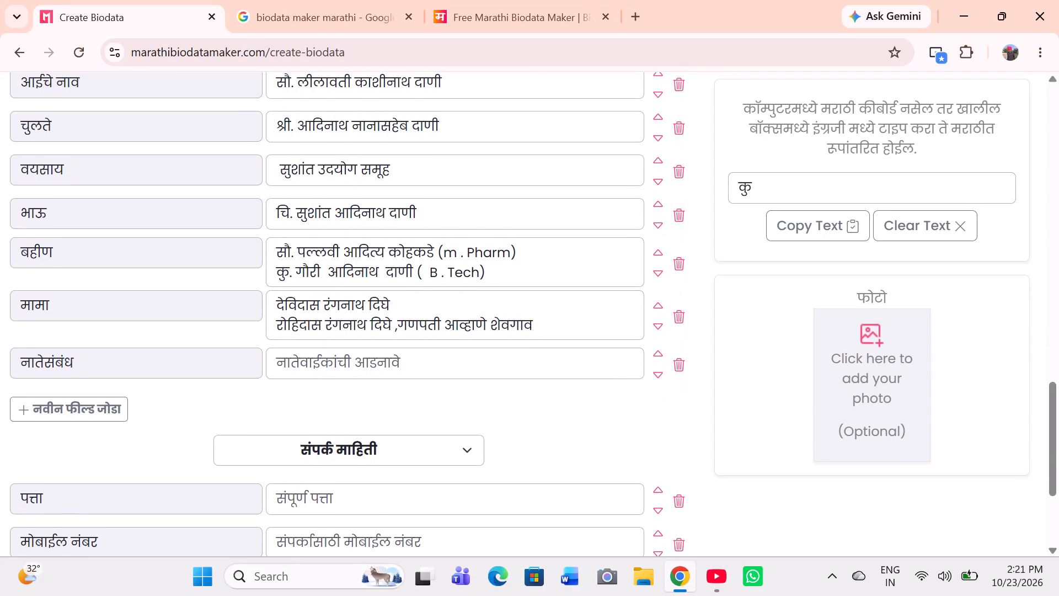
pyautogui.hscroll(2, 347, 248)
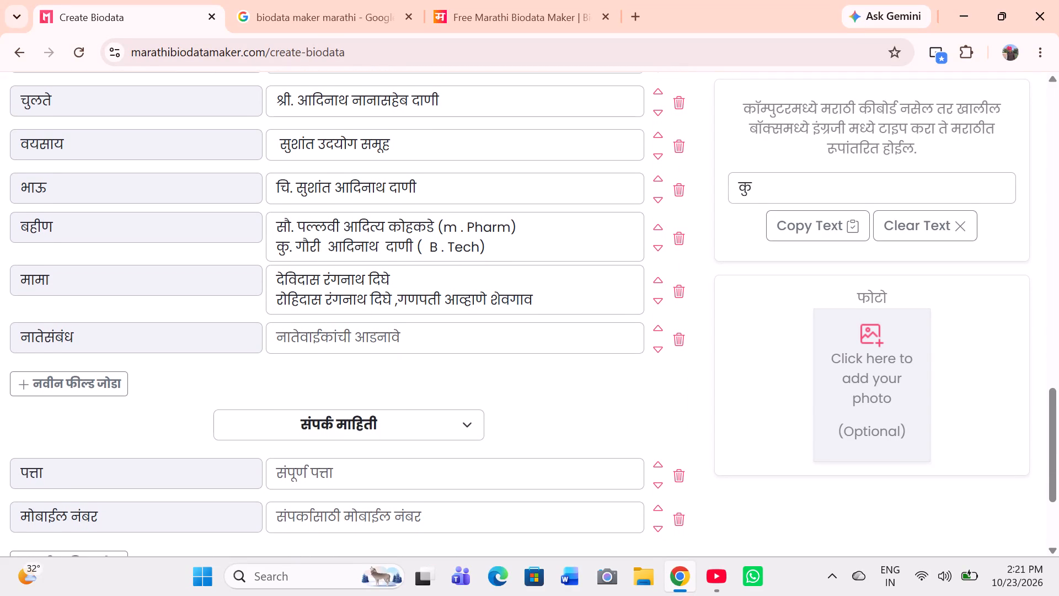
pyautogui.click(397, 303)
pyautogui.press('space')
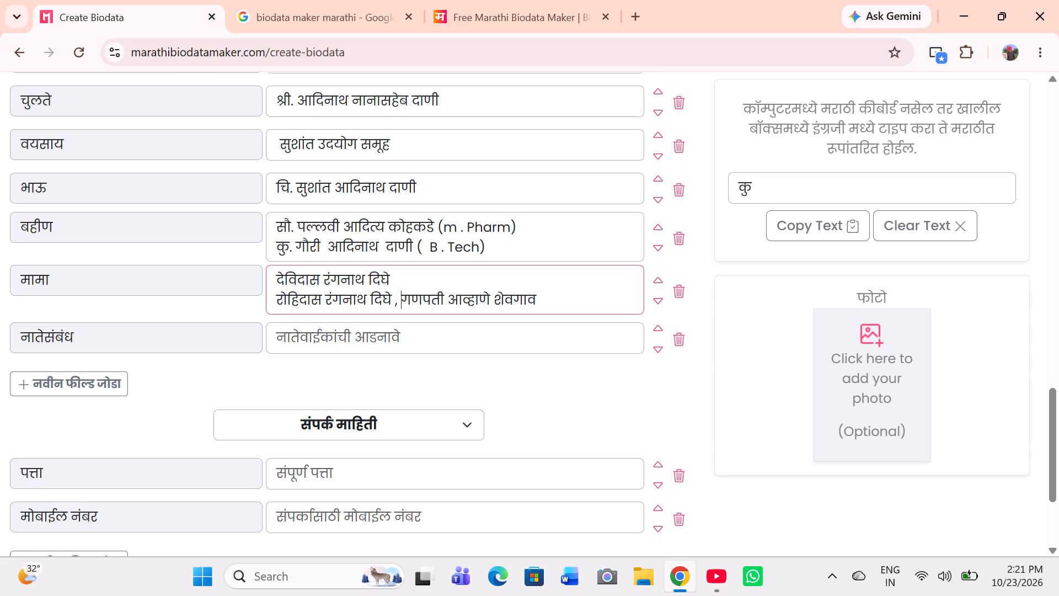
# Check the address prefix in the marathibiodata.ai sample and insert रा. with a space before गणपती on the second line of the मामा field.
pyautogui.click(922, 214)
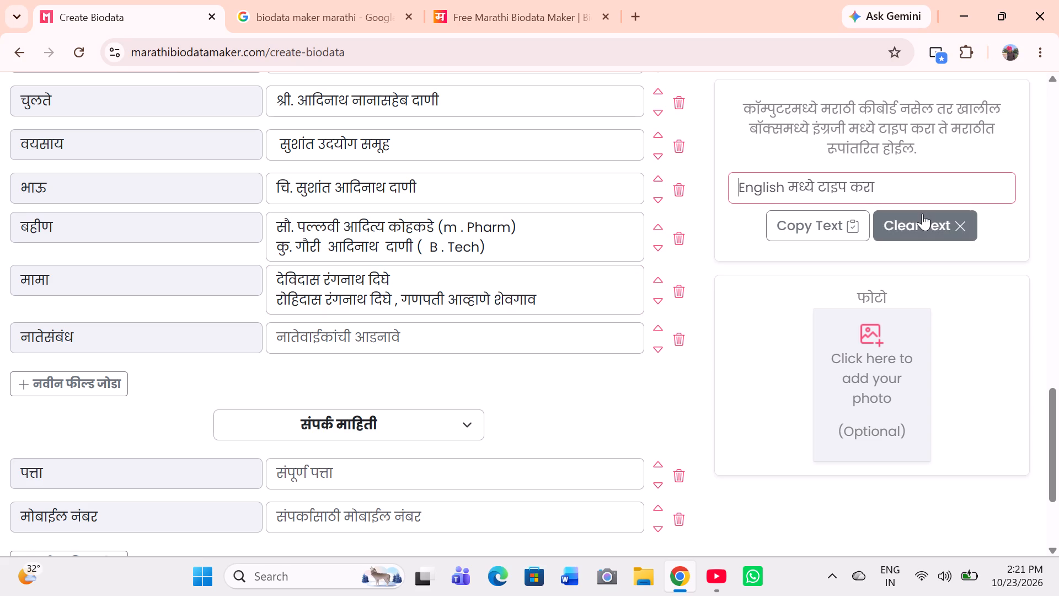
pyautogui.click(887, 198)
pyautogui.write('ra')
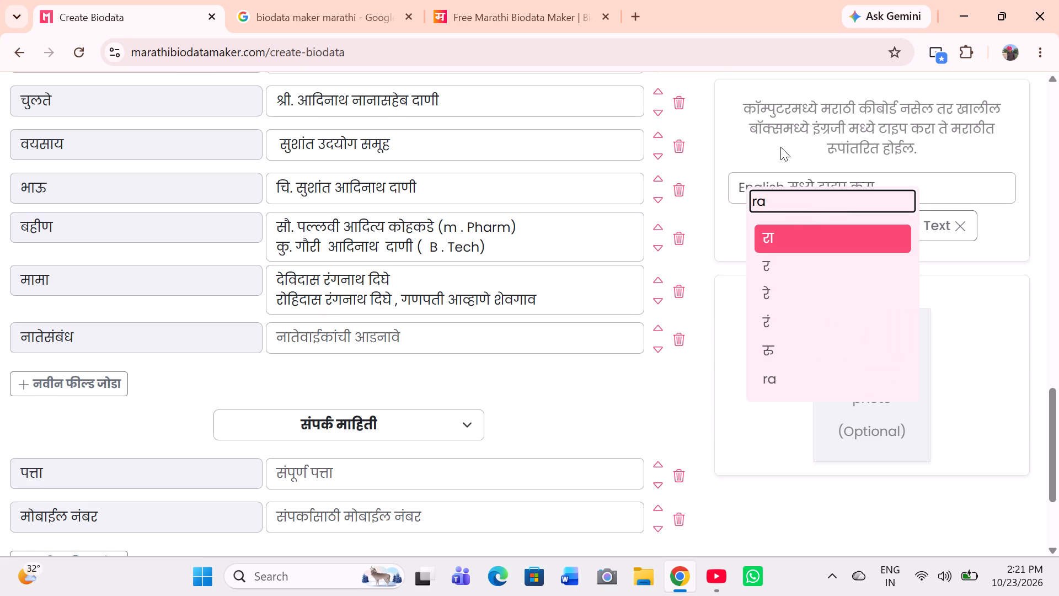
pyautogui.click(473, 9)
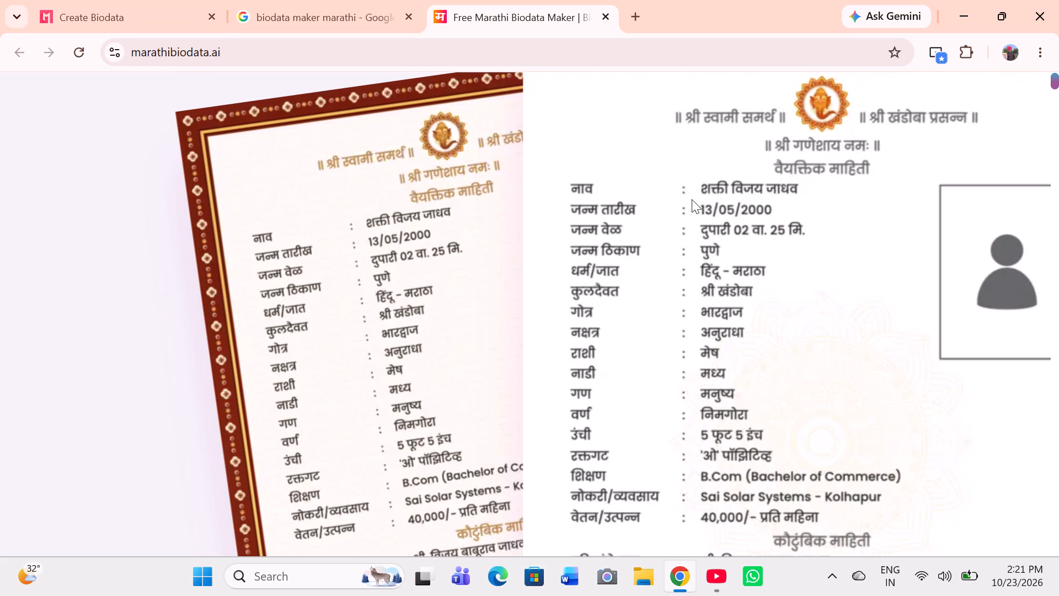
pyautogui.scroll(-5, 692, 199)
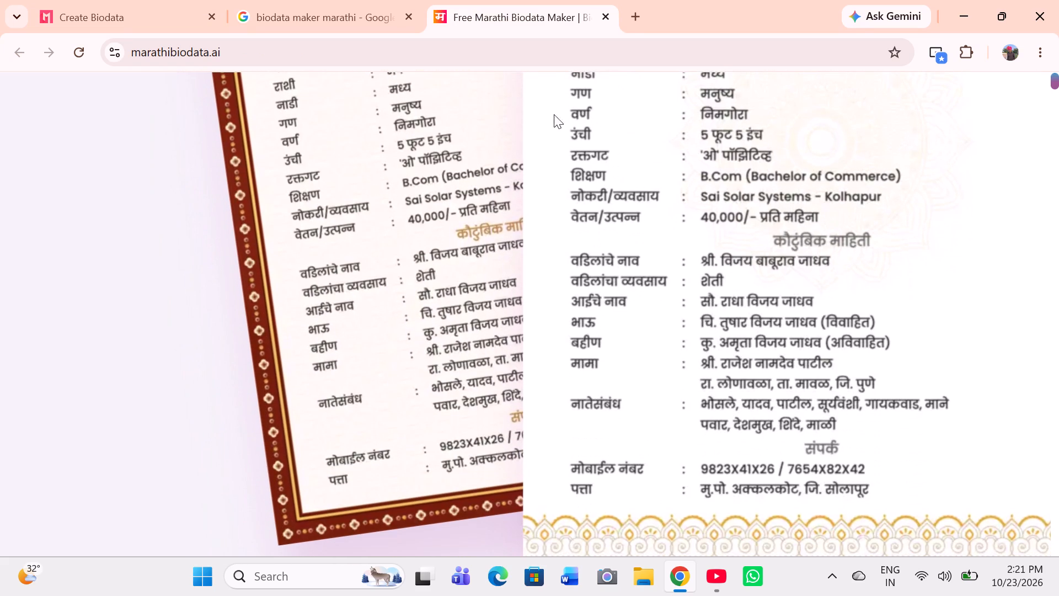
pyautogui.click(156, 13)
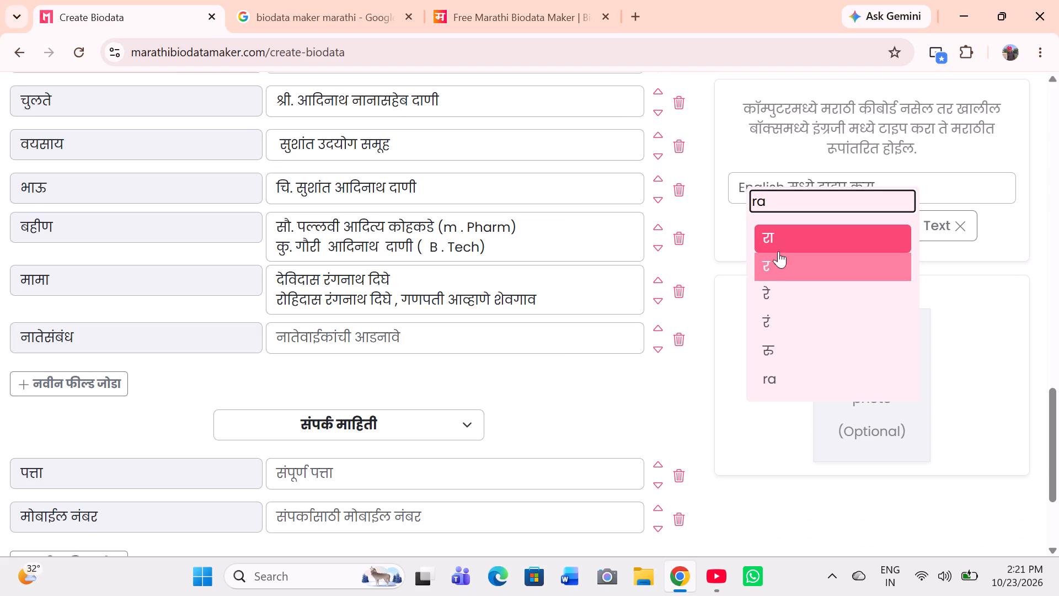
pyautogui.click(784, 228)
pyautogui.doubleClick(826, 225)
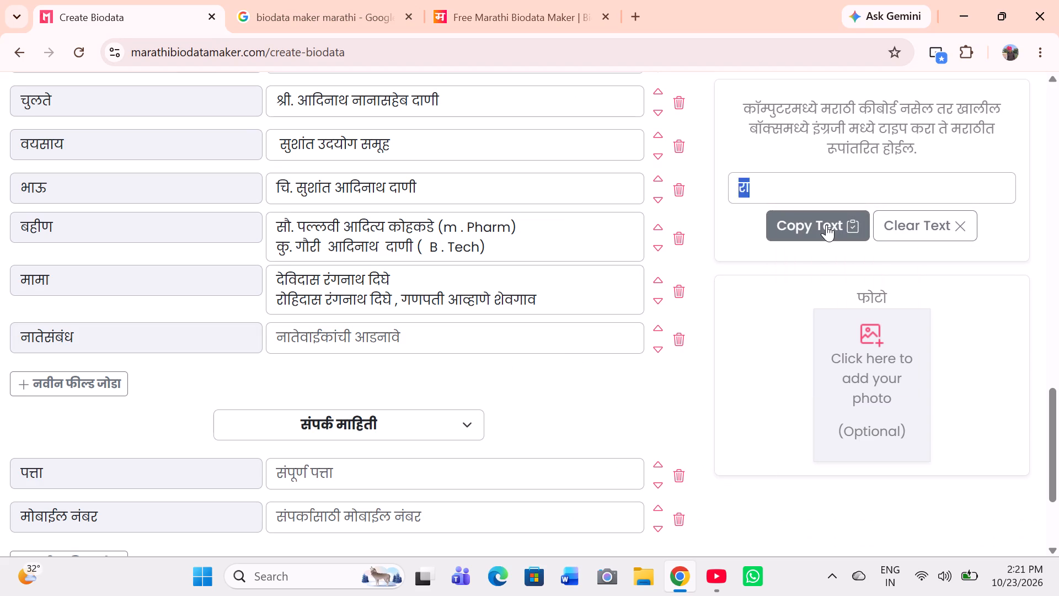
pyautogui.click(400, 299)
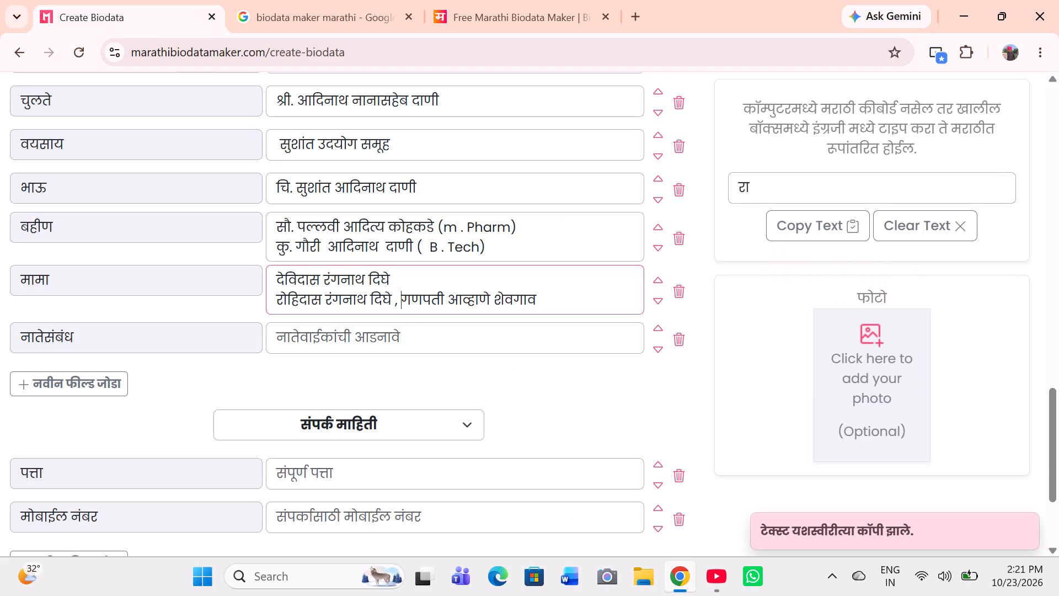
pyautogui.hotkey('ctrl', 'v')
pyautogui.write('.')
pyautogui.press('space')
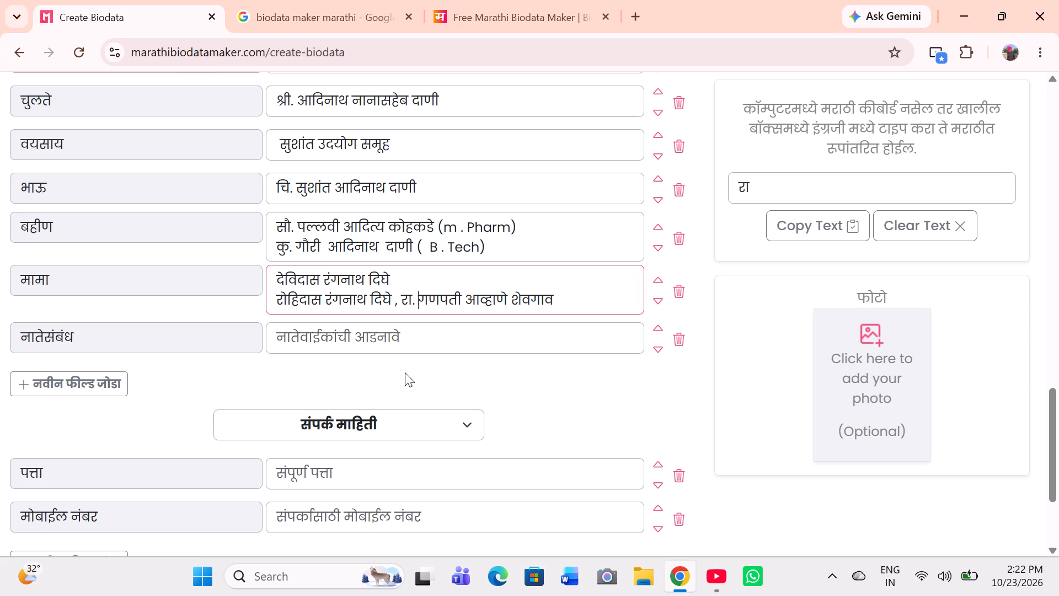
# Move the empty नातेसंबंध field up one place, above the मामा field.
pyautogui.click(654, 327)
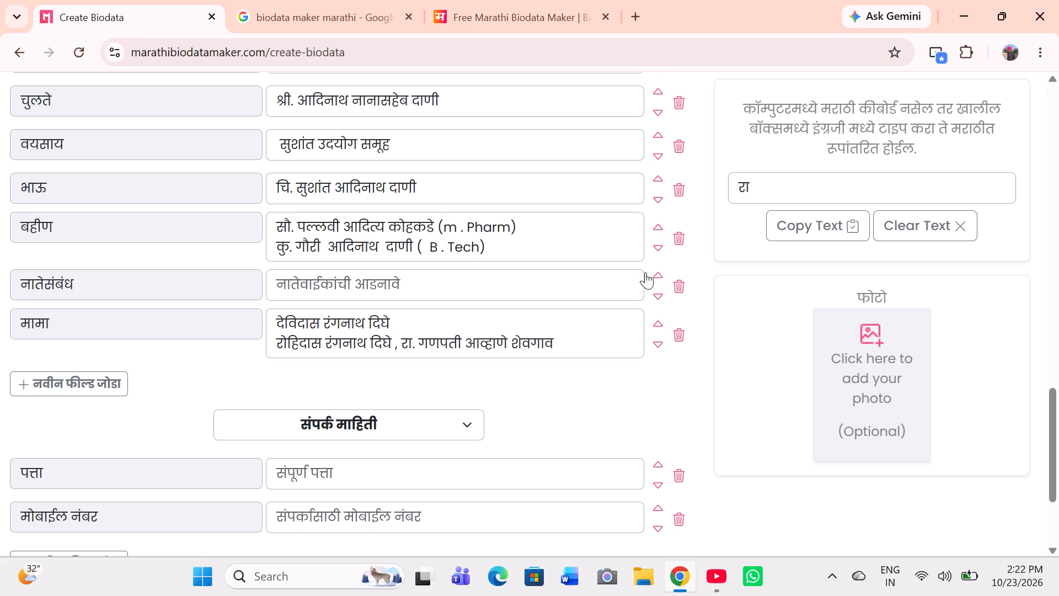
# Change the label of the नातेसंबंध field to दाजी, using the English-to-Marathi conversion box to produce the word.
pyautogui.doubleClick(178, 294)
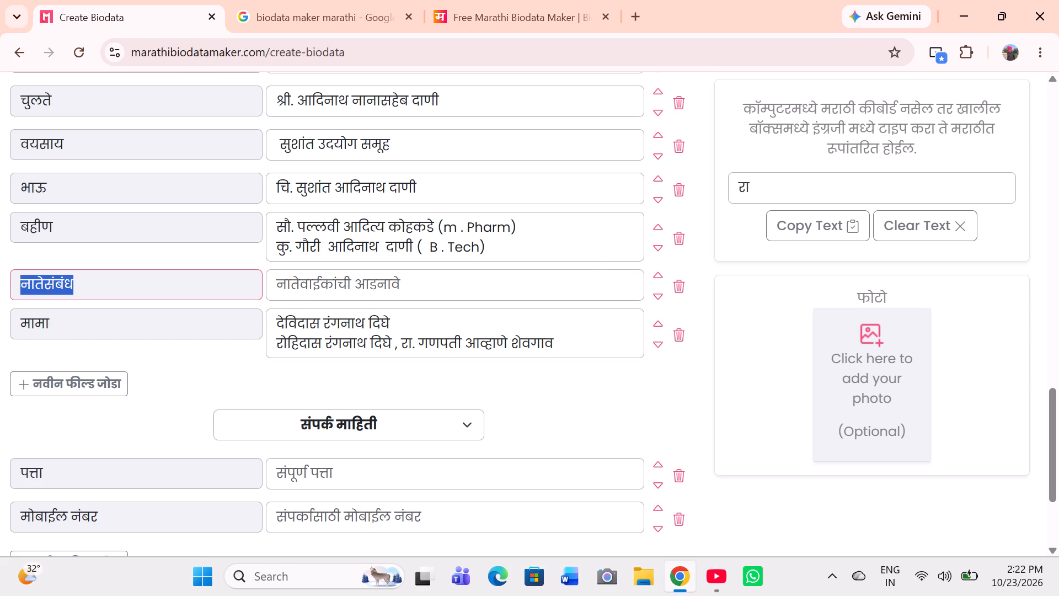
pyautogui.press('BackSpace')
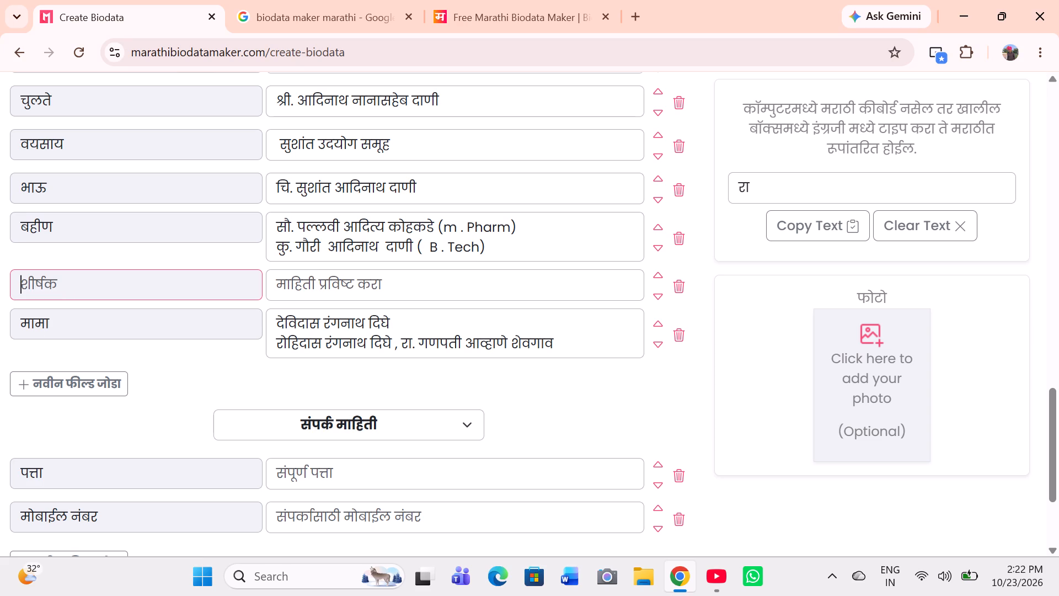
pyautogui.click(926, 215)
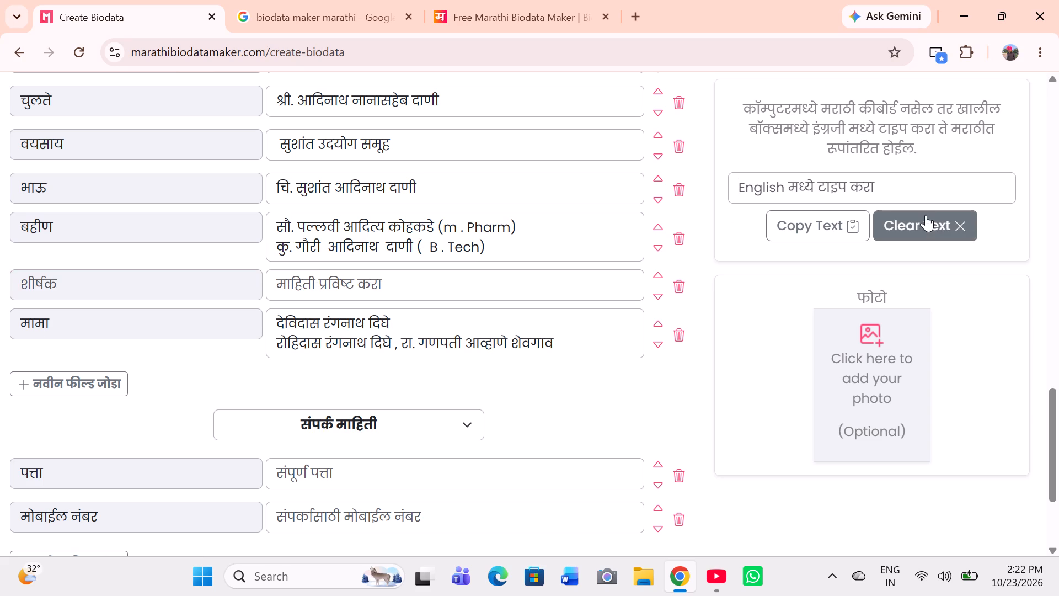
pyautogui.click(874, 189)
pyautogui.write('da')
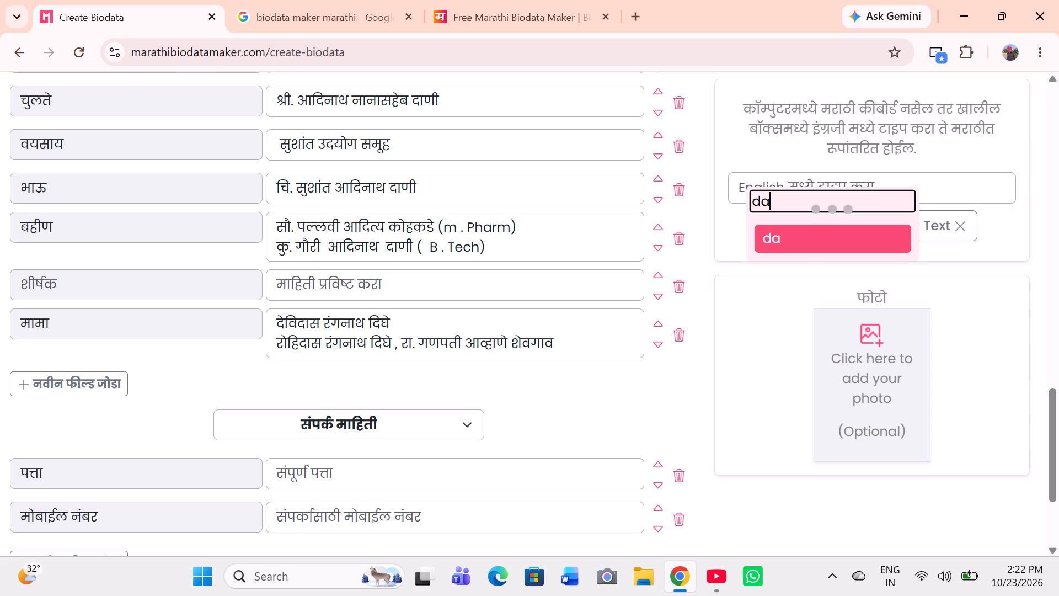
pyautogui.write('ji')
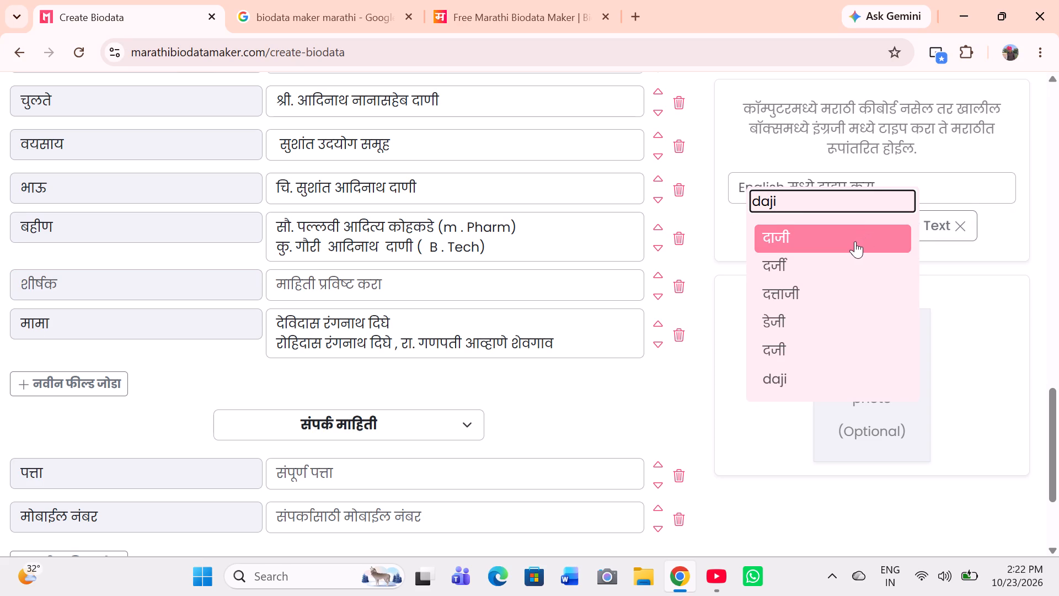
pyautogui.click(855, 241)
pyautogui.doubleClick(816, 221)
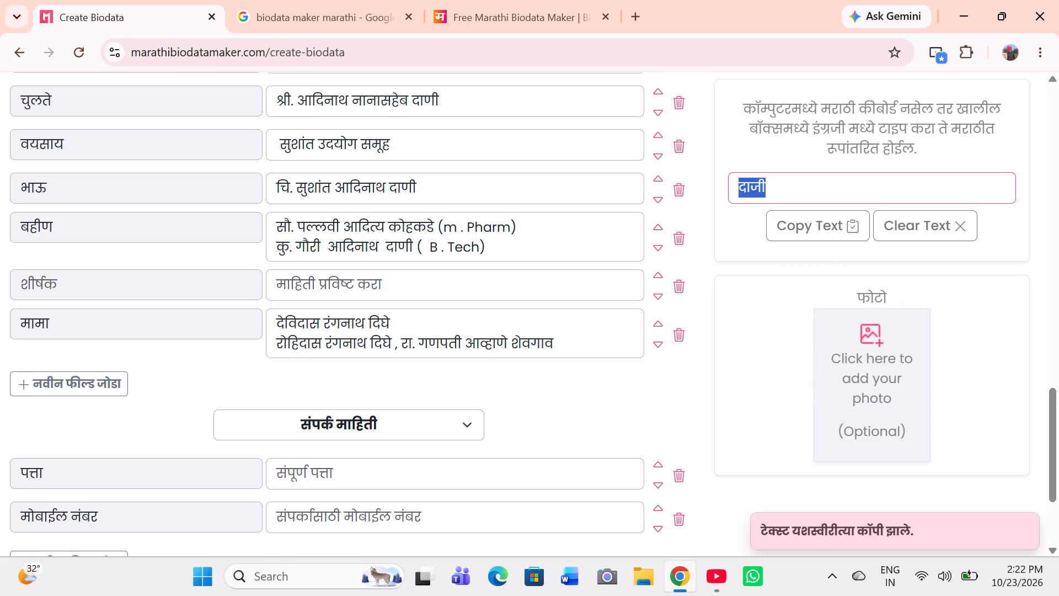
pyautogui.click(79, 284)
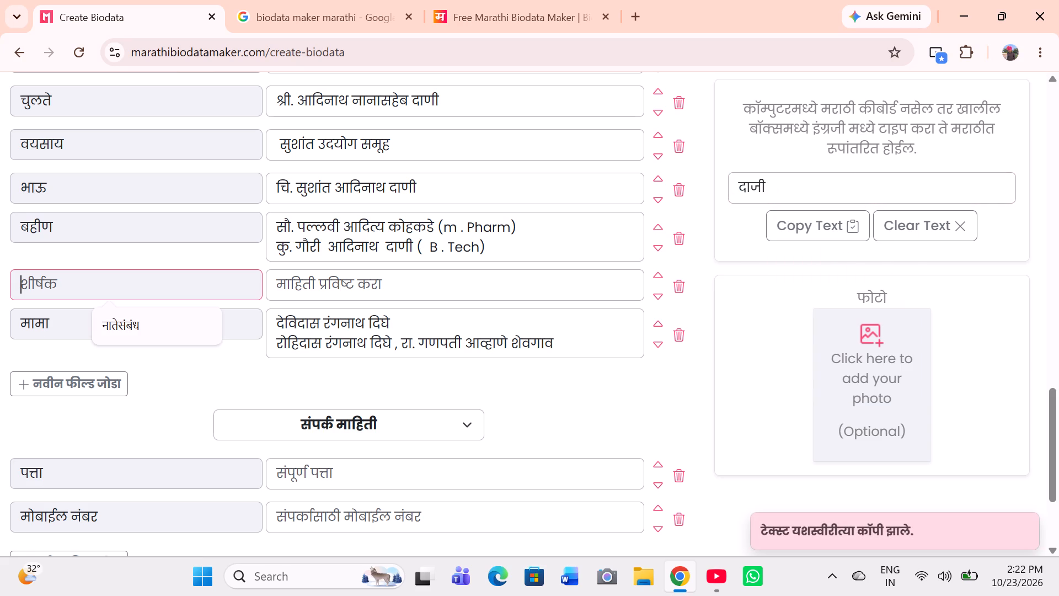
pyautogui.hotkey('ctrl', 'v')
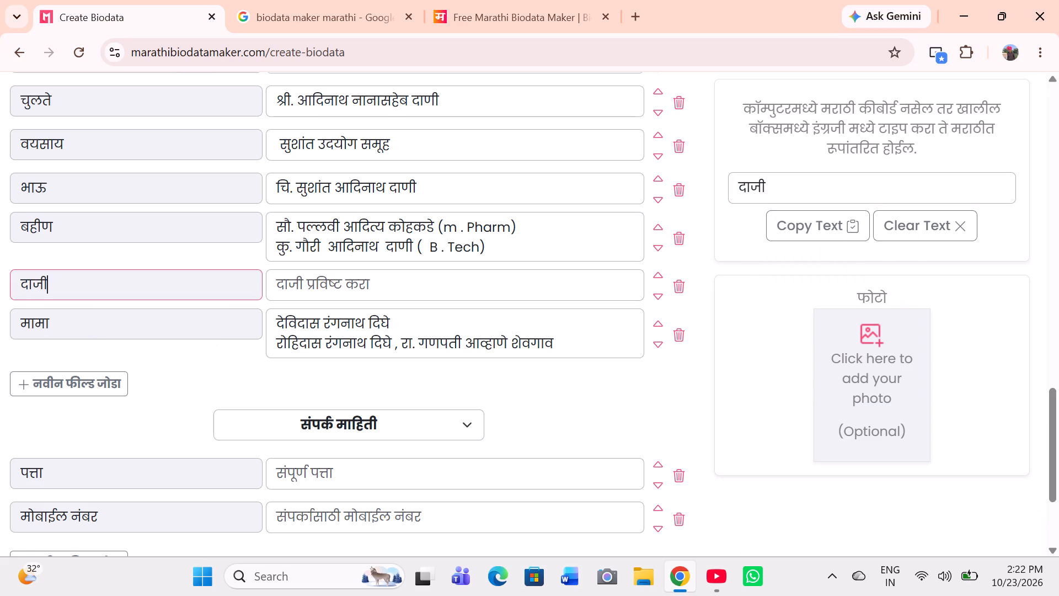
# Review the family details in the marathibiodata.ai sample and produce the title श्री in the emptied English-to-Marathi conversion box.
pyautogui.click(298, 288)
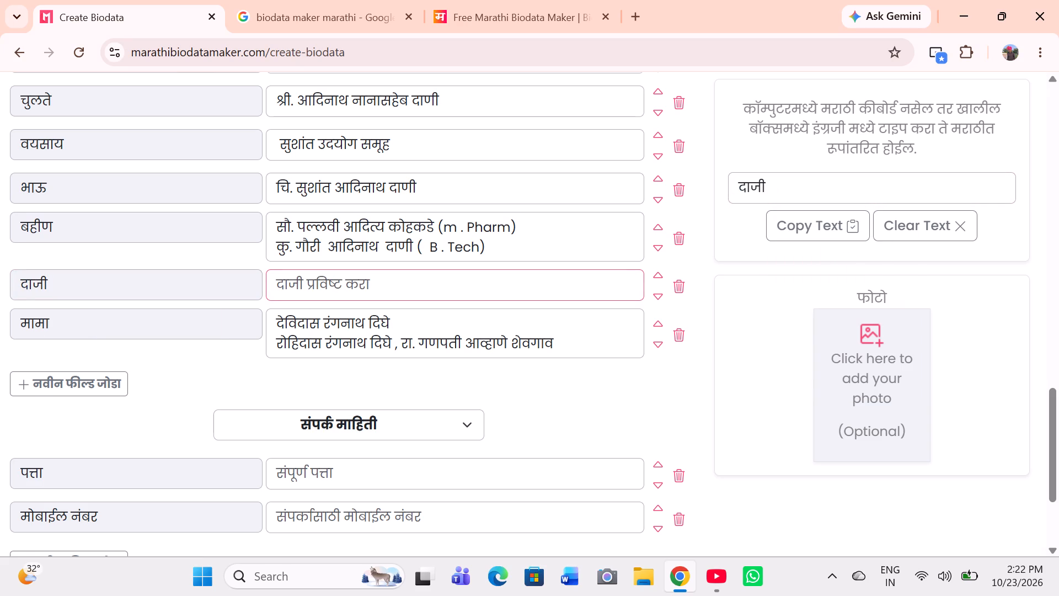
pyautogui.click(527, 24)
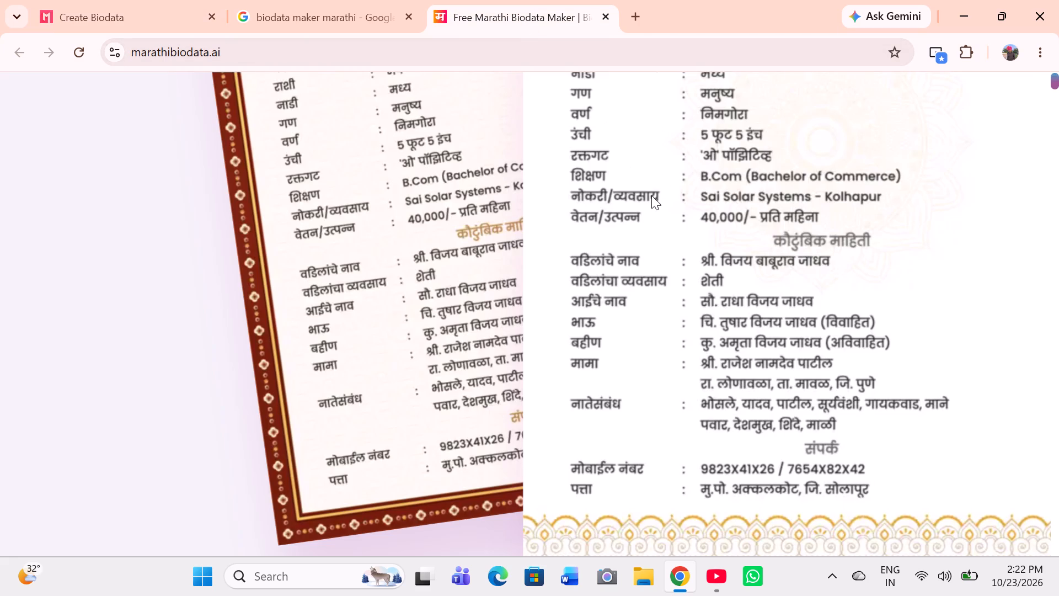
pyautogui.hscroll(1, 651, 195)
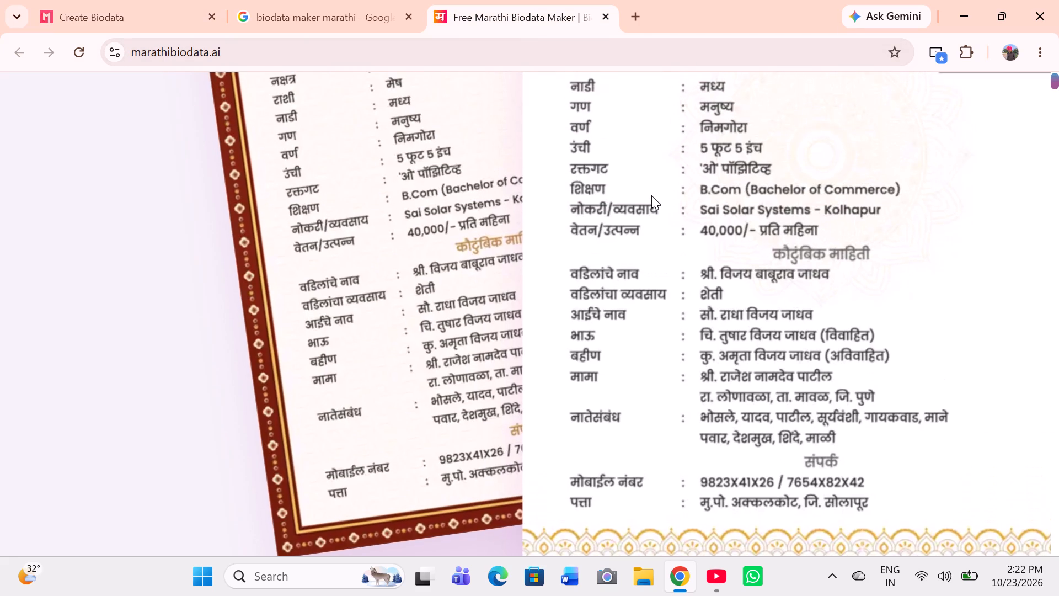
pyautogui.hscroll(1, 651, 195)
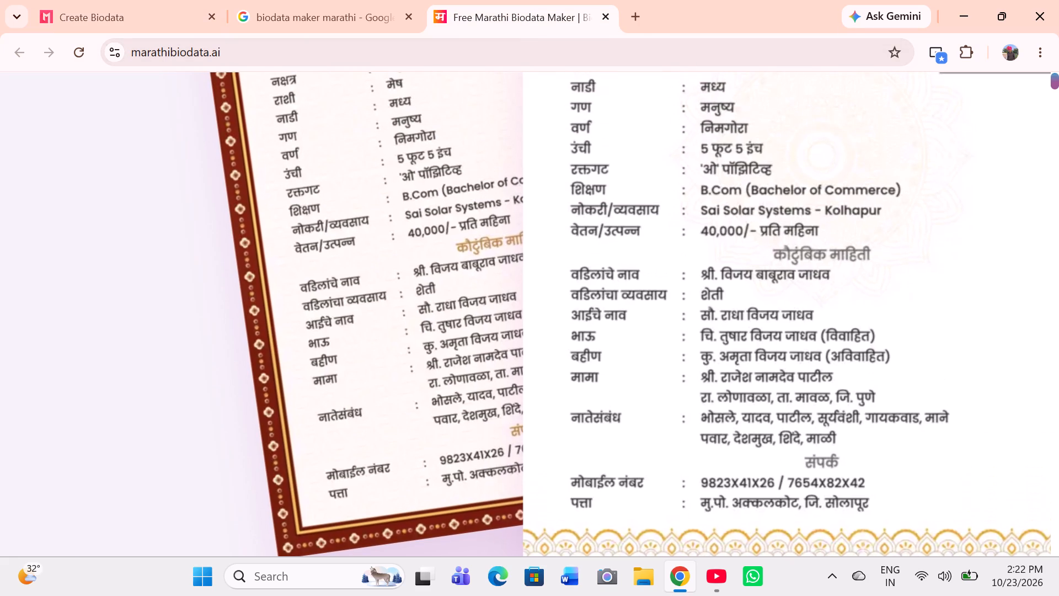
pyautogui.click(169, 3)
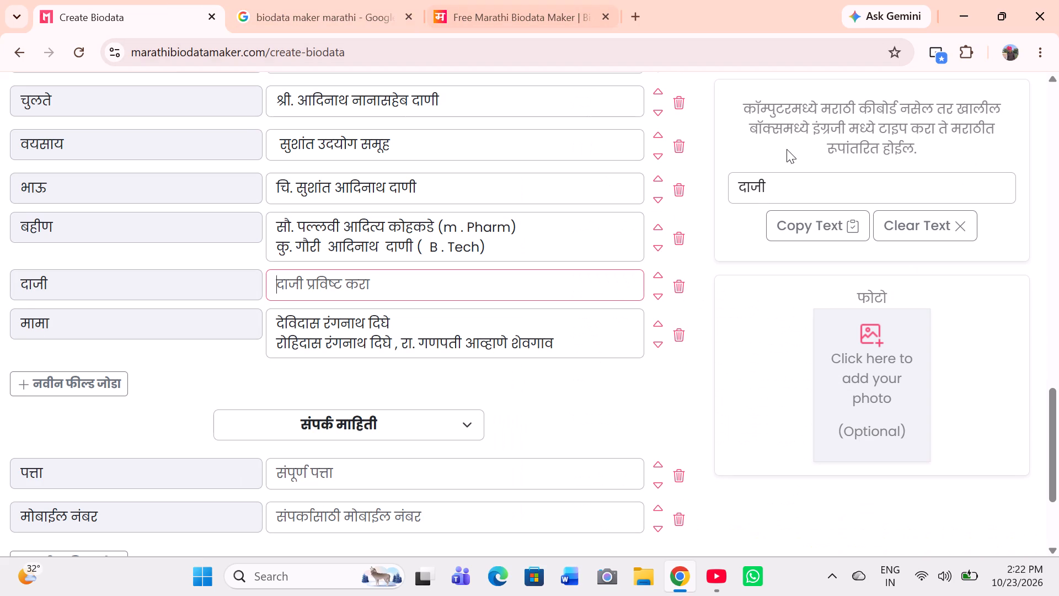
pyautogui.click(947, 225)
pyautogui.click(856, 187)
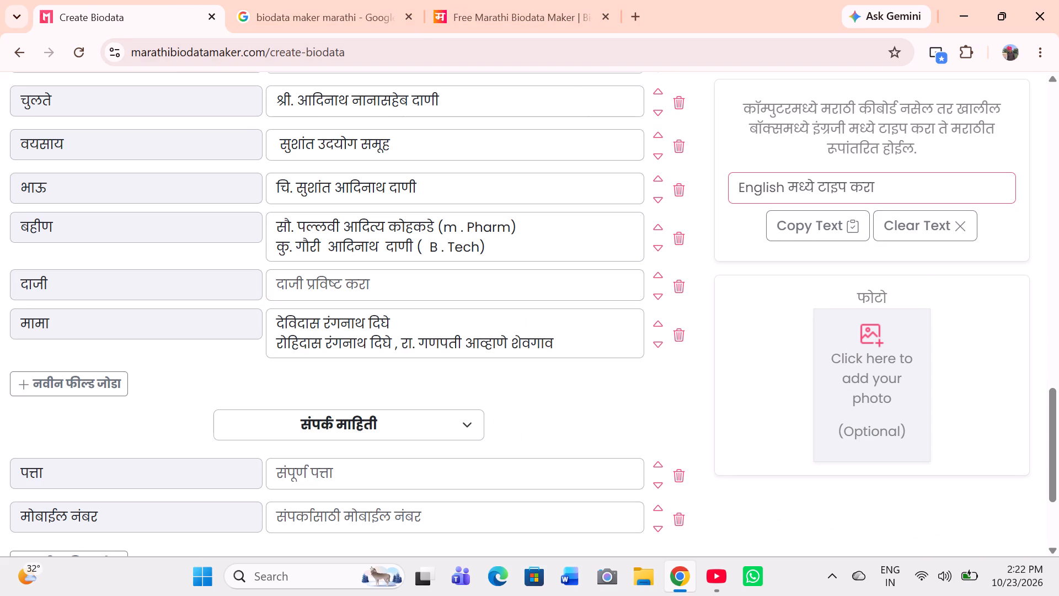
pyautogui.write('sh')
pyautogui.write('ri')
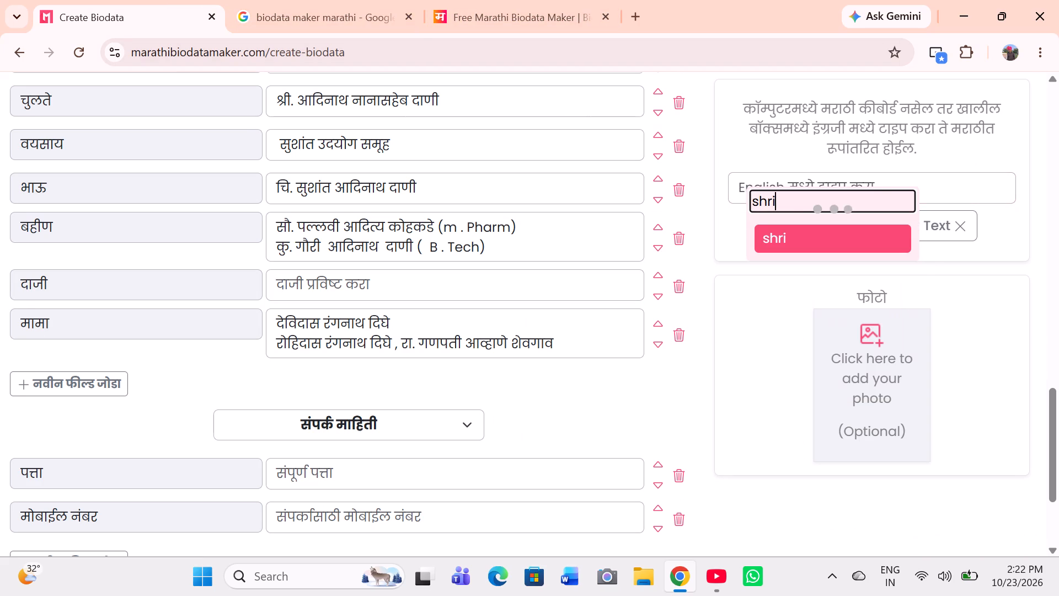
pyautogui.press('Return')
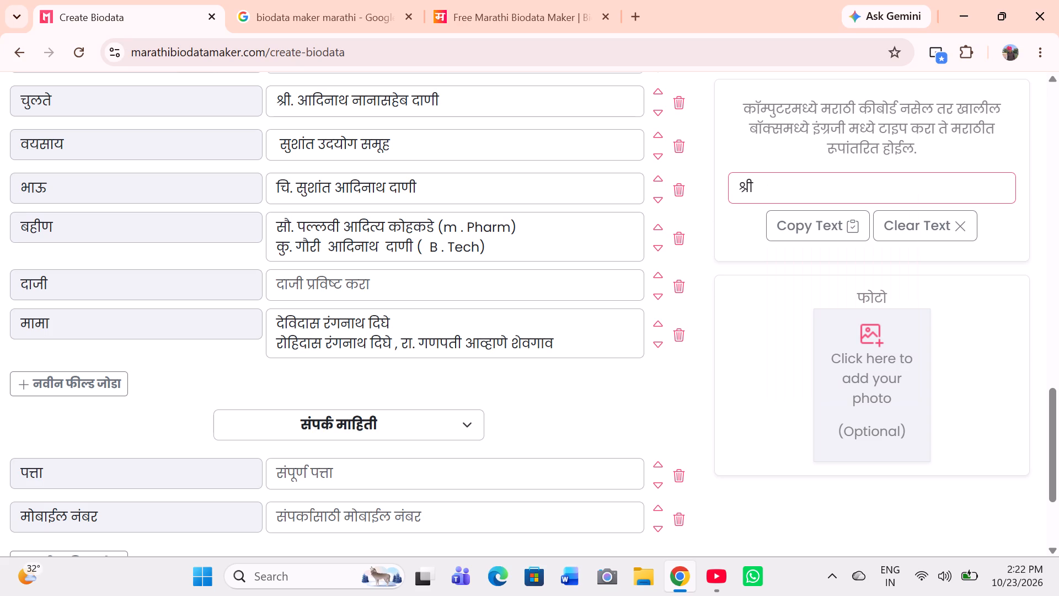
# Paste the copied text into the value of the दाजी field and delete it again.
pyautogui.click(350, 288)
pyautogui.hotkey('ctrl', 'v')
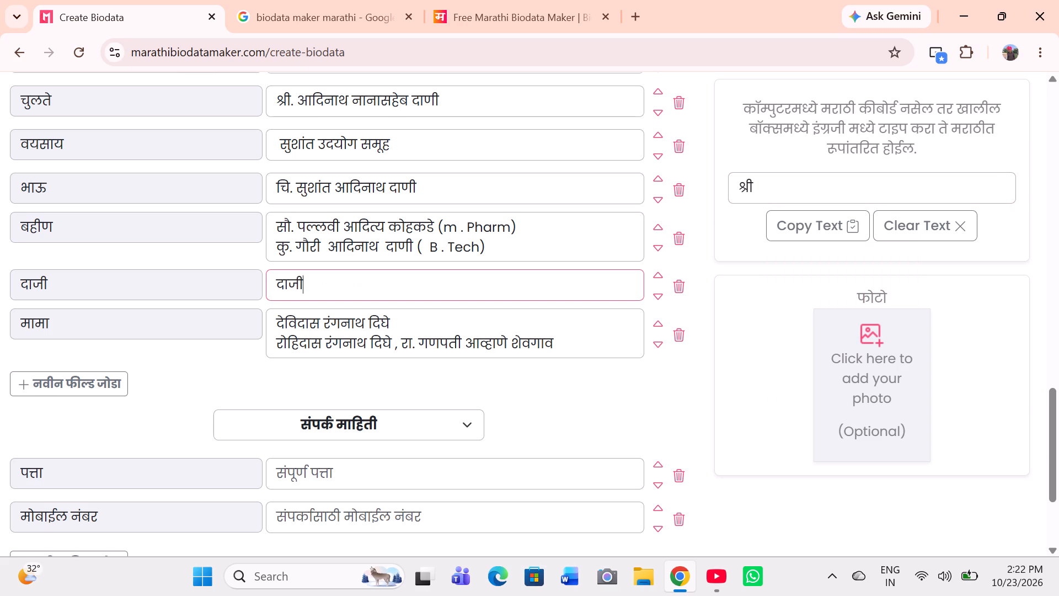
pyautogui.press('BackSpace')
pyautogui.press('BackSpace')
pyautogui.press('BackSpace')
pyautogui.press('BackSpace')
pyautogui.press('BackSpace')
# Add the brother-in-law's first name, father's name and surname in Marathi after श्री in the English-to-Marathi conversion box.
pyautogui.click(819, 181)
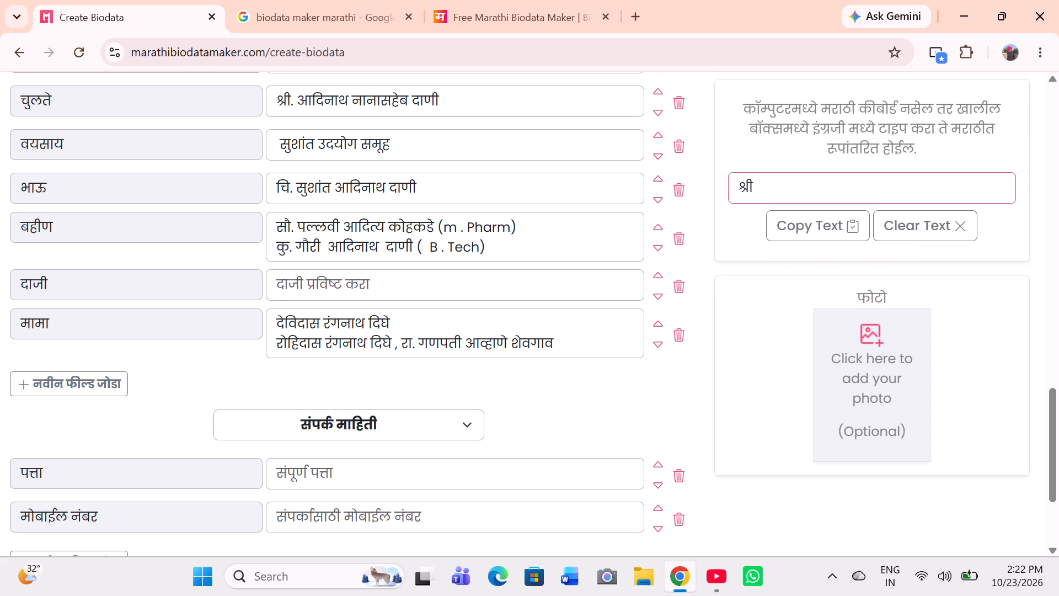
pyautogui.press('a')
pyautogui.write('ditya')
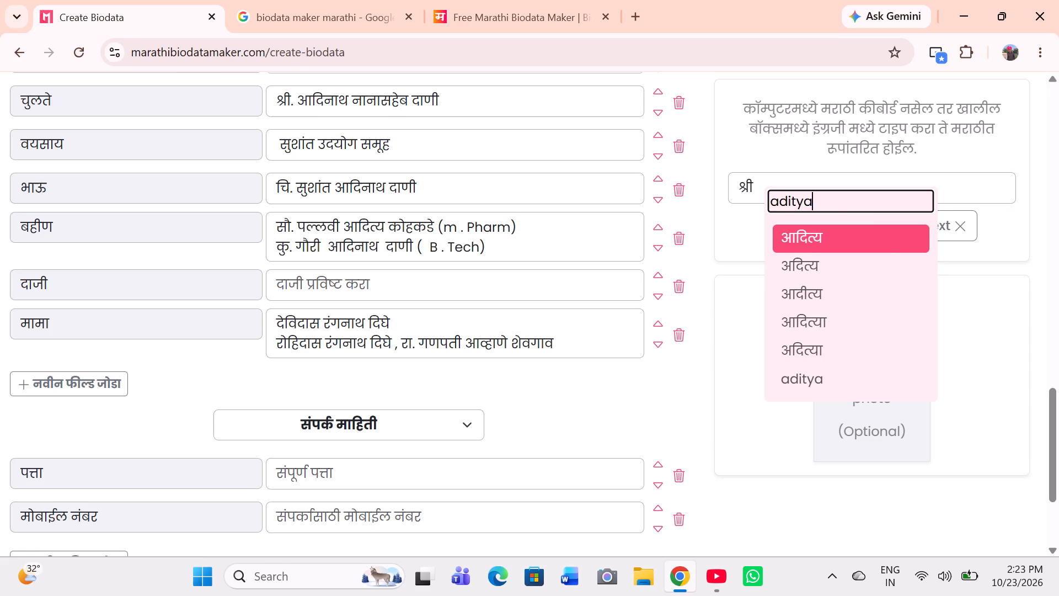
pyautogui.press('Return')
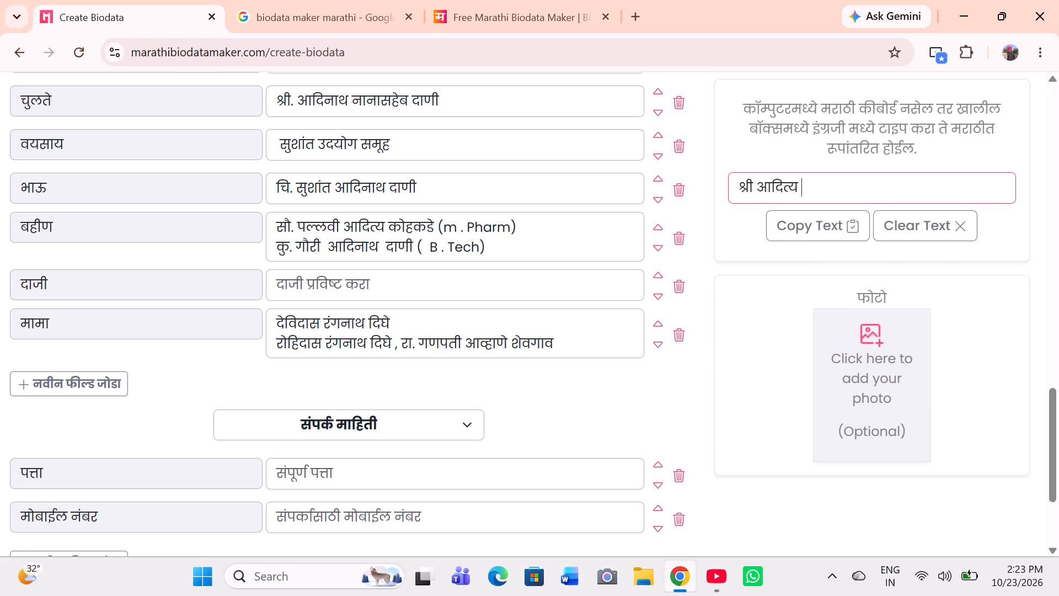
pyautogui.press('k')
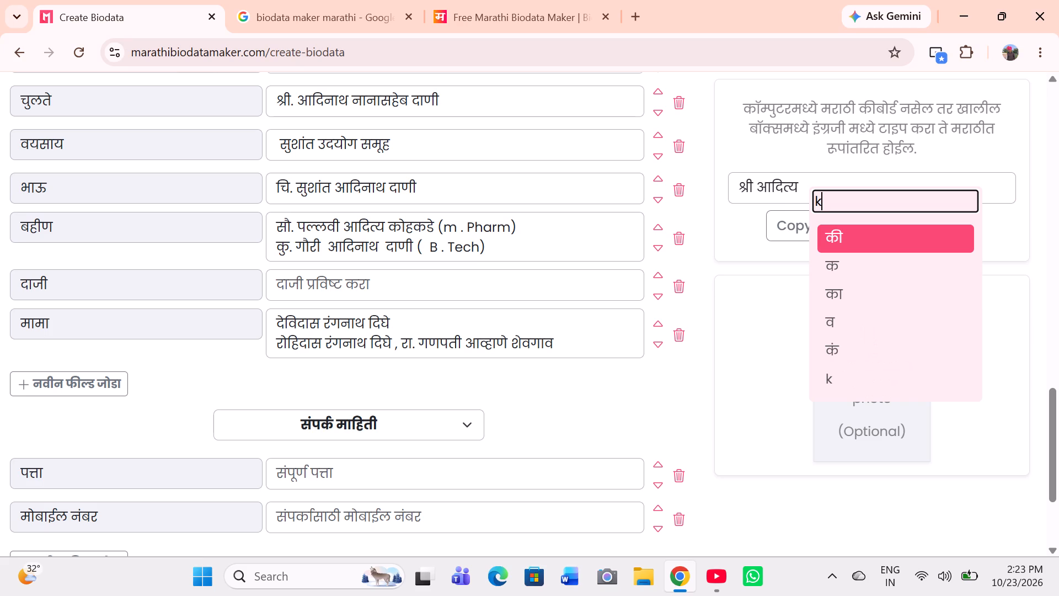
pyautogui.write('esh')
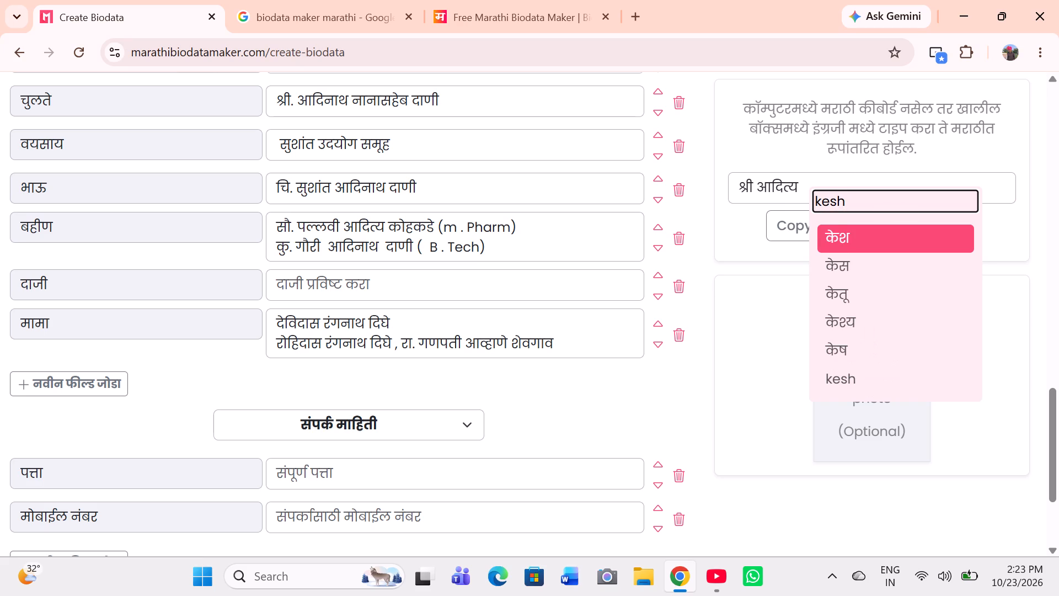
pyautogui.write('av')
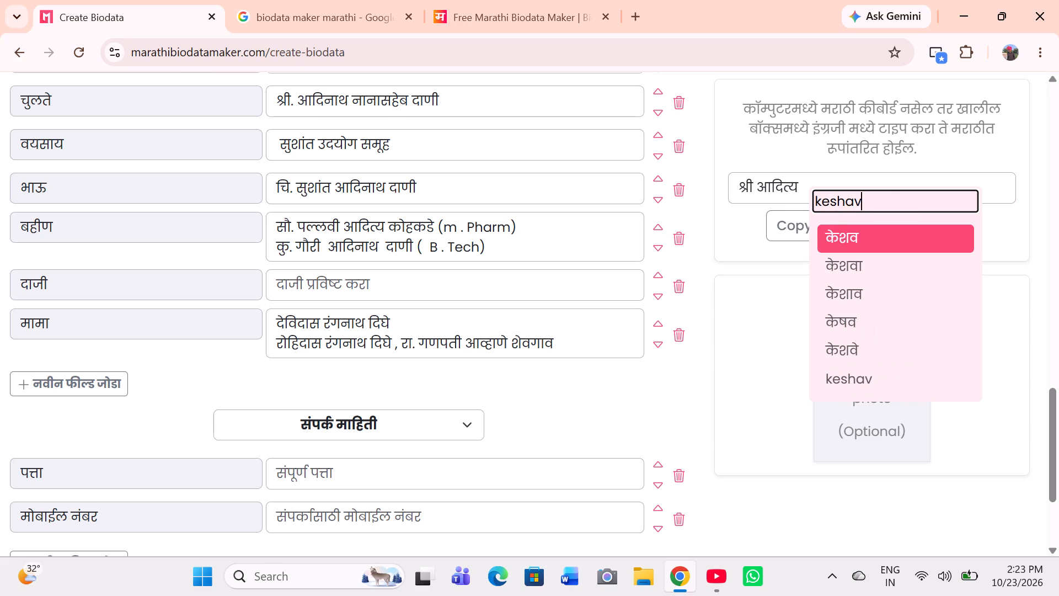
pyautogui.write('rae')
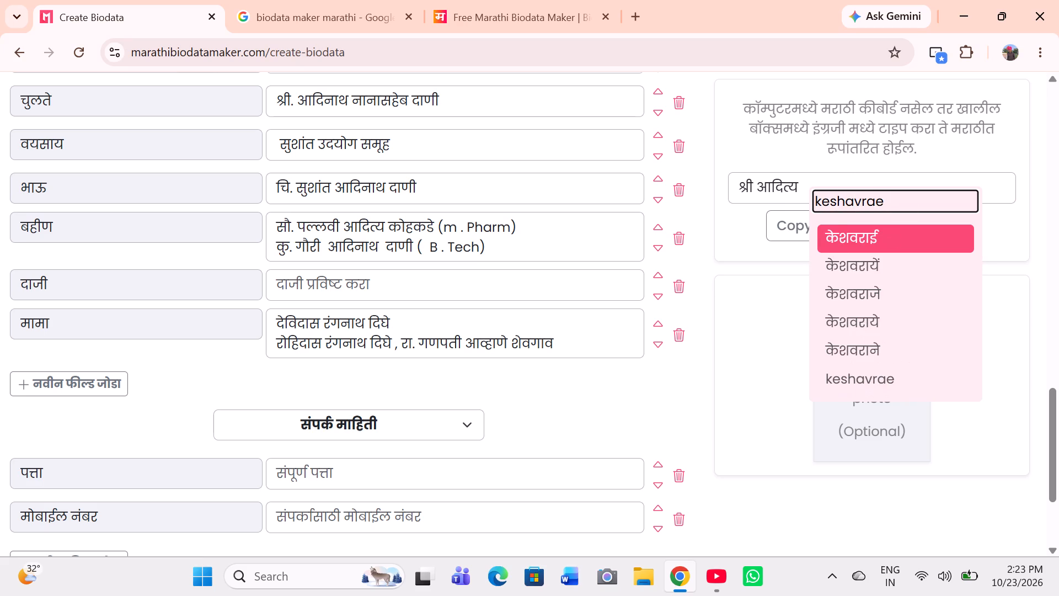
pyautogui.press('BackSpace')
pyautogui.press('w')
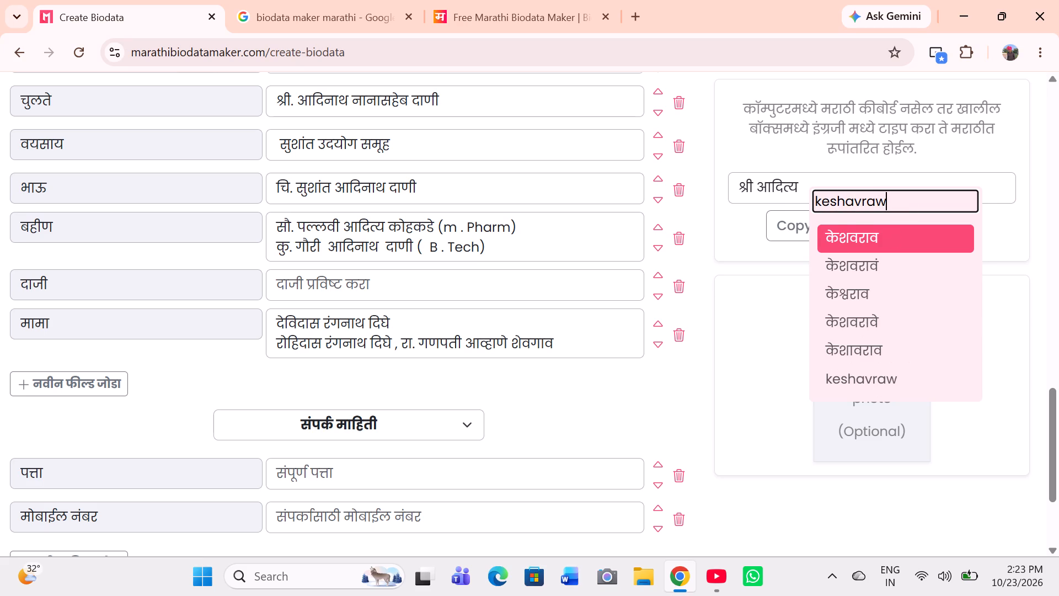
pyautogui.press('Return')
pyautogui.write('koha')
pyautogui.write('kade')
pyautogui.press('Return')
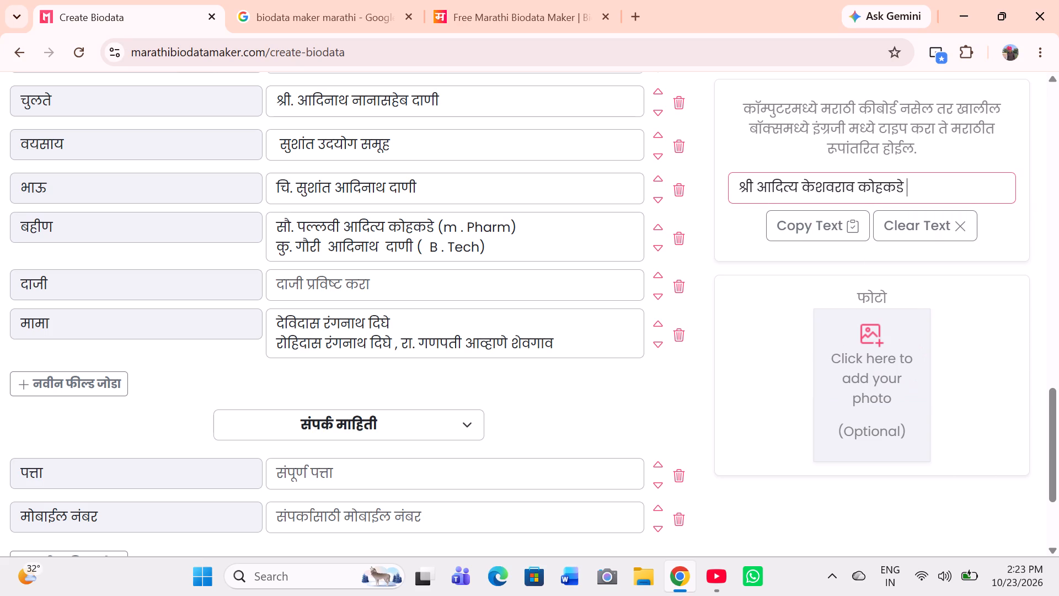
# Copy the converted full name into the empty दाजी value and add a full stop after श्री.
pyautogui.tripleClick(777, 229)
pyautogui.click(777, 229)
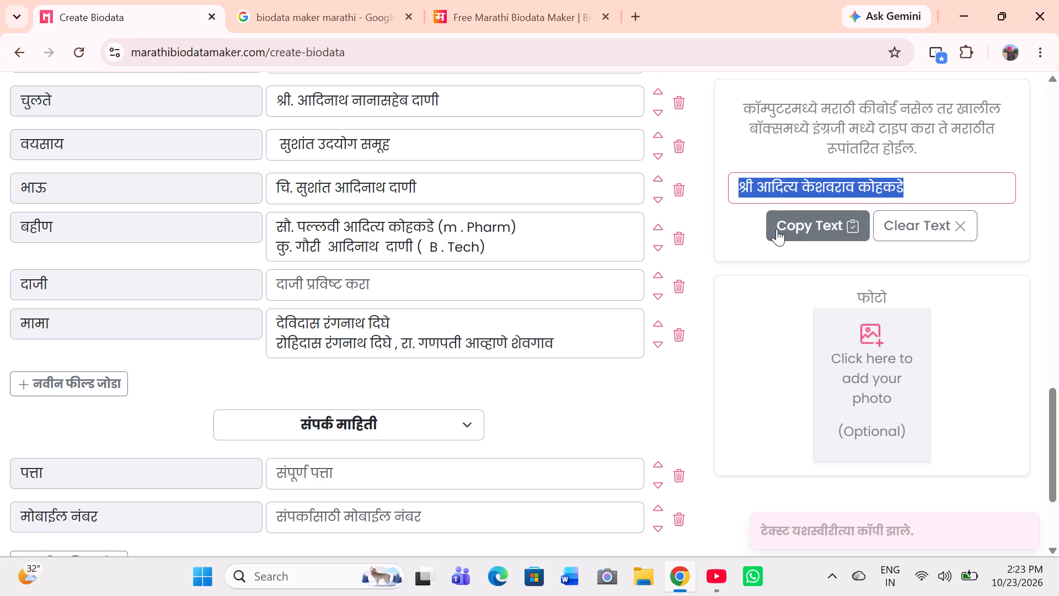
pyautogui.click(552, 272)
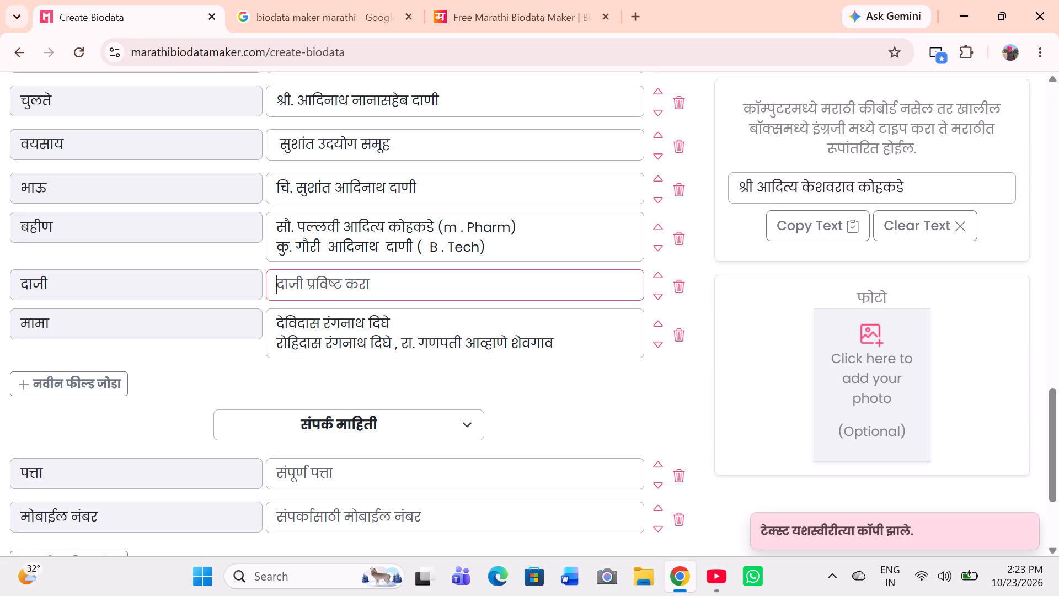
pyautogui.hotkey('ctrl', 'v')
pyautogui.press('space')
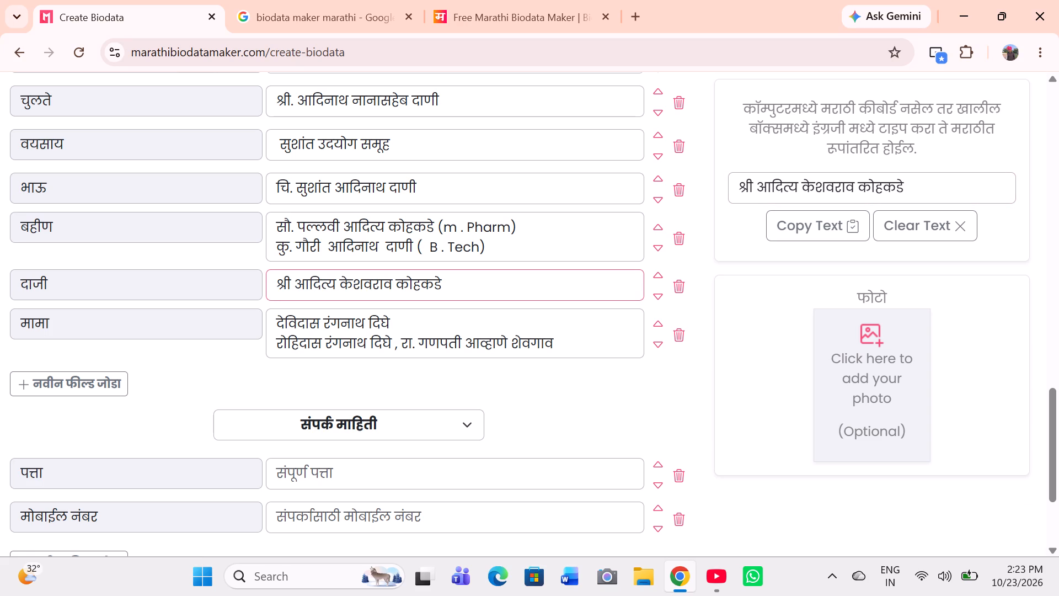
pyautogui.click(288, 283)
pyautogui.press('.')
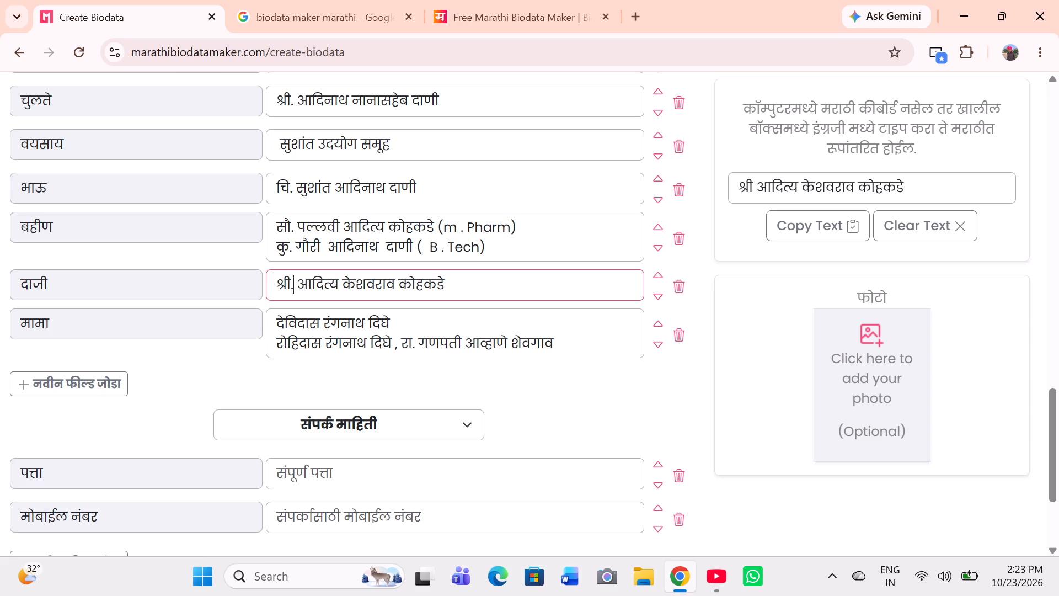
# Append the opening of the qualification, (BE, after the name in the दाजी value.
pyautogui.click(485, 280)
pyautogui.hotkey('shift', '(')
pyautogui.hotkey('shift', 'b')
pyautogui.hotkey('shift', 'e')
# Correct the first sister's qualification in the बहीण value to (M. Pharm), with a capital M and no space before the full stop.
pyautogui.click(461, 230)
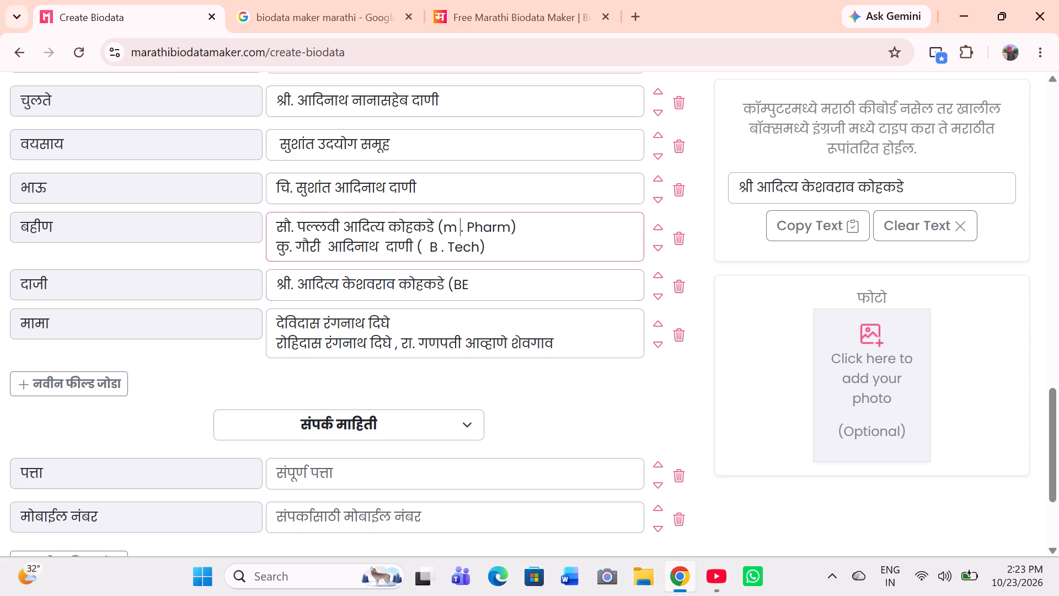
pyautogui.press('BackSpace')
pyautogui.press('BackSpace')
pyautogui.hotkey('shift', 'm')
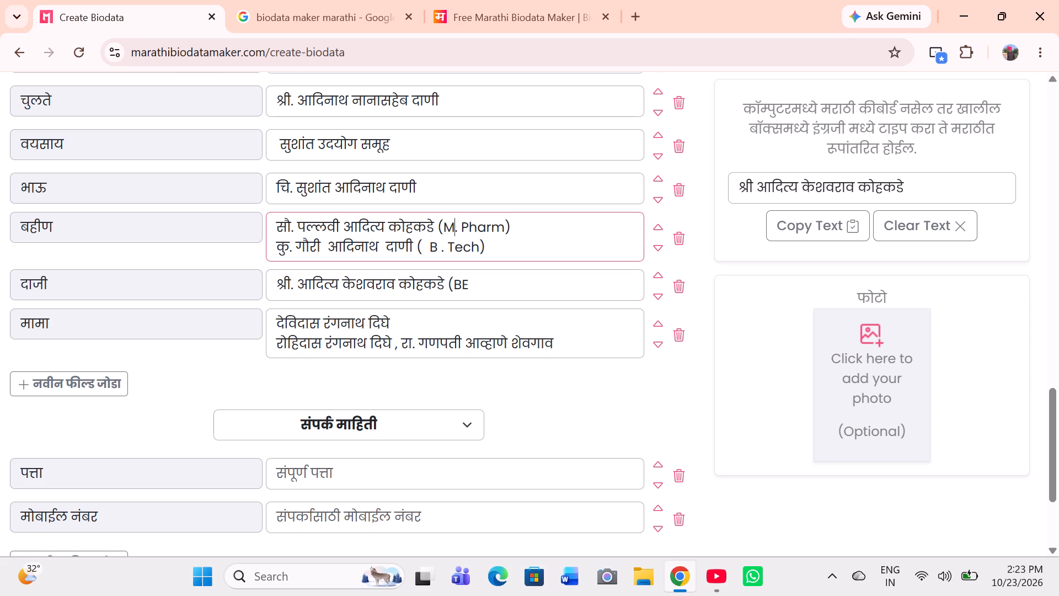
# Tidy the second sister's qualification in the बहीण value to (B.Tech), removing the extra spaces inside the brackets.
pyautogui.click(426, 250)
pyautogui.press('BackSpace')
pyautogui.press('BackSpace')
pyautogui.press('Right')
pyautogui.press('BackSpace')
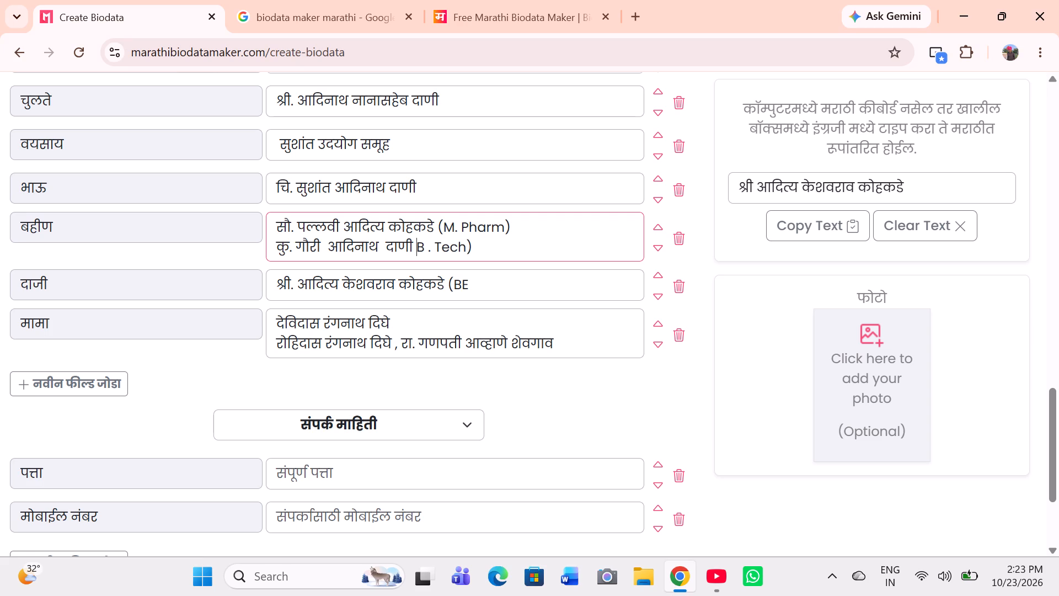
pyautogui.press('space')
pyautogui.hotkey('shift', '(')
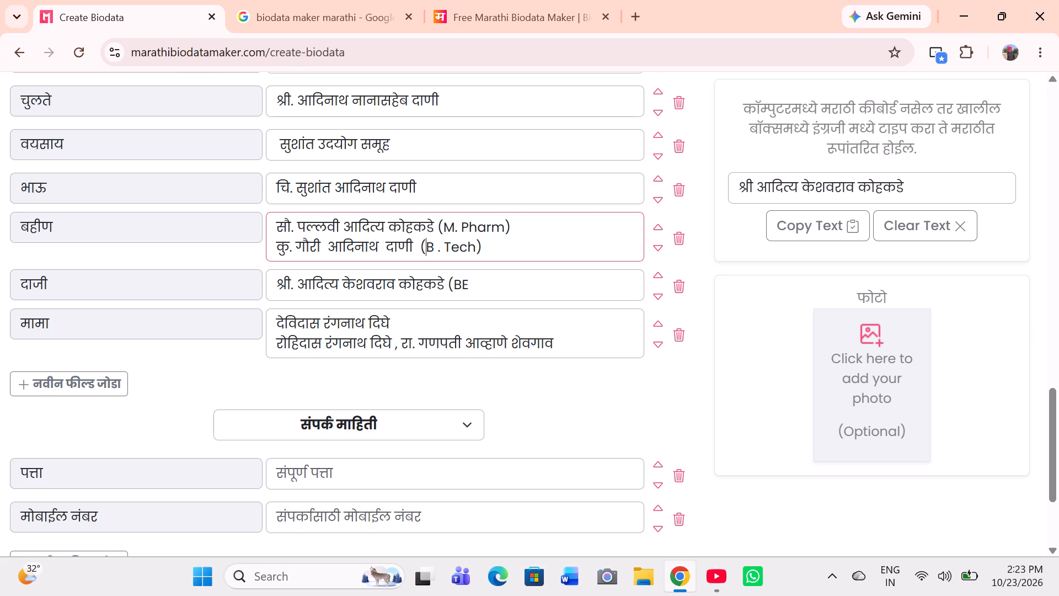
pyautogui.click(444, 249)
pyautogui.press('BackSpace')
pyautogui.press('BackSpace')
pyautogui.press('BackSpace')
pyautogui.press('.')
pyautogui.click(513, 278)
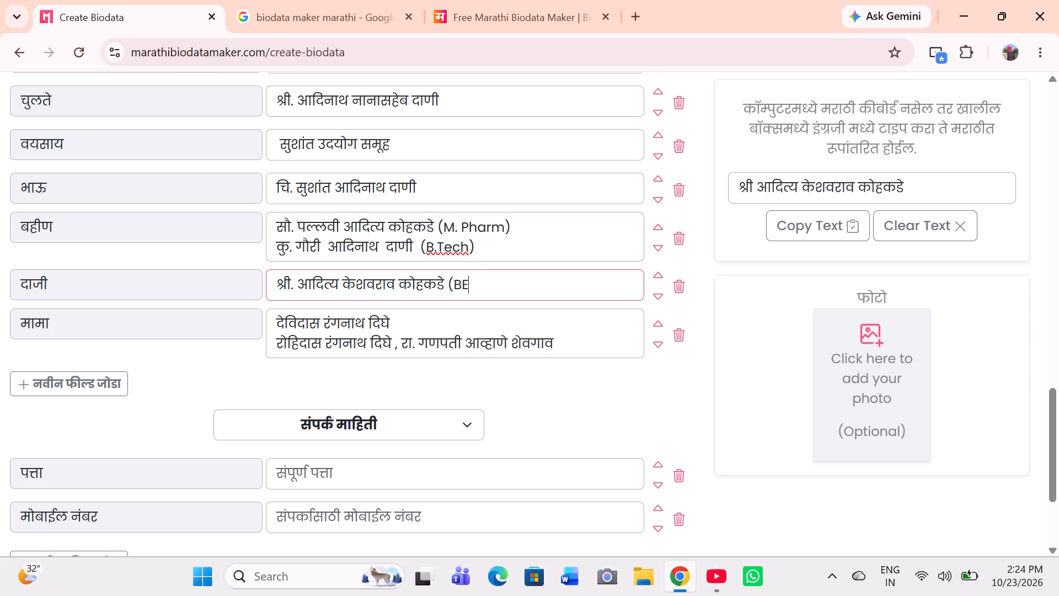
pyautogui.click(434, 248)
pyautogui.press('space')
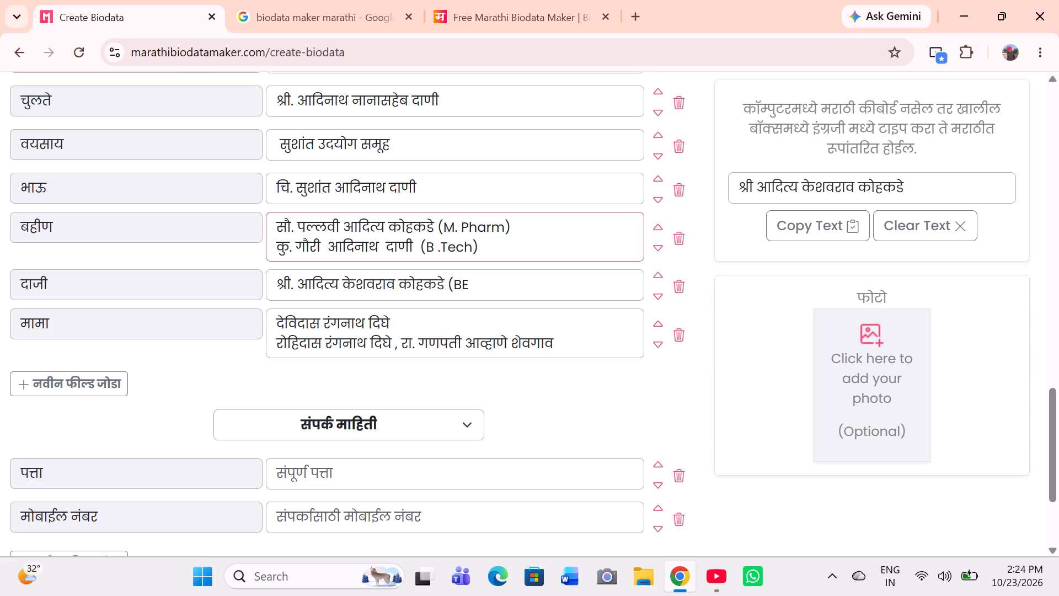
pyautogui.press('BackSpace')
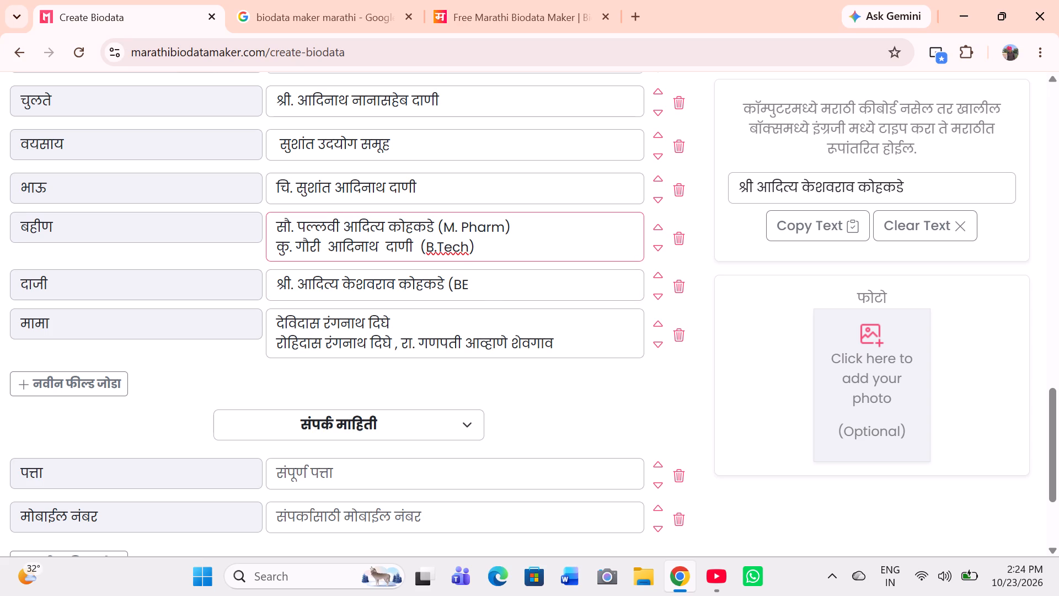
# Complete the qualification in the दाजी value as (BE.Civil ), with a space before the closing bracket.
pyautogui.click(478, 284)
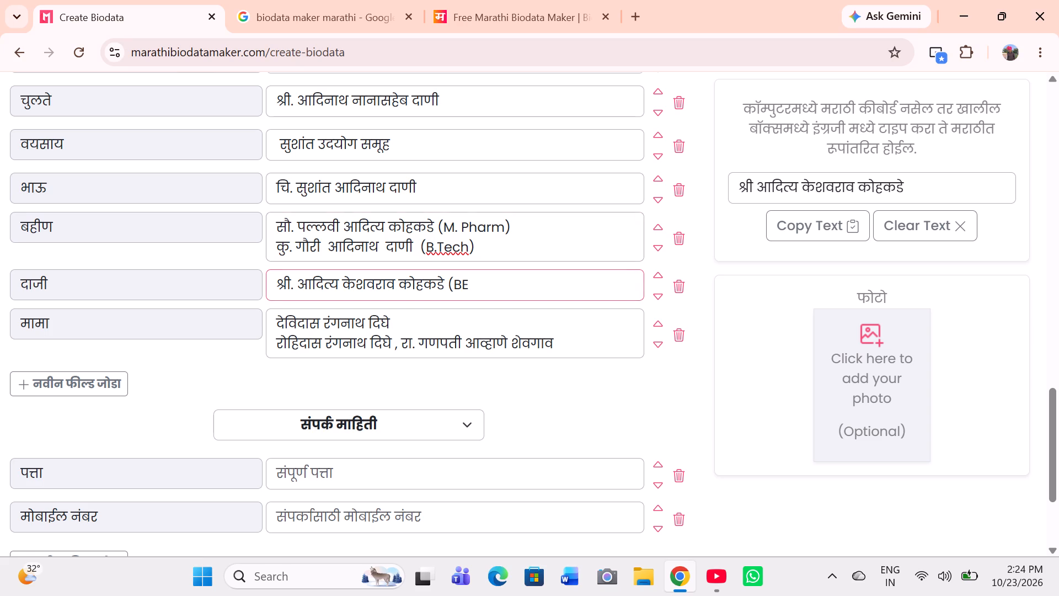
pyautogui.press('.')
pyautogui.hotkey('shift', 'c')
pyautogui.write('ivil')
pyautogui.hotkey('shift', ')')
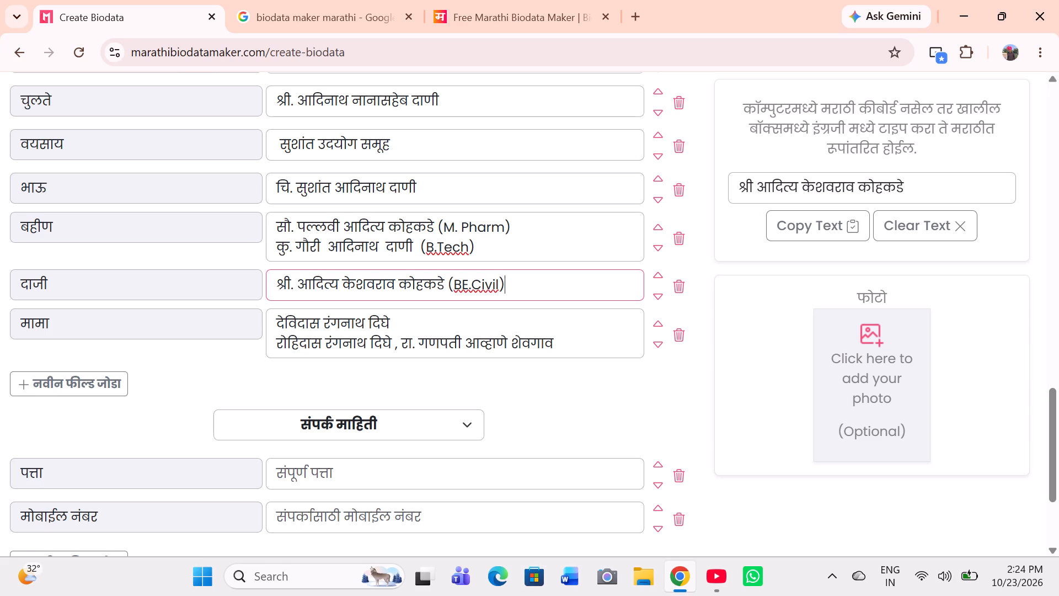
pyautogui.click(497, 285)
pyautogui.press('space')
pyautogui.press('BackSpace')
pyautogui.press('Right')
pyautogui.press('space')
# Insert a space after the opening bracket of the दाजी qualification, making it ( BE.Civil ).
pyautogui.moveTo(446, 283); pyautogui.dragTo(455, 287)
pyautogui.click(455, 287)
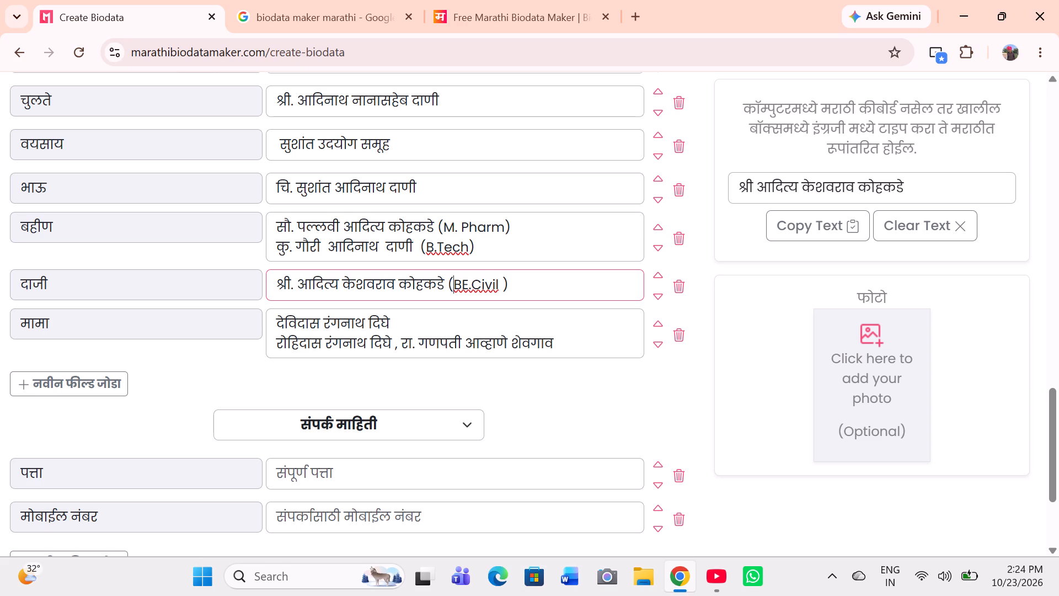
pyautogui.click(455, 287)
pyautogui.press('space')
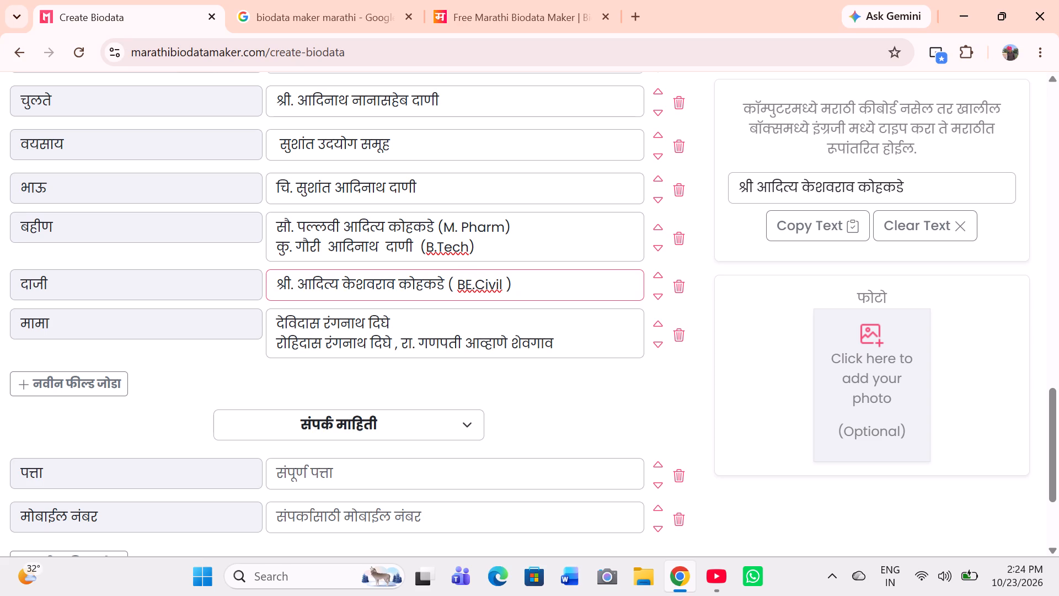
# Add spaces inside both brackets of the sisters' qualifications in the बहीण value, making them ( B.Tech ) and ( M. Pharm ).
pyautogui.click(421, 248)
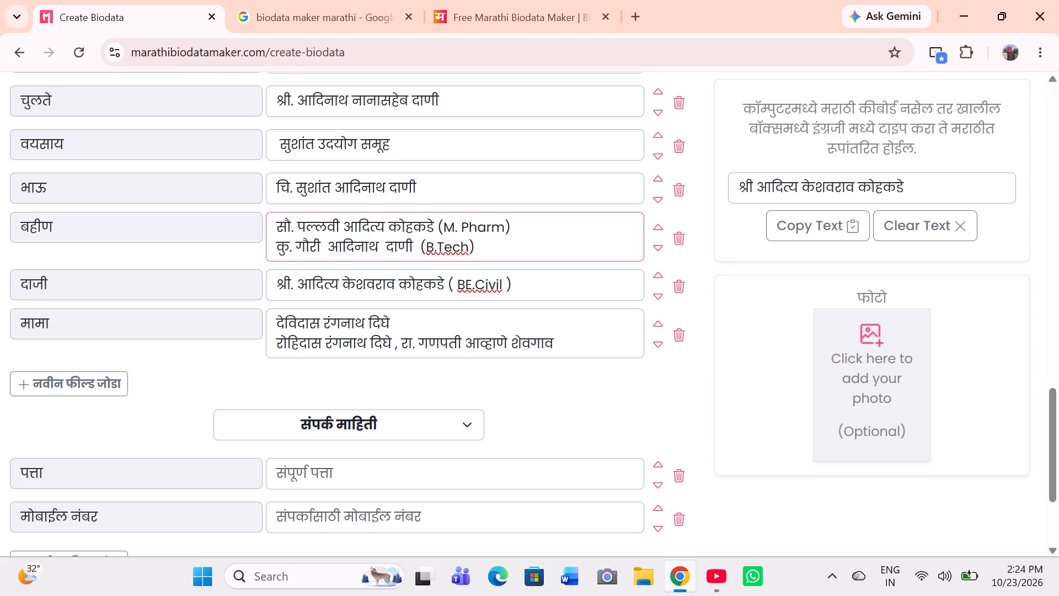
pyautogui.press('Right')
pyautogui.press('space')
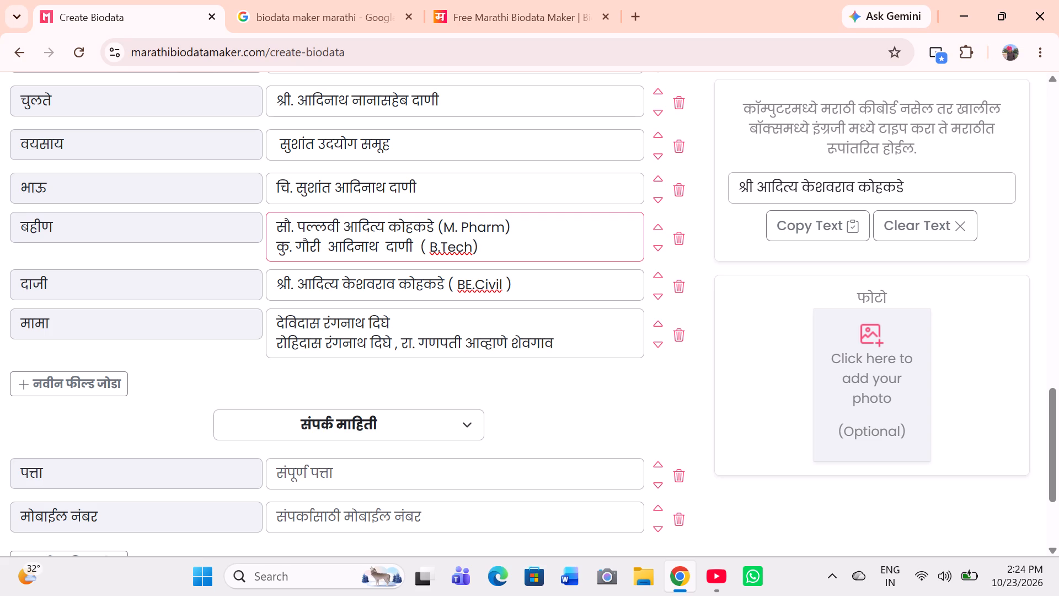
pyautogui.click(470, 247)
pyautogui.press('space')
pyautogui.click(503, 224)
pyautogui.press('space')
pyautogui.click(441, 229)
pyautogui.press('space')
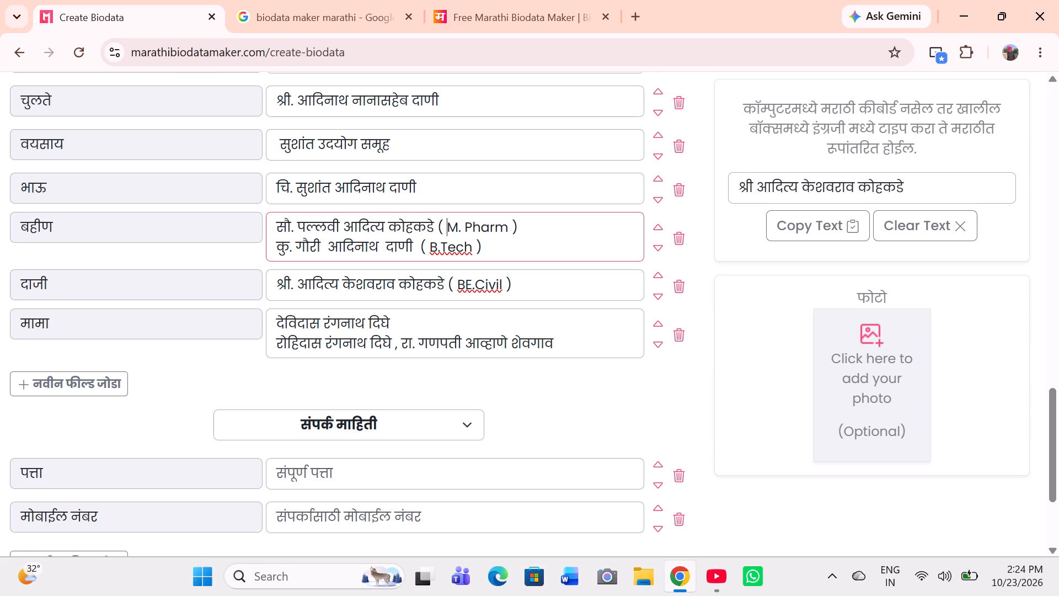
# Add a new blank field below मामा in the family details.
pyautogui.scroll(-1, 464, 358)
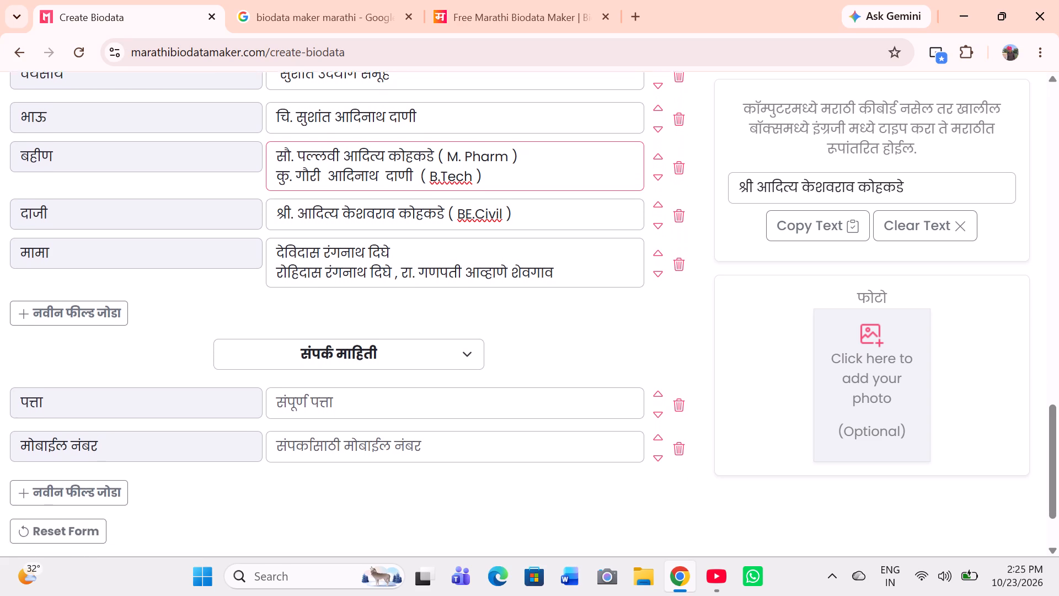
pyautogui.scroll(-1, 464, 358)
pyautogui.click(111, 296)
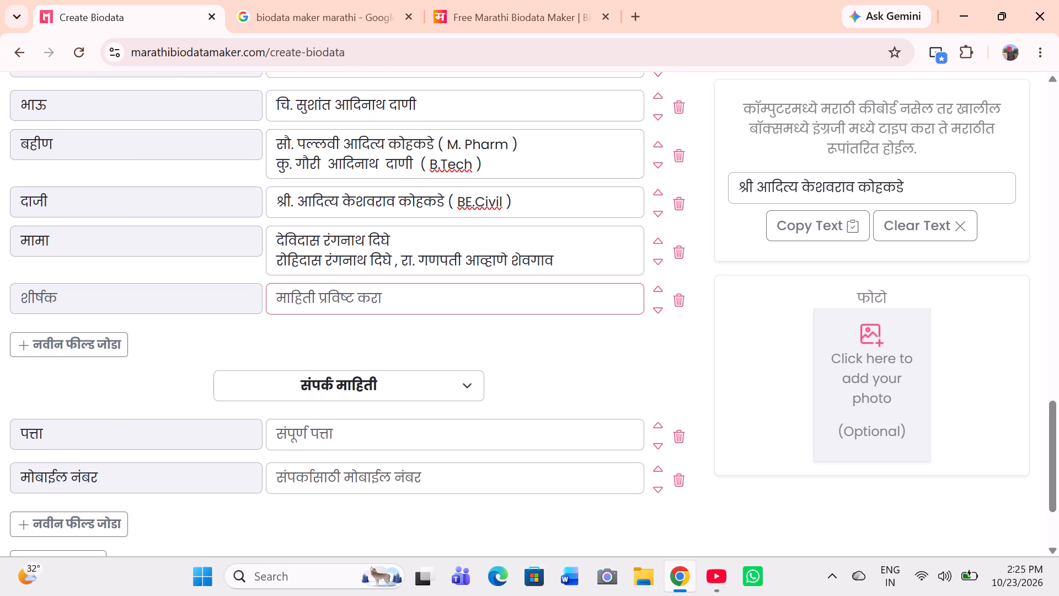
pyautogui.click(109, 301)
# Clear the previous text from the English-to-Marathi conversion box.
pyautogui.click(901, 225)
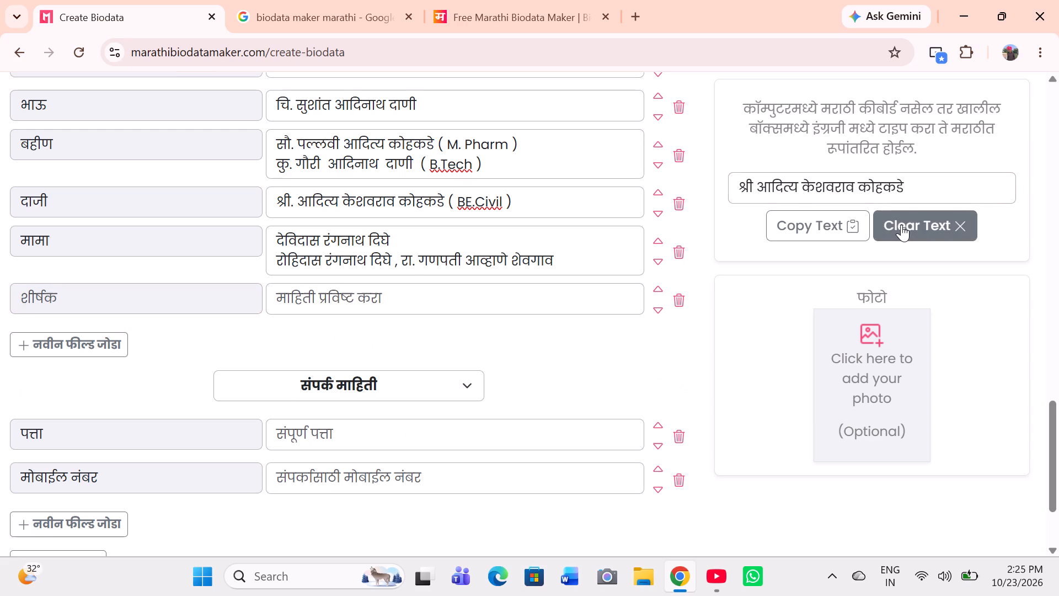
pyautogui.click(886, 195)
pyautogui.click(886, 195)
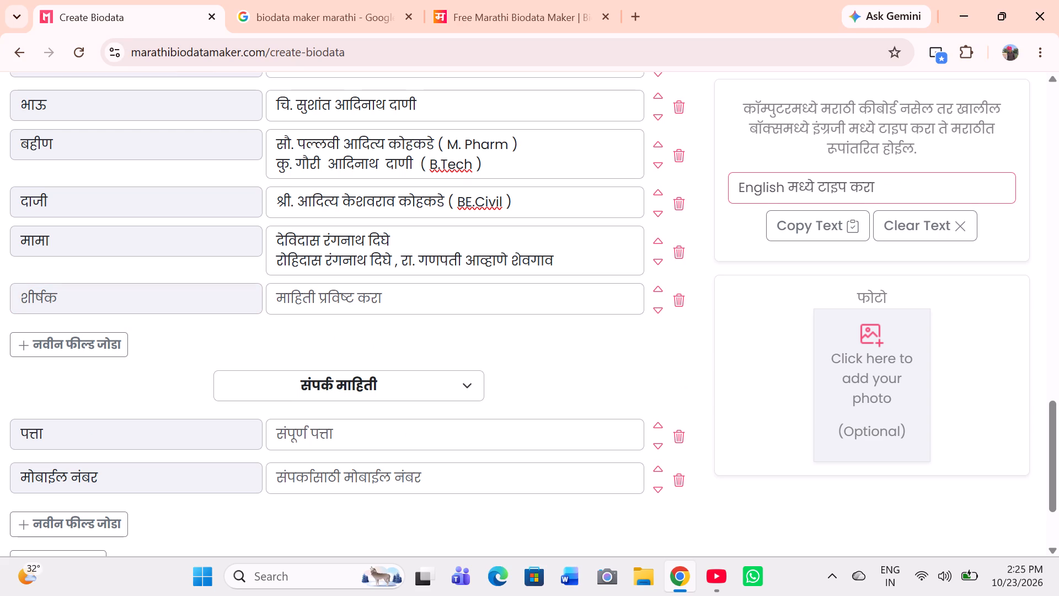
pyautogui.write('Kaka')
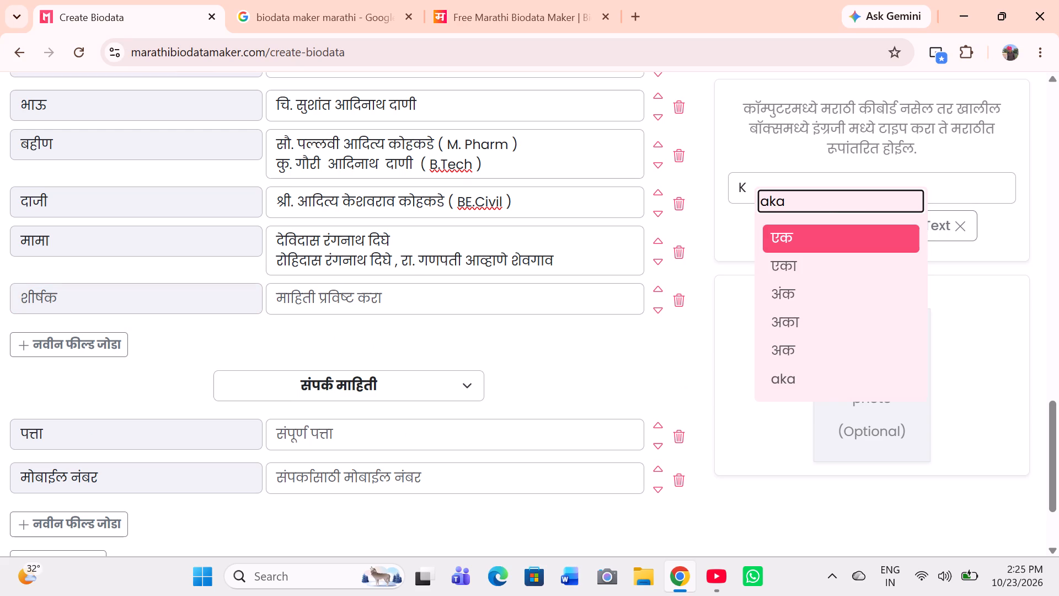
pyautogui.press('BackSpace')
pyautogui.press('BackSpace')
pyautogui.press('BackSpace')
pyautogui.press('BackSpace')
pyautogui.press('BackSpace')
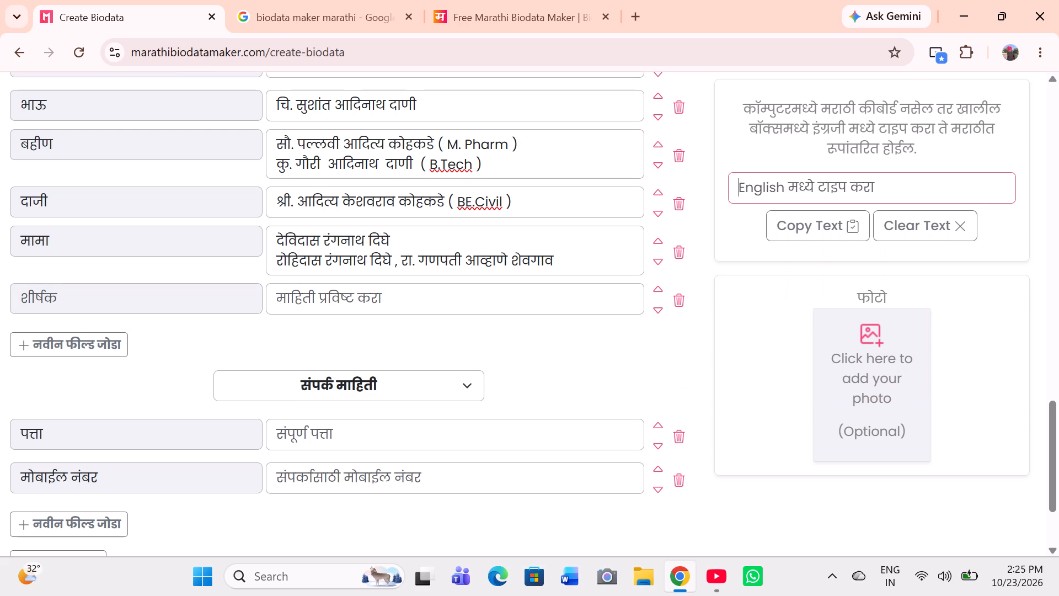
# Convert kaka to काका in the Marathi conversion box and copy it in as the new field's label.
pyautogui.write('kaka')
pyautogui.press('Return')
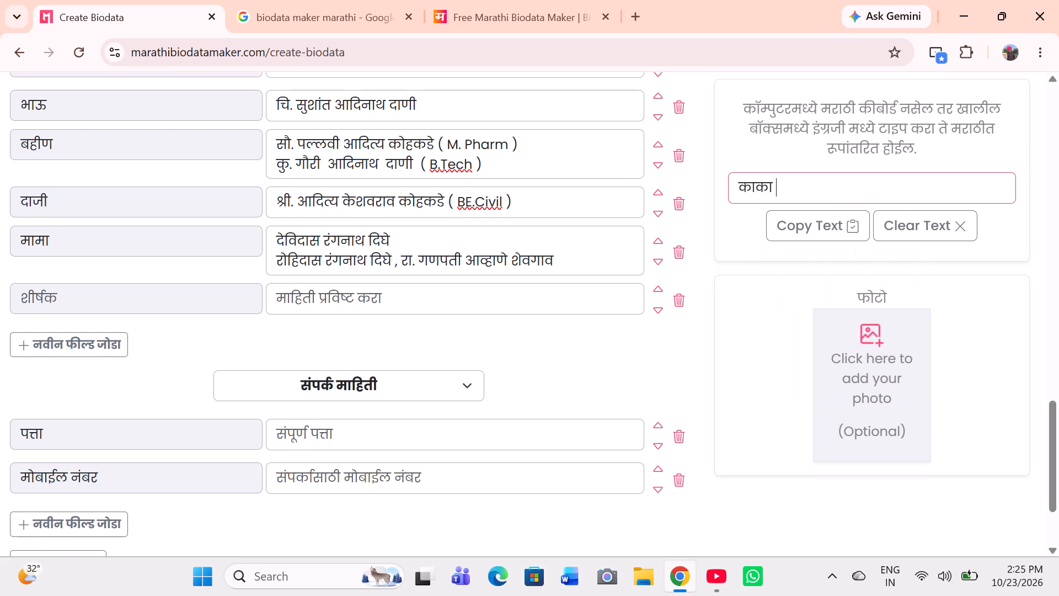
pyautogui.tripleClick(809, 226)
pyautogui.click(809, 226)
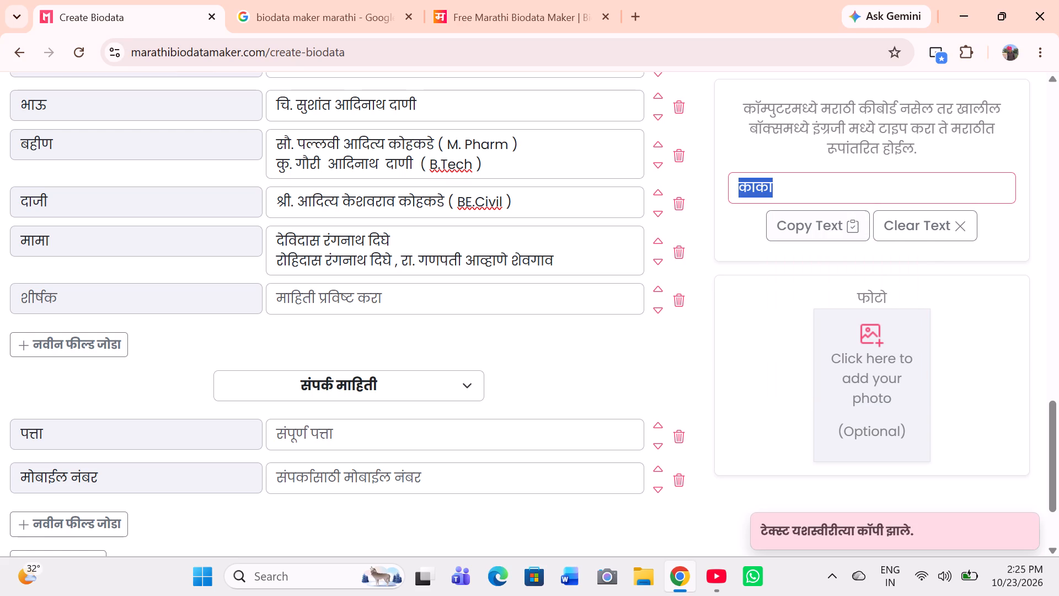
pyautogui.click(194, 307)
pyautogui.hotkey('ctrl', 'v')
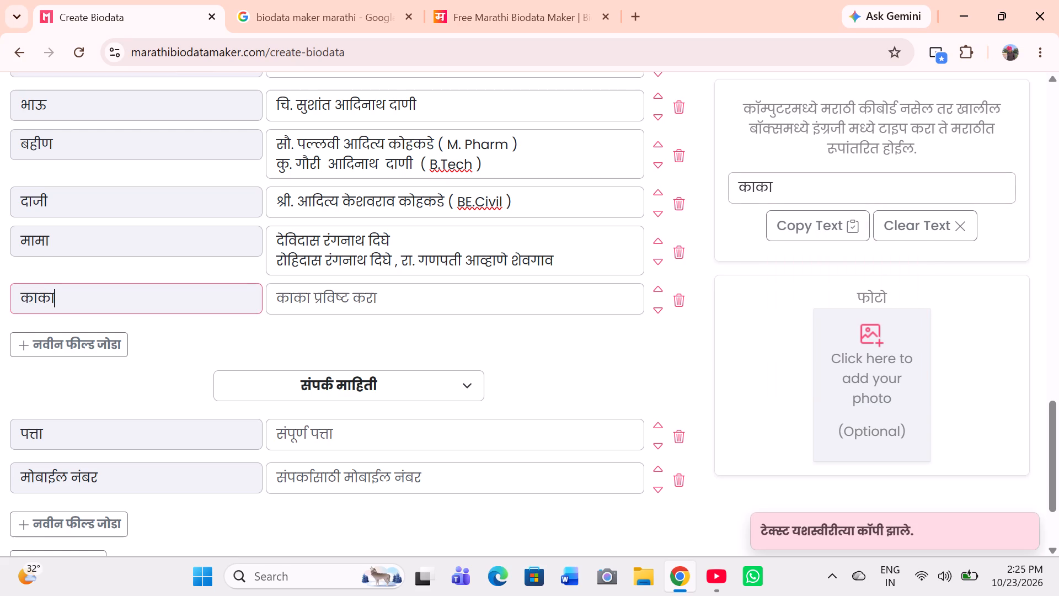
pyautogui.click(306, 301)
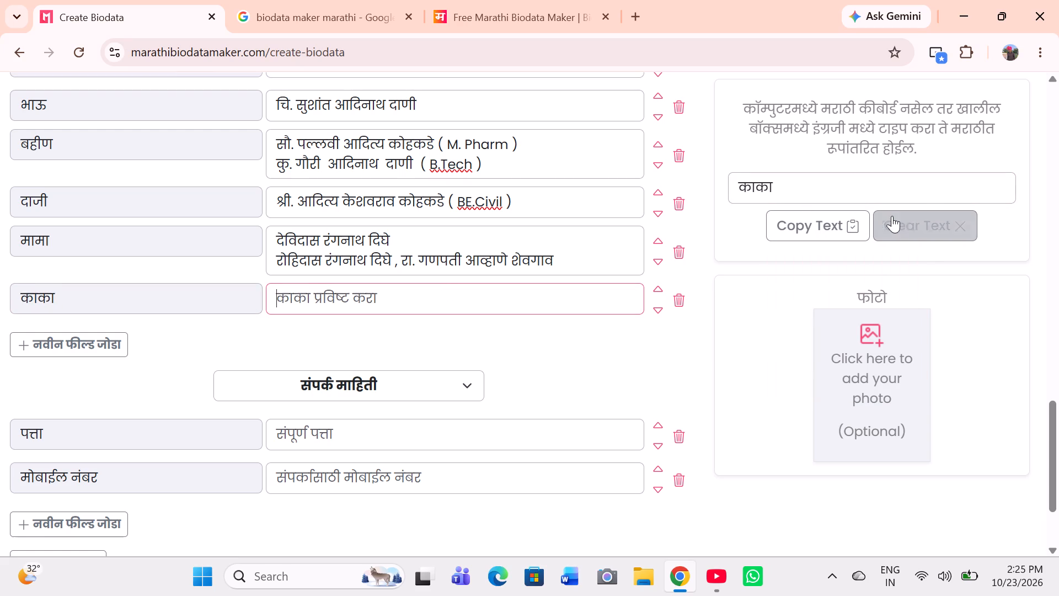
pyautogui.doubleClick(898, 220)
pyautogui.click(854, 186)
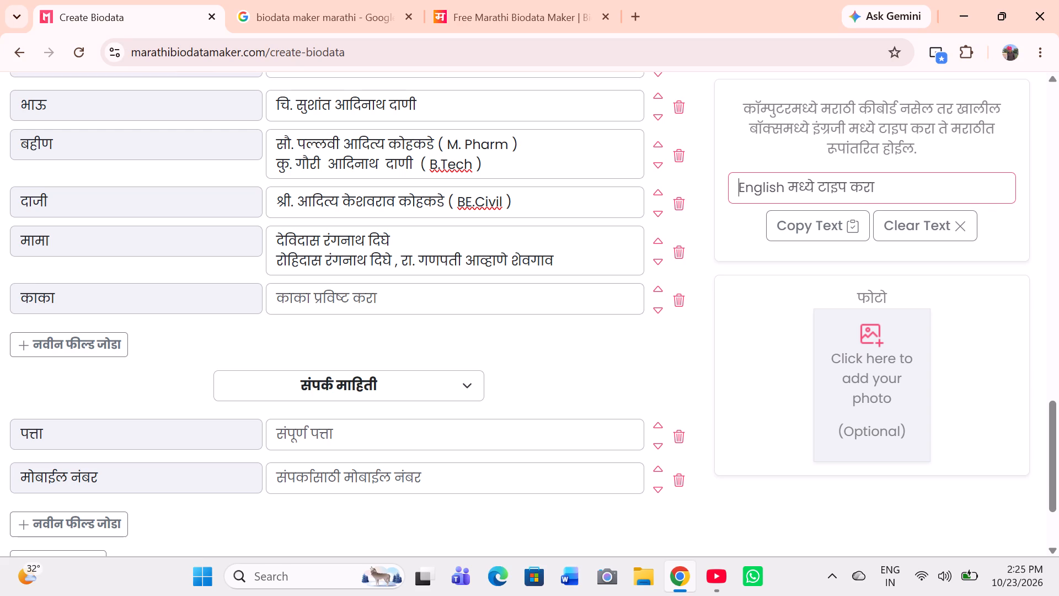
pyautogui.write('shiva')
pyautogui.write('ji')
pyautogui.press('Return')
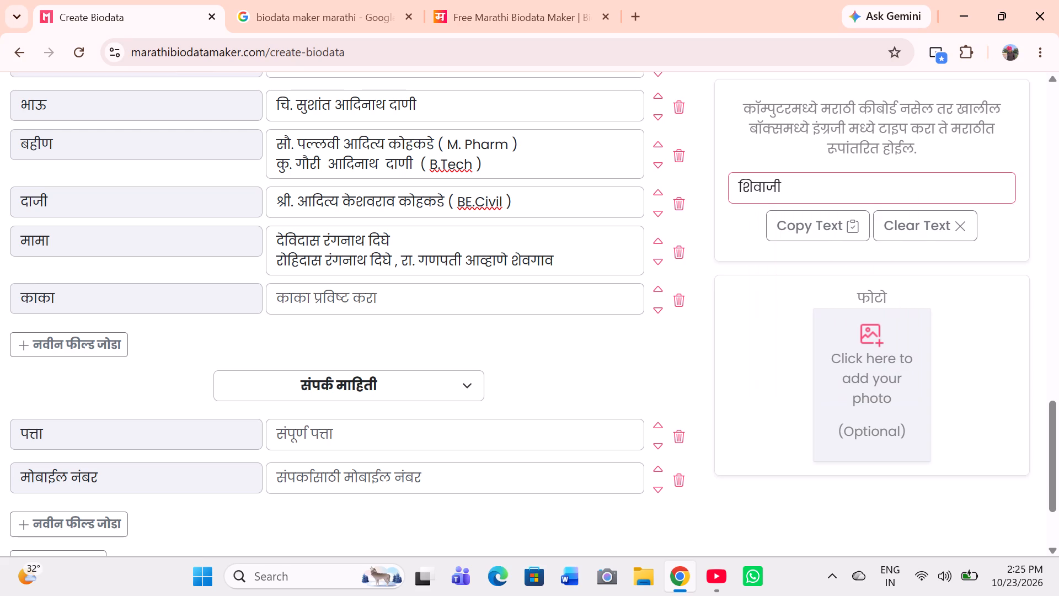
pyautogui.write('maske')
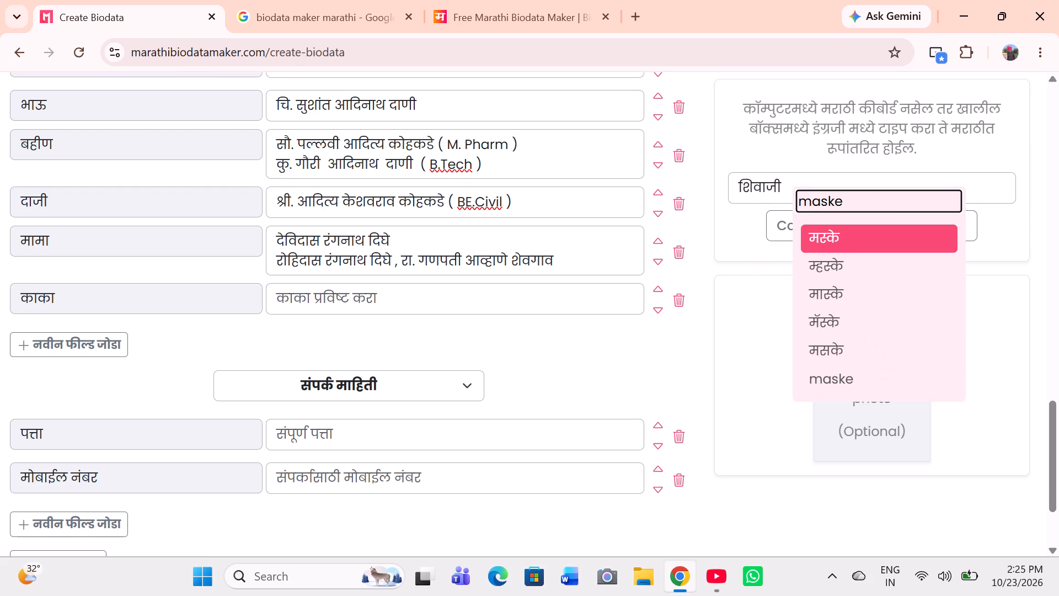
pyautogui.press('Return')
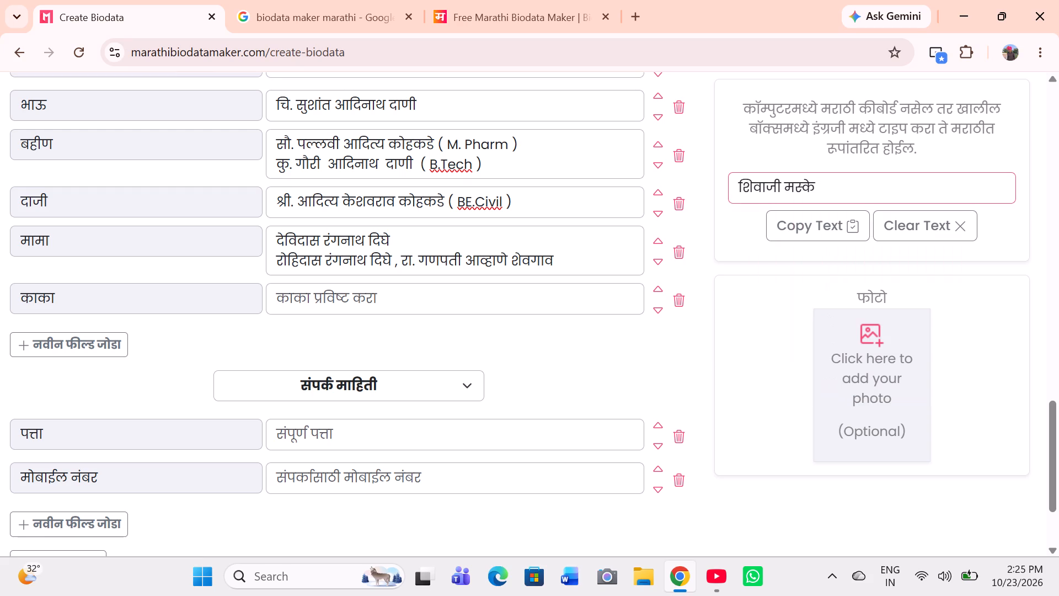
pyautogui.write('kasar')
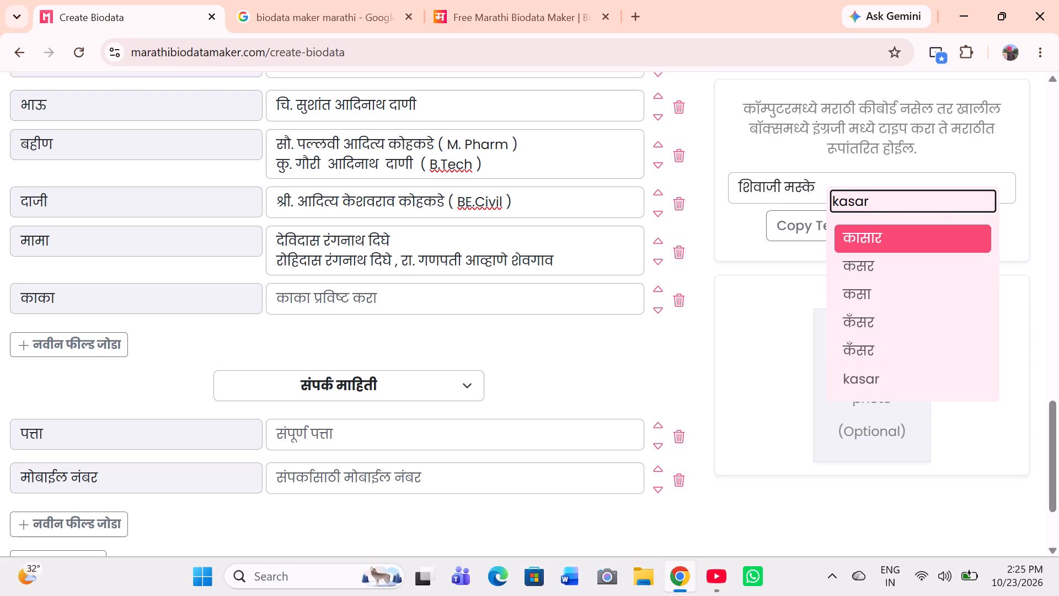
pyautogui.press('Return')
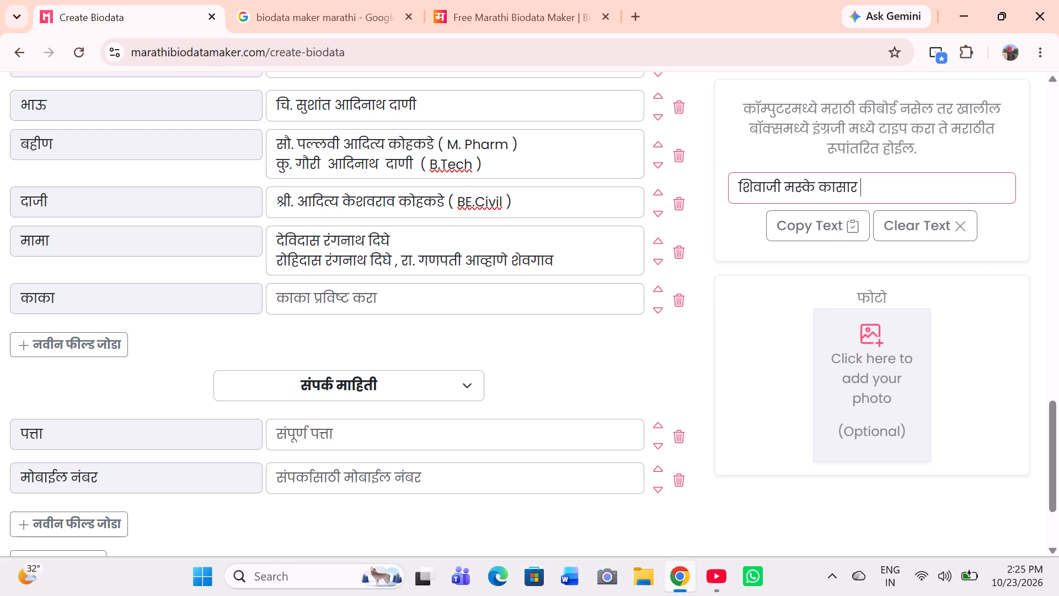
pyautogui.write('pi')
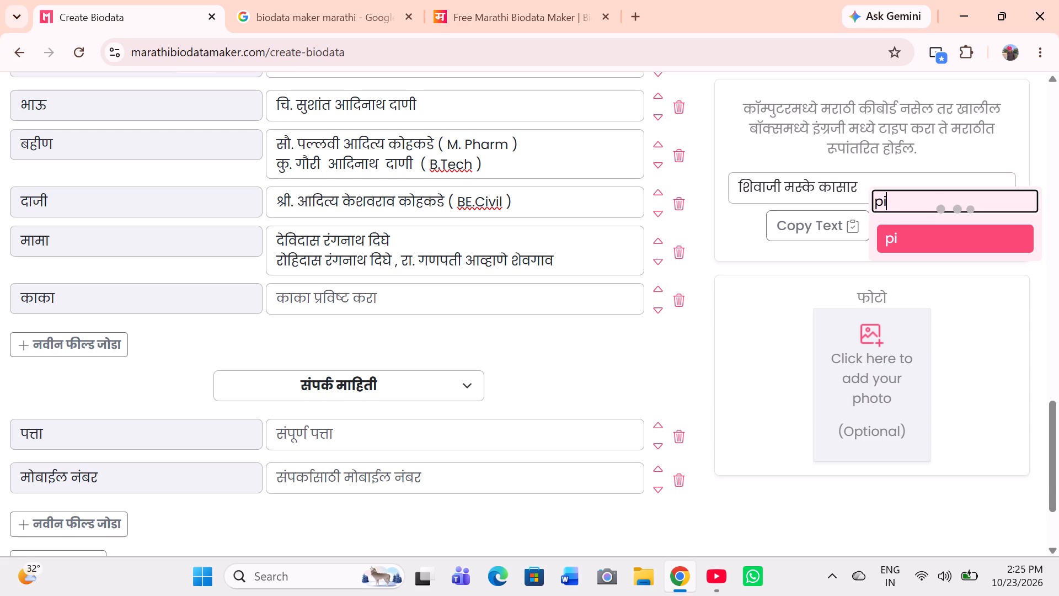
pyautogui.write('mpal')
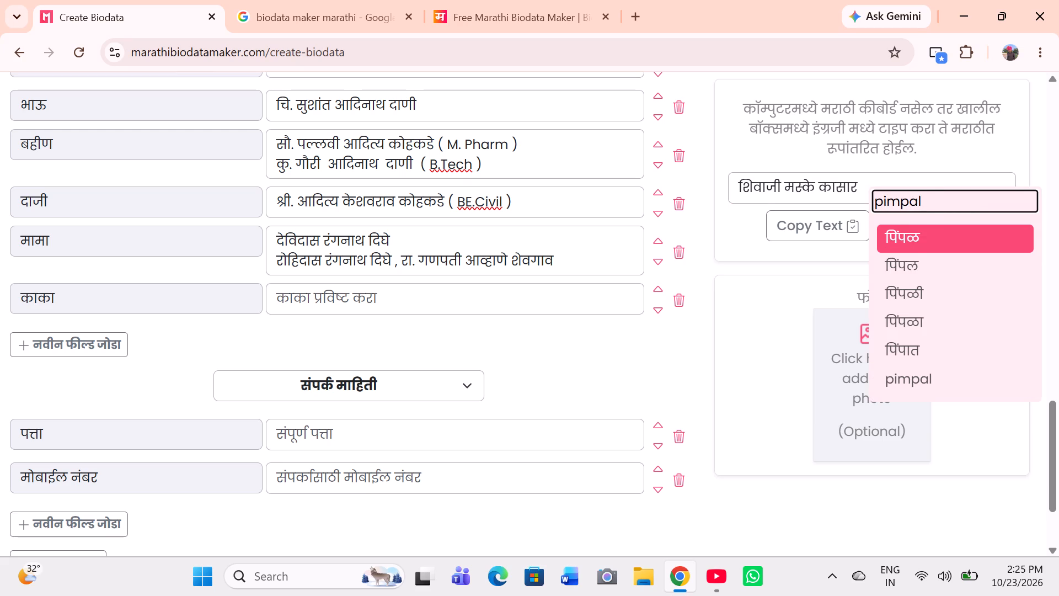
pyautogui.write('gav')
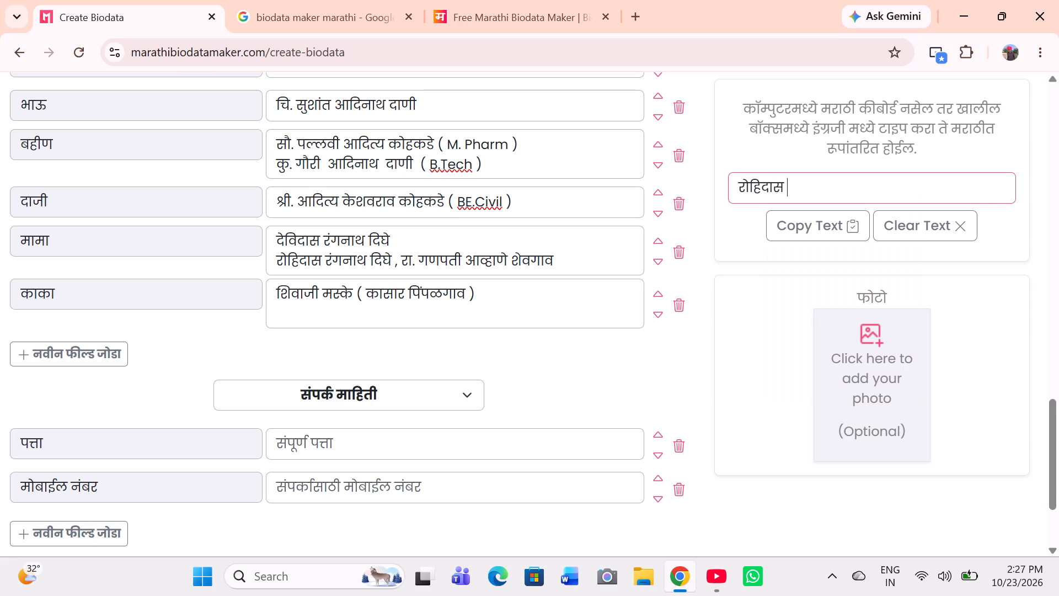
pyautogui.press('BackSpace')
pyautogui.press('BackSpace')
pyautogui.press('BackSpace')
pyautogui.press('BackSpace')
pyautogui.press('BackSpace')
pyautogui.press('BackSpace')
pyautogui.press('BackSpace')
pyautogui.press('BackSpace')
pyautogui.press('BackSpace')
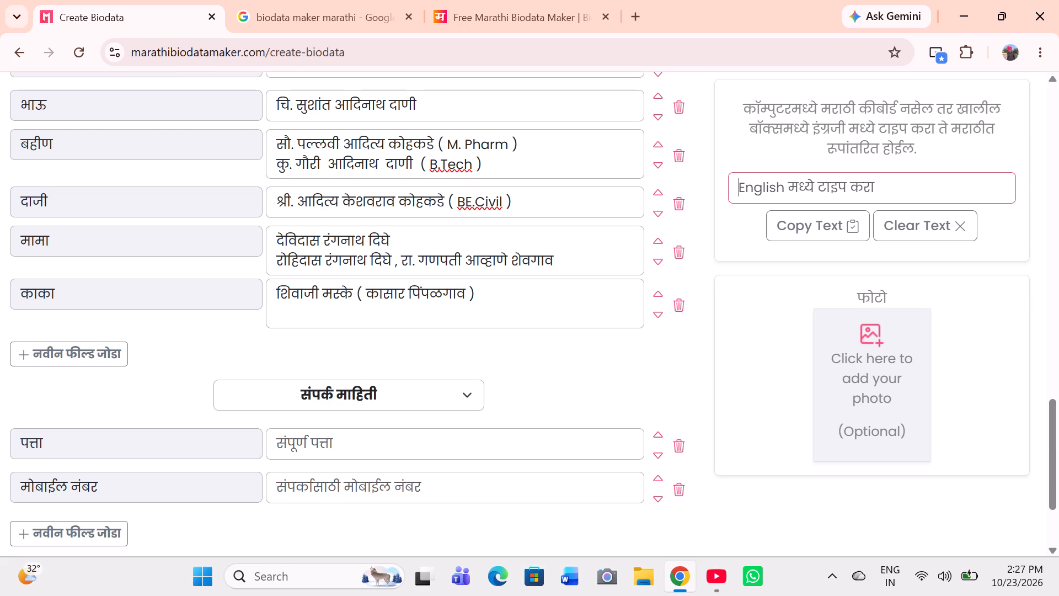
# Convert the second uncle's first name and surname to Marathi in the conversion box, followed by the village देवगाव.
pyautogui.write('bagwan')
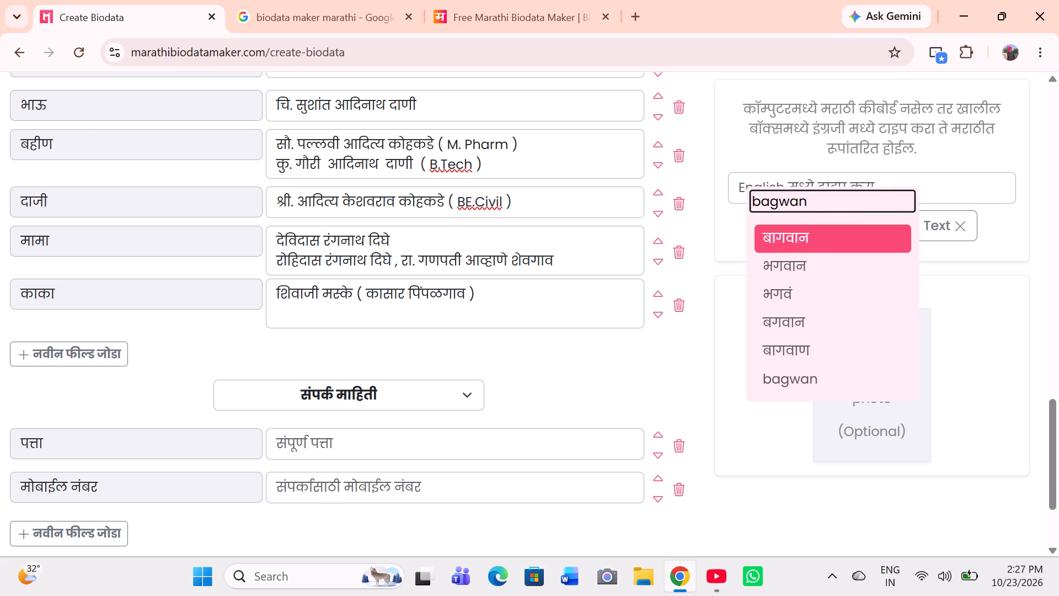
pyautogui.click(820, 270)
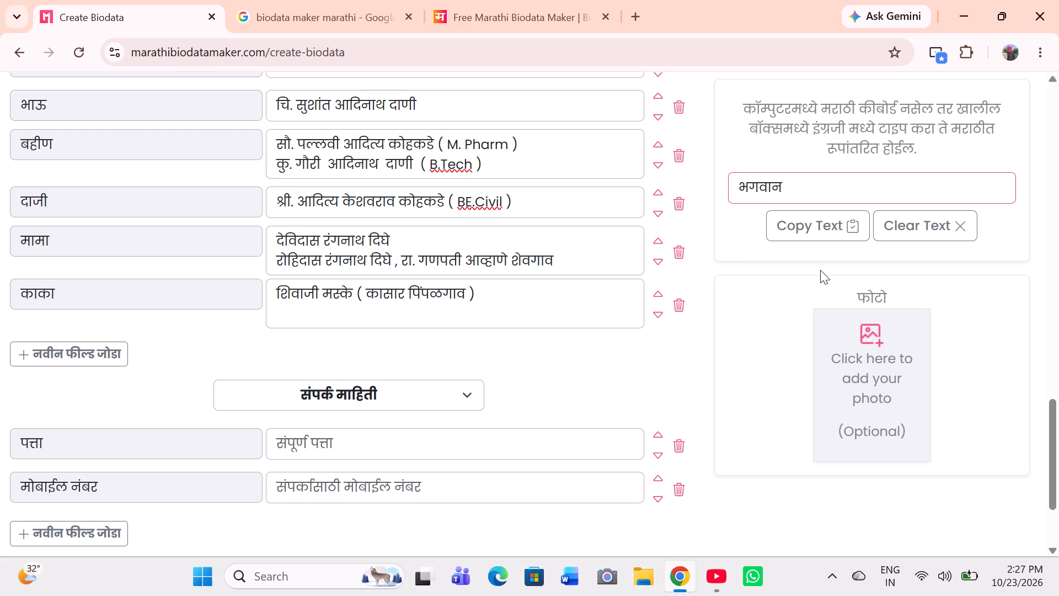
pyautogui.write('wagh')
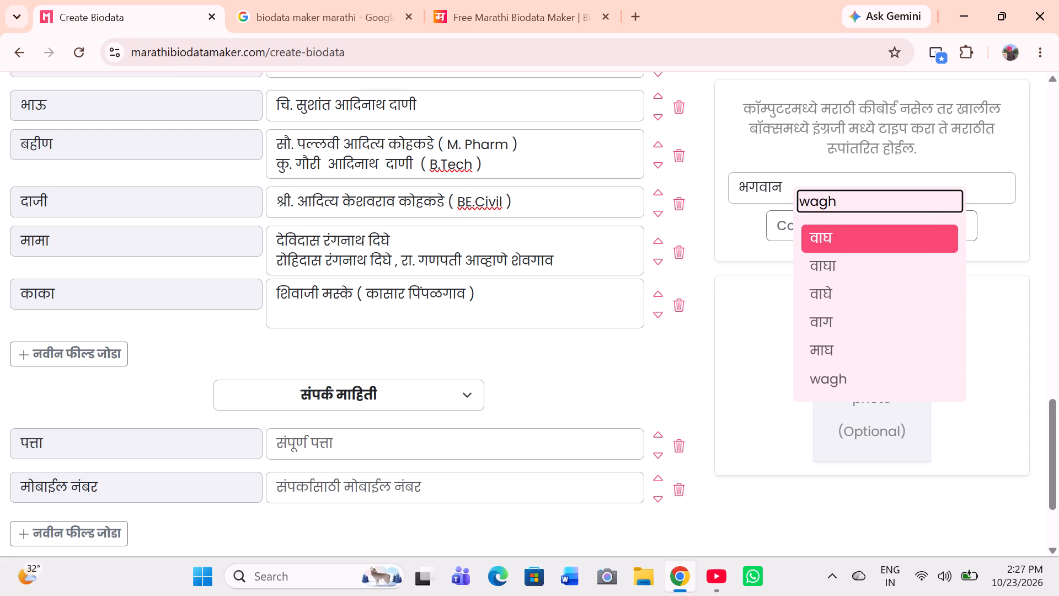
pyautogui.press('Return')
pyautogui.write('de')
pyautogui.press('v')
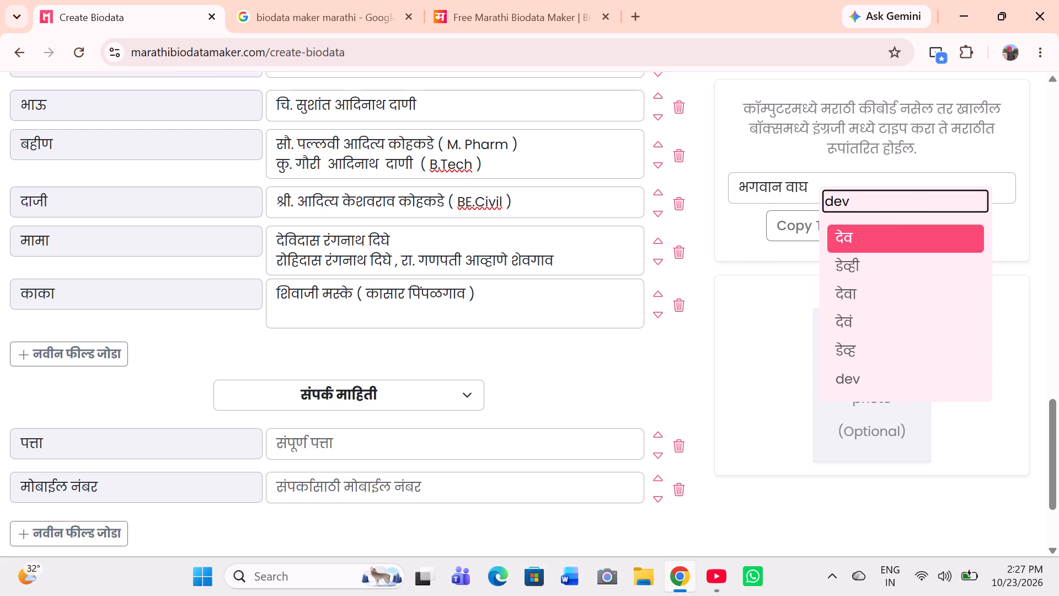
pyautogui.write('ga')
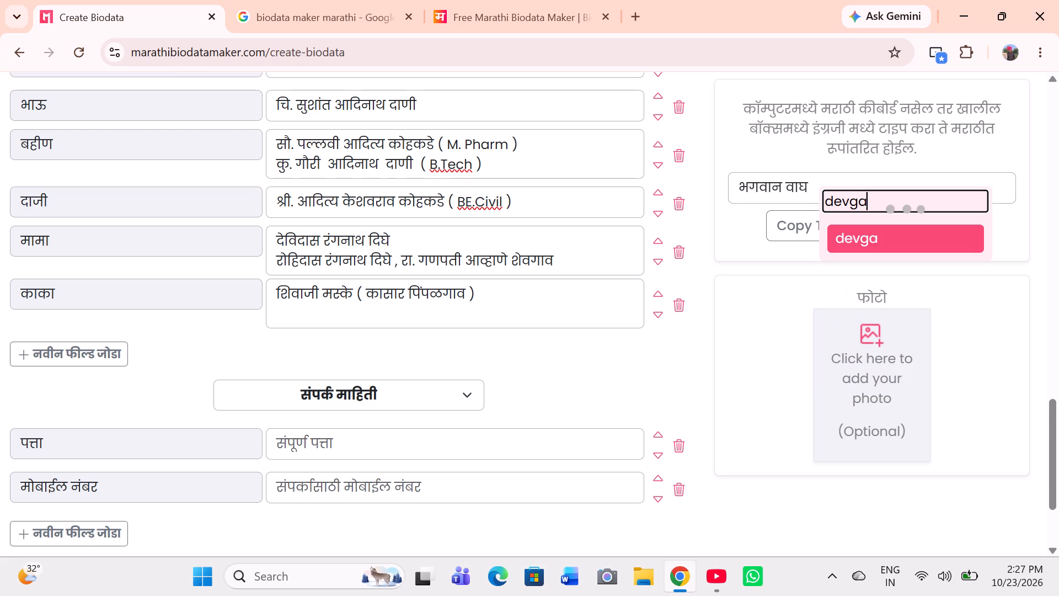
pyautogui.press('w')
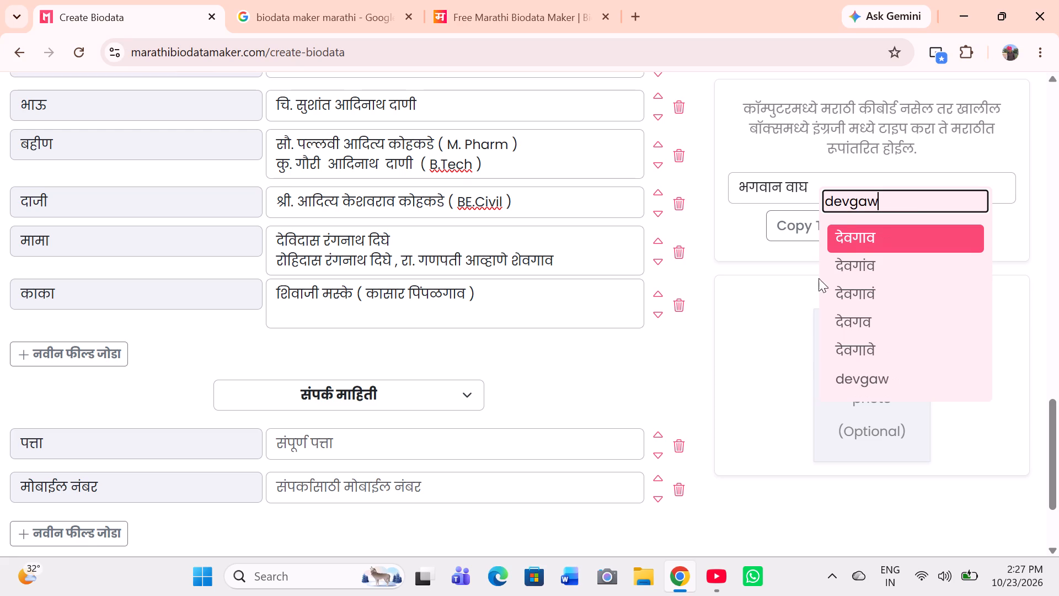
pyautogui.click(872, 242)
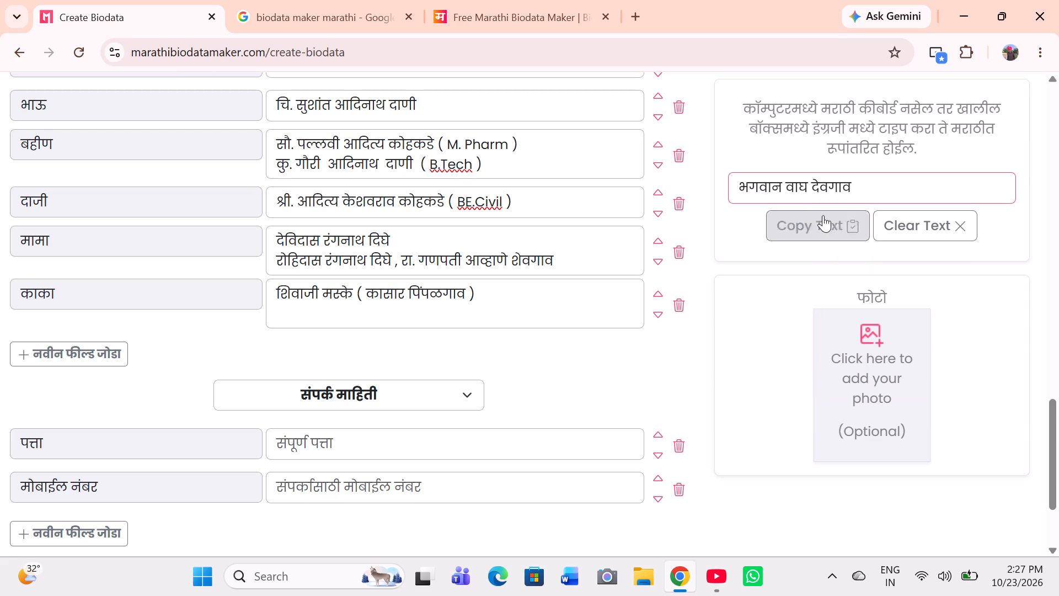
# Copy the converted second uncle's name and village onto the second line of the काका value.
pyautogui.tripleClick(821, 221)
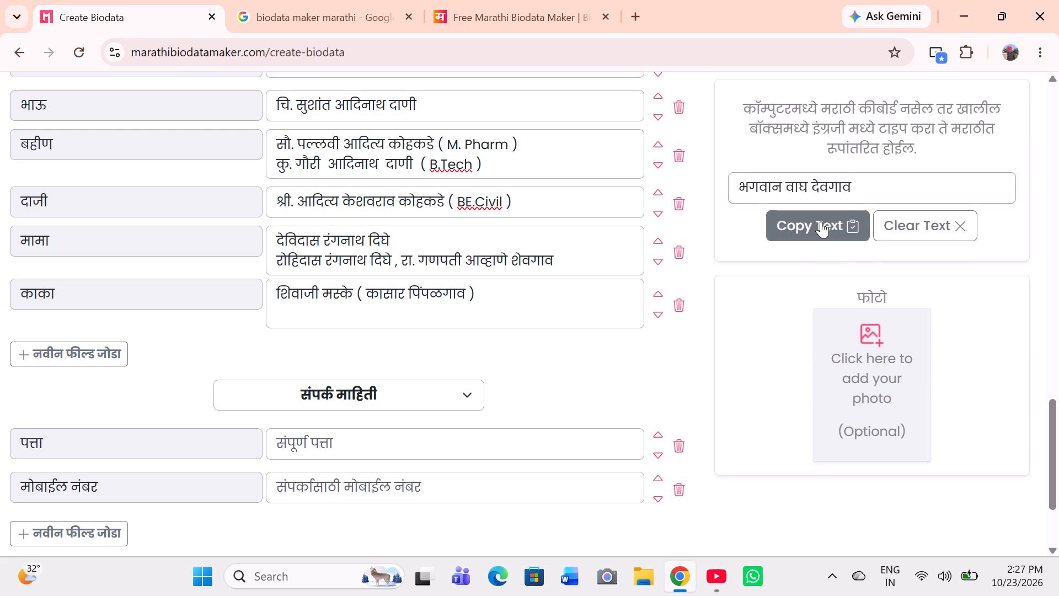
pyautogui.click(821, 221)
pyautogui.click(302, 318)
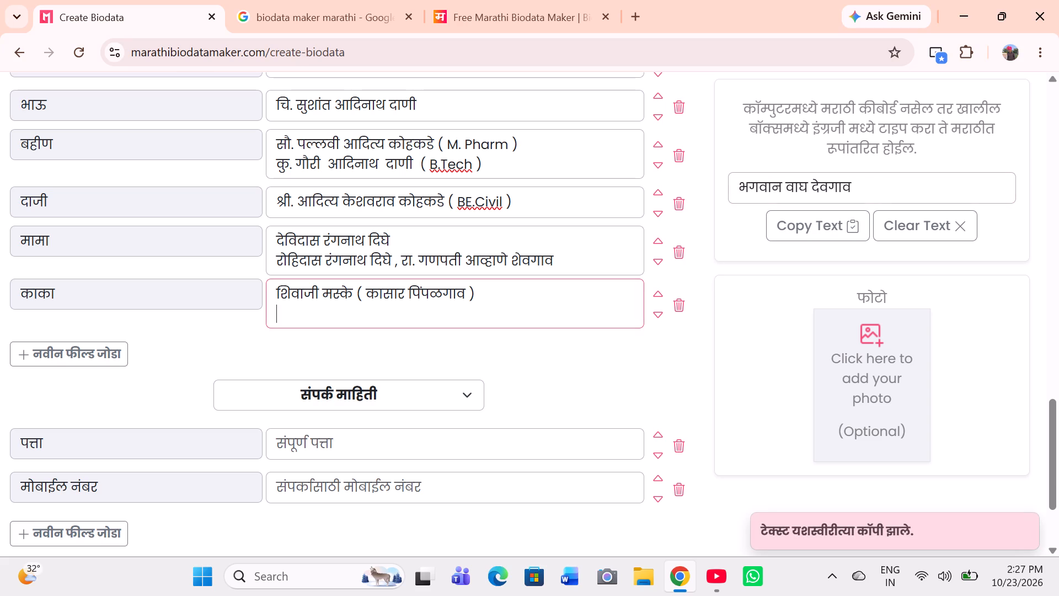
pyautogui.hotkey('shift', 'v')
pyautogui.press('BackSpace')
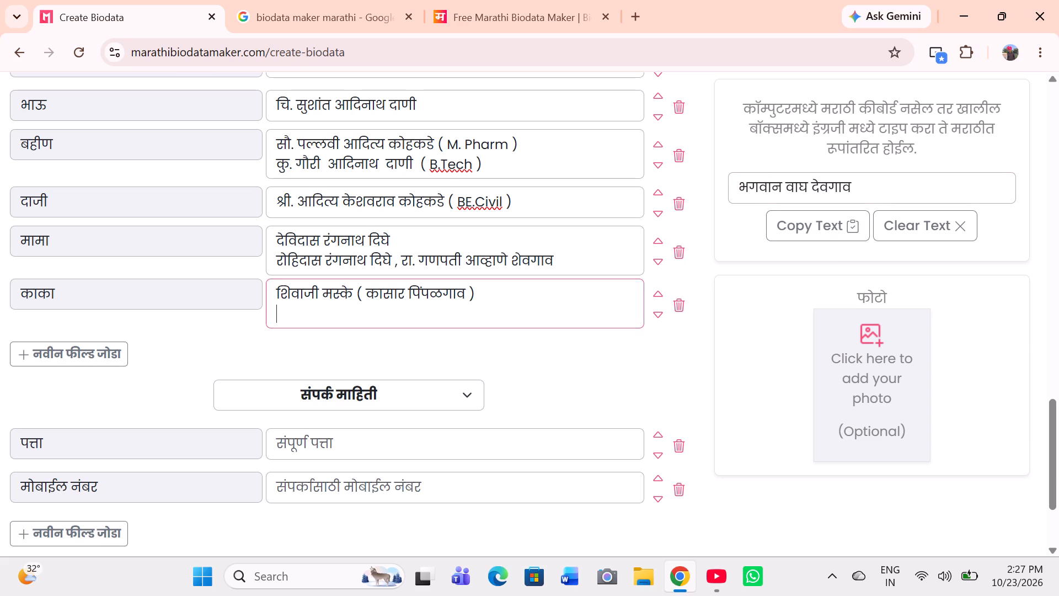
pyautogui.hotkey('ctrl', 'v')
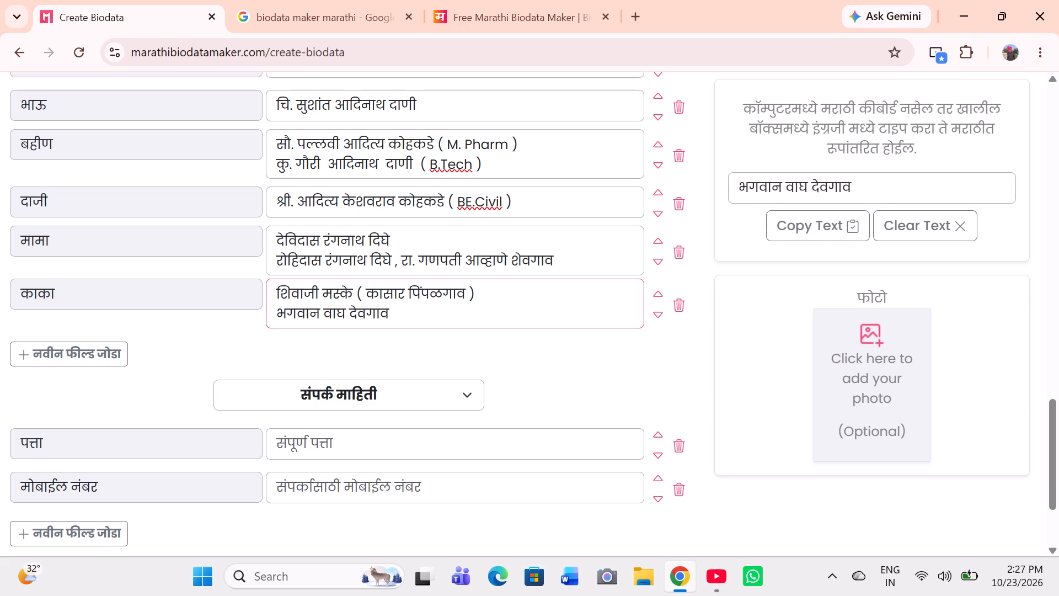
# Enclose the village देवगाव in spaced parentheses after the second uncle's name in the काका value.
pyautogui.click(346, 311)
pyautogui.click(349, 311)
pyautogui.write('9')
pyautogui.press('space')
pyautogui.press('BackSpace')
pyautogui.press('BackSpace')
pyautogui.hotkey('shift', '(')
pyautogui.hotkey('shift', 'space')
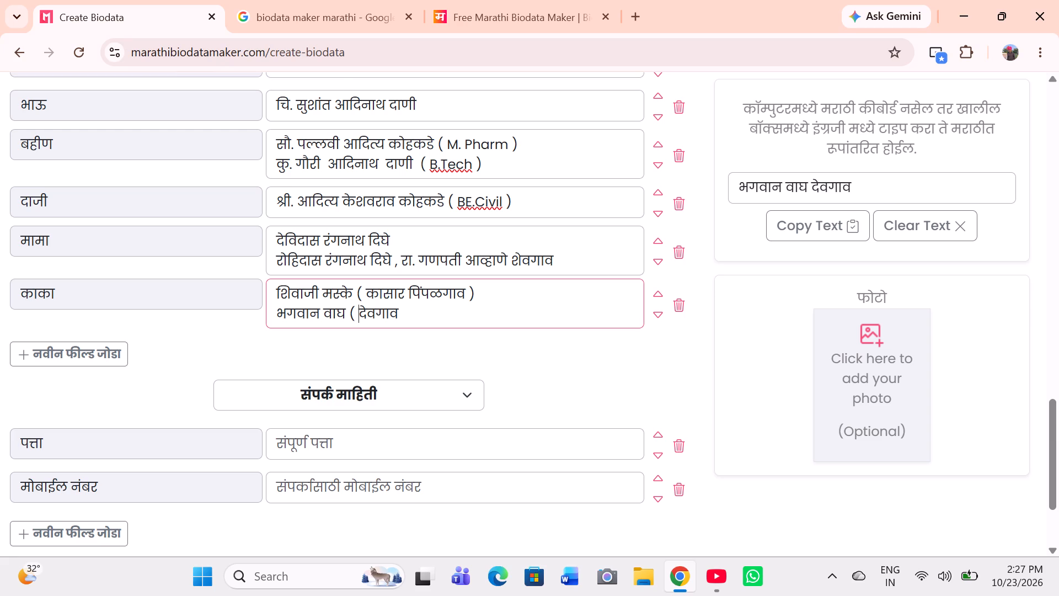
pyautogui.click(402, 315)
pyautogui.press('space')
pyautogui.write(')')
pyautogui.scroll(-1, 402, 315)
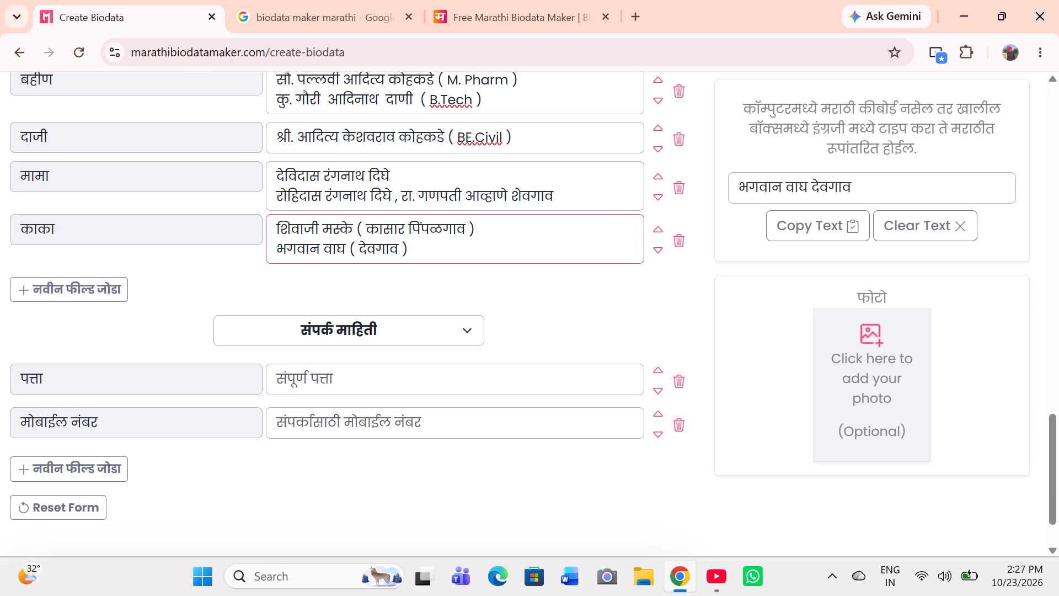